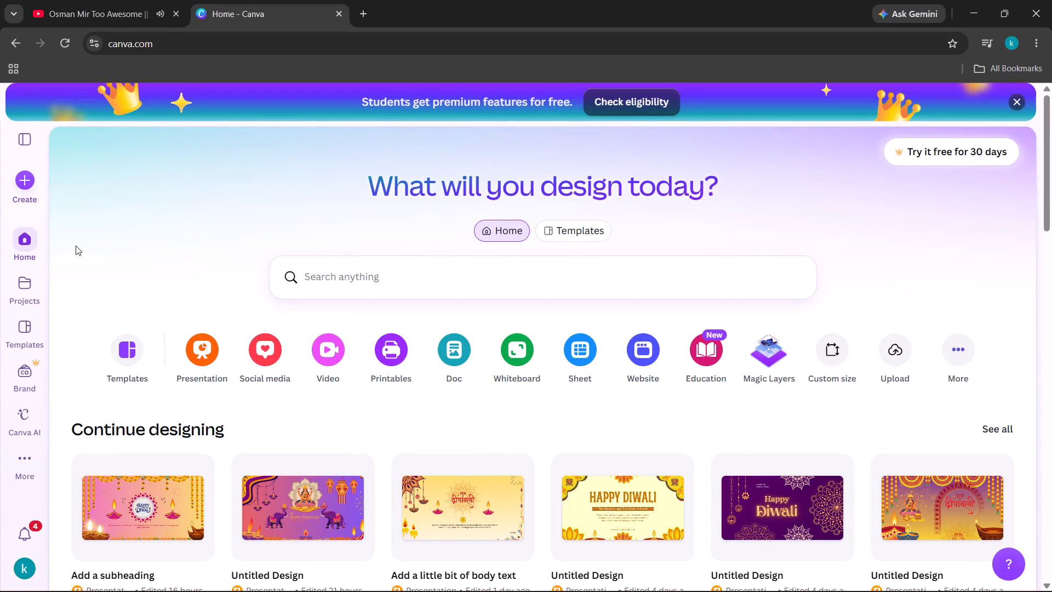
Create a new blank Presentation design.
click(28, 191)
click(15, 187)
click(30, 177)
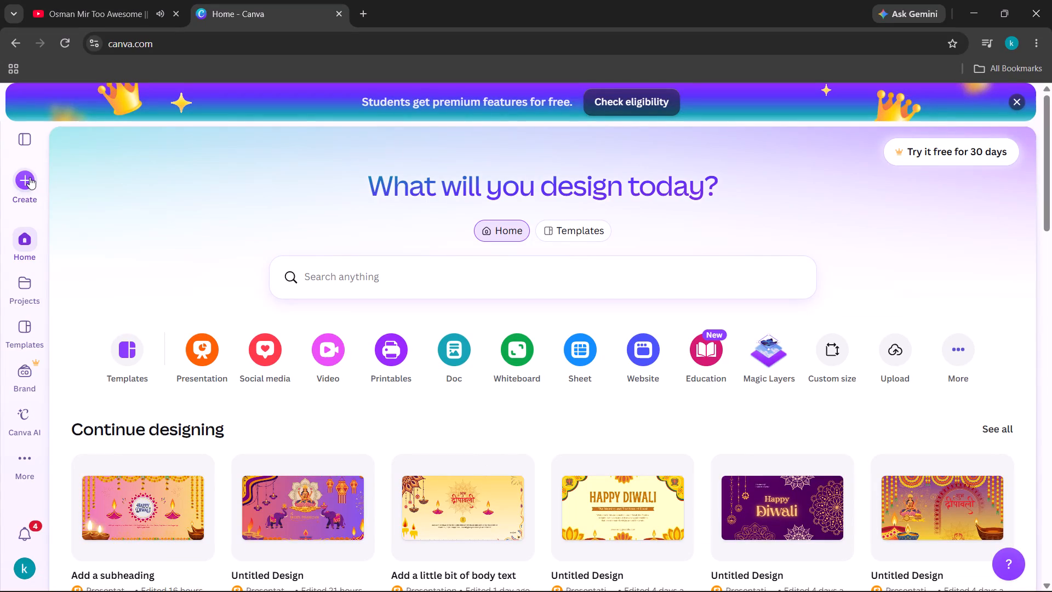
click(30, 177)
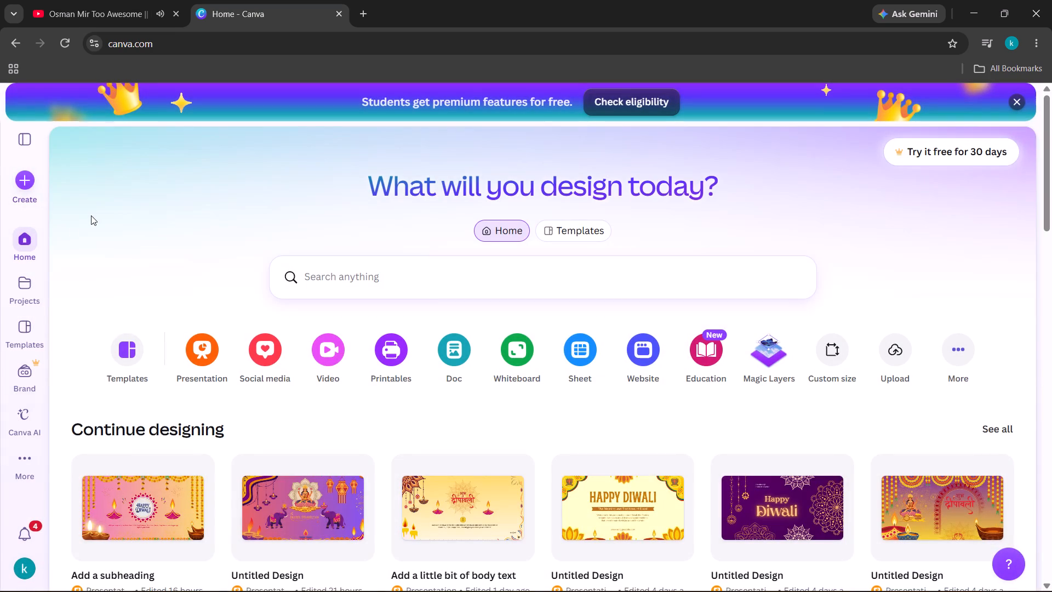
click(31, 181)
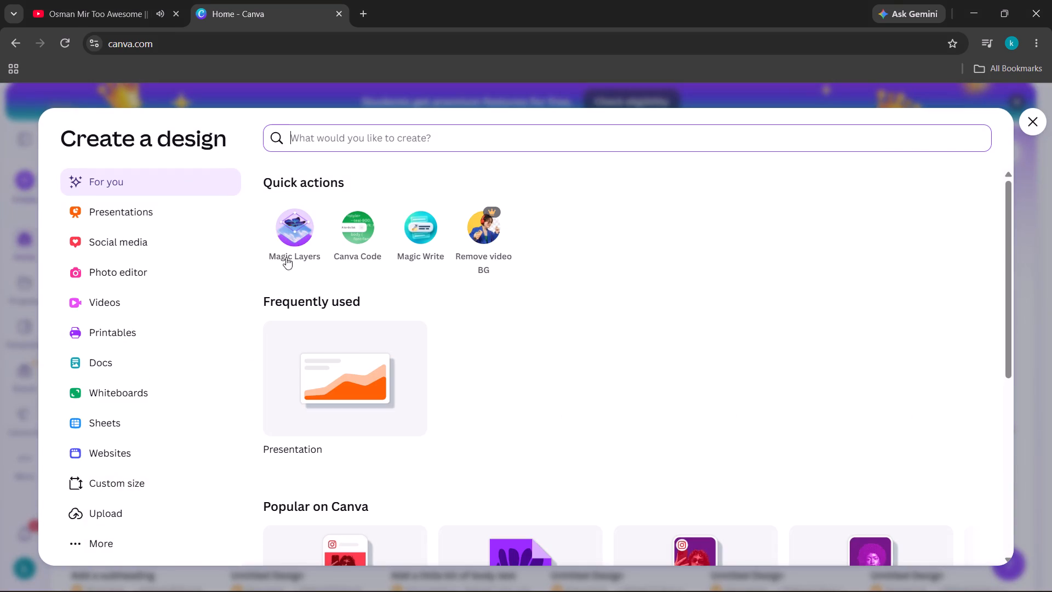
click(289, 355)
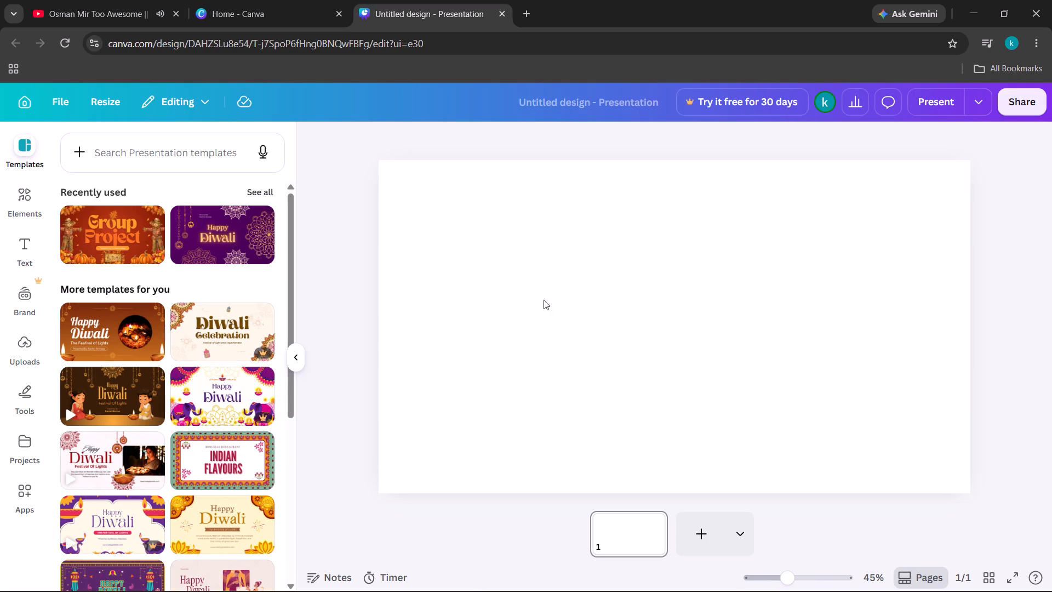
click(650, 281)
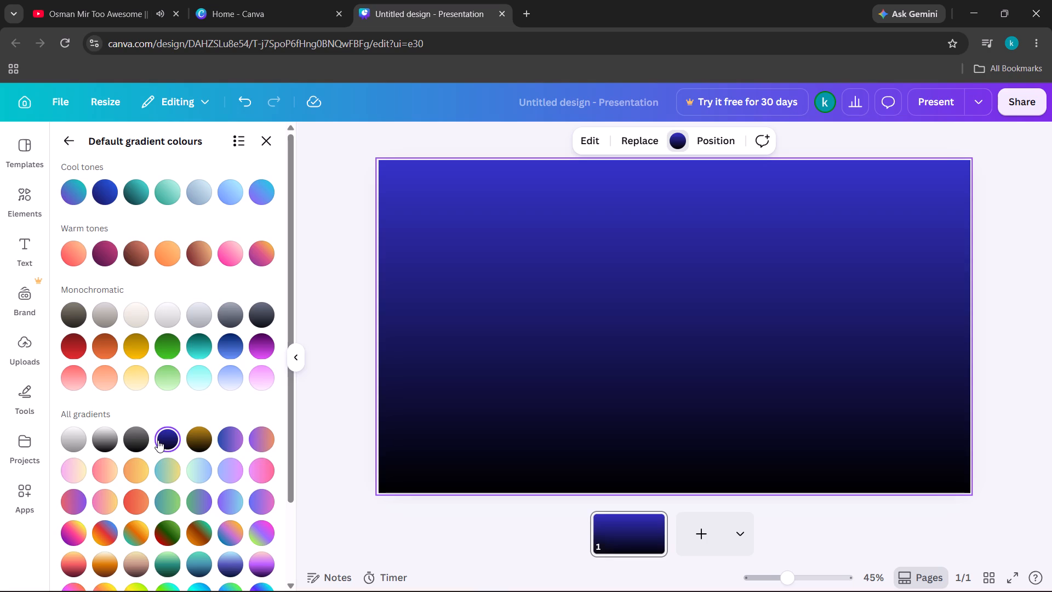
click(207, 442)
click(235, 442)
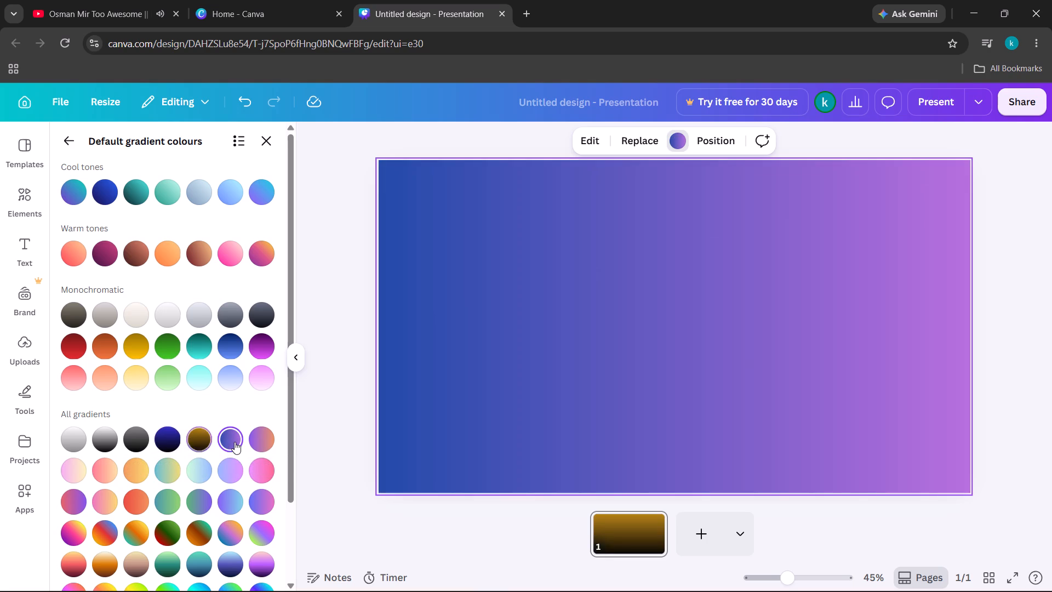
click(270, 441)
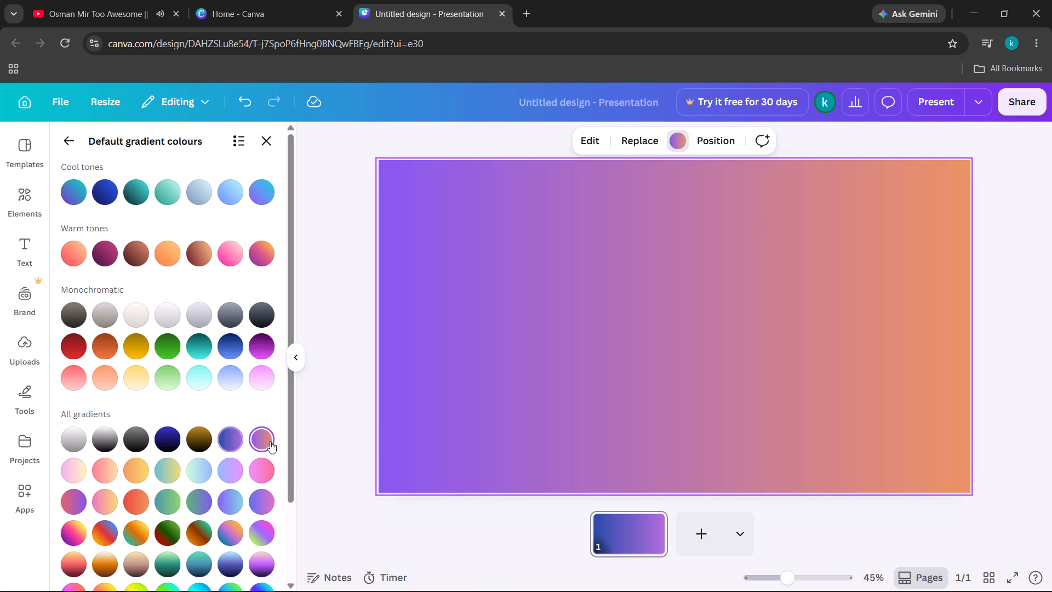
click(232, 433)
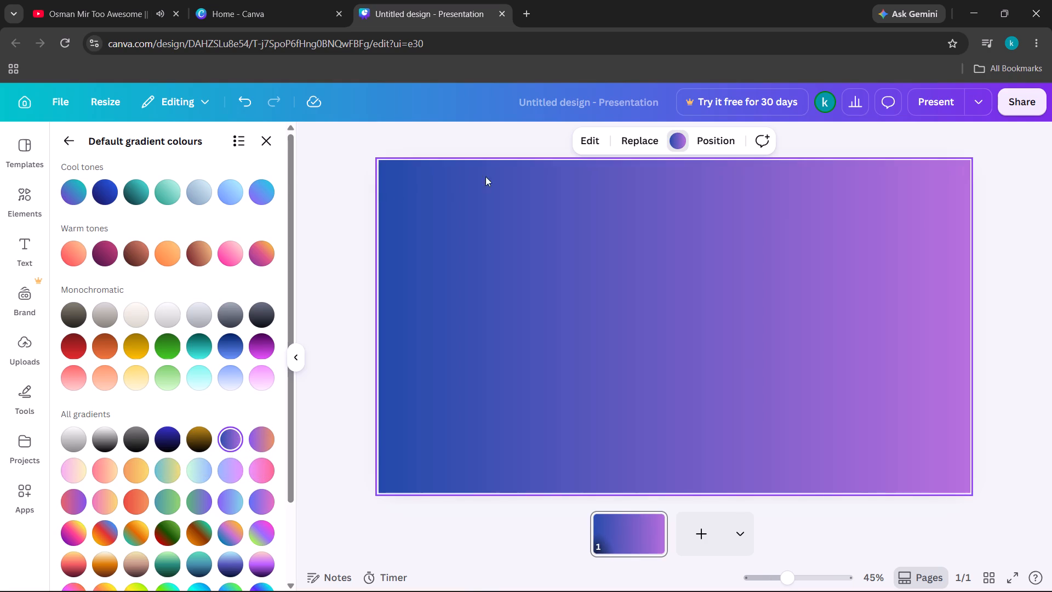
click(188, 439)
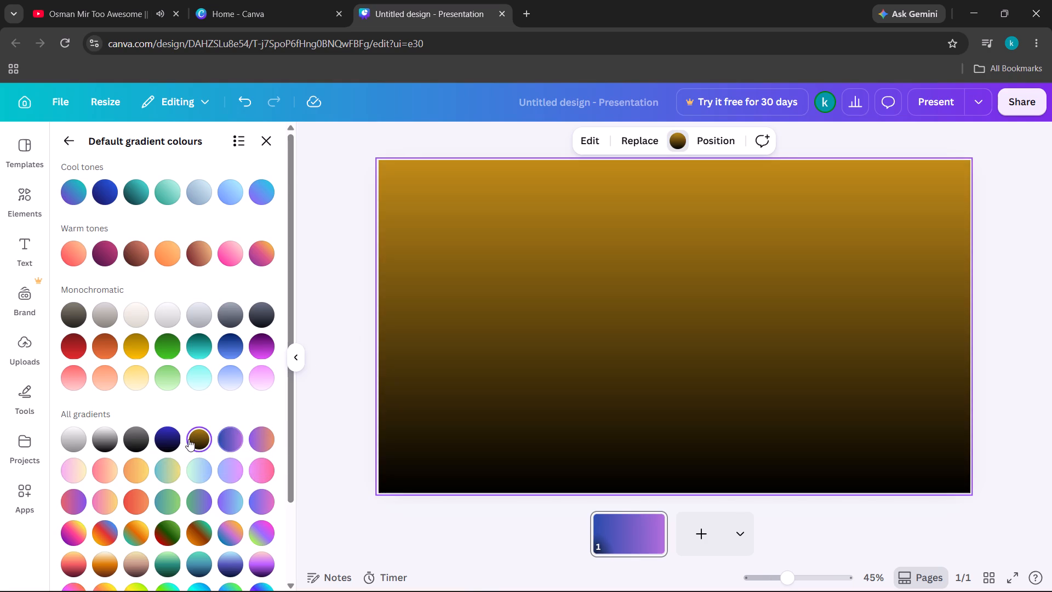
click(236, 435)
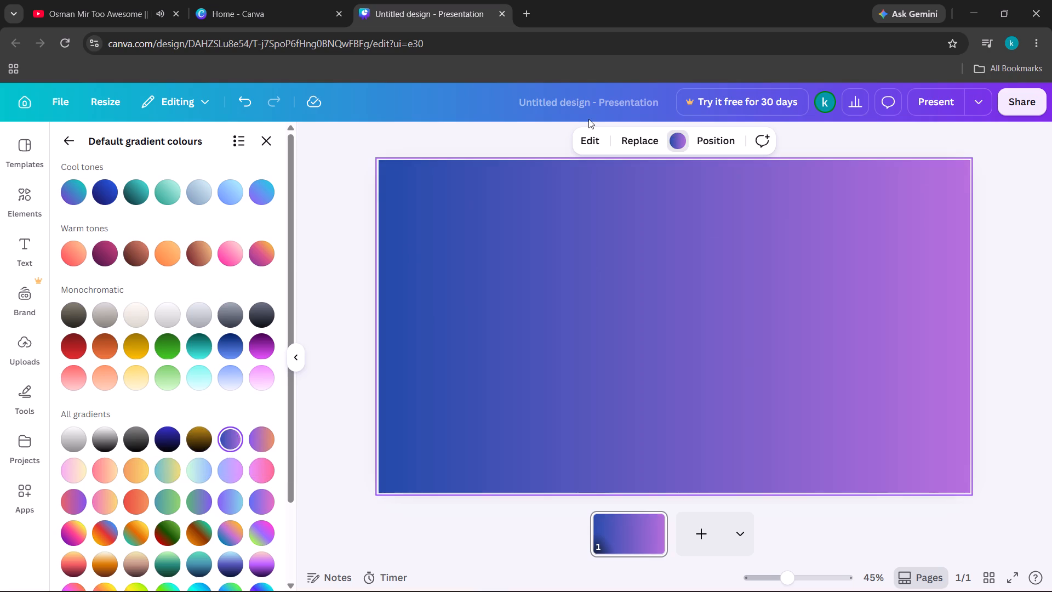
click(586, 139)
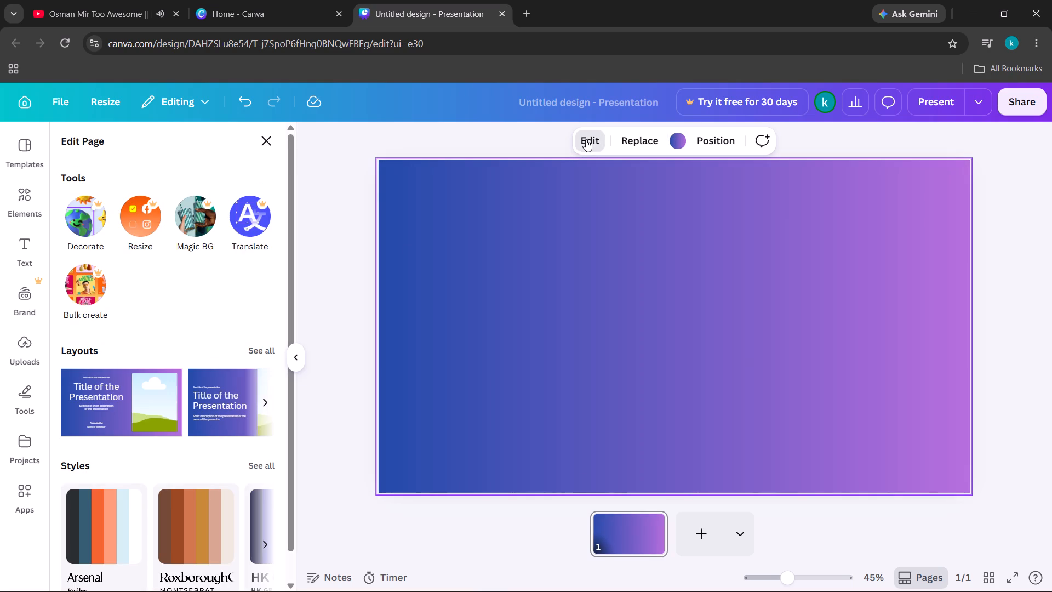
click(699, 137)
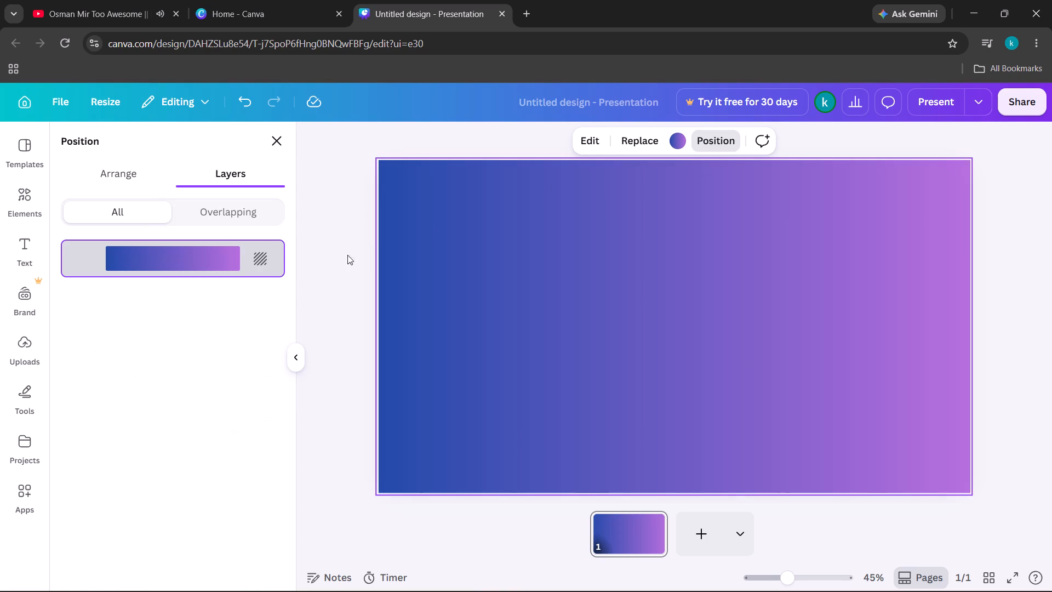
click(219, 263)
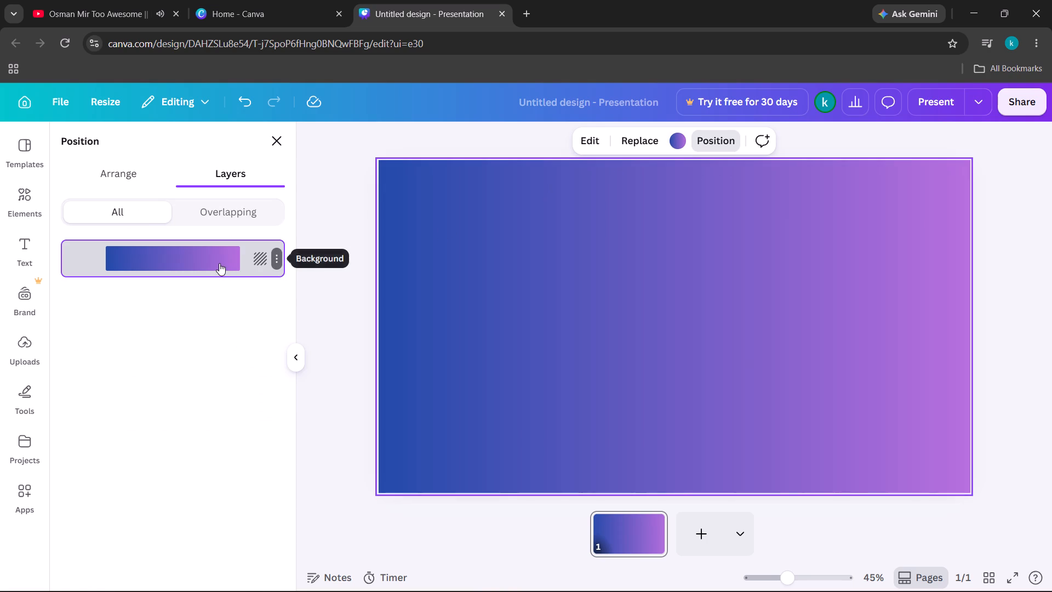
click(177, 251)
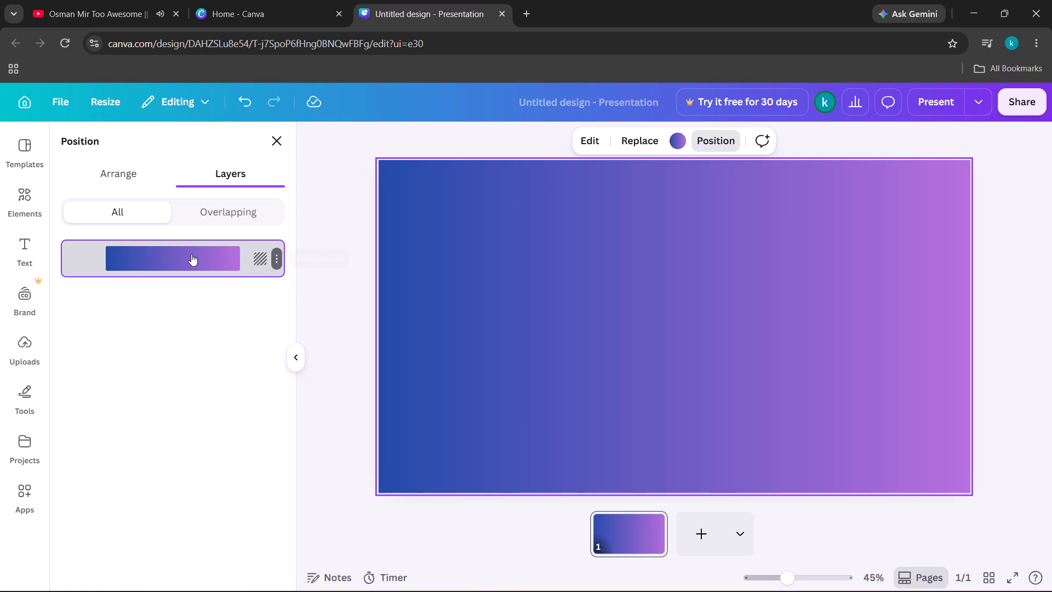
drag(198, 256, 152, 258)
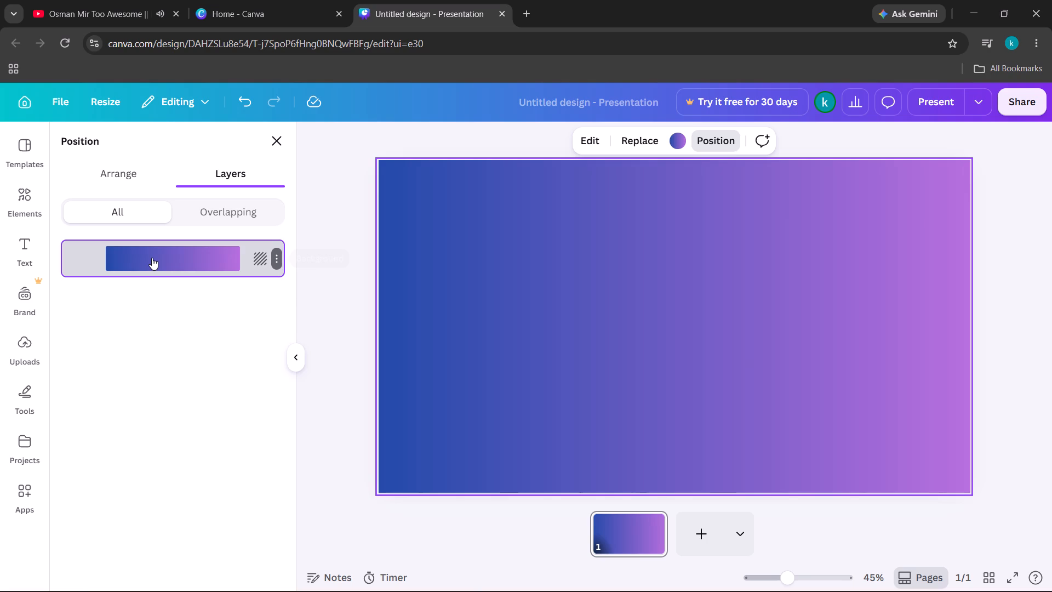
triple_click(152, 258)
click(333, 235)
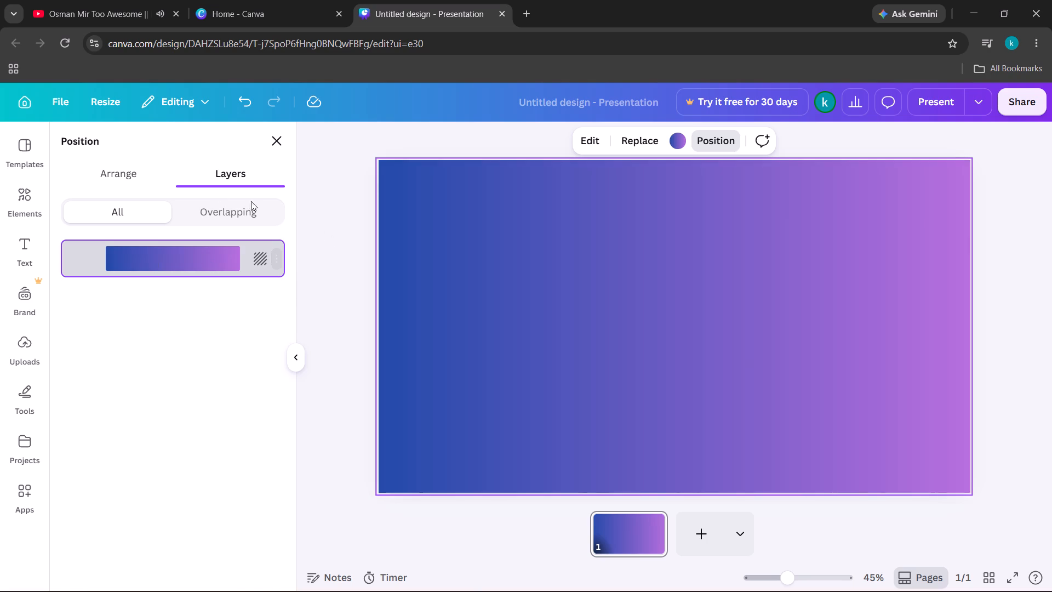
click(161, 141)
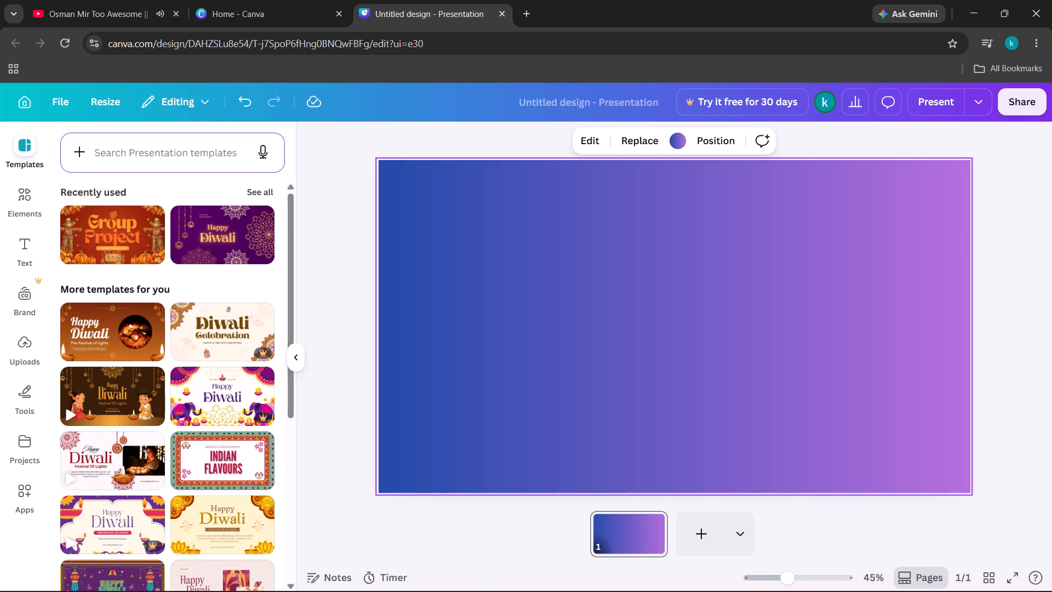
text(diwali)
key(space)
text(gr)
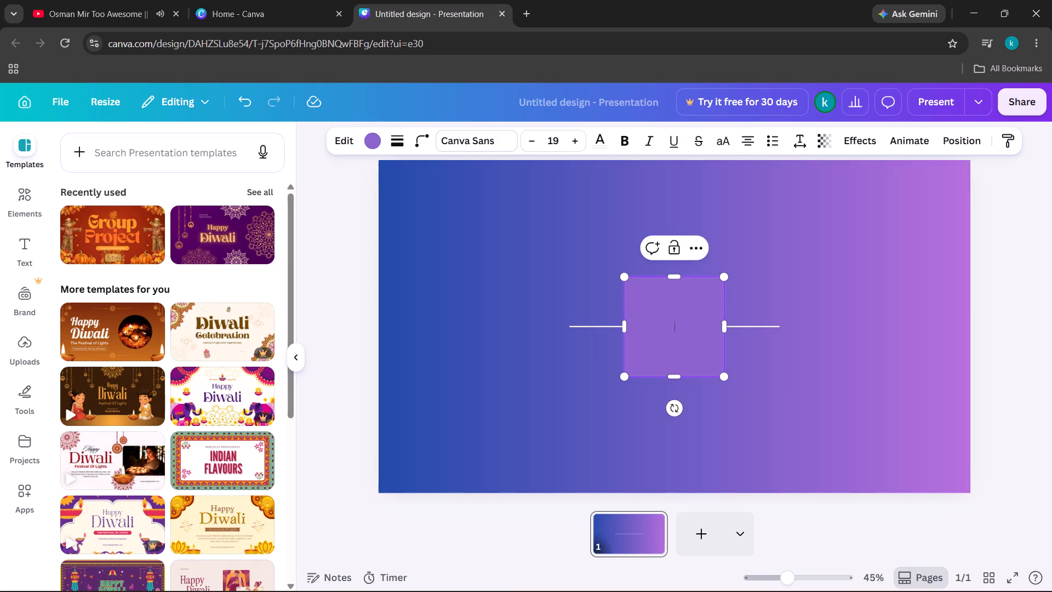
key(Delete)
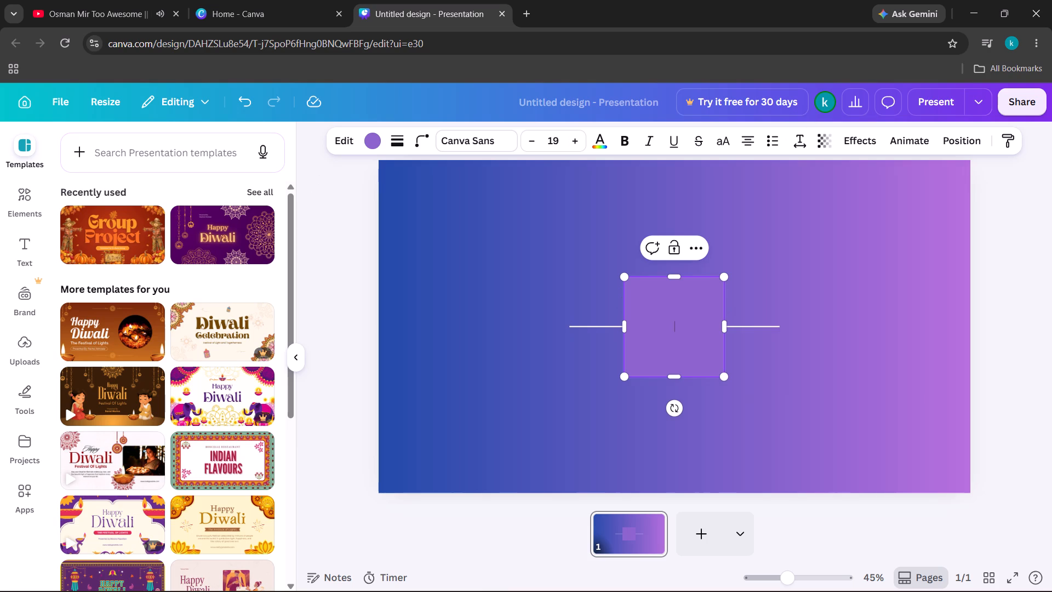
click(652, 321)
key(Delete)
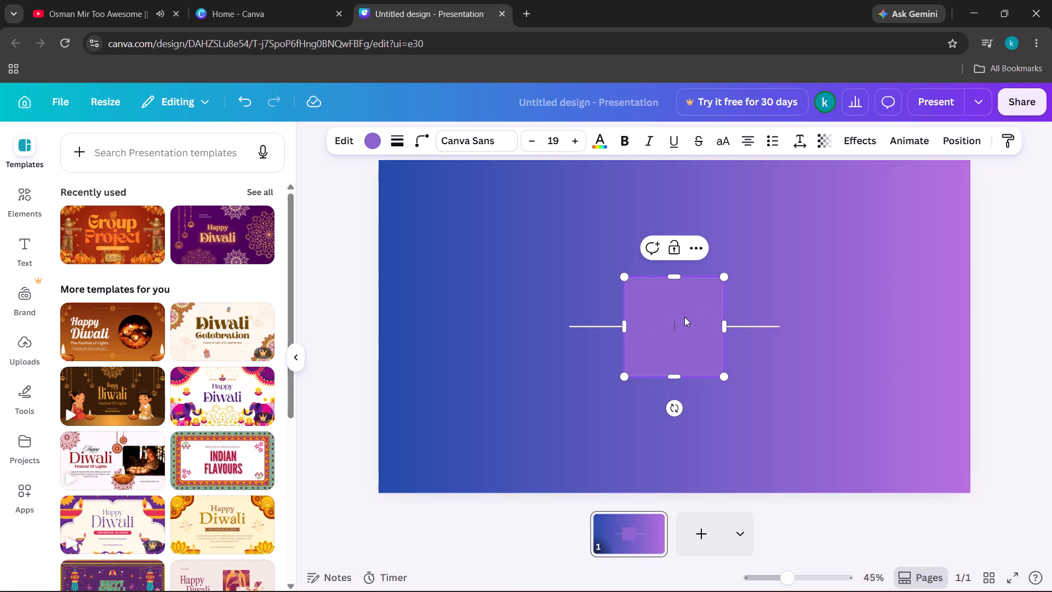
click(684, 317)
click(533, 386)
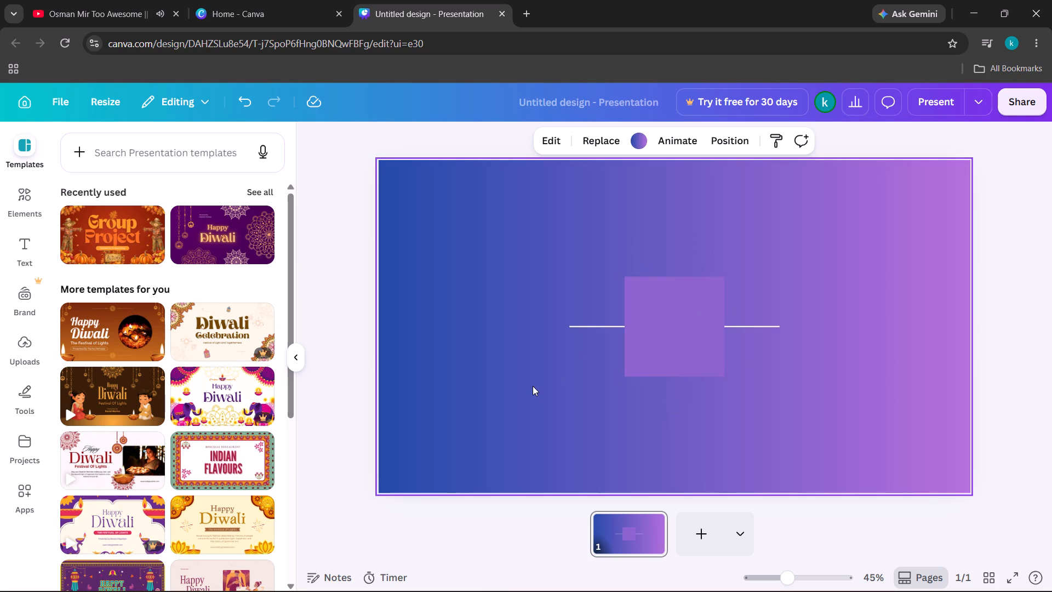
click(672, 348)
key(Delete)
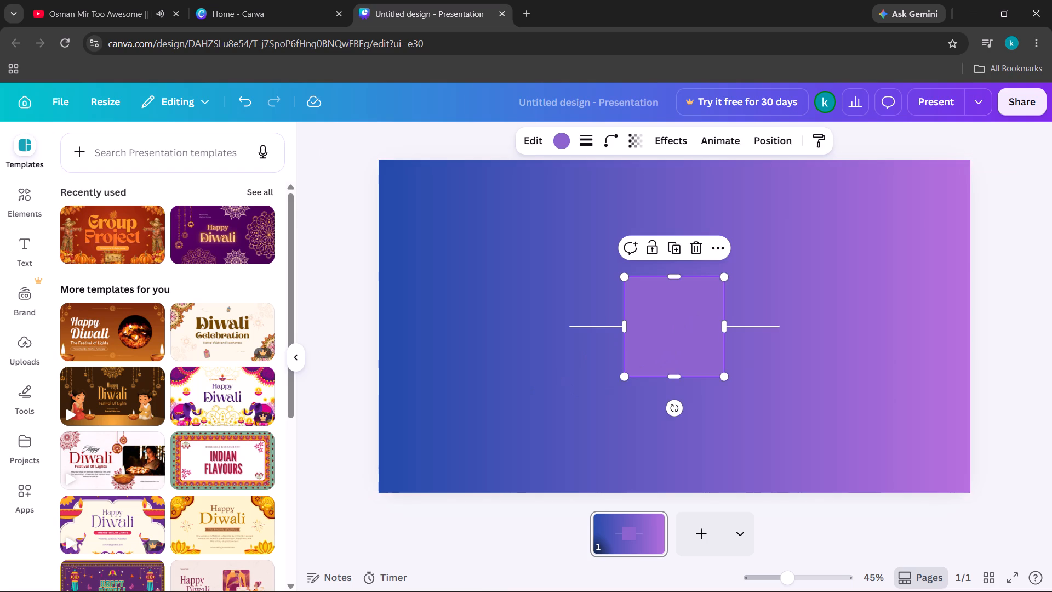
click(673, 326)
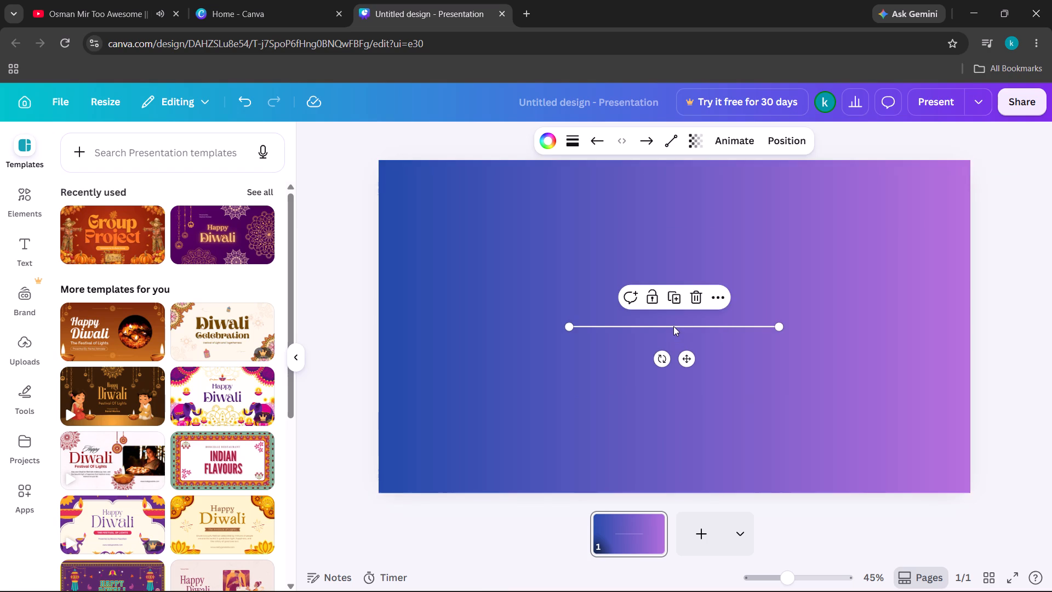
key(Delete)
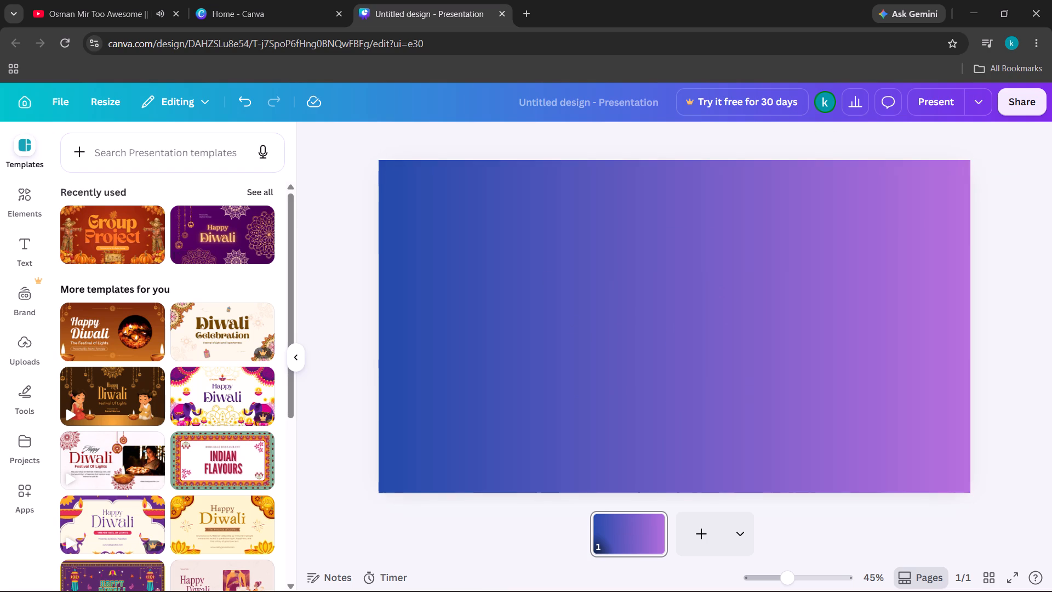
Search for "diwali graphics" and show the full set of matching graphics.
click(179, 152)
text(diwali graphi)
text(cs)
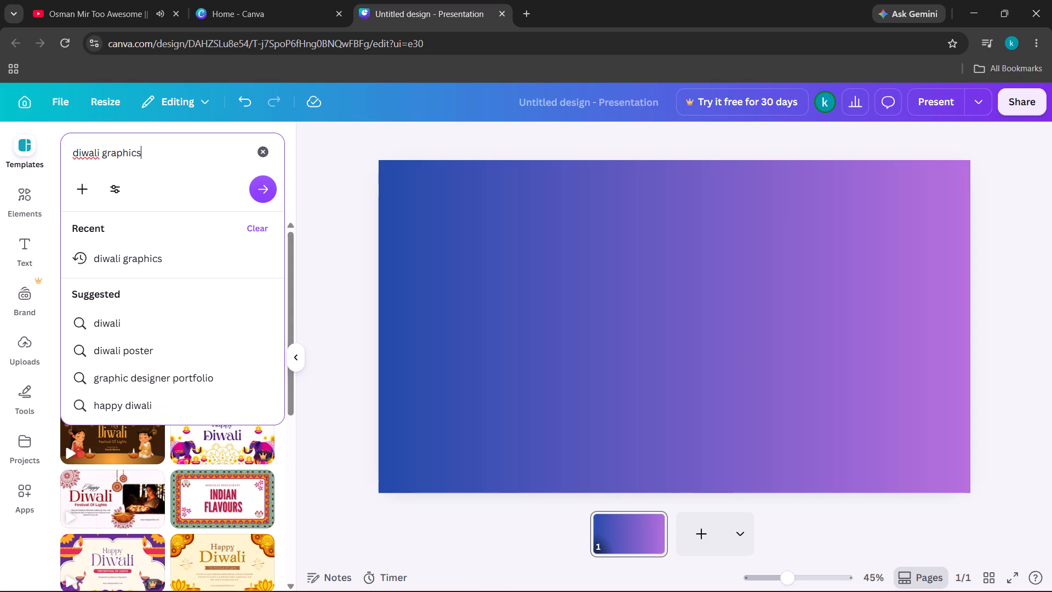
key(space)
key(Return)
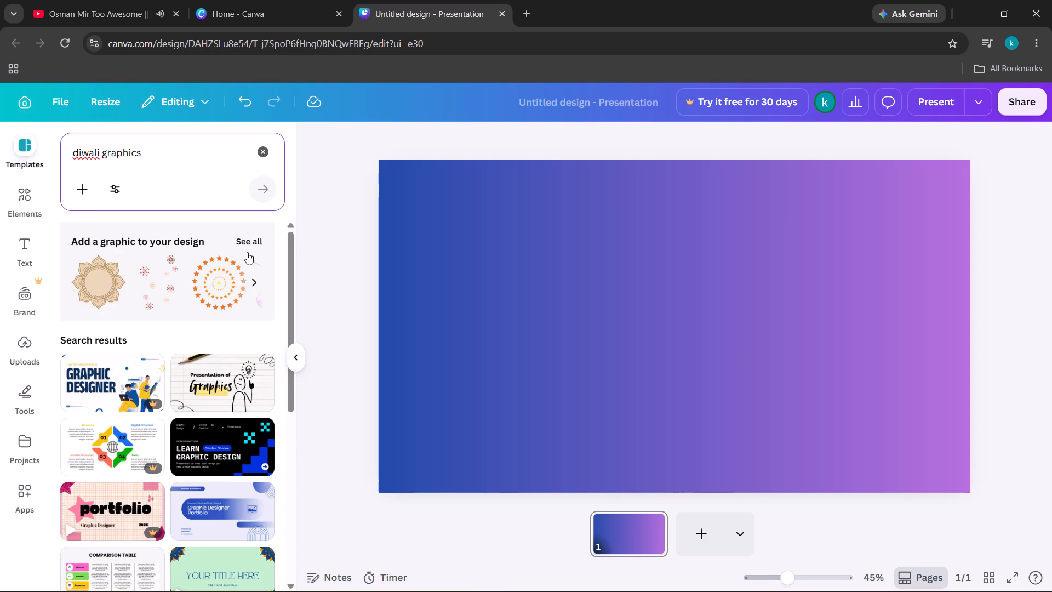
click(256, 234)
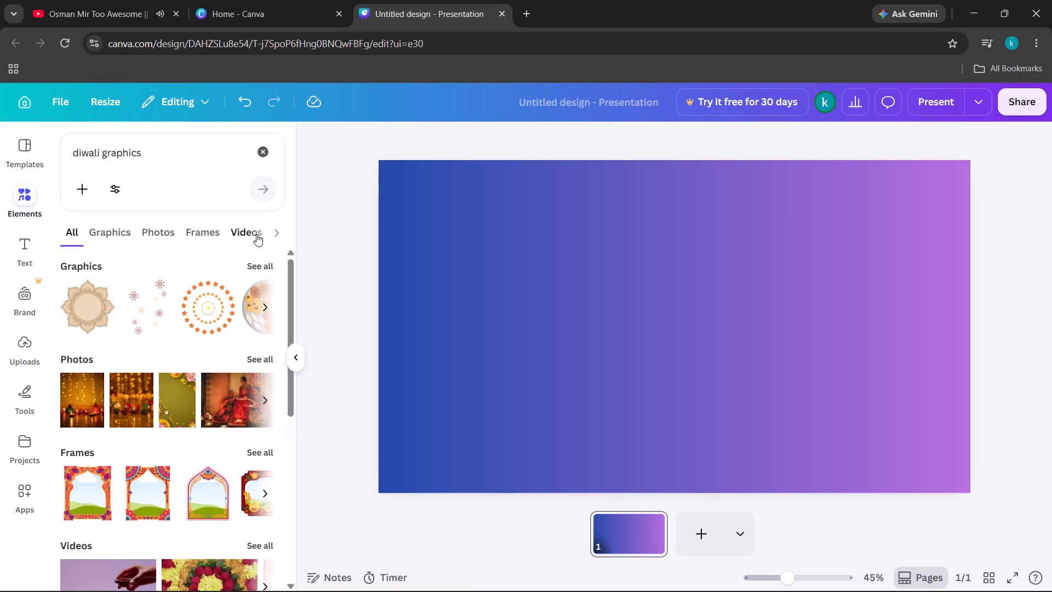
click(249, 269)
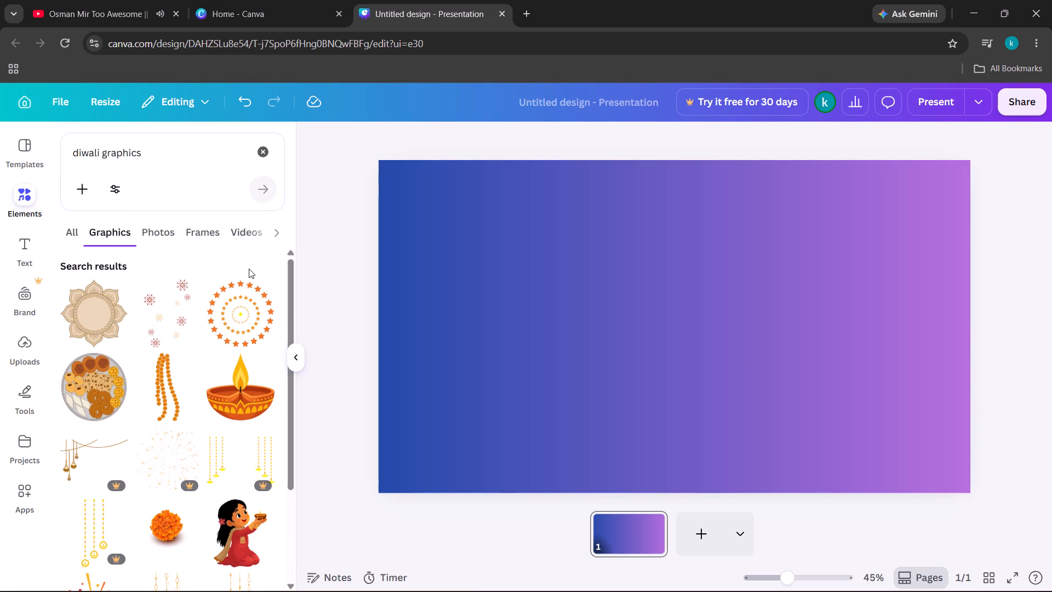
Find the purple arch border with orange flowers and two diyas among the graphics and add it to the page.
scroll(259, 251, right, 2)
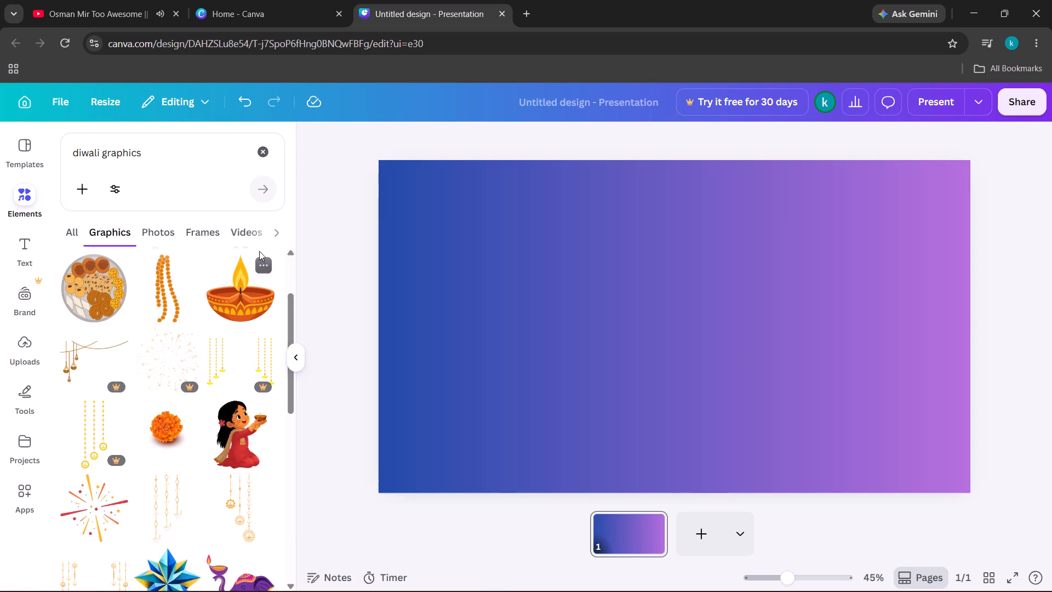
scroll(259, 251, right, 3)
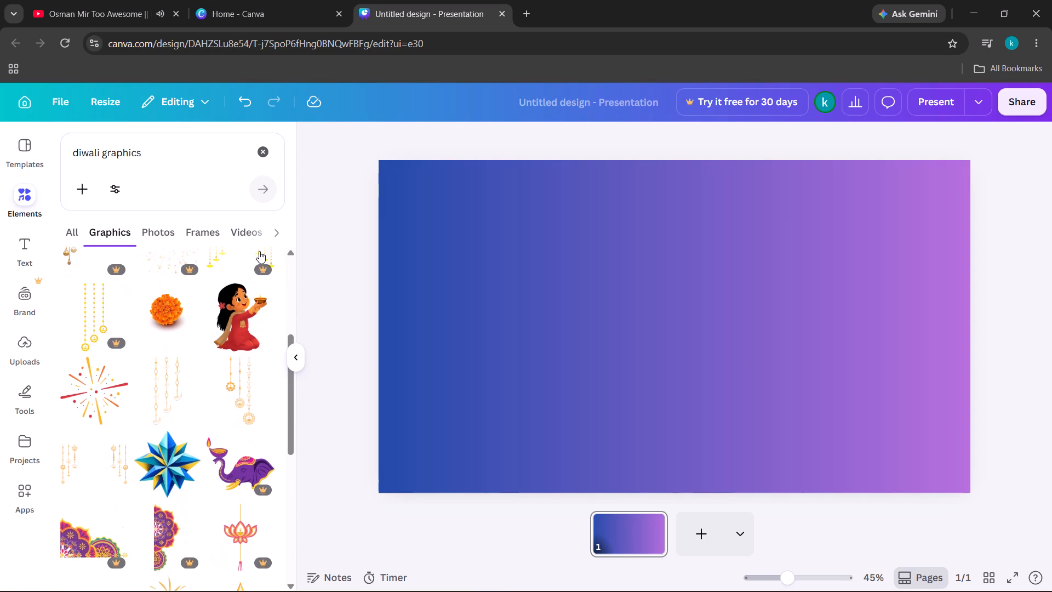
scroll(259, 251, right, 3)
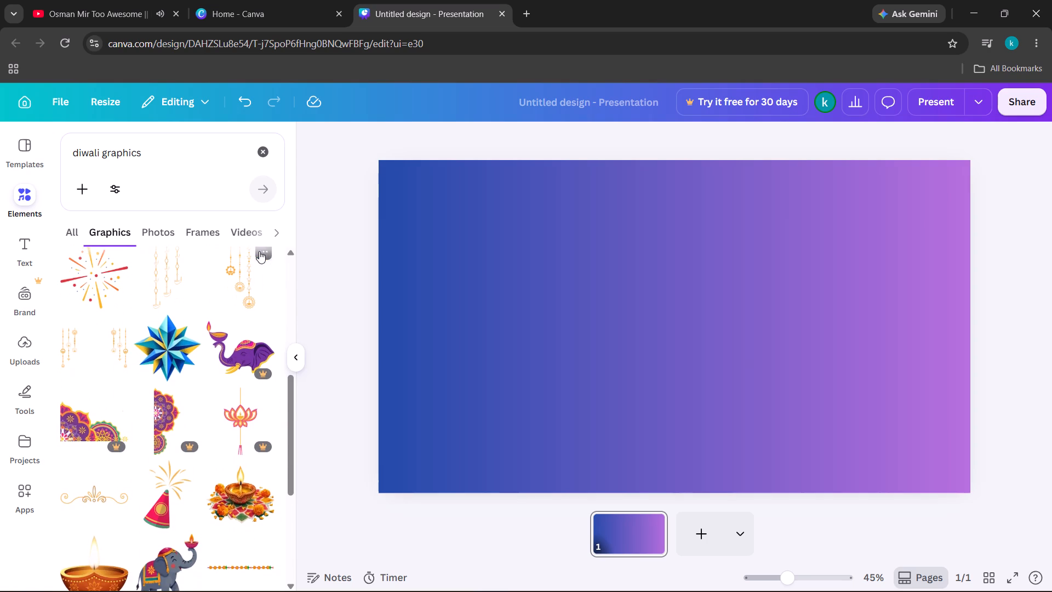
scroll(259, 251, right, 3)
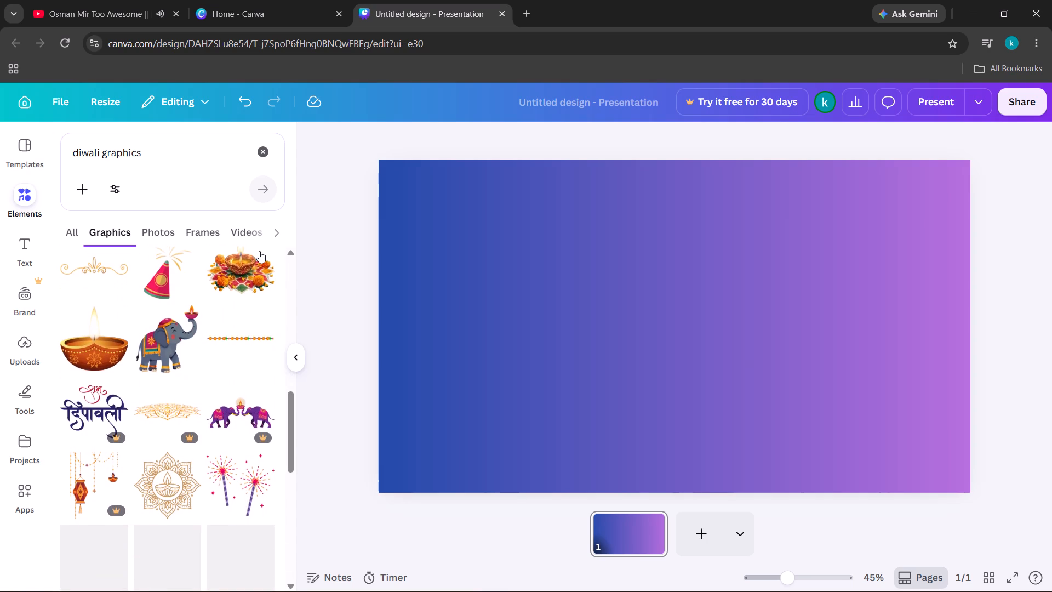
scroll(259, 251, right, 3)
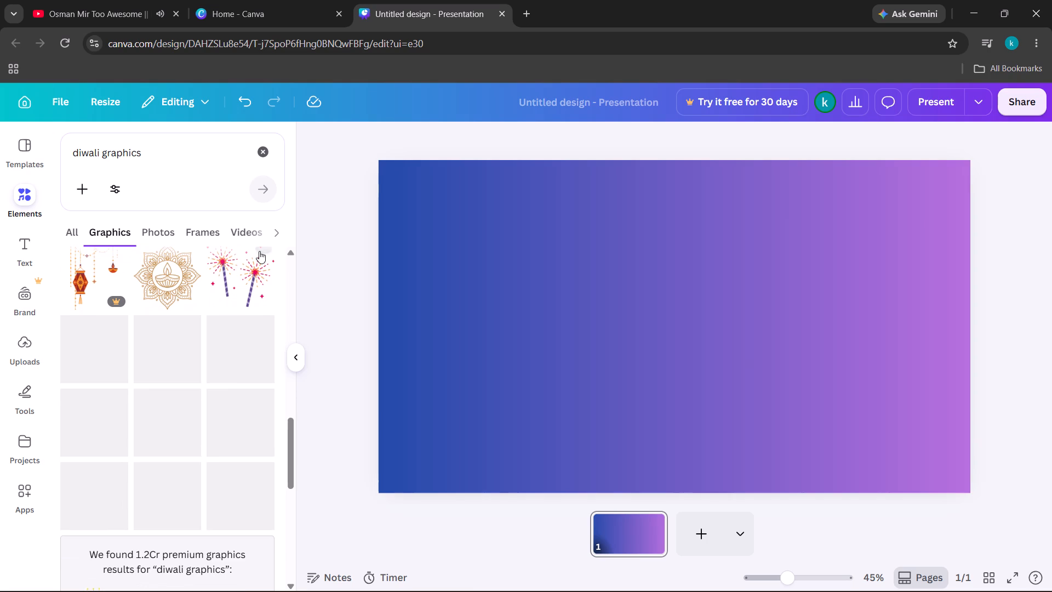
scroll(259, 251, right, 2)
scroll(259, 251, up, 1)
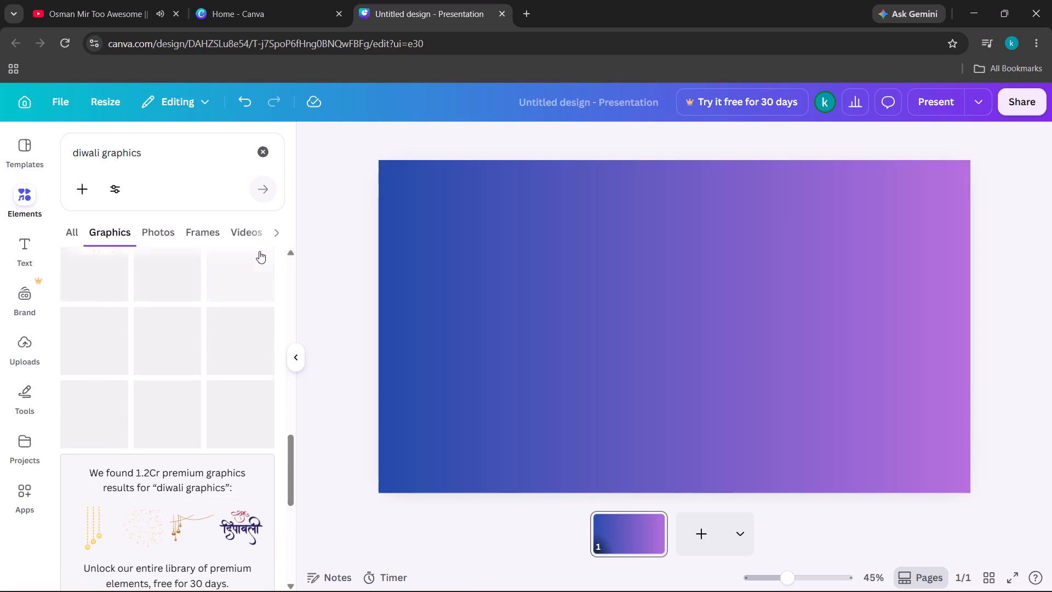
scroll(259, 251, up, 1)
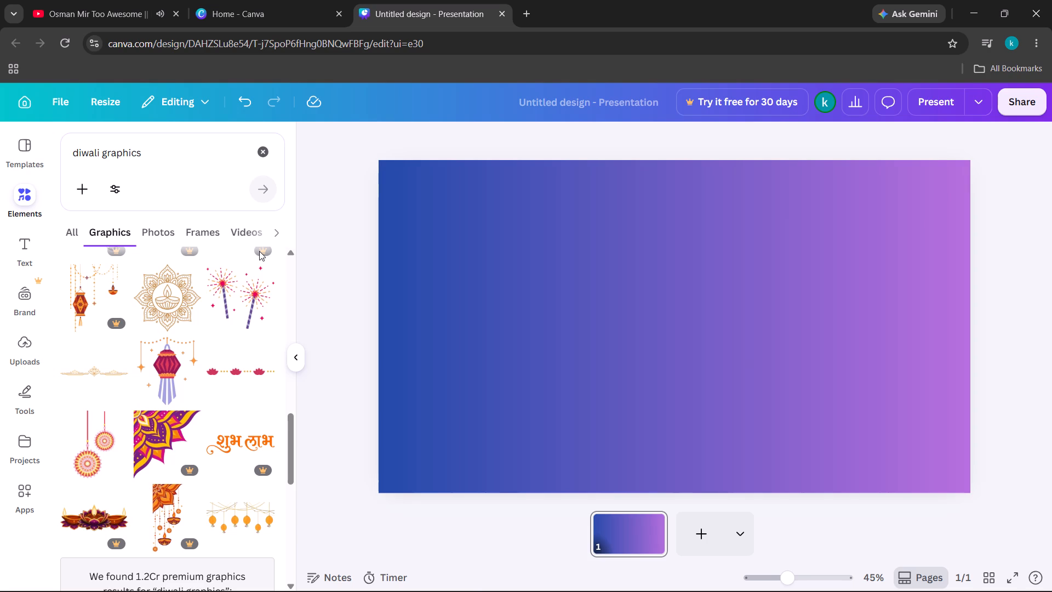
scroll(165, 352, right, 1)
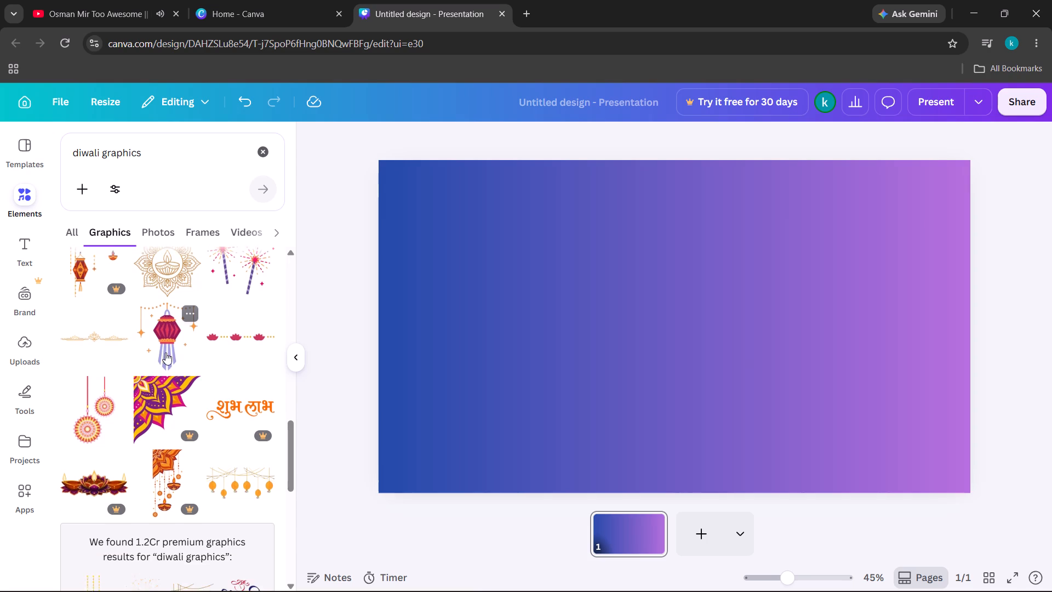
scroll(165, 352, right, 2)
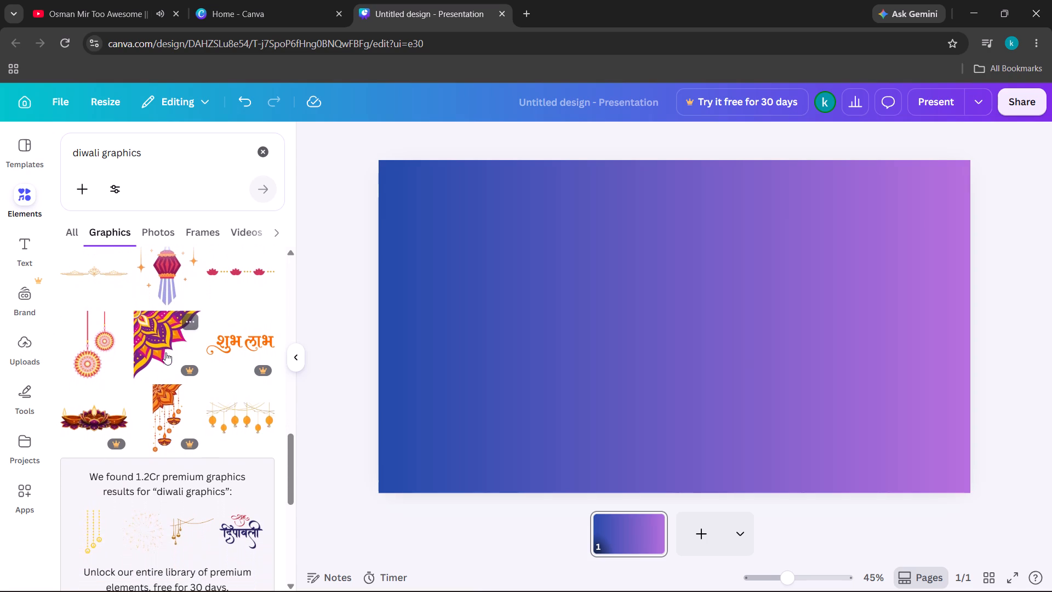
scroll(165, 352, right, 1)
scroll(165, 352, down, 1)
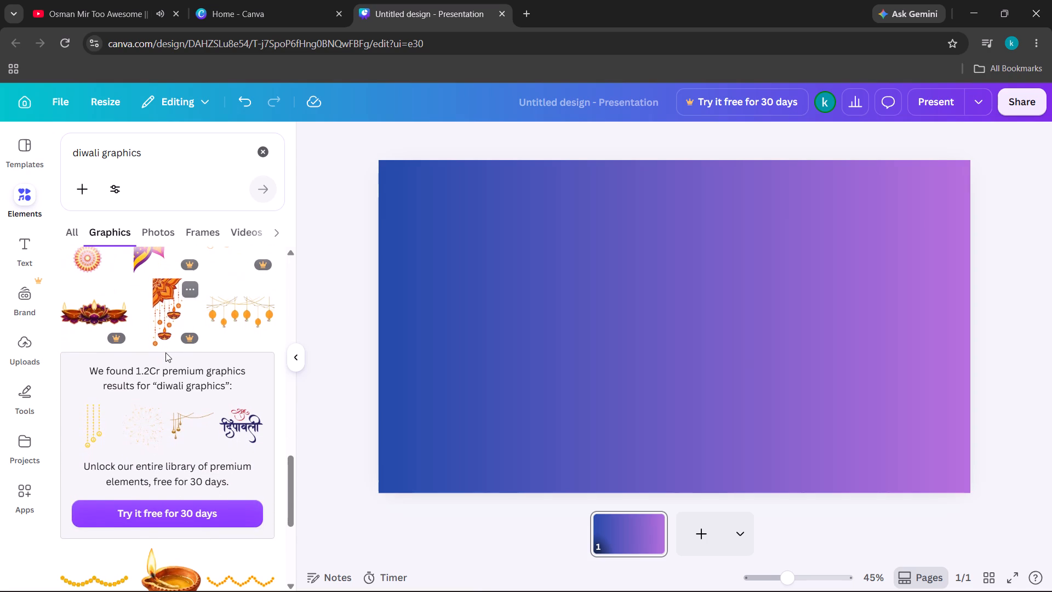
scroll(165, 352, down, 1)
scroll(165, 352, right, 3)
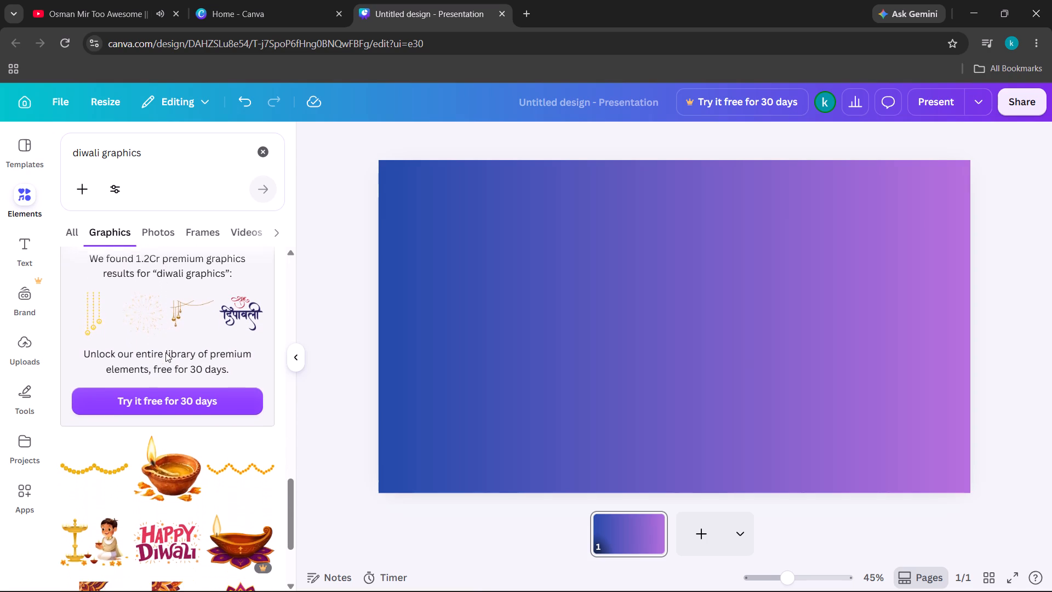
scroll(165, 352, right, 4)
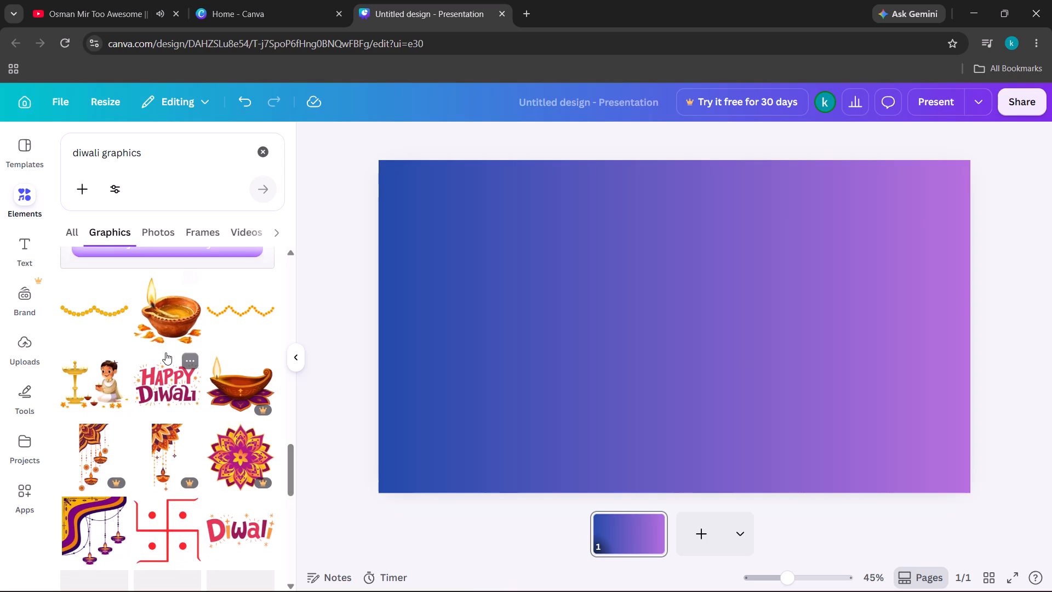
scroll(165, 352, right, 3)
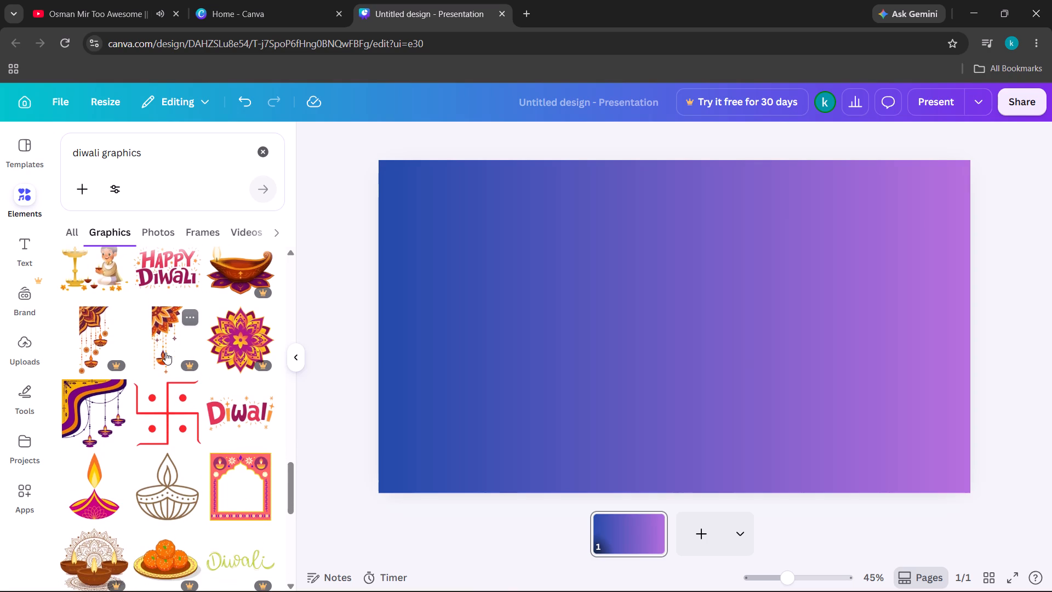
scroll(165, 352, right, 1)
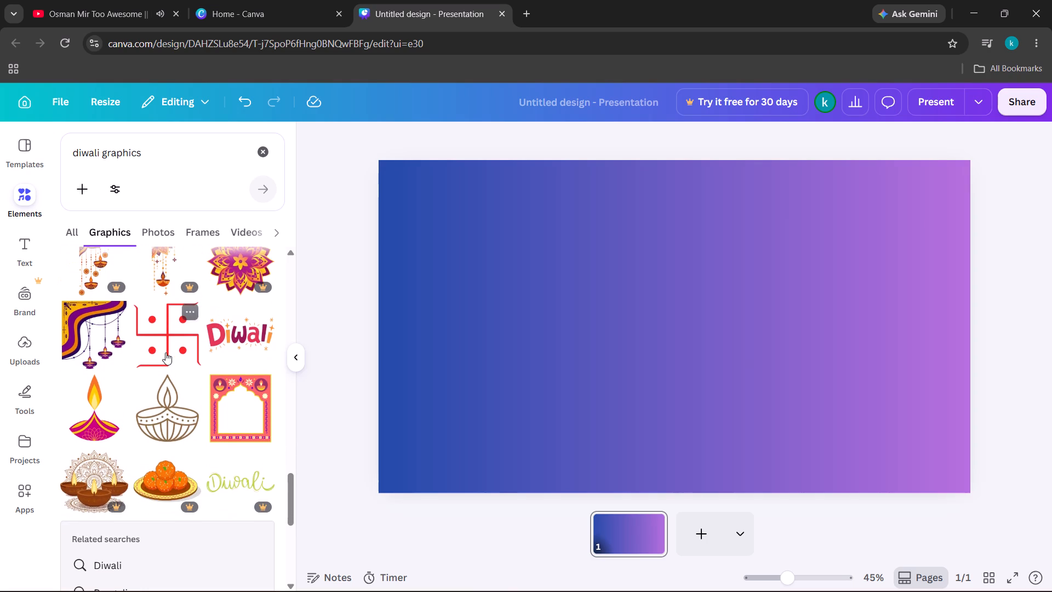
scroll(165, 352, right, 1)
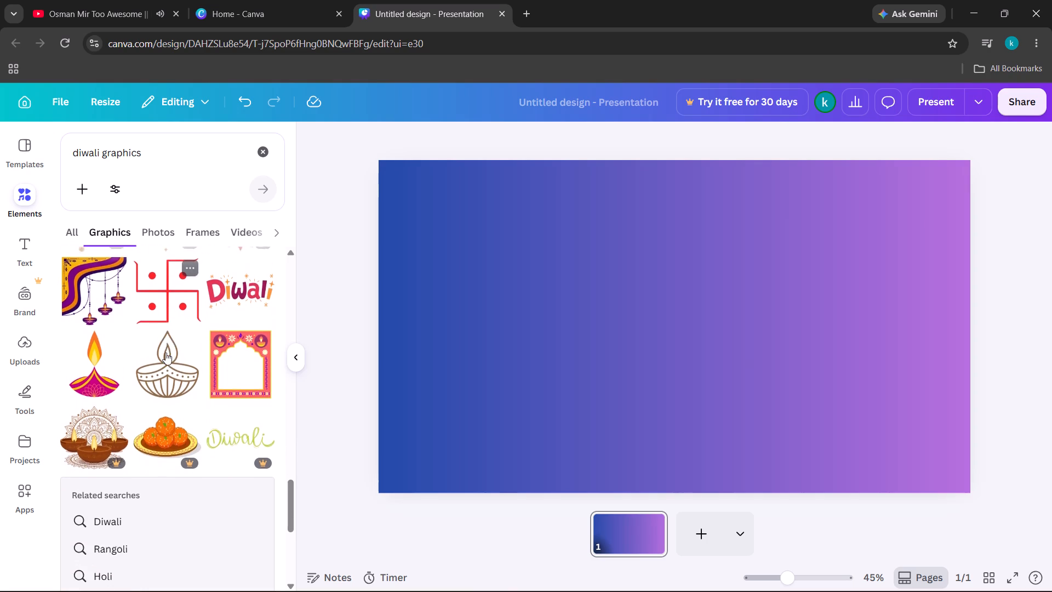
scroll(165, 352, right, 8)
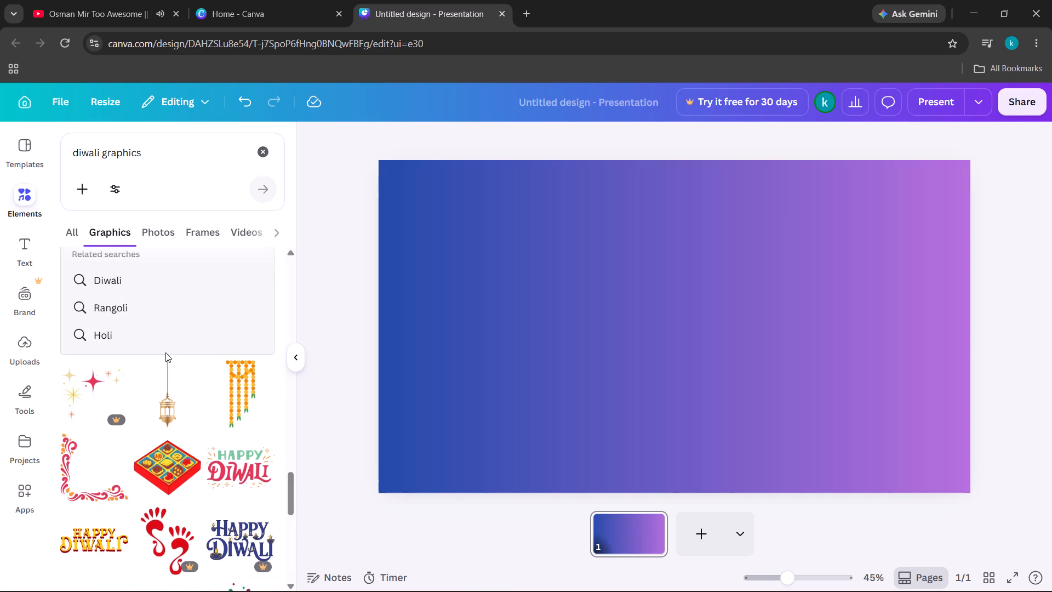
scroll(165, 352, right, 3)
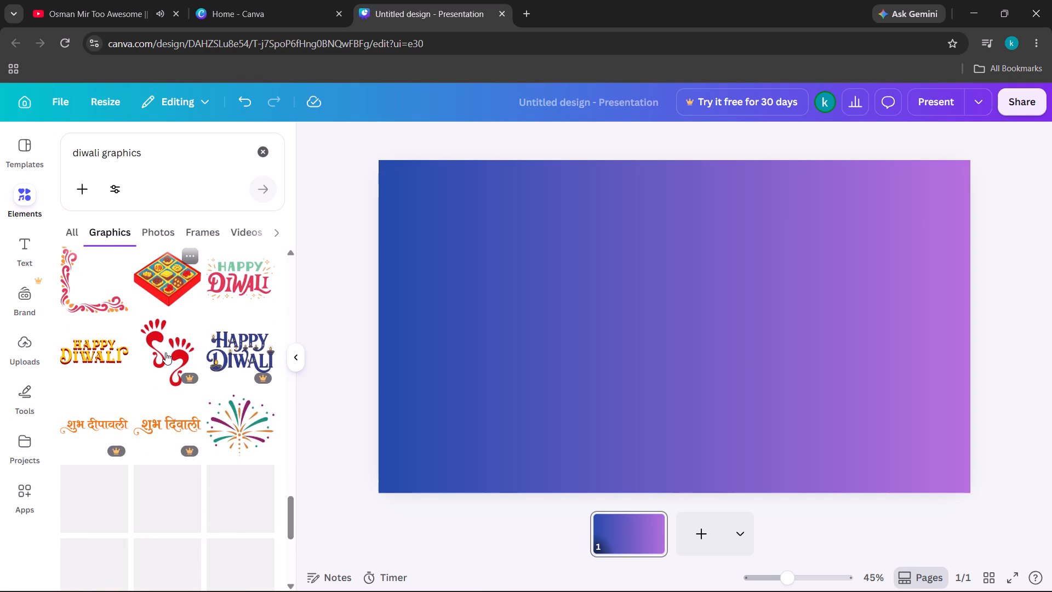
scroll(165, 352, right, 5)
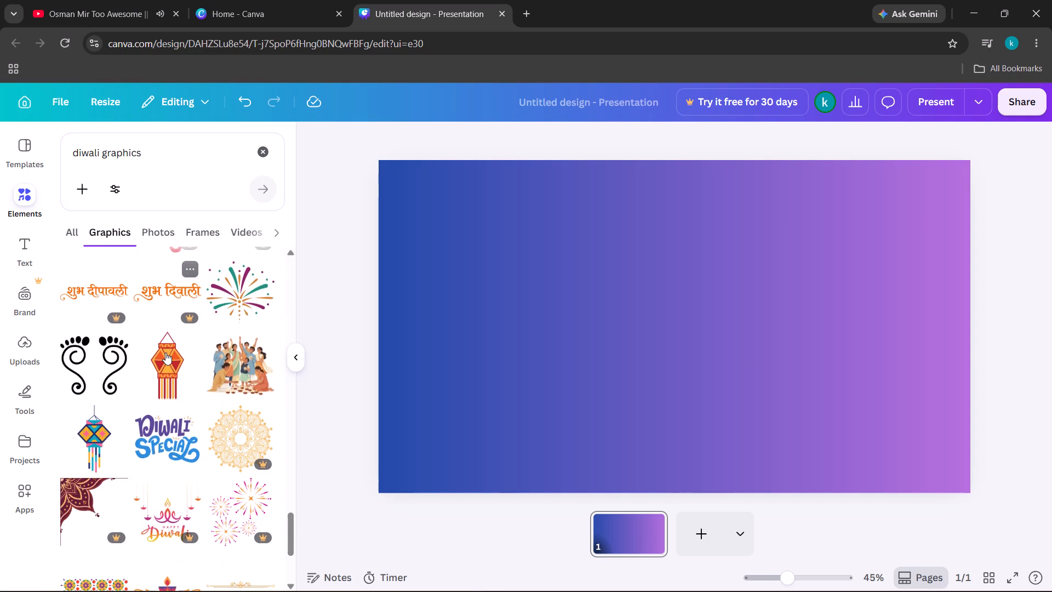
scroll(165, 352, right, 5)
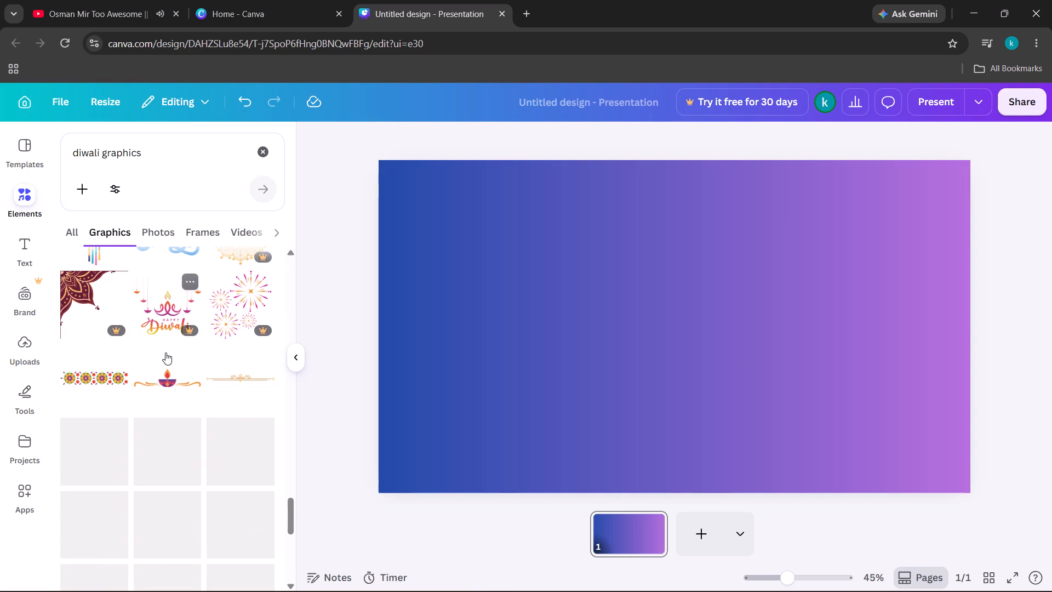
scroll(165, 352, right, 3)
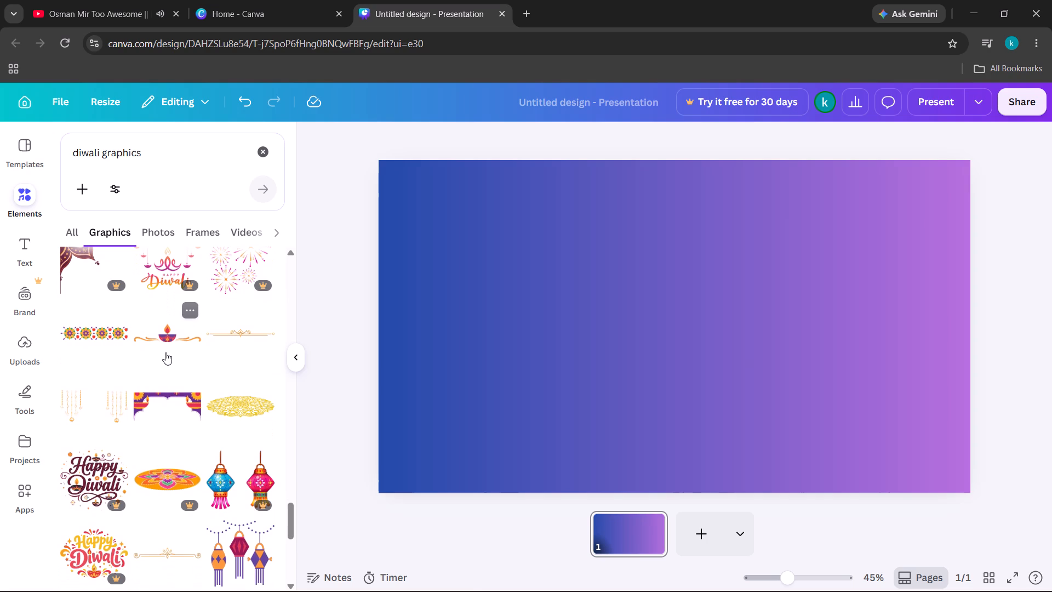
scroll(210, 324, right, 1)
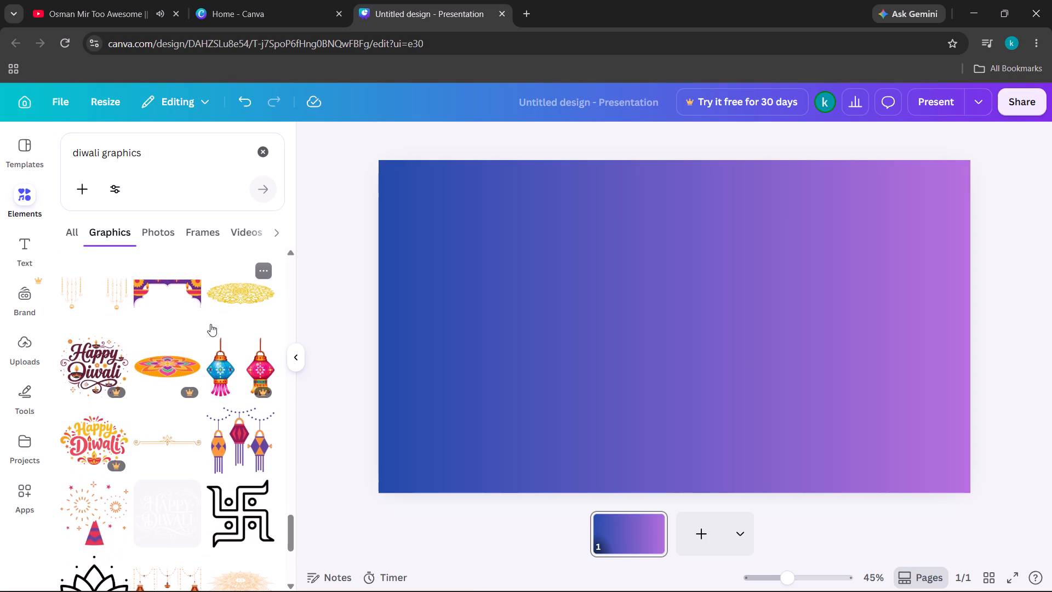
scroll(210, 324, right, 1)
click(176, 293)
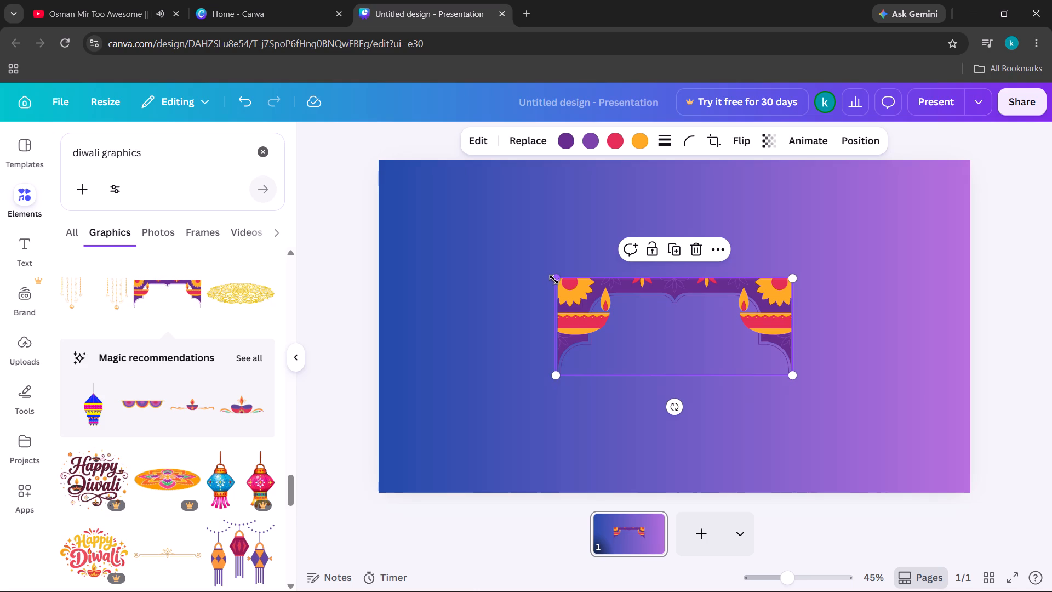
Enlarge the diya arch border to about 1,350 by 550 and centre it horizontally in the upper part of the page.
drag(554, 280, 380, 194)
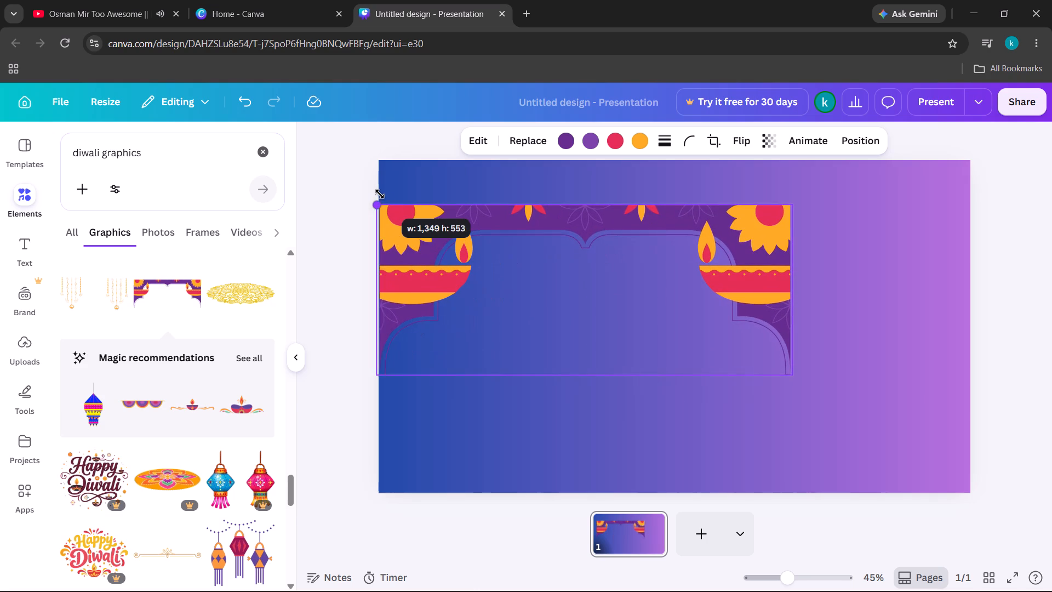
drag(380, 194, 381, 193)
drag(441, 219, 442, 213)
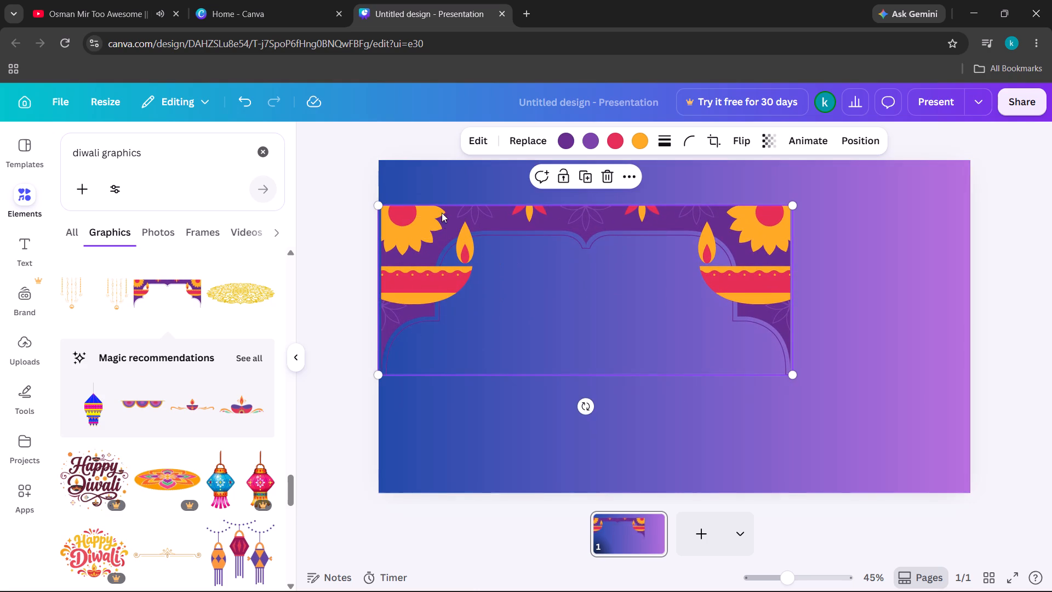
drag(442, 213, 439, 177)
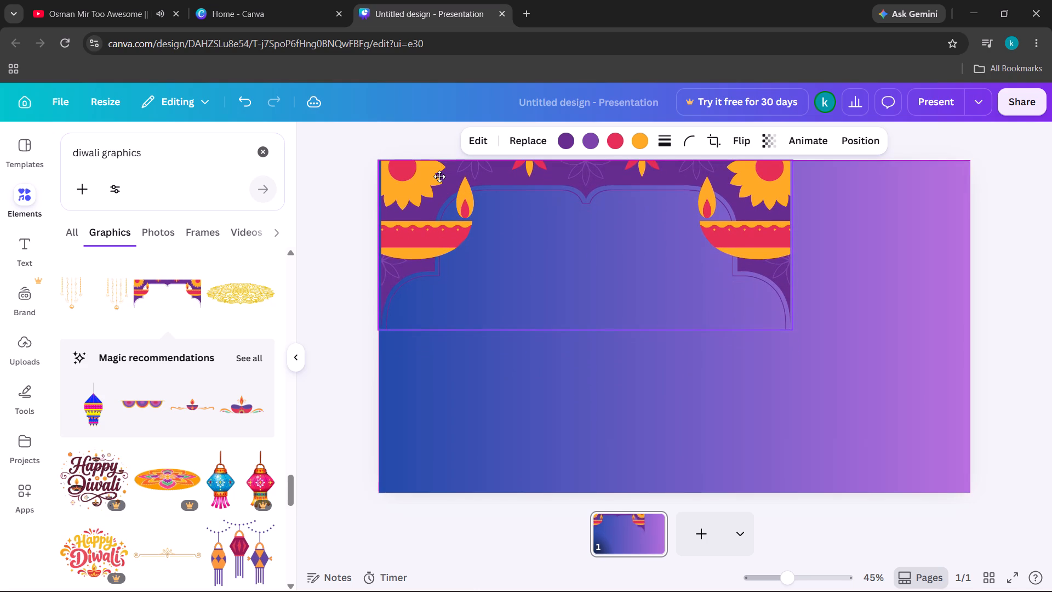
drag(439, 177, 527, 235)
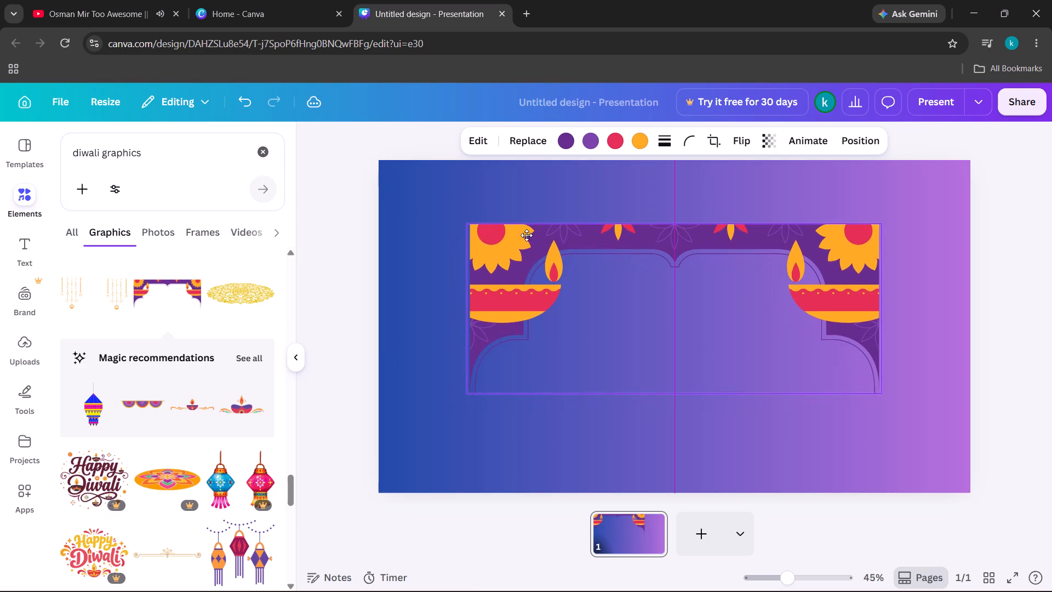
drag(527, 235, 533, 224)
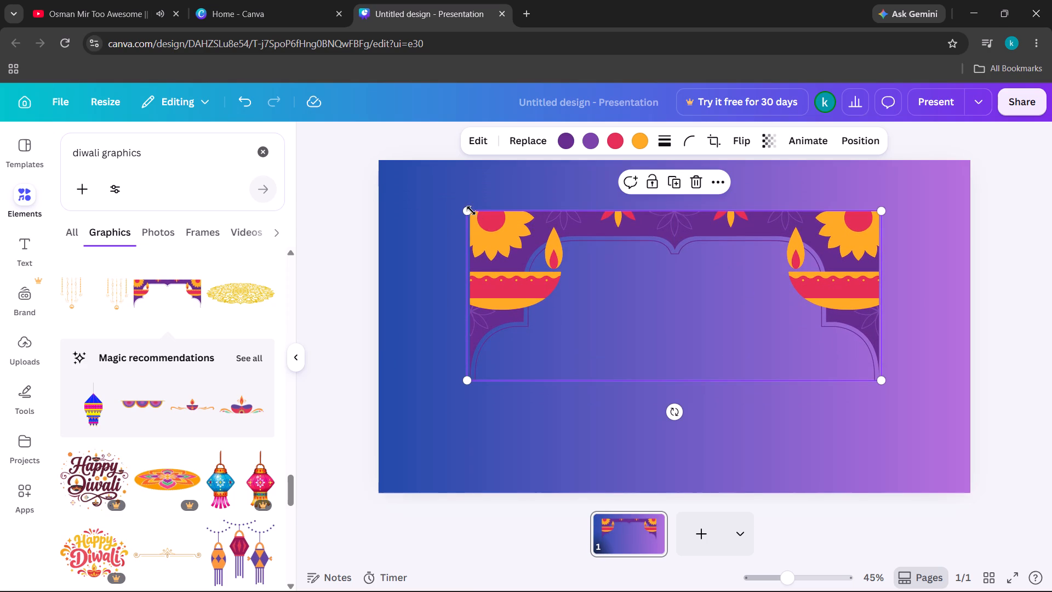
Enlarge the diya arch border to slightly wider than the page, centred horizontally, with its top edge flush with the page's top edge.
drag(468, 210, 369, 174)
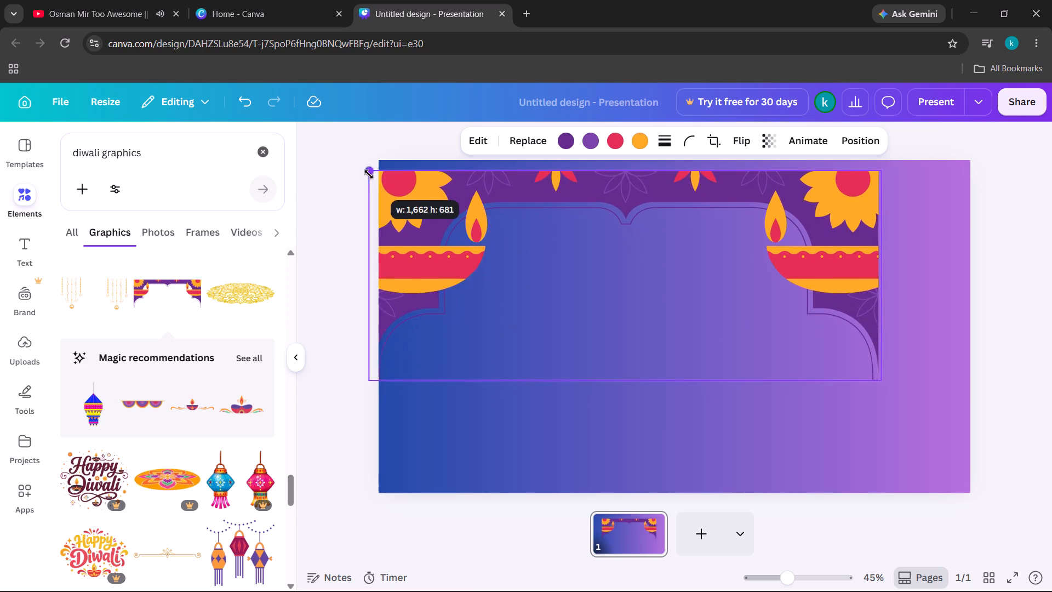
drag(369, 174, 379, 168)
drag(418, 191, 443, 207)
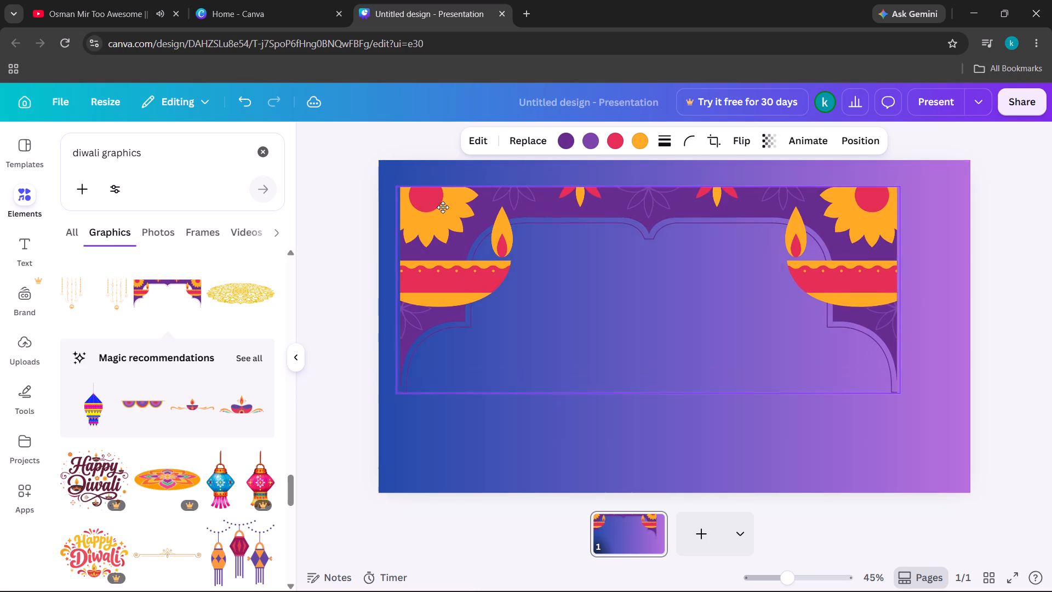
drag(443, 207, 462, 220)
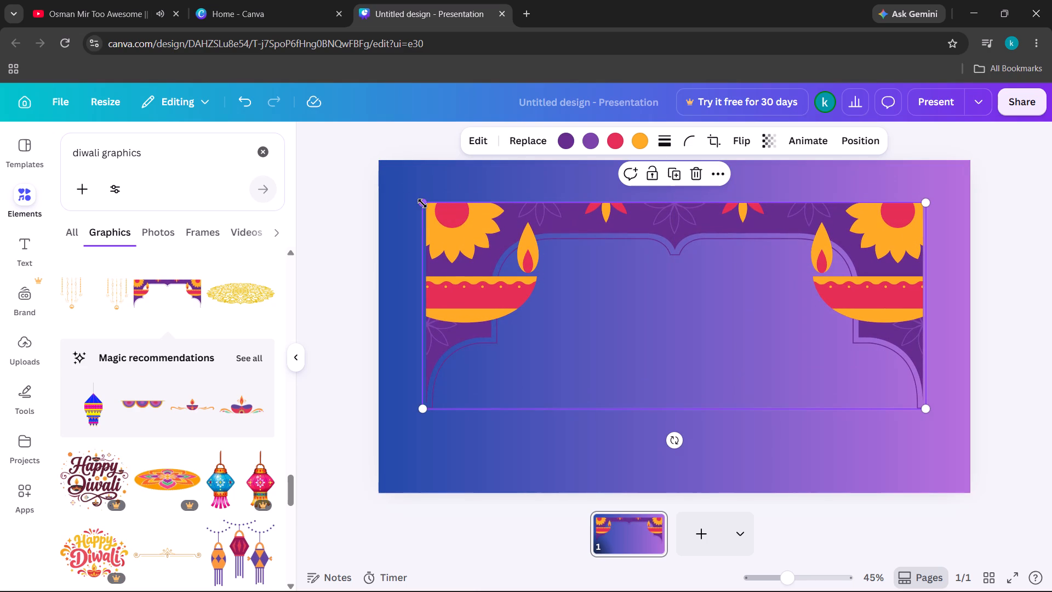
drag(422, 203, 377, 185)
drag(431, 224, 471, 234)
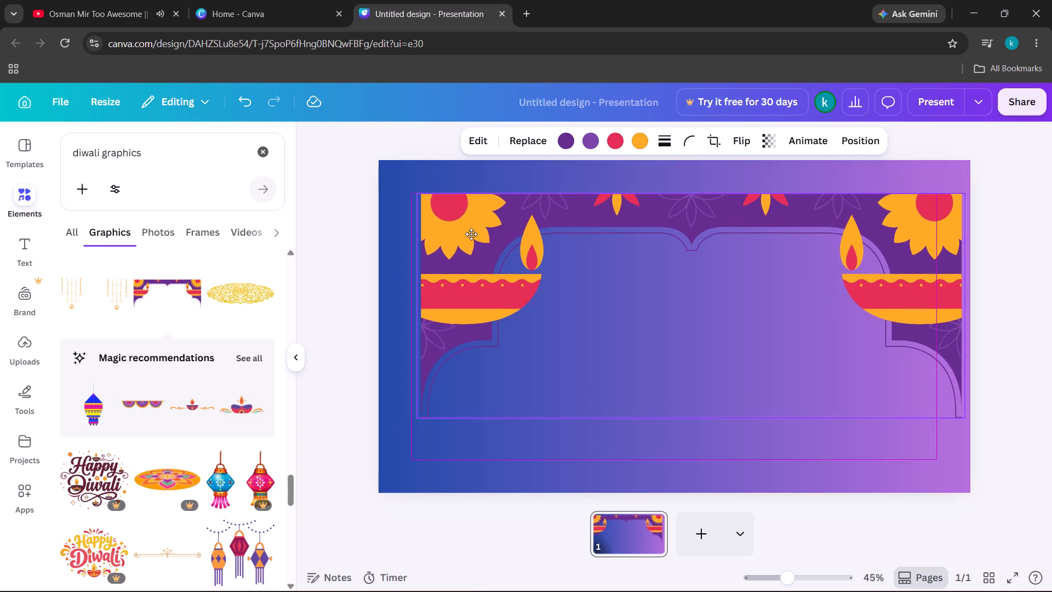
drag(471, 234, 473, 234)
drag(424, 194, 369, 184)
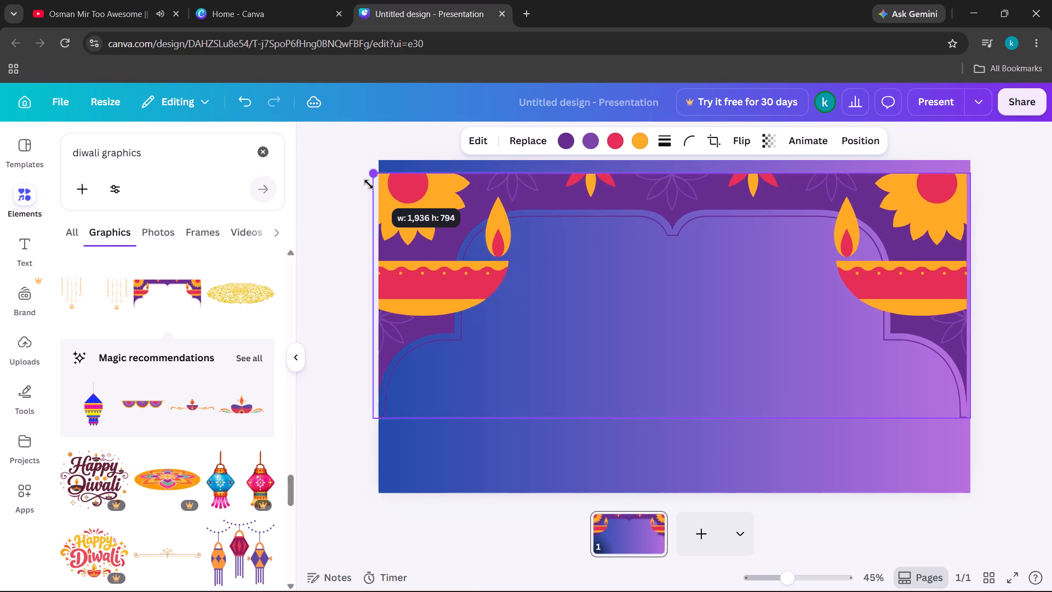
drag(369, 184, 374, 185)
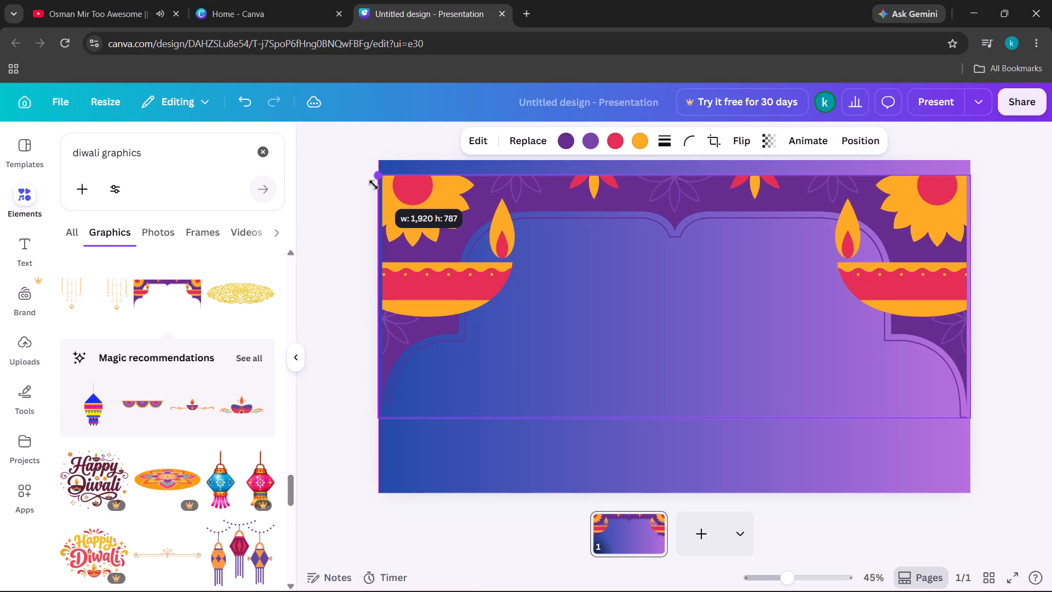
drag(374, 185, 369, 186)
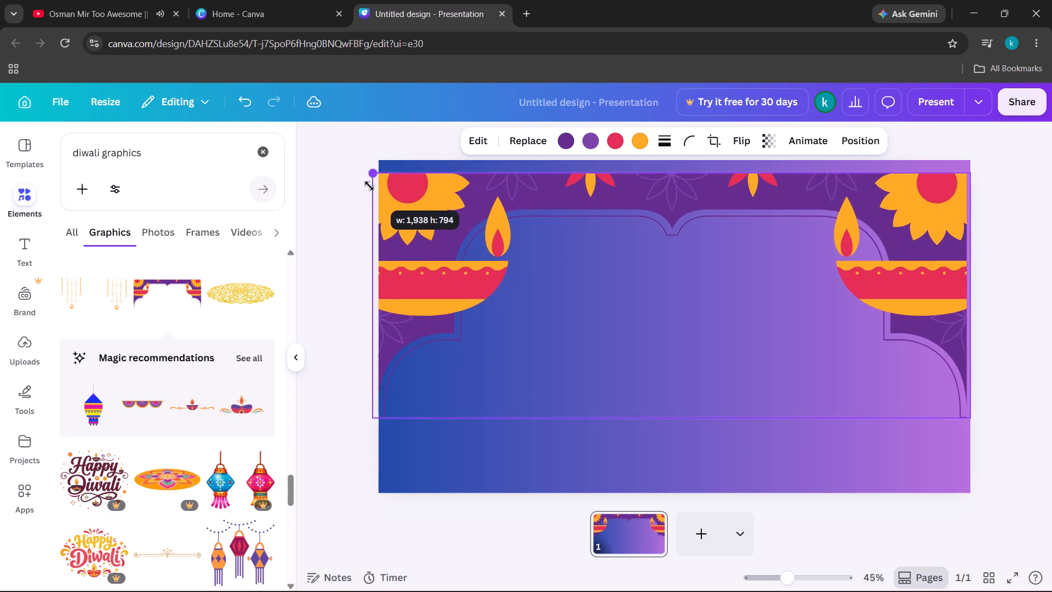
drag(369, 186, 369, 187)
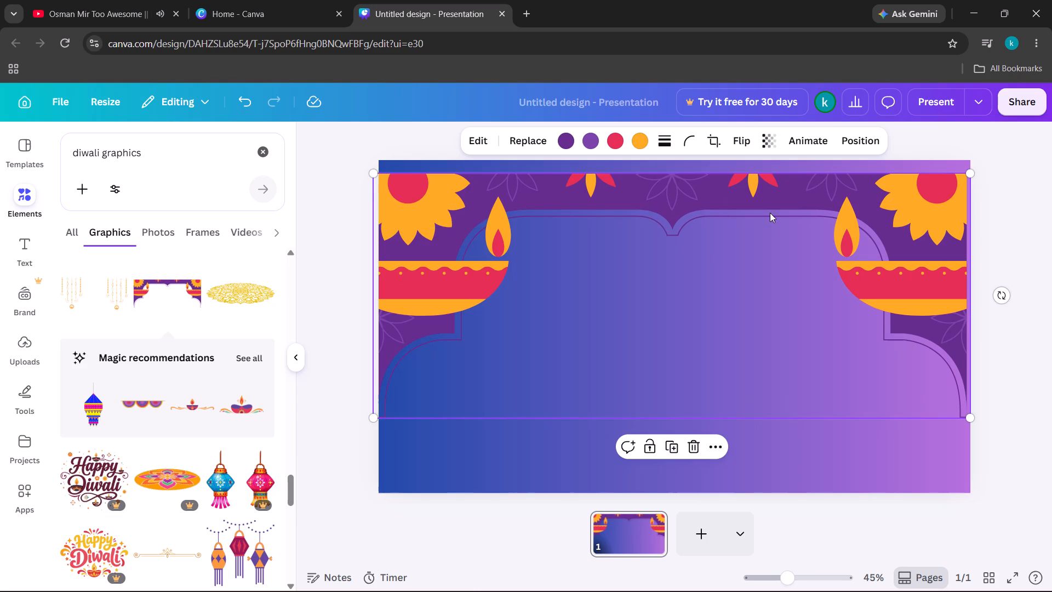
drag(970, 175, 976, 174)
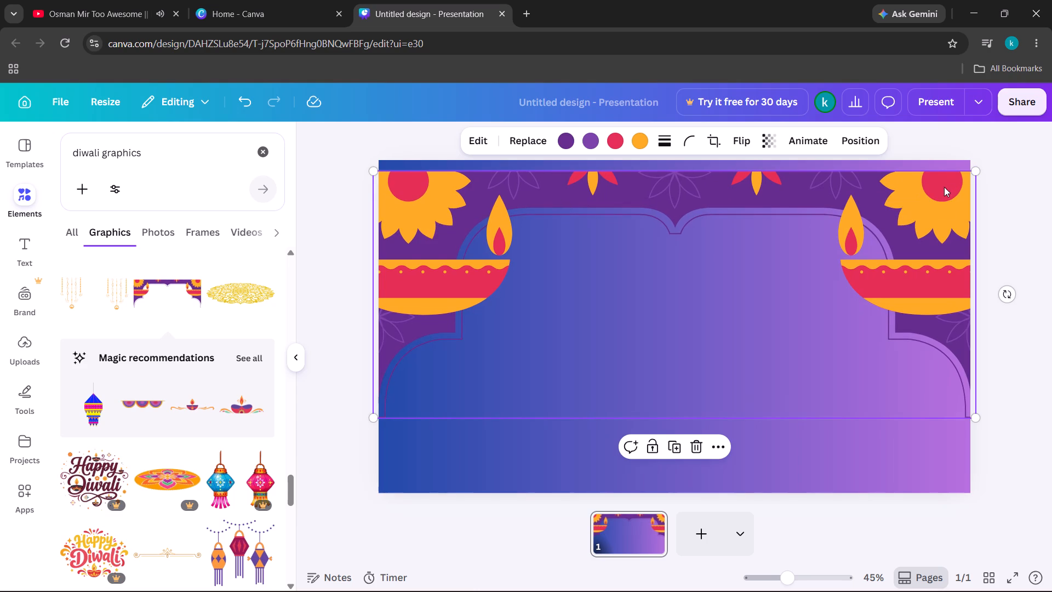
drag(944, 187, 942, 178)
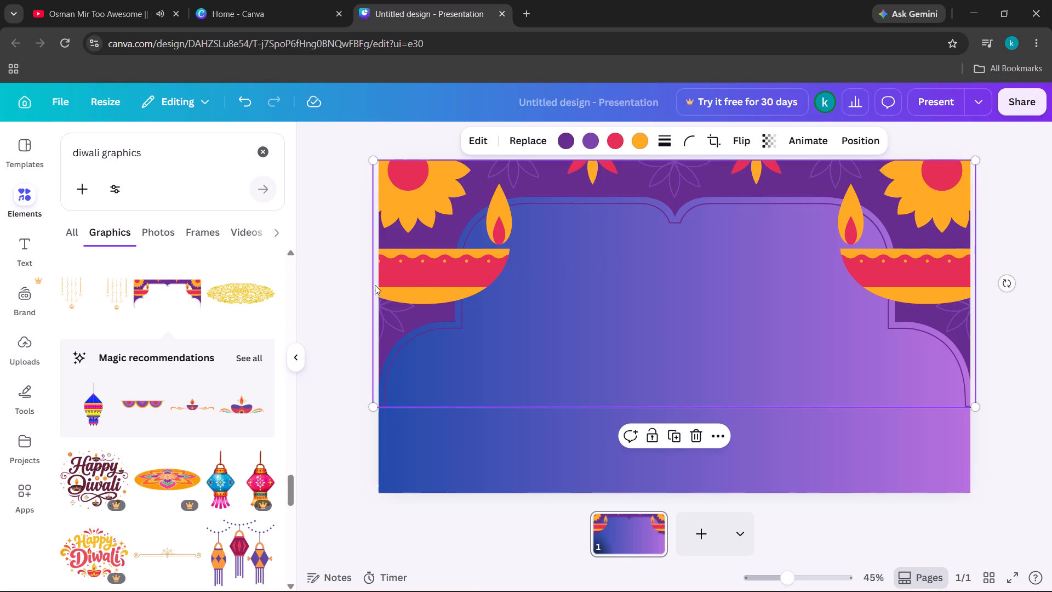
click(341, 286)
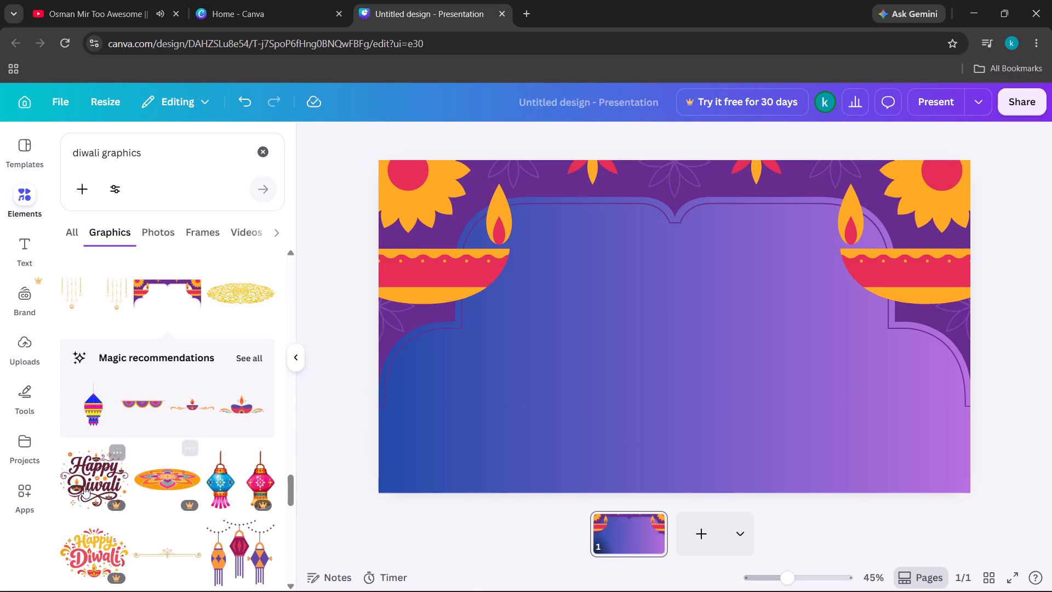
Find the orange and purple peacock with fanned feathers among the Diwali graphics and add it to the page.
scroll(137, 471, right, 4)
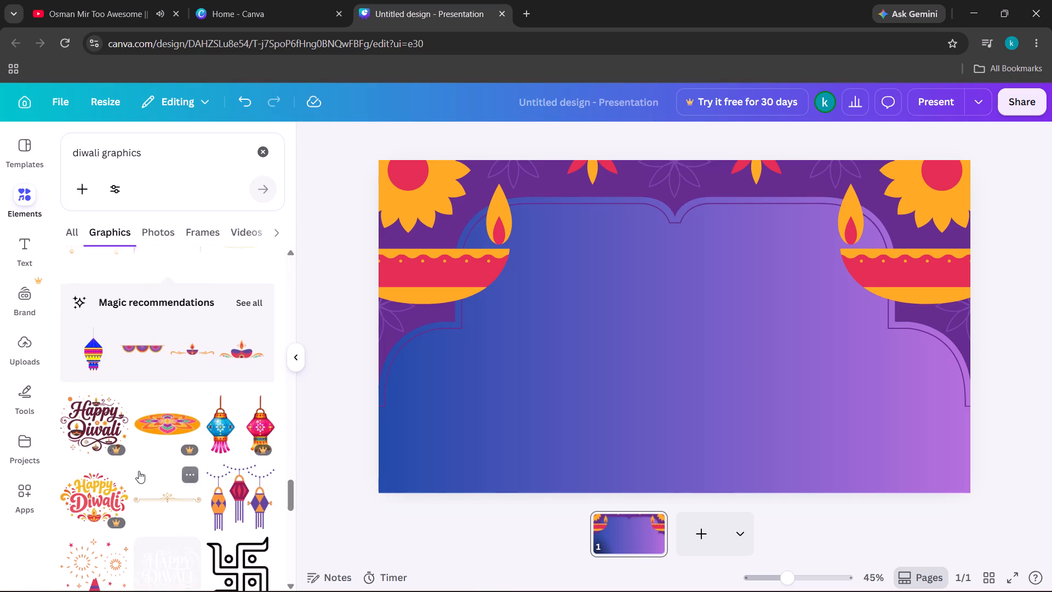
scroll(139, 471, right, 5)
scroll(139, 471, down, 1)
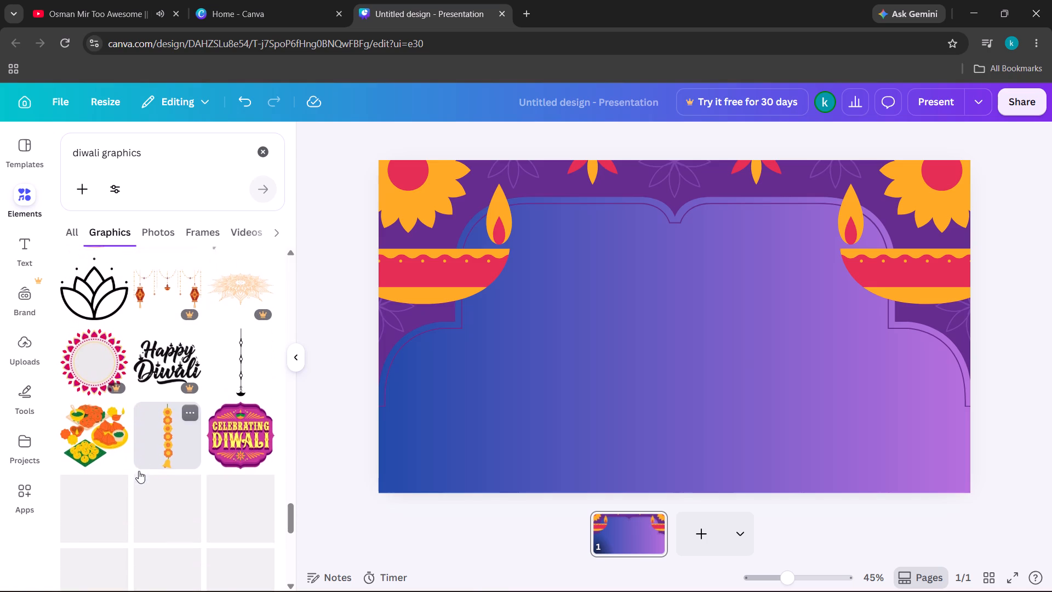
scroll(139, 471, down, 1)
scroll(139, 471, right, 2)
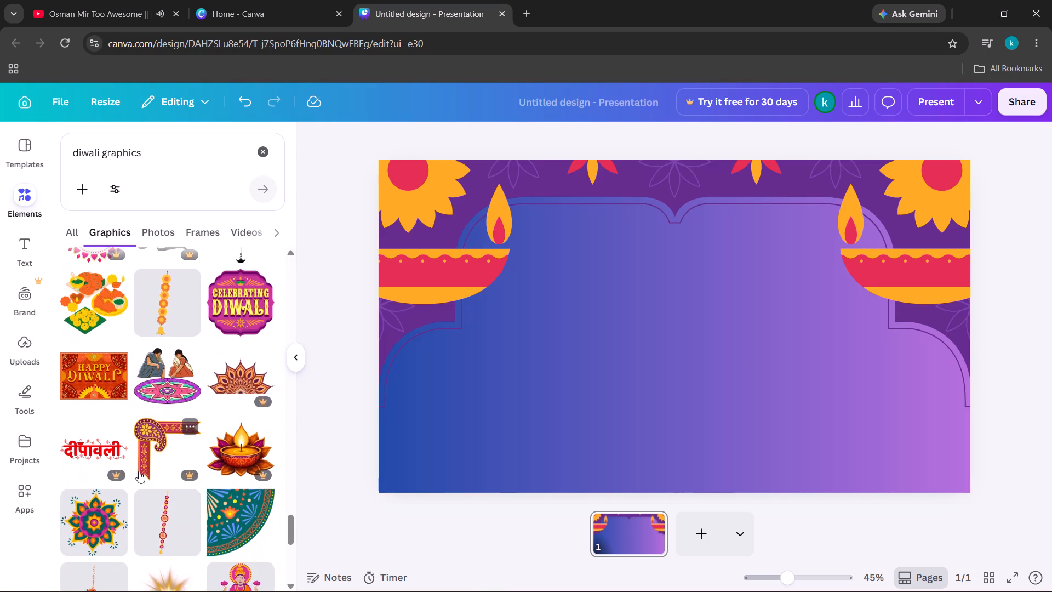
scroll(139, 471, right, 3)
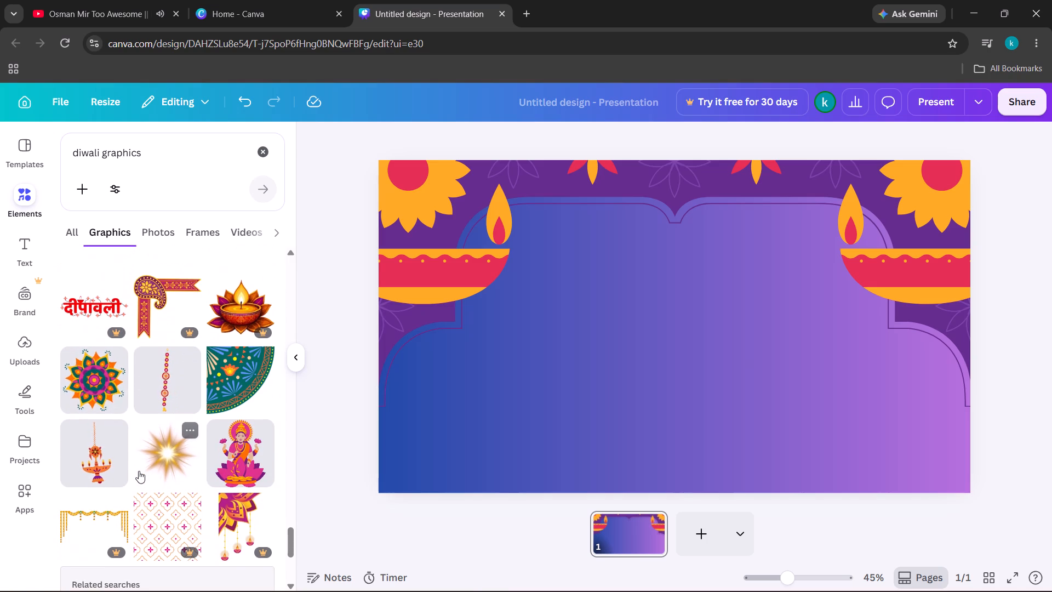
scroll(139, 471, right, 3)
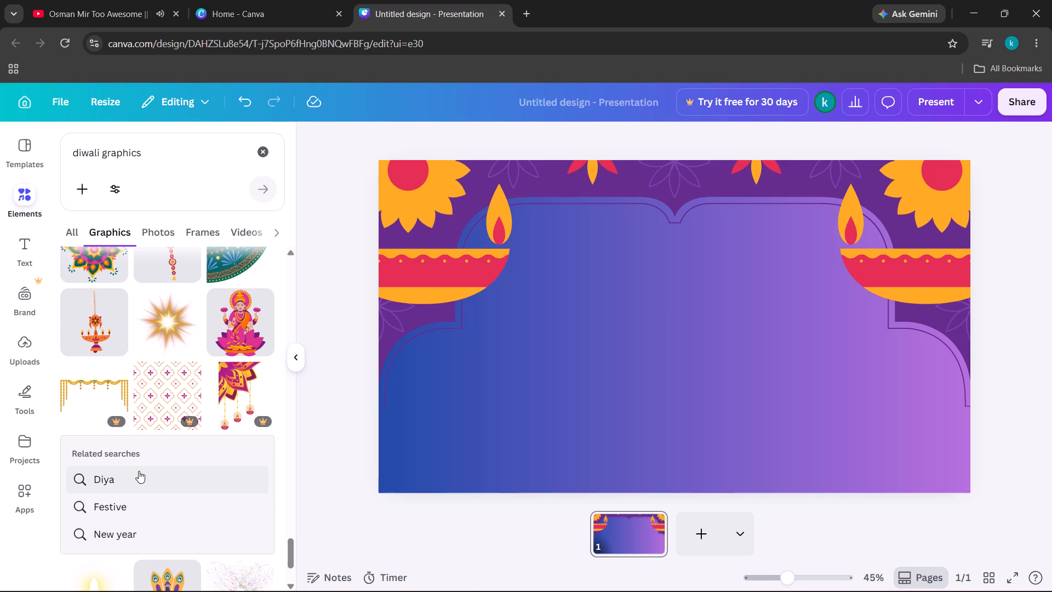
scroll(139, 471, right, 4)
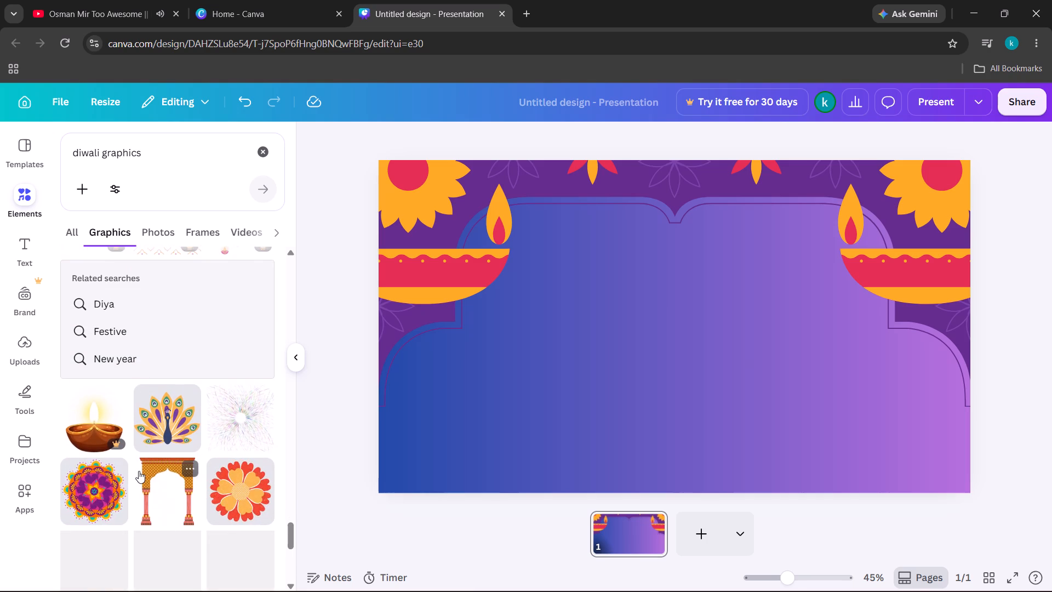
scroll(139, 471, right, 1)
click(162, 401)
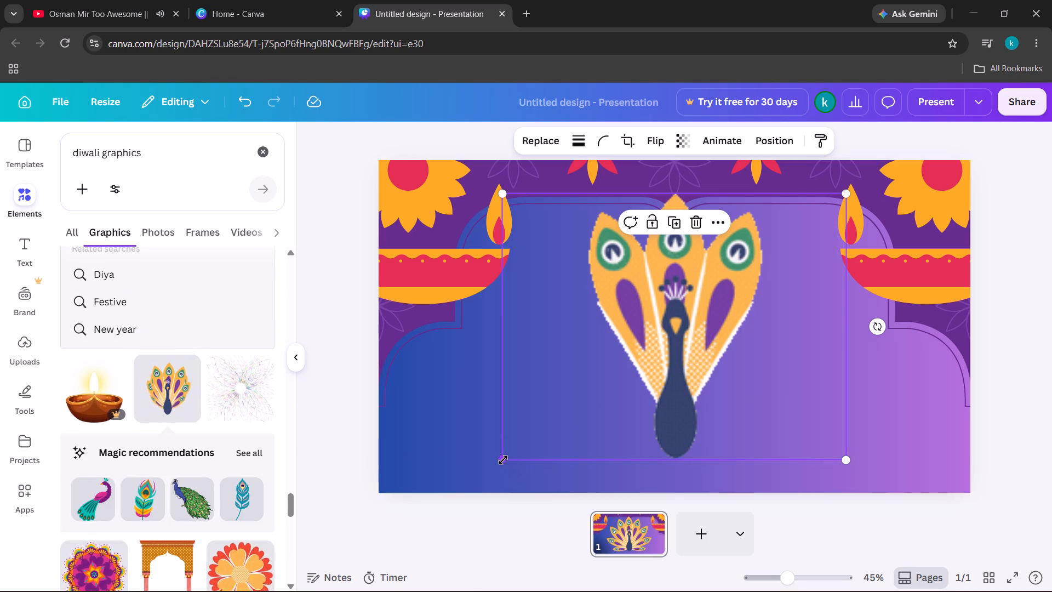
Shrink the peacock to about a fifth of the page width and place it on the page's bottom edge, left of centre.
drag(504, 460, 736, 311)
key(d)
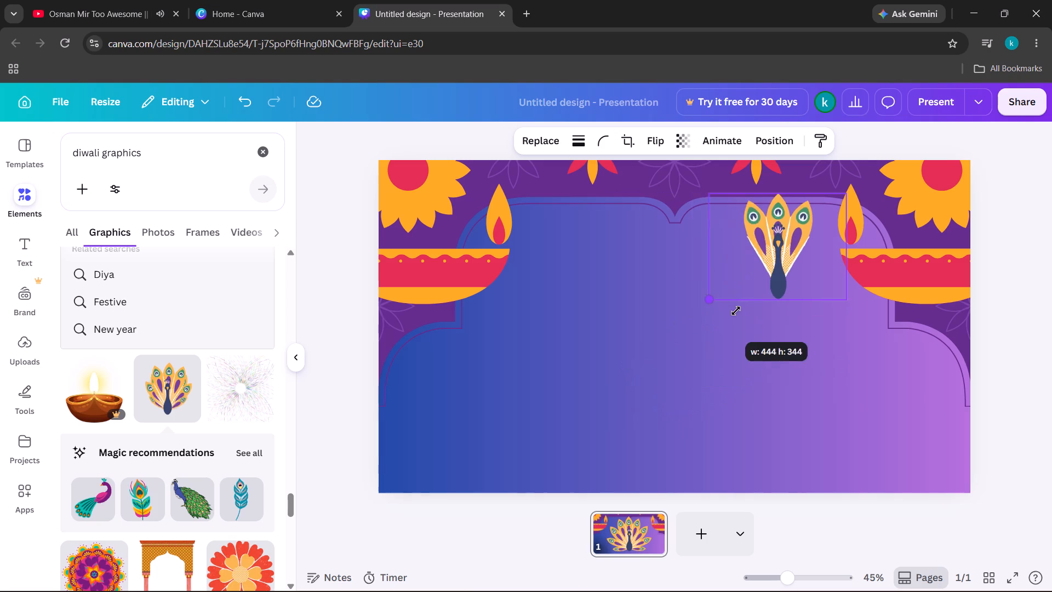
drag(736, 311, 737, 311)
text(;p-)
key(space)
key(minus)
key(space)
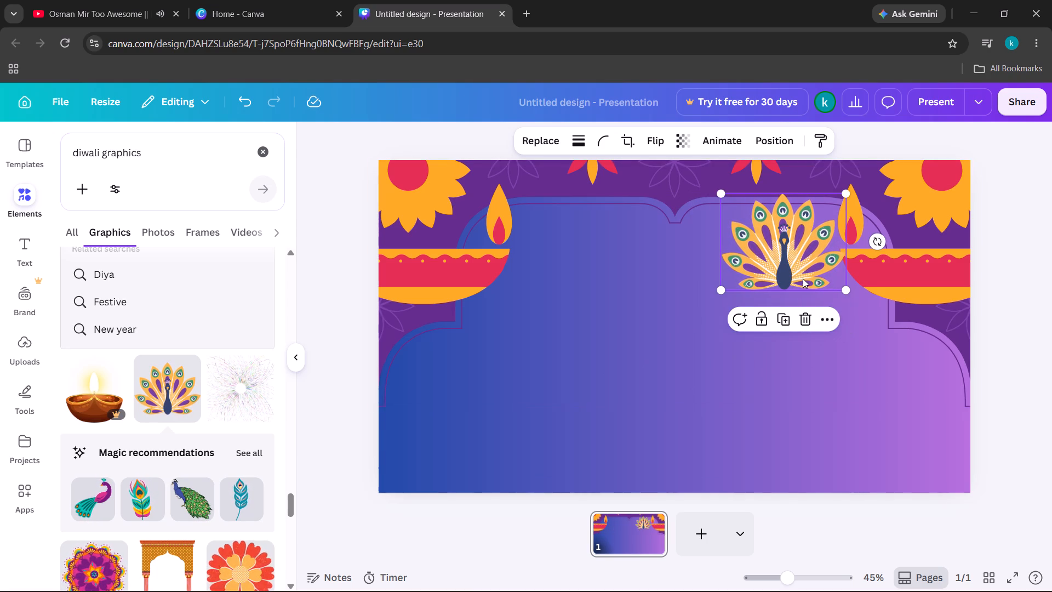
drag(803, 280, 613, 350)
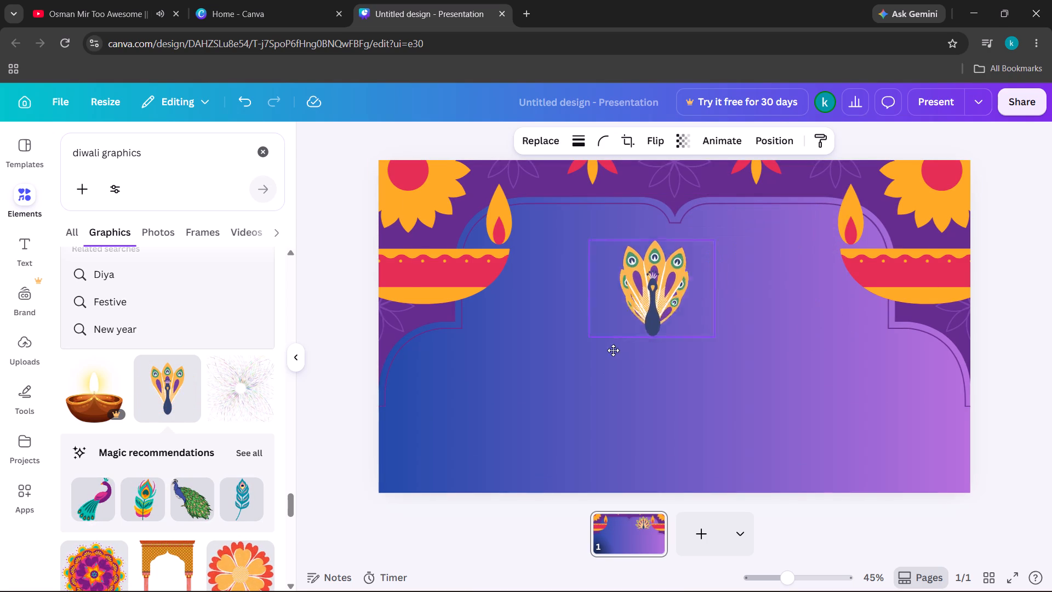
drag(613, 350, 508, 475)
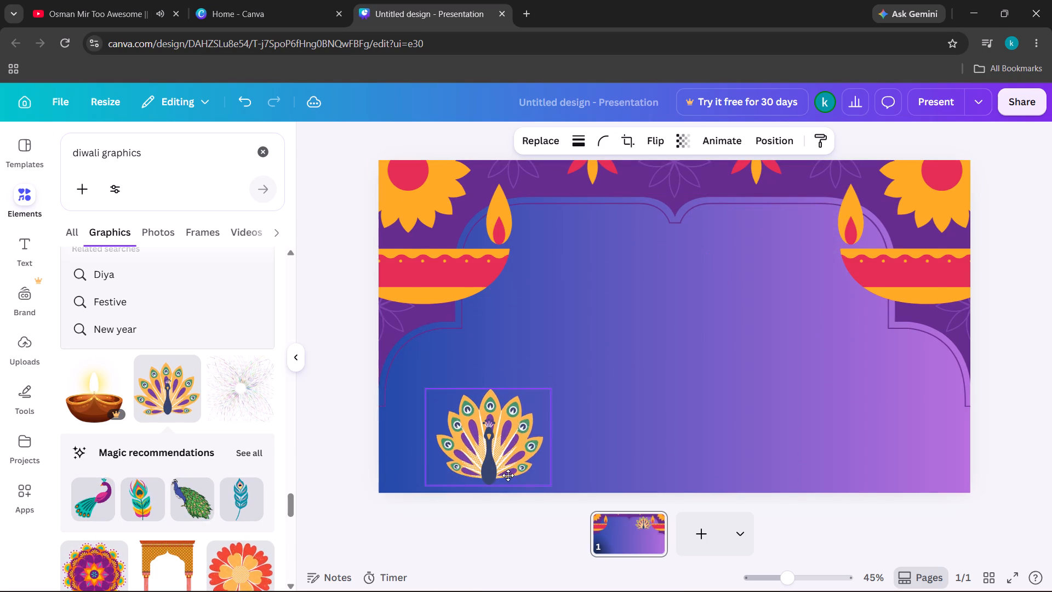
drag(508, 475, 508, 484)
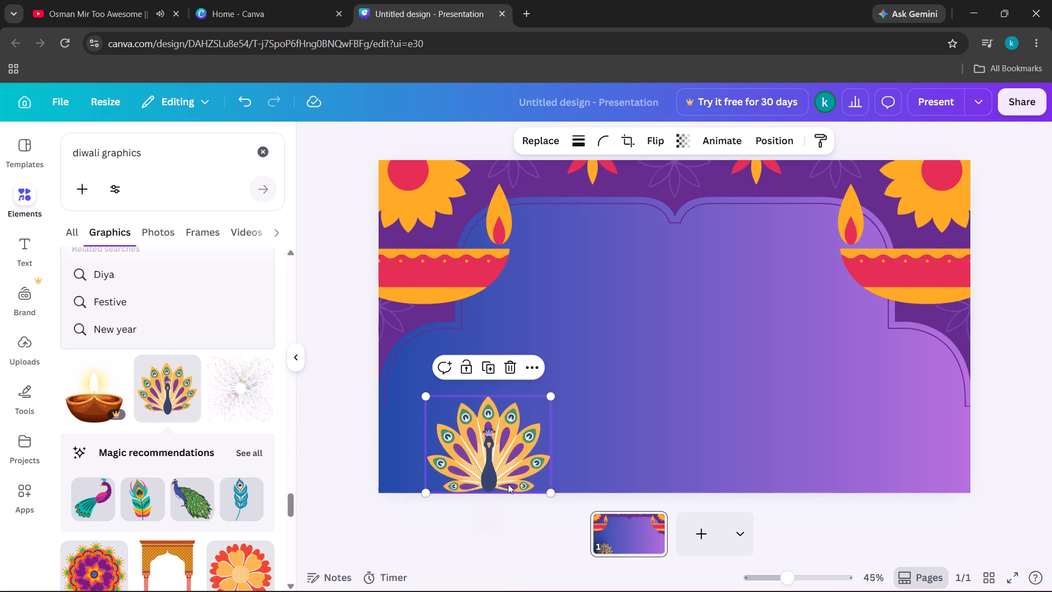
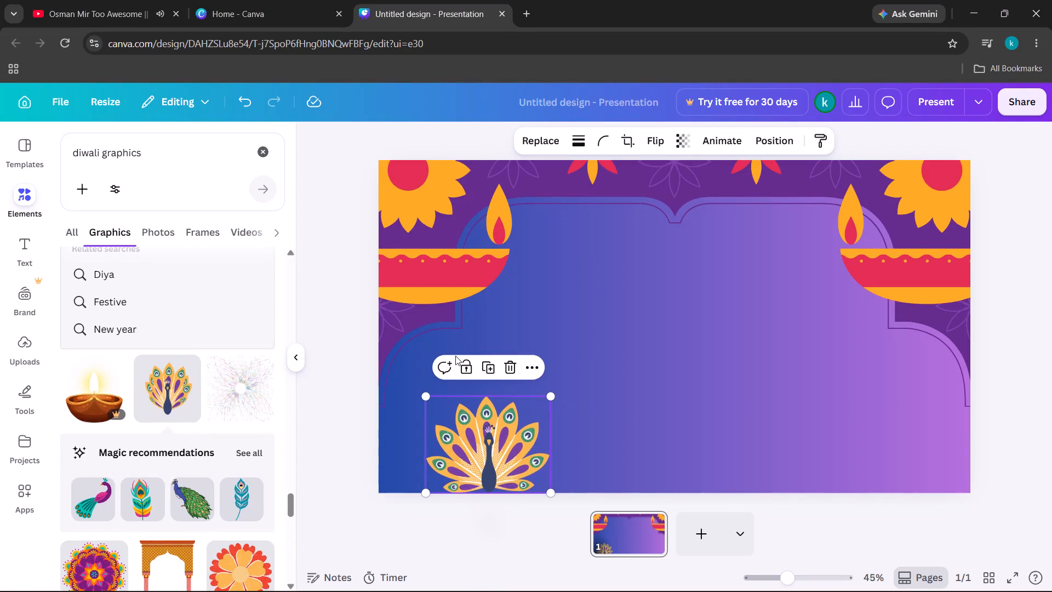
Duplicate the peacock and place the copy on the page's bottom edge, right of centre, level with the original.
click(484, 365)
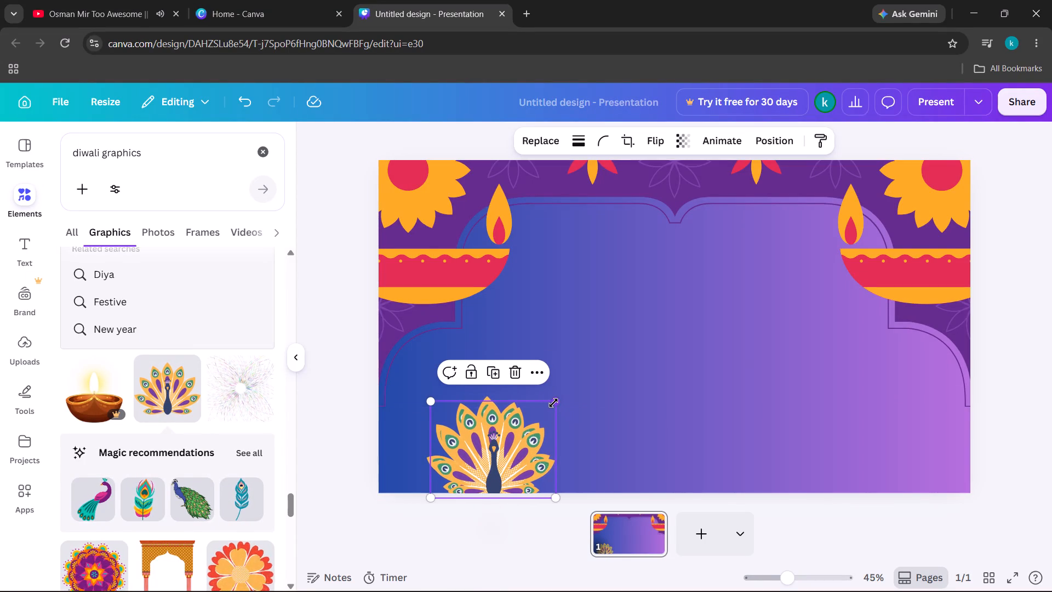
click(523, 458)
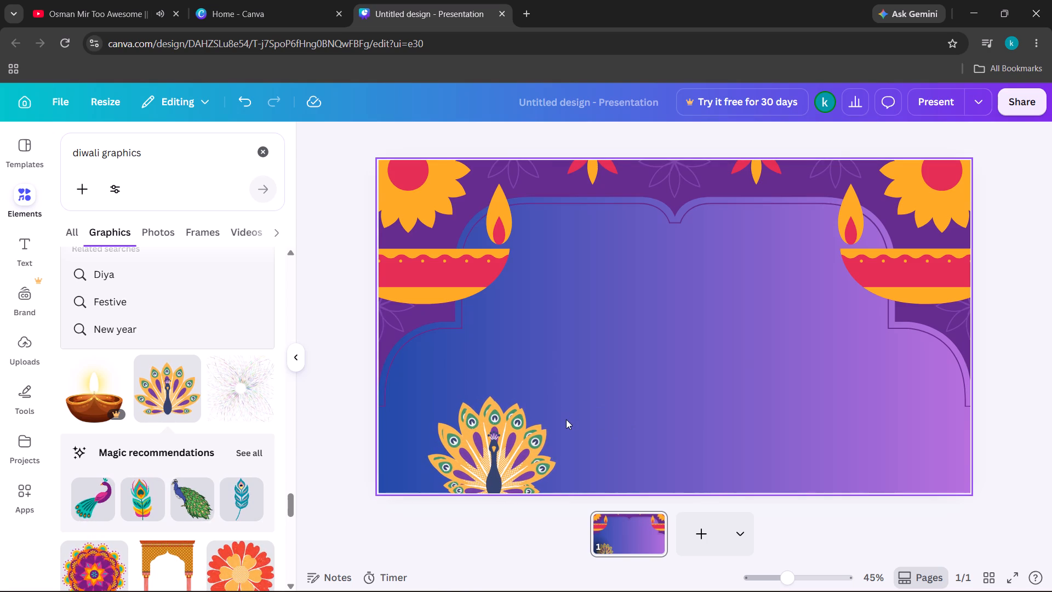
drag(520, 439, 885, 437)
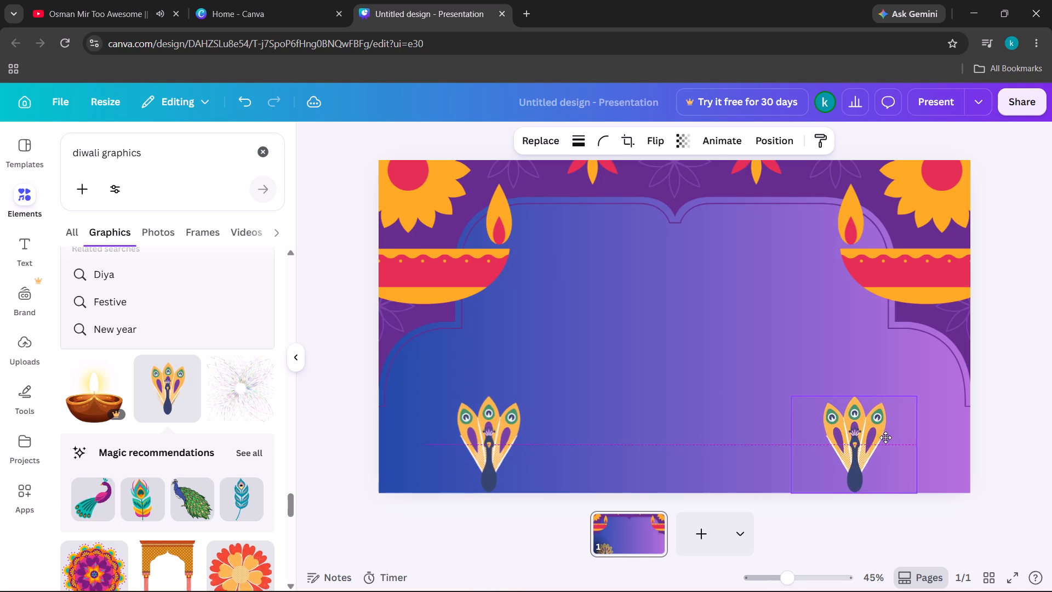
drag(885, 437, 883, 432)
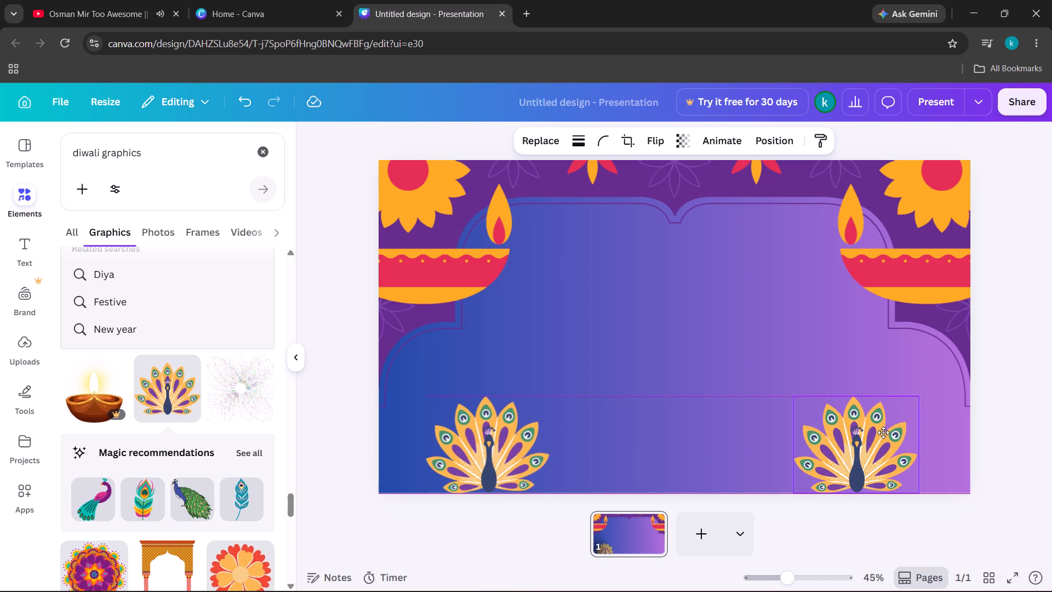
drag(883, 432, 878, 435)
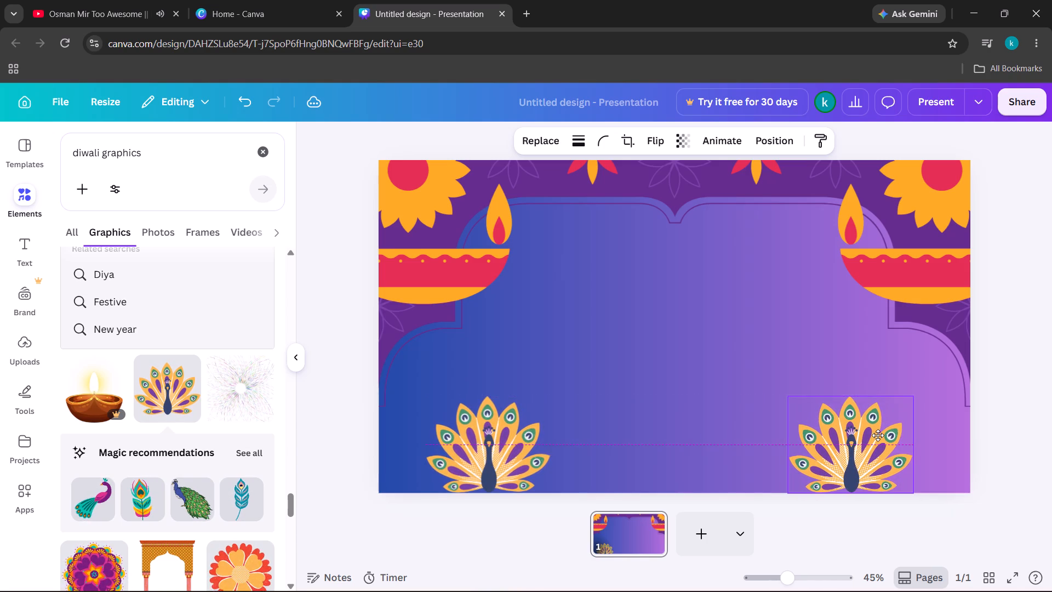
drag(878, 435, 878, 435)
click(655, 306)
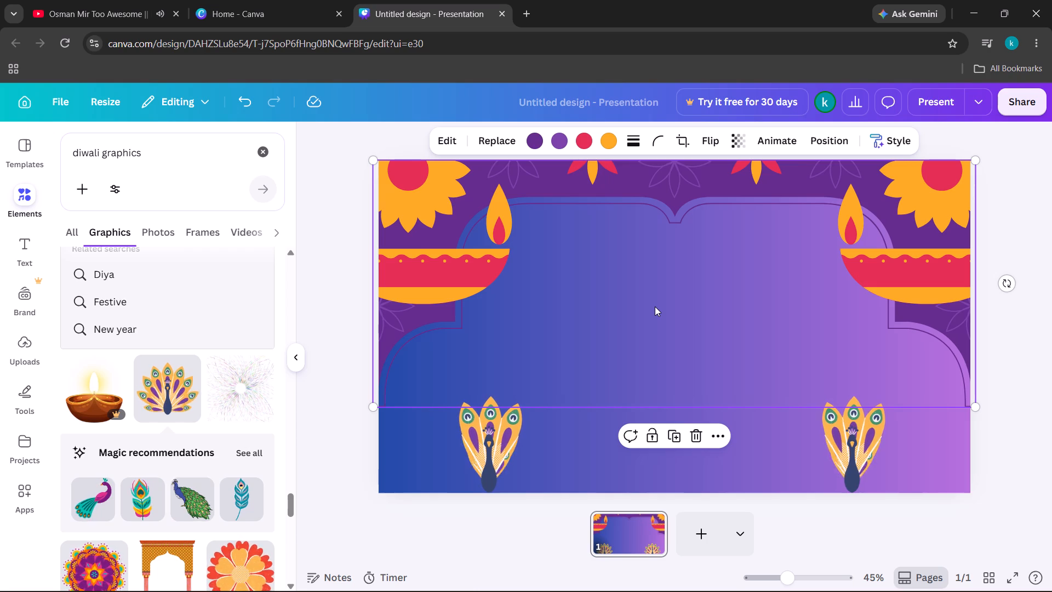
click(565, 316)
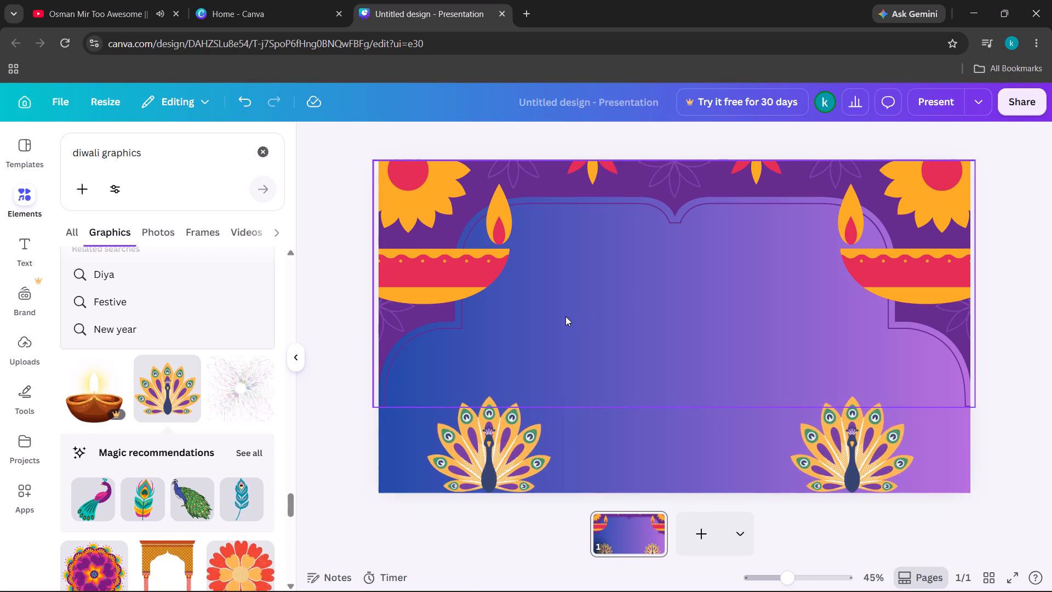
click(565, 316)
click(318, 329)
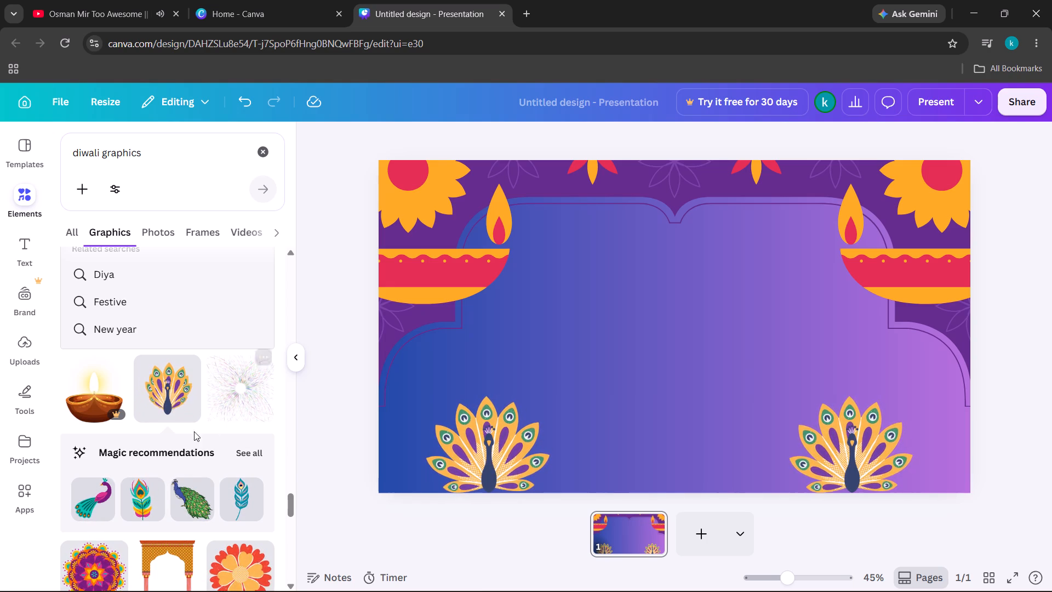
Add the glowing brown clay diya, shrink it to about an eighth of the page width, and place it above and slightly right of the left peacock.
click(87, 419)
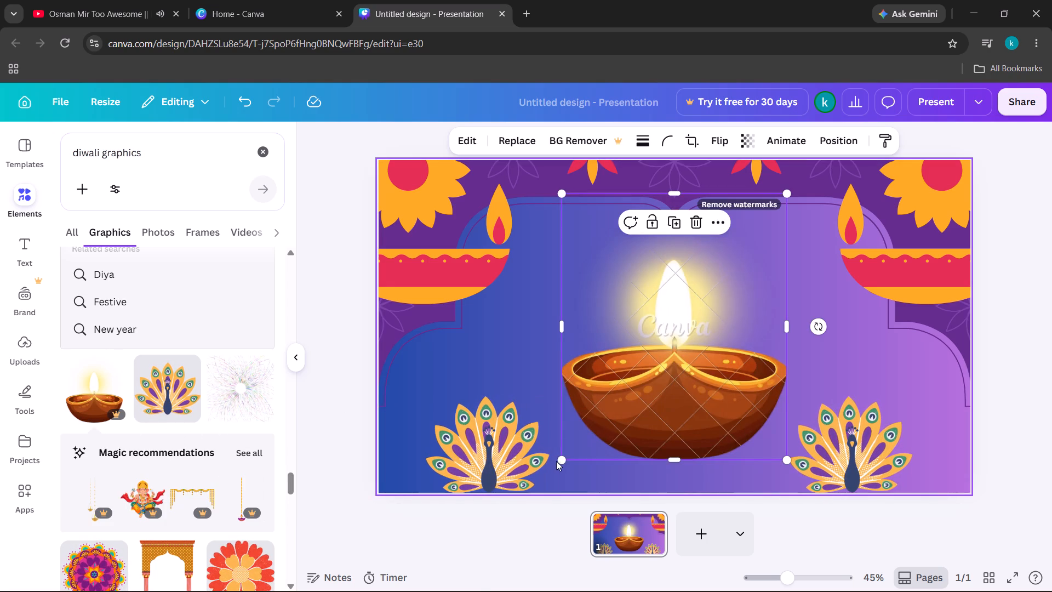
drag(562, 459, 704, 326)
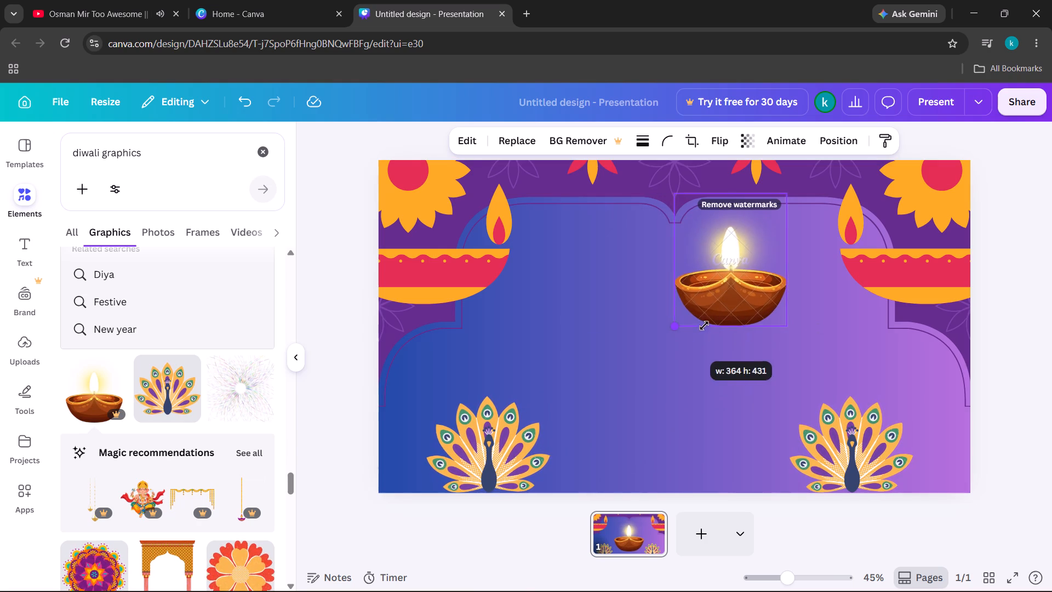
drag(704, 326, 704, 325)
drag(744, 272, 538, 345)
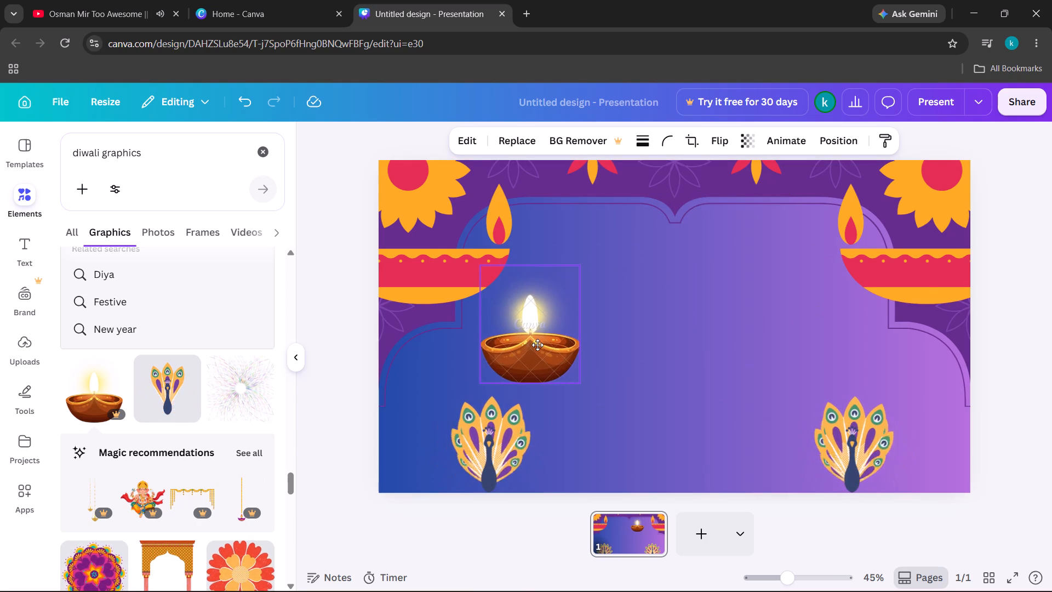
drag(538, 345, 533, 361)
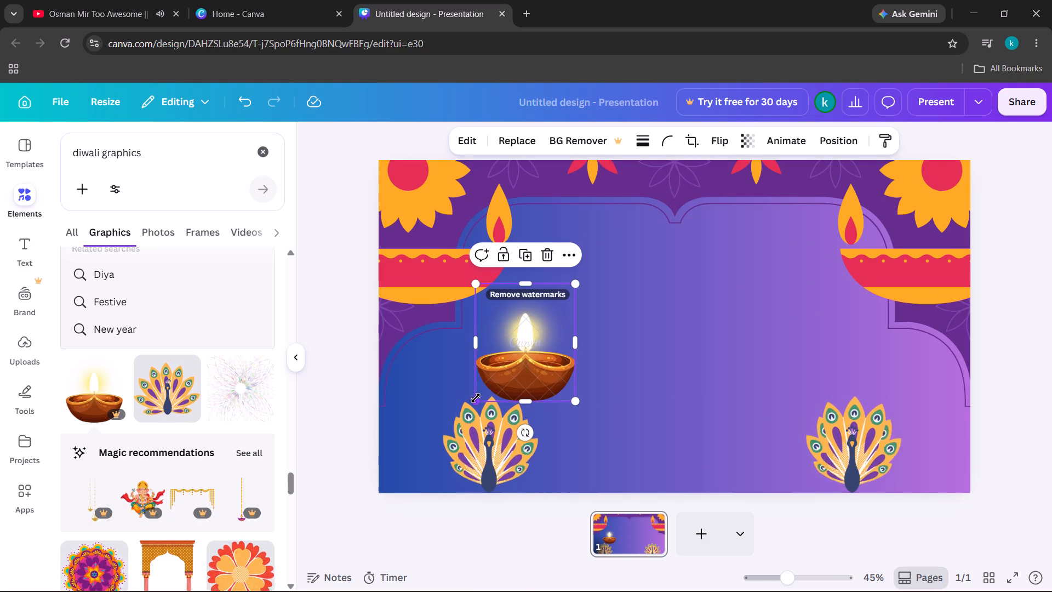
drag(476, 398, 507, 377)
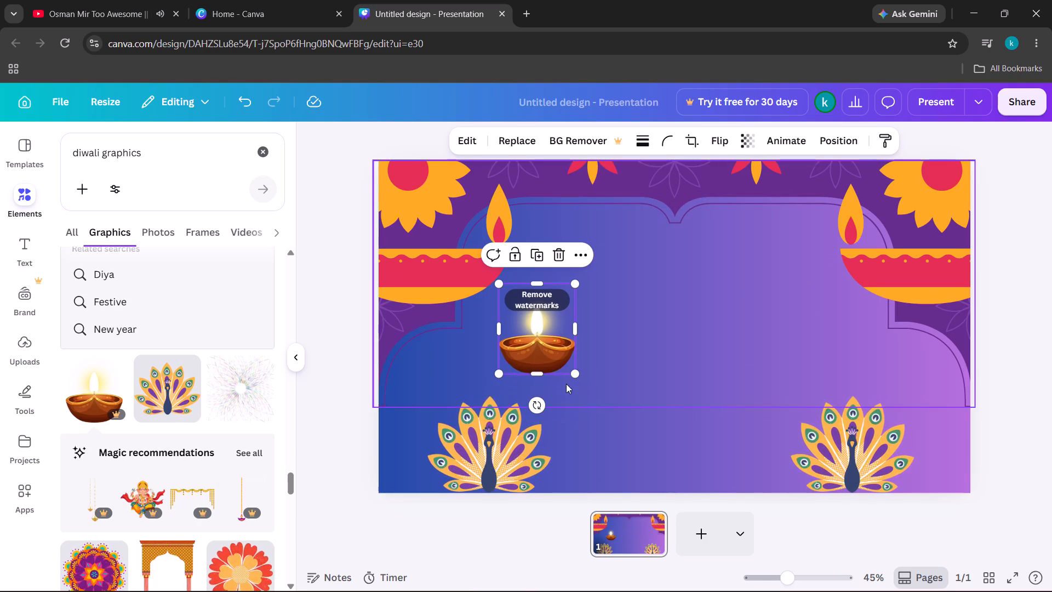
Duplicate the clay diya and place the copy level with the original, above and slightly left of the right peacock.
click(541, 254)
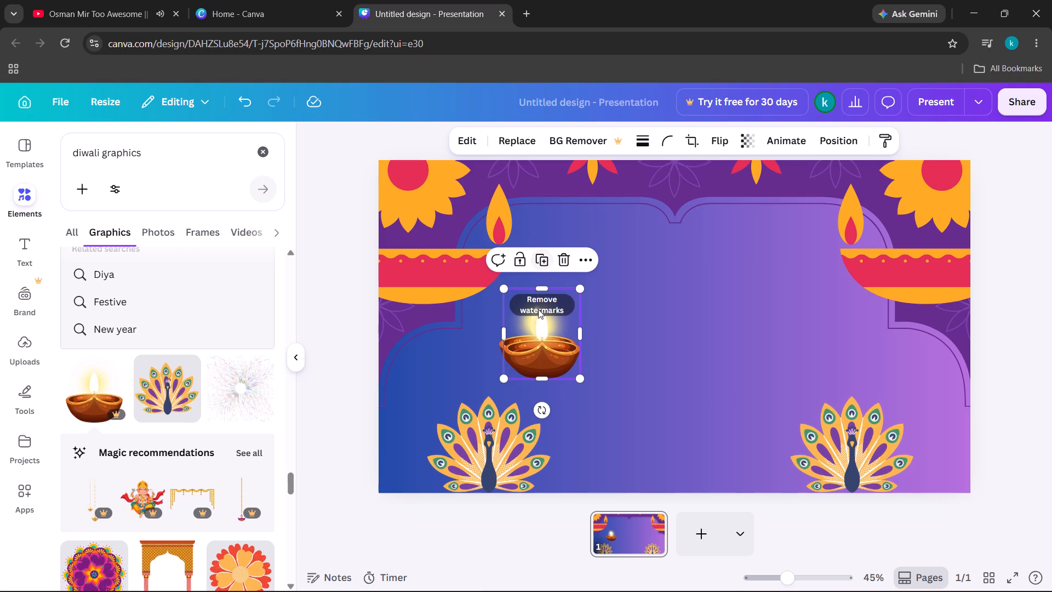
drag(539, 357, 789, 367)
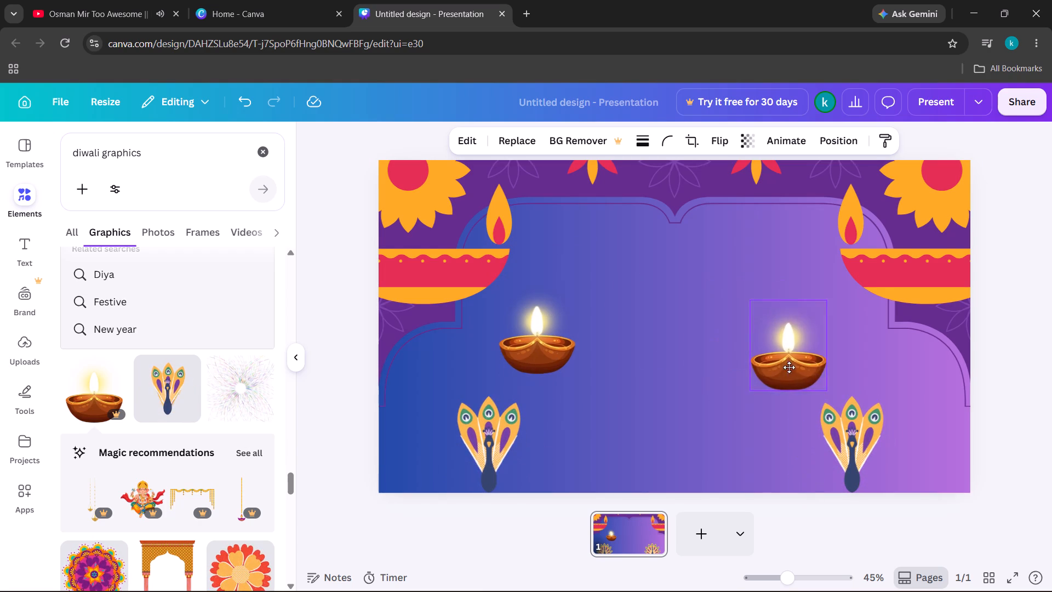
drag(789, 367, 807, 356)
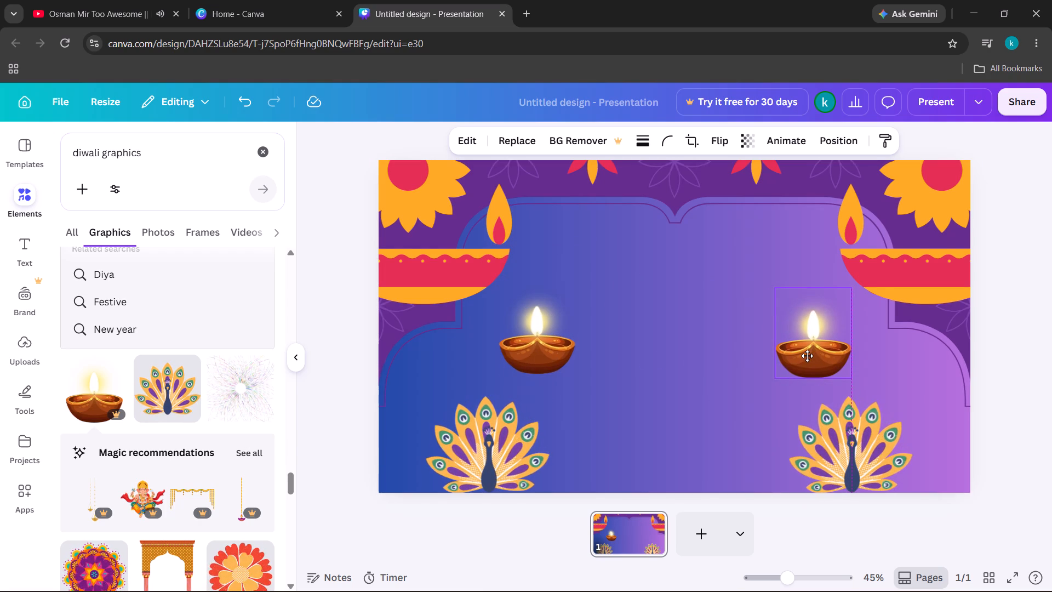
drag(807, 356, 804, 356)
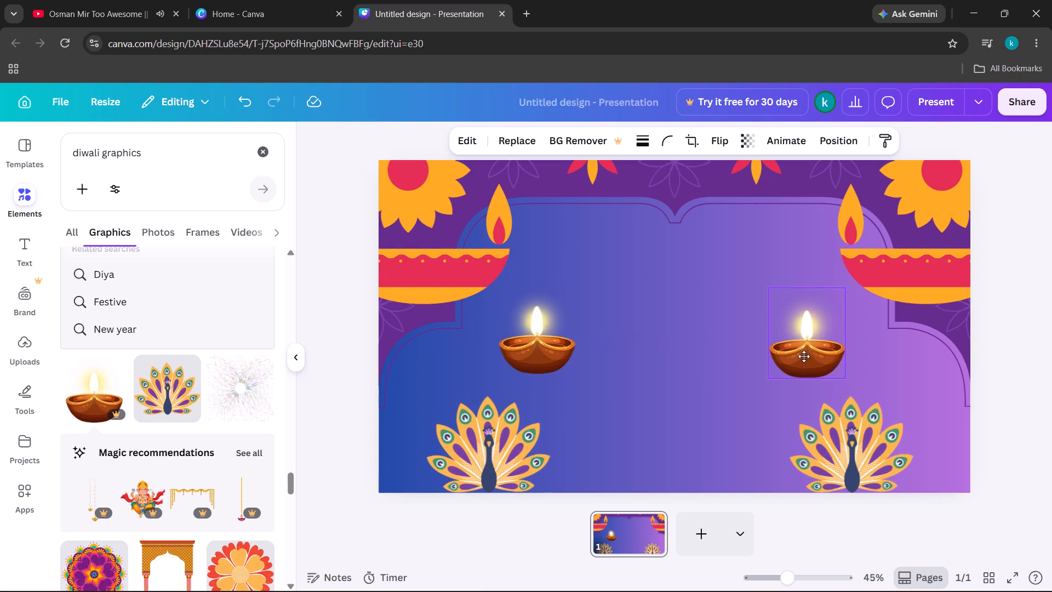
drag(804, 356, 804, 352)
click(685, 373)
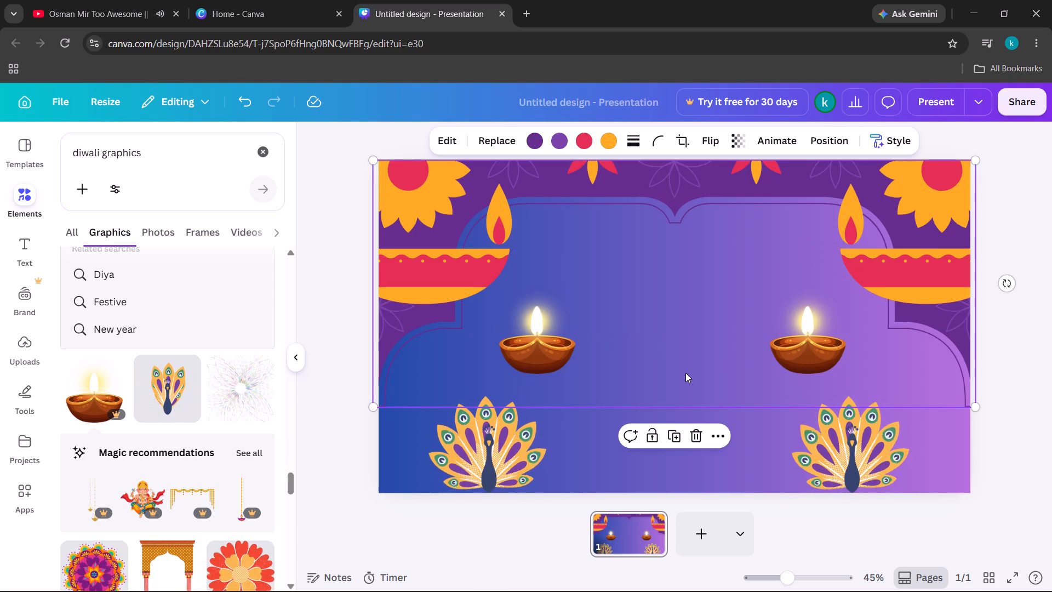
click(649, 464)
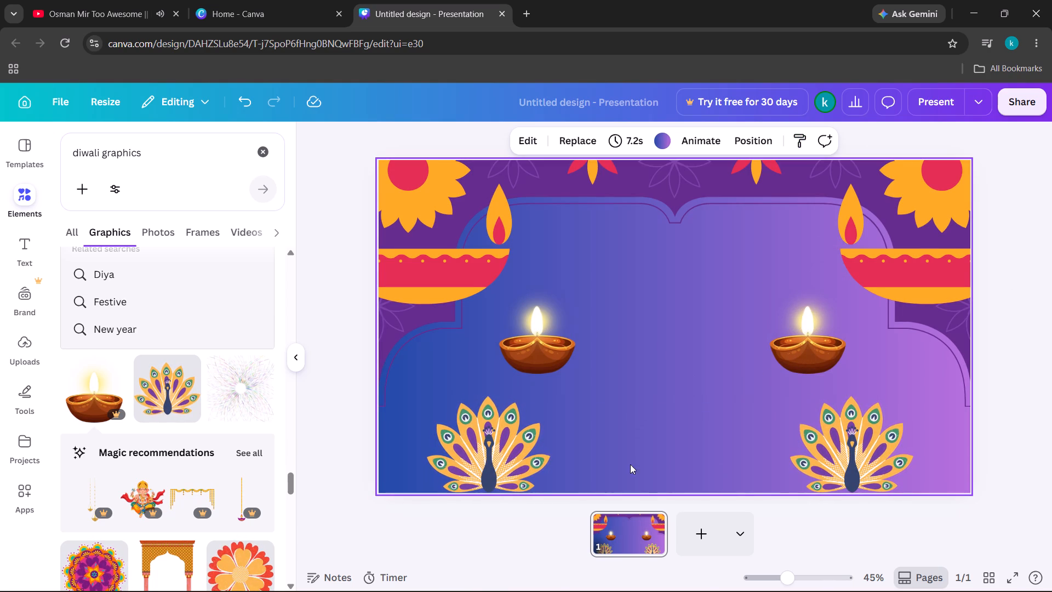
Find the purple scalloped arch with a pink inner edge among the Diwali graphics and add it to the page.
scroll(225, 485, down, 4)
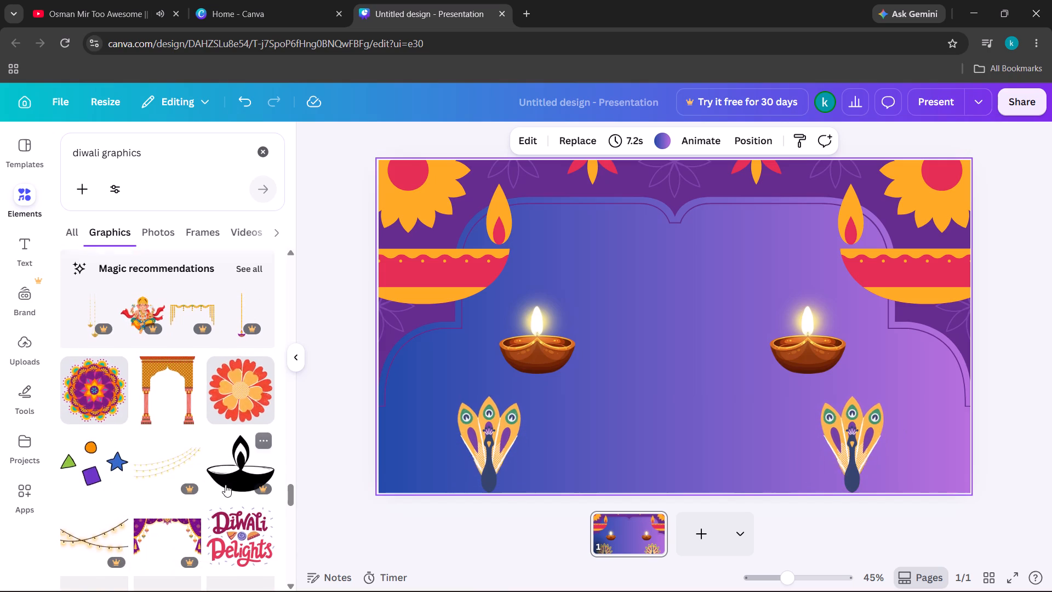
scroll(225, 485, right, 1)
scroll(225, 485, down, 2)
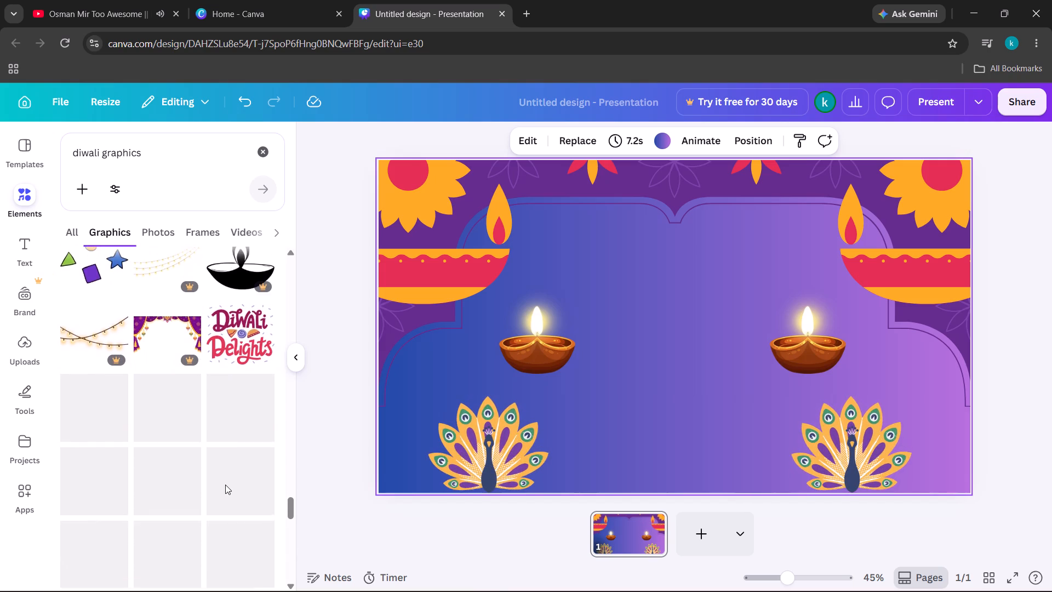
scroll(225, 485, down, 1)
scroll(225, 485, right, 1)
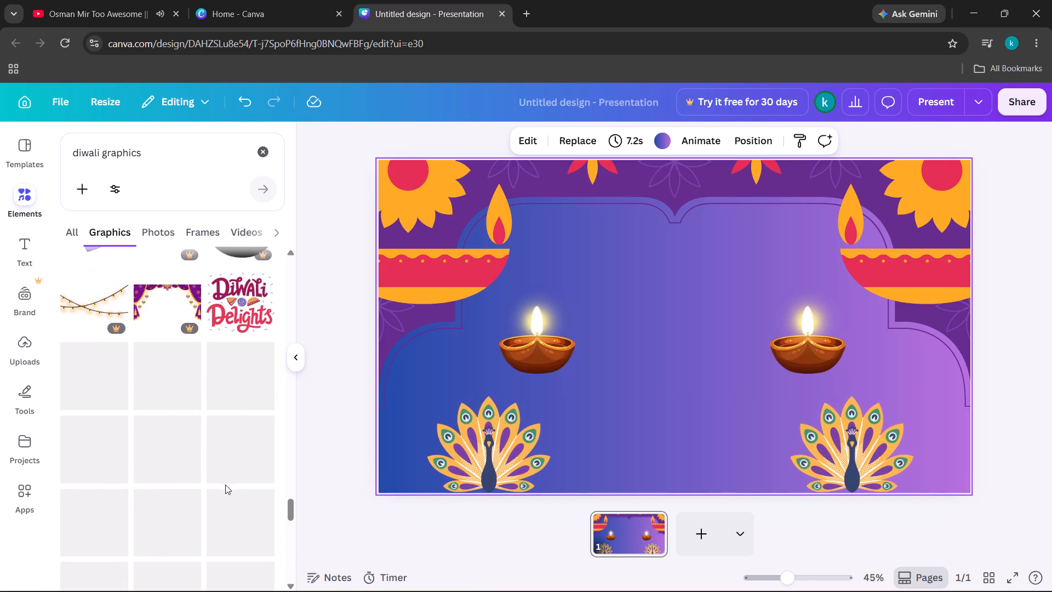
scroll(225, 485, right, 1)
scroll(225, 485, up, 1)
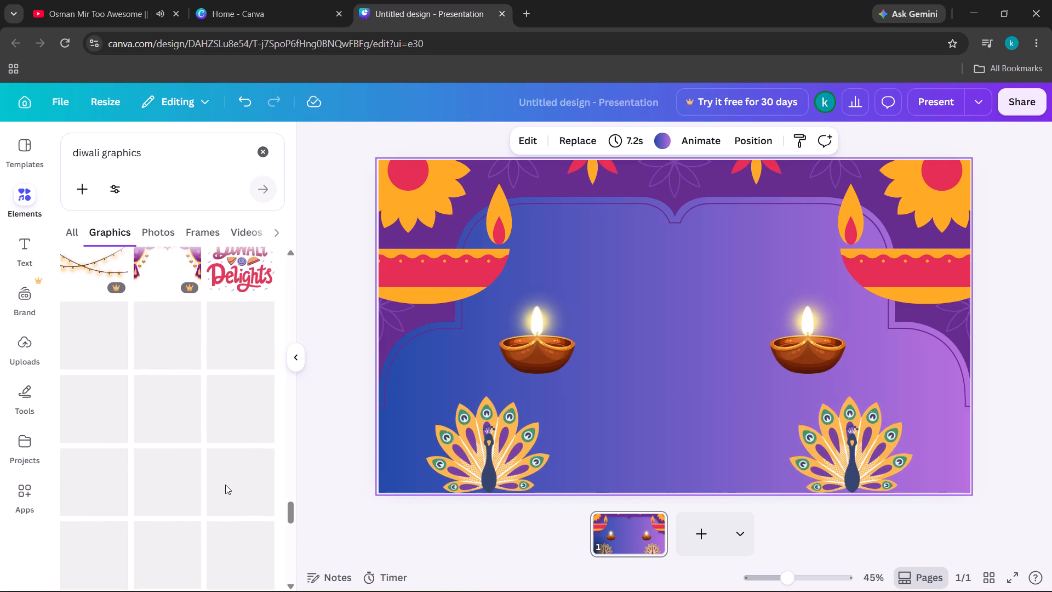
scroll(225, 485, up, 2)
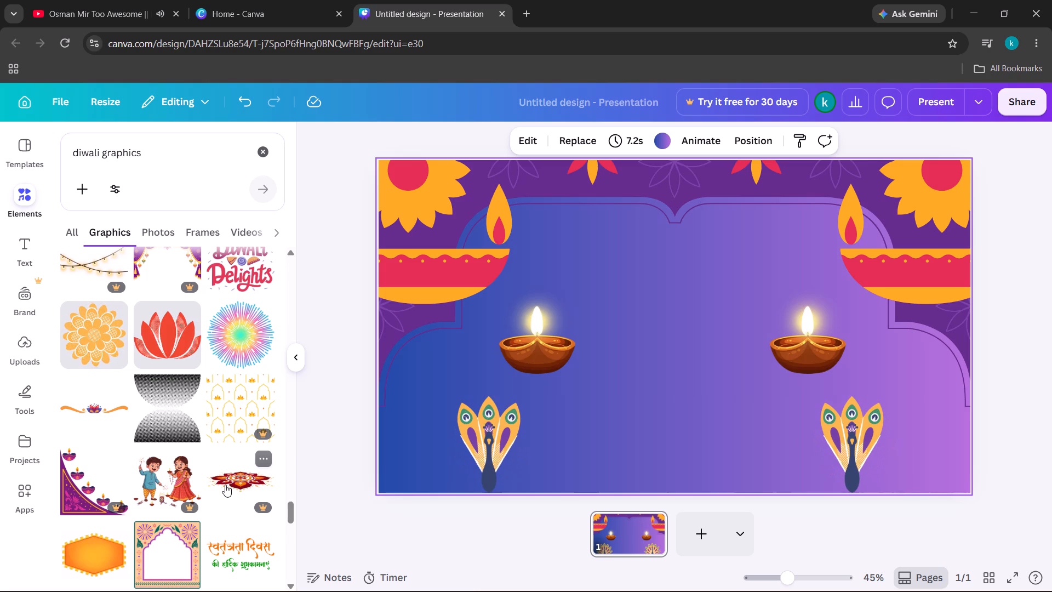
scroll(225, 485, down, 1)
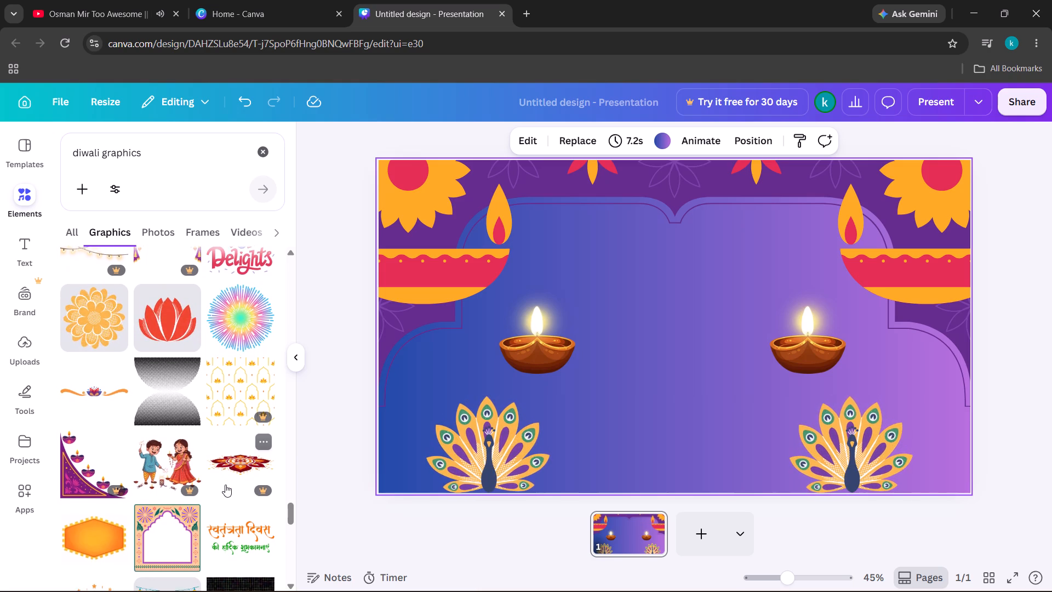
scroll(225, 485, down, 1)
scroll(225, 485, right, 1)
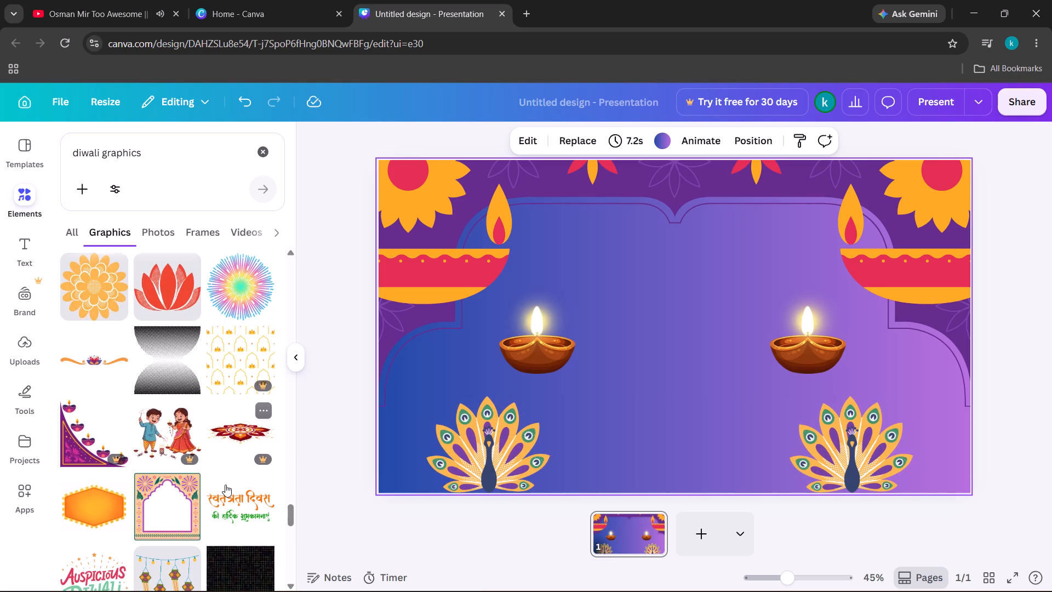
scroll(225, 485, right, 6)
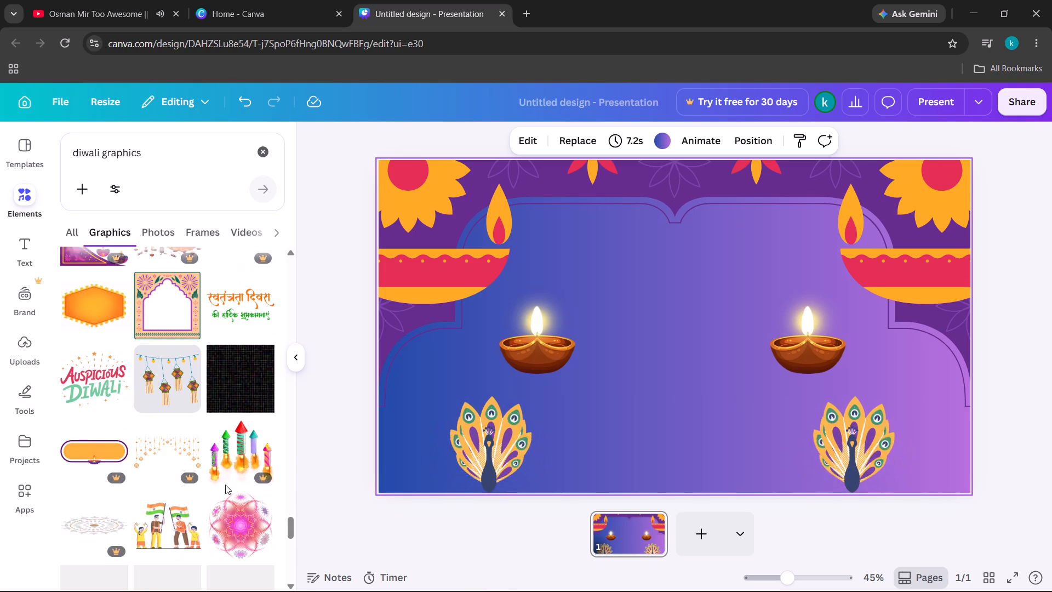
scroll(225, 485, right, 2)
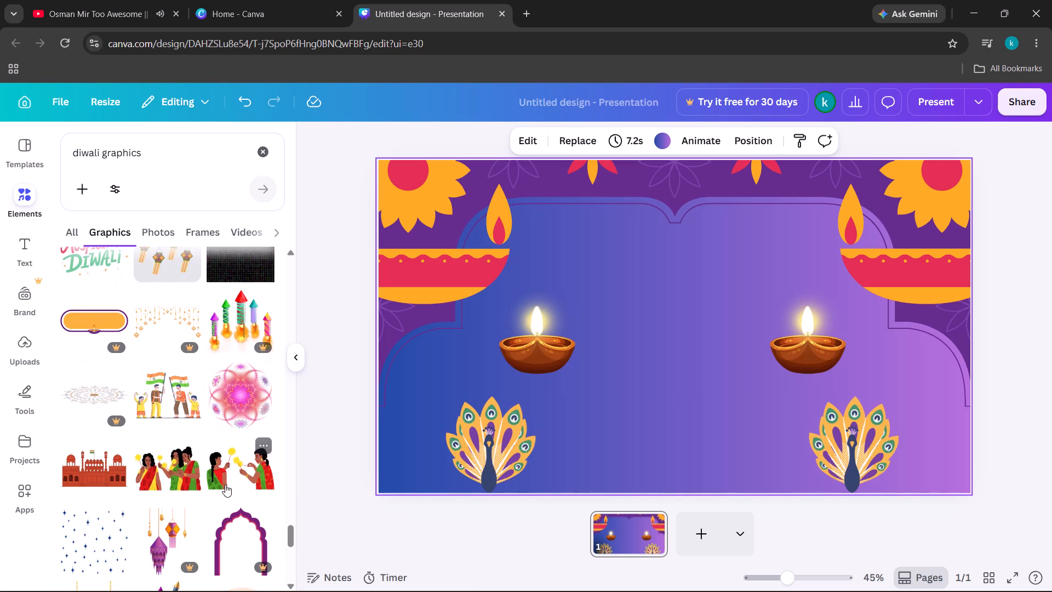
scroll(225, 485, right, 3)
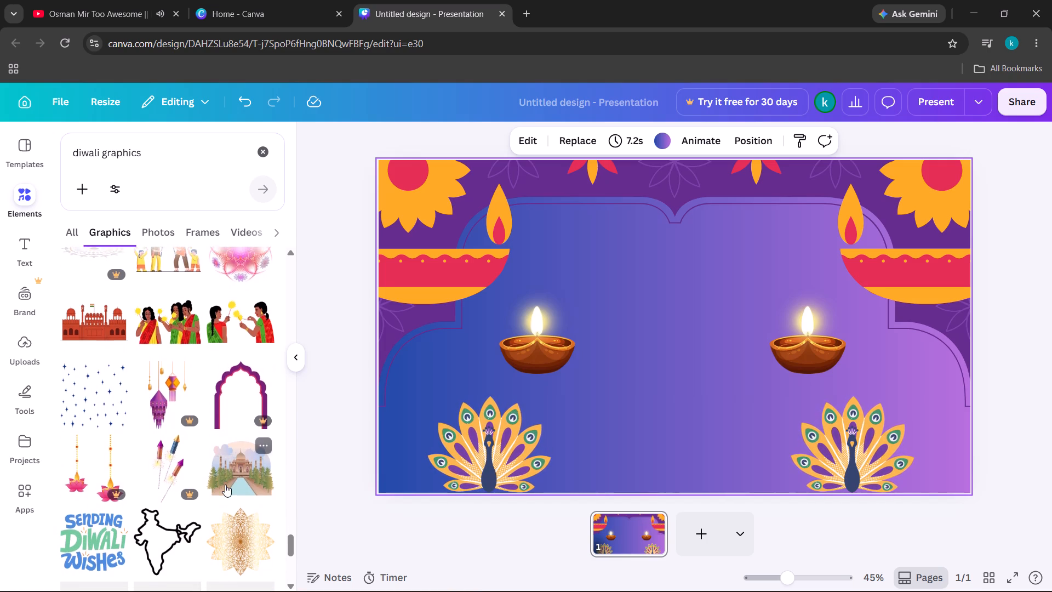
scroll(225, 485, right, 2)
scroll(225, 485, down, 1)
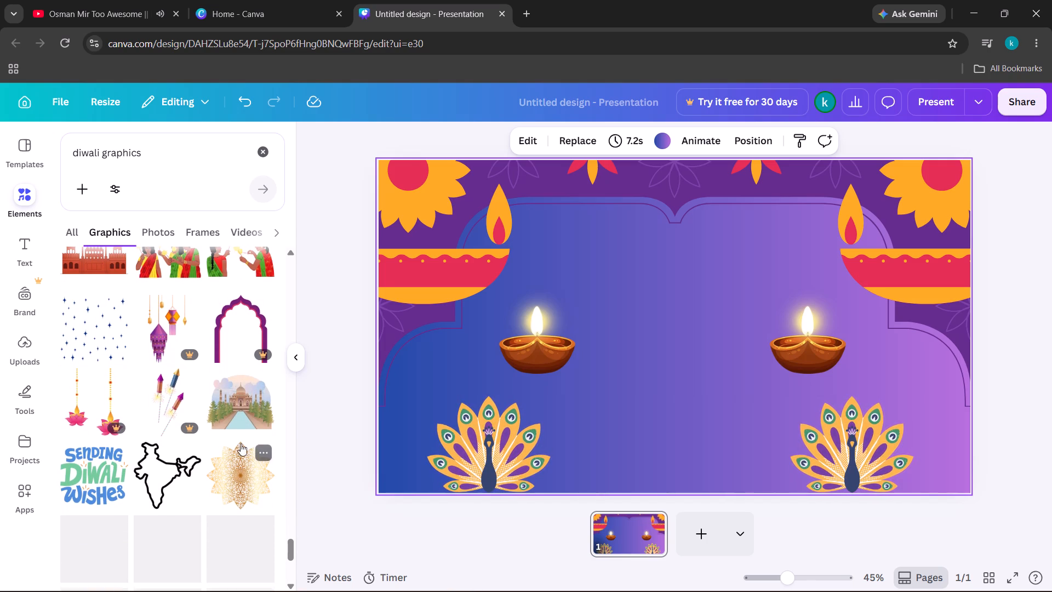
click(231, 345)
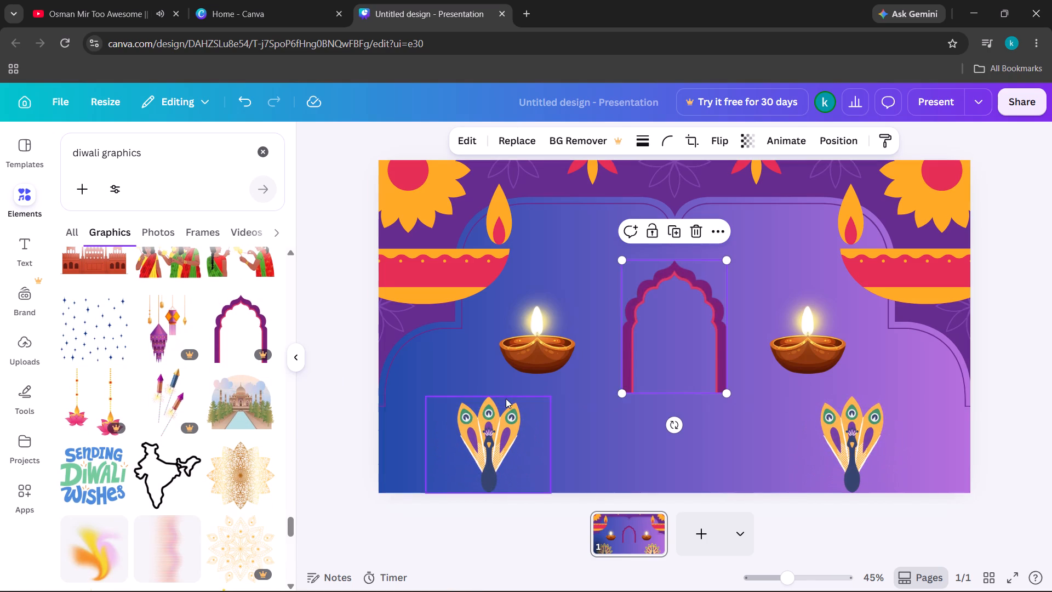
Enlarge the purple arch to just over a quarter of the page width and centre it horizontally between the two clay diyas.
drag(620, 392, 526, 439)
drag(636, 422, 663, 391)
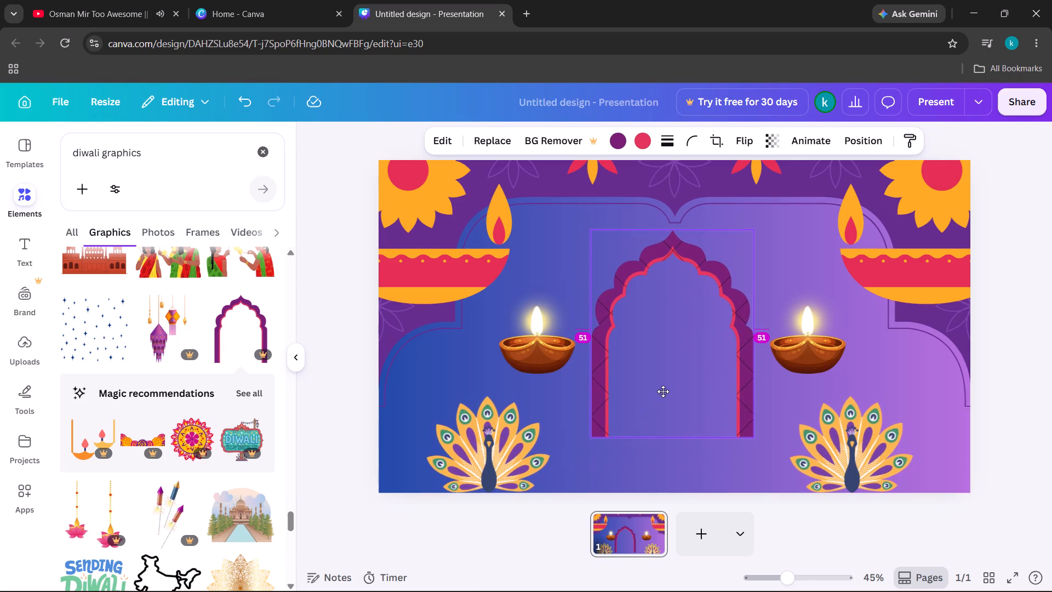
drag(663, 391, 667, 386)
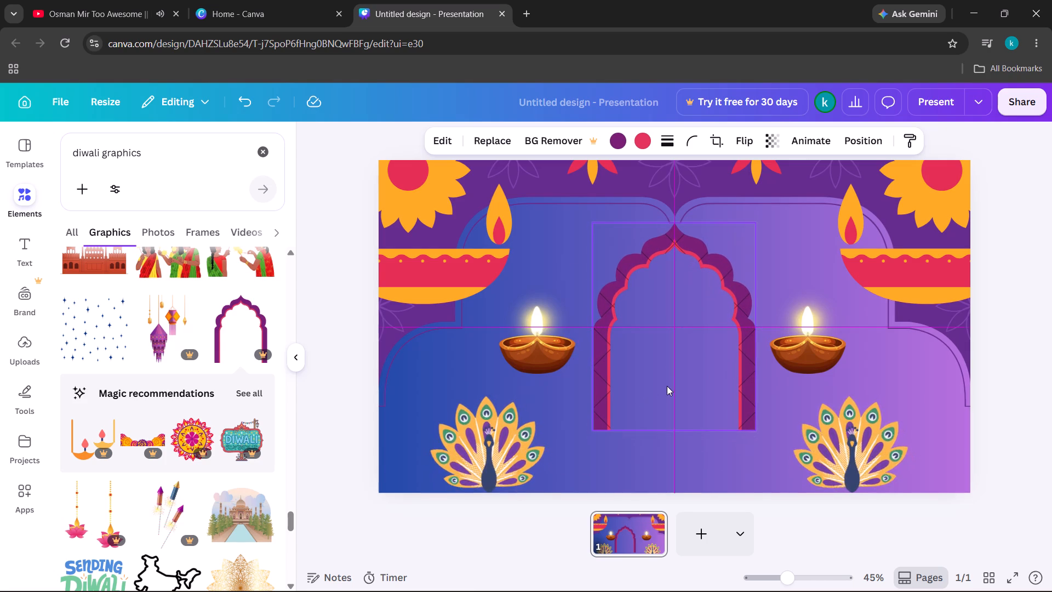
click(542, 232)
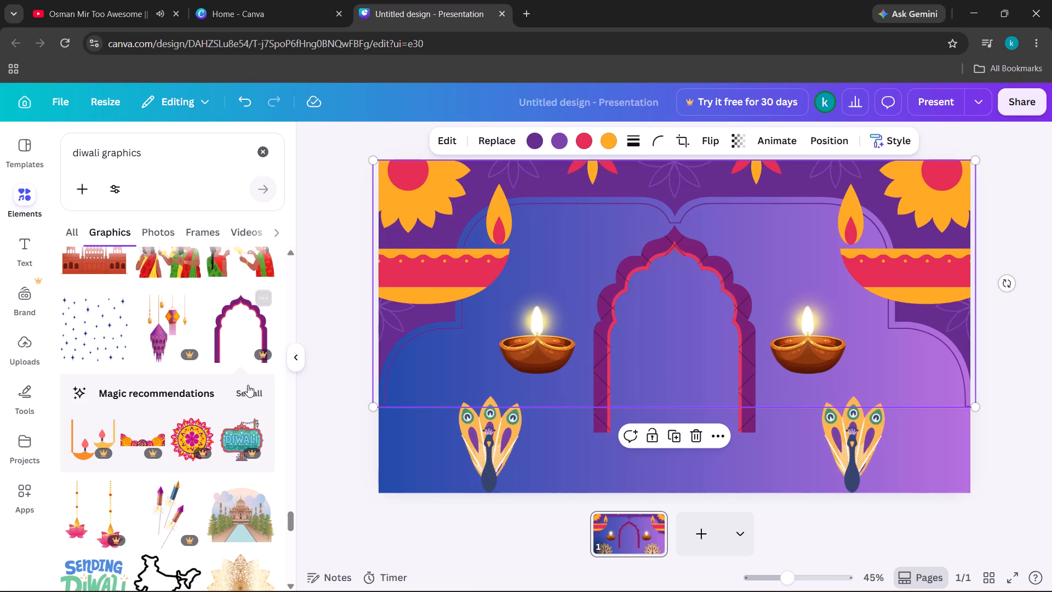
Find the border of orange and purple half-mandalas among the Diwali graphics and add it to the page.
scroll(181, 485, right, 4)
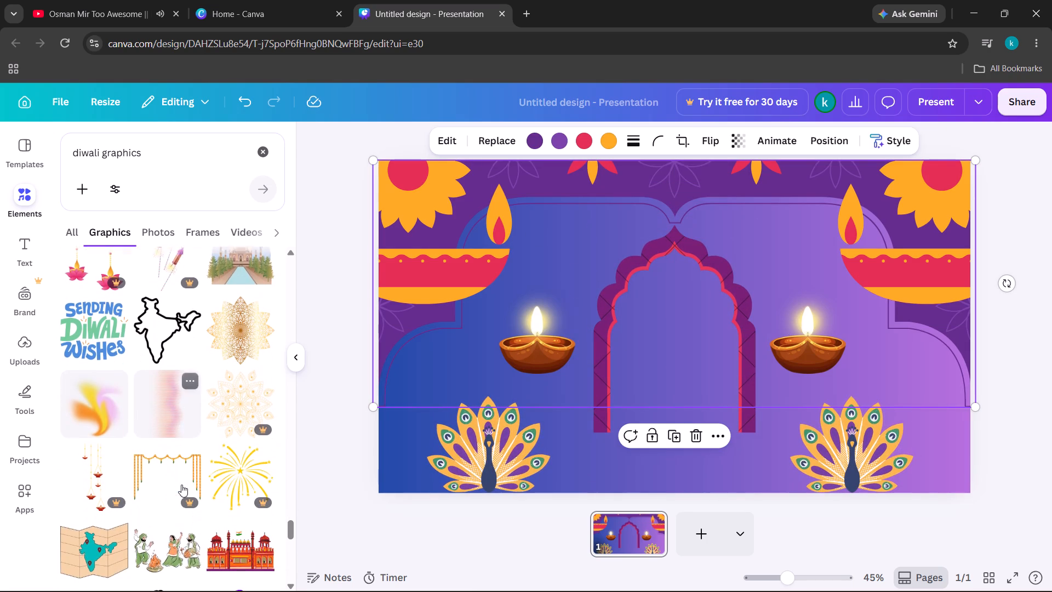
scroll(181, 485, right, 1)
scroll(181, 485, down, 2)
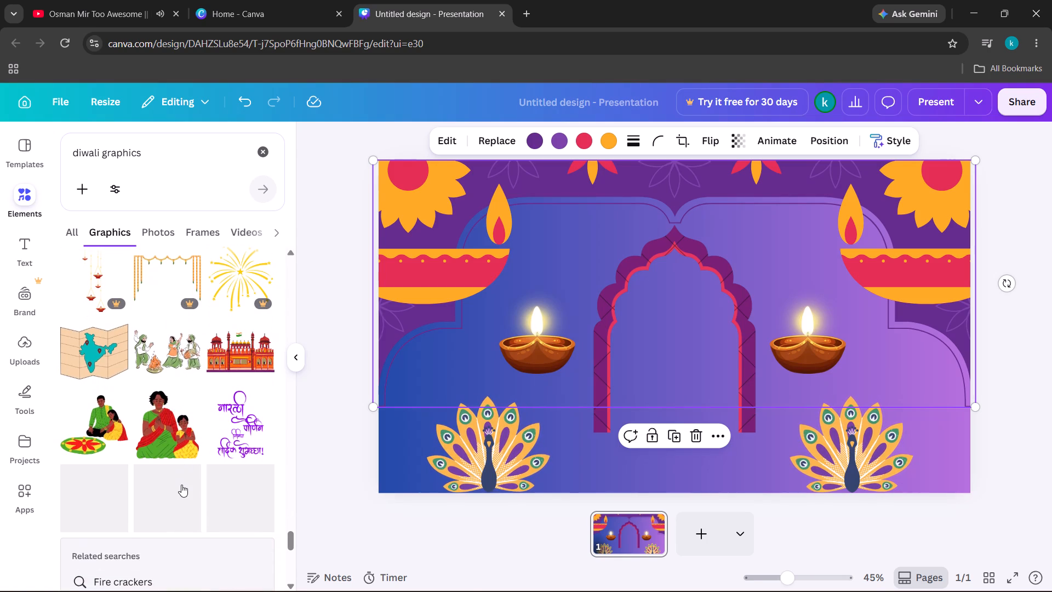
scroll(181, 485, right, 2)
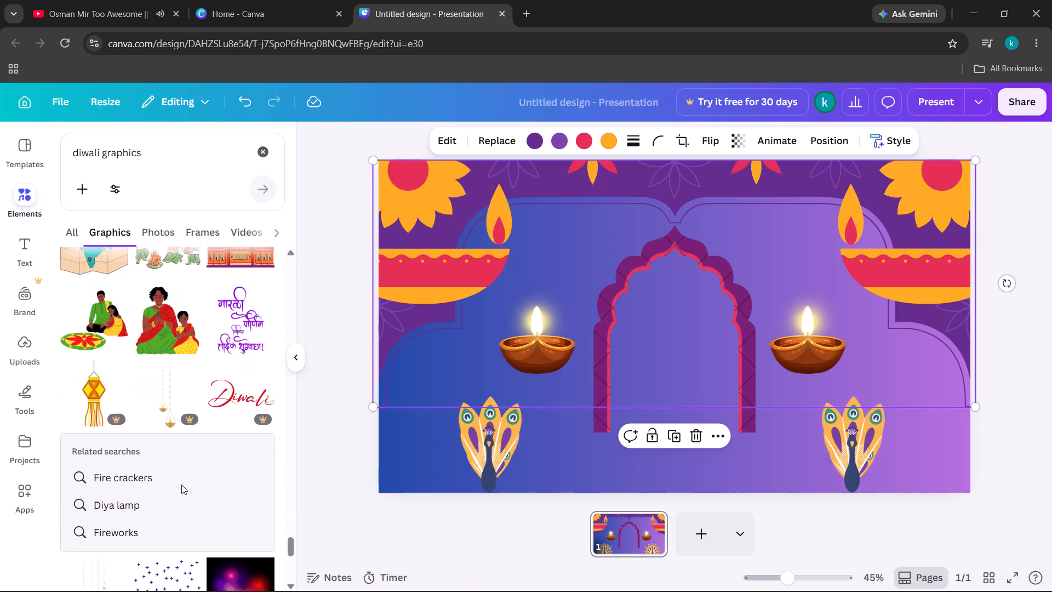
scroll(181, 485, right, 7)
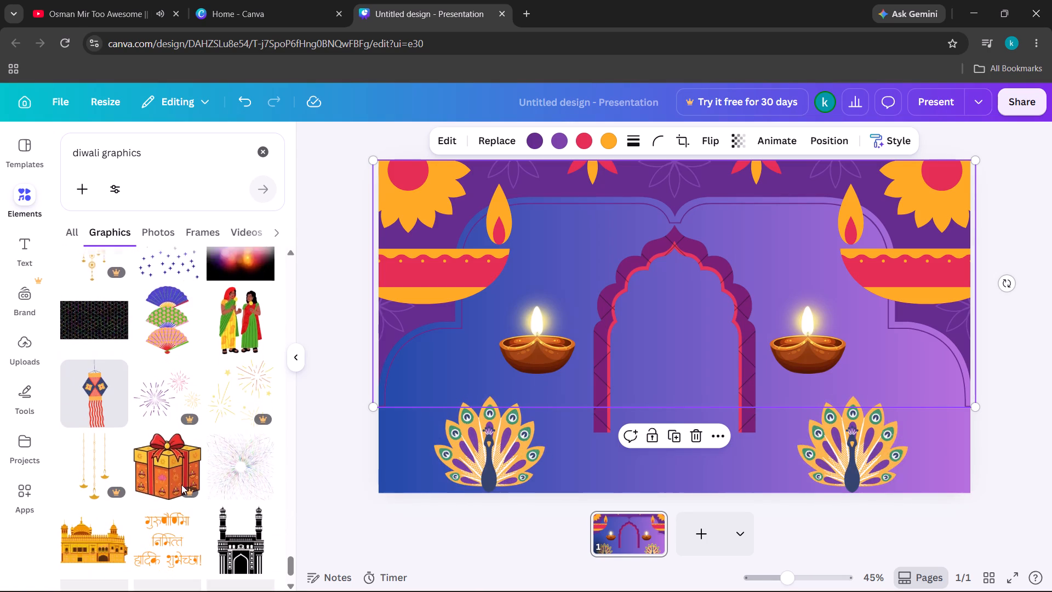
scroll(181, 485, right, 5)
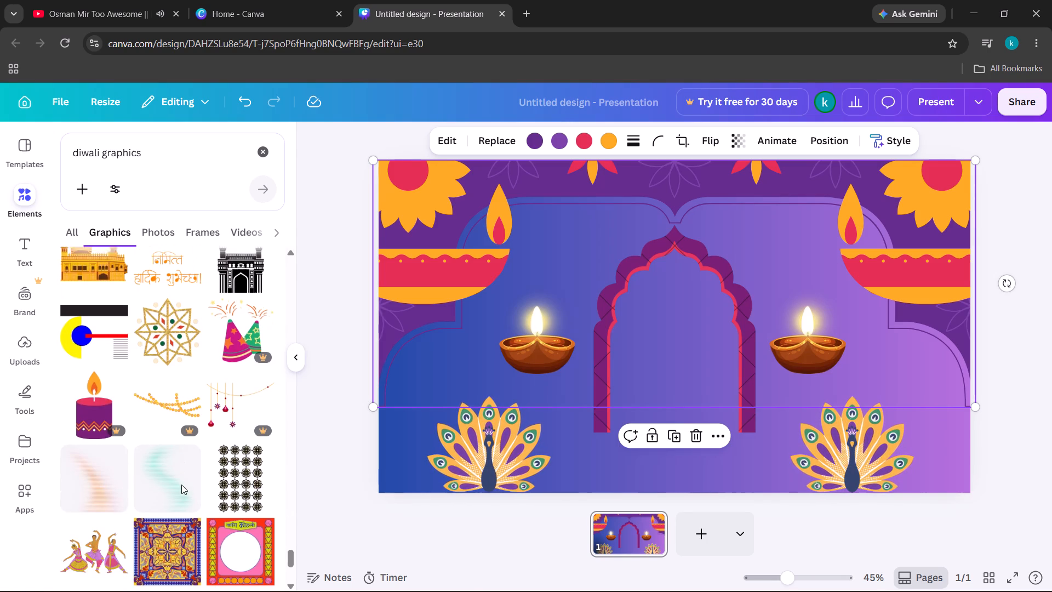
scroll(181, 485, right, 1)
scroll(181, 485, down, 3)
scroll(181, 485, right, 2)
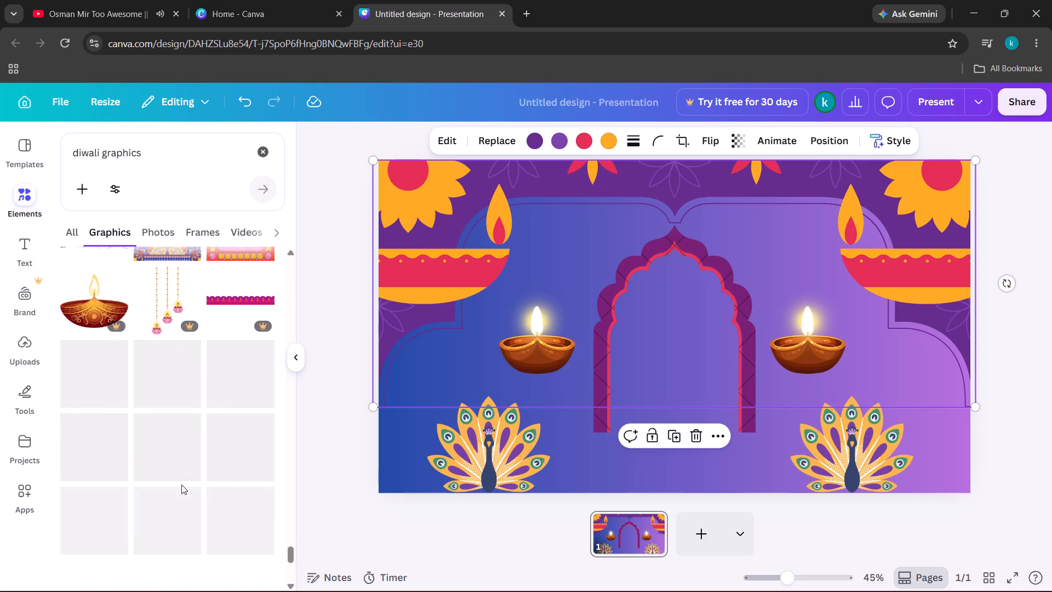
scroll(181, 485, right, 2)
scroll(181, 485, up, 1)
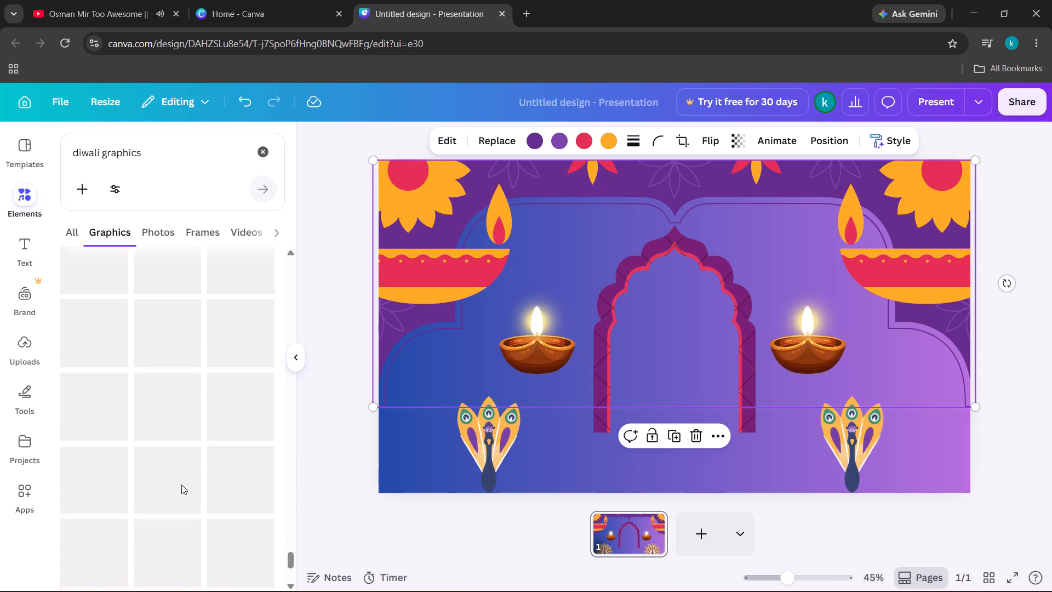
scroll(181, 485, up, 2)
scroll(181, 485, right, 1)
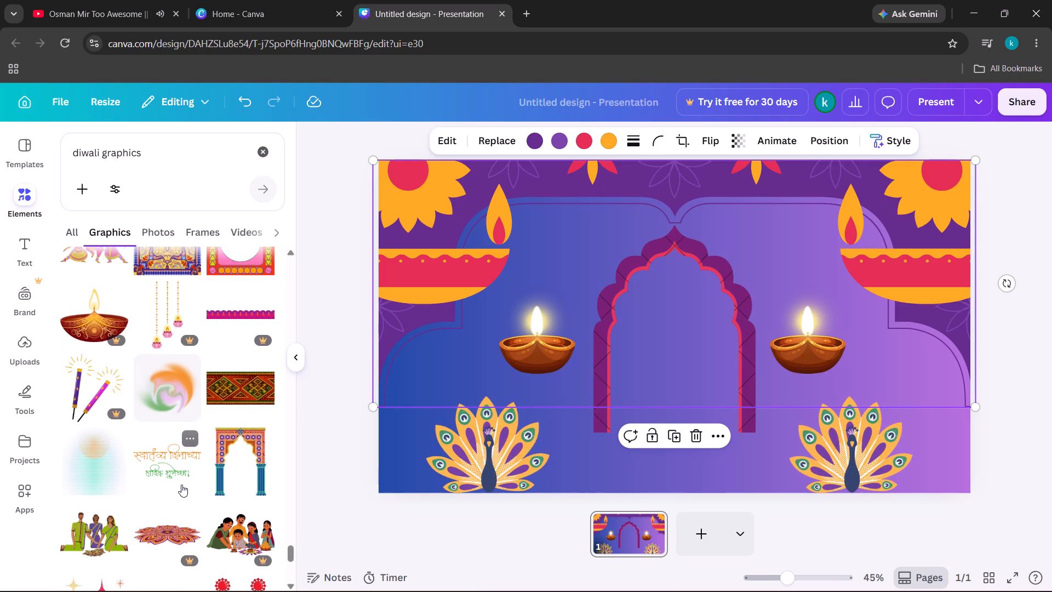
scroll(181, 485, right, 1)
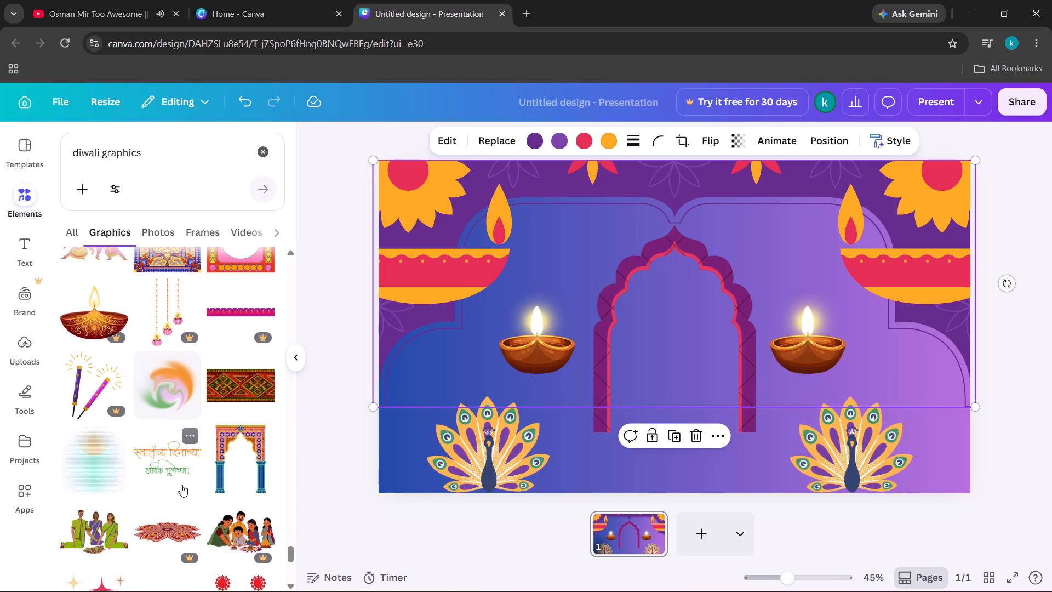
scroll(181, 485, right, 1)
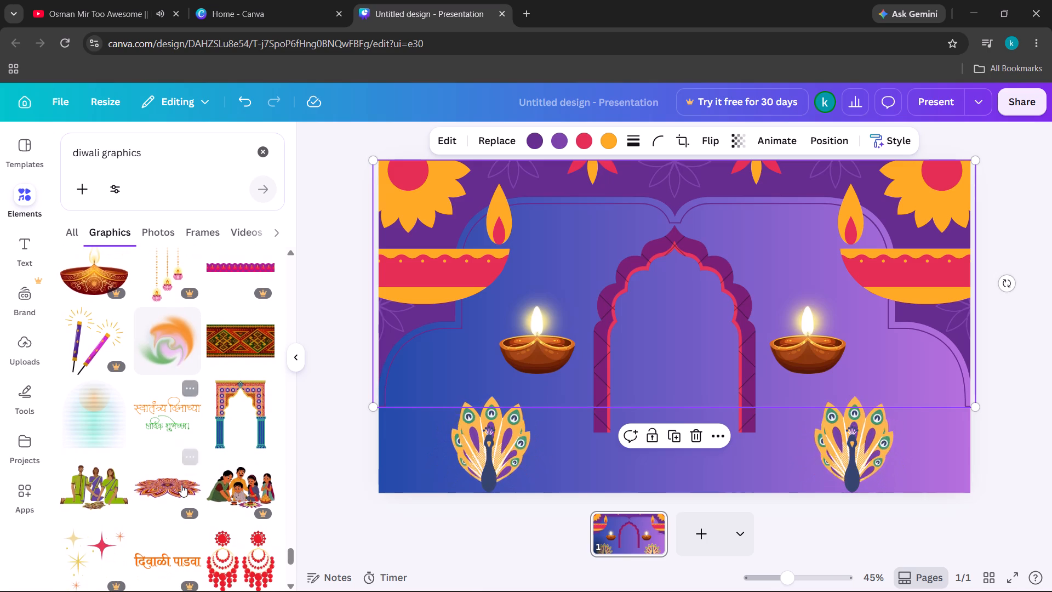
scroll(181, 485, right, 1)
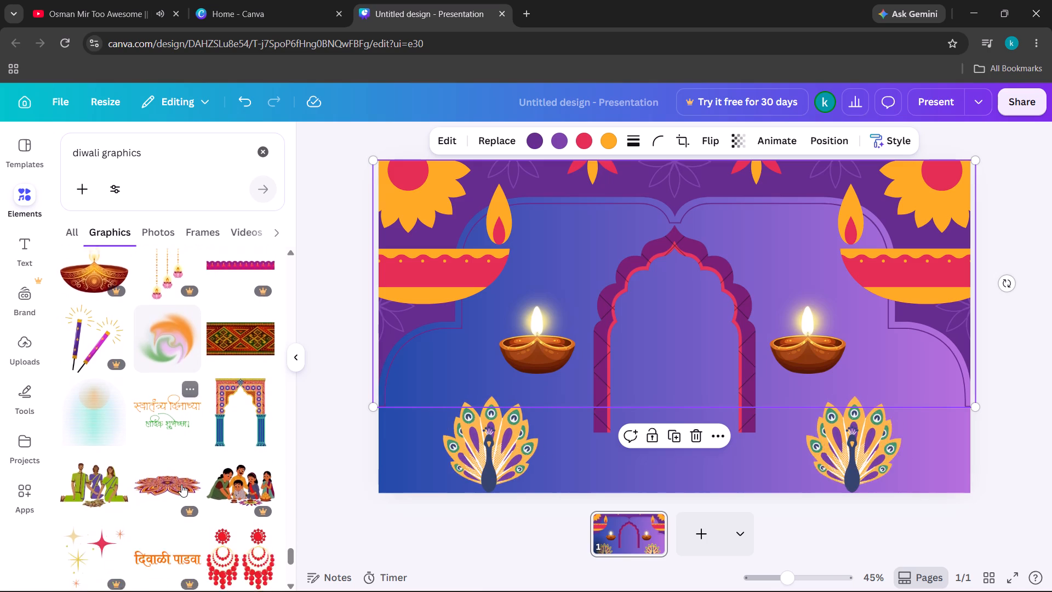
scroll(181, 485, right, 4)
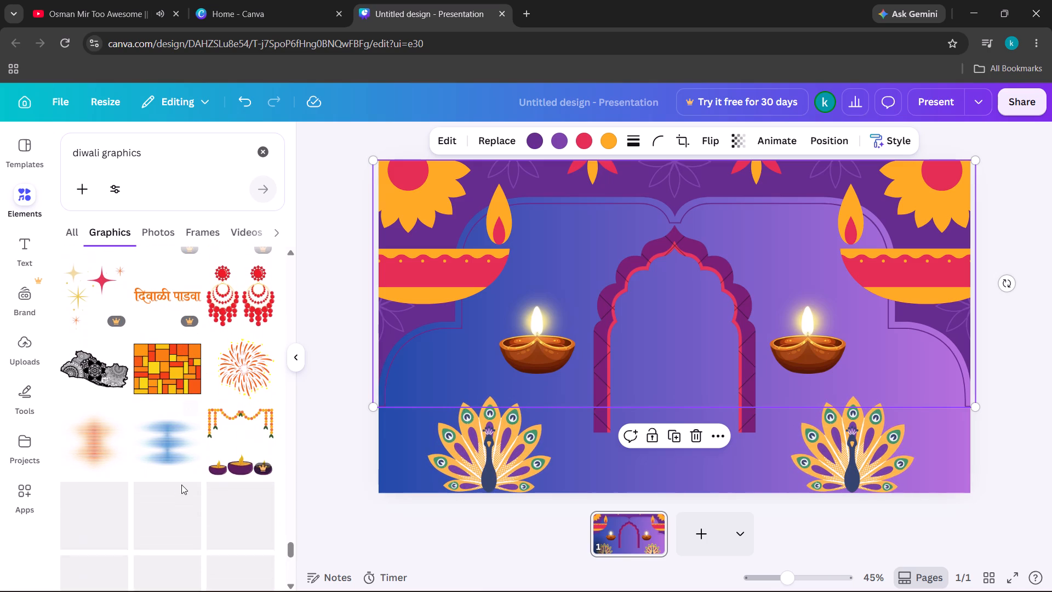
scroll(181, 485, right, 2)
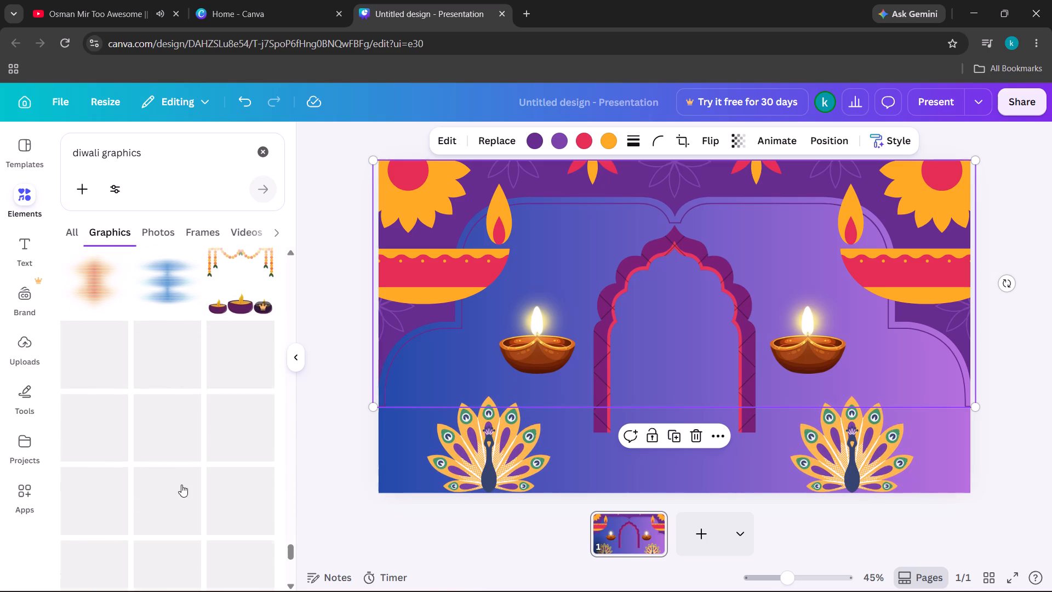
scroll(181, 485, up, 1)
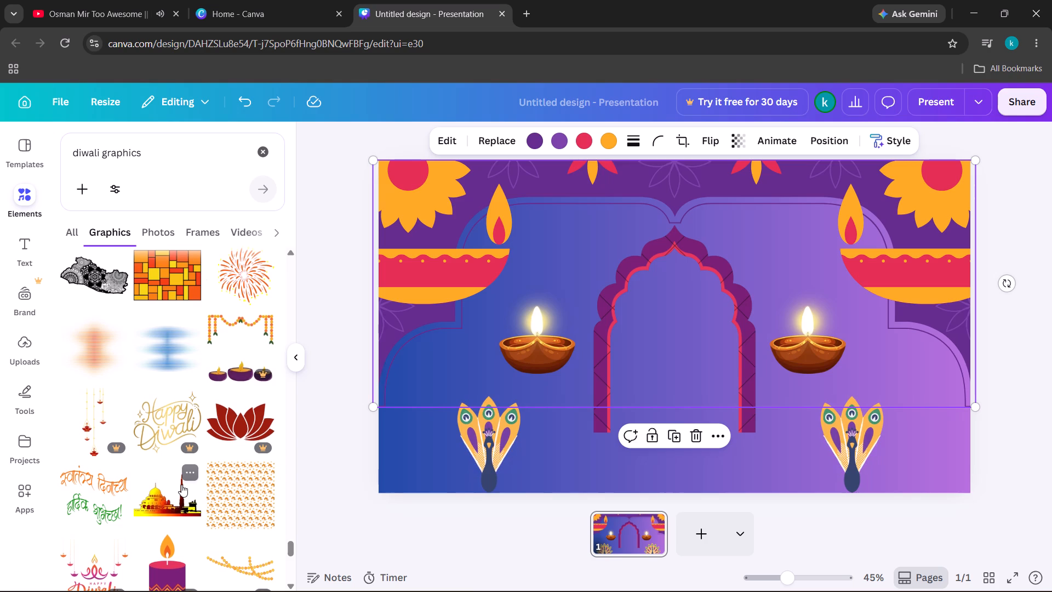
scroll(181, 485, right, 3)
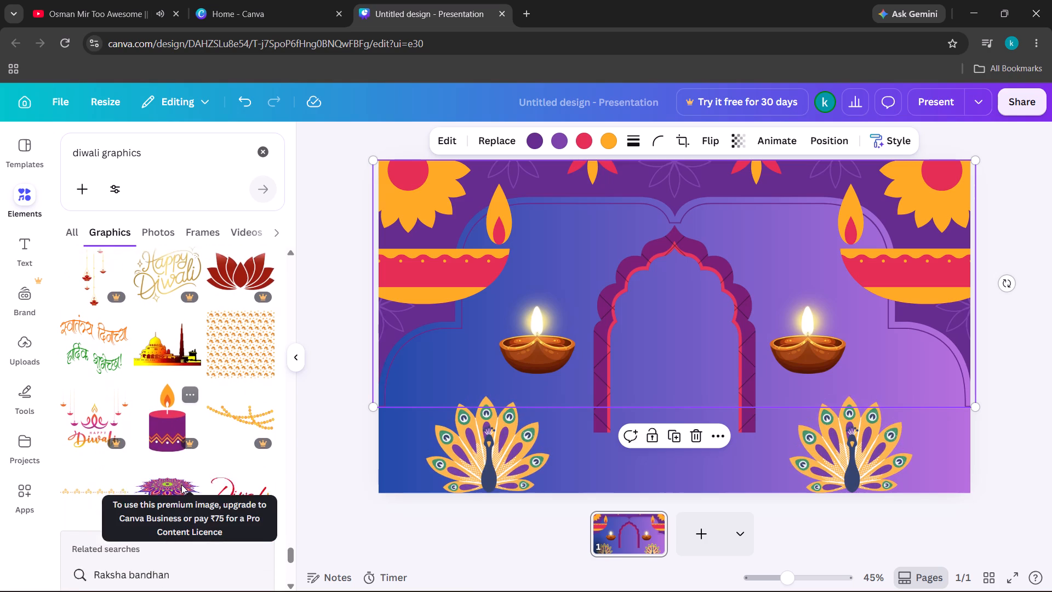
scroll(181, 485, right, 4)
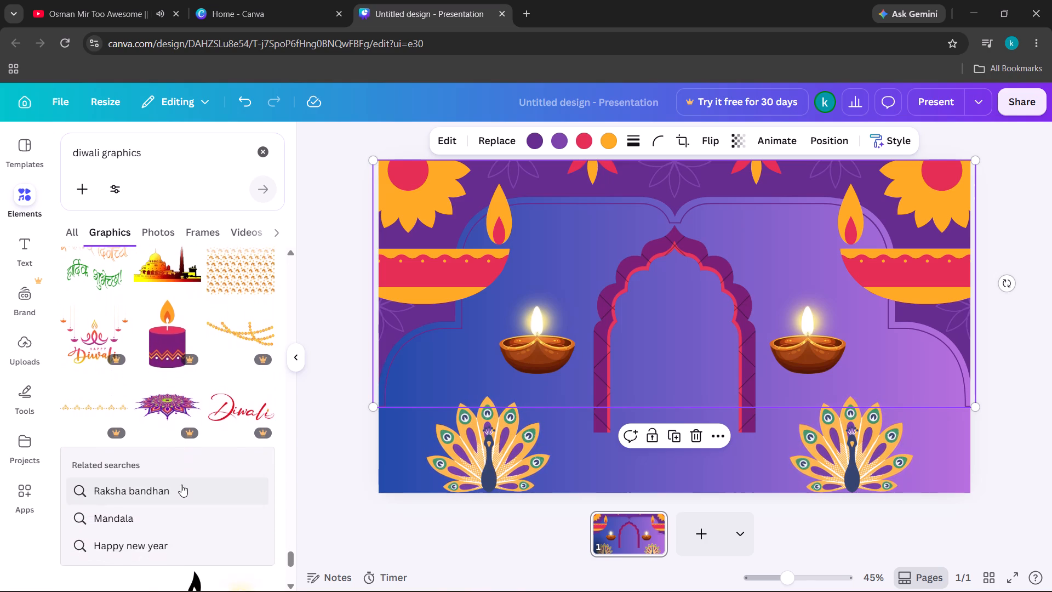
scroll(181, 485, right, 4)
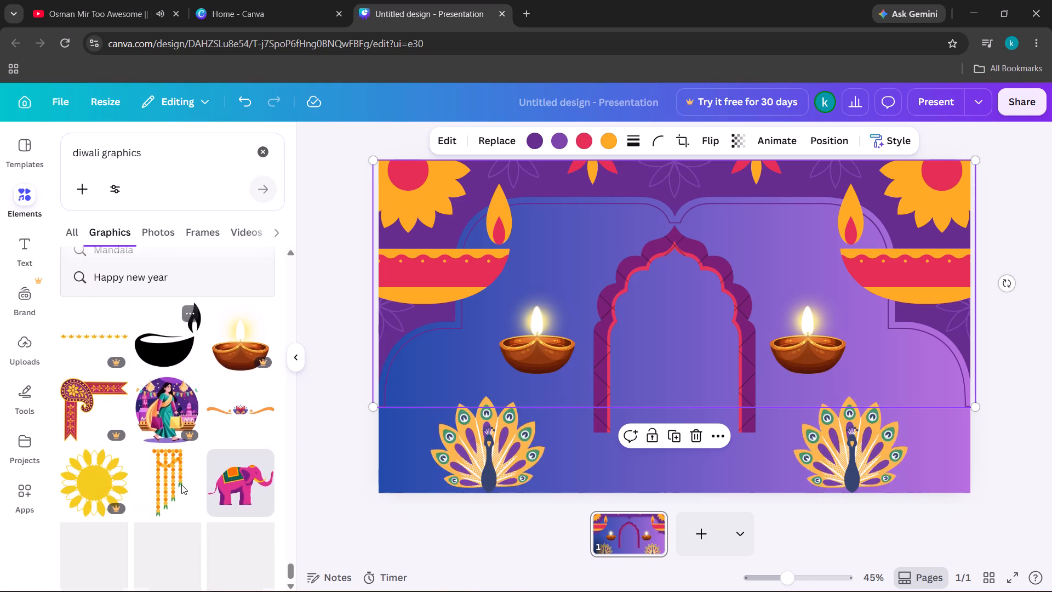
scroll(181, 485, right, 5)
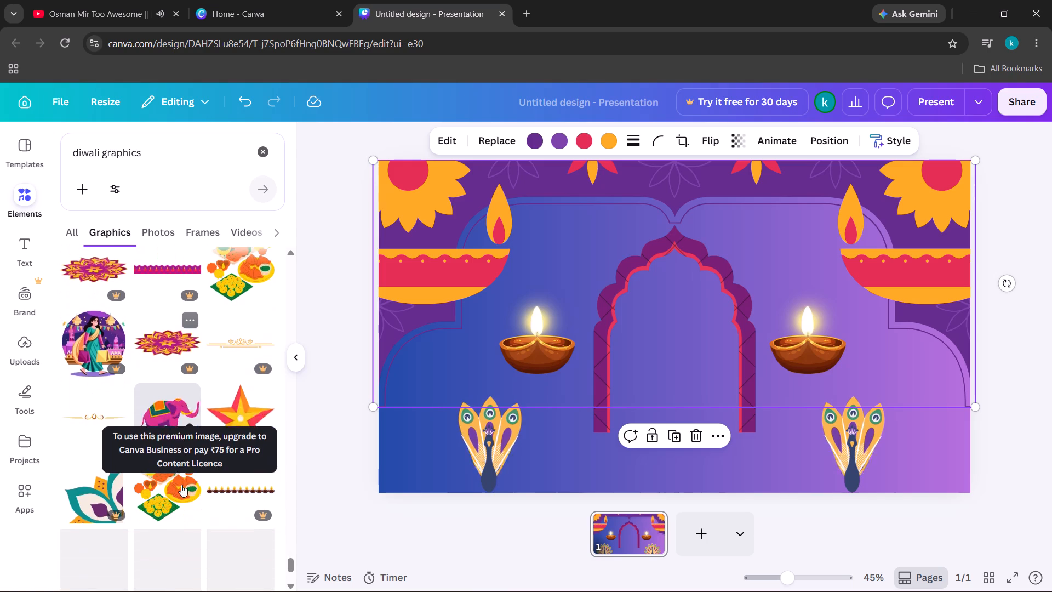
scroll(181, 485, right, 2)
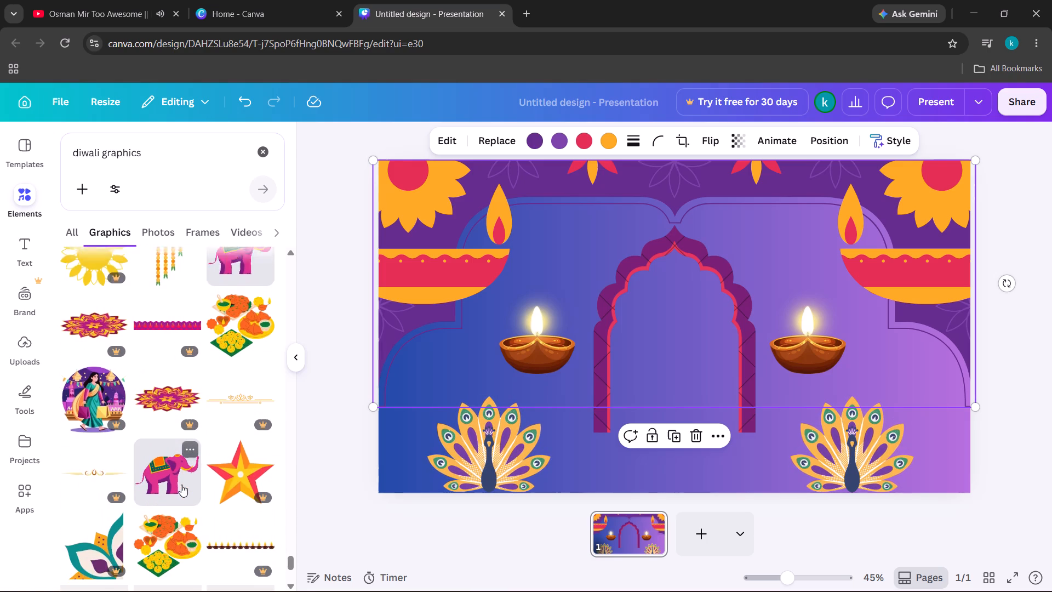
scroll(181, 485, right, 1)
scroll(181, 485, down, 3)
scroll(181, 485, right, 1)
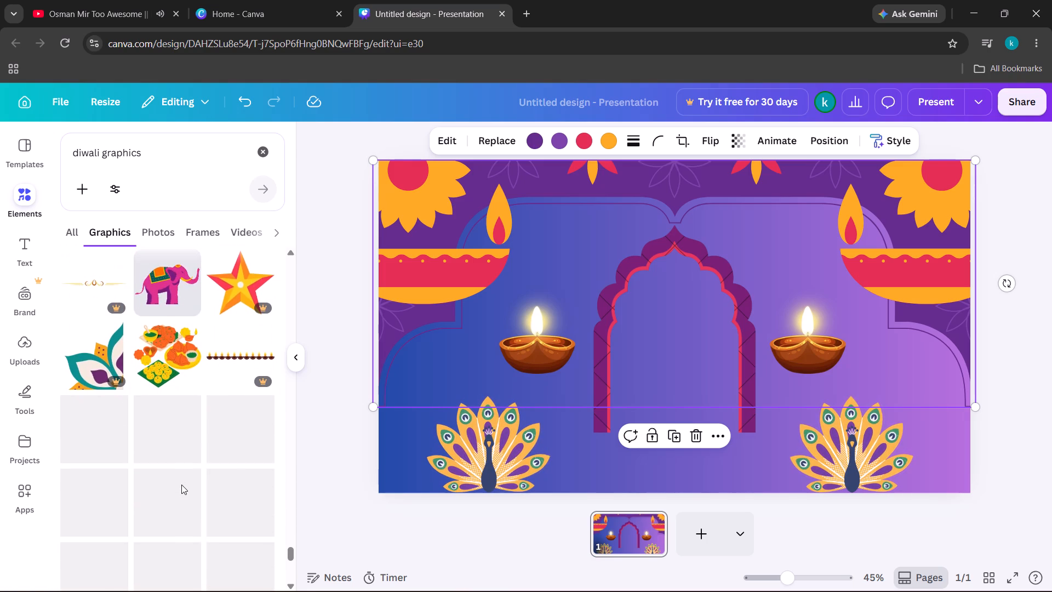
scroll(181, 485, right, 2)
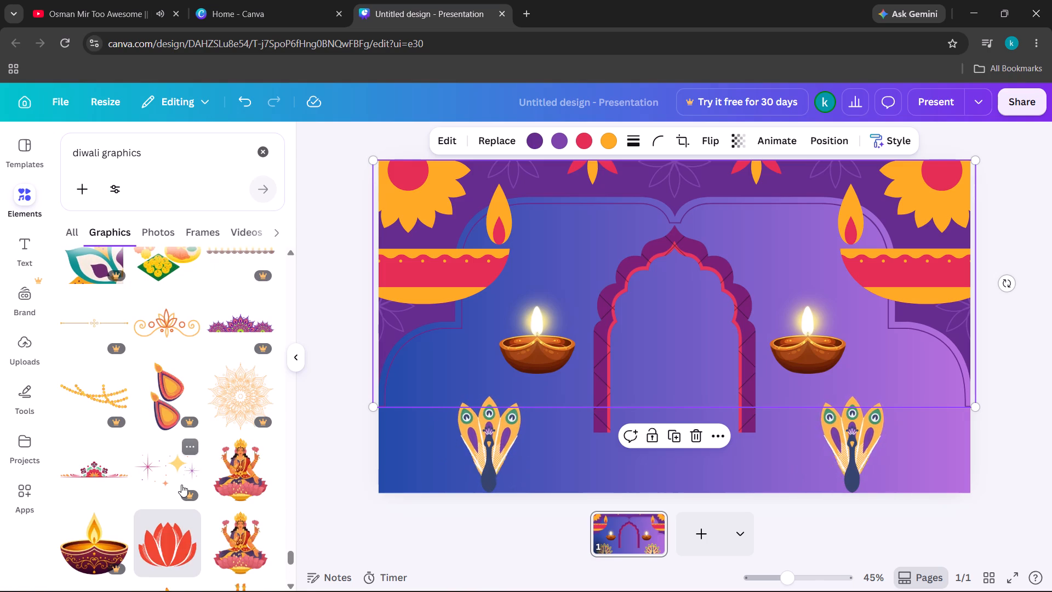
scroll(181, 485, right, 2)
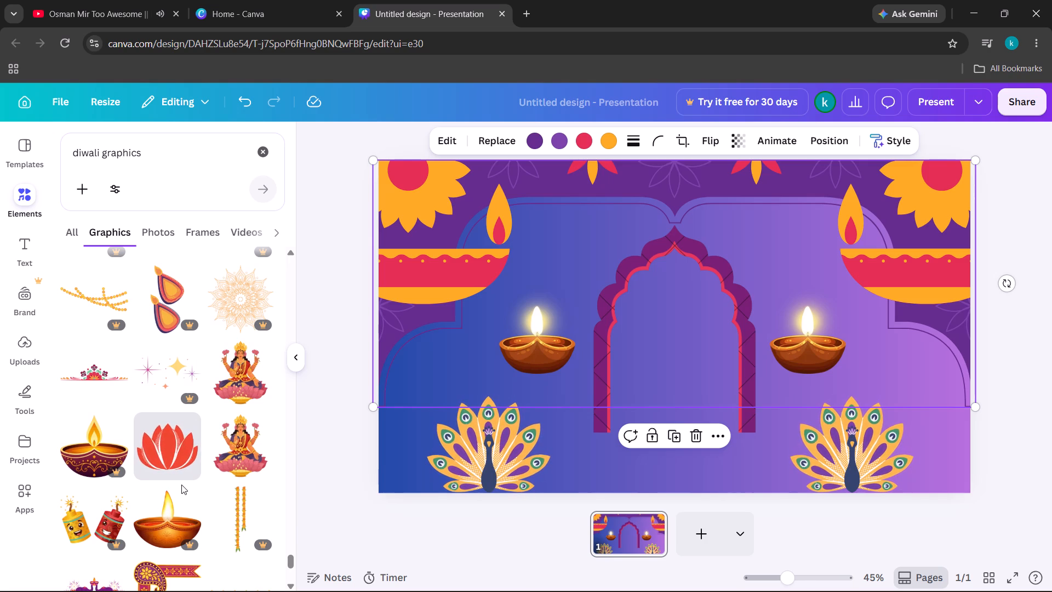
scroll(181, 485, right, 5)
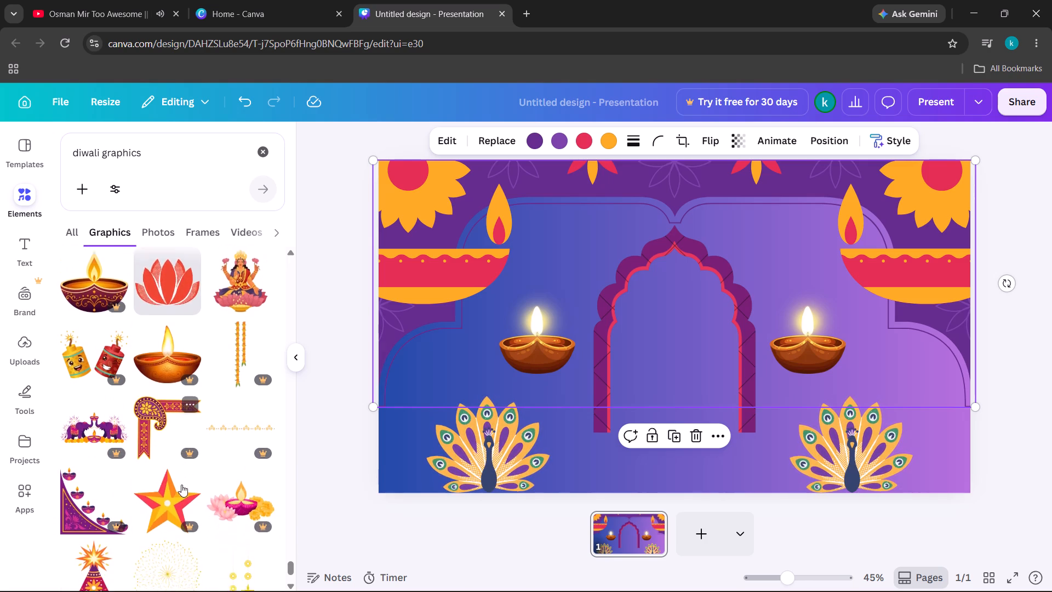
scroll(181, 485, right, 5)
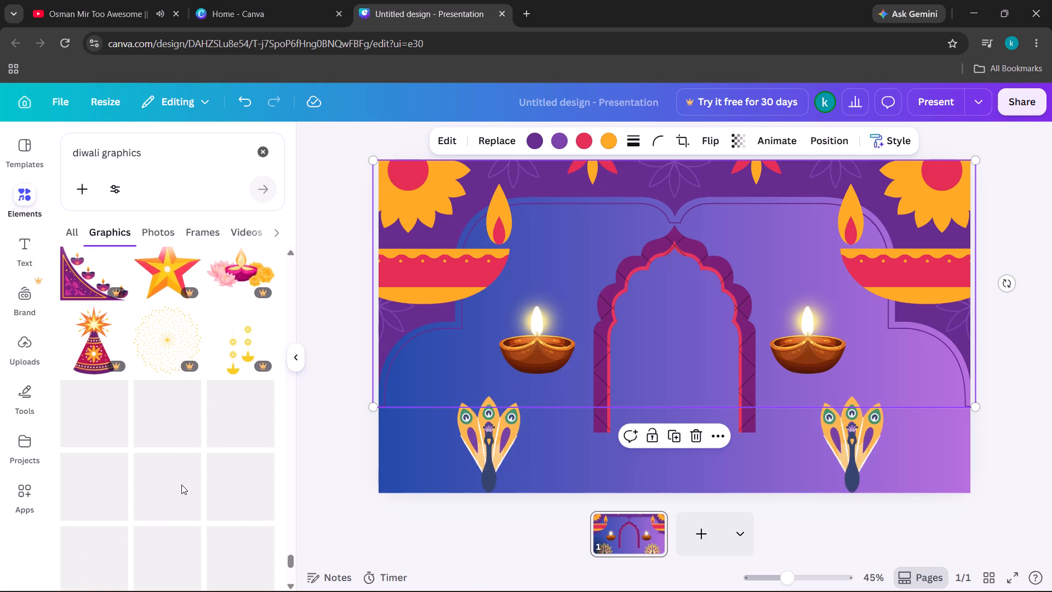
scroll(181, 485, right, 4)
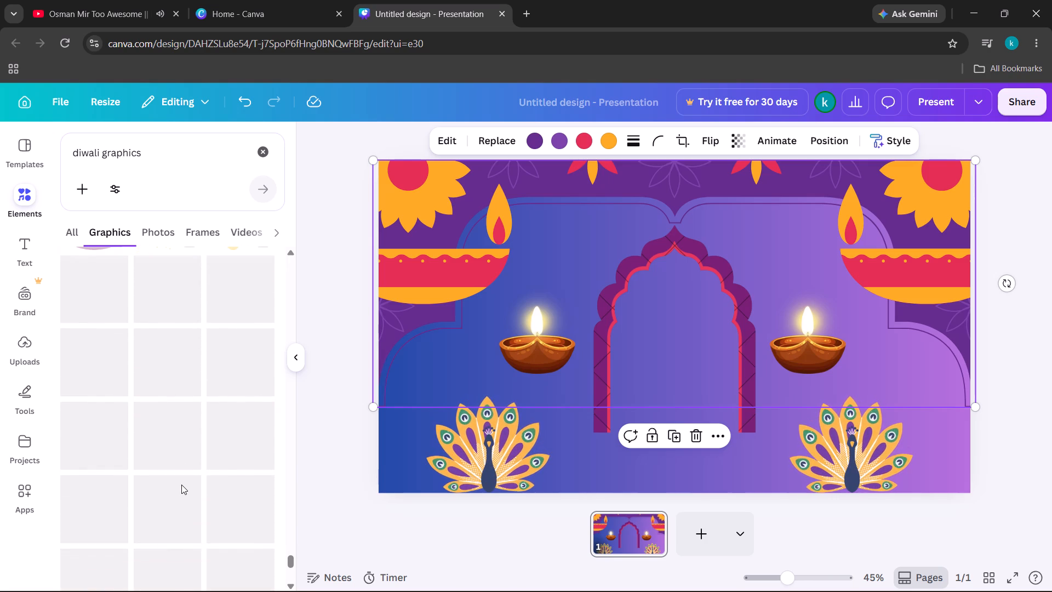
scroll(181, 485, right, 3)
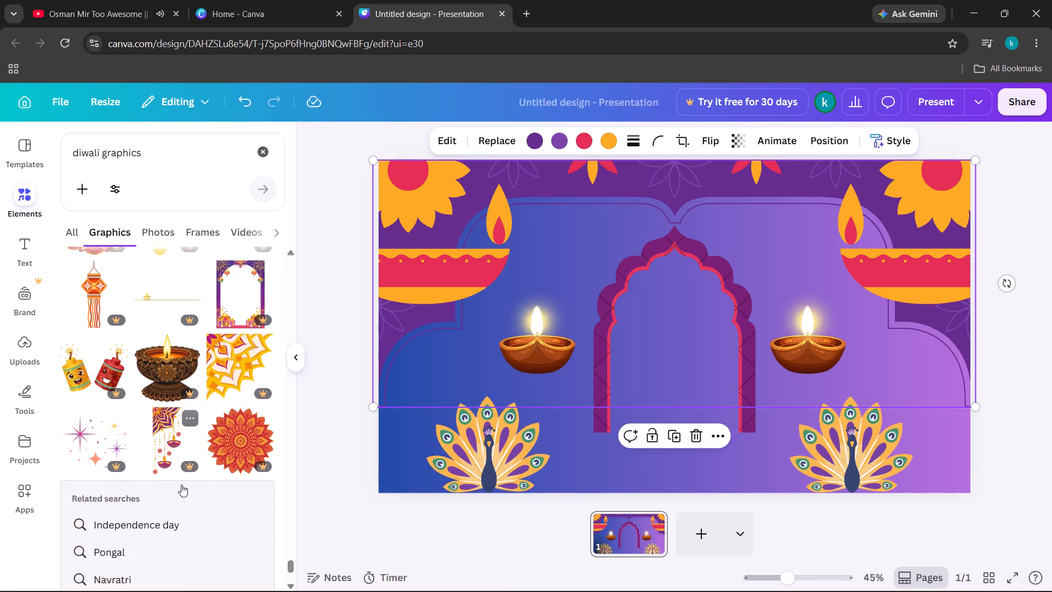
scroll(181, 485, right, 1)
scroll(181, 485, down, 2)
scroll(181, 485, right, 2)
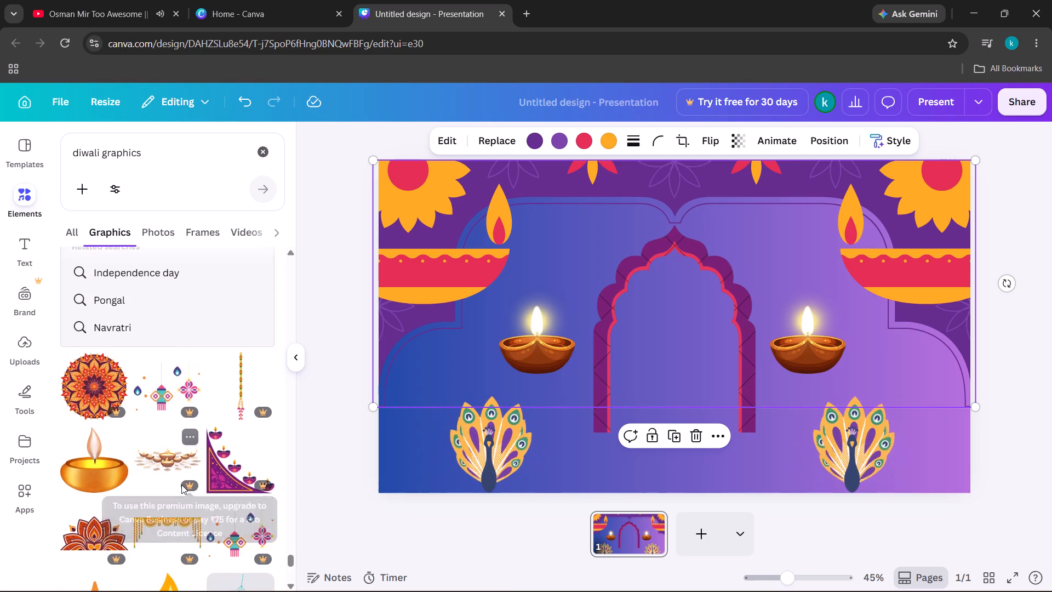
scroll(181, 485, right, 4)
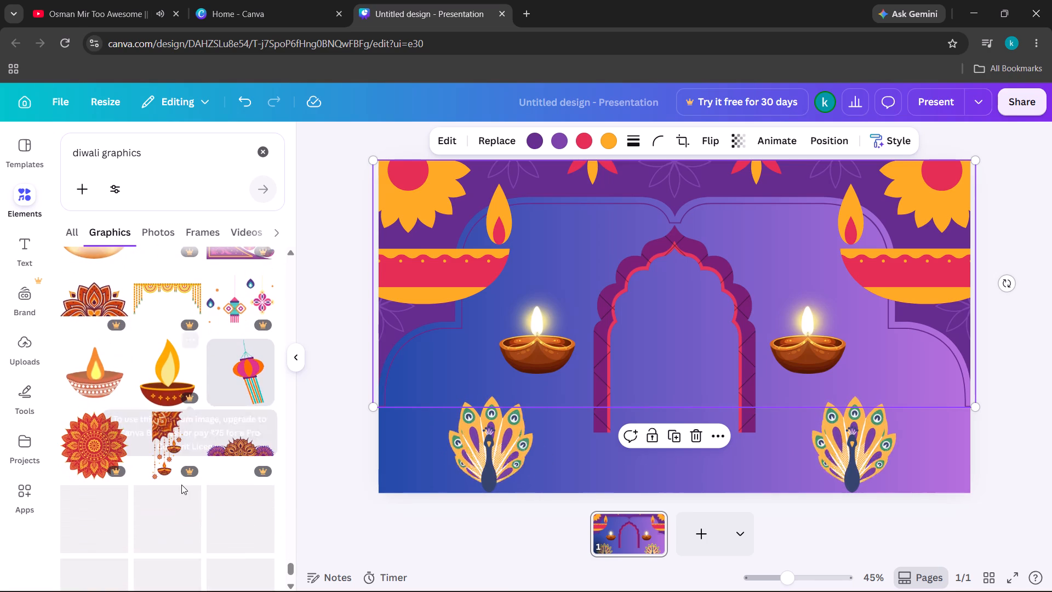
scroll(181, 485, right, 2)
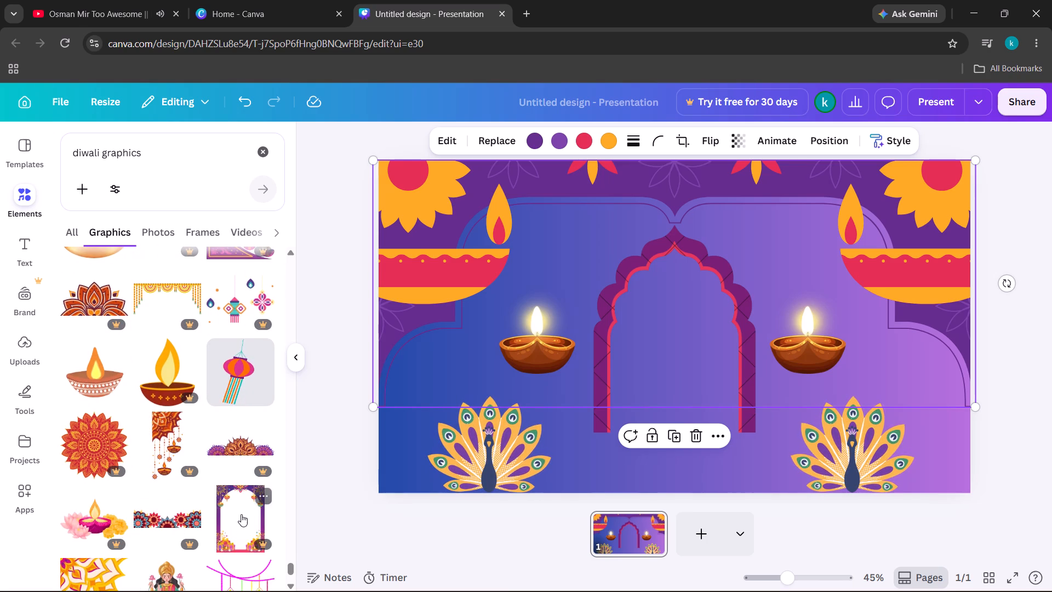
click(237, 449)
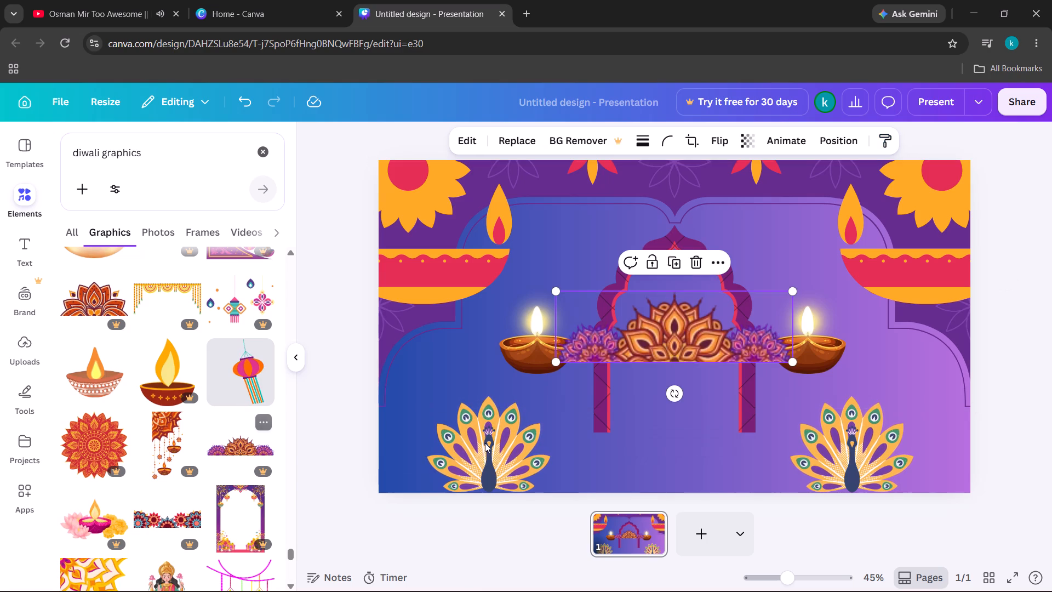
Place the half-mandala border at the page's bottom edge, centred beneath the purple arch between the two peacocks.
drag(685, 341, 684, 475)
click(761, 503)
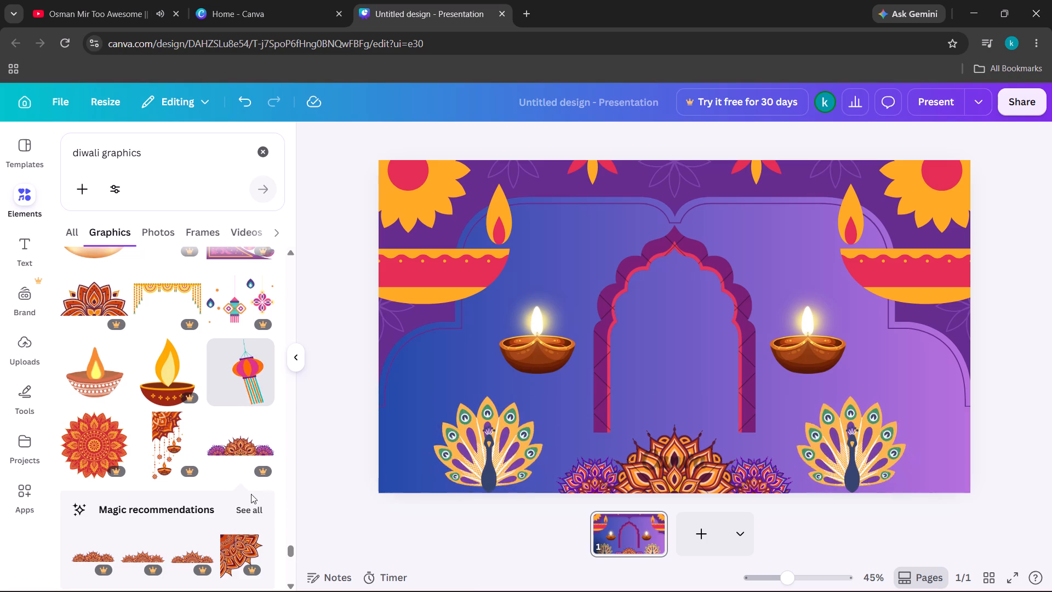
Browse further through the Diwali graphics results for another decoration that suits the arch, peacock and diya composition.
scroll(153, 482, right, 1)
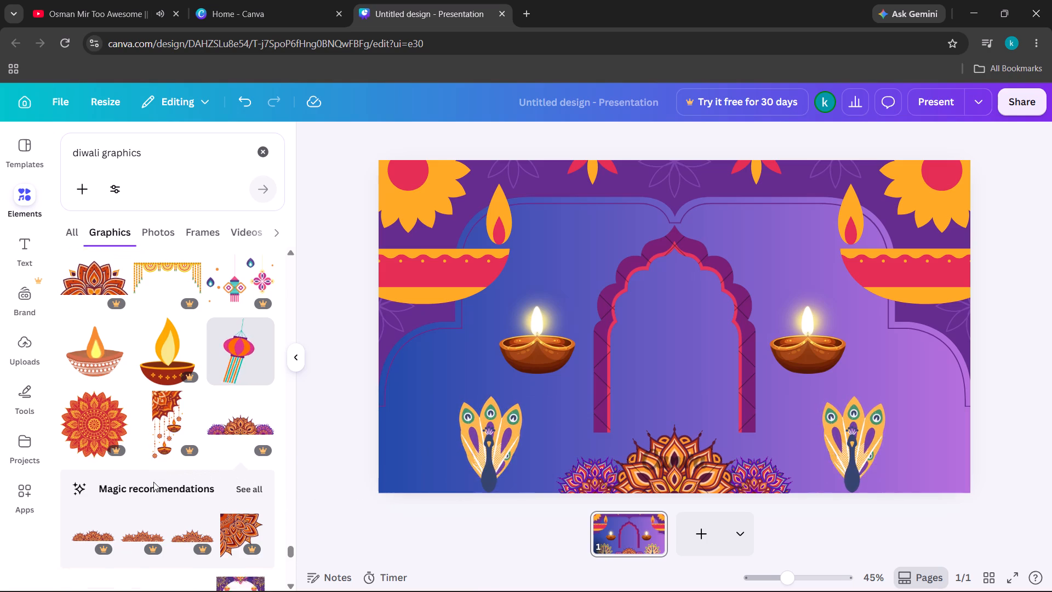
scroll(153, 482, right, 4)
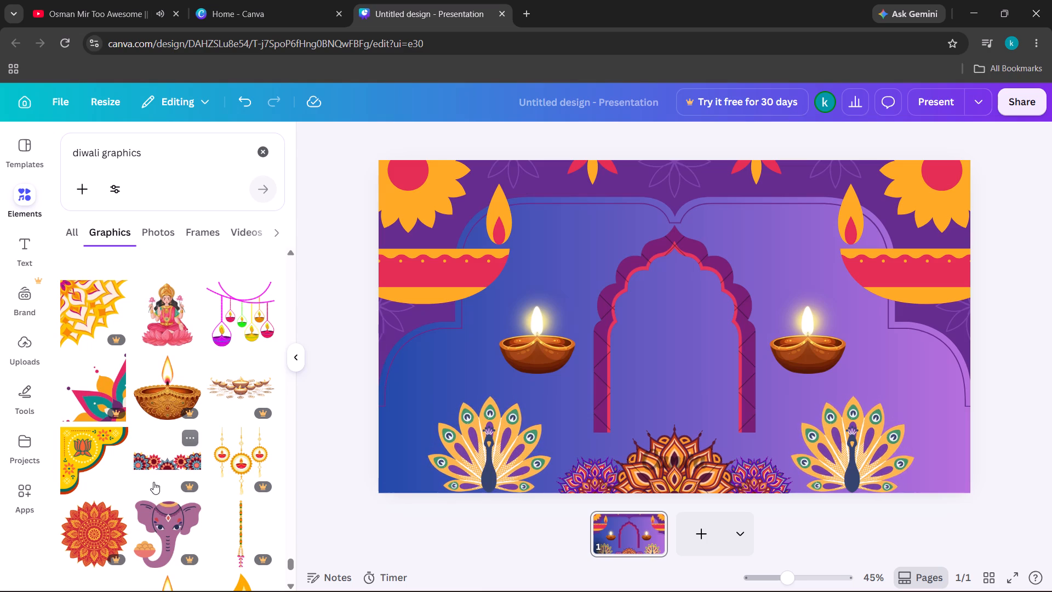
scroll(153, 482, right, 1)
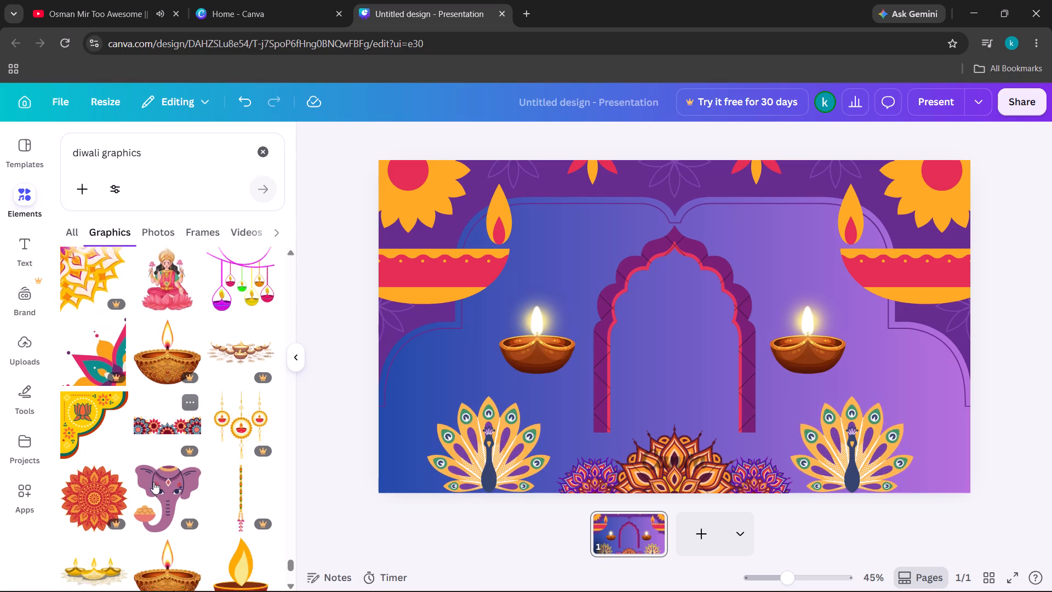
scroll(153, 482, right, 7)
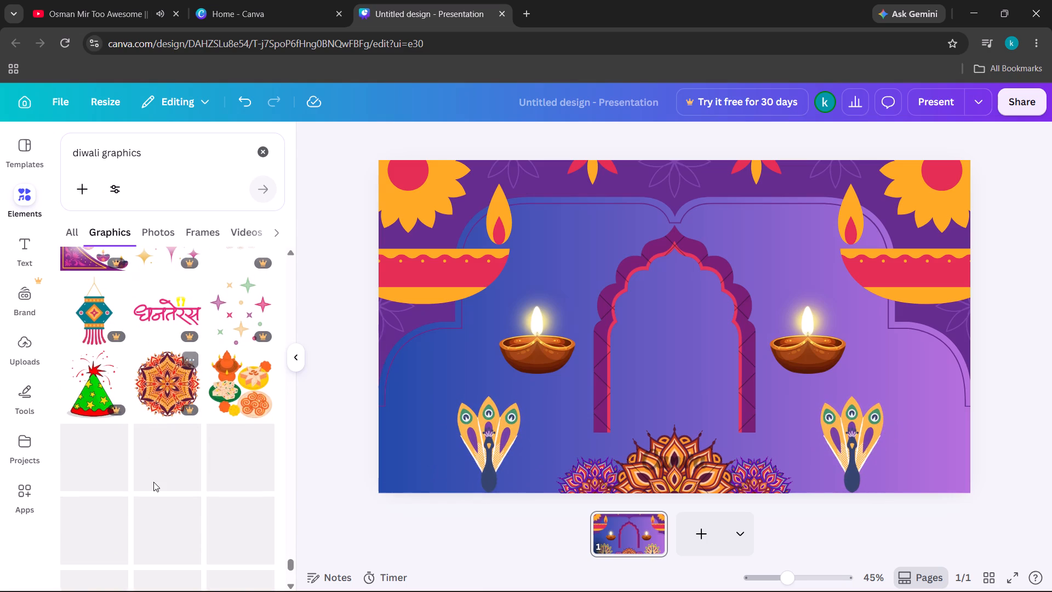
scroll(153, 482, right, 5)
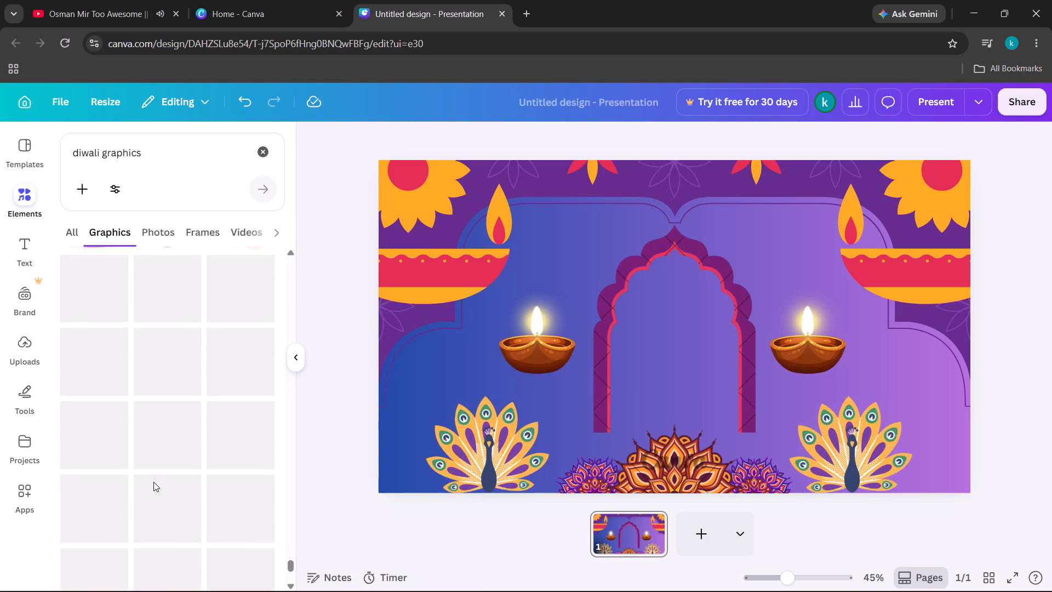
scroll(153, 482, right, 3)
scroll(153, 482, up, 1)
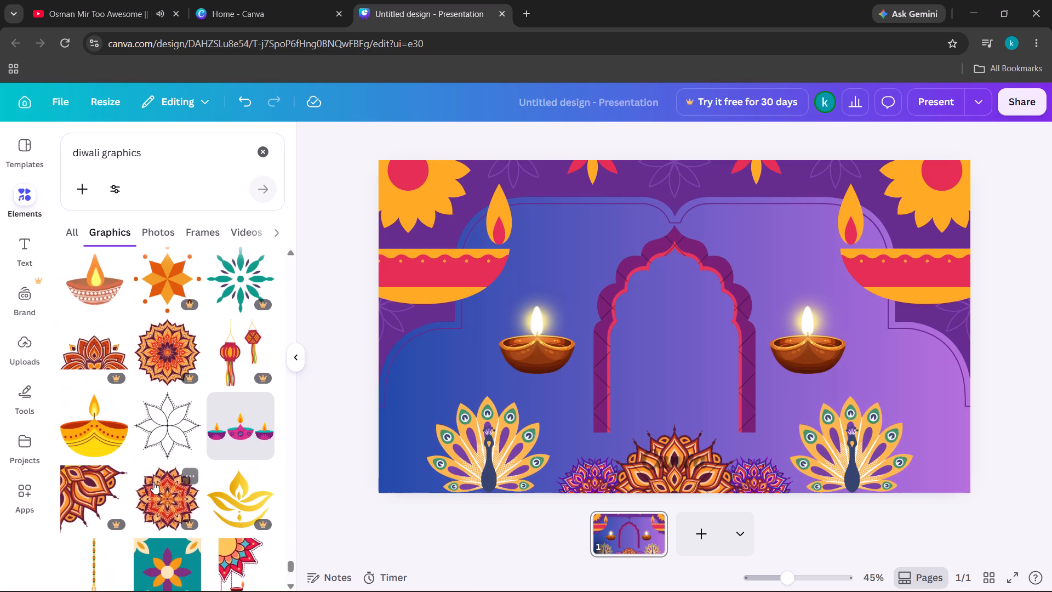
scroll(153, 482, up, 1)
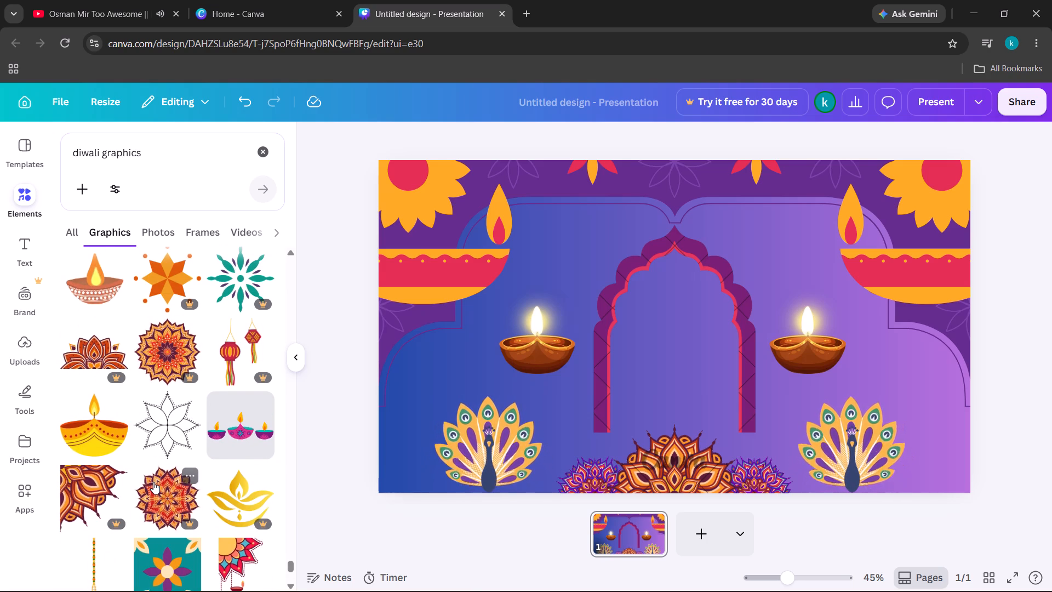
scroll(153, 482, down, 2)
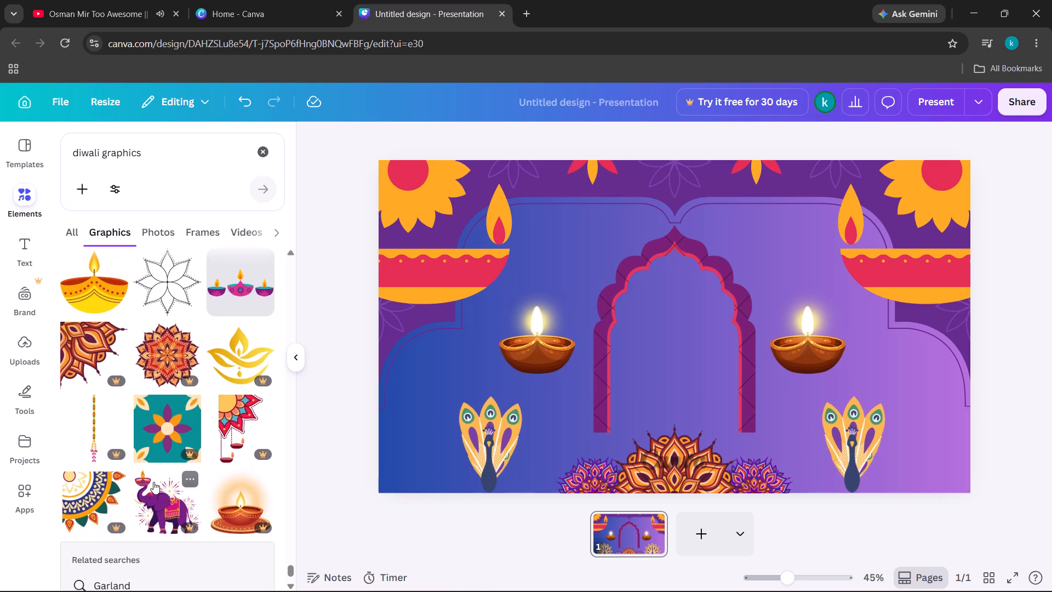
scroll(153, 482, right, 1)
scroll(153, 482, down, 2)
scroll(153, 482, right, 2)
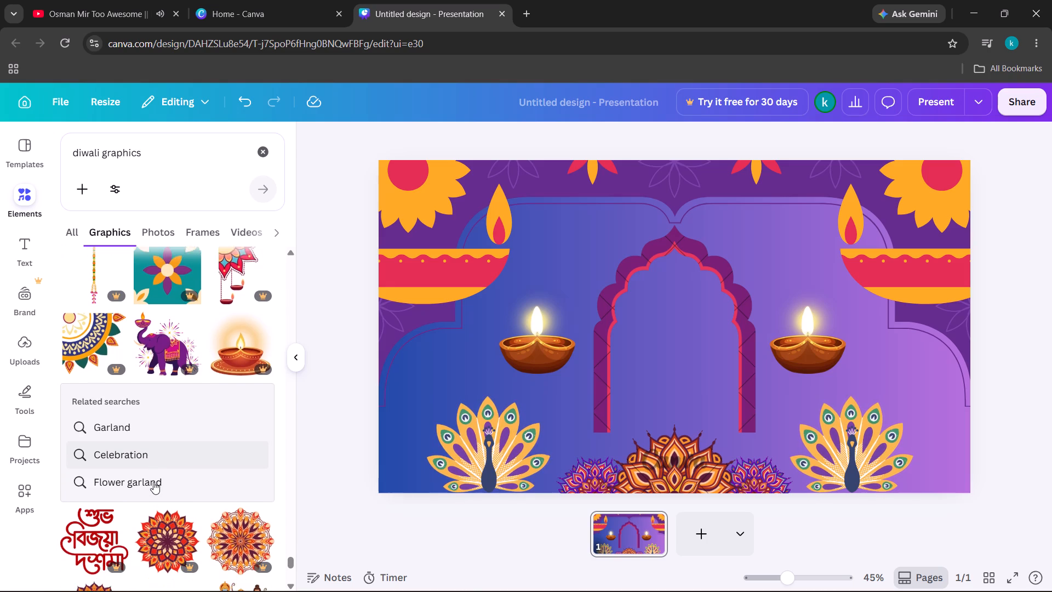
scroll(153, 482, right, 2)
scroll(153, 482, down, 1)
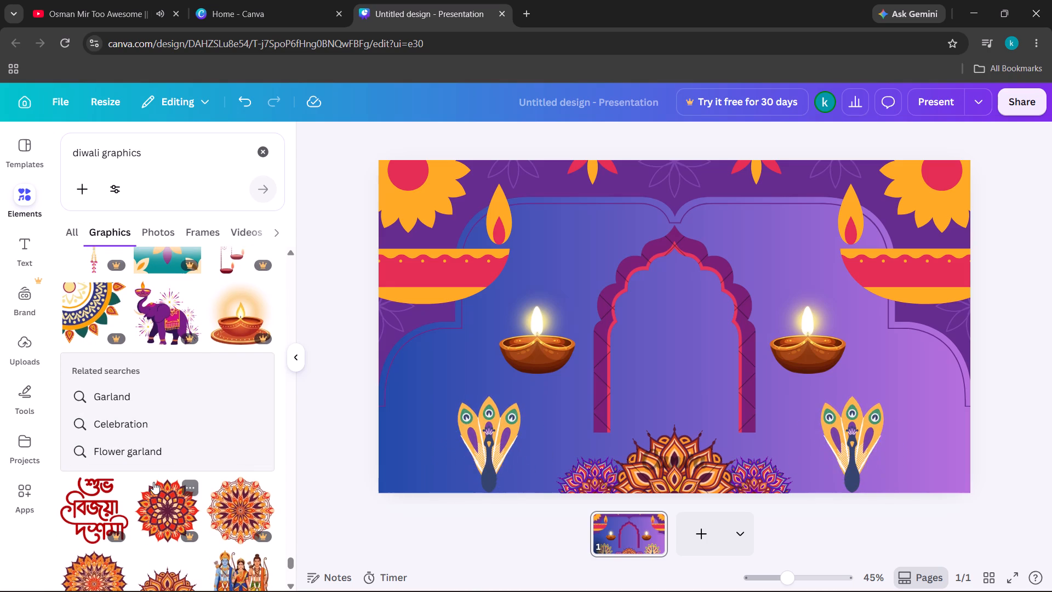
scroll(153, 482, right, 1)
scroll(153, 482, down, 1)
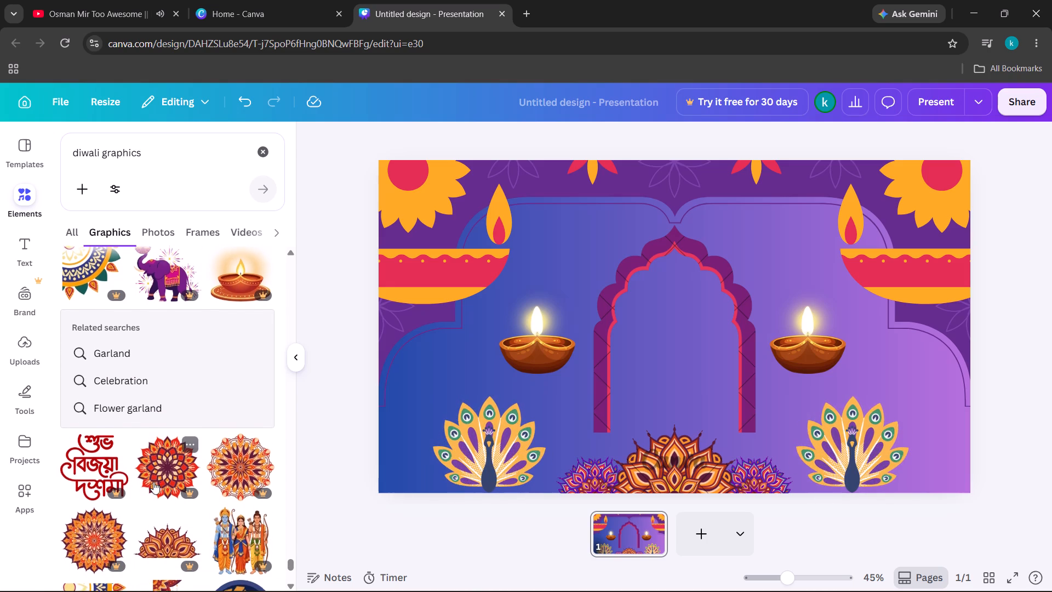
scroll(153, 482, down, 1)
scroll(153, 482, right, 1)
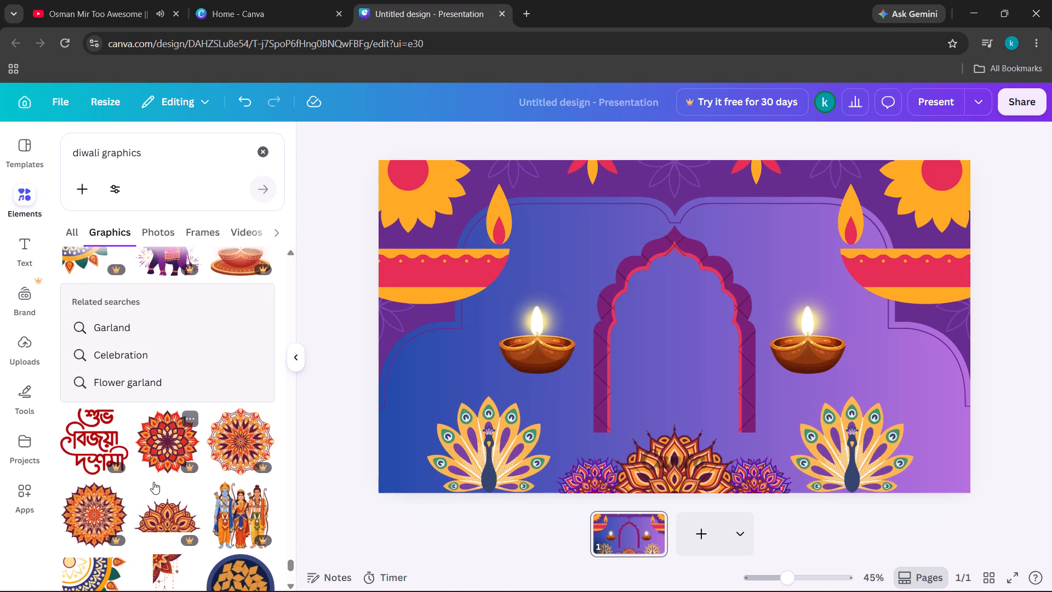
scroll(153, 482, right, 1)
scroll(153, 482, down, 1)
scroll(153, 482, right, 1)
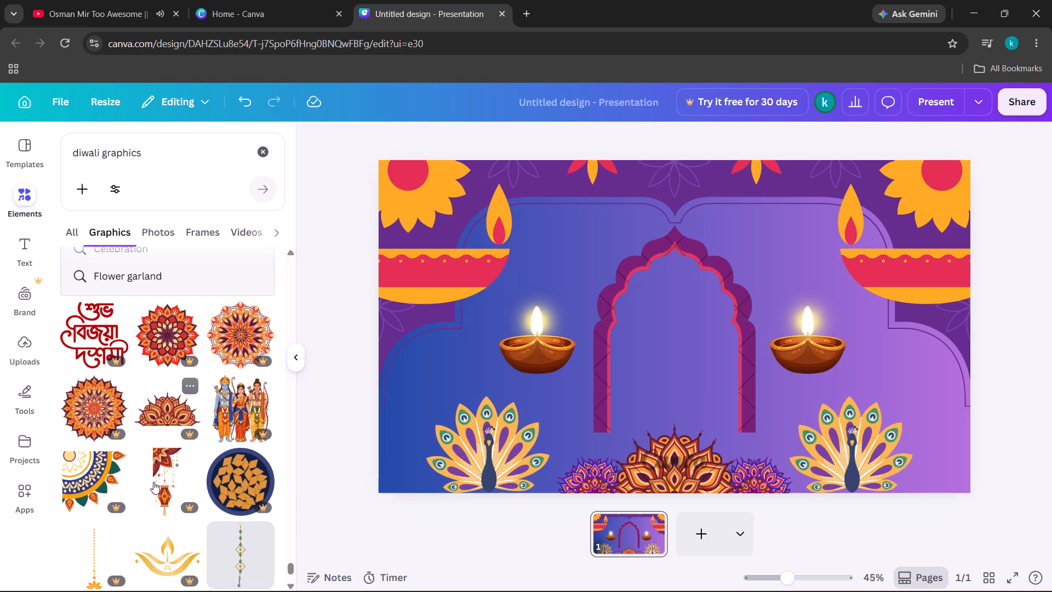
scroll(153, 482, right, 2)
scroll(153, 482, down, 1)
scroll(153, 482, right, 1)
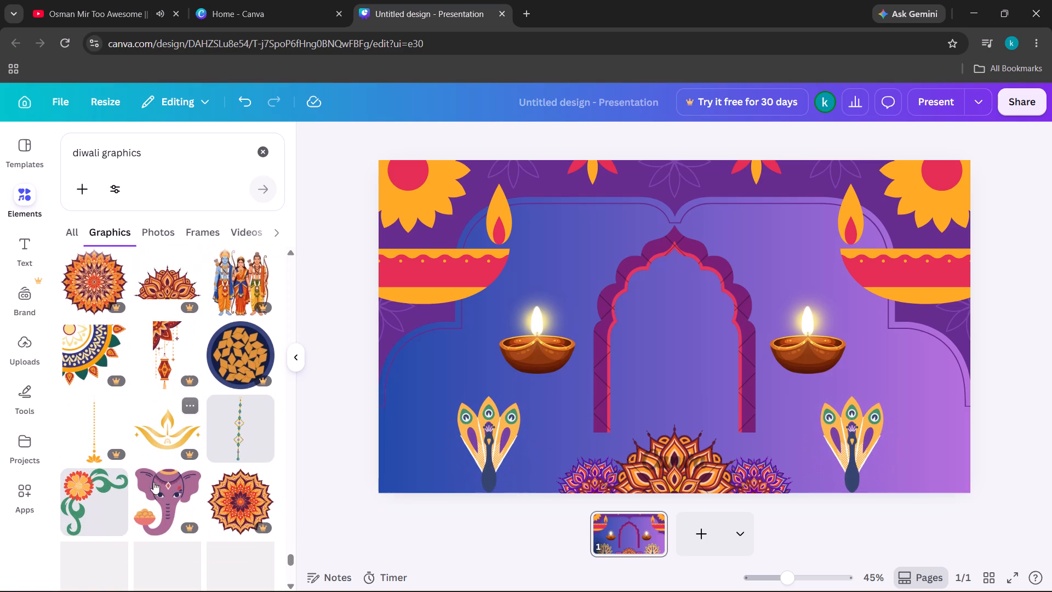
scroll(153, 482, right, 3)
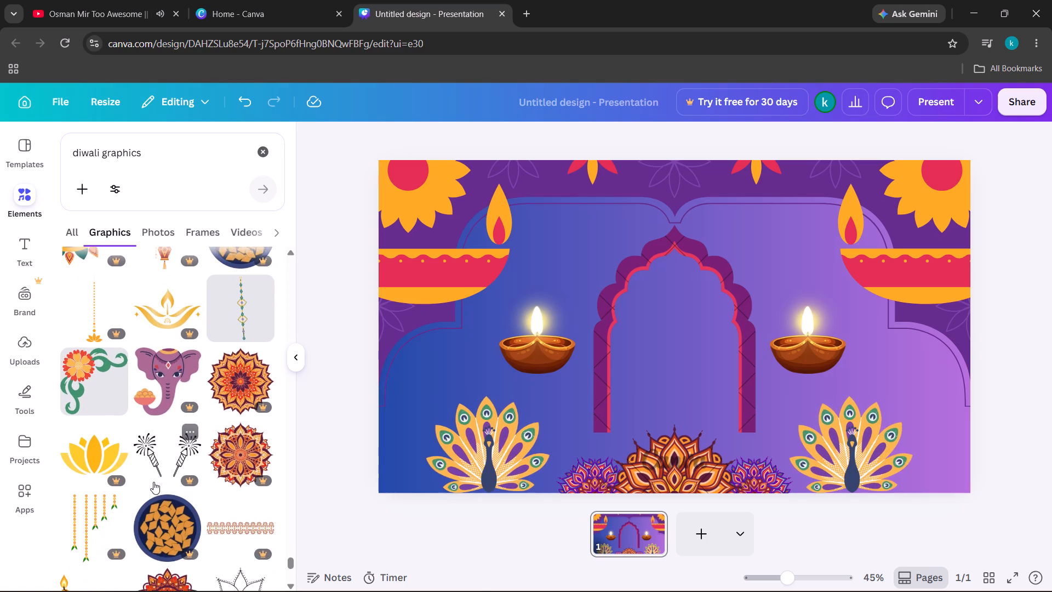
scroll(153, 482, right, 2)
scroll(153, 482, down, 2)
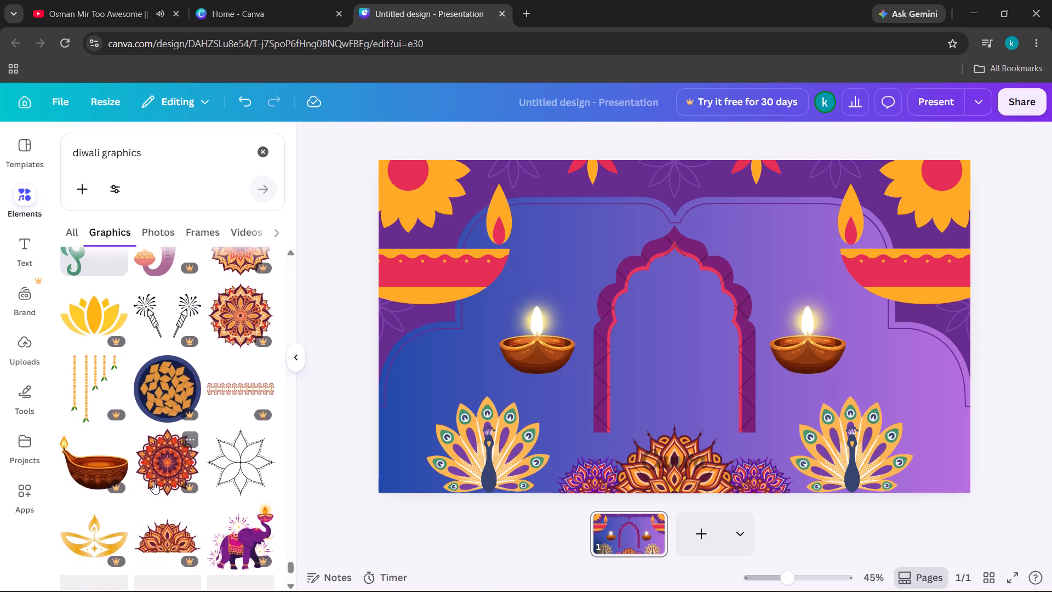
scroll(153, 482, down, 1)
scroll(153, 482, right, 2)
scroll(153, 482, down, 1)
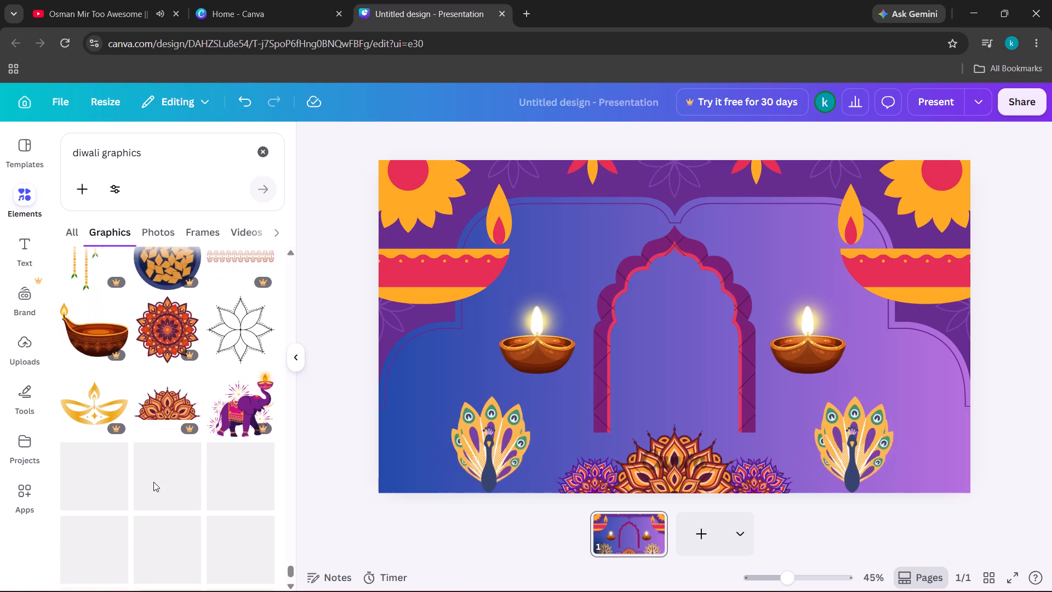
scroll(153, 482, down, 2)
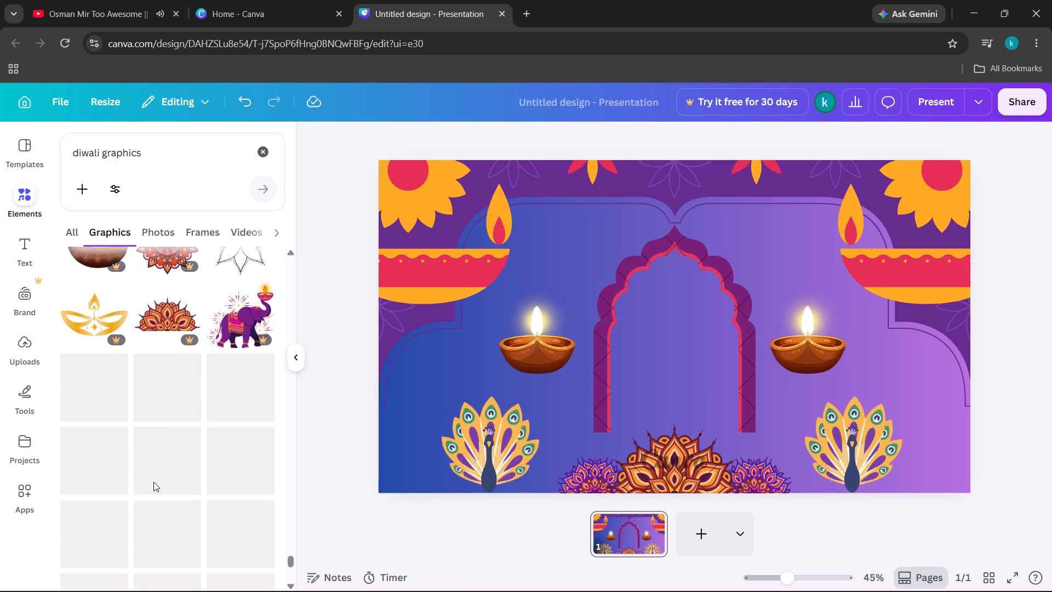
scroll(153, 482, down, 1)
scroll(153, 482, right, 2)
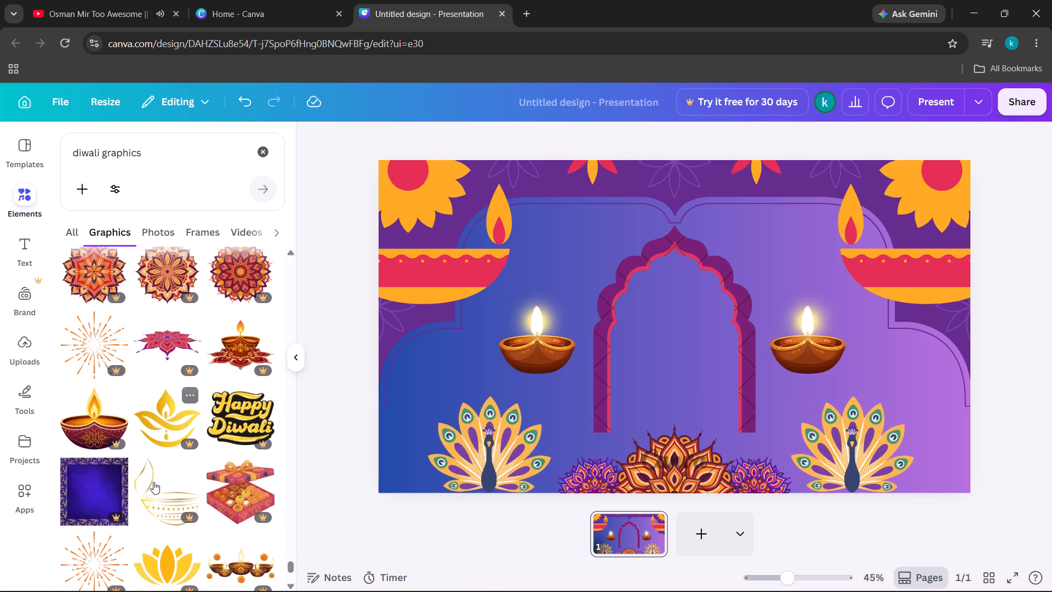
scroll(153, 482, right, 2)
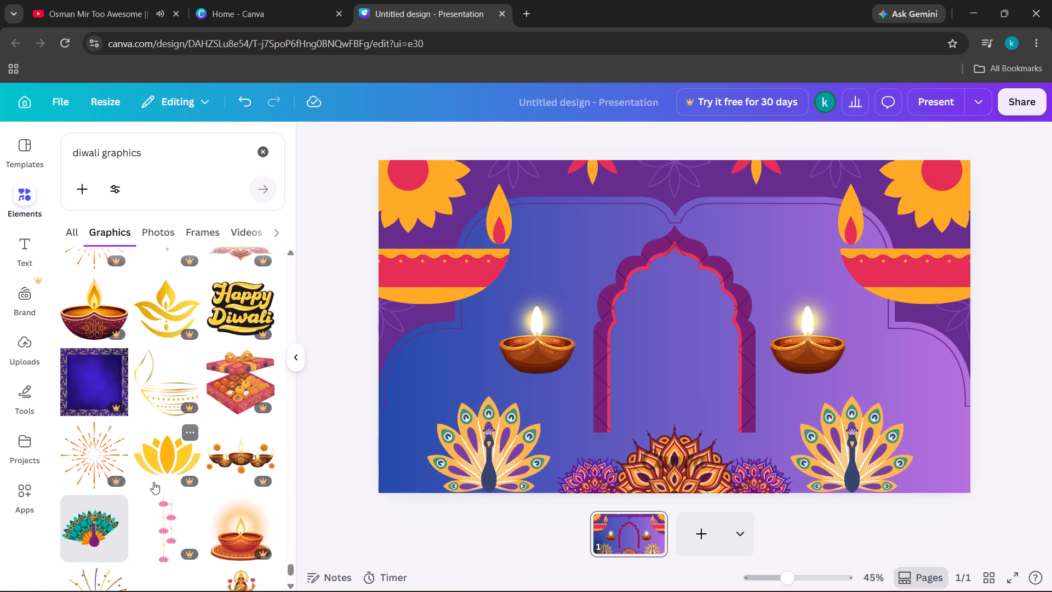
scroll(153, 482, right, 2)
scroll(153, 482, down, 3)
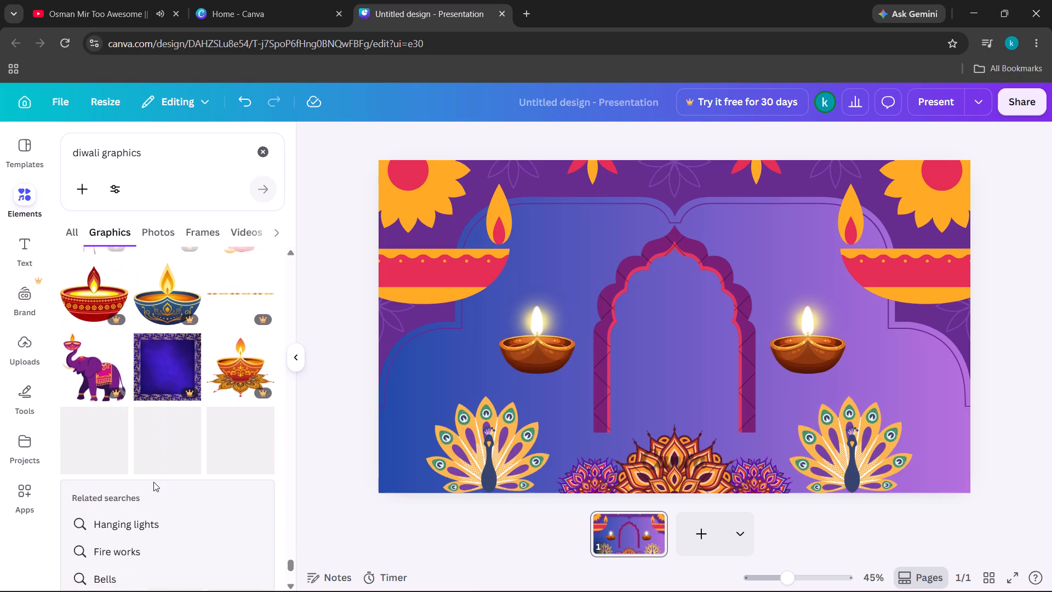
scroll(153, 482, down, 1)
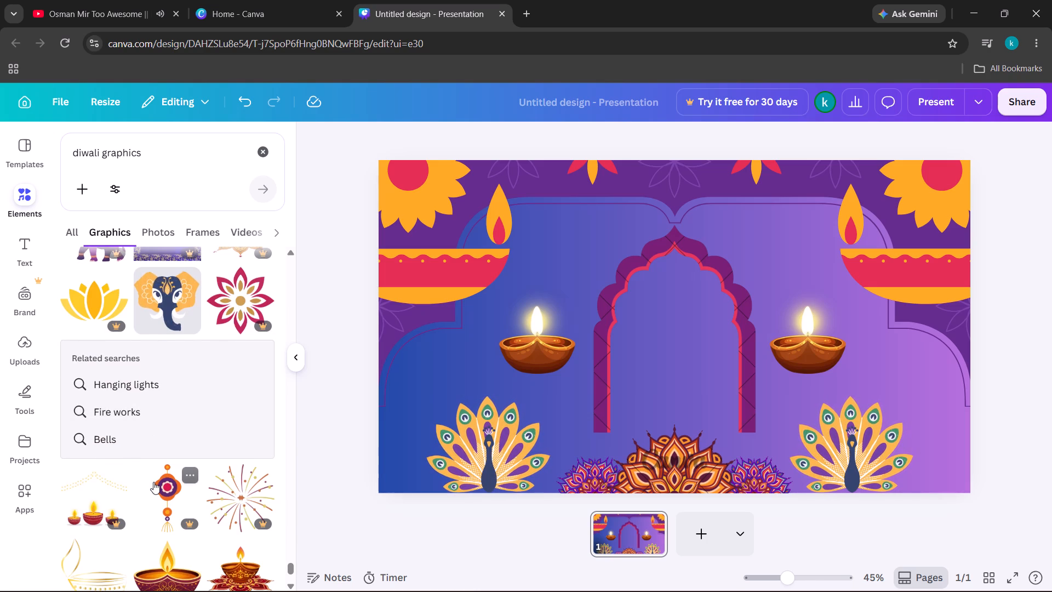
scroll(153, 482, right, 6)
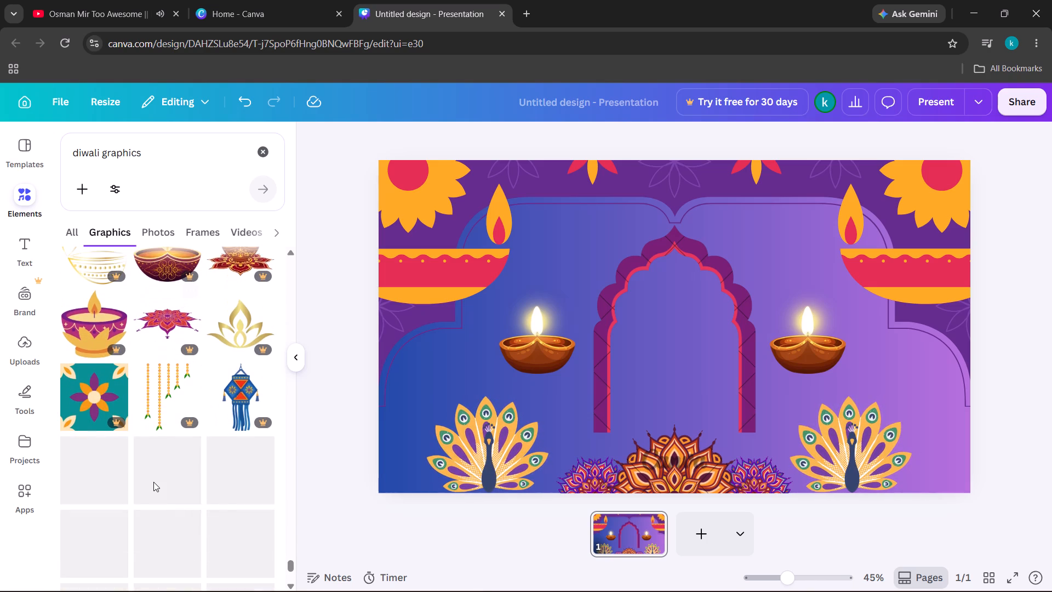
scroll(153, 482, right, 3)
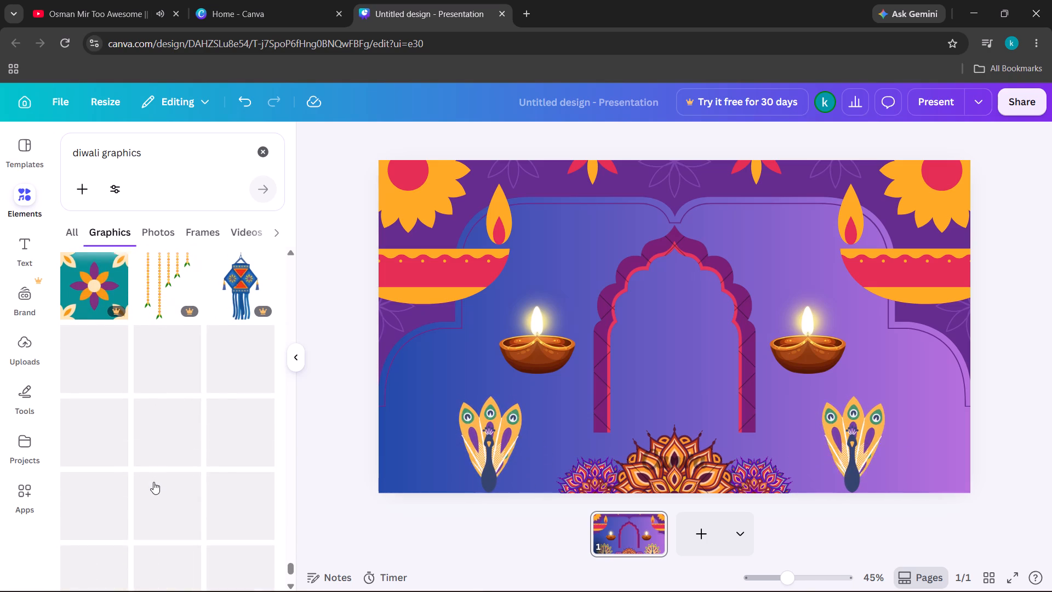
scroll(153, 482, right, 3)
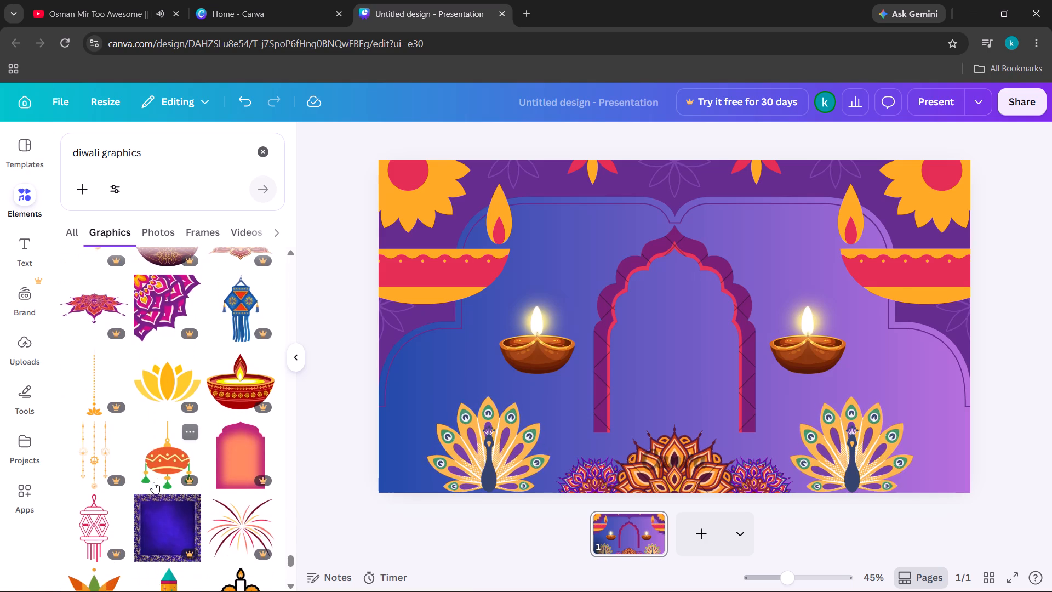
scroll(153, 482, right, 2)
scroll(153, 482, down, 2)
scroll(153, 482, right, 1)
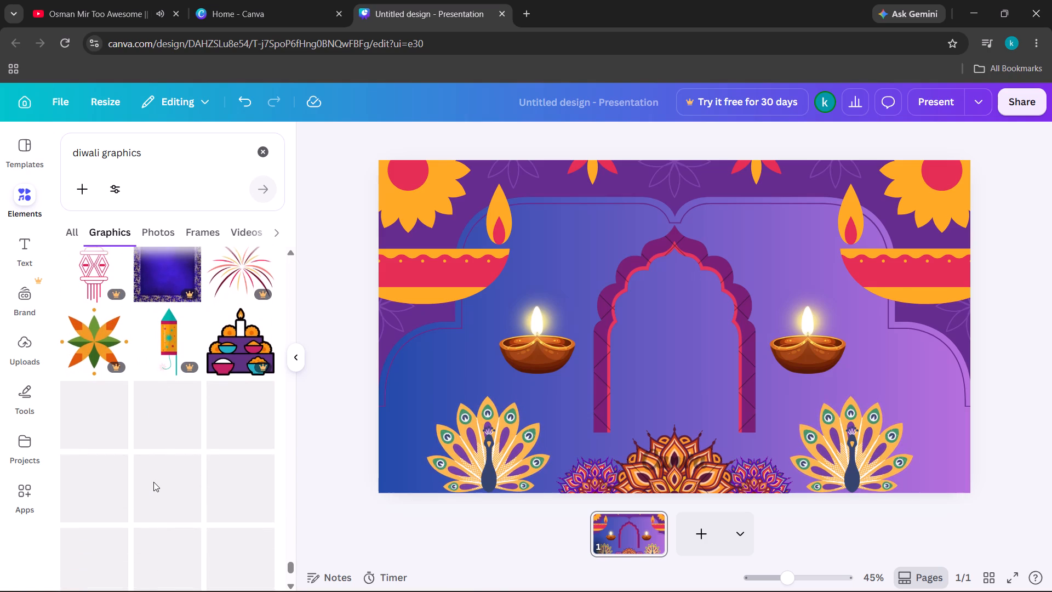
scroll(153, 482, right, 3)
scroll(153, 482, up, 2)
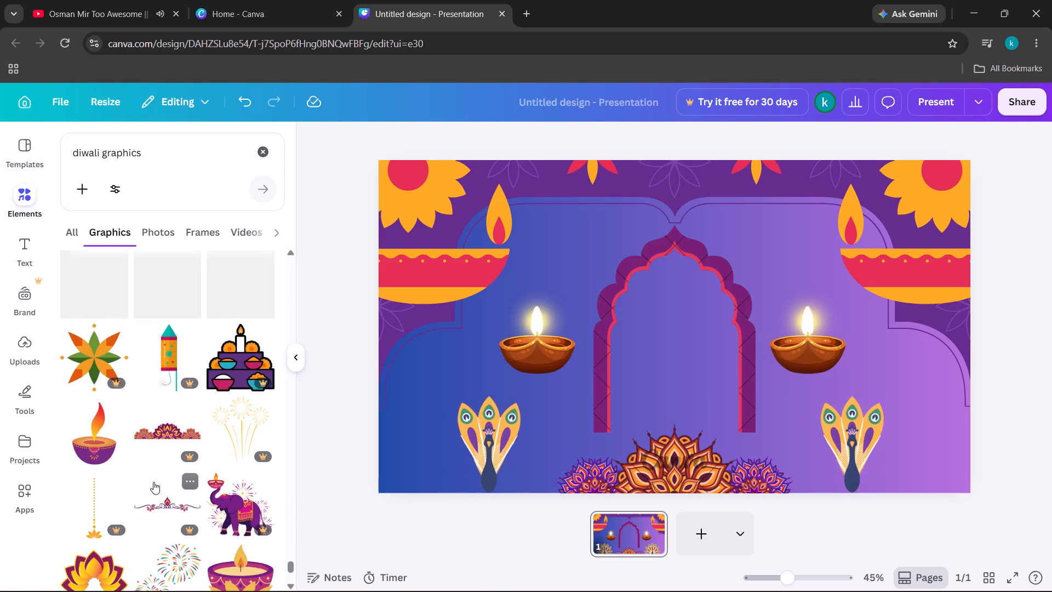
scroll(153, 482, down, 5)
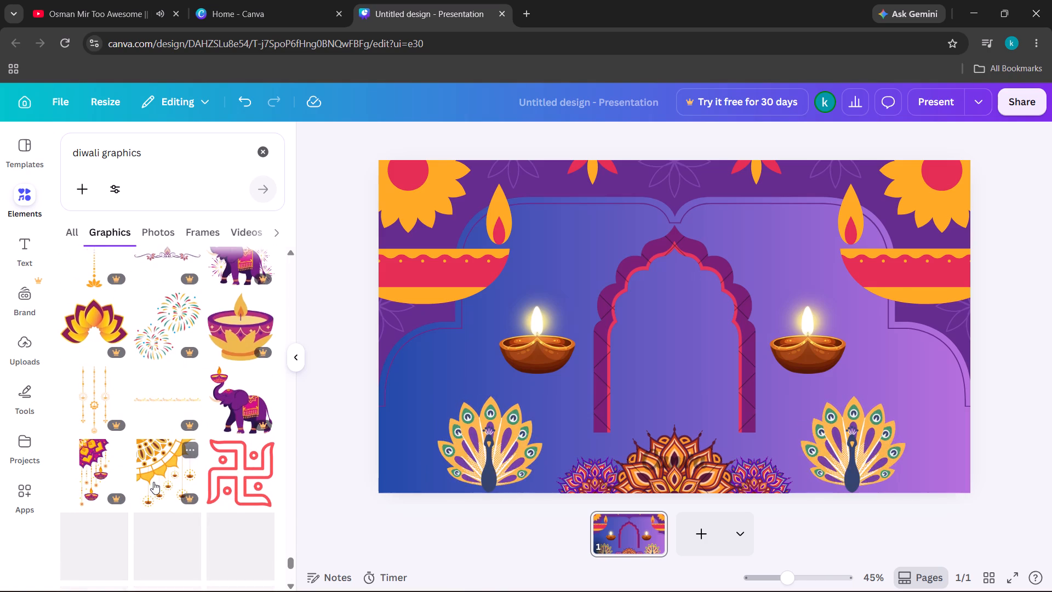
scroll(153, 482, down, 2)
scroll(153, 482, right, 2)
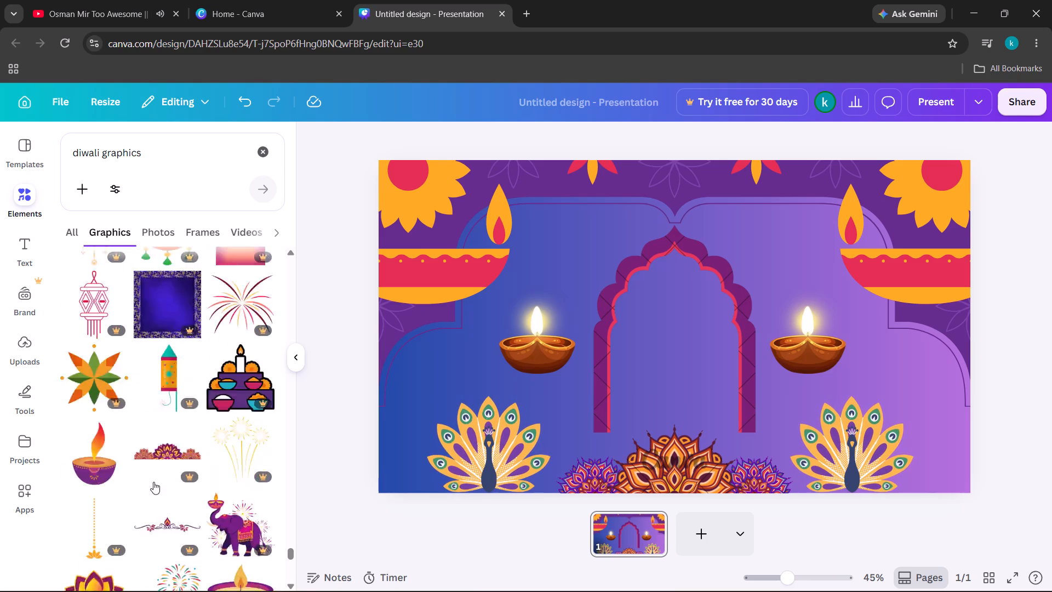
scroll(153, 482, right, 1)
scroll(153, 482, down, 3)
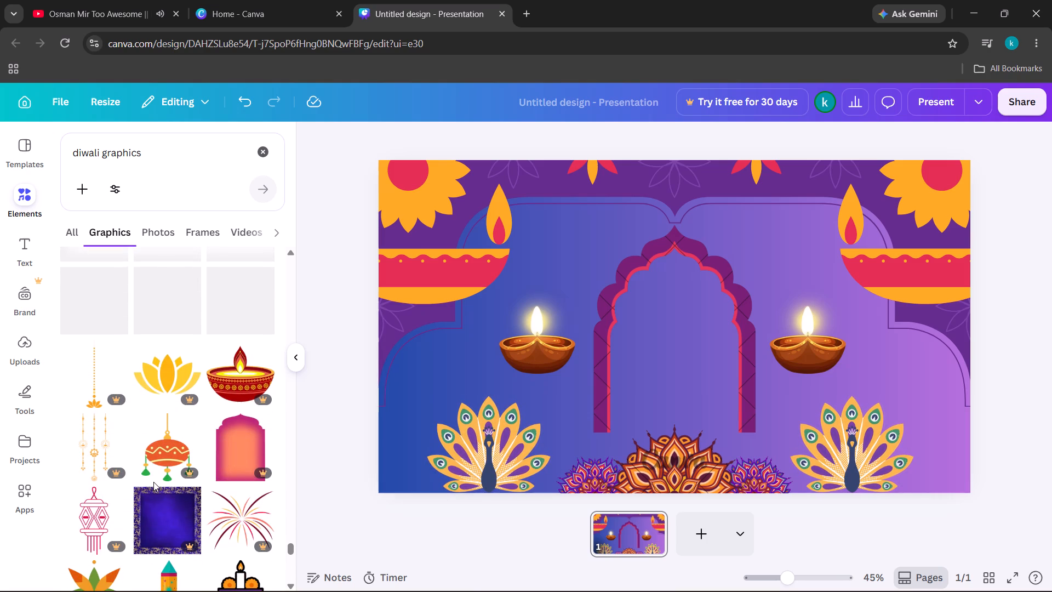
scroll(153, 482, right, 1)
scroll(153, 482, down, 1)
scroll(153, 482, right, 2)
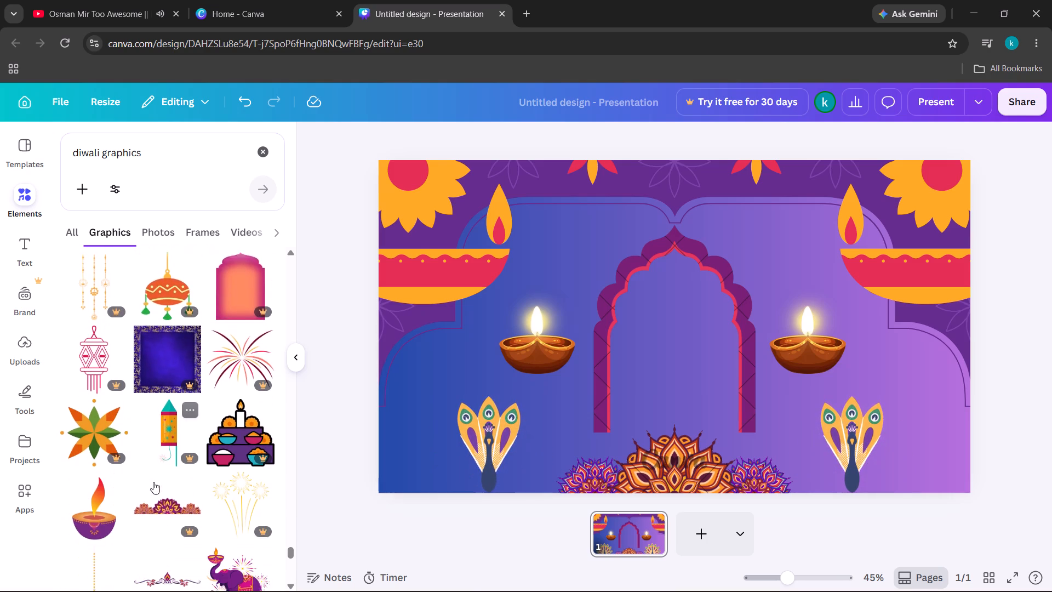
scroll(153, 482, right, 6)
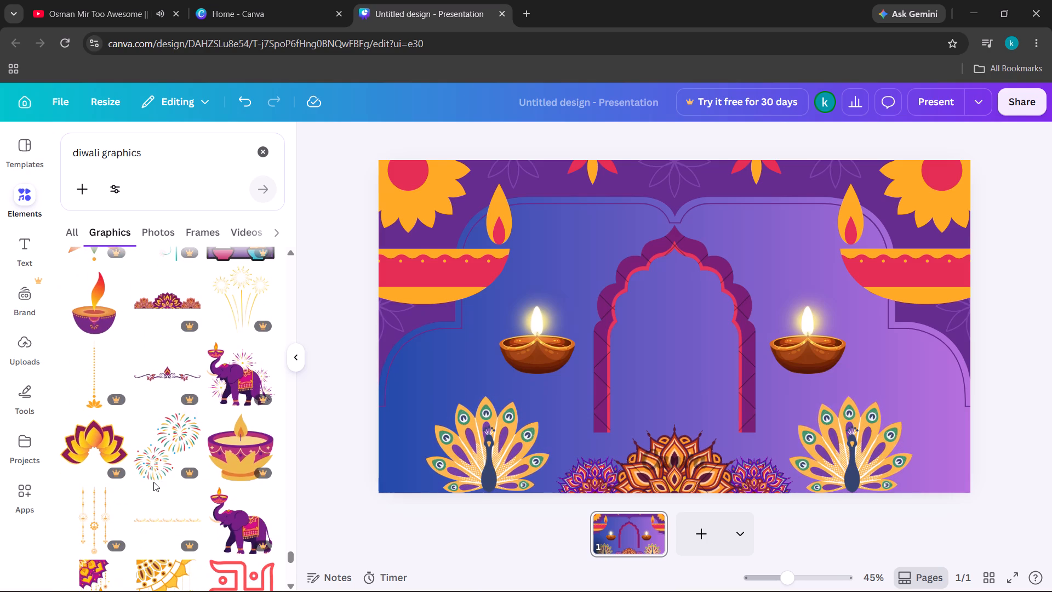
scroll(153, 482, right, 5)
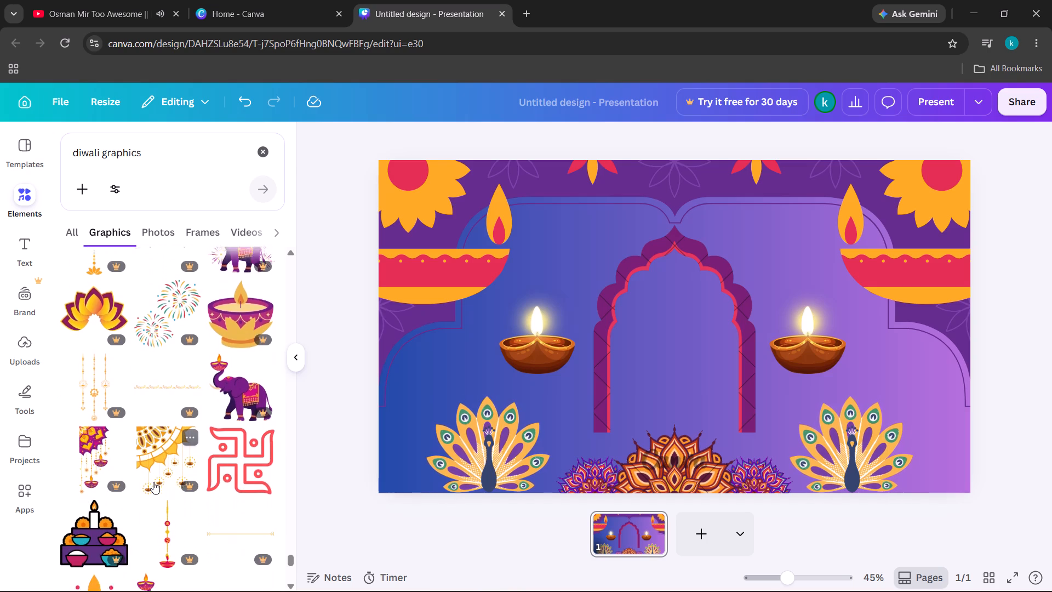
scroll(153, 482, right, 3)
scroll(153, 482, down, 1)
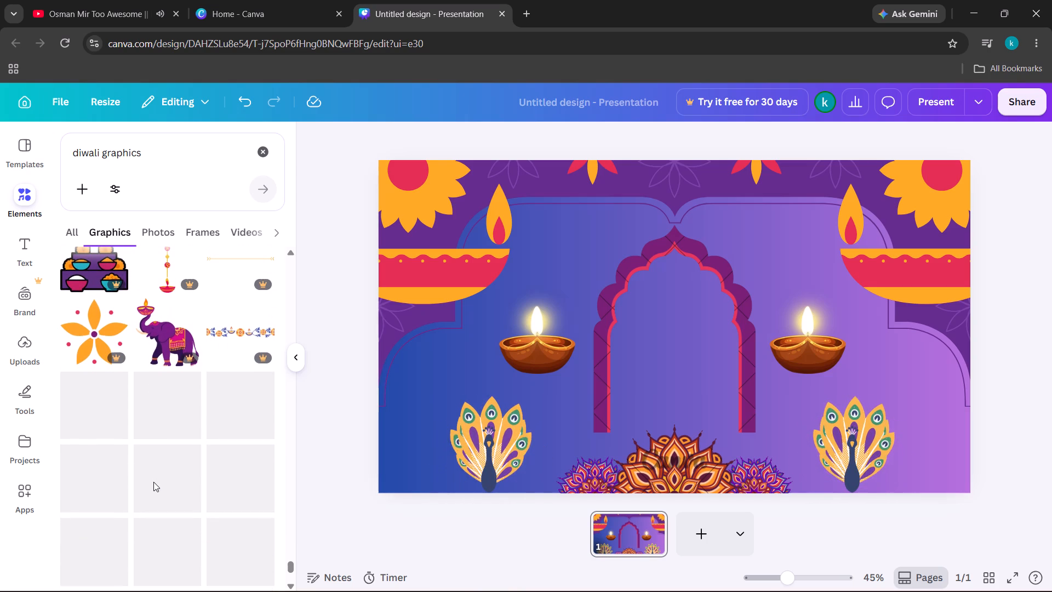
scroll(153, 482, down, 2)
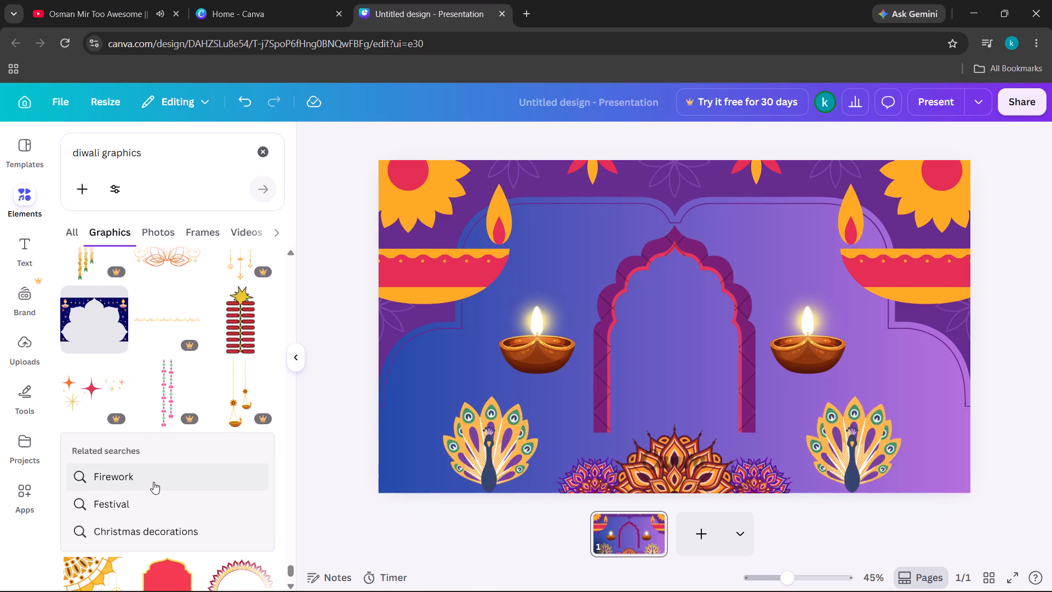
Browse further through the Diwali graphics for an arch or other decoration that suits the centre of the page.
scroll(153, 482, down, 2)
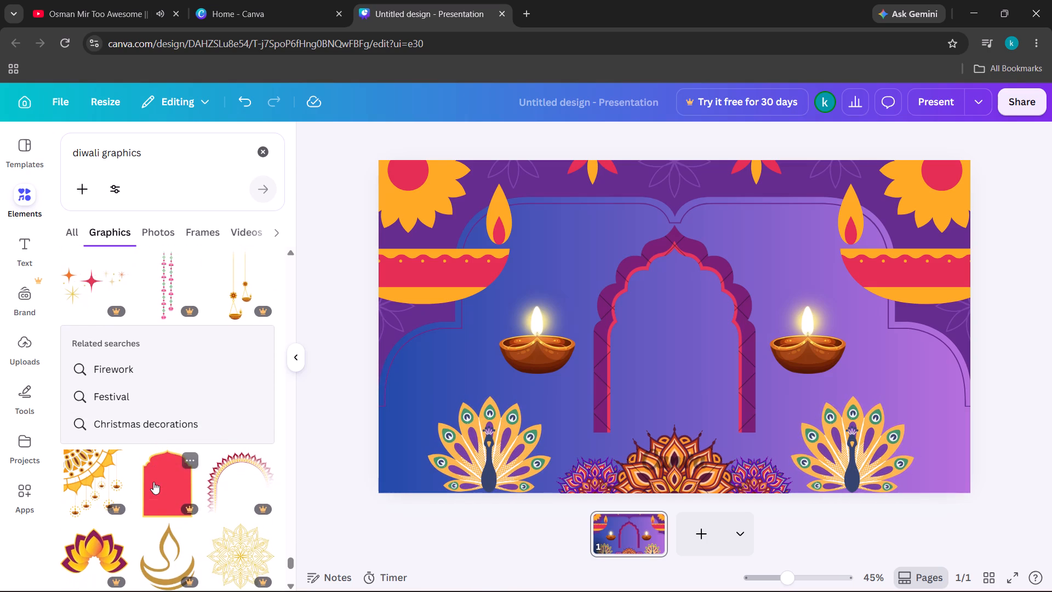
scroll(153, 482, down, 2)
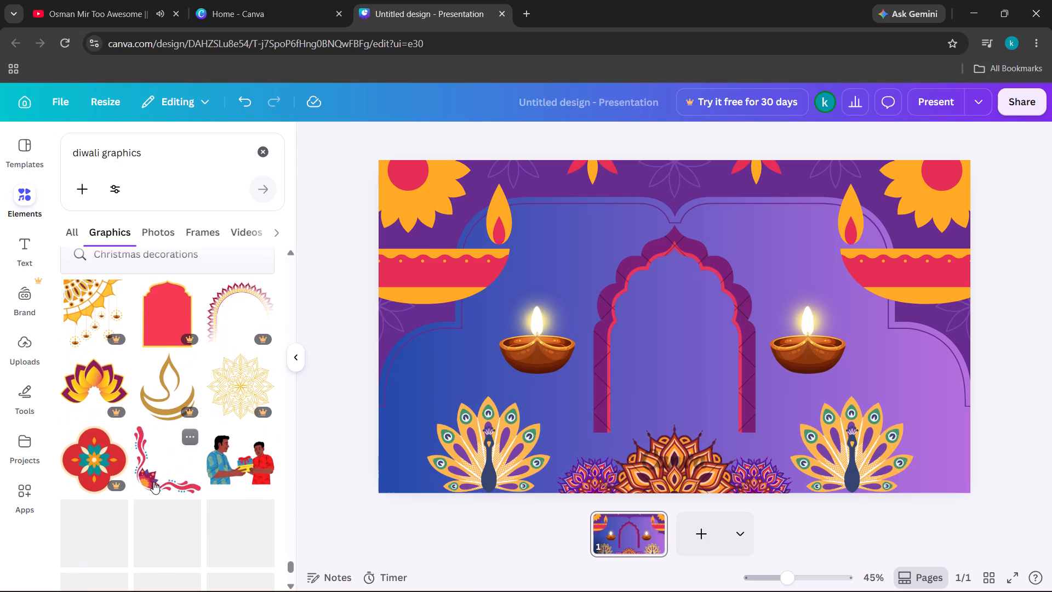
scroll(153, 482, right, 1)
scroll(153, 482, down, 1)
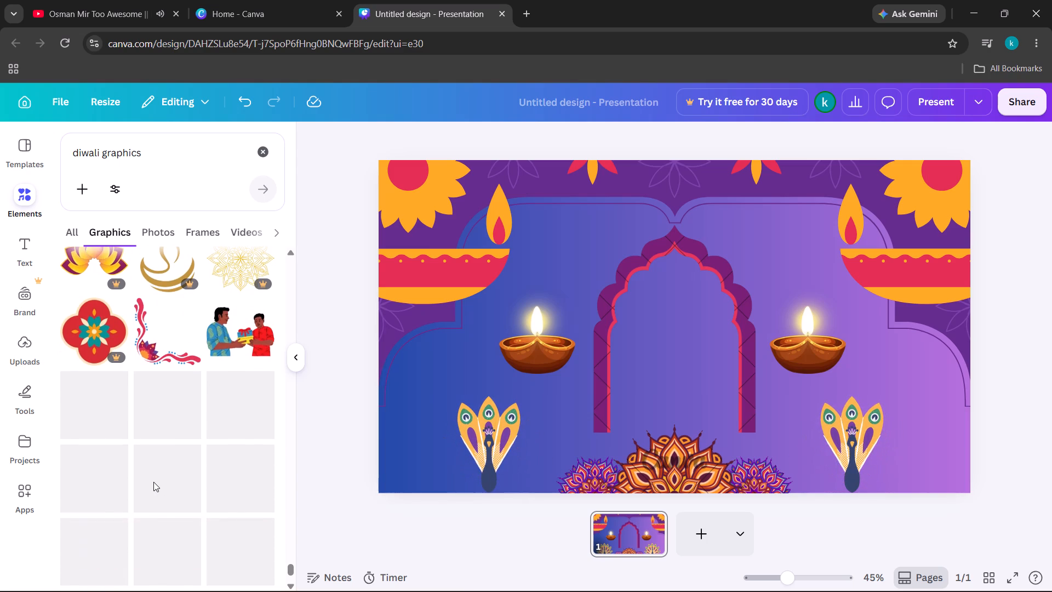
scroll(153, 482, down, 2)
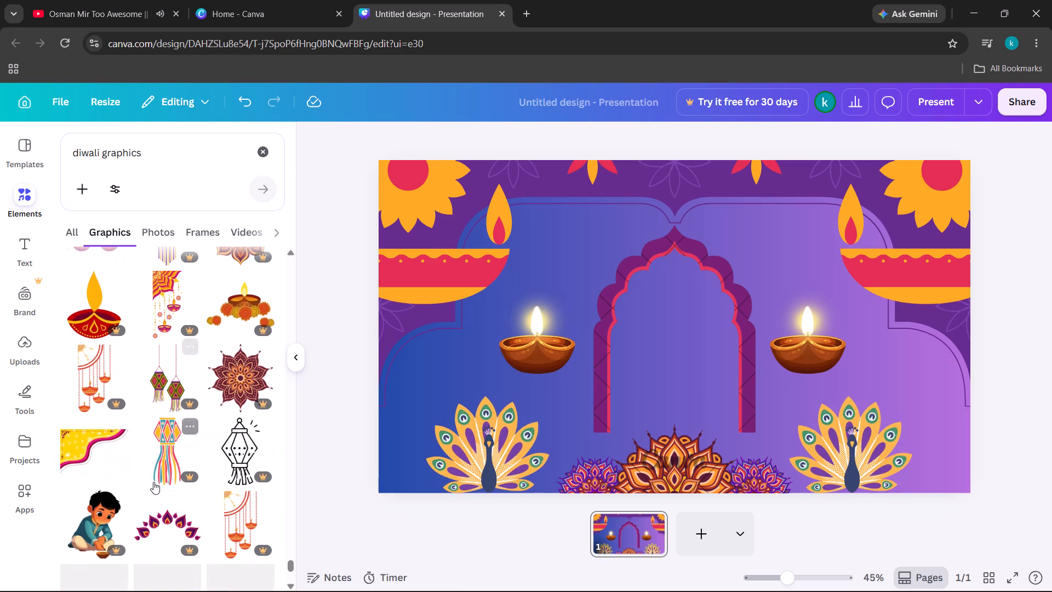
scroll(153, 482, down, 3)
scroll(153, 482, right, 2)
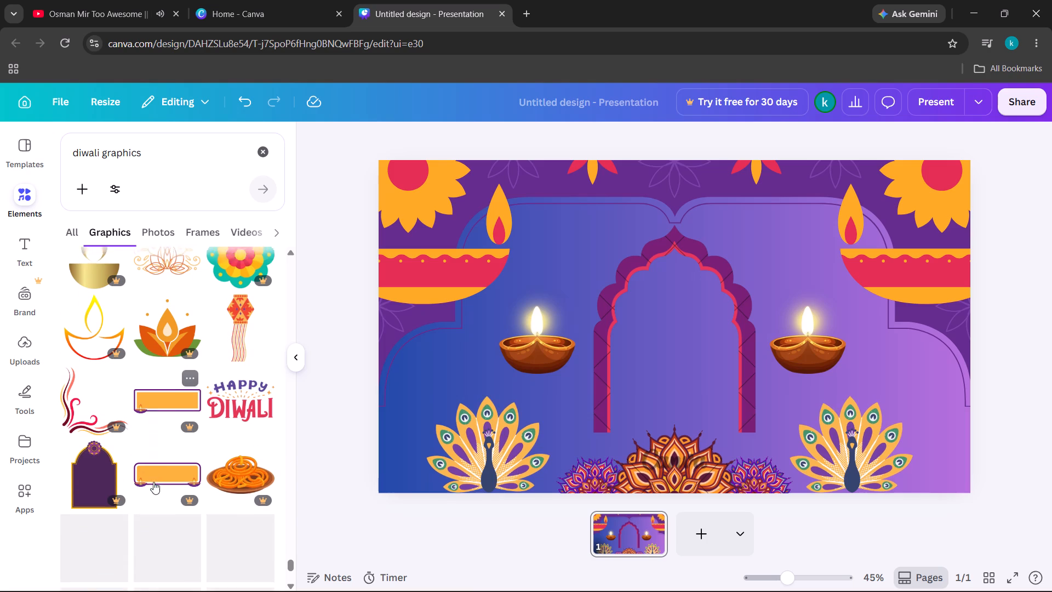
scroll(153, 482, right, 1)
scroll(153, 482, down, 1)
scroll(153, 482, right, 1)
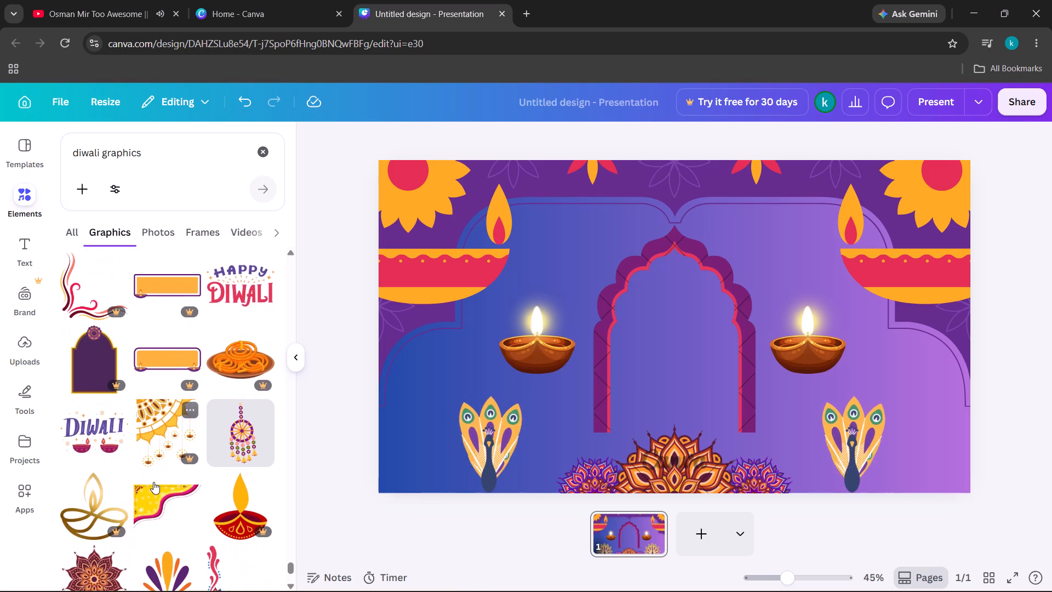
scroll(153, 482, right, 2)
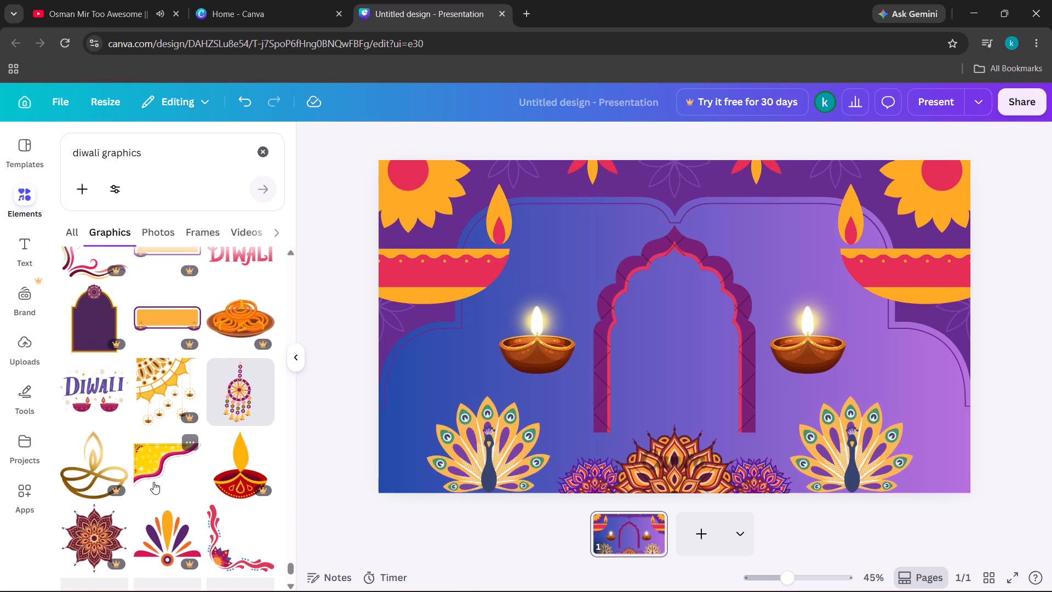
Replace the purple open arch with the dark purple, gold-edged arch panel topped by a mandala from the Diwali graphics.
click(653, 400)
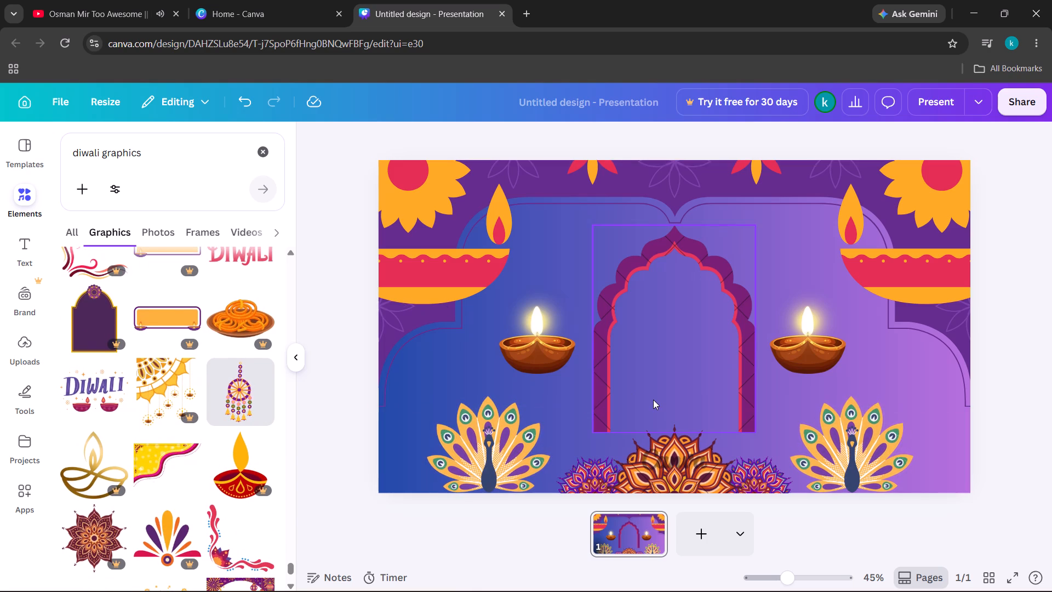
key(Delete)
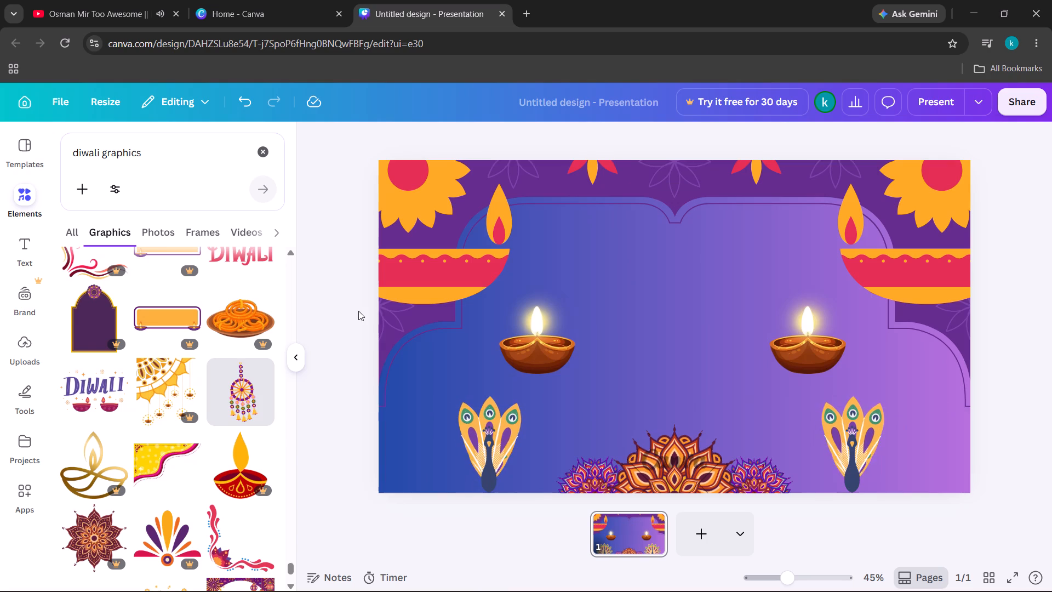
click(72, 317)
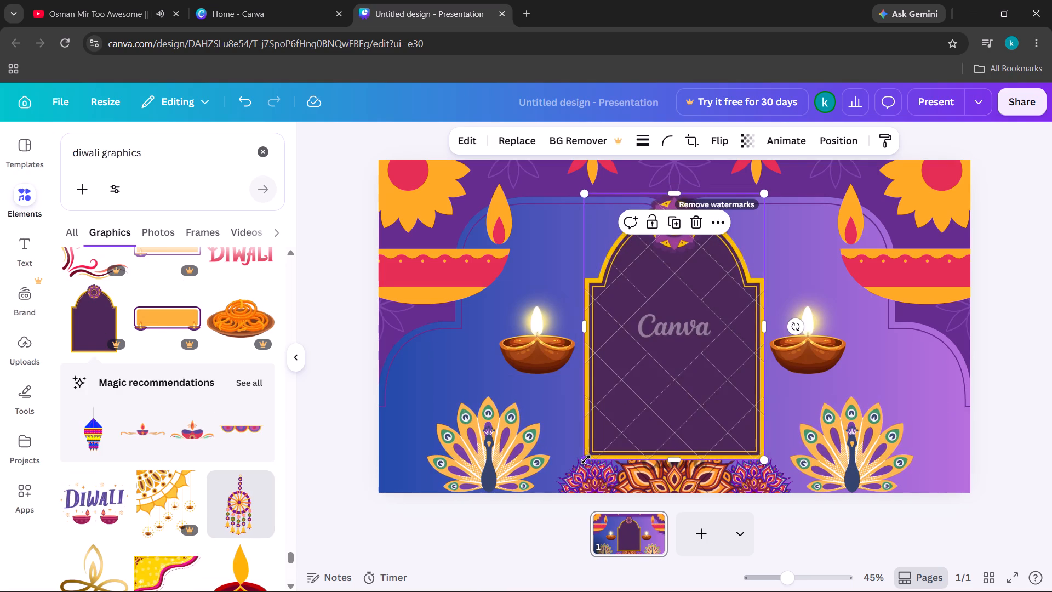
Shrink the gold-edged arch panel to about a fifth of the page width and centre it between the clay diyas, just above the half-mandalas.
drag(586, 459, 622, 420)
drag(689, 351, 672, 377)
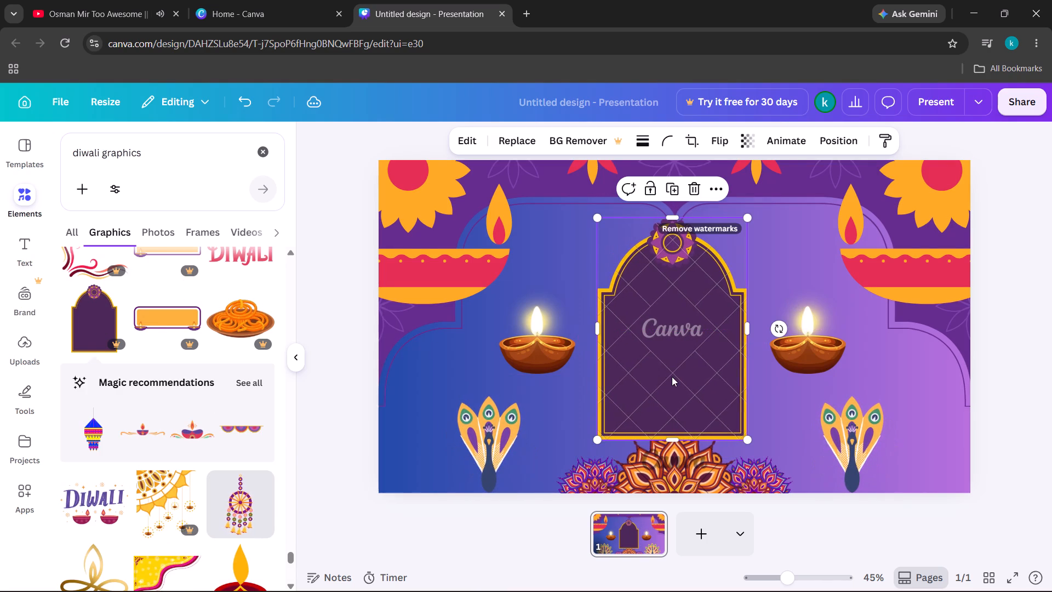
drag(597, 439, 623, 410)
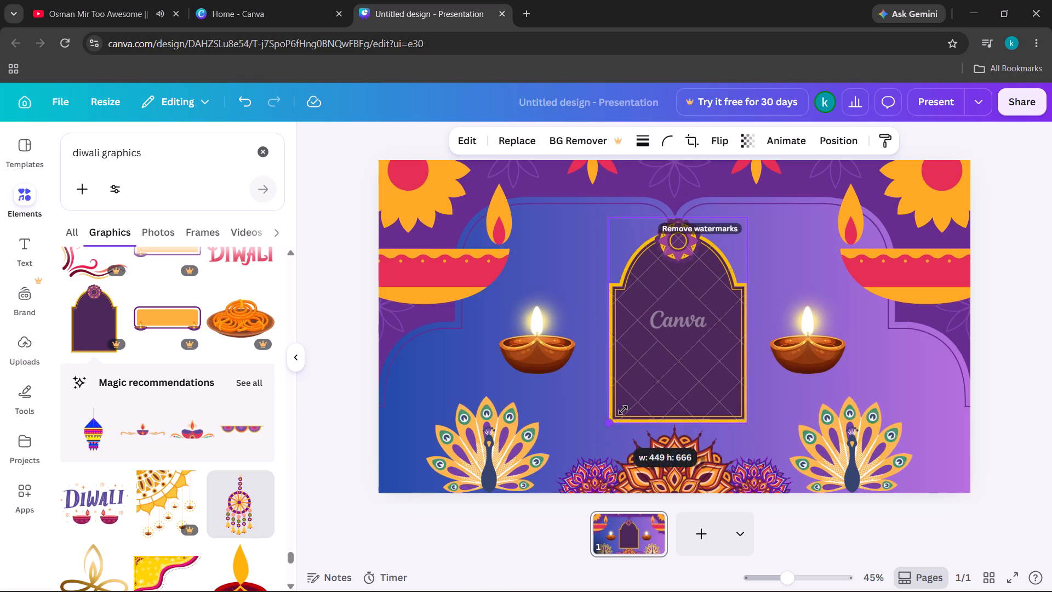
drag(623, 410, 630, 406)
drag(684, 351, 664, 373)
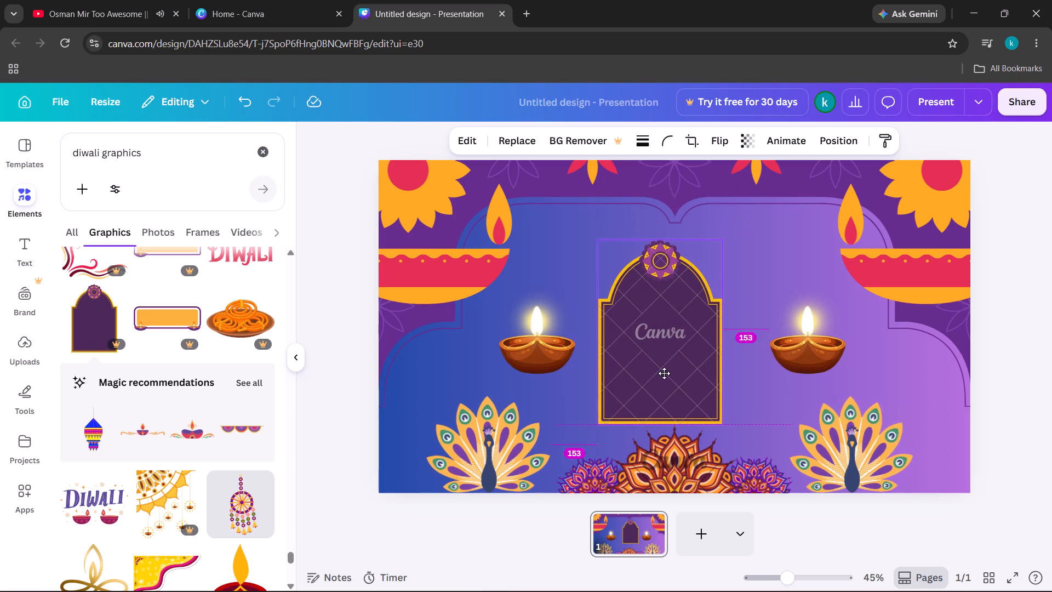
drag(664, 373, 675, 373)
click(530, 232)
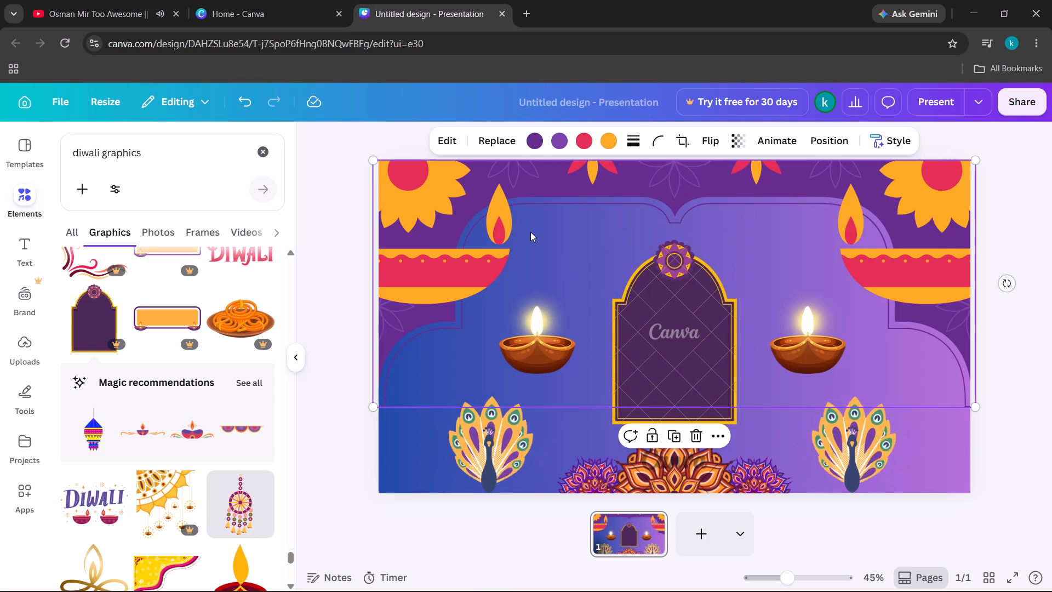
click(364, 254)
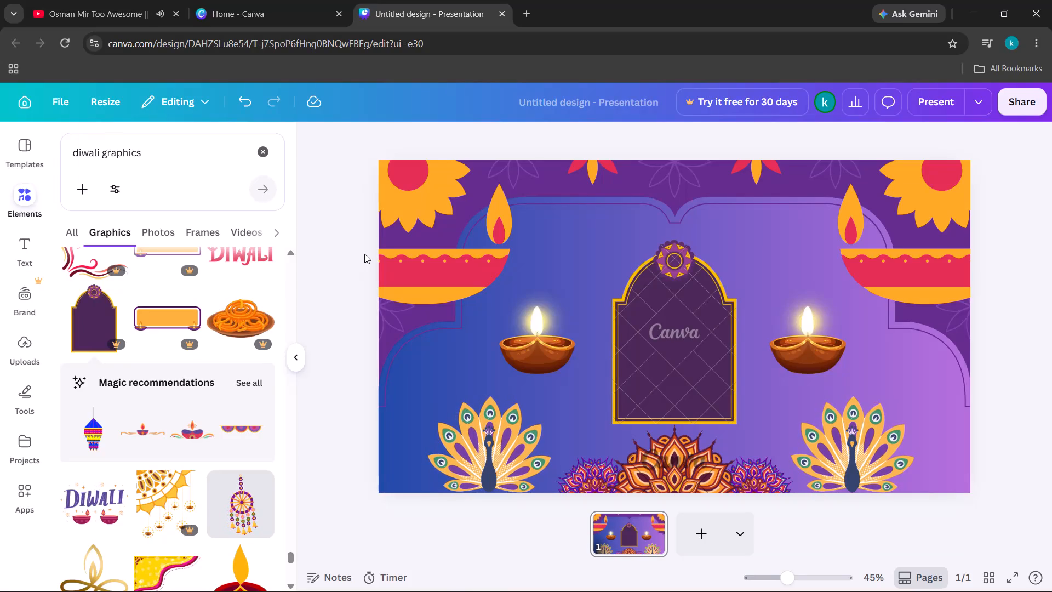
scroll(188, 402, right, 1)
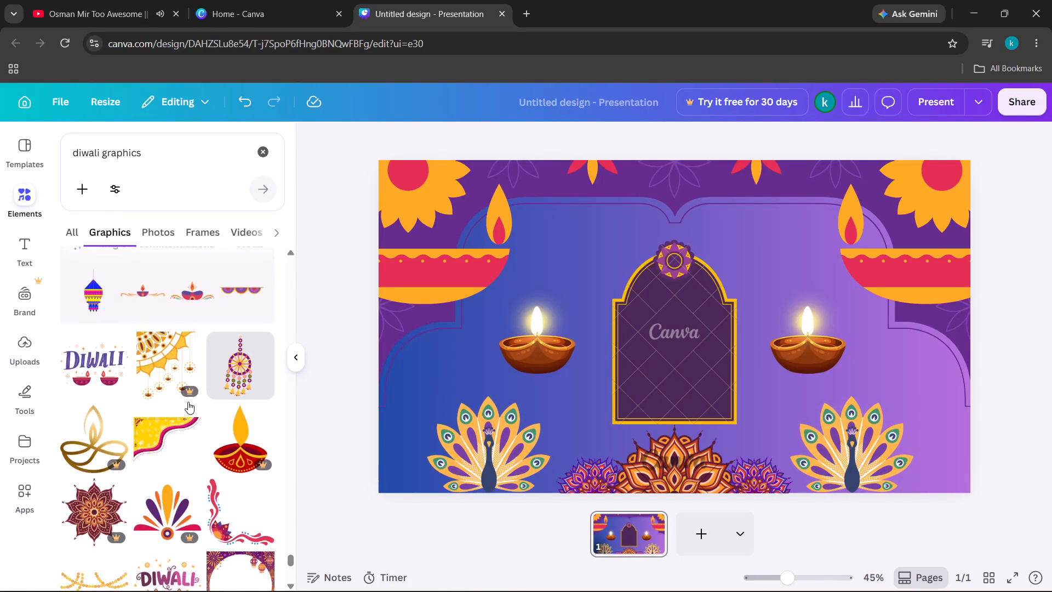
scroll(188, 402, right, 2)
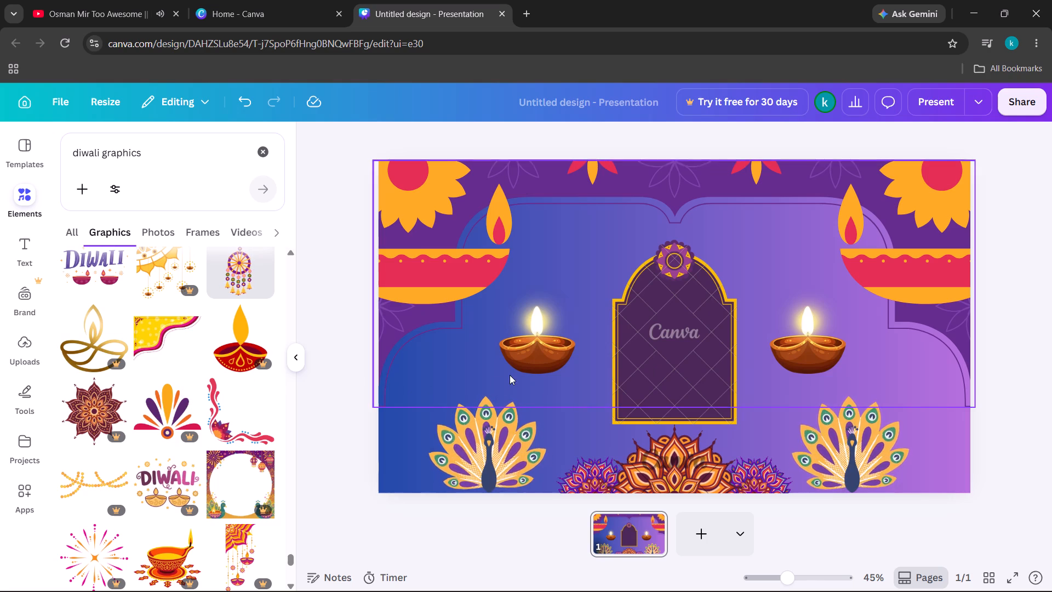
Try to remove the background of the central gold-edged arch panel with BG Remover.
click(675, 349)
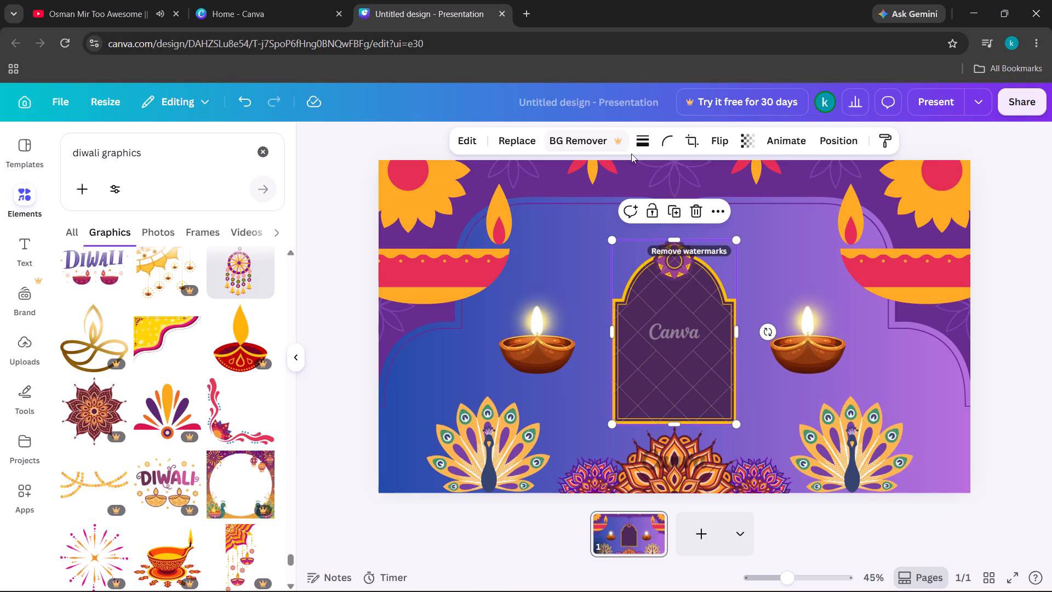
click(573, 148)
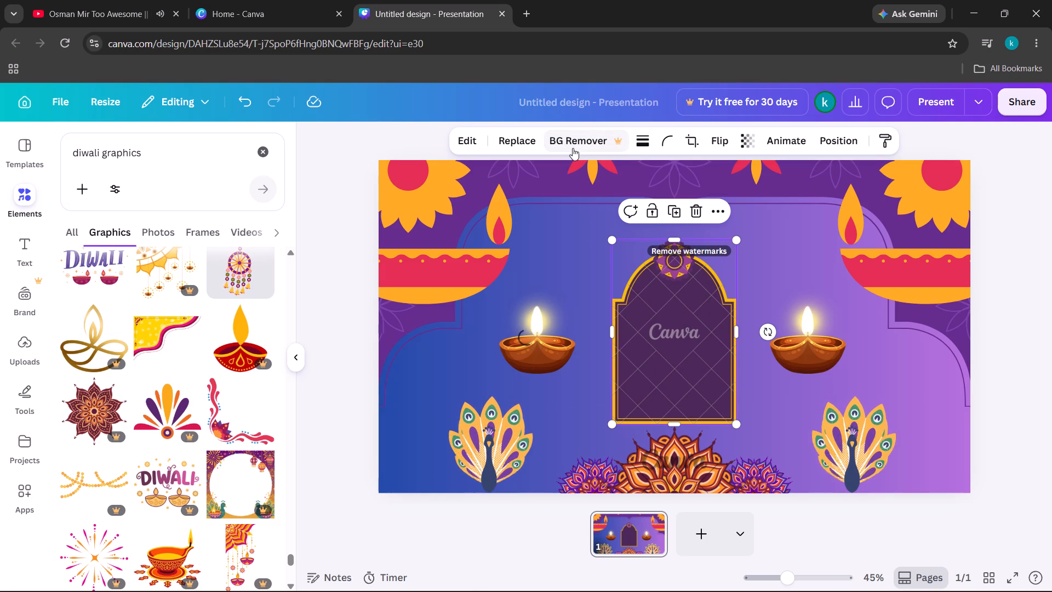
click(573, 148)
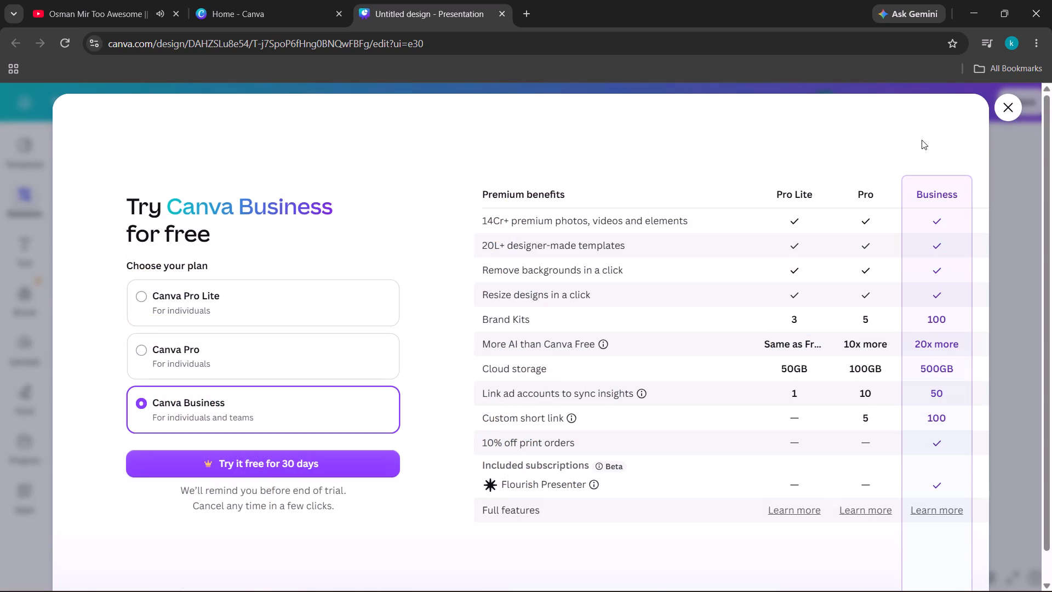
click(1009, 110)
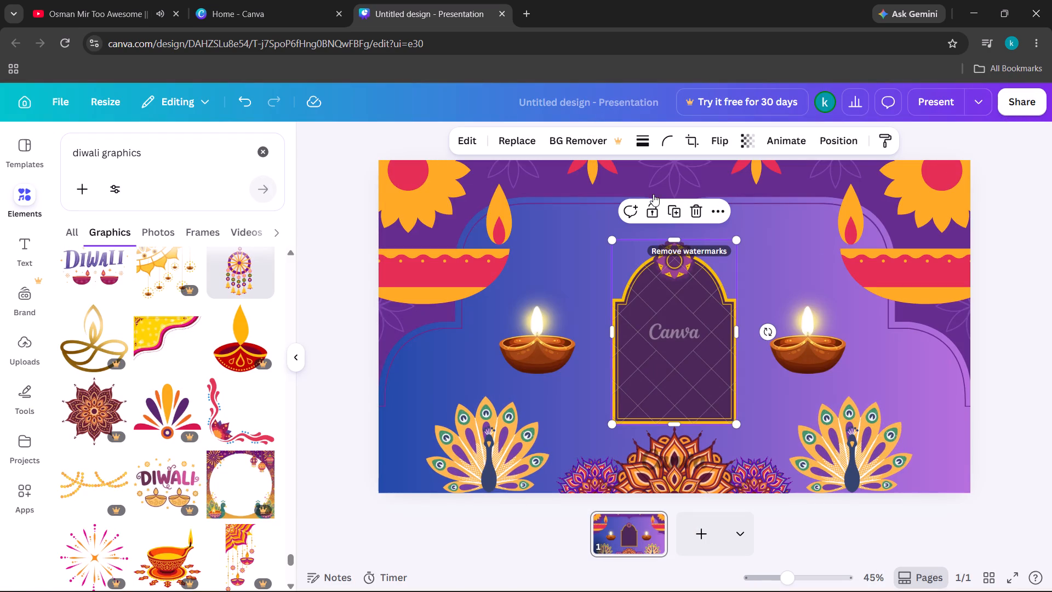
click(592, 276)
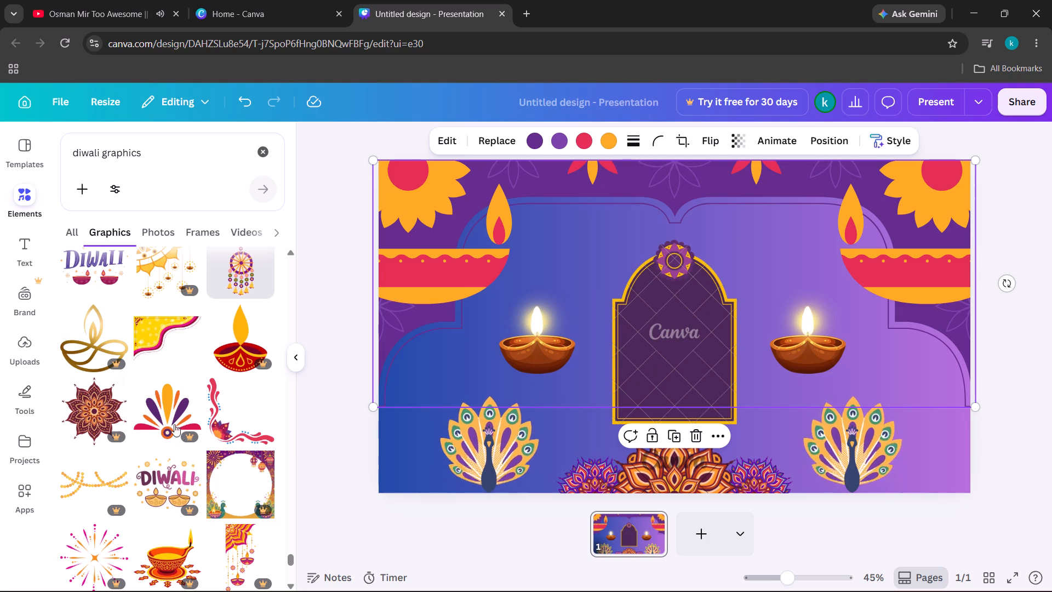
Browse further through the Diwali graphics for an ornament that suits the inside of the central arch panel.
scroll(184, 432, down, 3)
scroll(184, 432, right, 3)
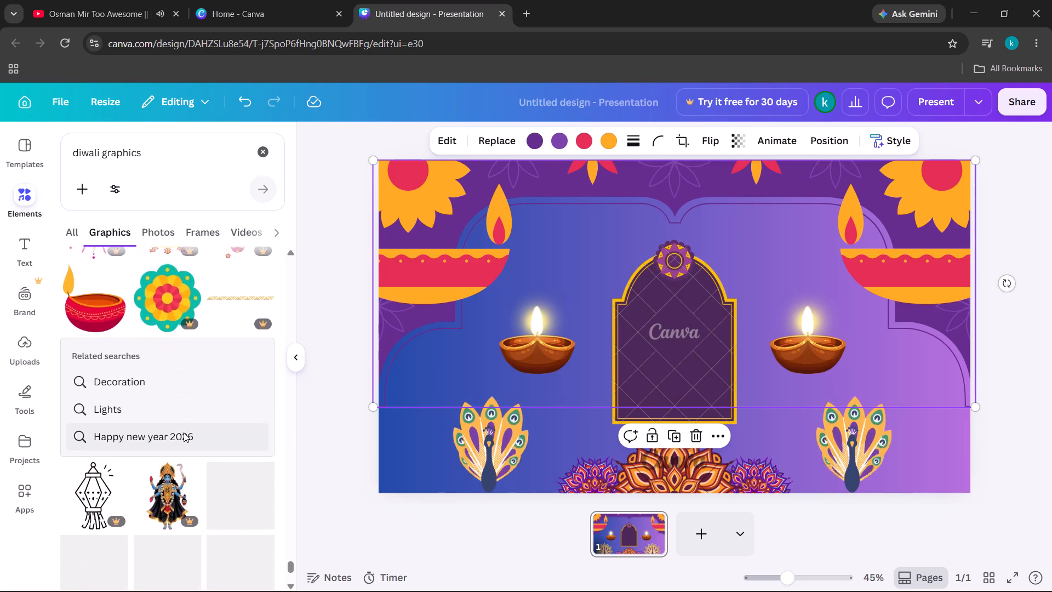
scroll(184, 432, right, 4)
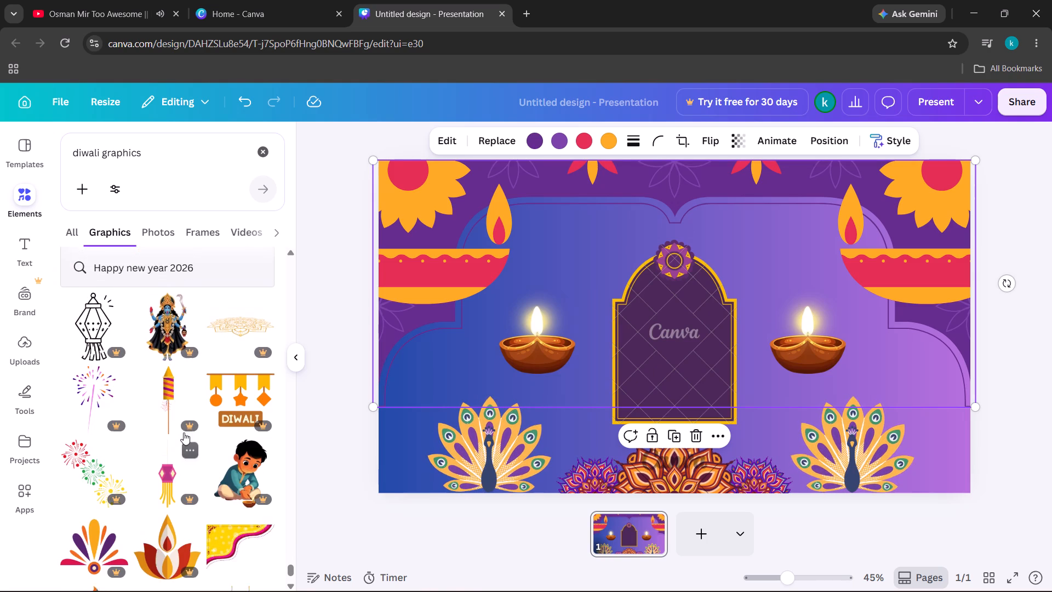
scroll(184, 432, right, 6)
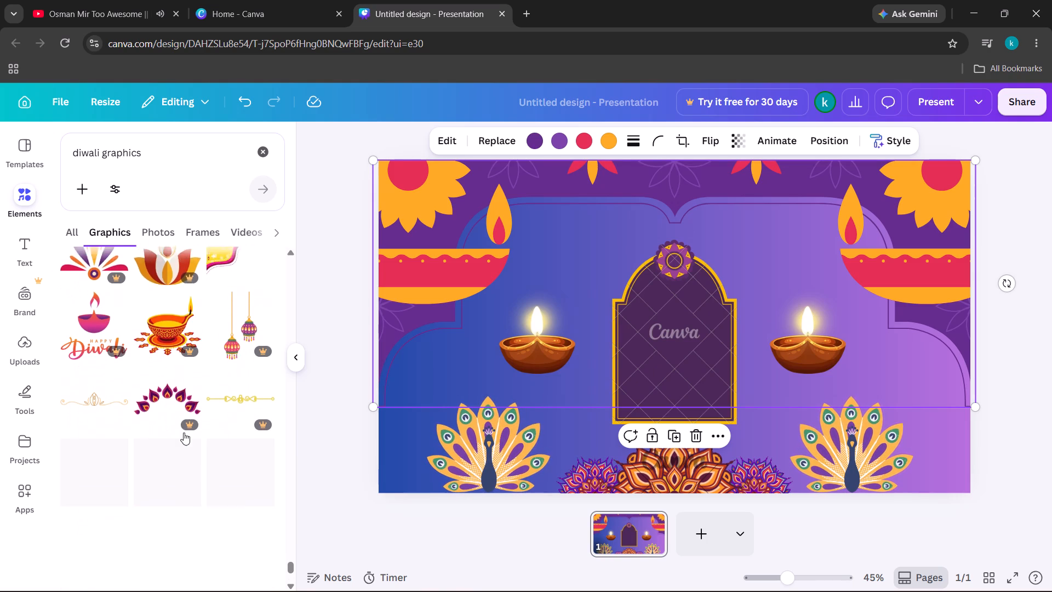
scroll(184, 432, right, 2)
scroll(184, 432, up, 8)
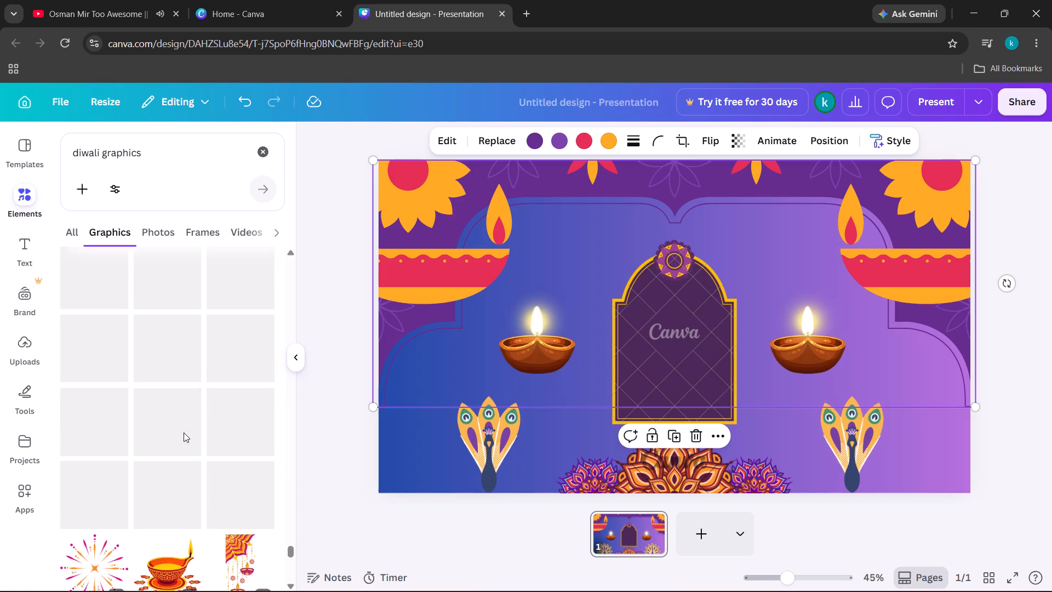
scroll(184, 432, right, 6)
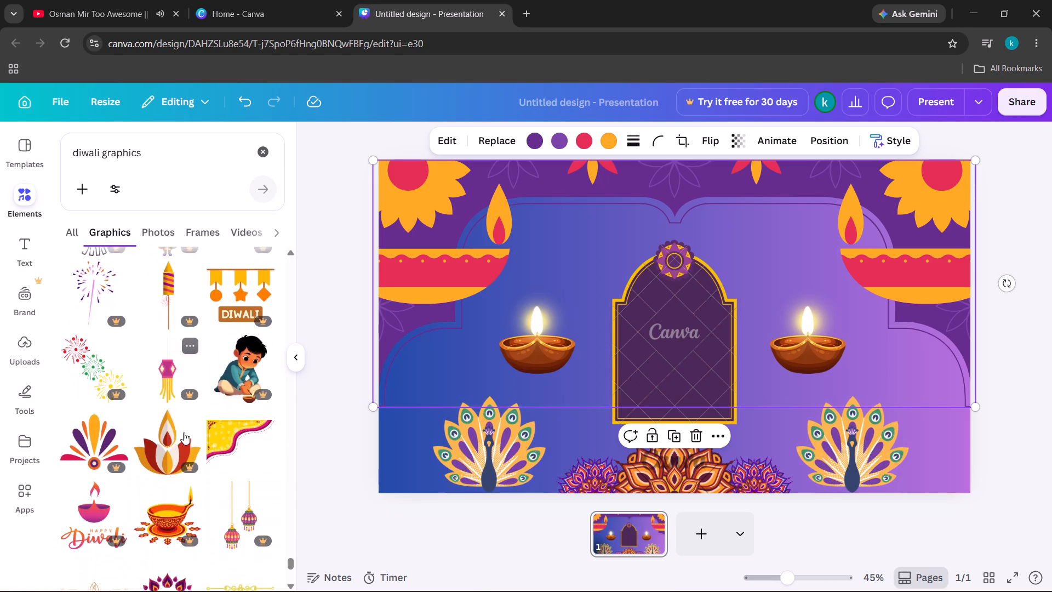
scroll(184, 432, right, 4)
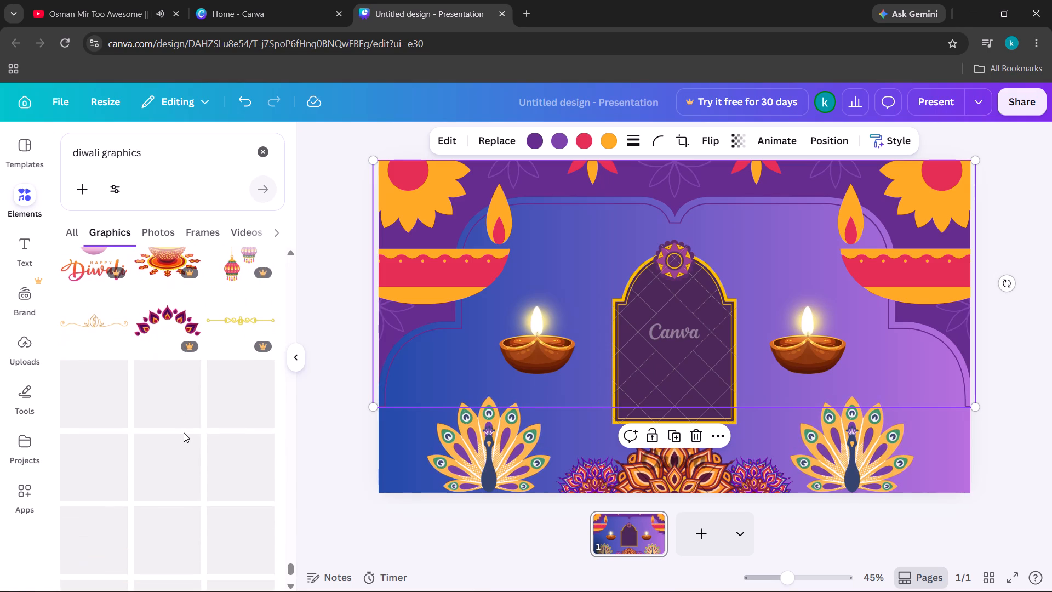
scroll(184, 432, right, 1)
scroll(184, 432, down, 1)
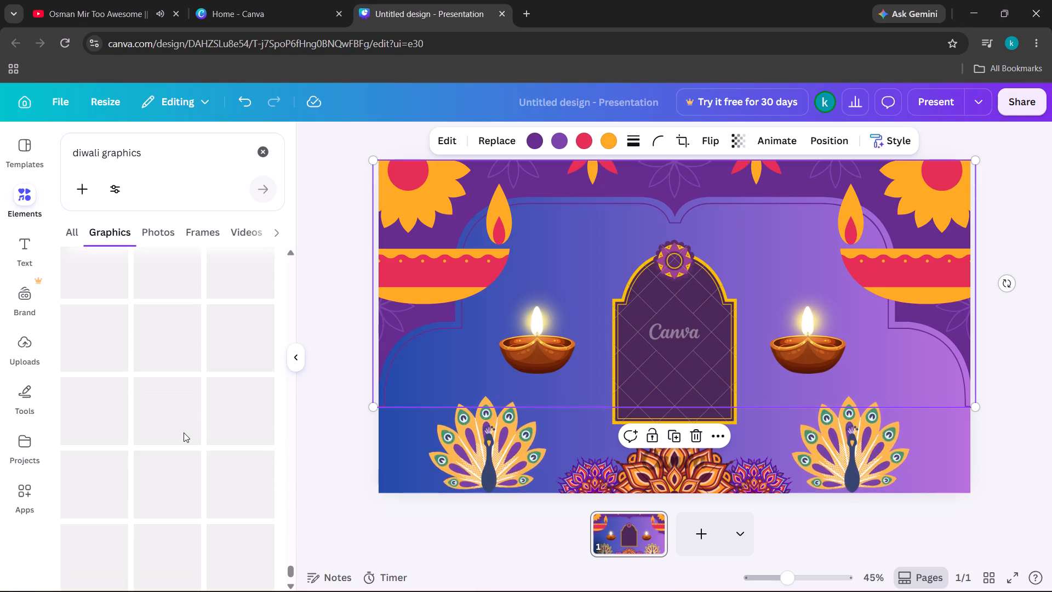
scroll(184, 432, down, 2)
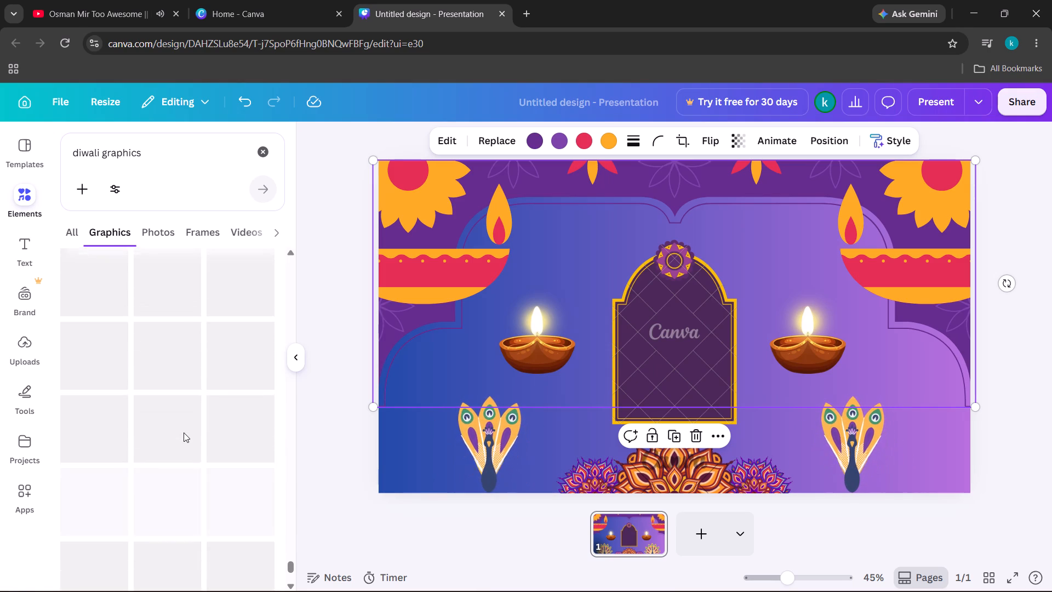
scroll(184, 432, down, 1)
scroll(184, 432, right, 1)
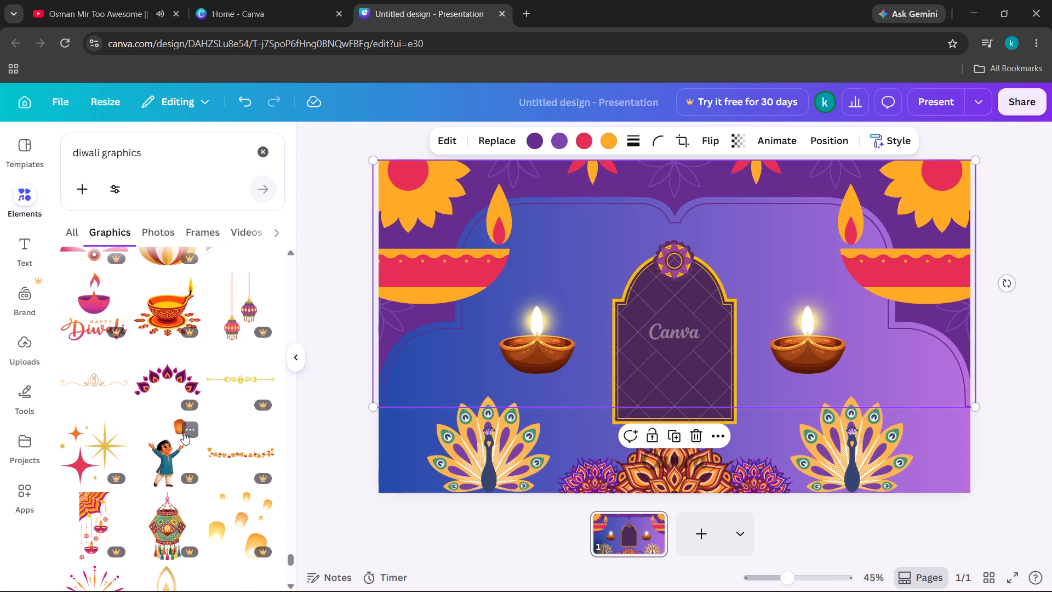
scroll(184, 432, right, 1)
scroll(184, 432, down, 1)
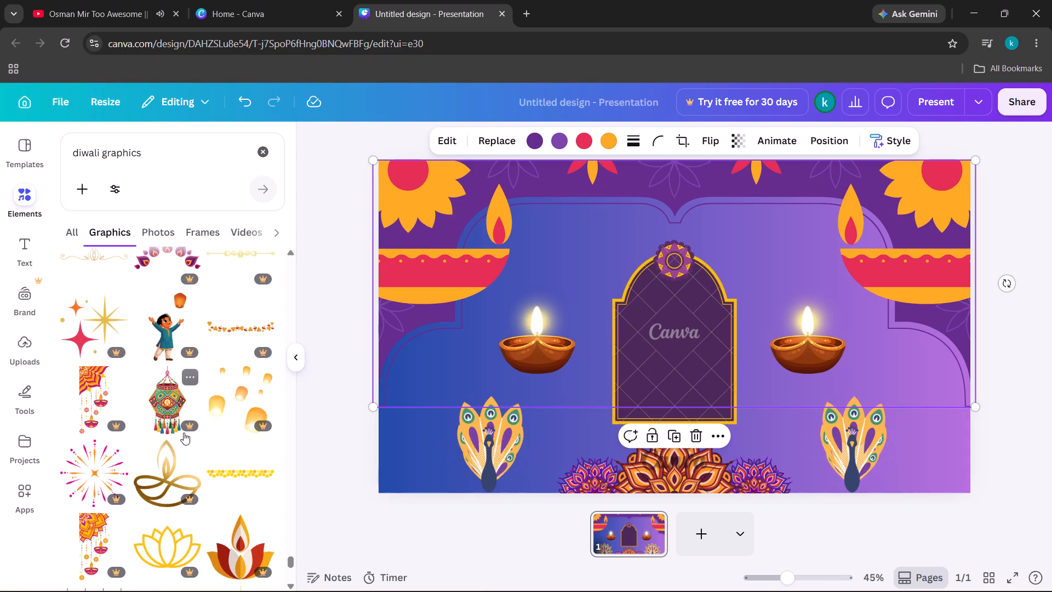
scroll(184, 432, down, 2)
scroll(184, 432, right, 2)
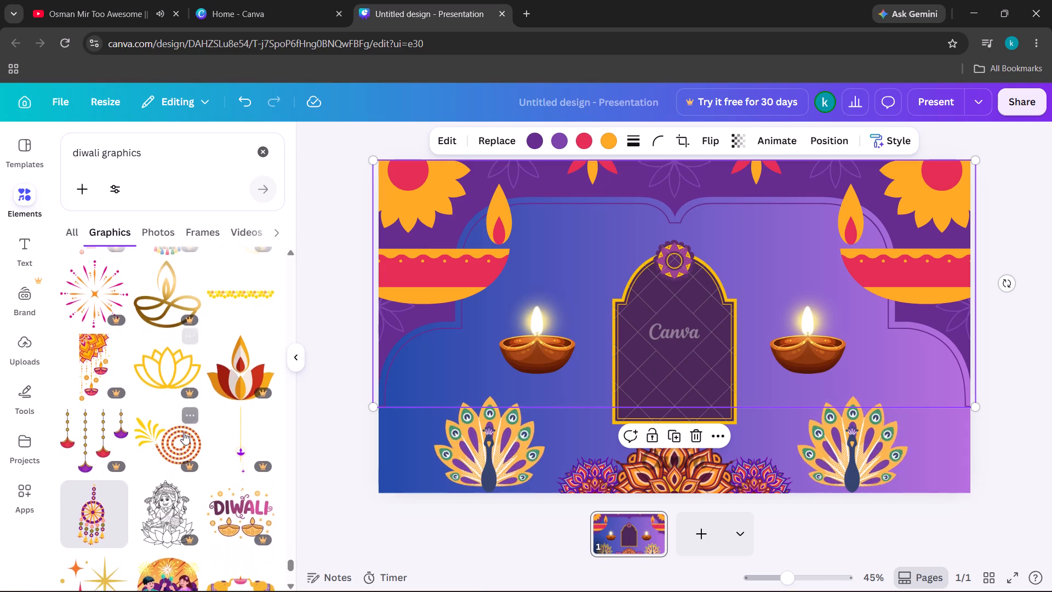
scroll(184, 432, down, 1)
scroll(184, 432, right, 2)
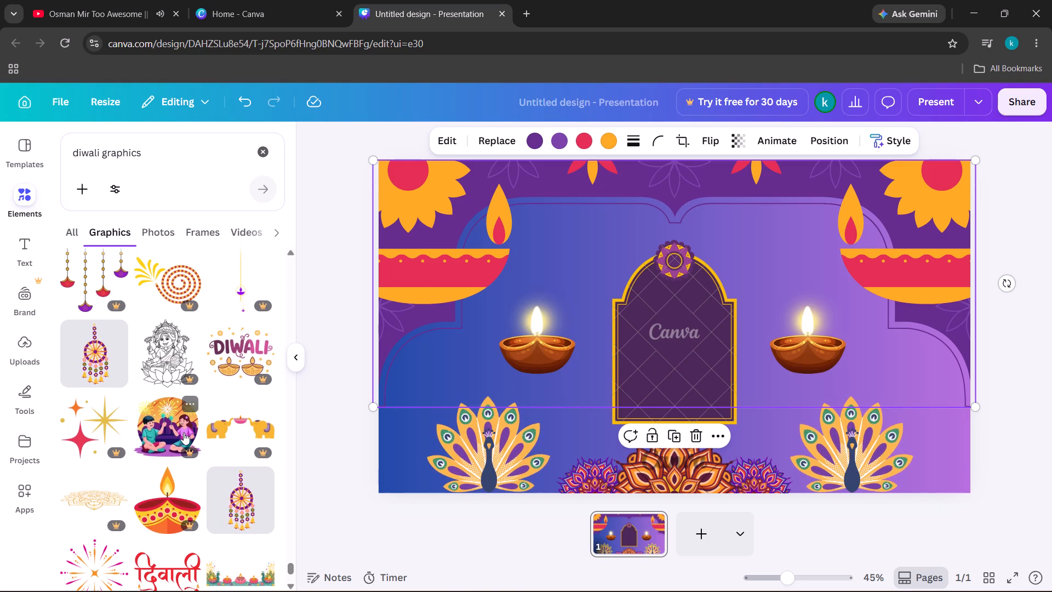
scroll(184, 432, down, 3)
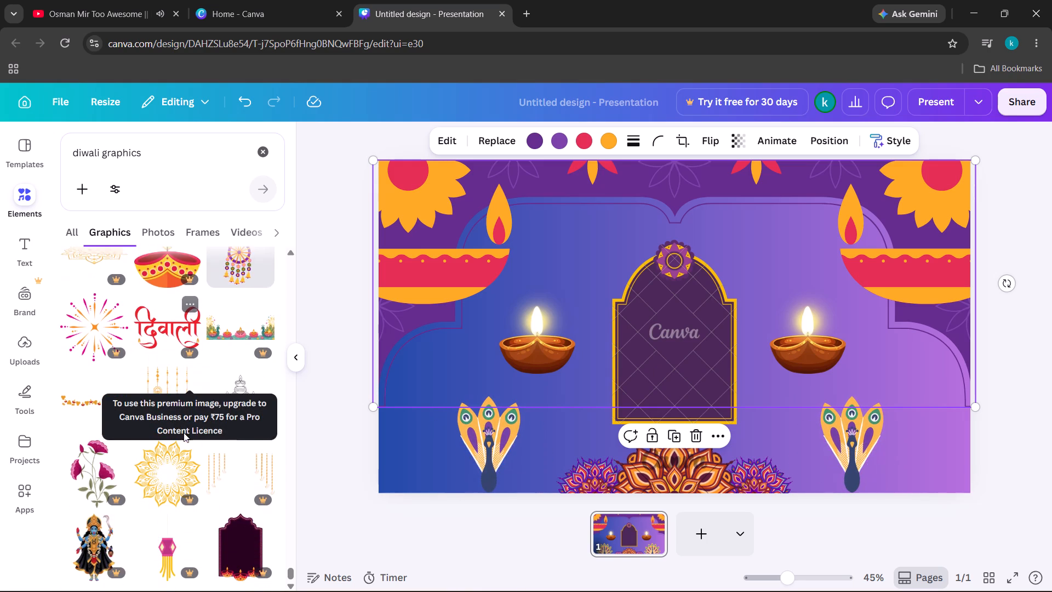
scroll(184, 432, down, 1)
Add the golden lace-petal mandala from the Diwali graphics, shrink it to about a fifth of the page width, and centre it inside the gold-edged arch panel.
click(162, 390)
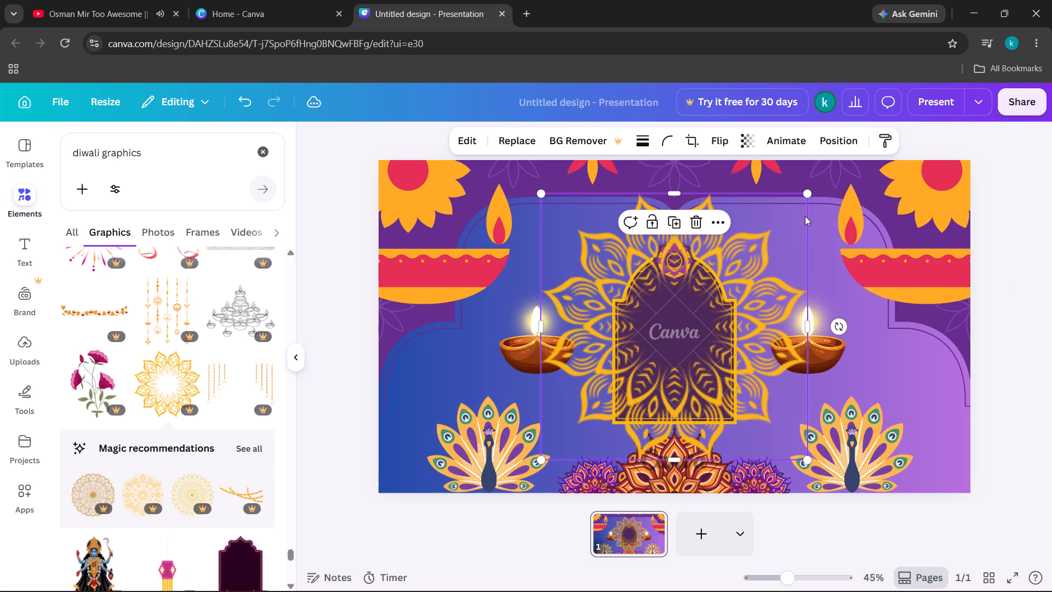
drag(805, 196, 586, 360)
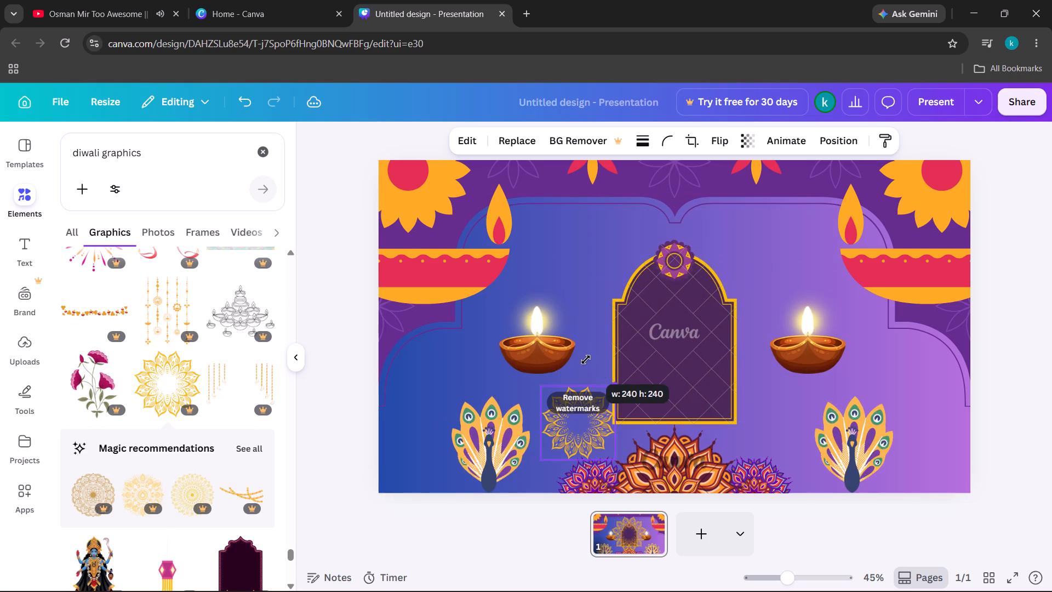
drag(586, 360, 654, 346)
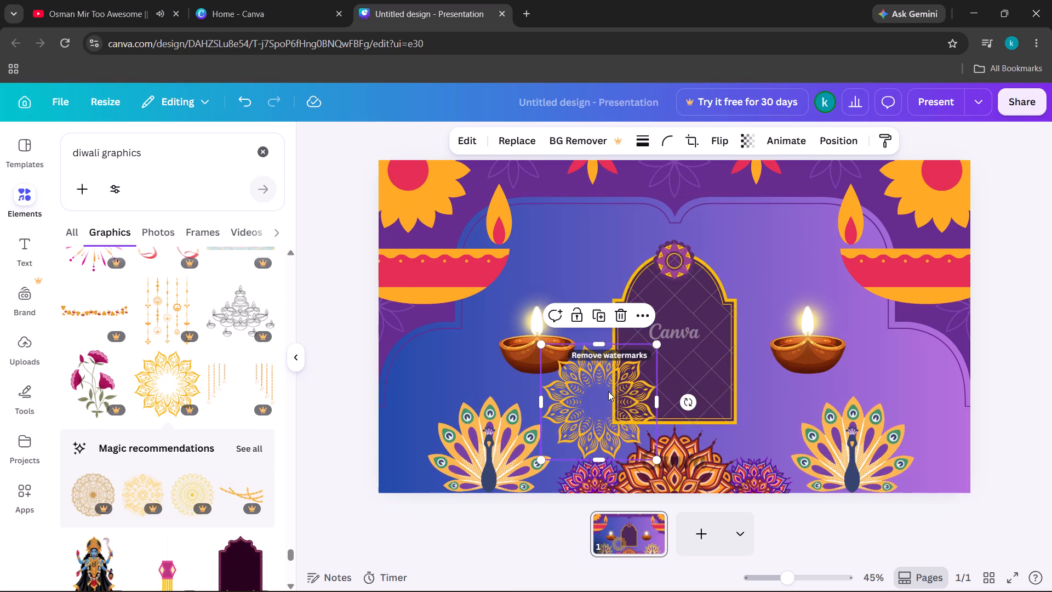
drag(604, 396, 688, 343)
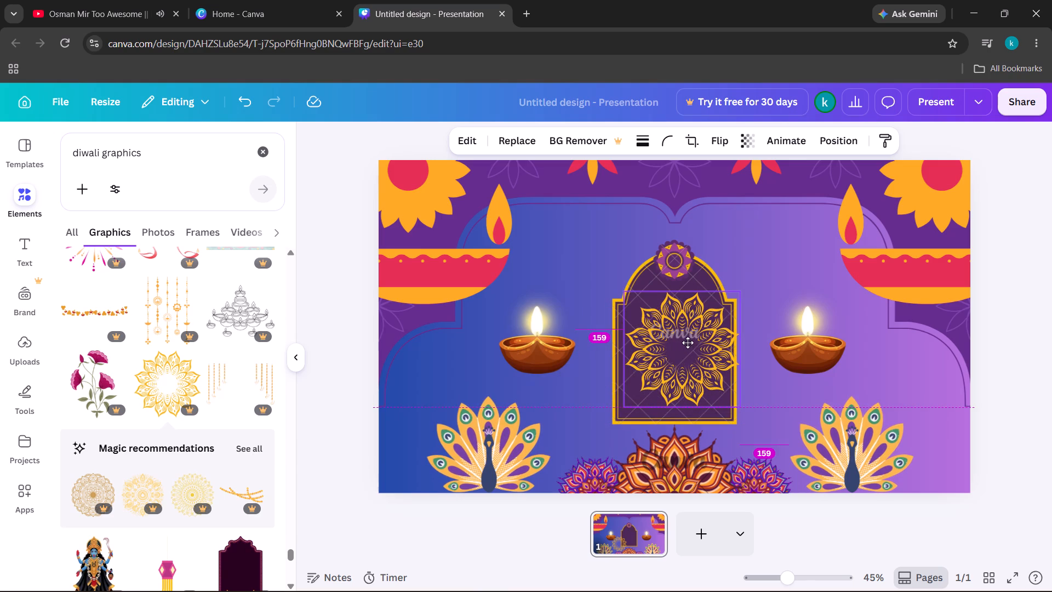
drag(688, 343, 681, 339)
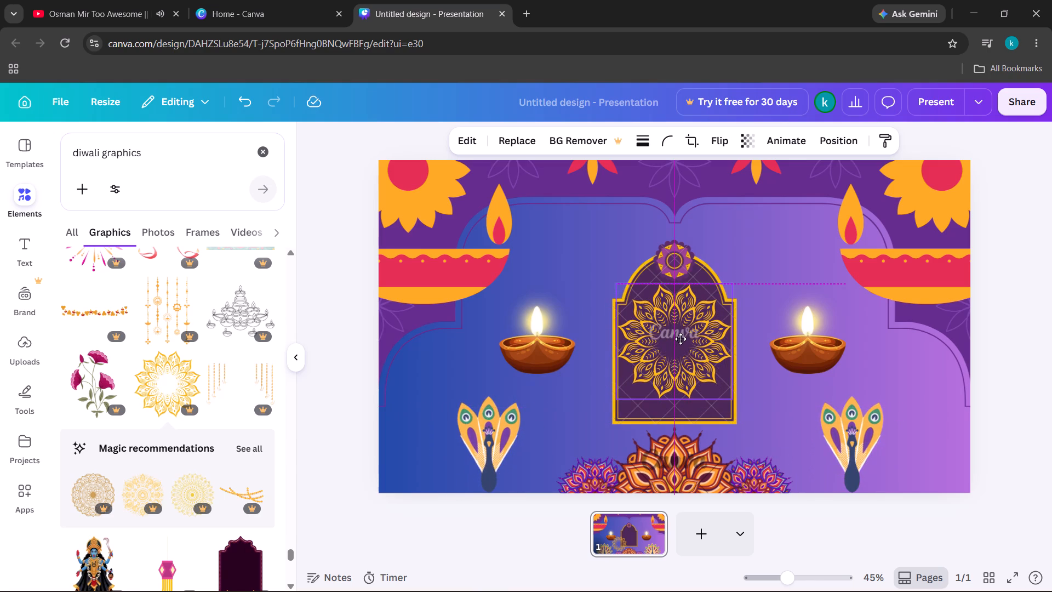
drag(681, 339, 680, 340)
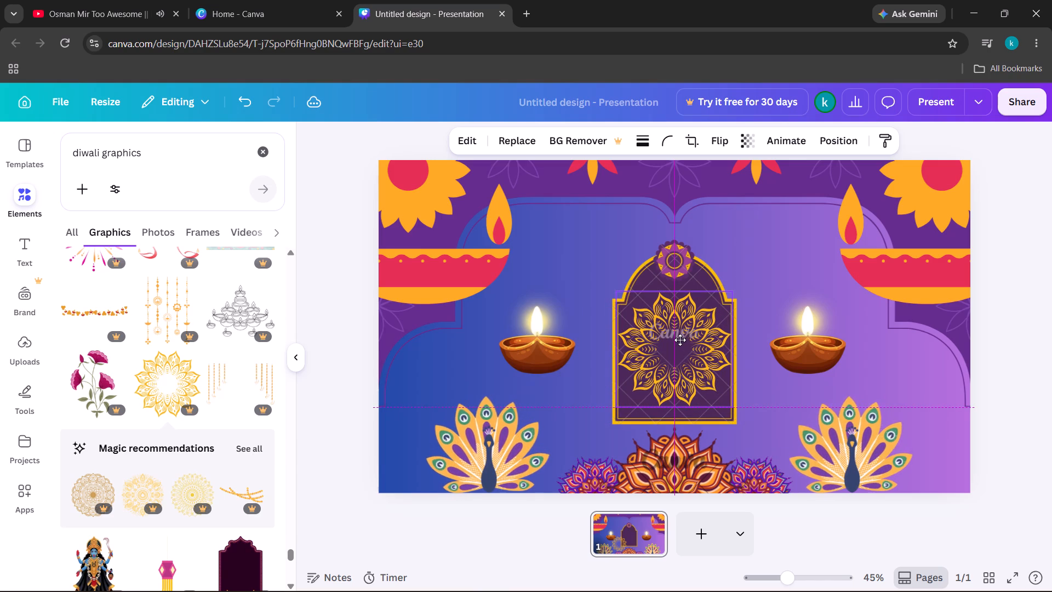
drag(680, 340, 680, 341)
click(570, 240)
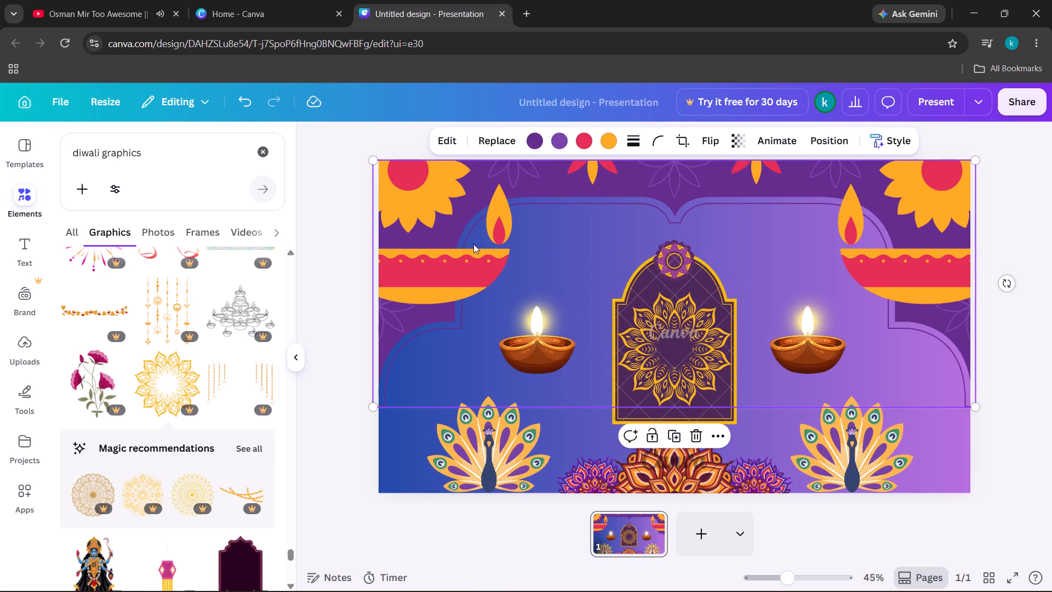
click(353, 263)
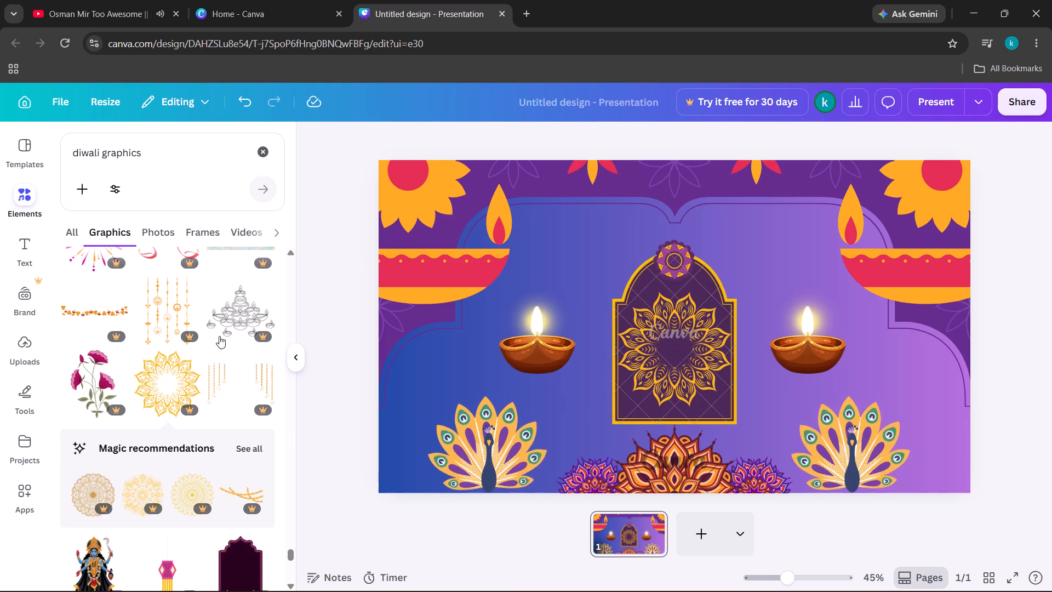
Browse further through the Diwali graphics for another decoration or lettering that suits the central arch panel.
scroll(119, 367, right, 4)
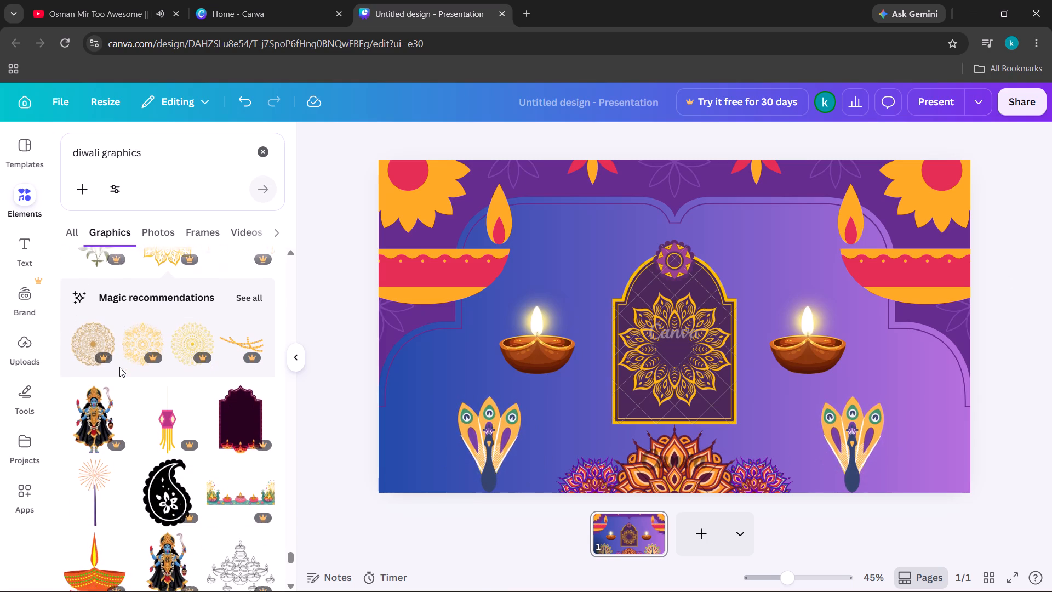
scroll(119, 367, right, 3)
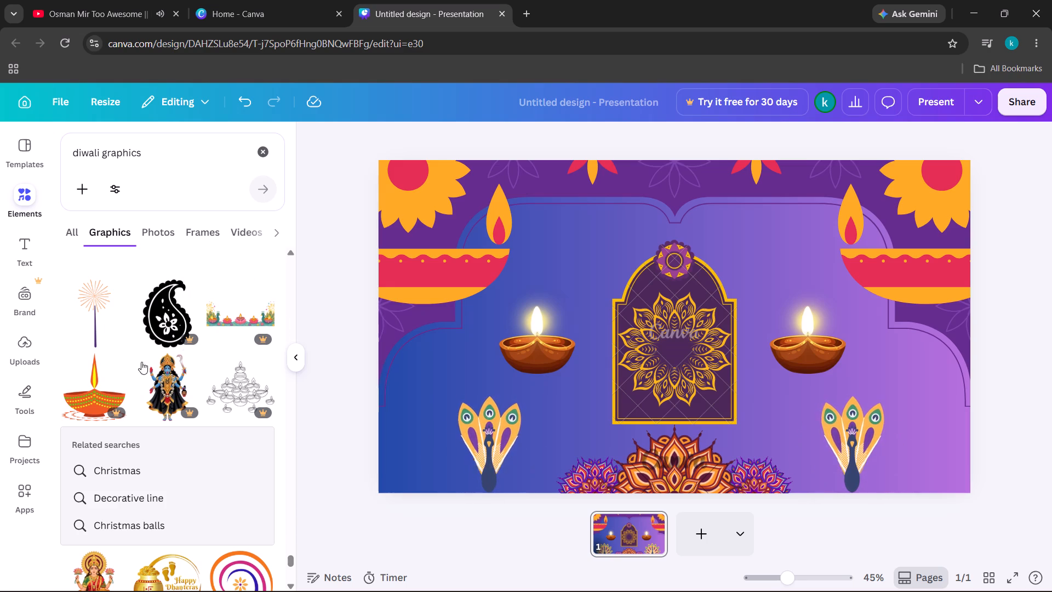
scroll(172, 394, right, 15)
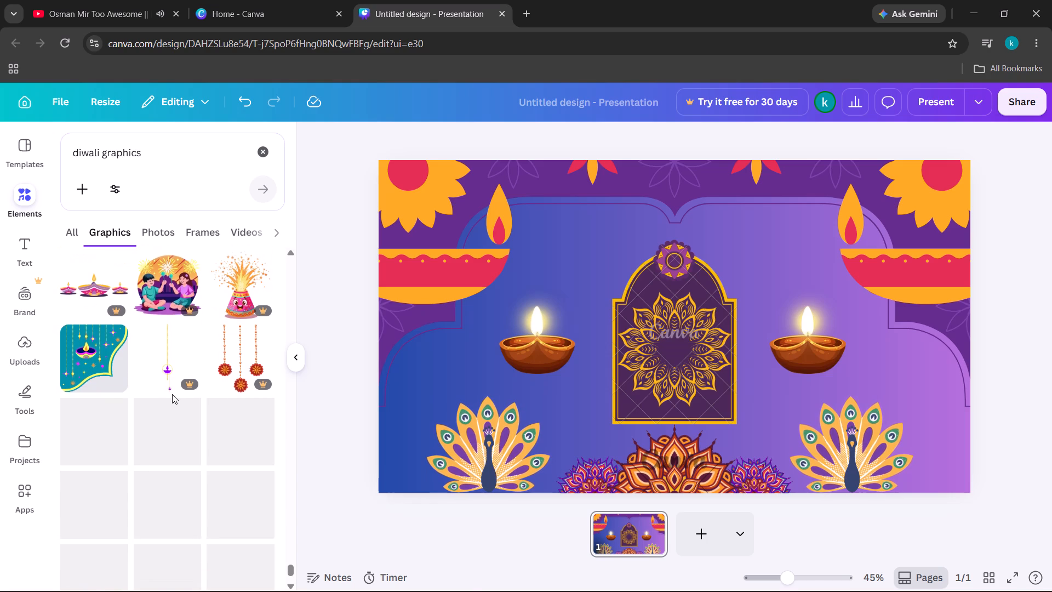
scroll(172, 394, right, 3)
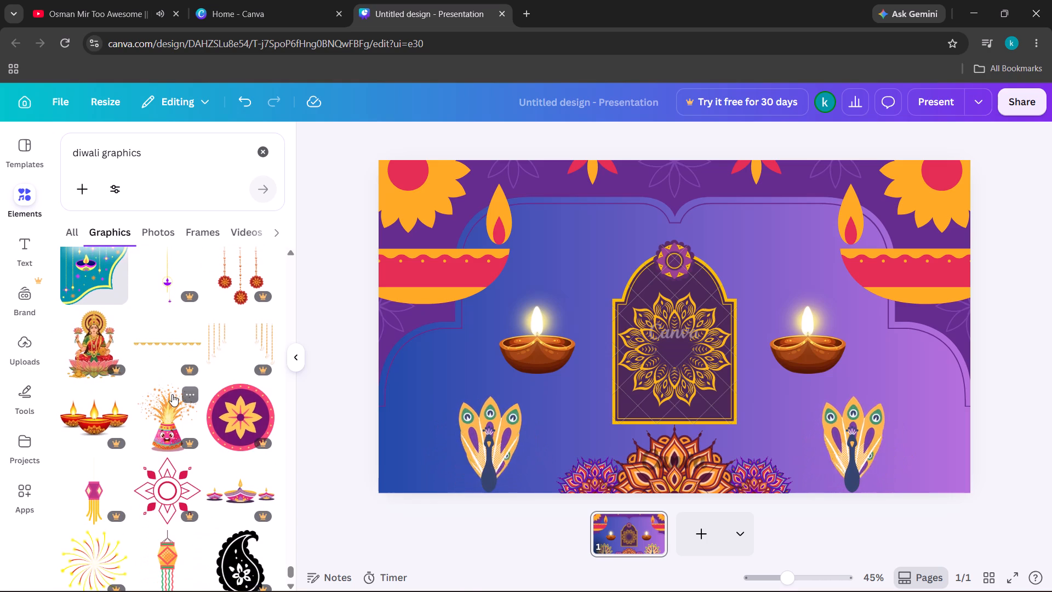
scroll(172, 394, right, 2)
scroll(172, 394, down, 1)
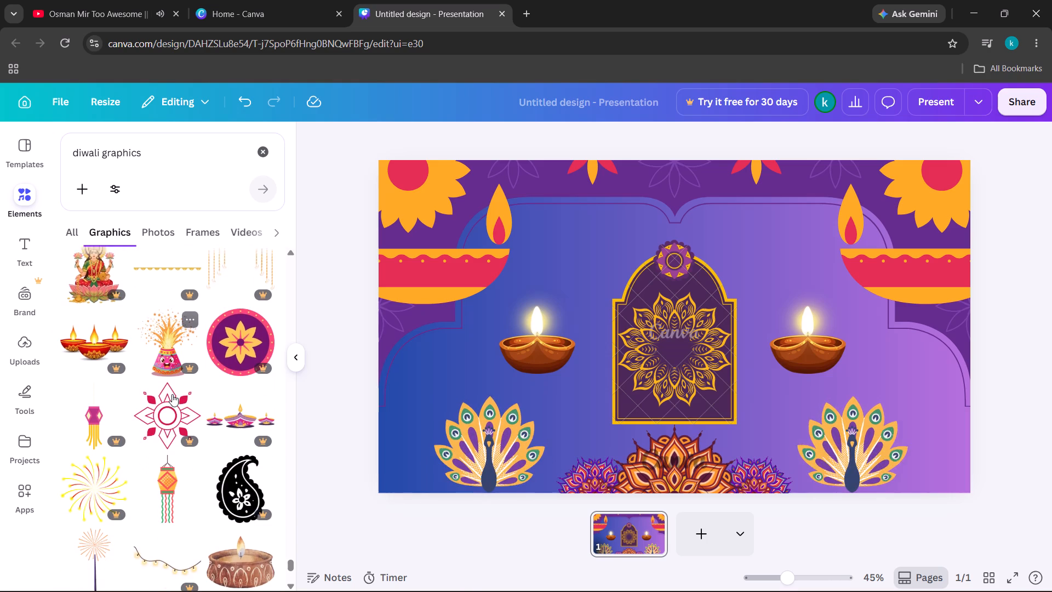
scroll(172, 394, down, 1)
scroll(172, 394, right, 2)
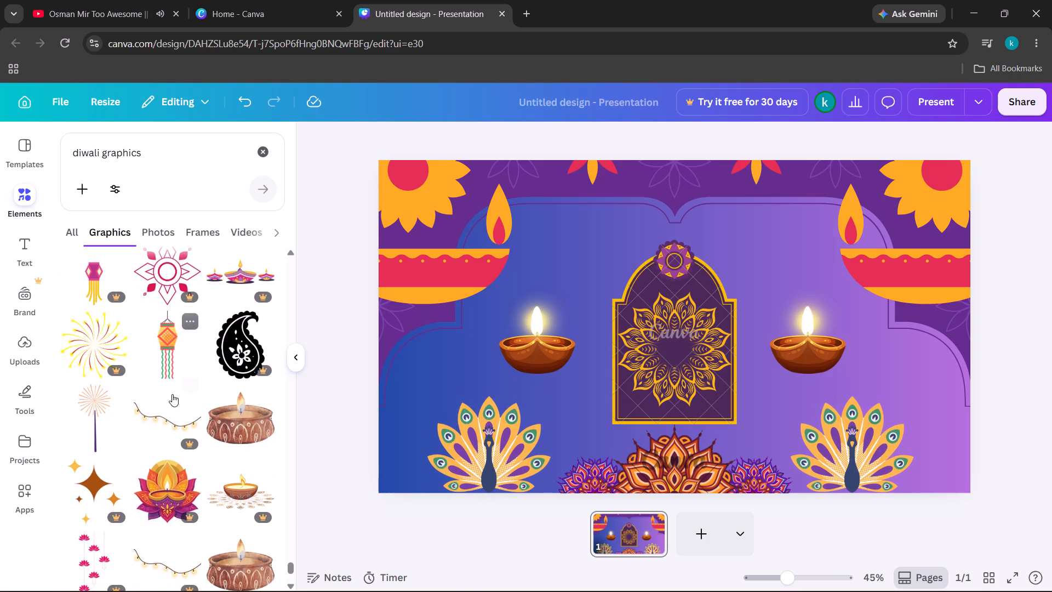
scroll(172, 394, right, 2)
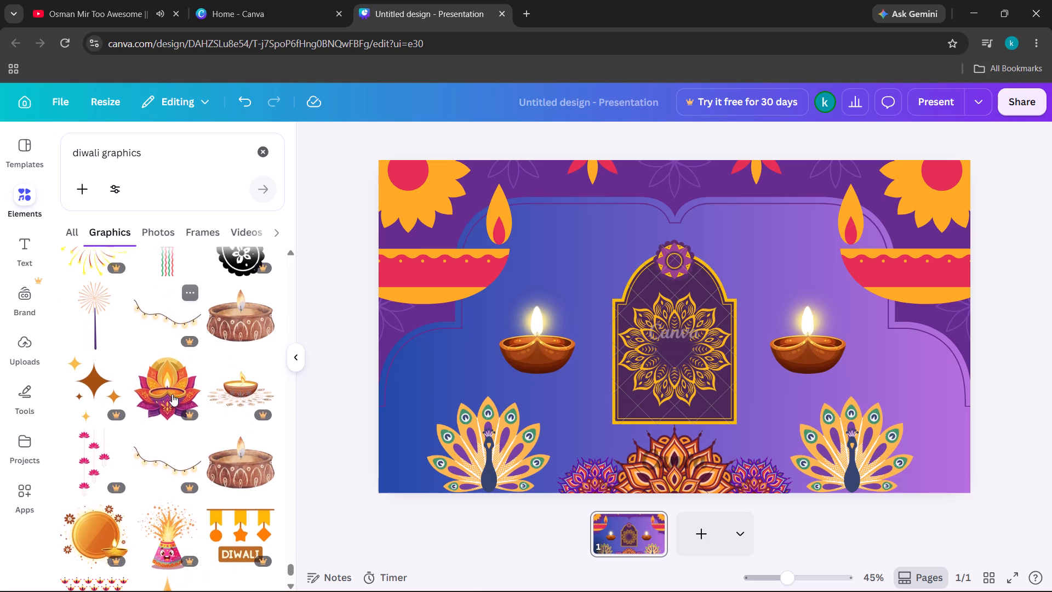
scroll(172, 394, right, 4)
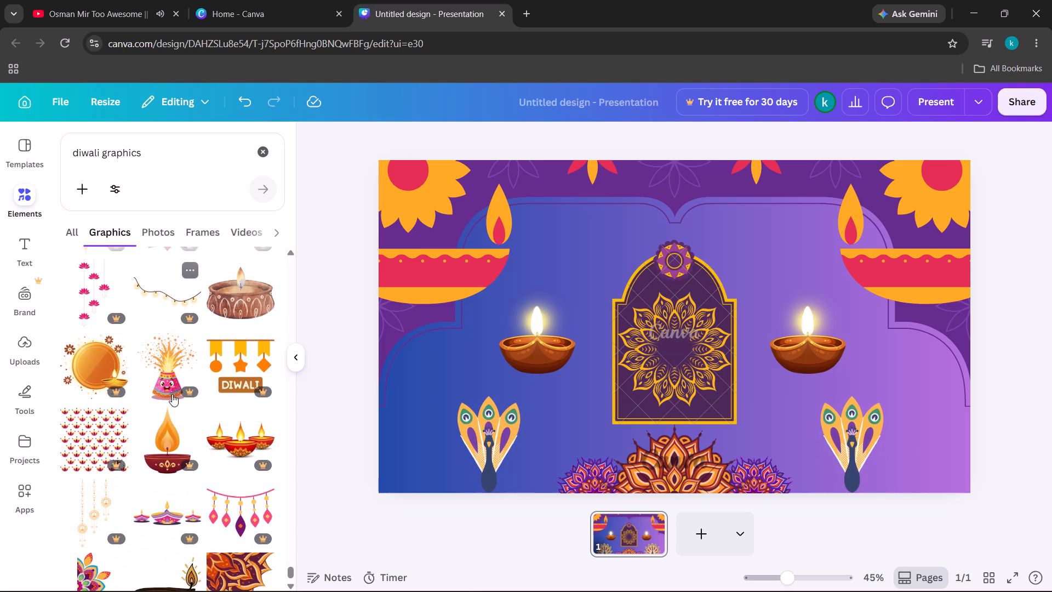
scroll(172, 394, right, 5)
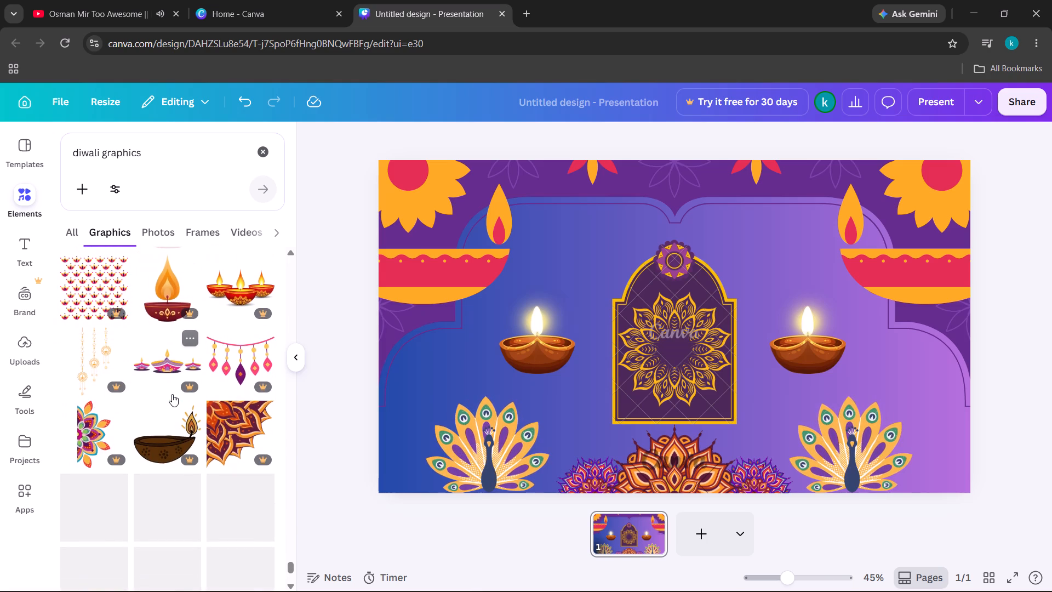
scroll(172, 394, right, 4)
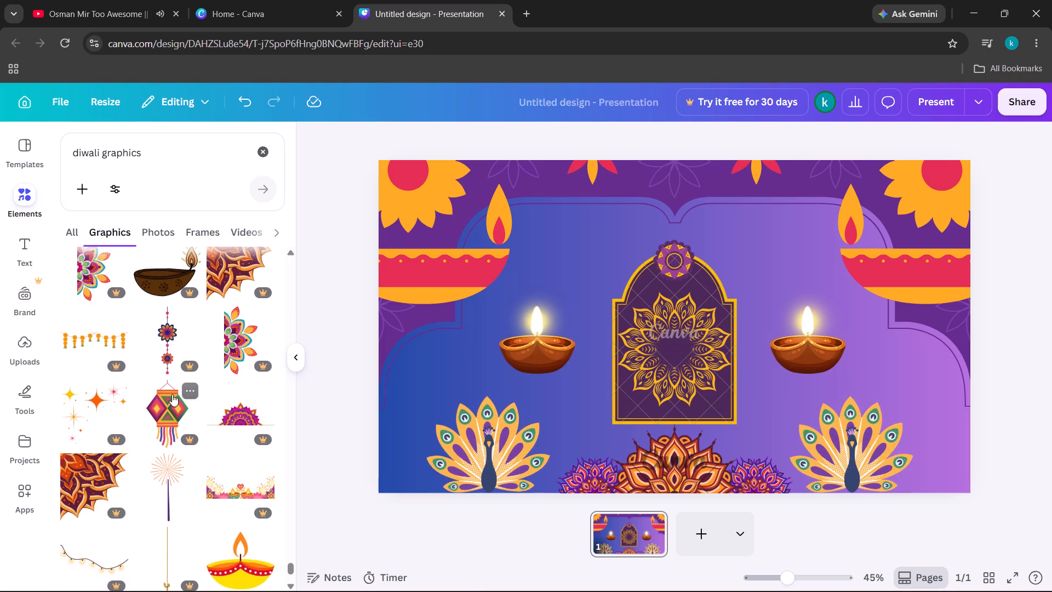
scroll(172, 394, right, 3)
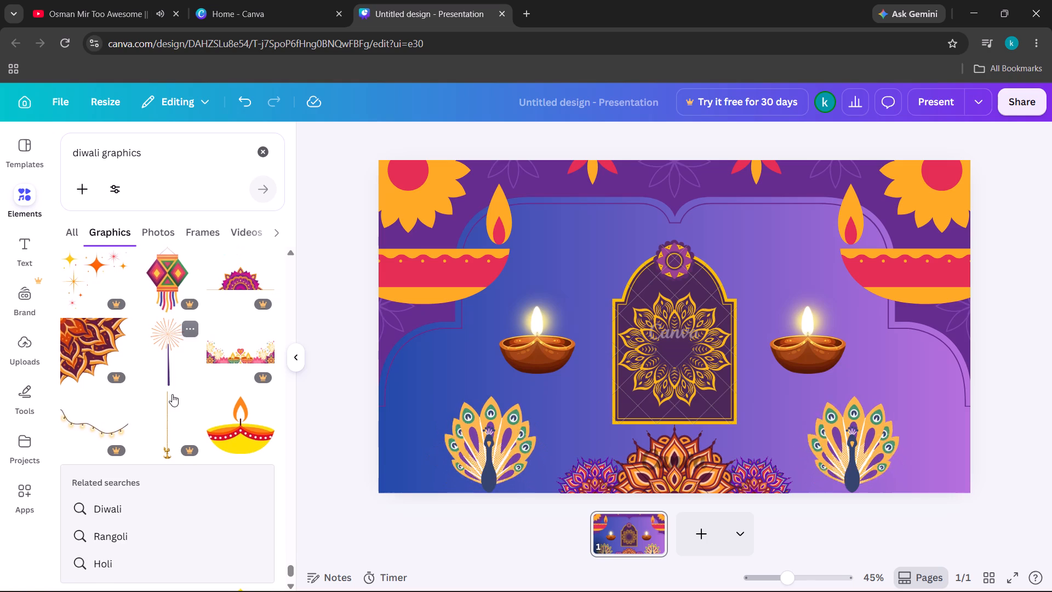
scroll(172, 394, right, 4)
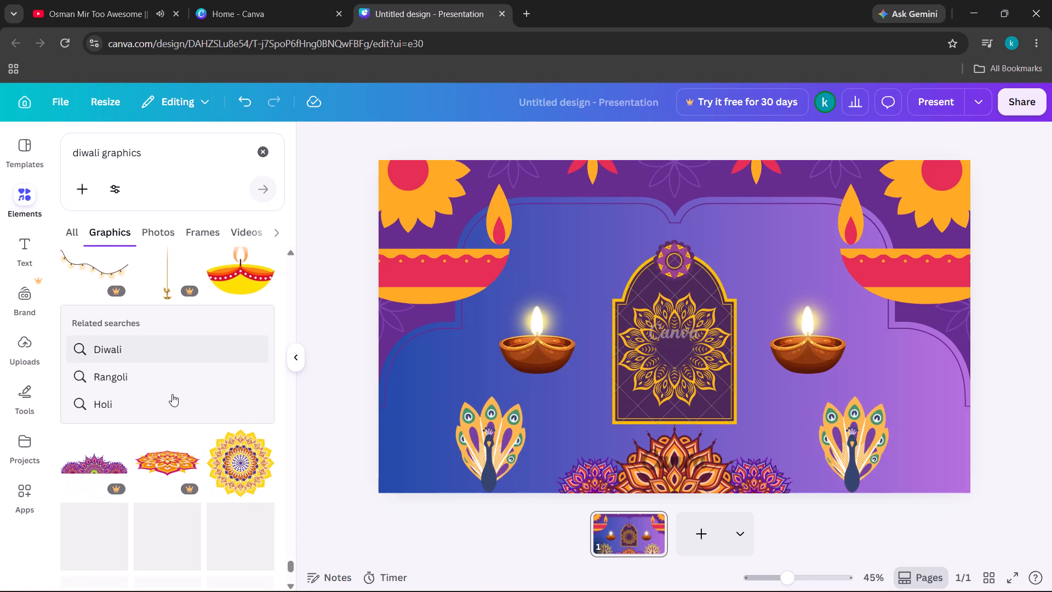
scroll(172, 394, right, 6)
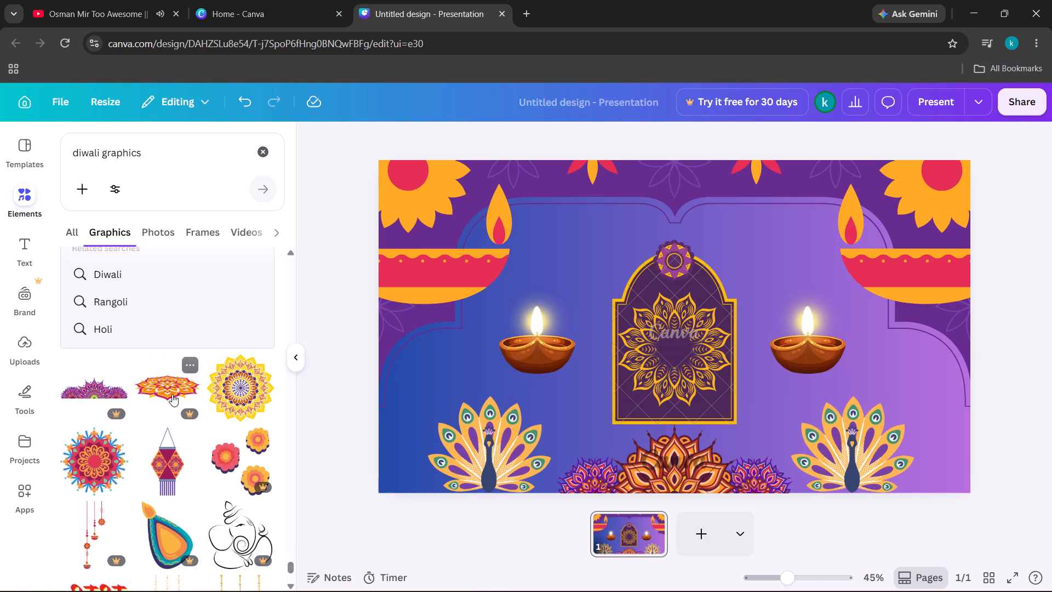
scroll(172, 394, right, 6)
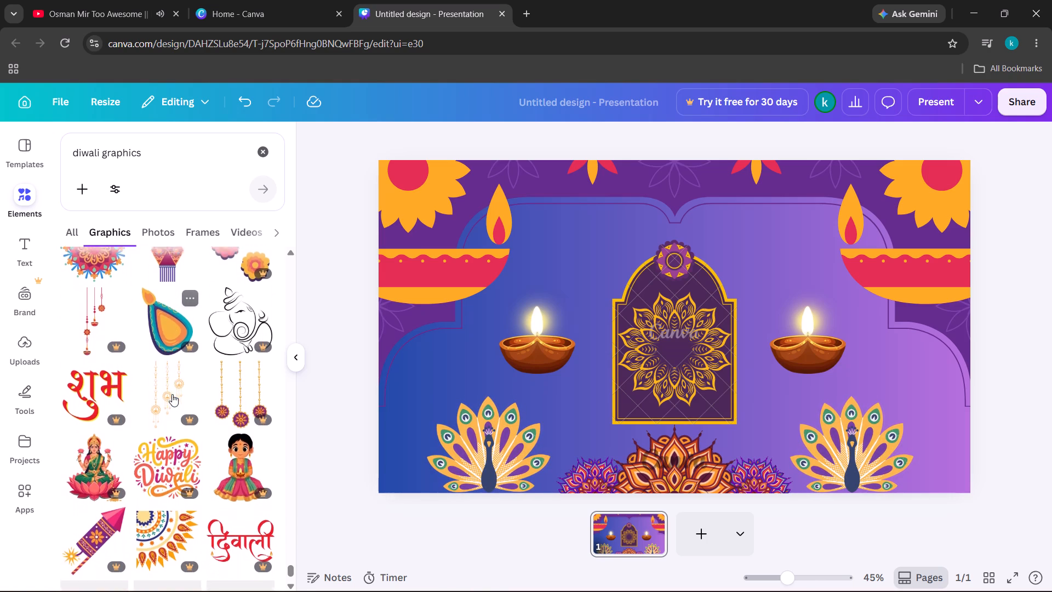
scroll(172, 394, right, 3)
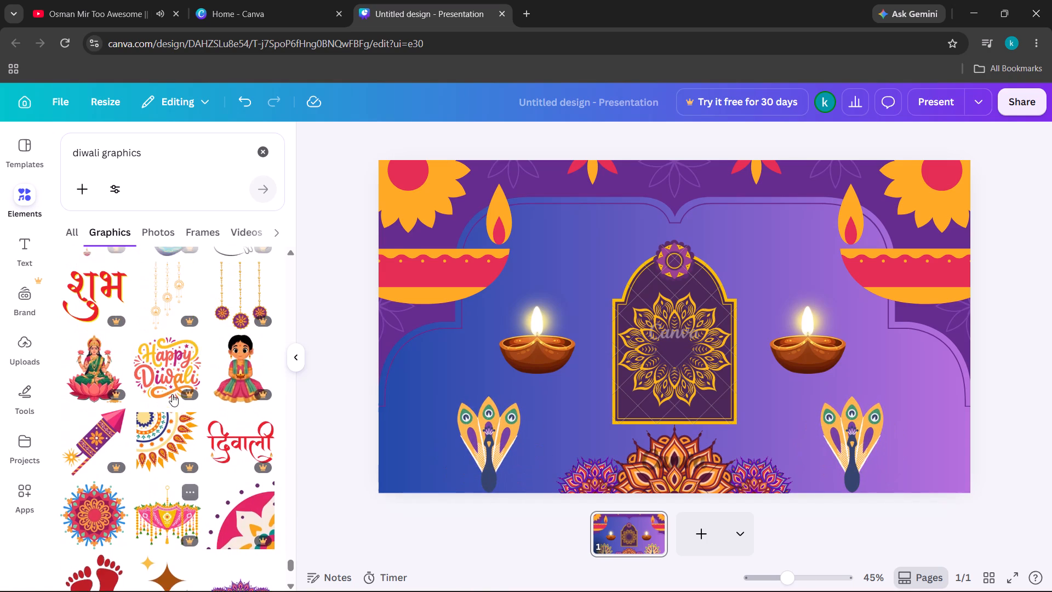
scroll(172, 394, right, 3)
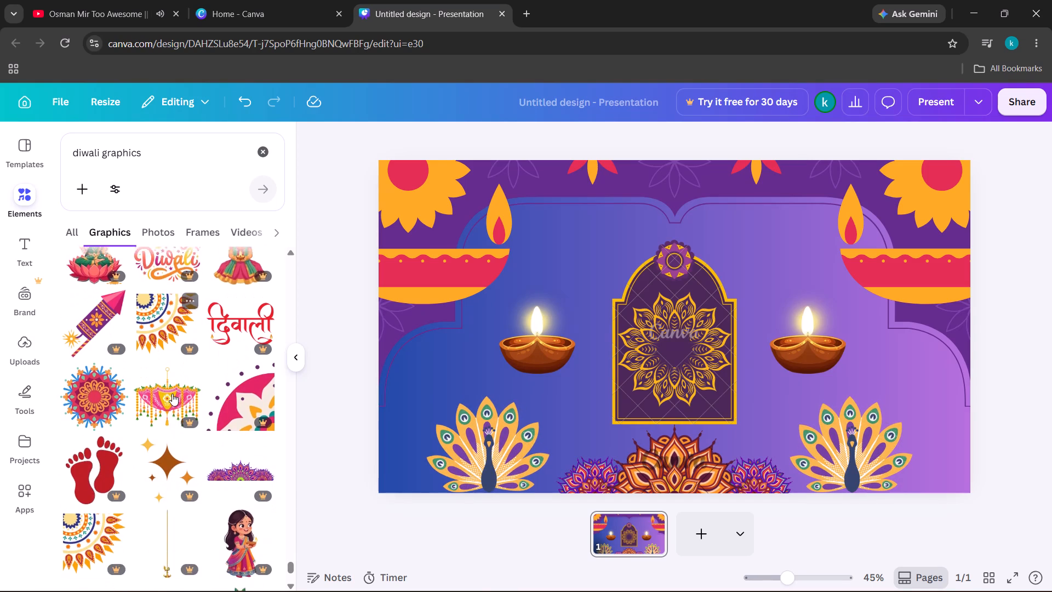
scroll(172, 394, right, 2)
Go back to the earlier Diwali graphics and add the navy and red Hindi "Shubh Deepavali" lettering to the page.
scroll(172, 394, up, 3)
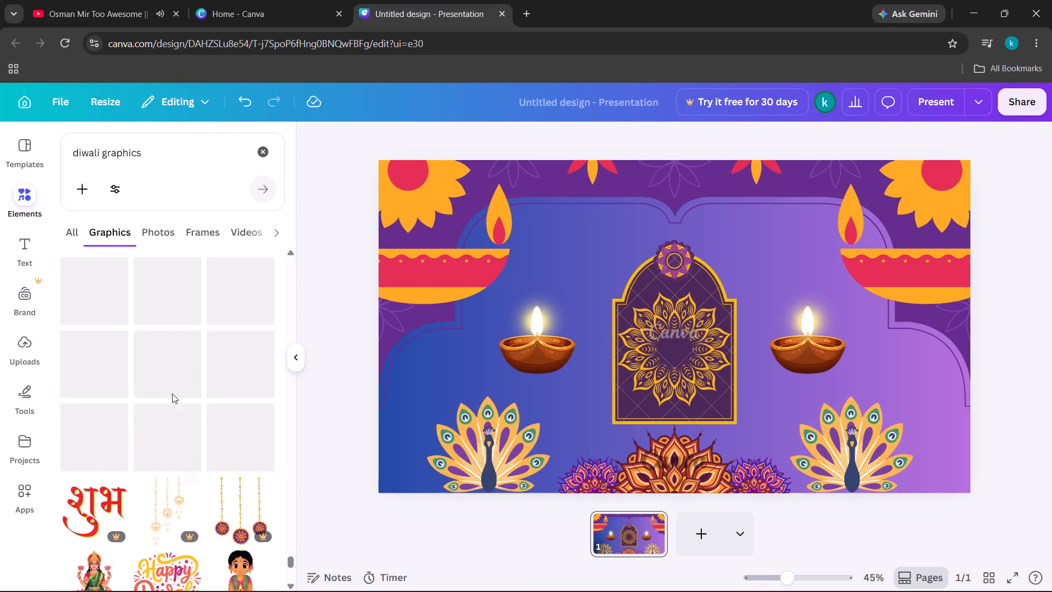
scroll(172, 394, up, 6)
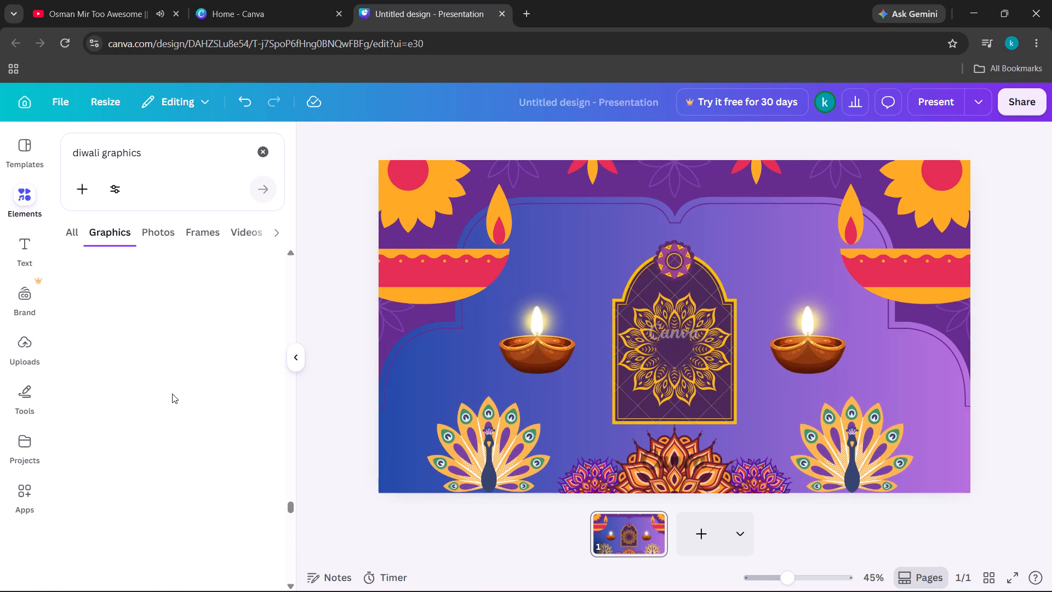
scroll(172, 394, up, 8)
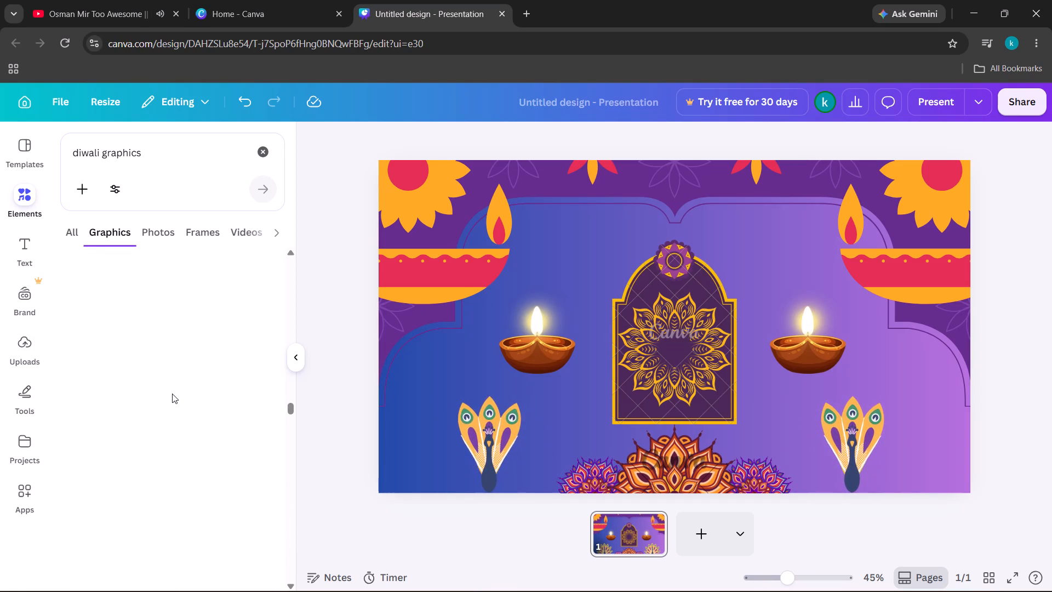
scroll(172, 394, up, 10)
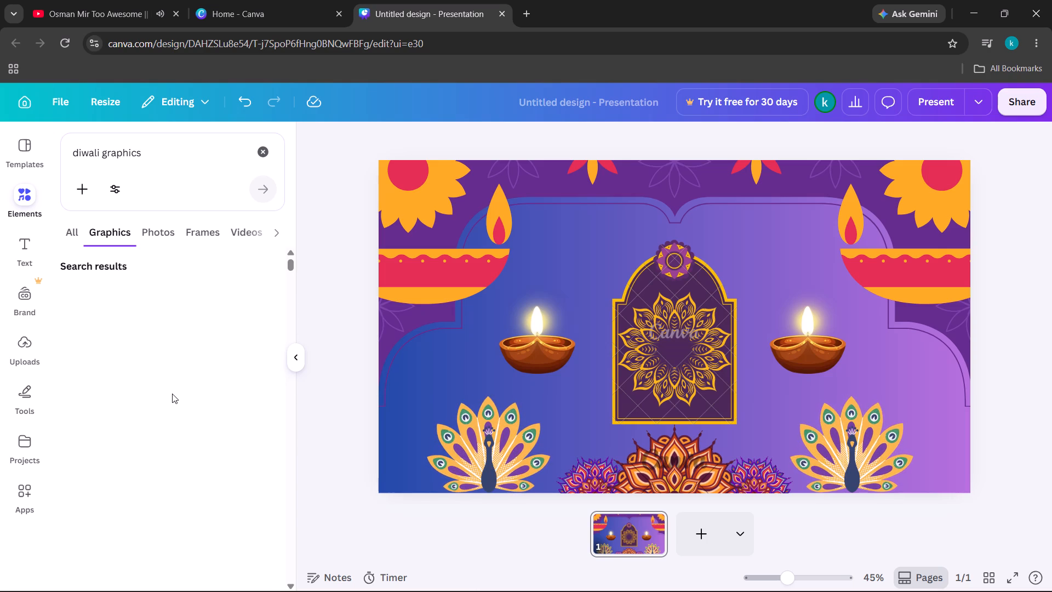
scroll(172, 394, up, 2)
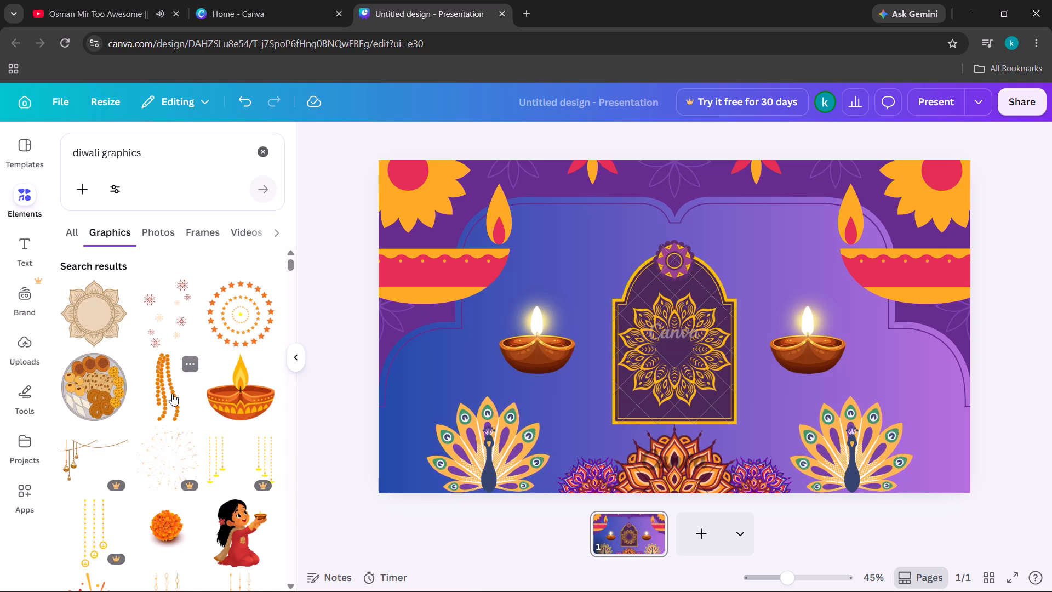
scroll(172, 394, right, 12)
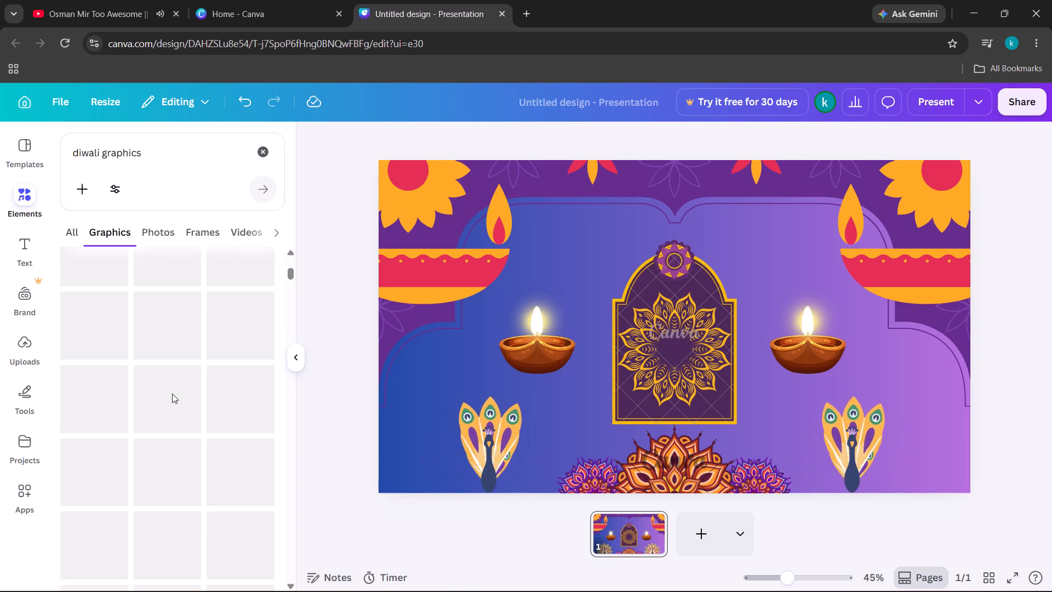
scroll(172, 394, up, 1)
scroll(172, 394, right, 2)
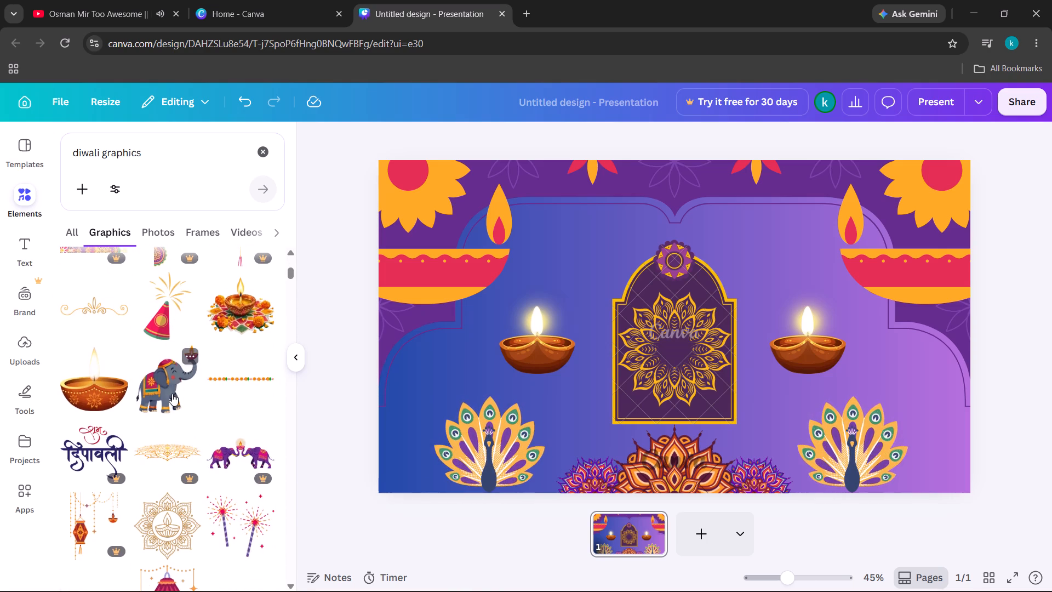
scroll(172, 394, right, 3)
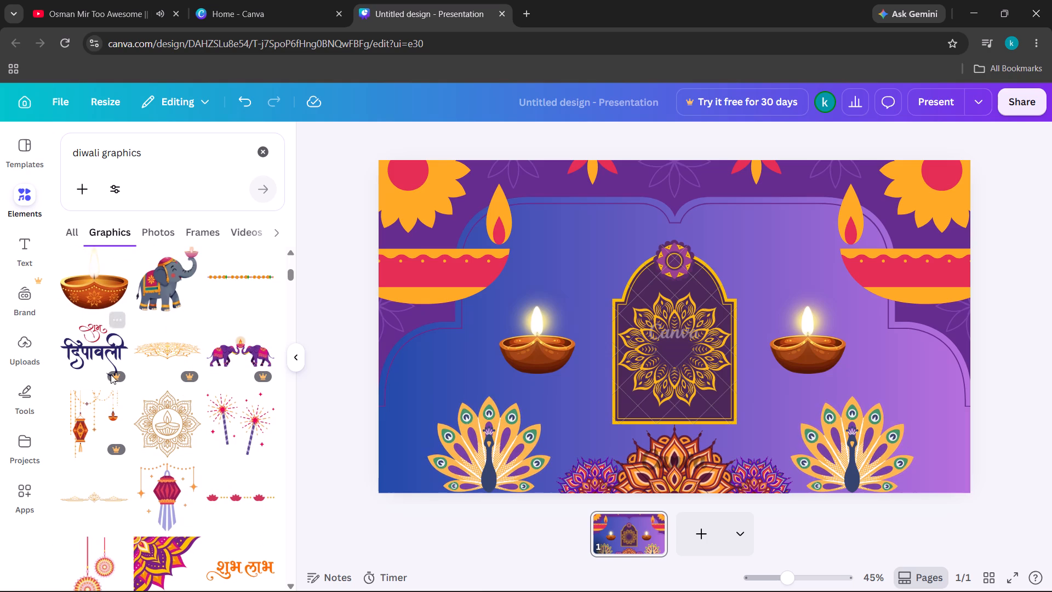
click(84, 364)
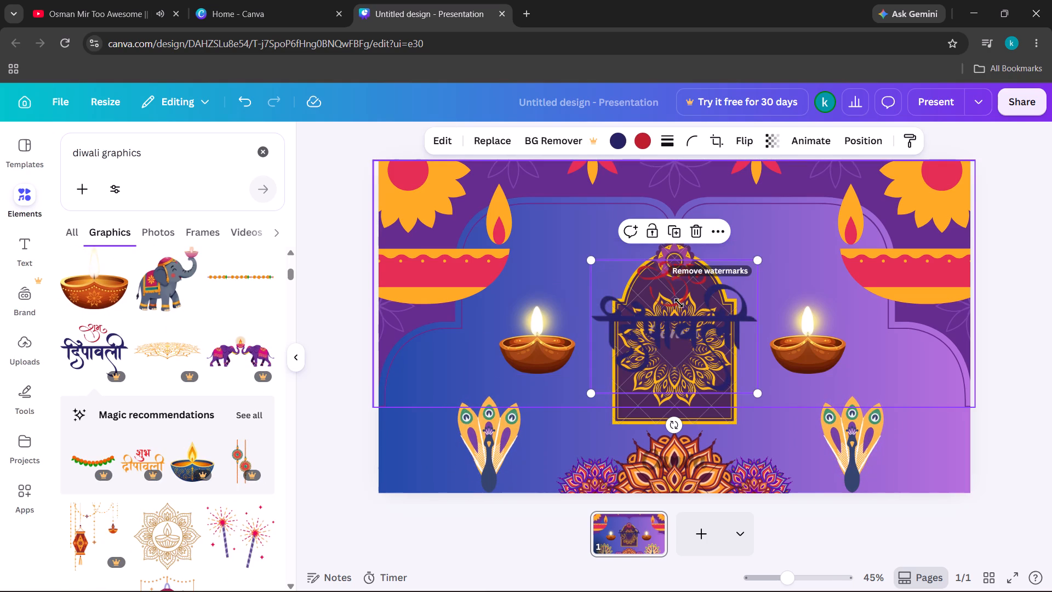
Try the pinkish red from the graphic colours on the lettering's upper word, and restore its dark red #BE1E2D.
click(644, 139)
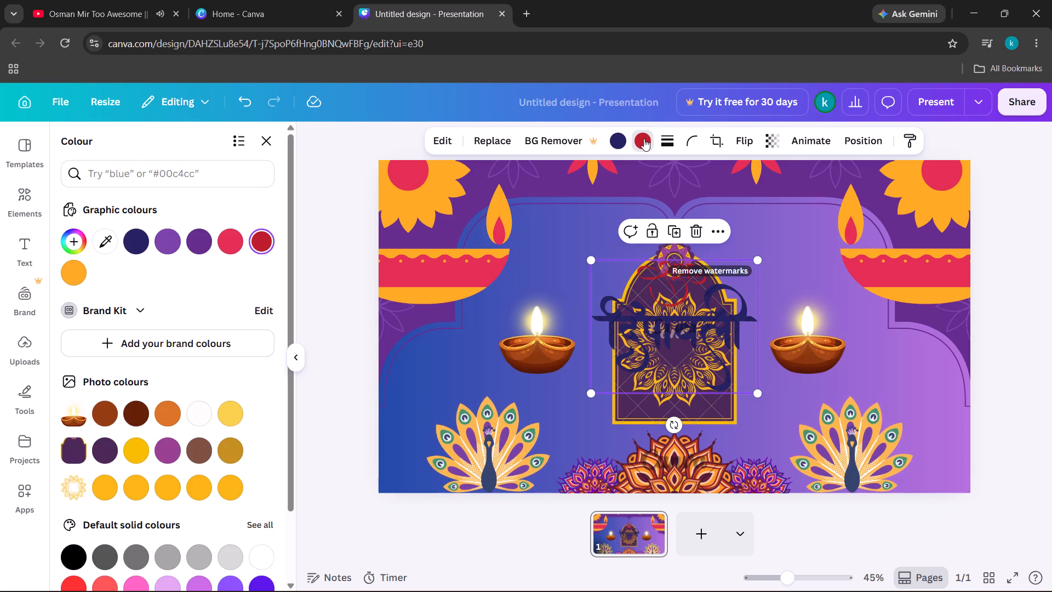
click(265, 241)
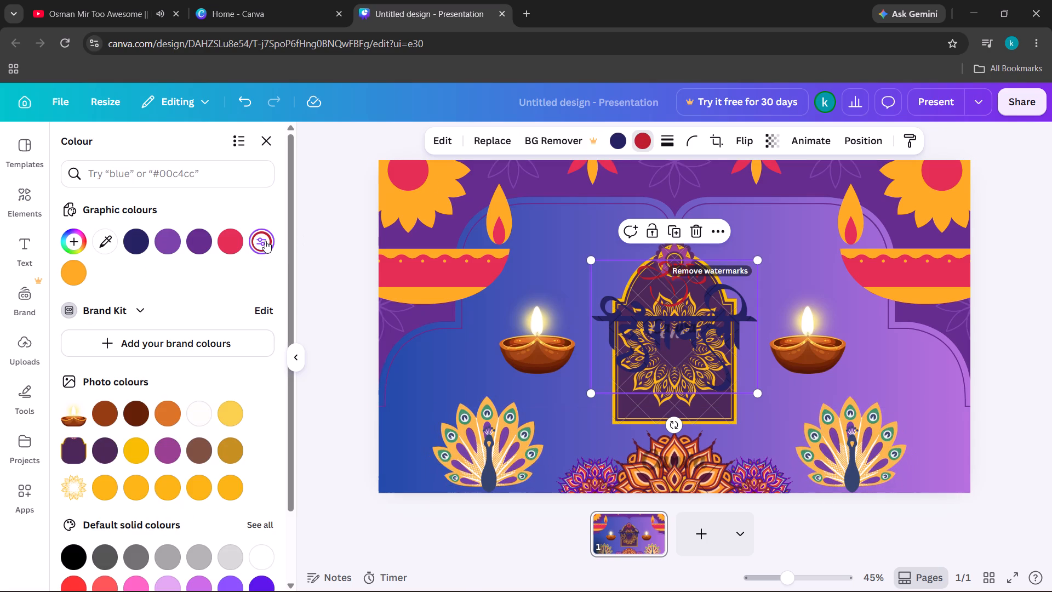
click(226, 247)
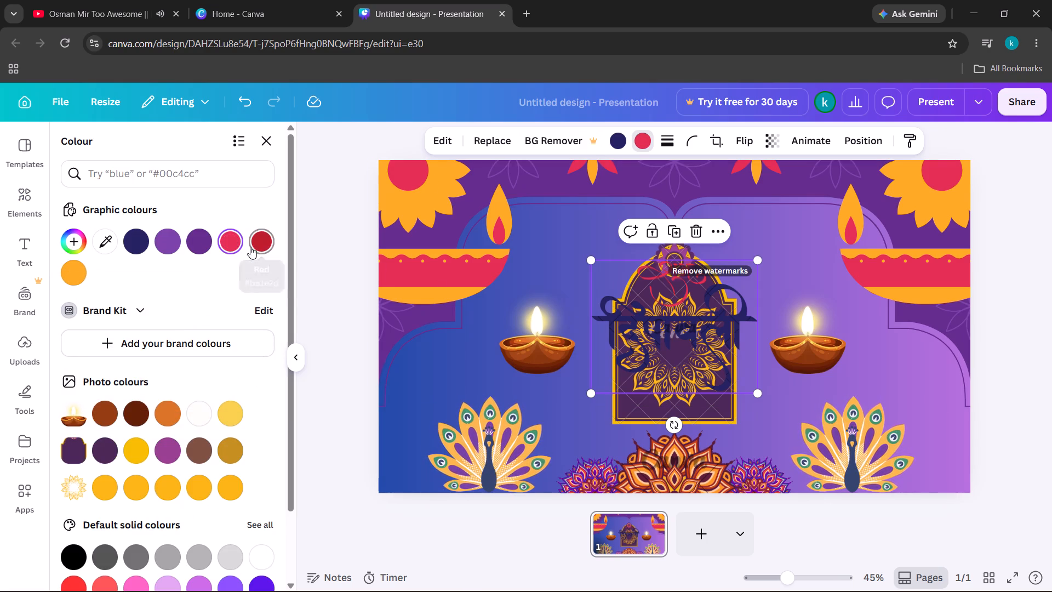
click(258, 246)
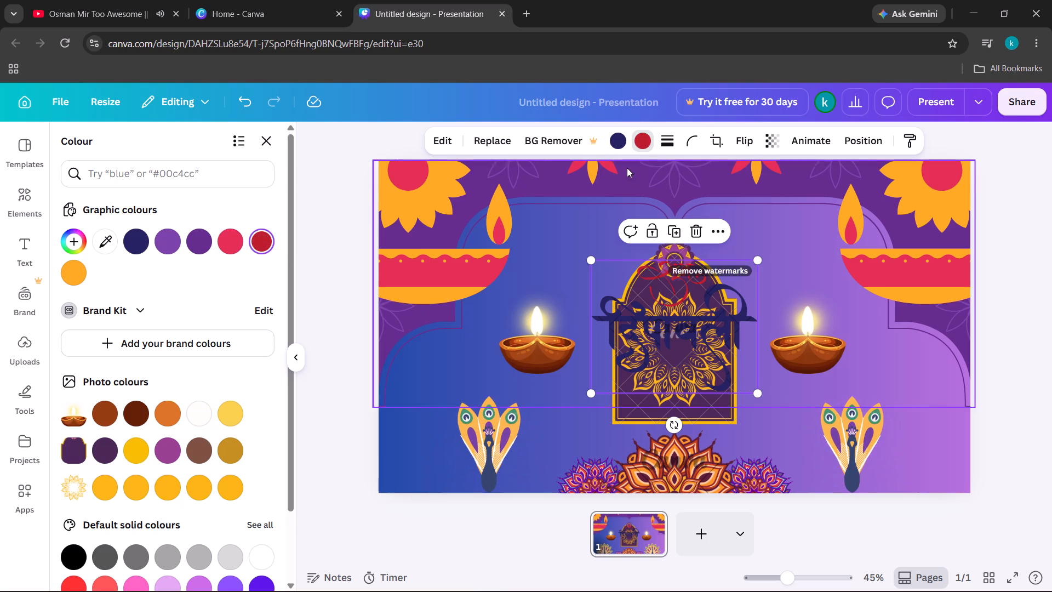
Recolour the navy part of the Hindi lettering with the dark red #BE1E2D from the graphic colours.
click(620, 145)
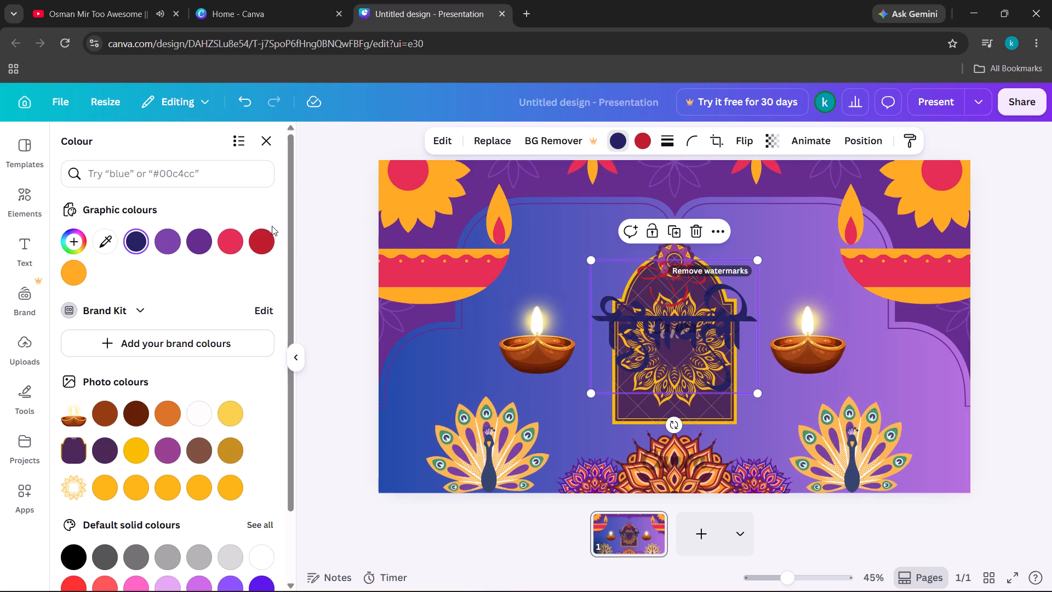
click(261, 235)
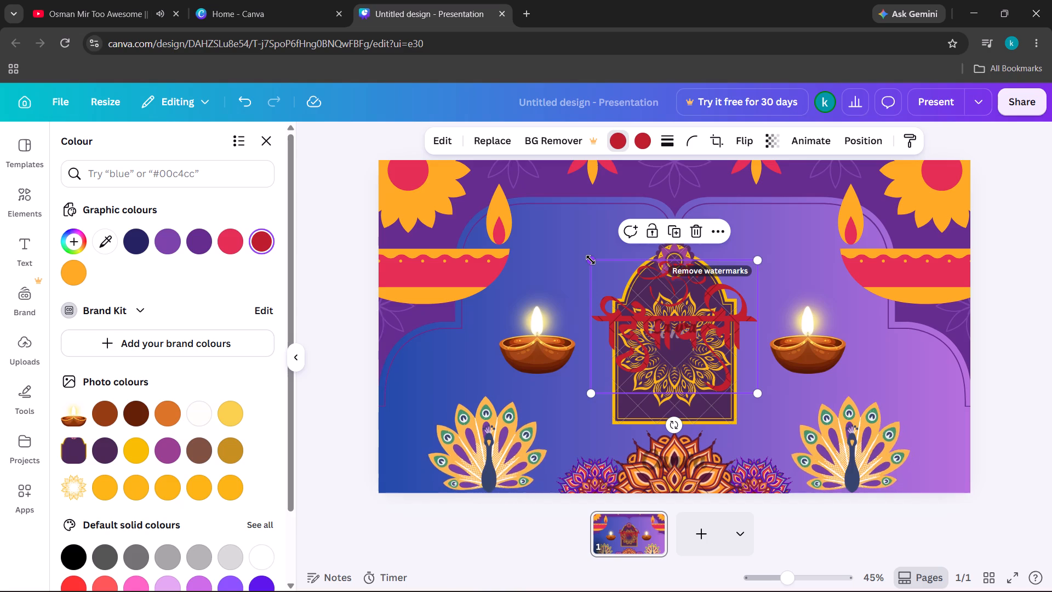
Shrink the Hindi lettering to about an eighth of the page width and centre it over the golden mandala in the arch panel.
drag(591, 260, 682, 341)
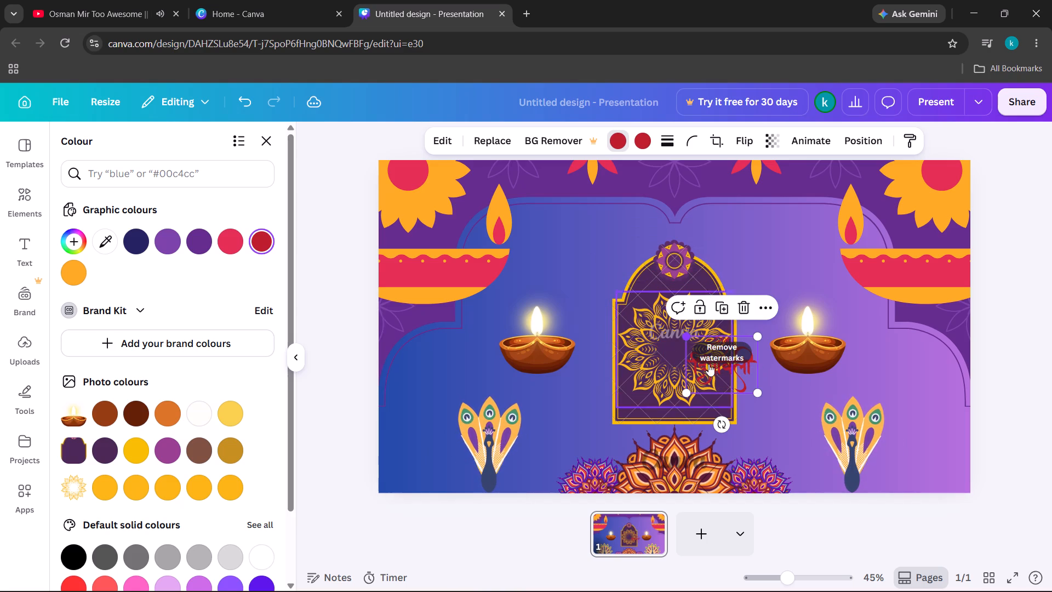
drag(713, 369, 663, 344)
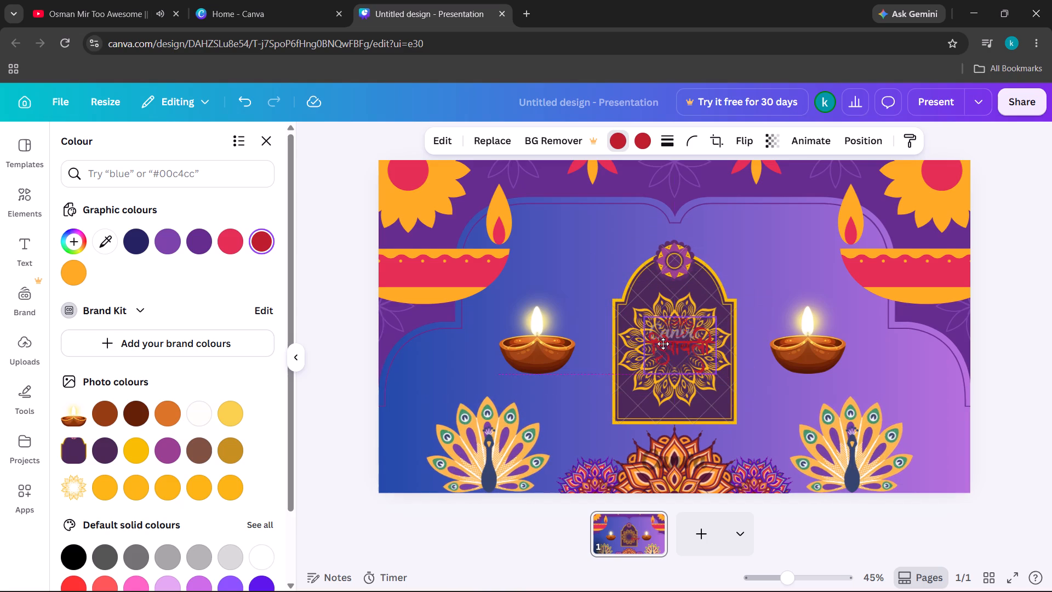
drag(663, 344, 665, 348)
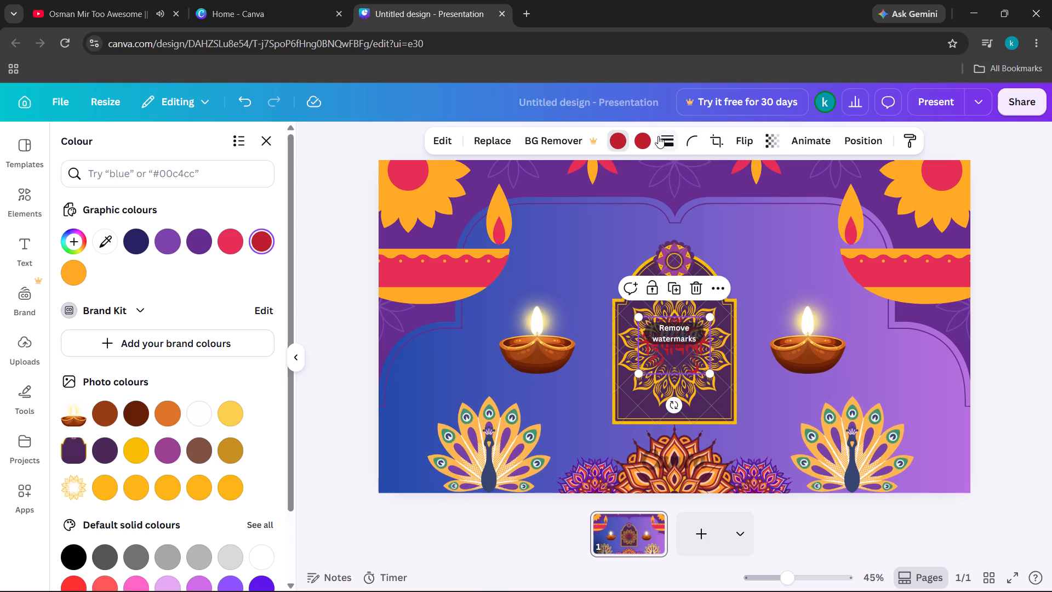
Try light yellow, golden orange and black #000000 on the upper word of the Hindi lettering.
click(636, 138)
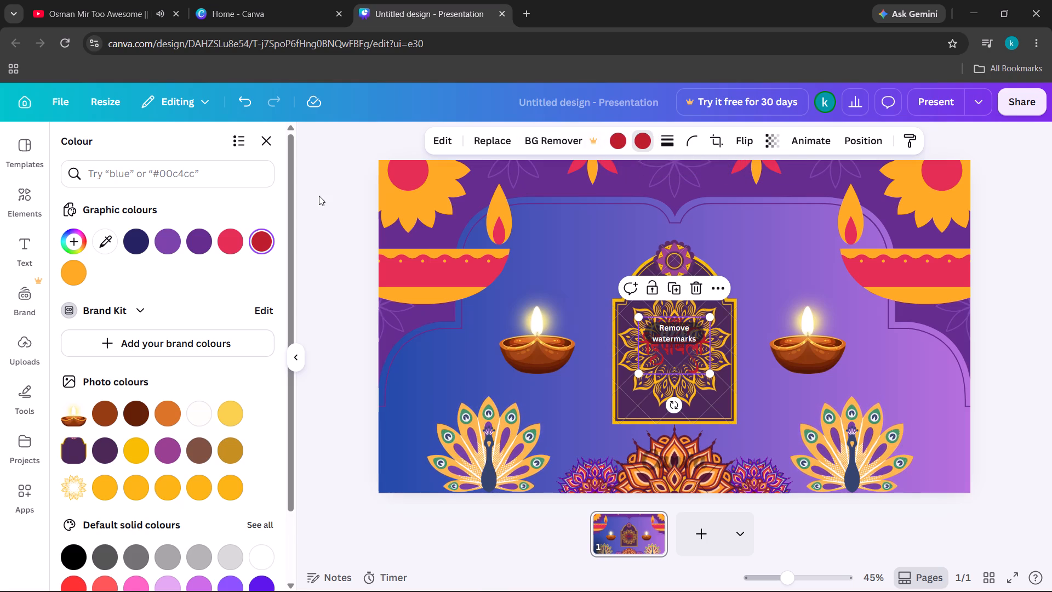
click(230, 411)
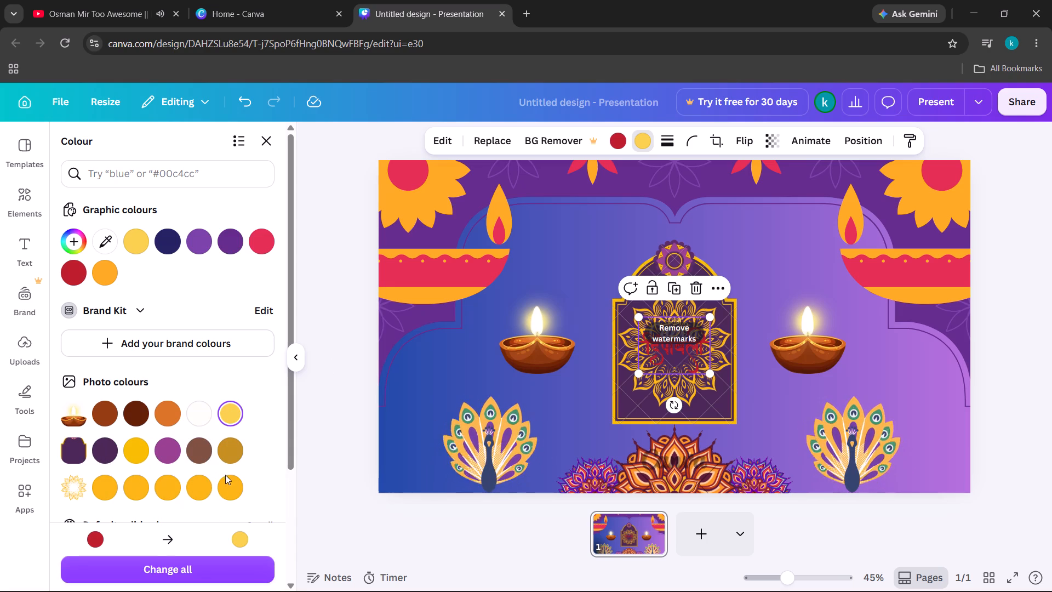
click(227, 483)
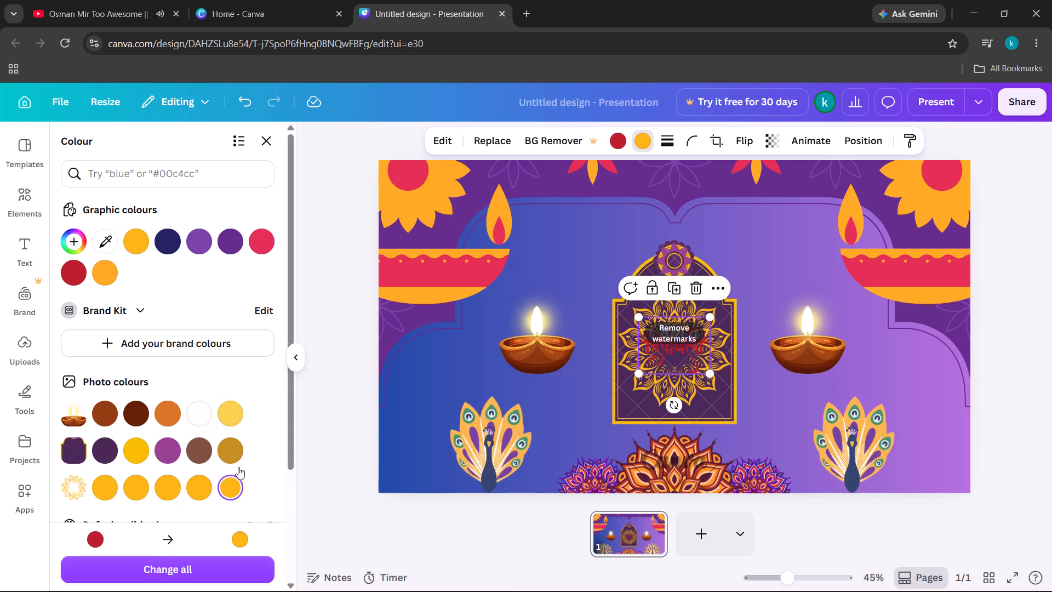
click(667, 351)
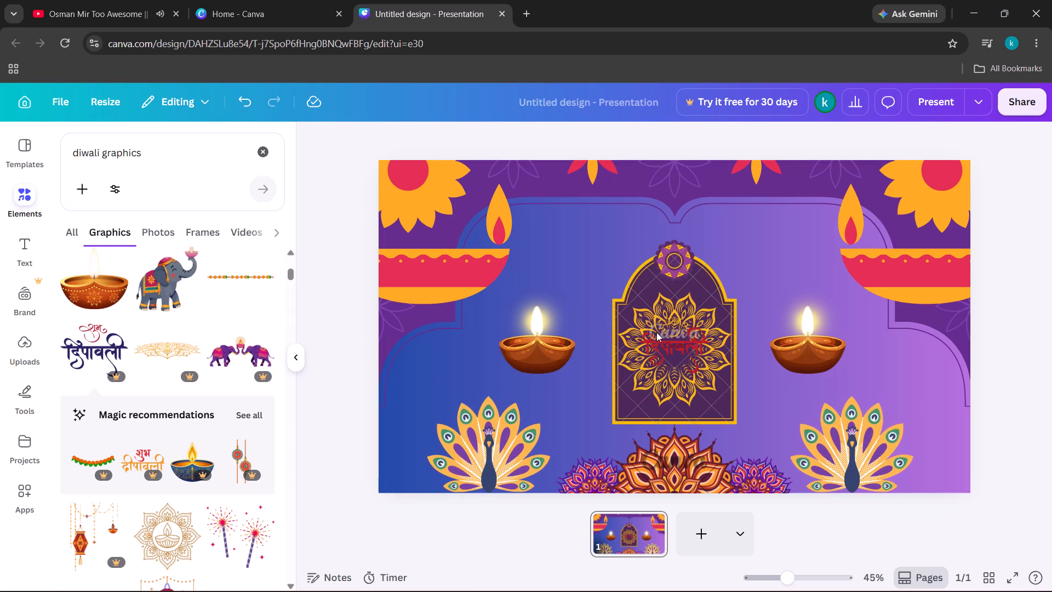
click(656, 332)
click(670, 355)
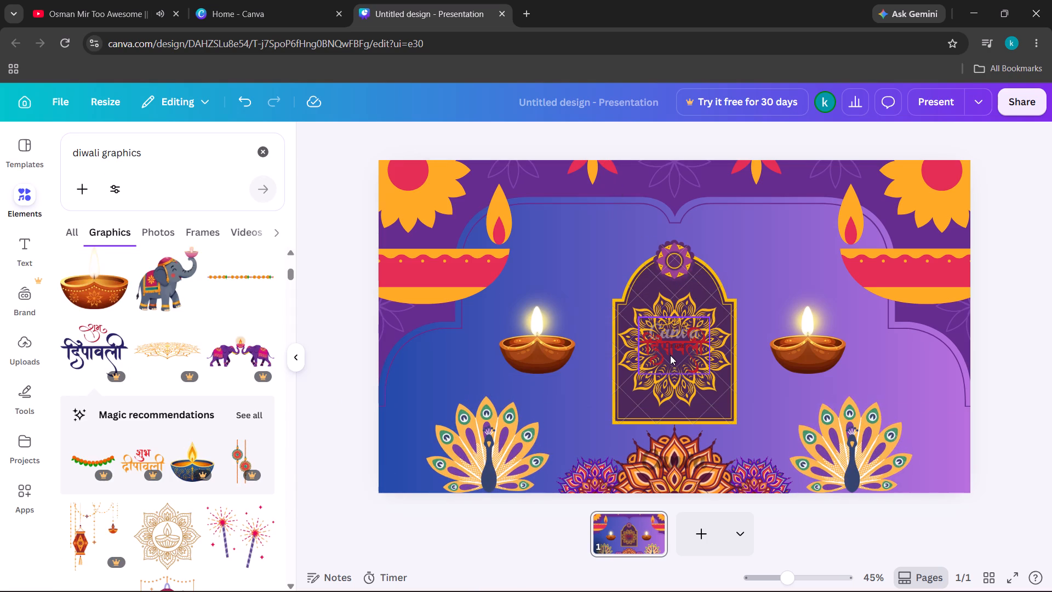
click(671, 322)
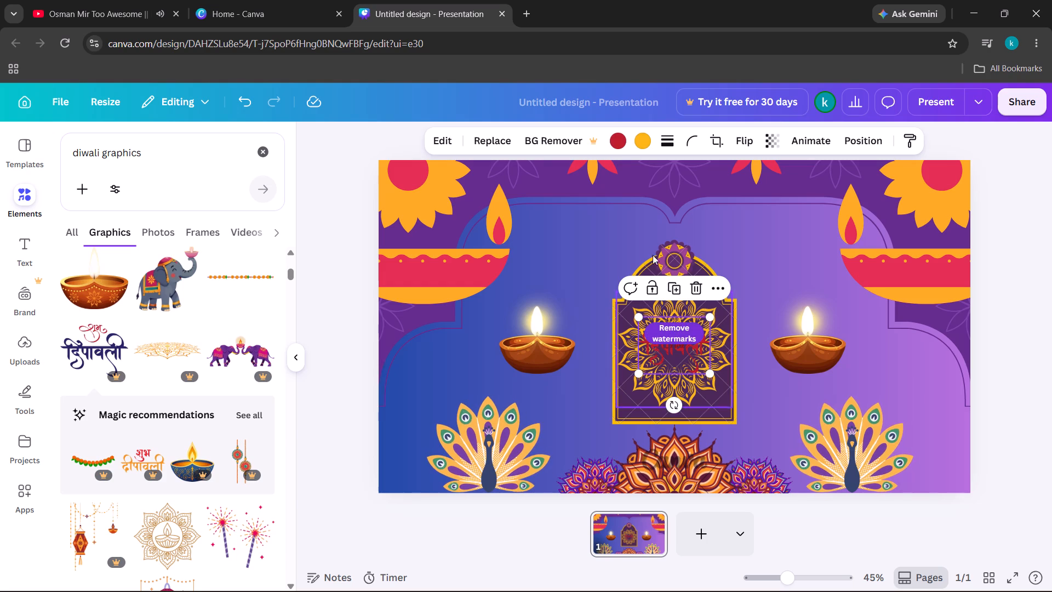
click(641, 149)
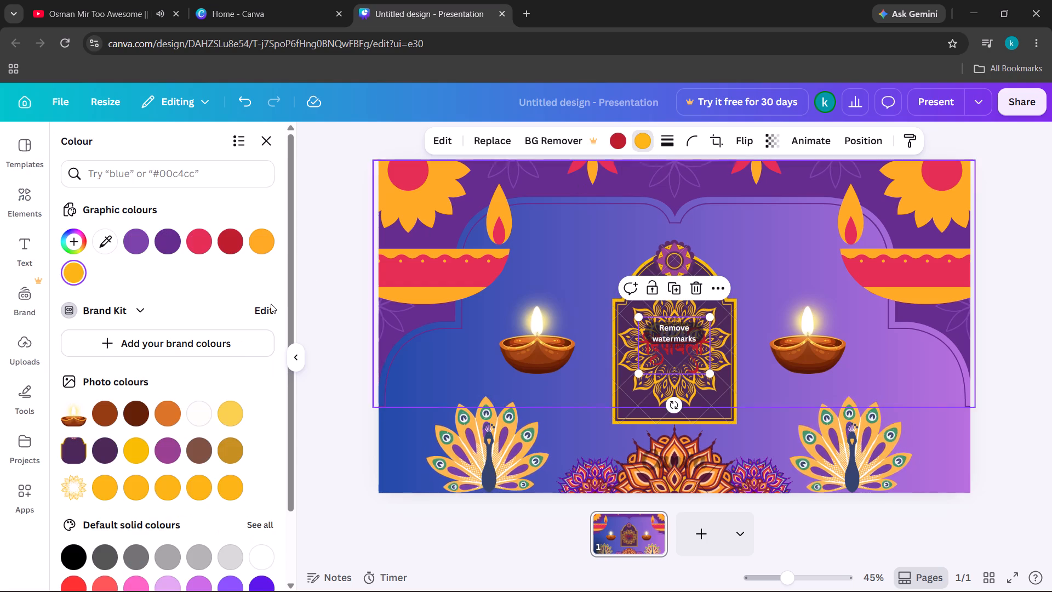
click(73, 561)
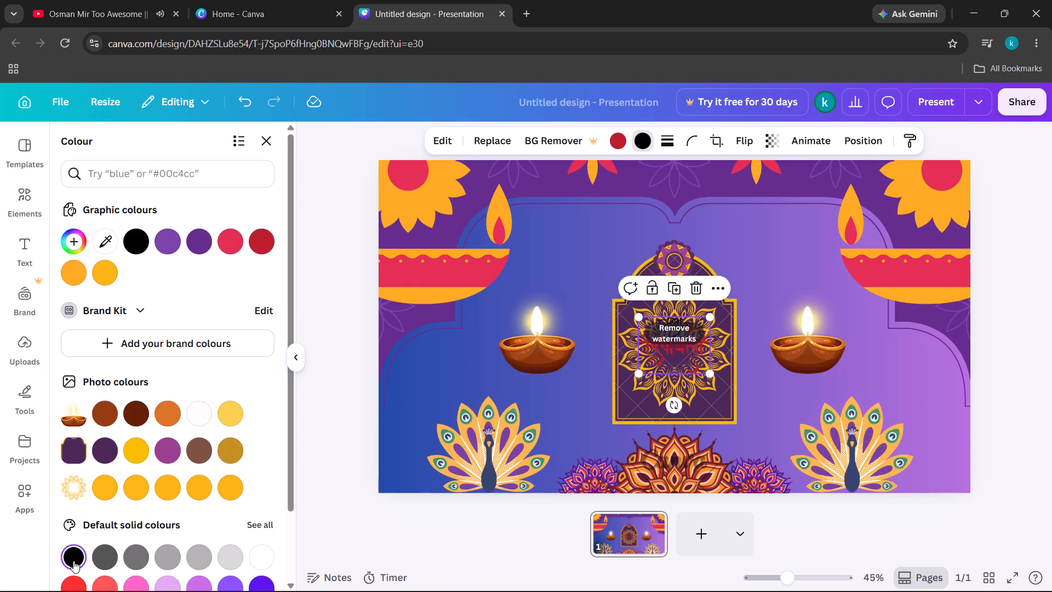
Delete the Hindi lettering, the golden mandala and the purple arch panel from the centre of the page.
key(Delete)
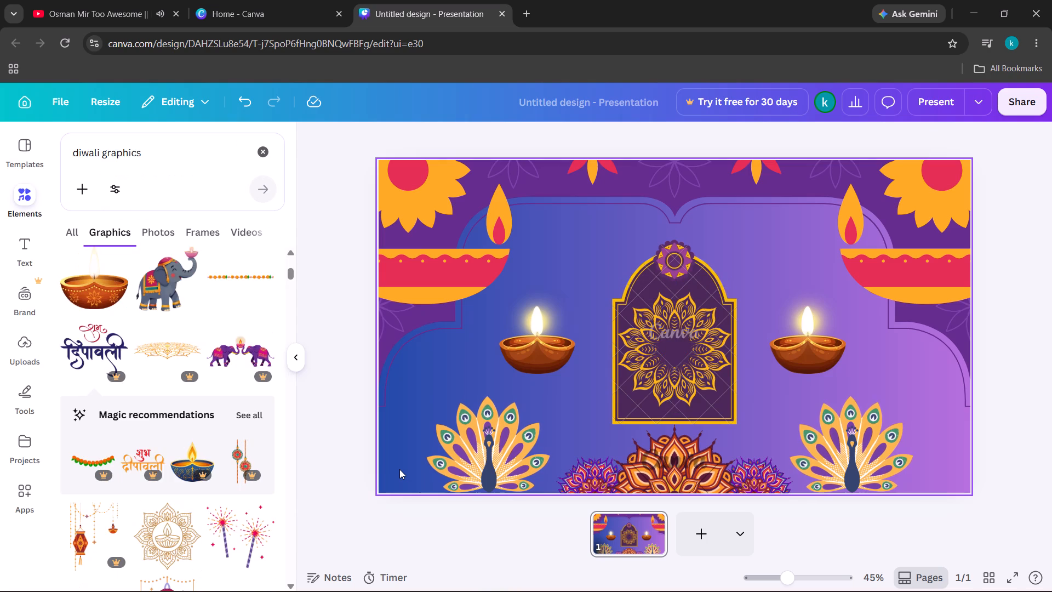
click(656, 343)
key(Delete)
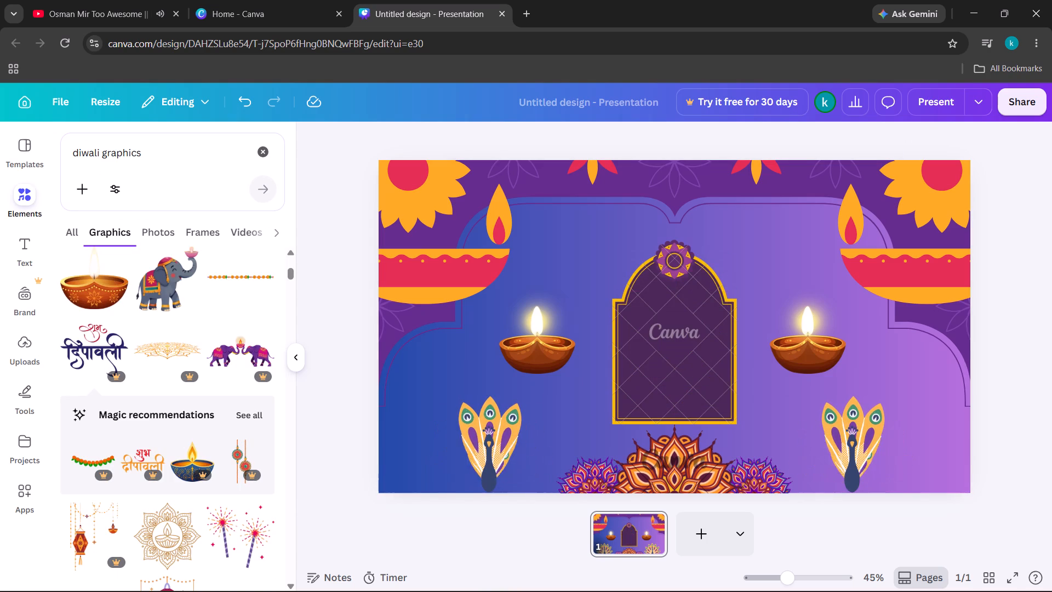
key(Delete)
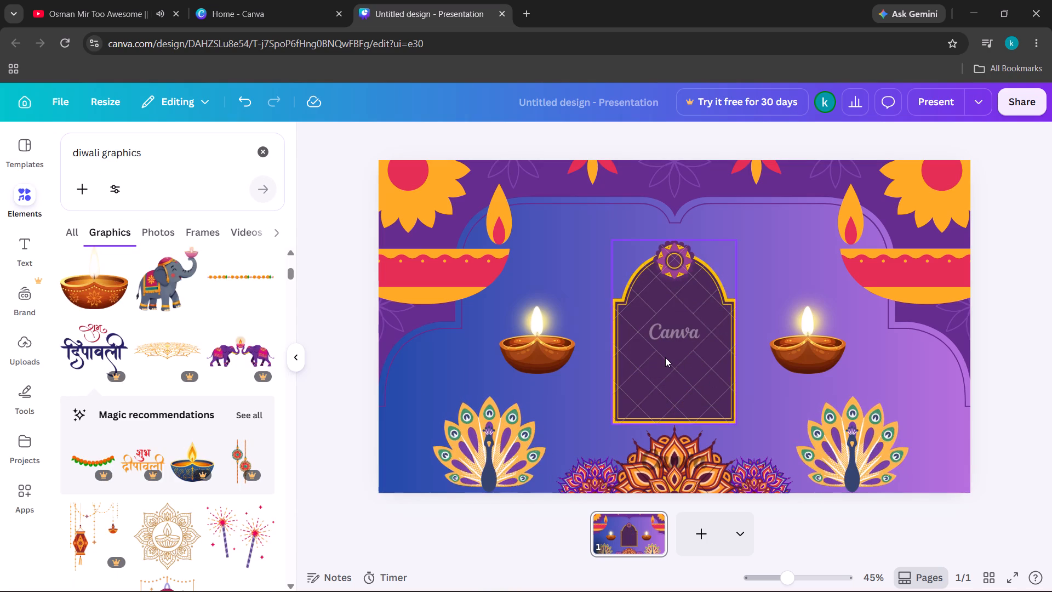
click(665, 357)
key(Delete)
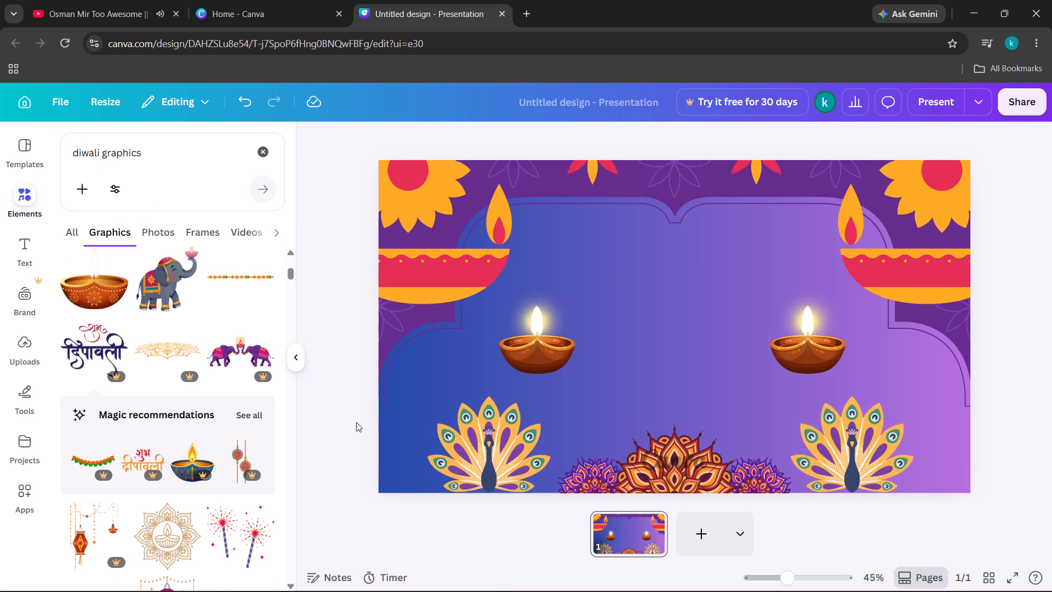
Browse further through the Diwali graphics and add the yellow "Happy Diwali" lettering with dark red shading to the page.
scroll(202, 431, down, 2)
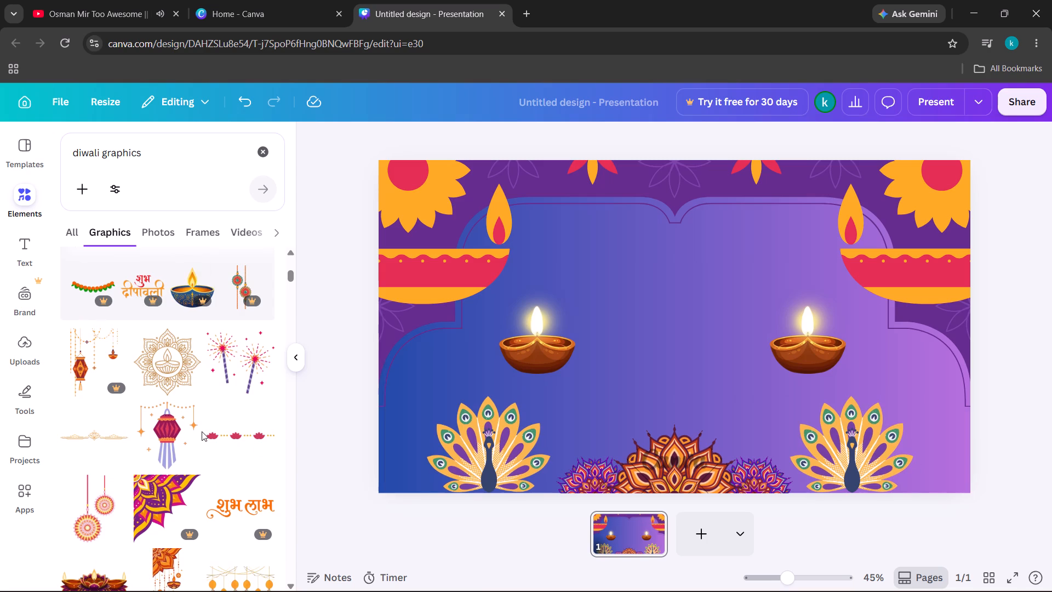
scroll(202, 431, down, 2)
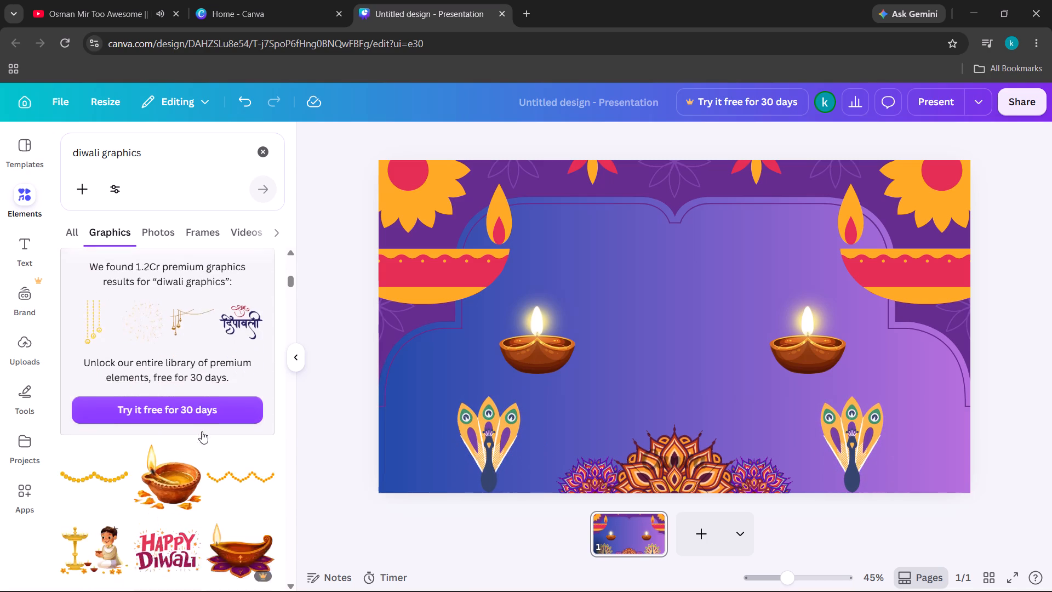
scroll(202, 431, down, 1)
scroll(202, 431, right, 2)
scroll(202, 430, down, 1)
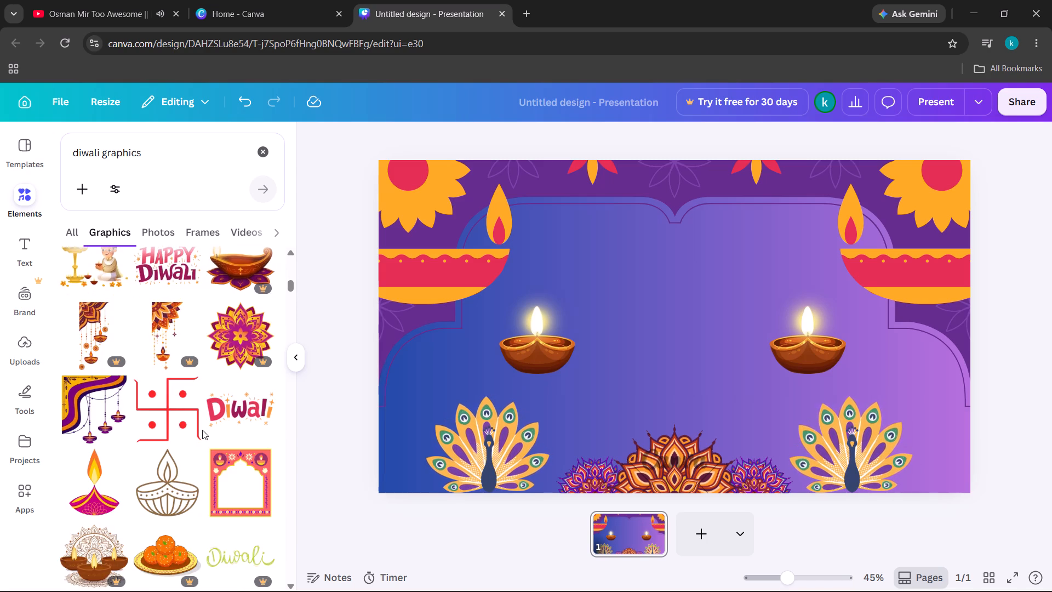
scroll(202, 430, down, 2)
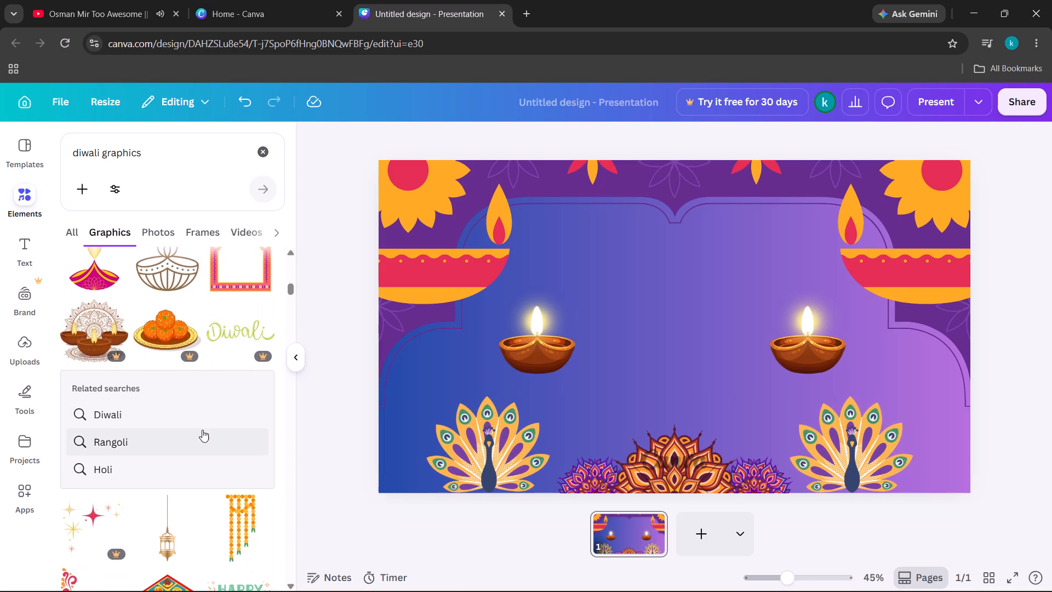
scroll(202, 430, down, 1)
scroll(202, 430, right, 4)
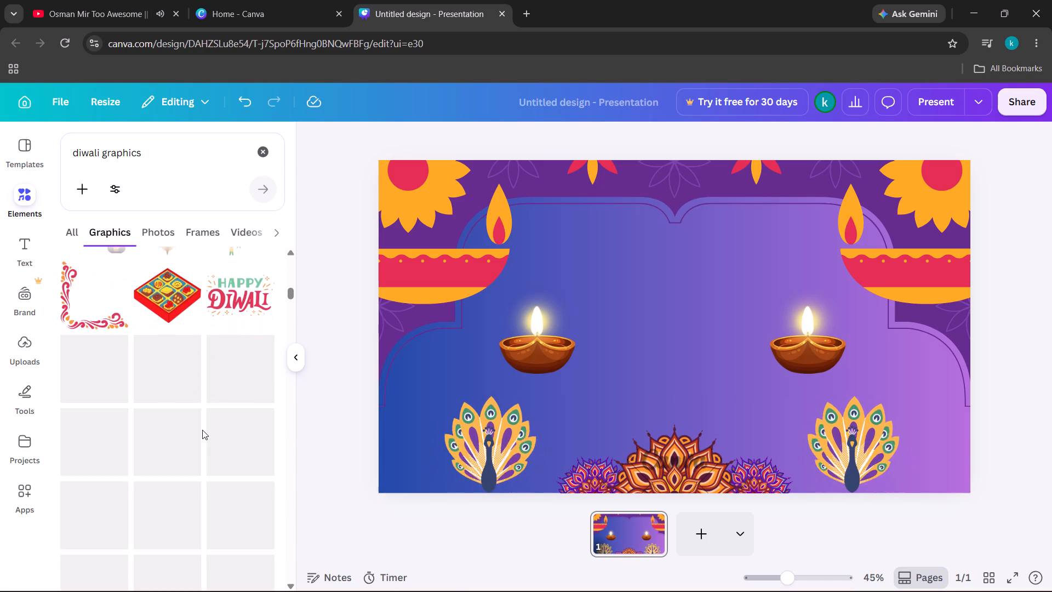
scroll(202, 430, right, 2)
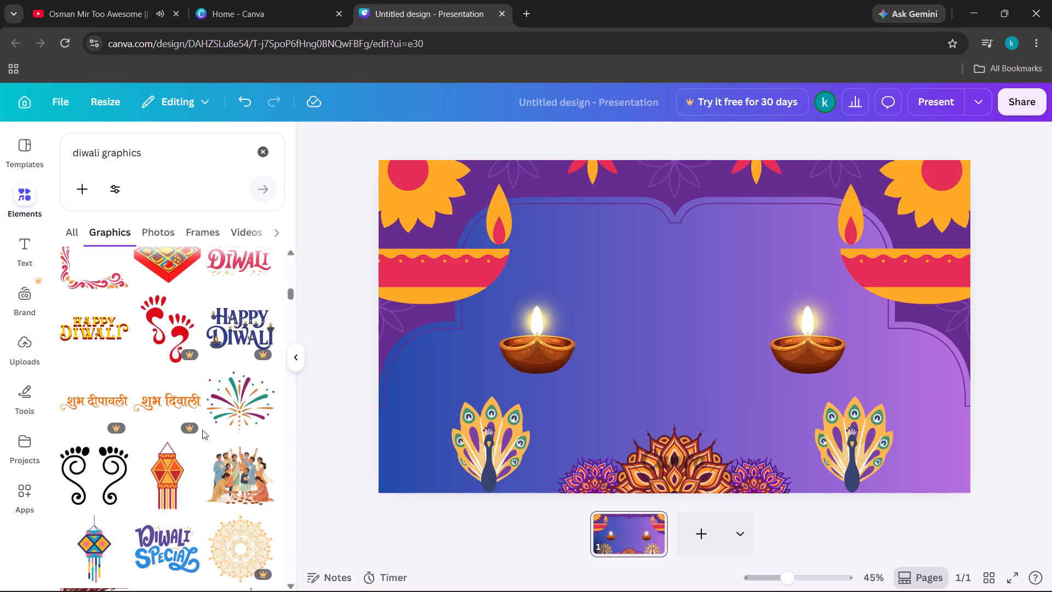
scroll(202, 430, right, 2)
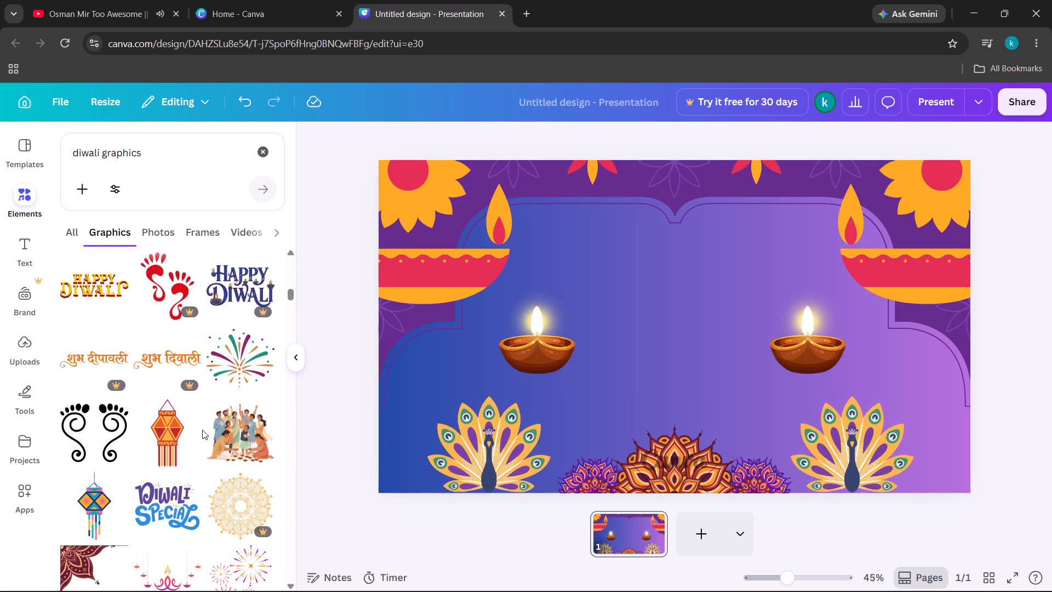
scroll(202, 430, right, 1)
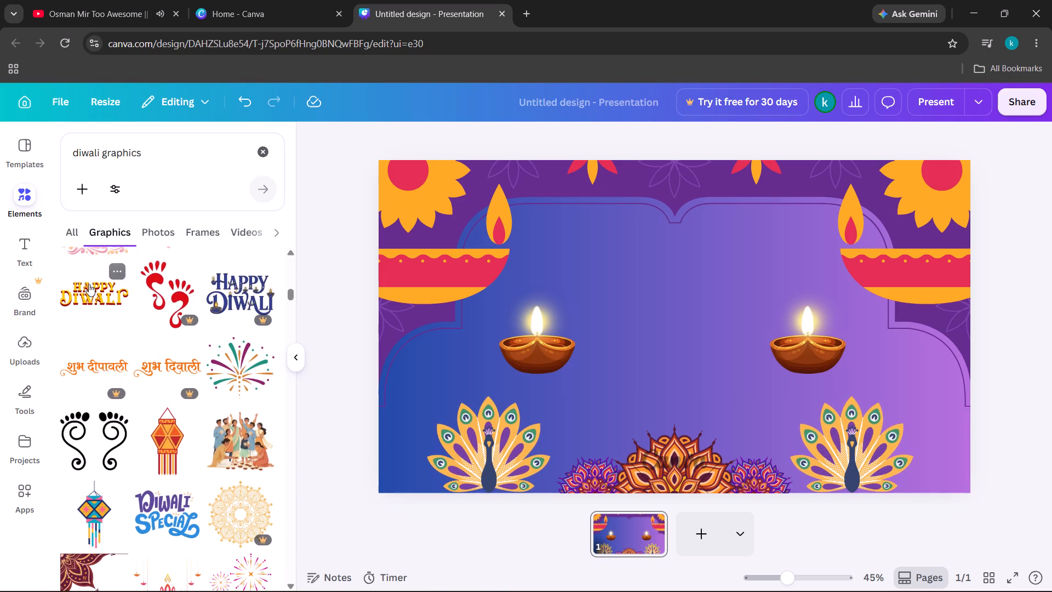
click(108, 310)
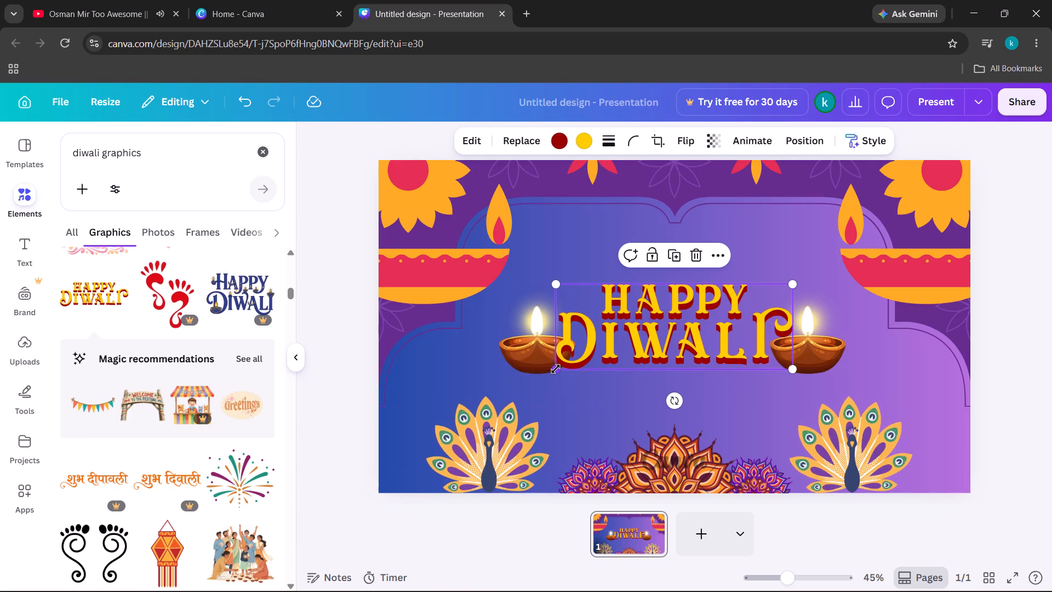
Shrink the "Happy Diwali" lettering to about a fifth of the page width and place it near the centre, above the diyas.
drag(556, 369, 668, 348)
drag(715, 311, 657, 297)
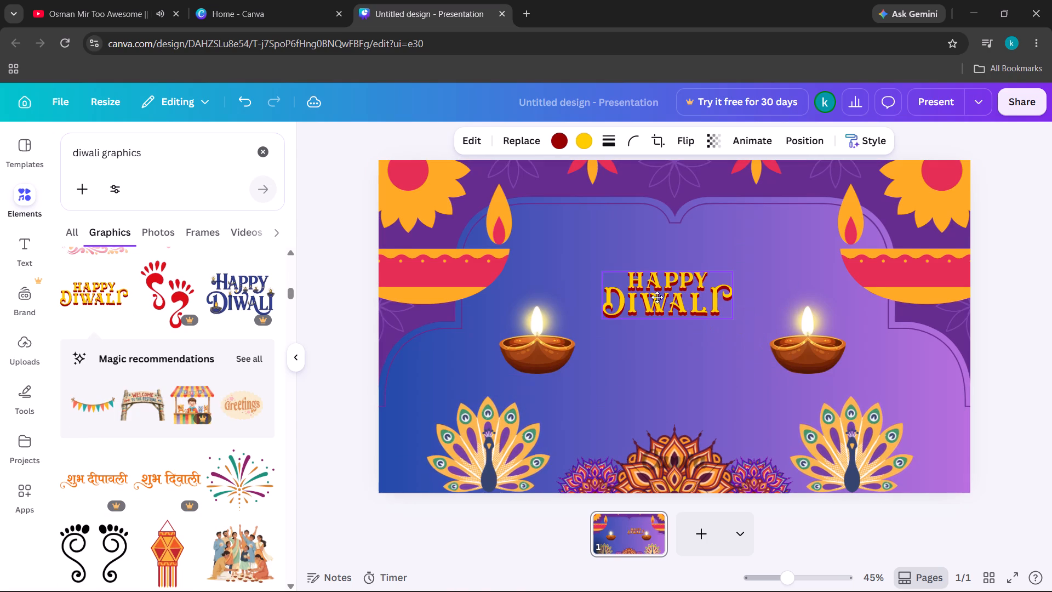
drag(657, 297, 668, 285)
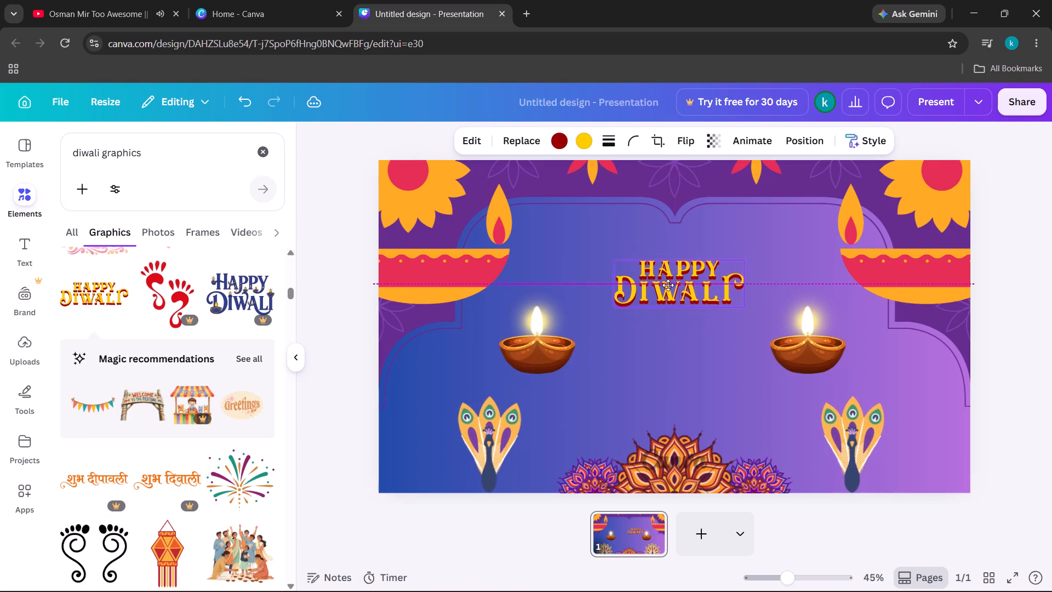
drag(668, 285, 668, 284)
click(595, 223)
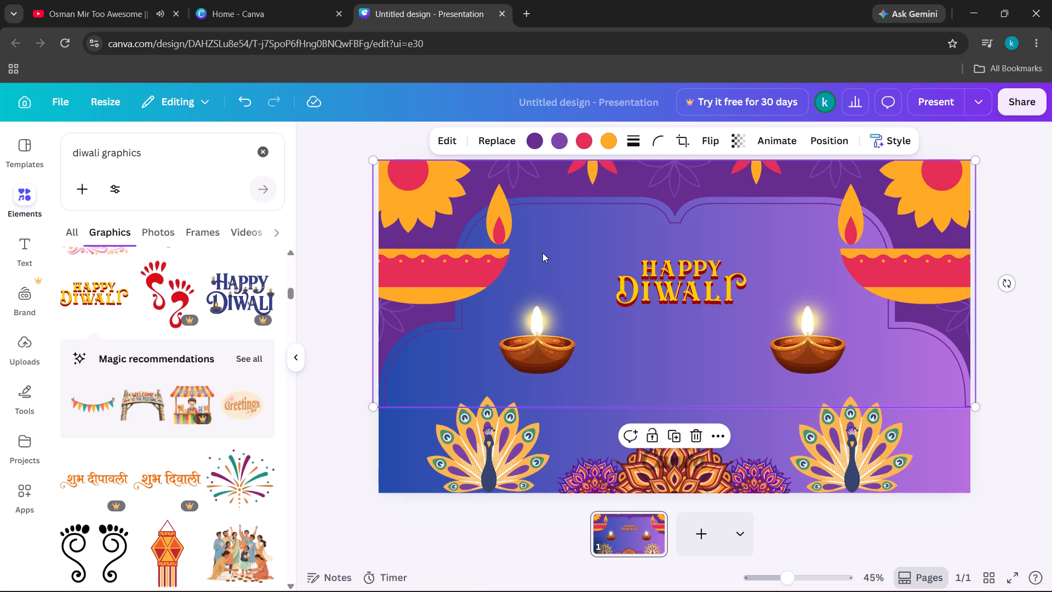
Duplicate the left clay diya and shrink the copy to about two-thirds size at the original's lower inner side.
click(535, 326)
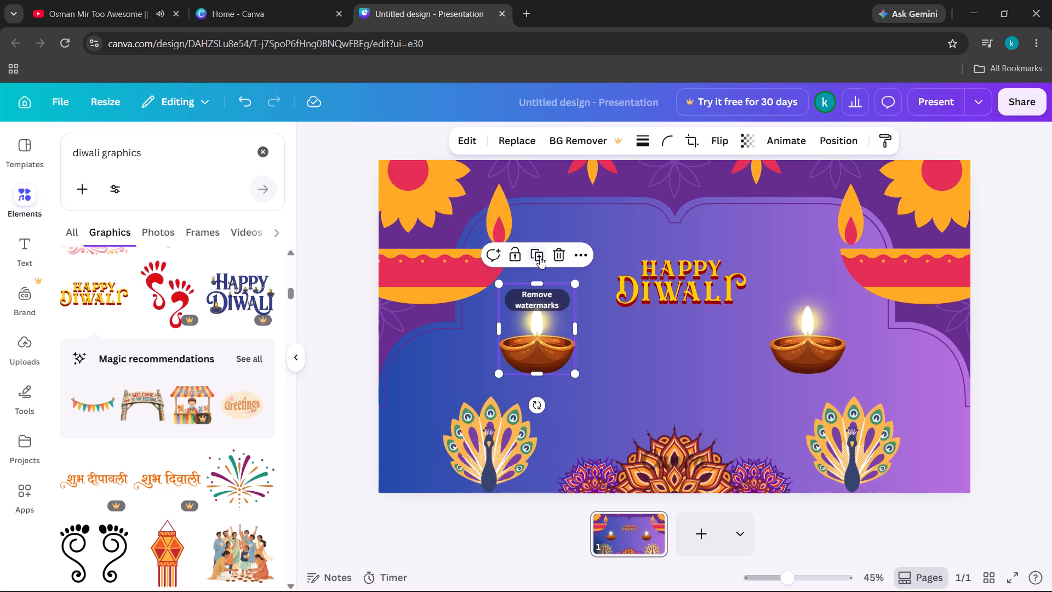
click(540, 257)
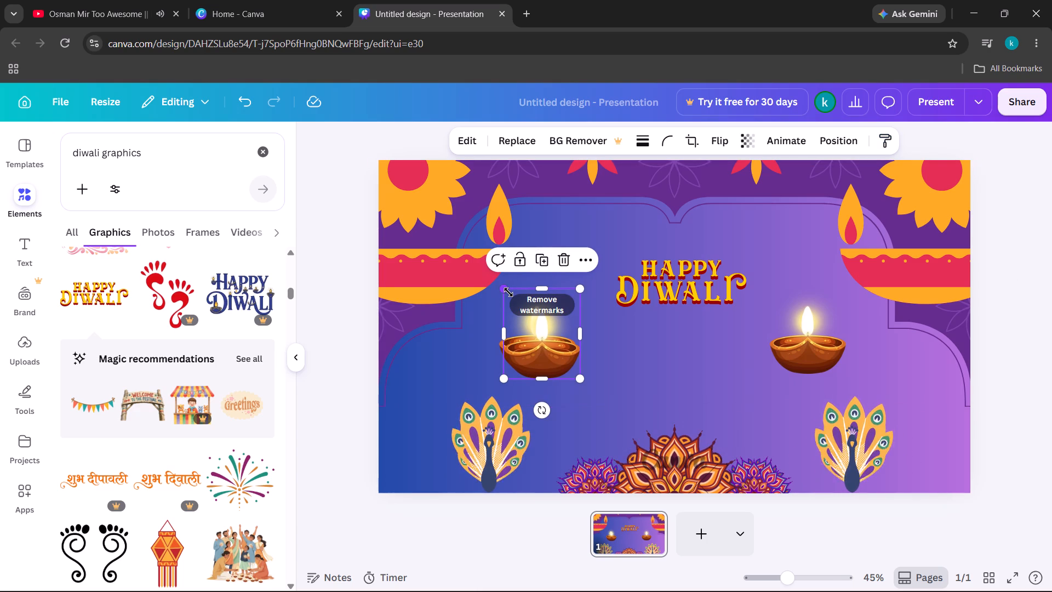
drag(508, 292, 538, 323)
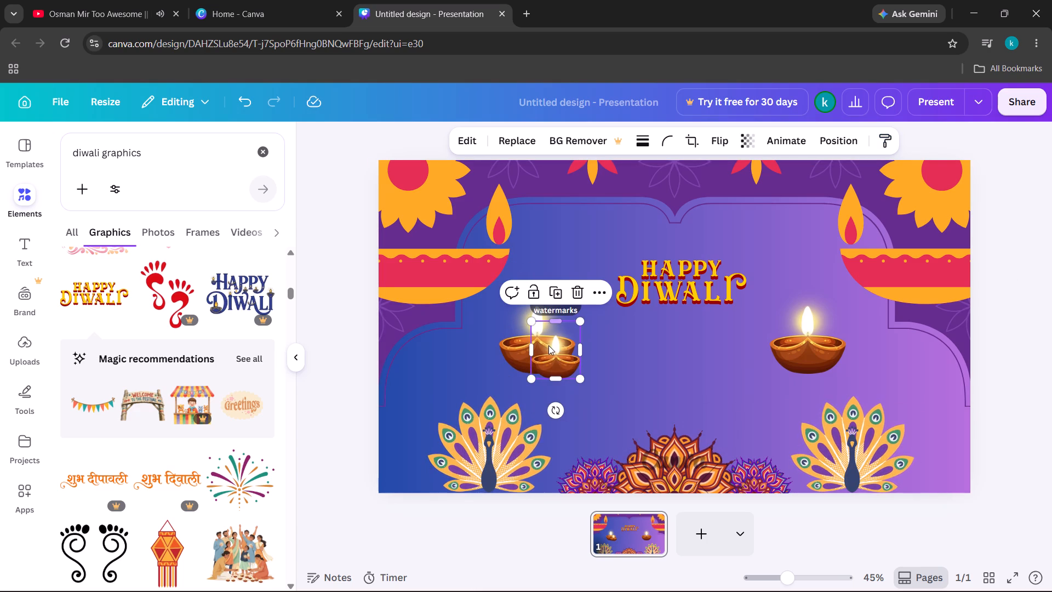
Move the large left clay diya slightly down so its base is level with the small diya's.
click(551, 350)
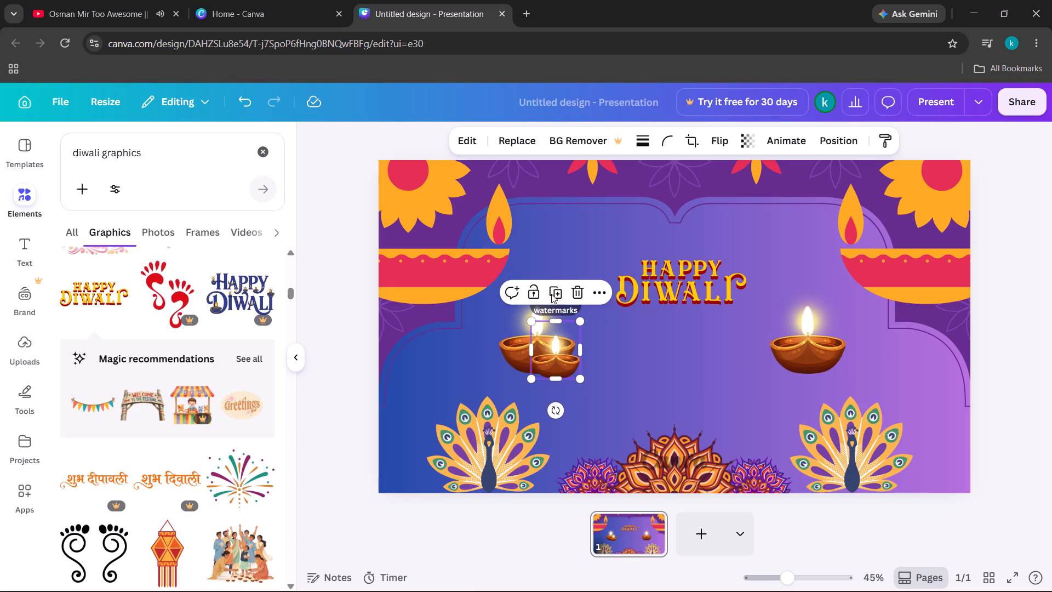
click(551, 294)
drag(553, 355, 569, 357)
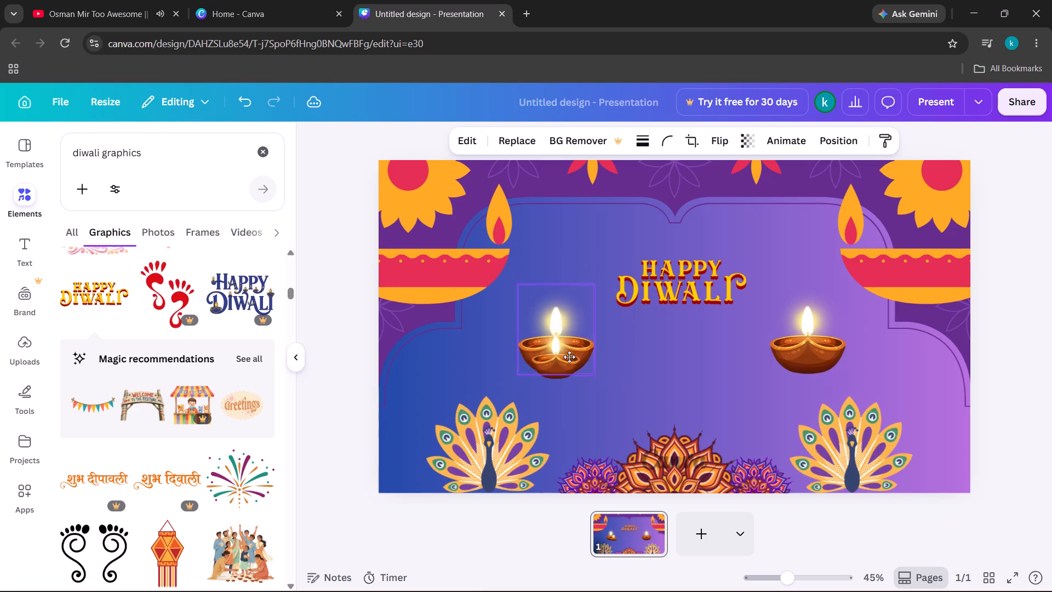
drag(569, 357, 553, 362)
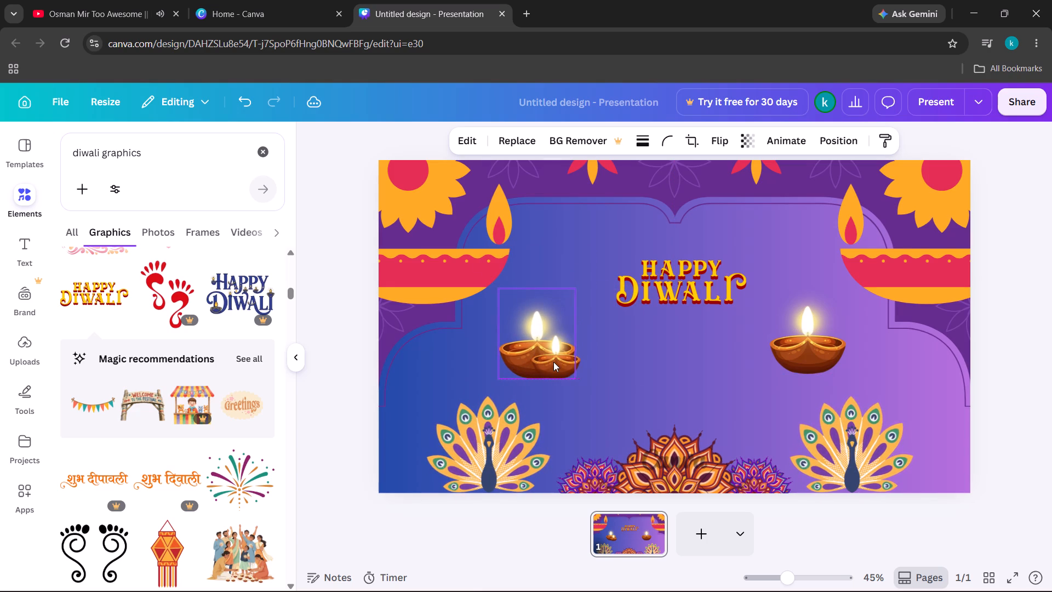
Duplicate the small clay diya and place the copy at the inner side of the large right clay diya.
click(553, 362)
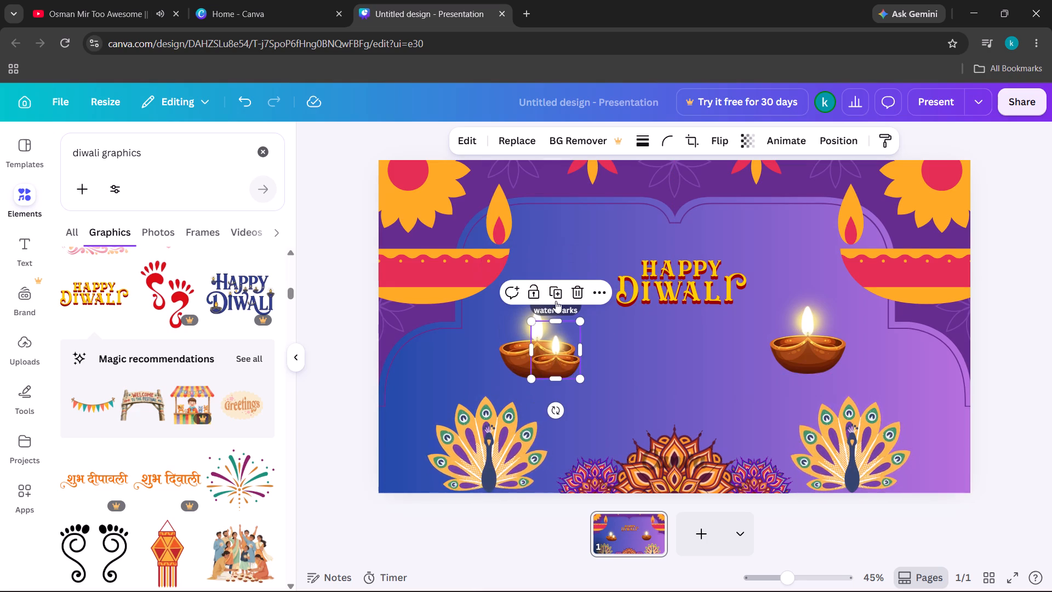
click(556, 292)
drag(580, 388, 780, 354)
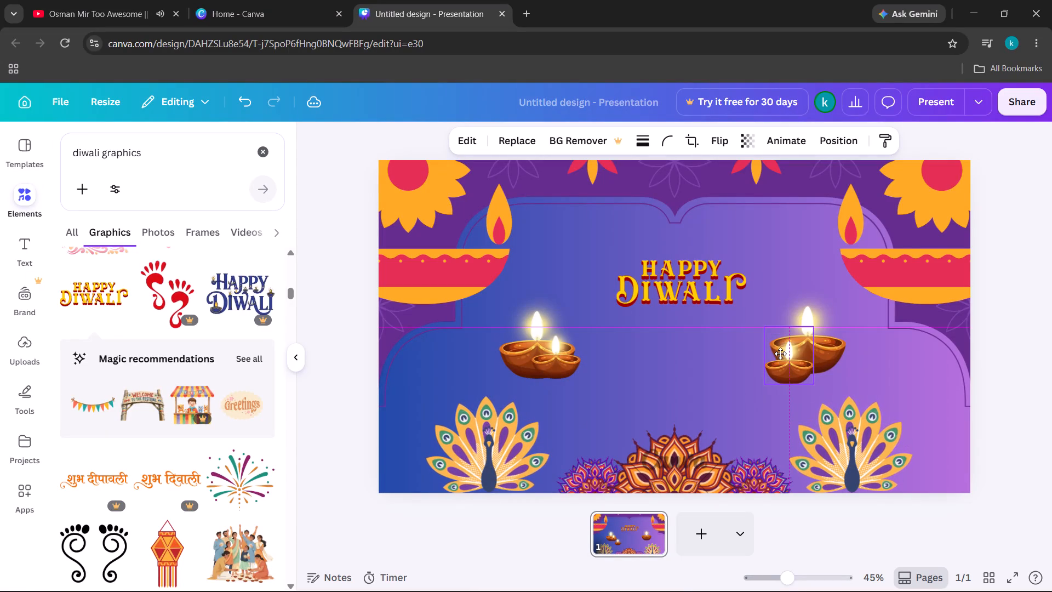
drag(780, 354, 780, 351)
click(725, 349)
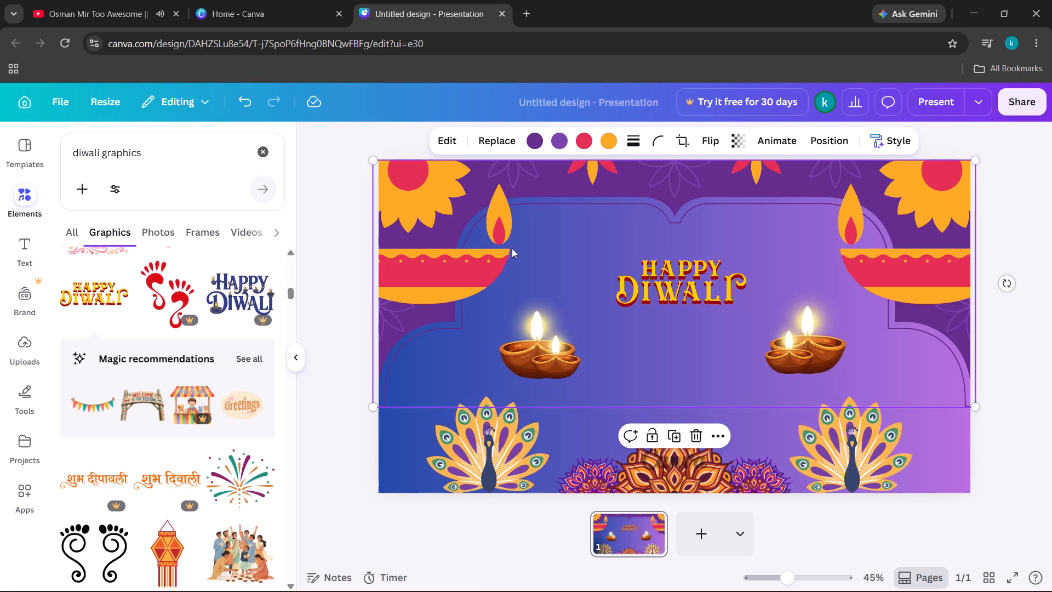
Add a heading text box and shrink it to font size 20.8 near the right pair of clay diyas.
click(36, 241)
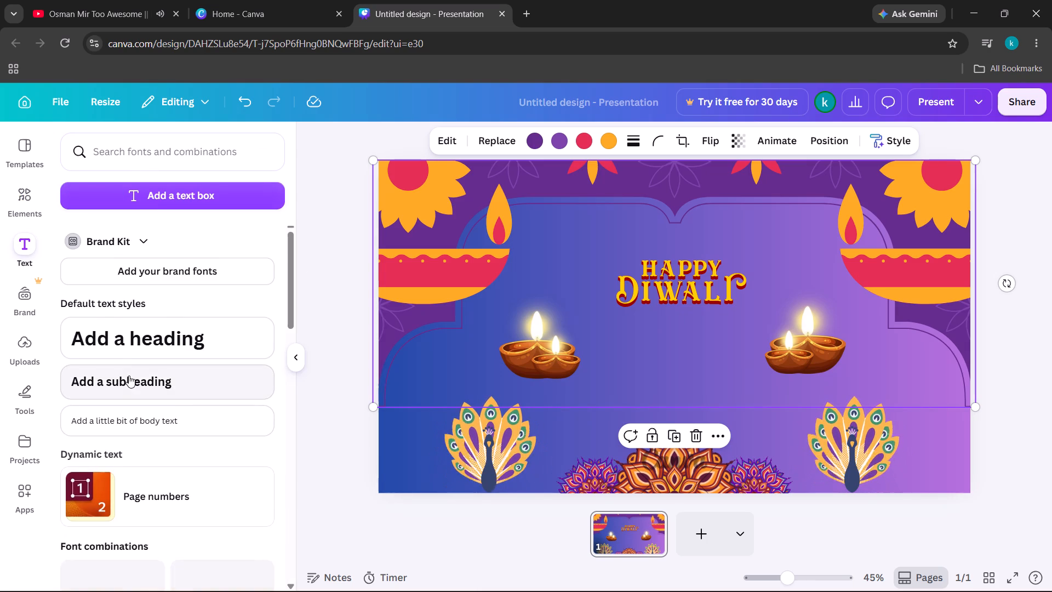
click(129, 375)
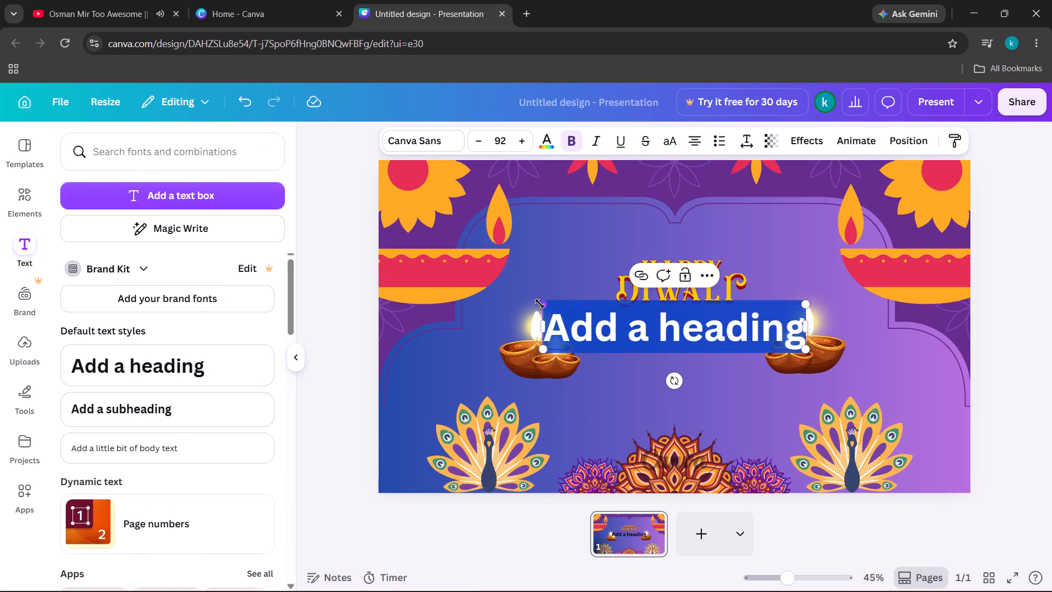
drag(540, 304, 746, 352)
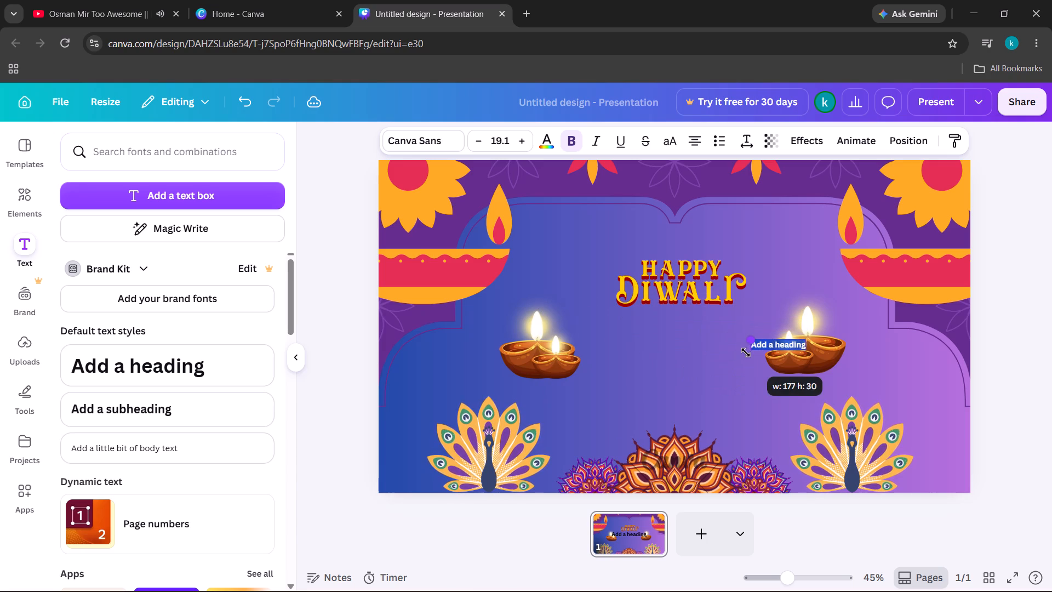
drag(746, 352, 737, 357)
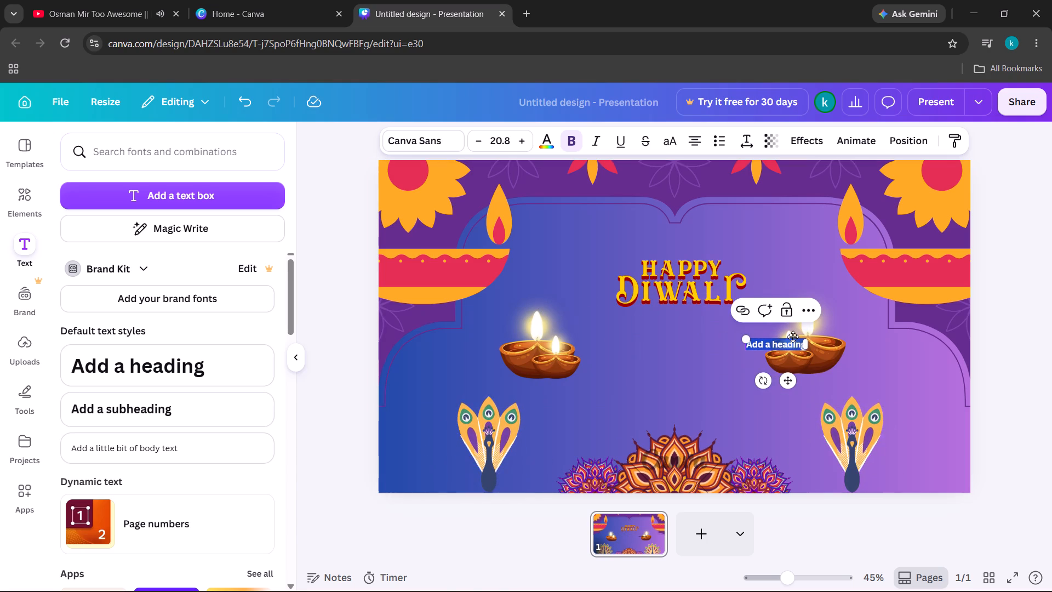
Replace the heading placeholder with "wish you very very happiest diwali this diwali take".
key(Delete)
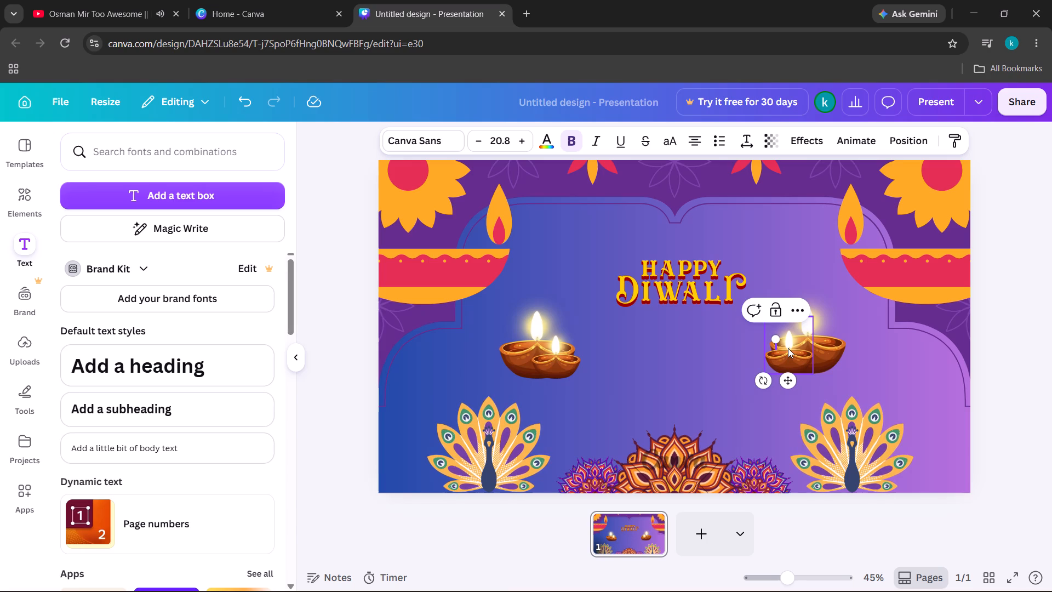
text(vi)
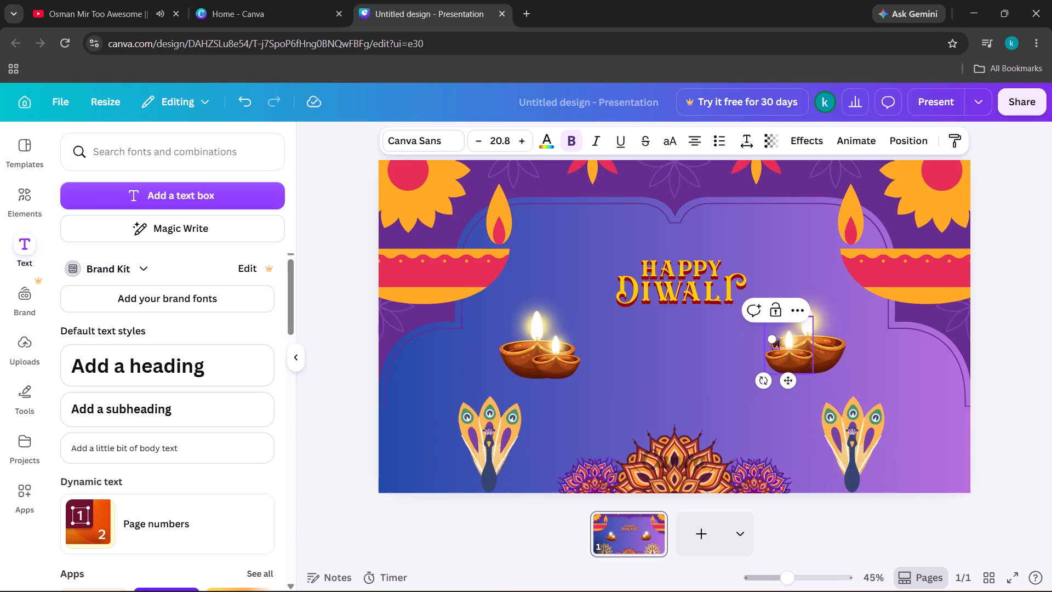
key(BackSpace)
key(BackSpace)
key(BackSpace)
key(BackSpace)
key(BackSpace)
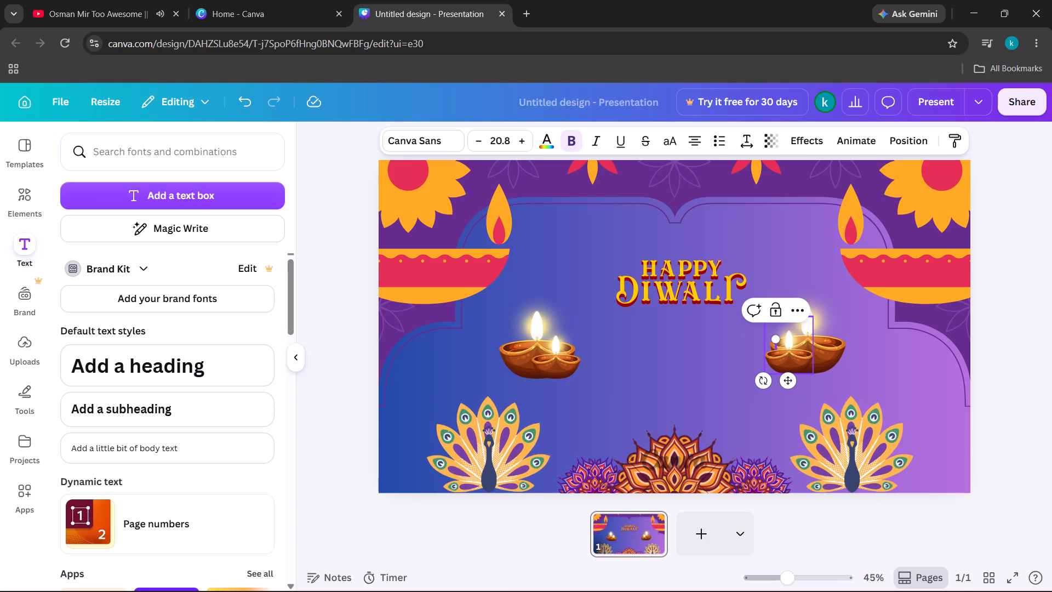
text(wish you ve)
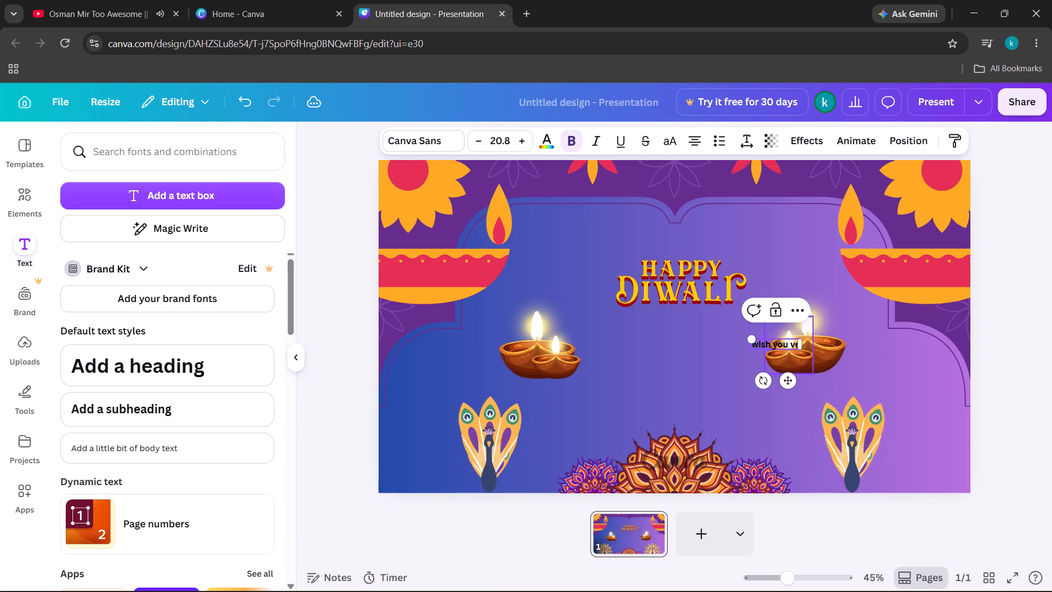
text(ry very happiest diwali thi)
text(s diwali take)
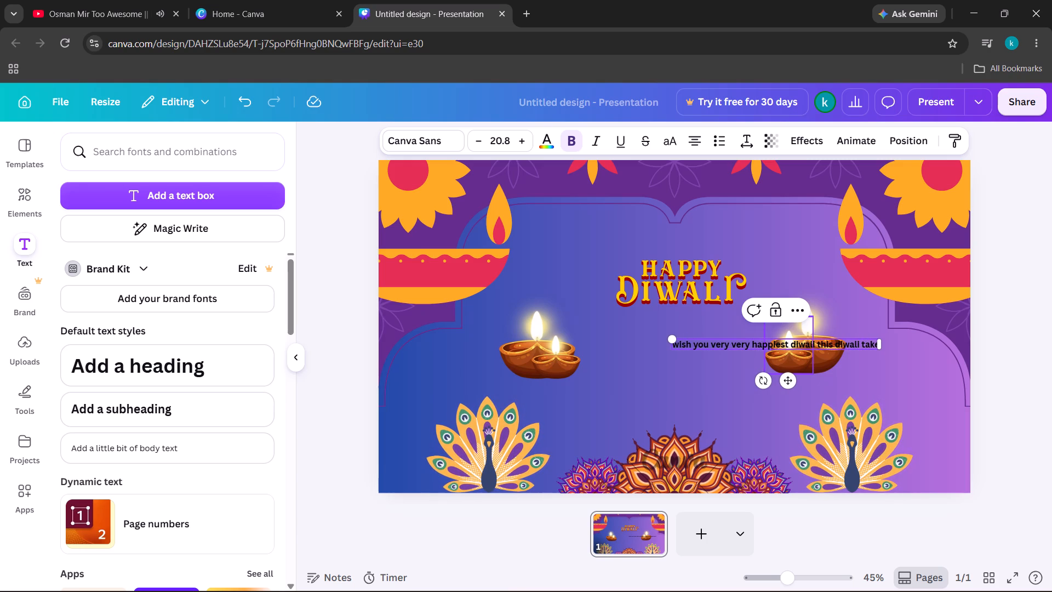
Remove "take" from the end of the greeting and retype its ending so it reads "this diwali".
key(BackSpace)
key(e)
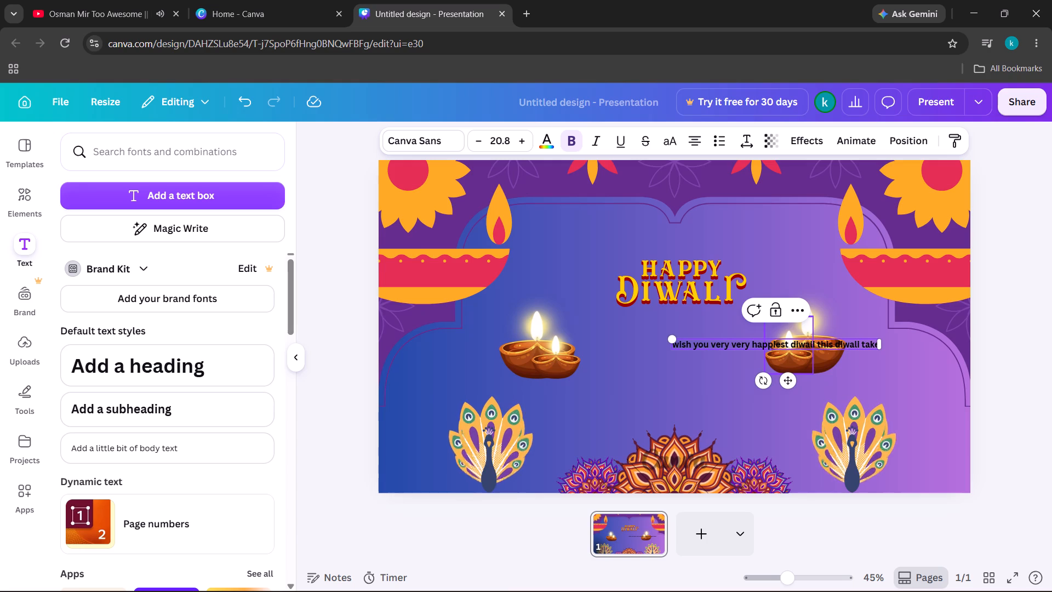
key(BackSpace)
key(BackSpace)
key(BackSpace)
key(BackSpace)
key(BackSpace)
key(BackSpace)
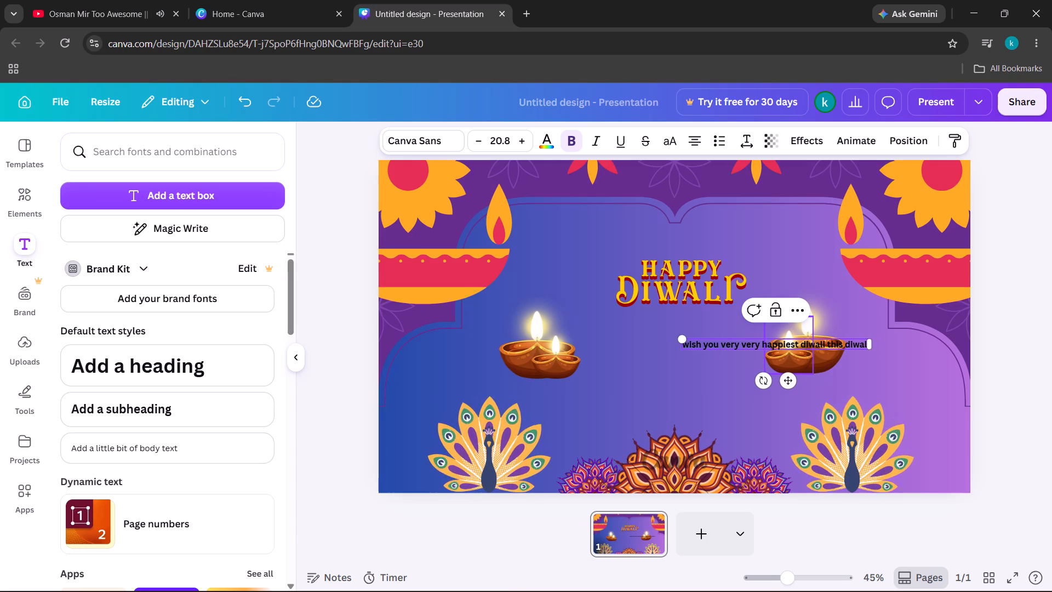
text(li)
key(space)
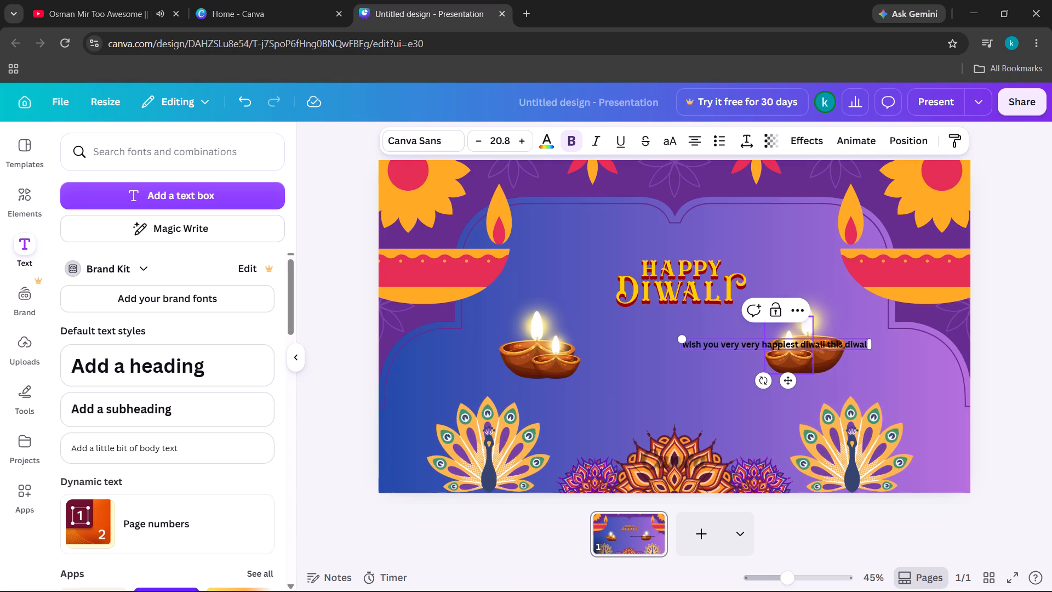
key(space)
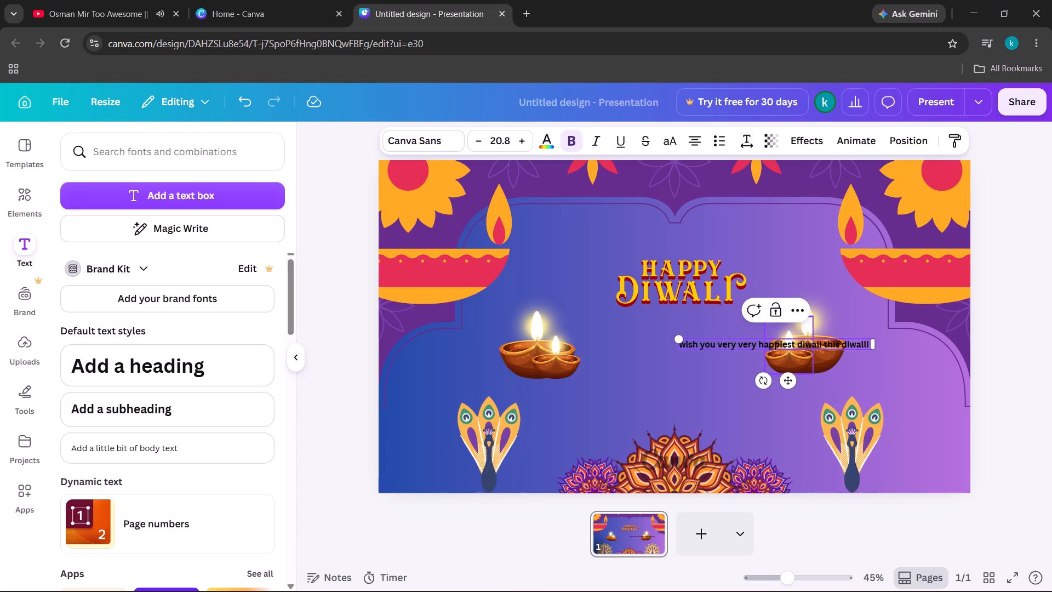
key(BackSpace)
key(BackSpace)
key(BackSpace)
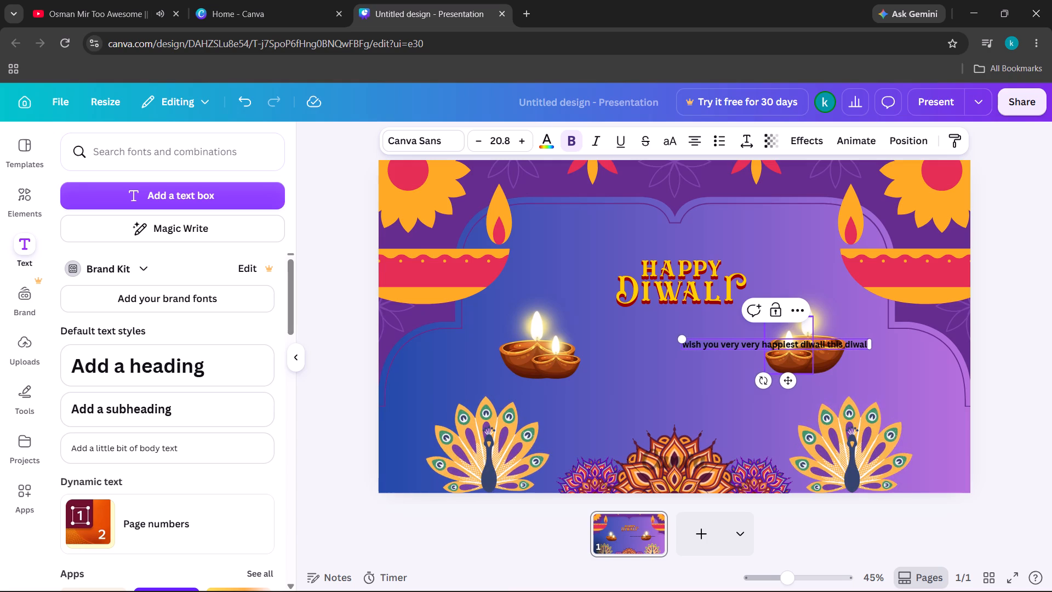
key(BackSpace)
key(BackSpace)
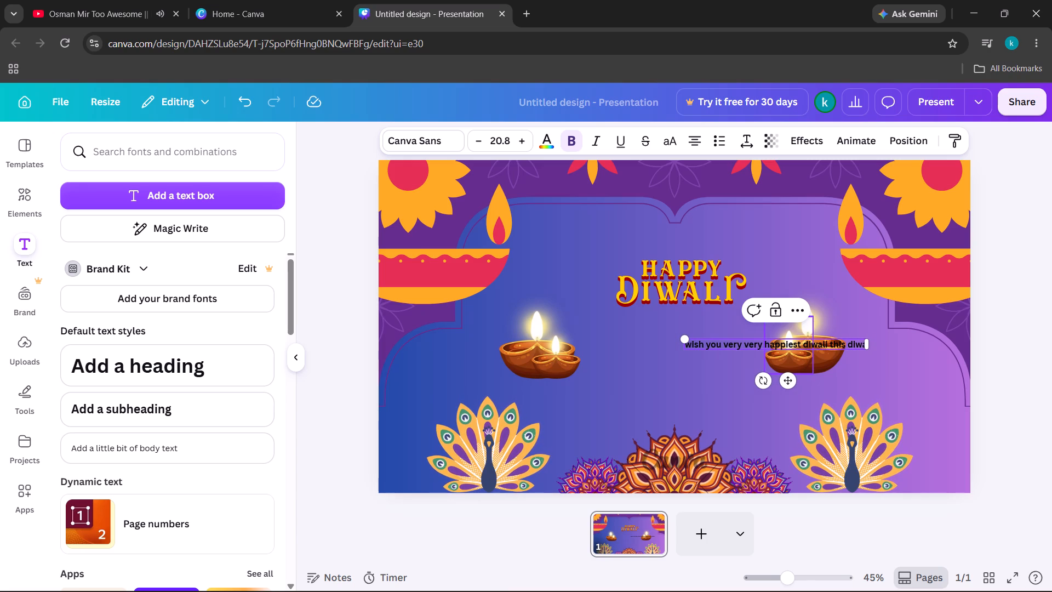
text(li)
key(space)
key(space)
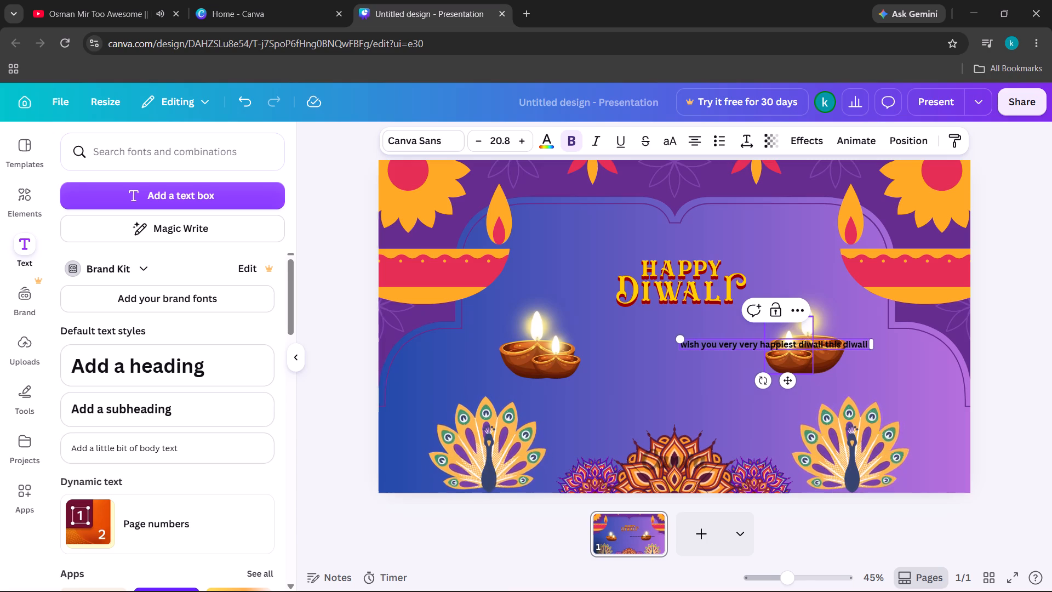
key(space)
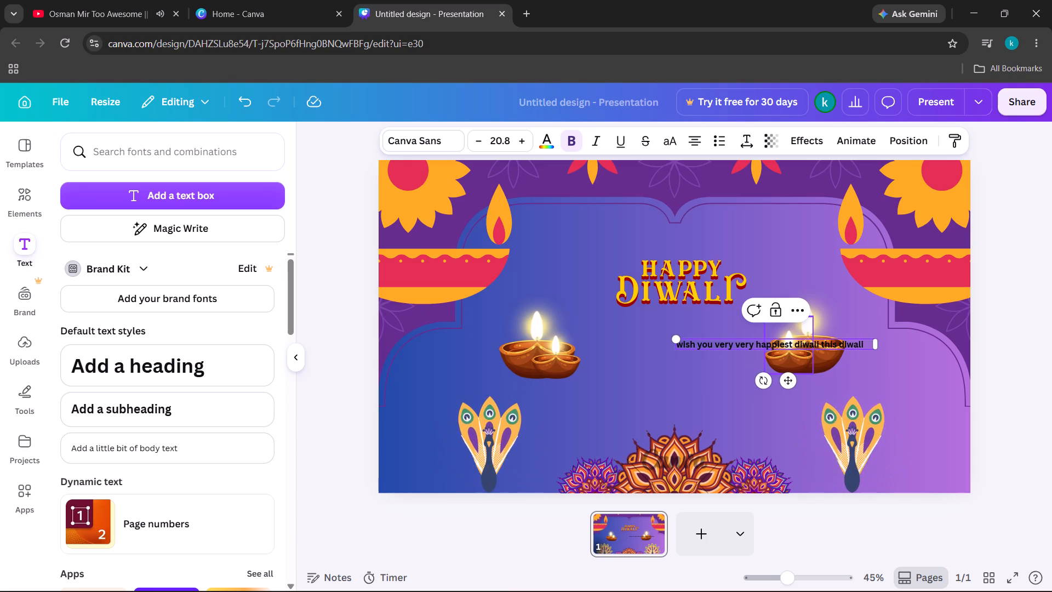
key(BackSpace)
key(BackSpace)
key(BackSpace)
key(BackSpace)
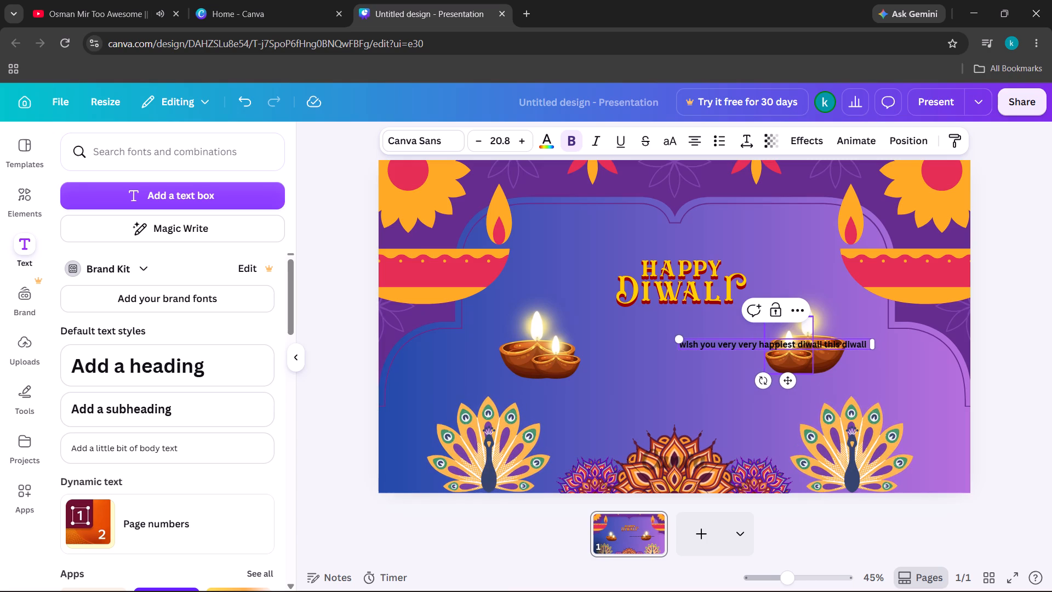
key(BackSpace)
key(space)
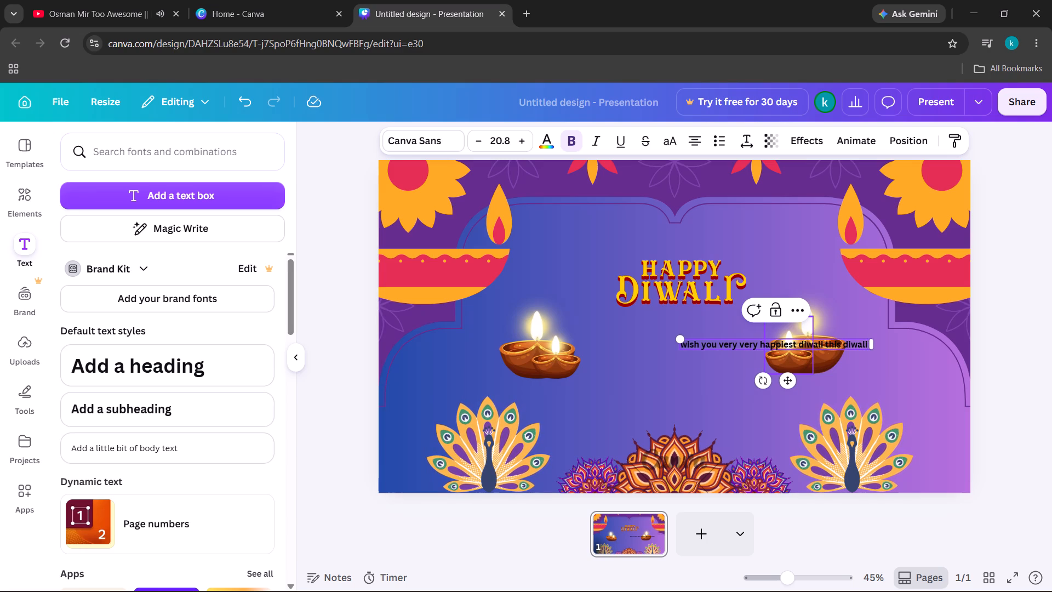
text(take us a lote of mon)
text(ey)
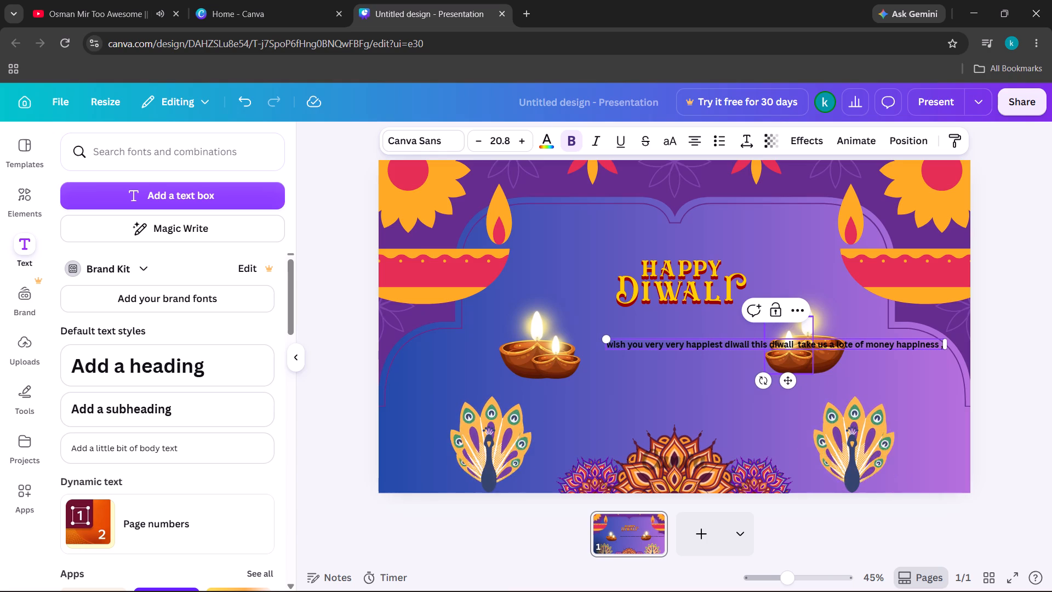
Finish the greeting with "hope , new beggnings , light in your life" and a line break.
text(hope ,)
key(space)
key(space)
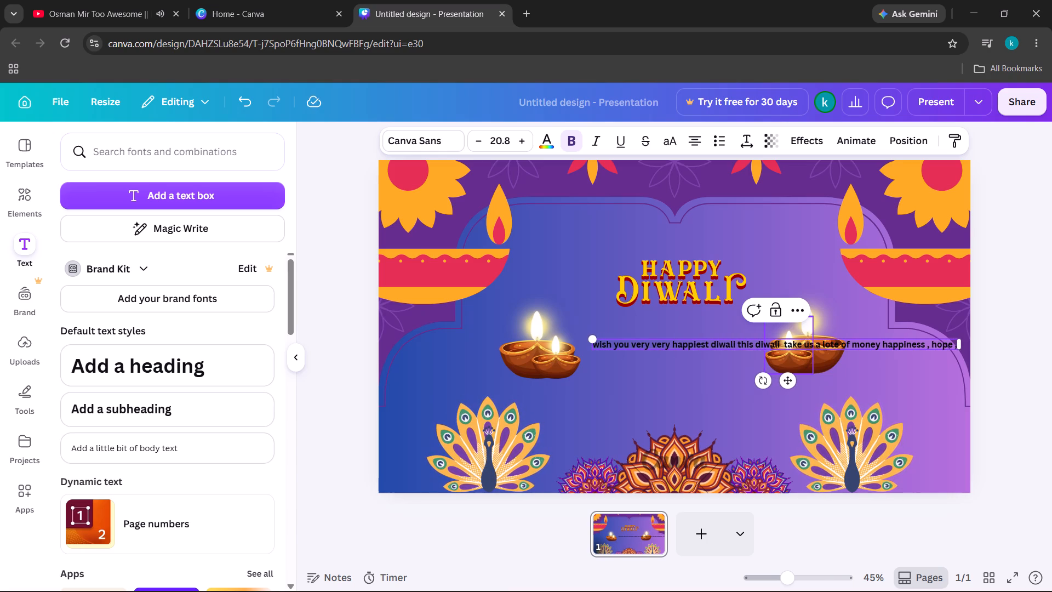
key(BackSpace)
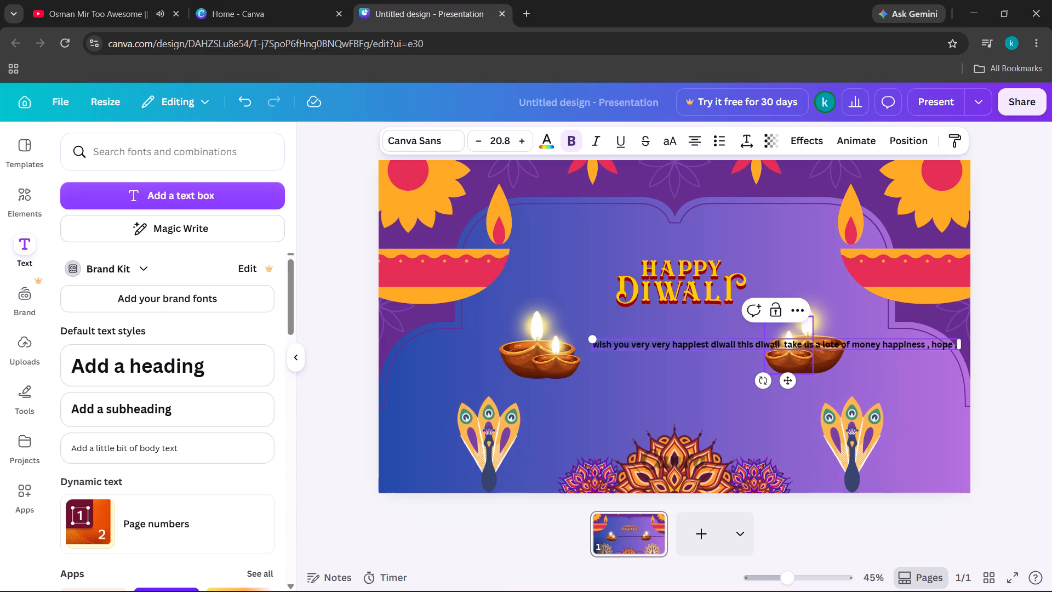
text(new b)
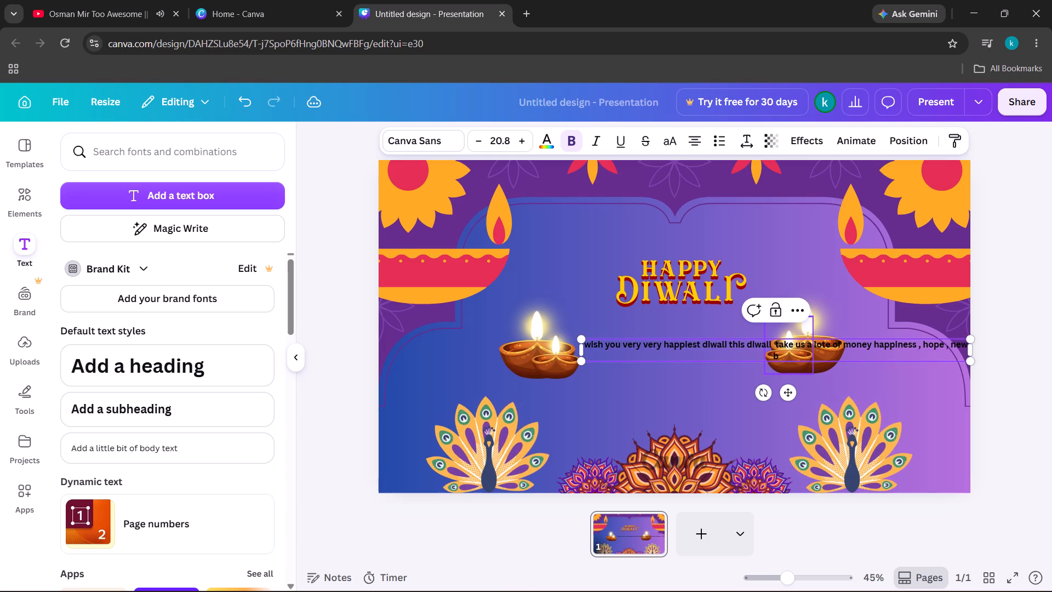
text(eggnings ,)
key(space)
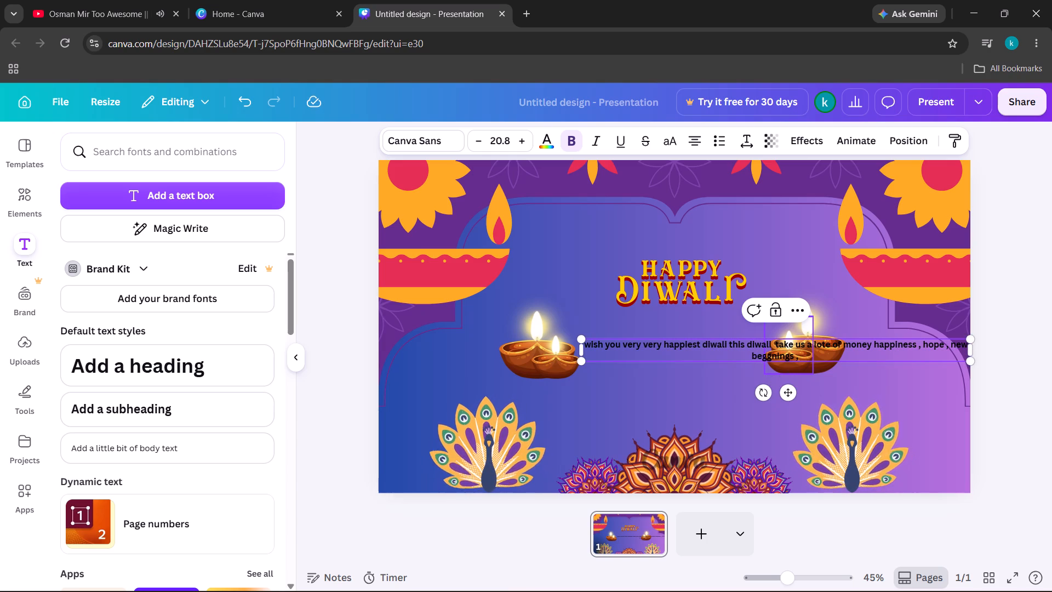
text(li)
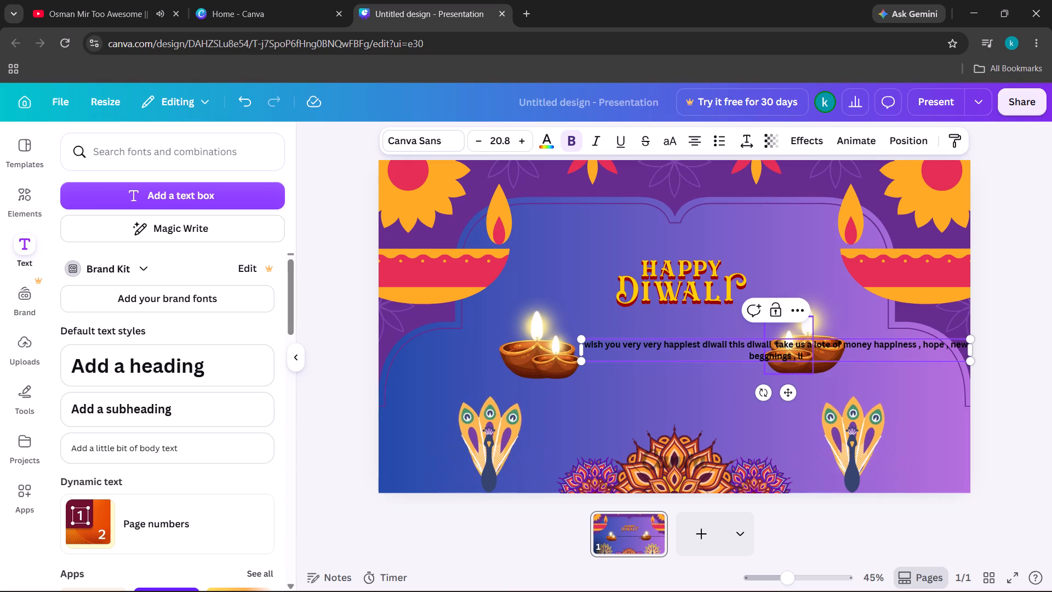
text(gh)
text(t in)
key(space)
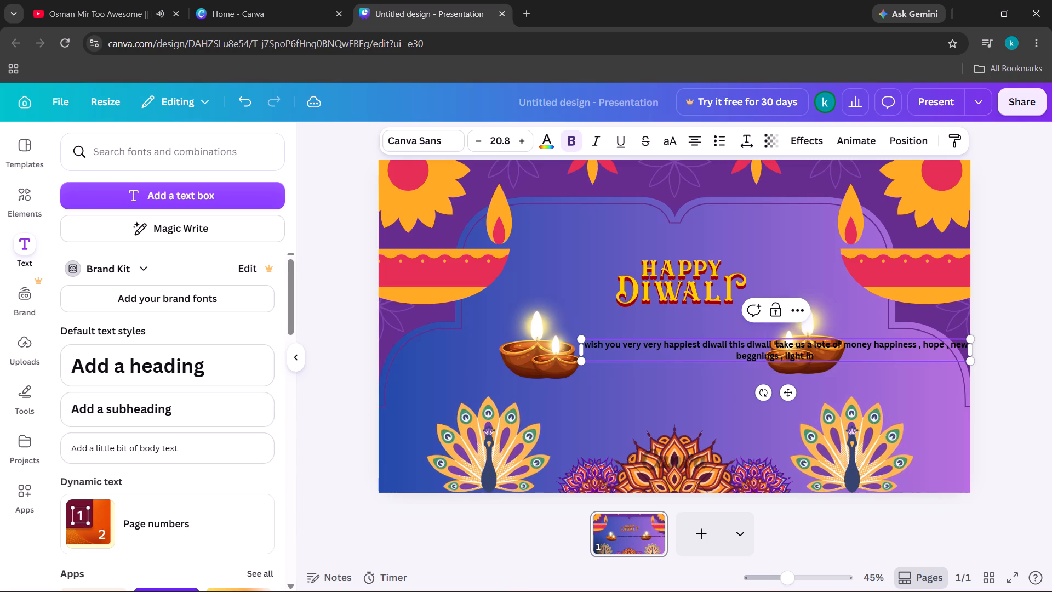
text(your life)
key(space)
key(Return)
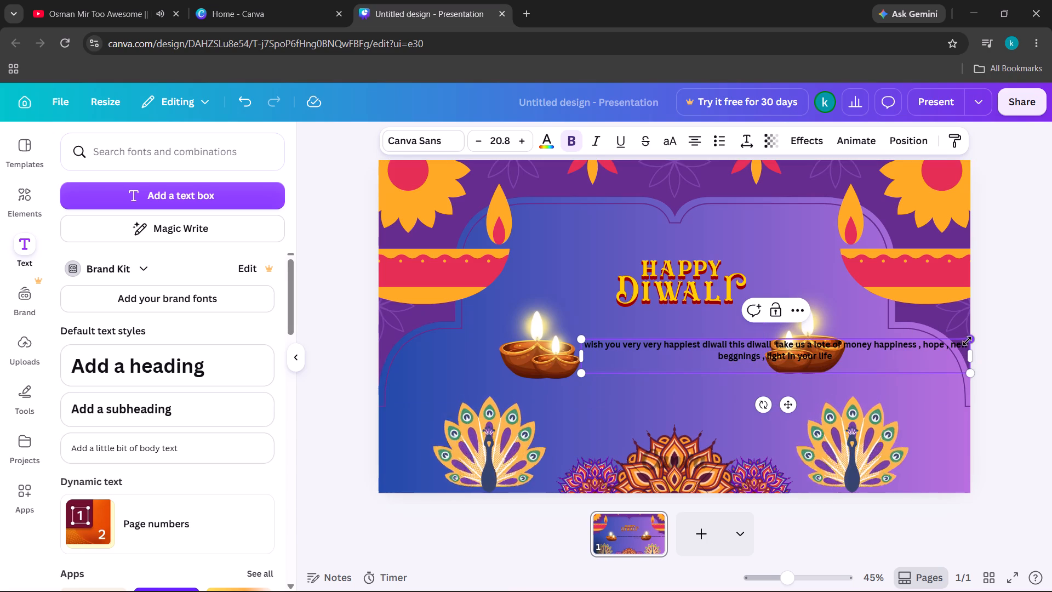
Shrink the greeting text to font size 10.1 so it spans the gap between the two diya pairs.
drag(967, 341, 748, 390)
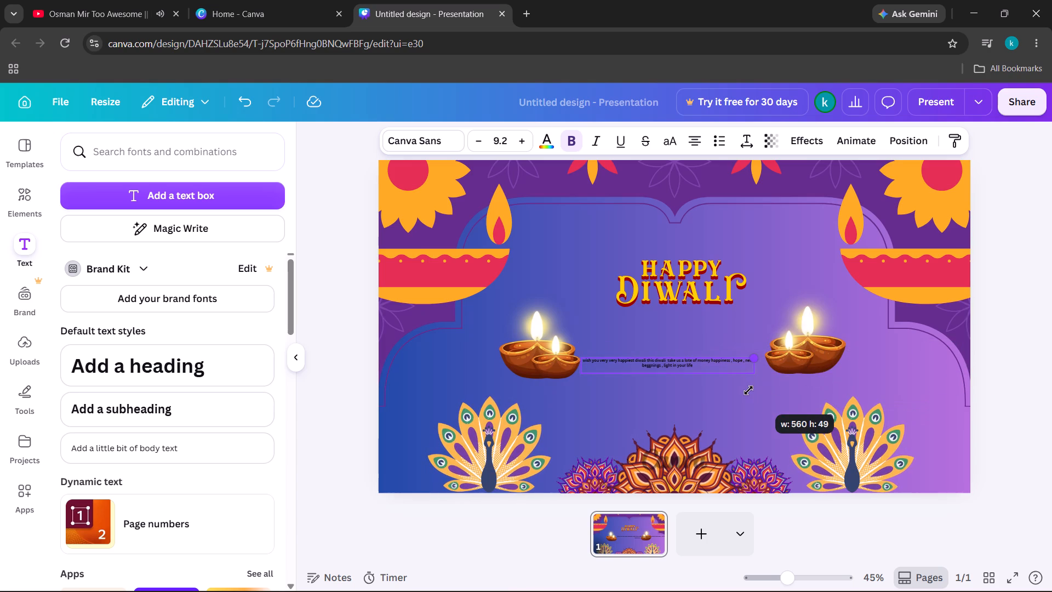
drag(748, 390, 768, 392)
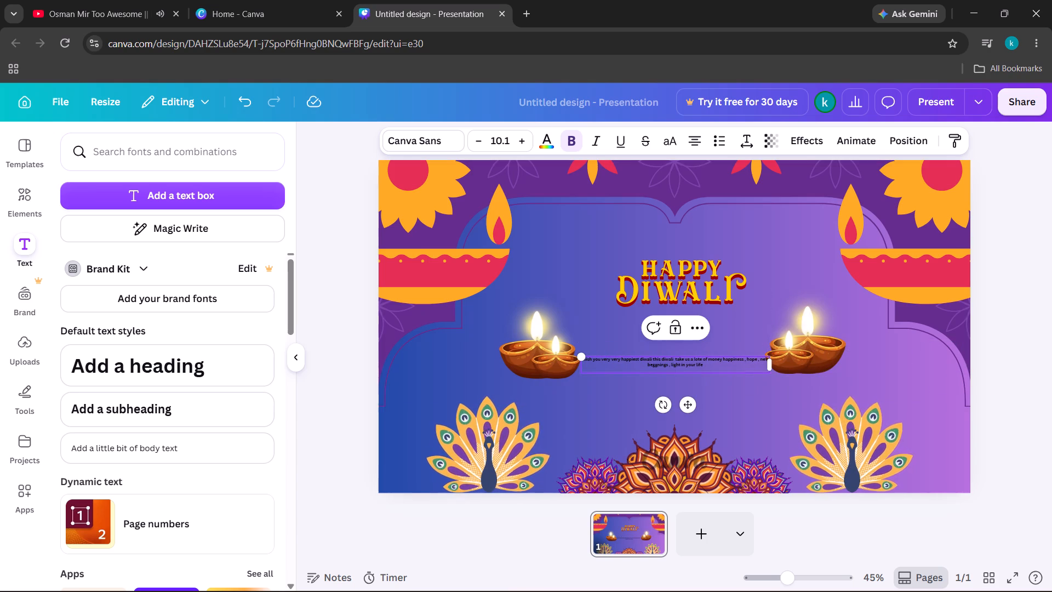
Move the greeting text down to just above the central half-mandala, centred under the "Happy Diwali" lettering.
drag(733, 366, 727, 418)
drag(691, 402, 687, 444)
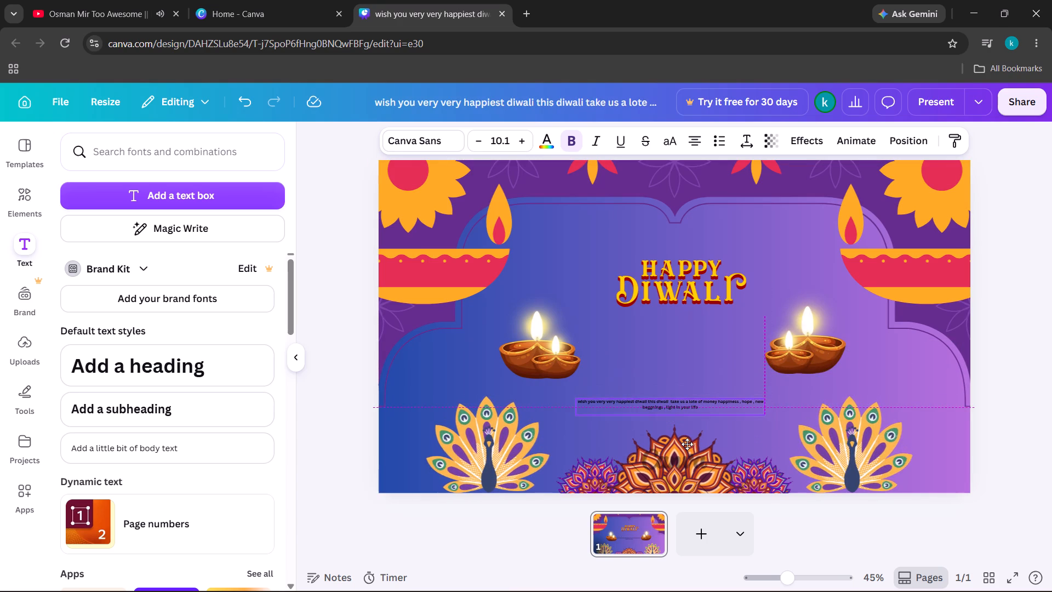
drag(687, 444, 697, 438)
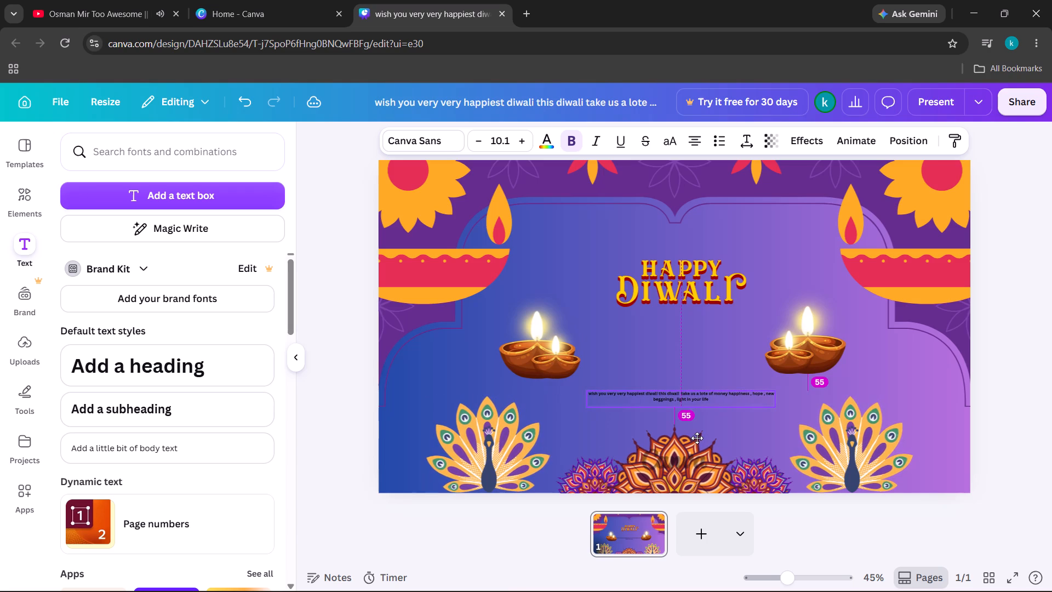
drag(697, 438, 697, 438)
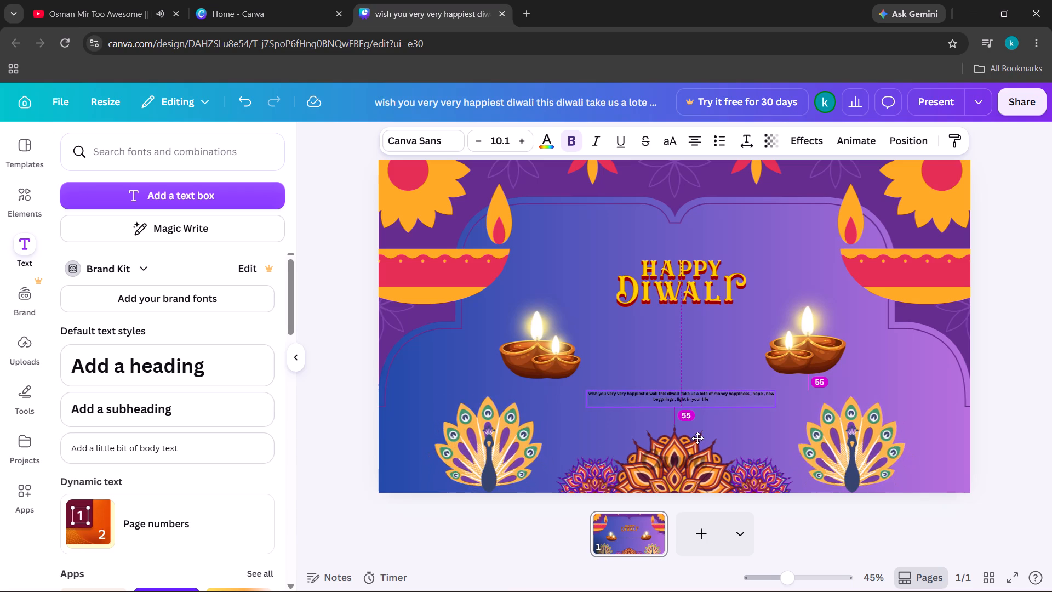
Recolour the greeting text to the design's crimson, #e52e55.
drag(697, 438, 697, 439)
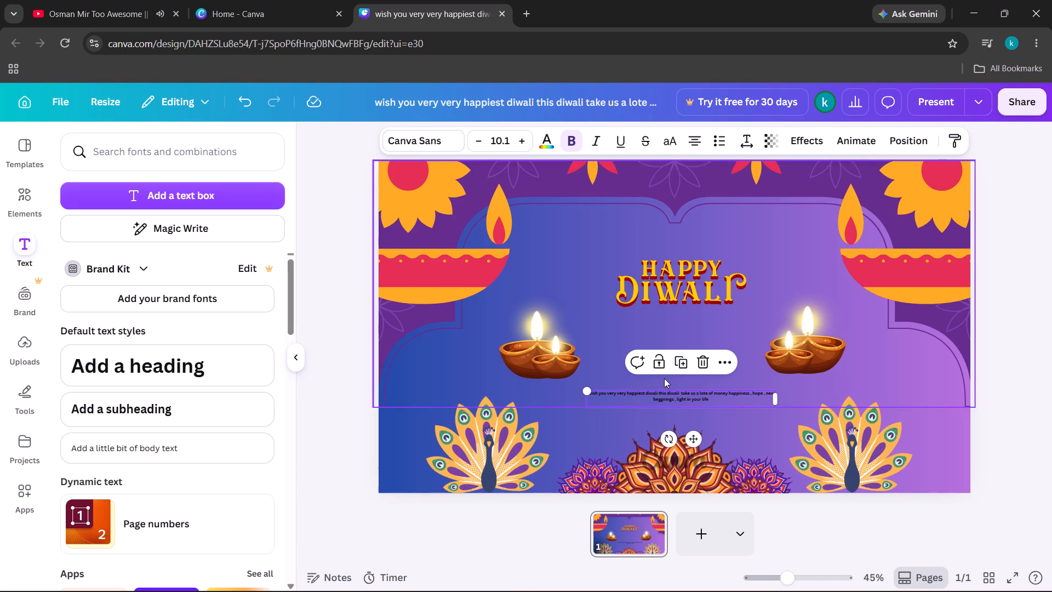
click(552, 150)
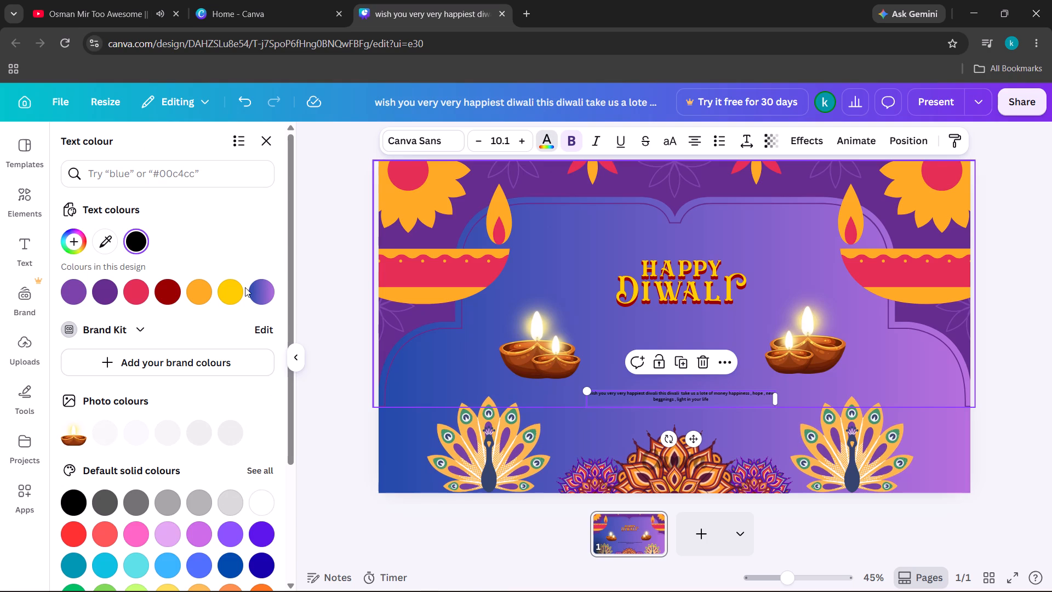
click(131, 288)
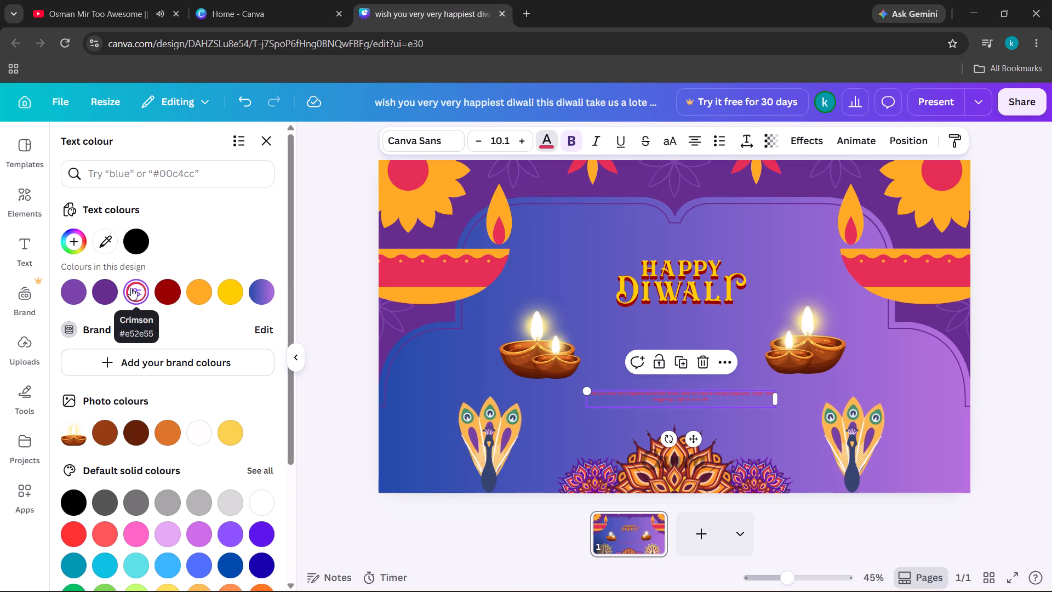
click(336, 363)
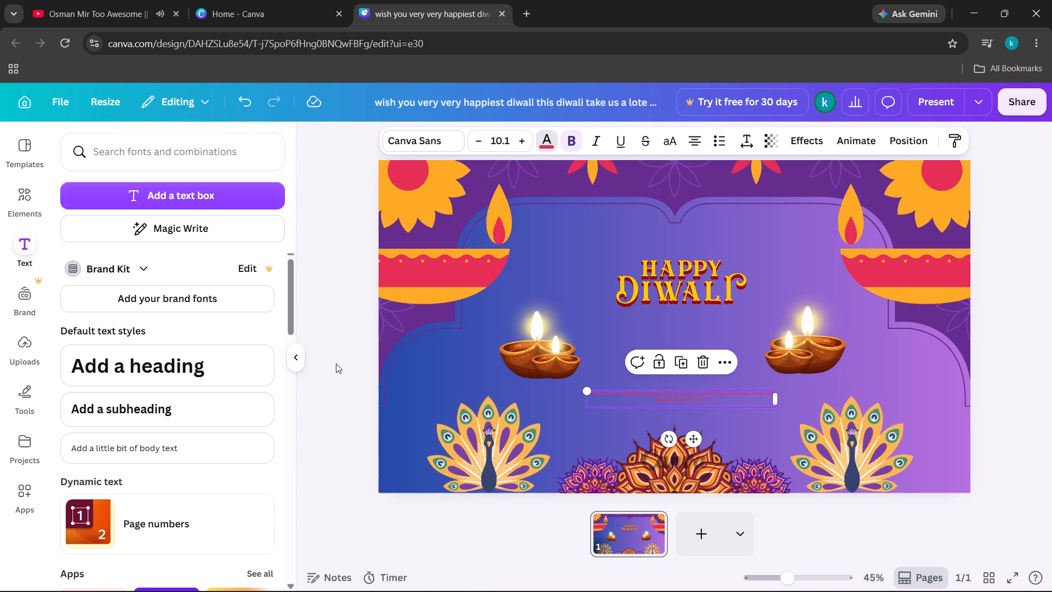
click(336, 363)
click(336, 363)
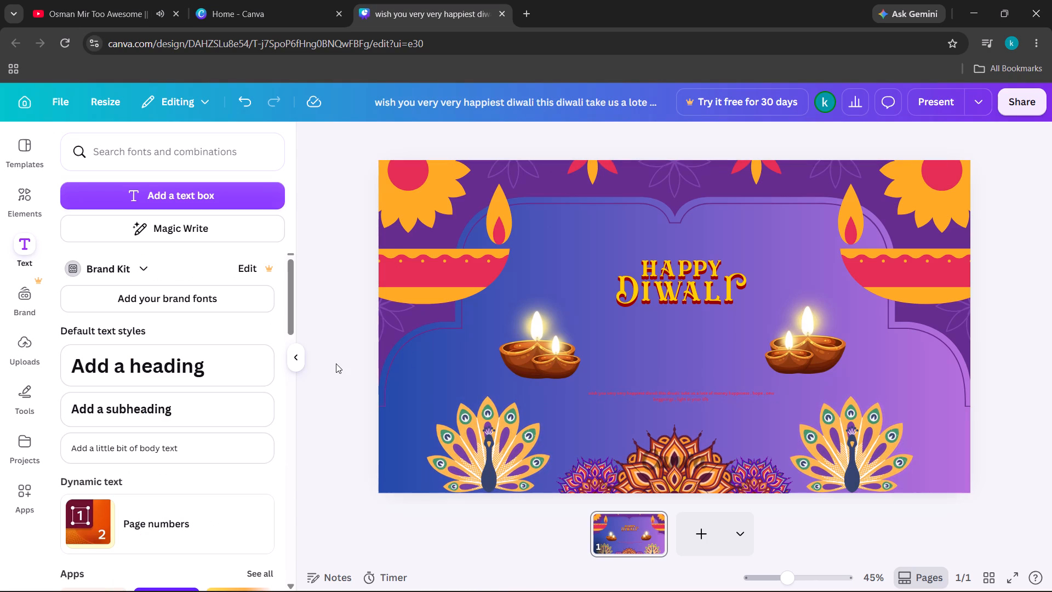
Bring up the "diwali graphics" element results and move the "Happy Diwali" lettering down, between the two diya pairs.
click(39, 156)
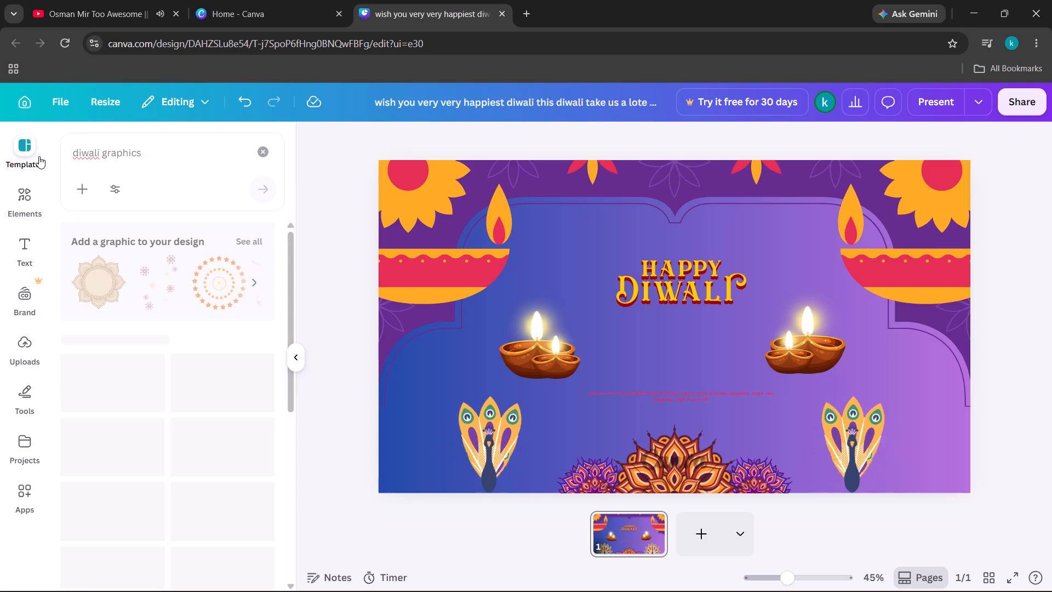
click(258, 240)
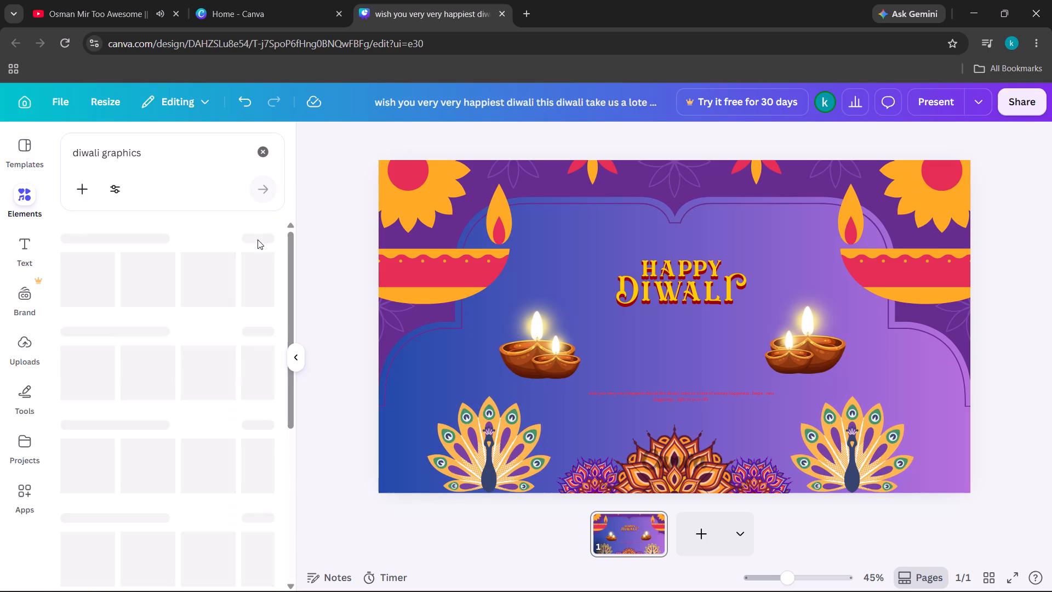
drag(635, 287, 631, 327)
click(609, 259)
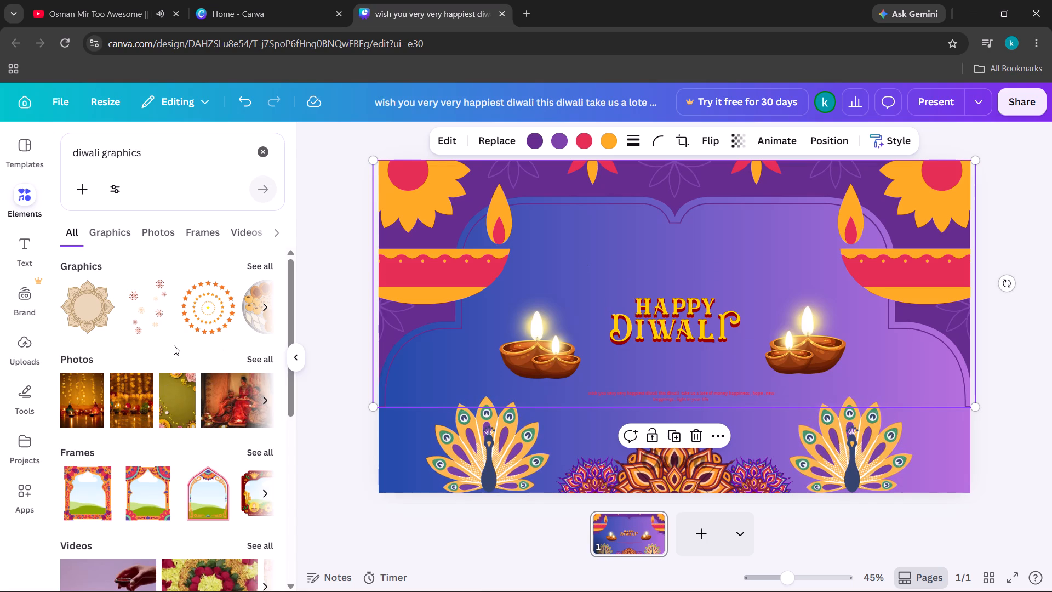
Add the scattered red-and-orange fireworks graphic, shrink it and place it above the left diya pair, beside the "Happy Diwali" lettering.
click(255, 263)
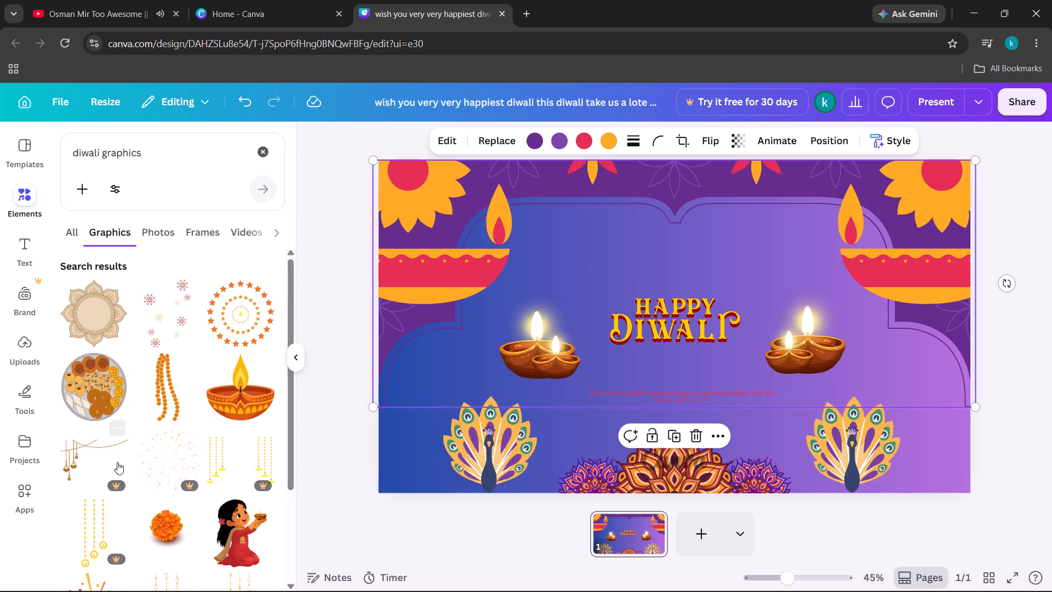
click(164, 316)
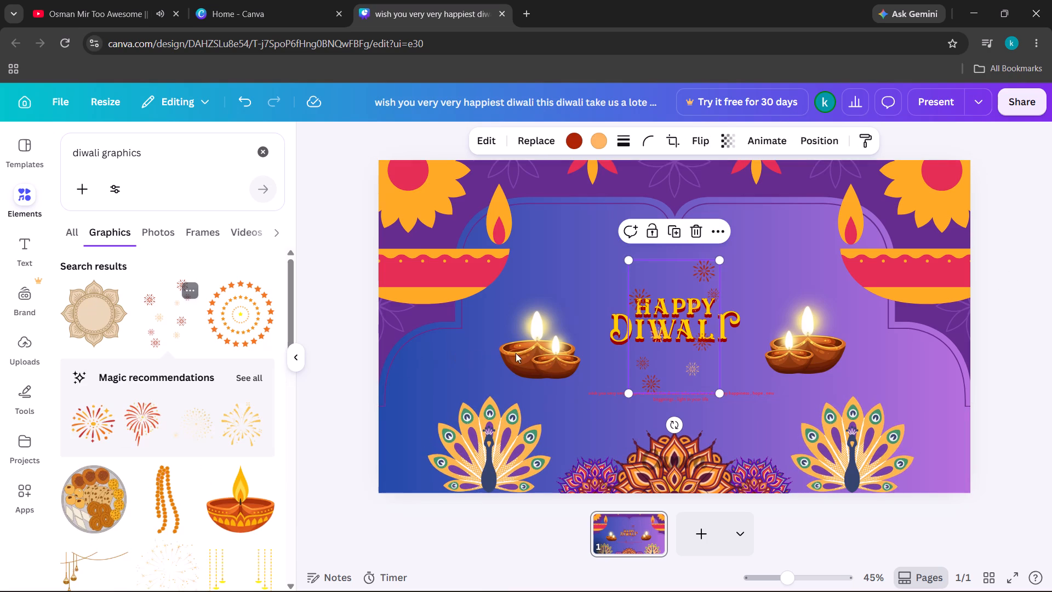
drag(691, 362, 572, 291)
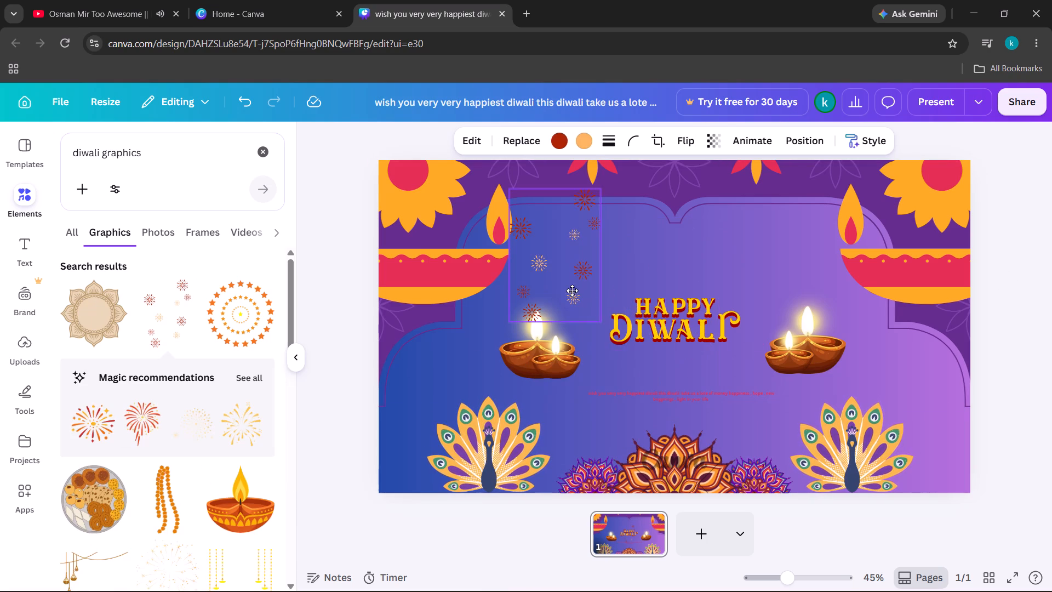
drag(572, 291, 591, 293)
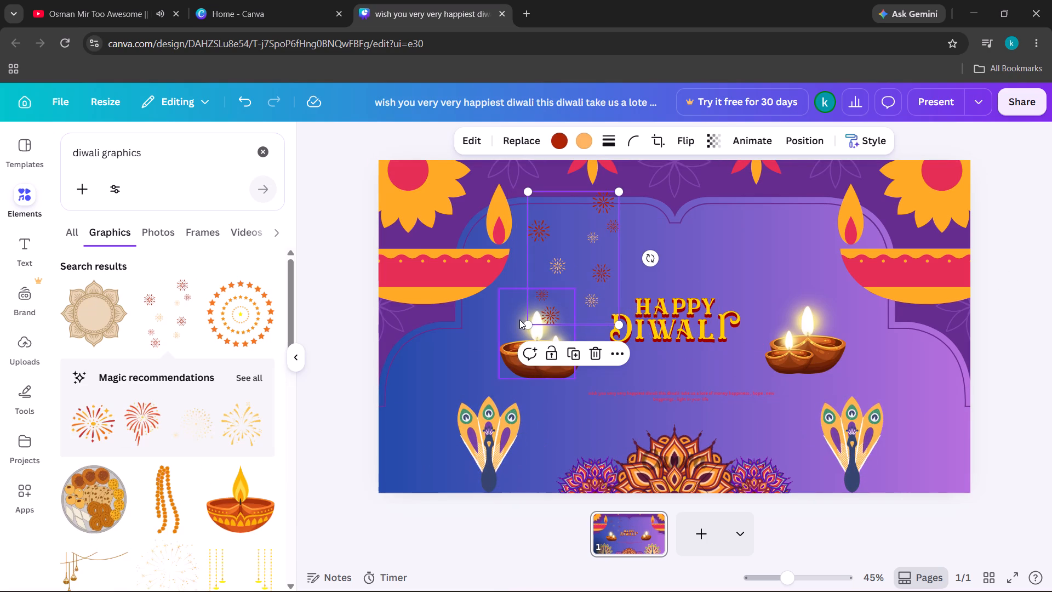
drag(527, 323, 561, 291)
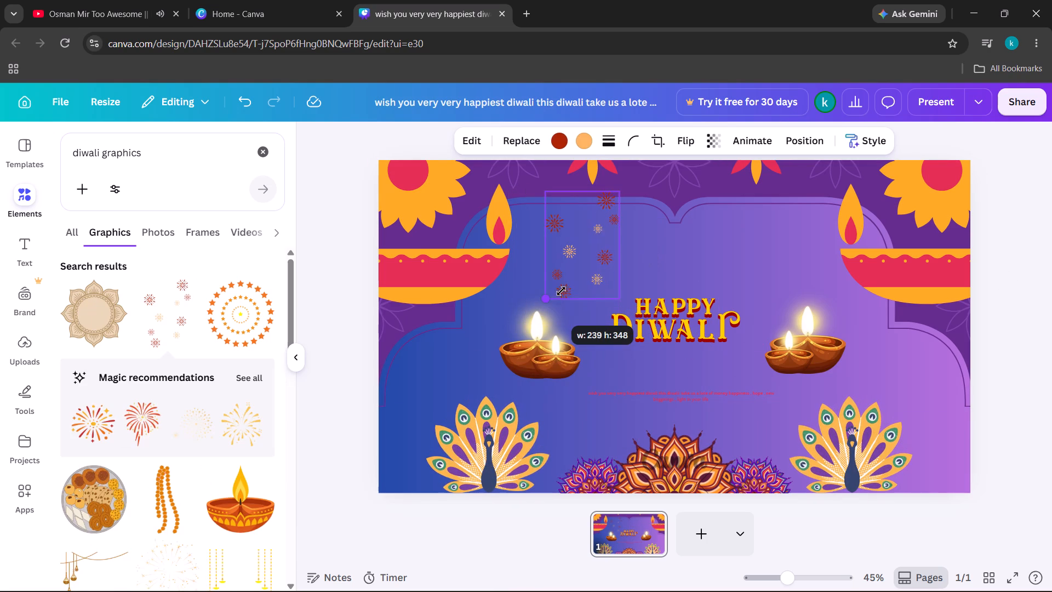
drag(561, 291, 573, 285)
drag(588, 250, 571, 277)
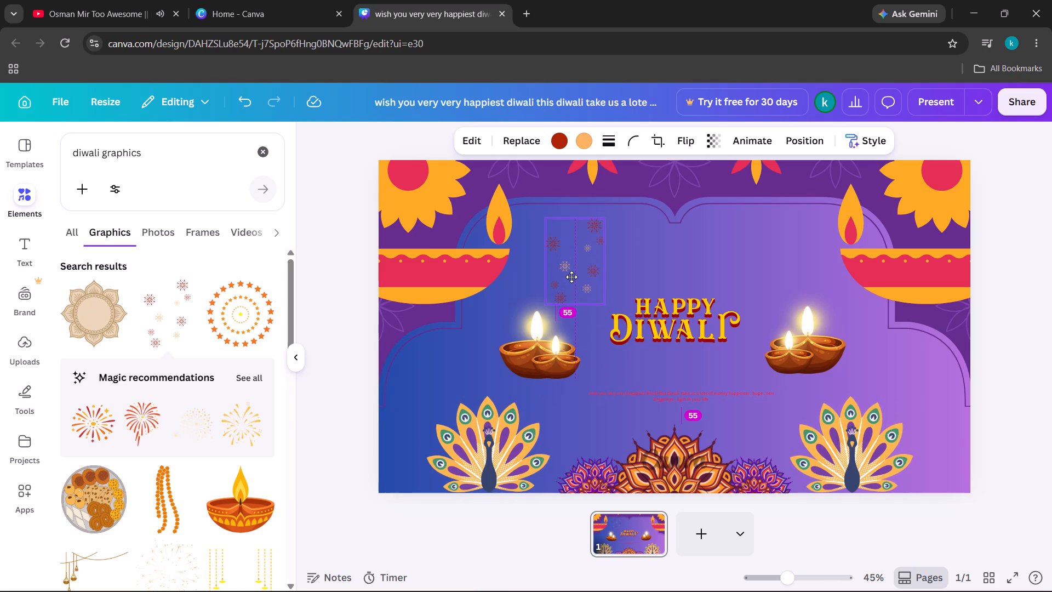
drag(571, 277, 591, 275)
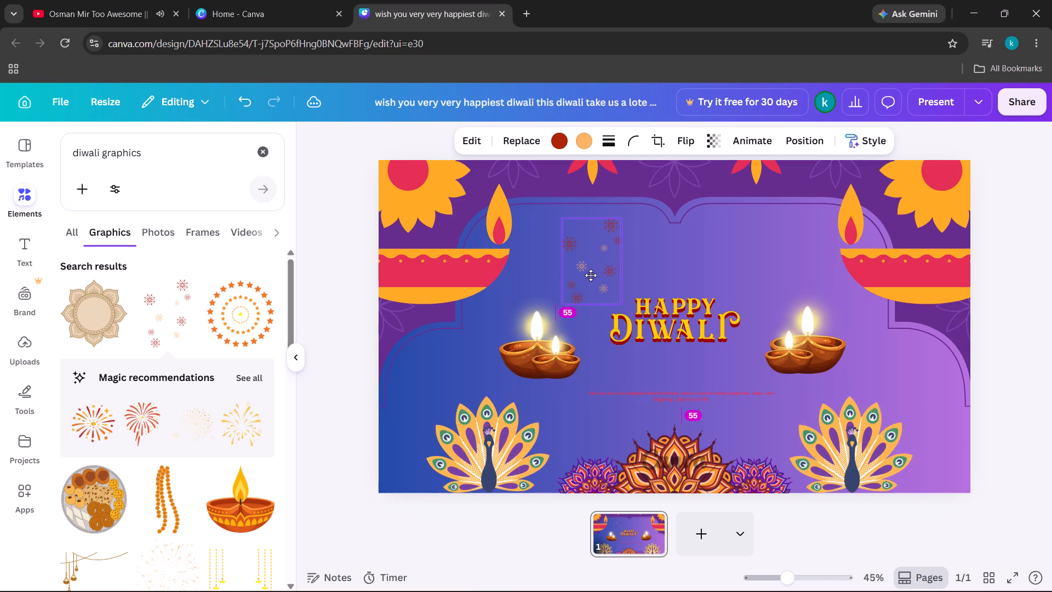
click(542, 272)
click(583, 271)
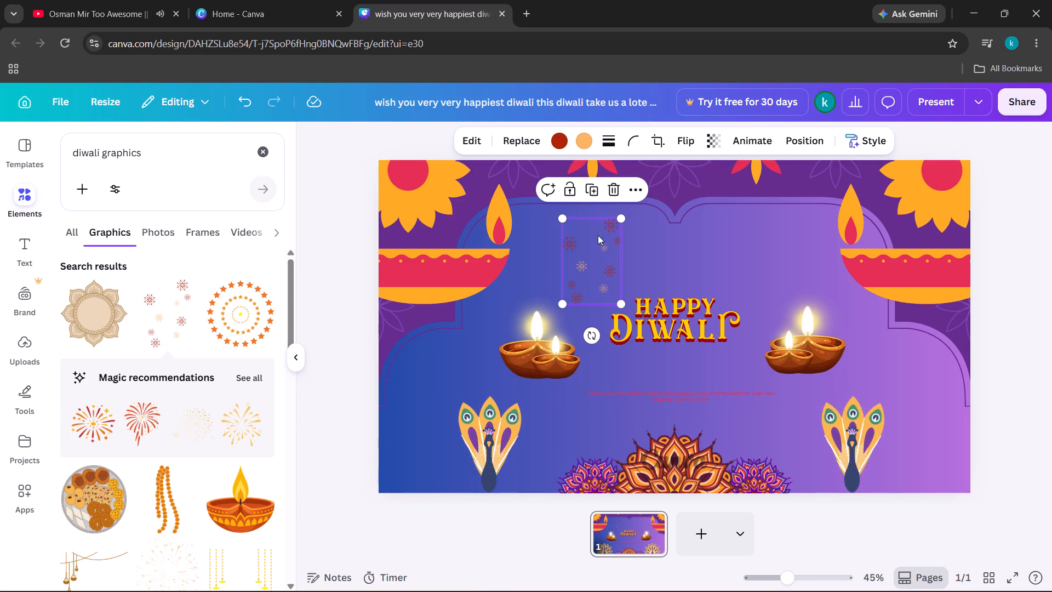
Duplicate the scattered fireworks, move the copy above the right diya pair and turn it almost upside down.
click(590, 191)
drag(586, 248, 754, 238)
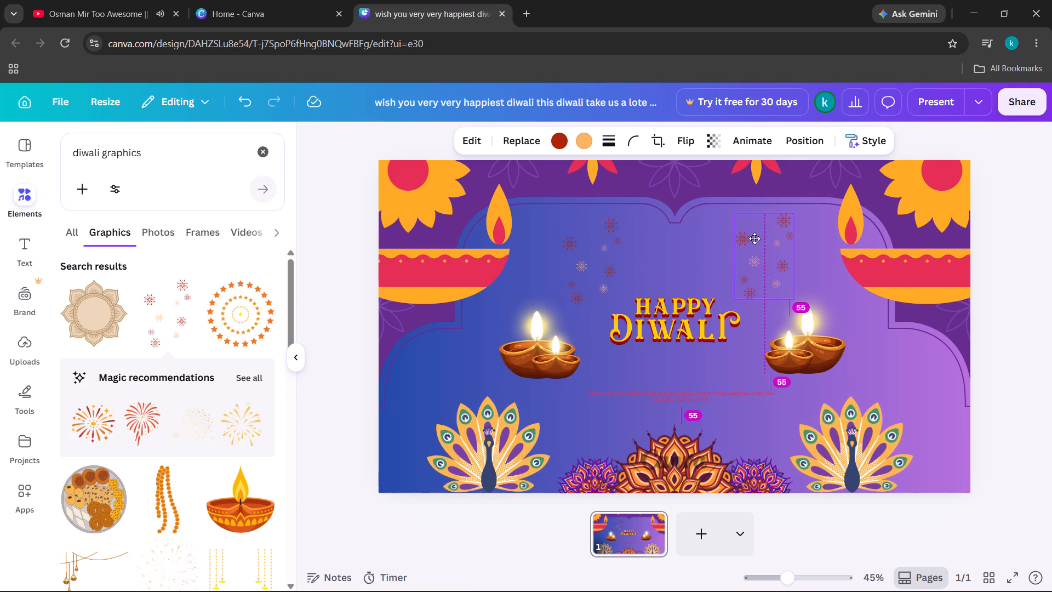
drag(754, 238, 755, 238)
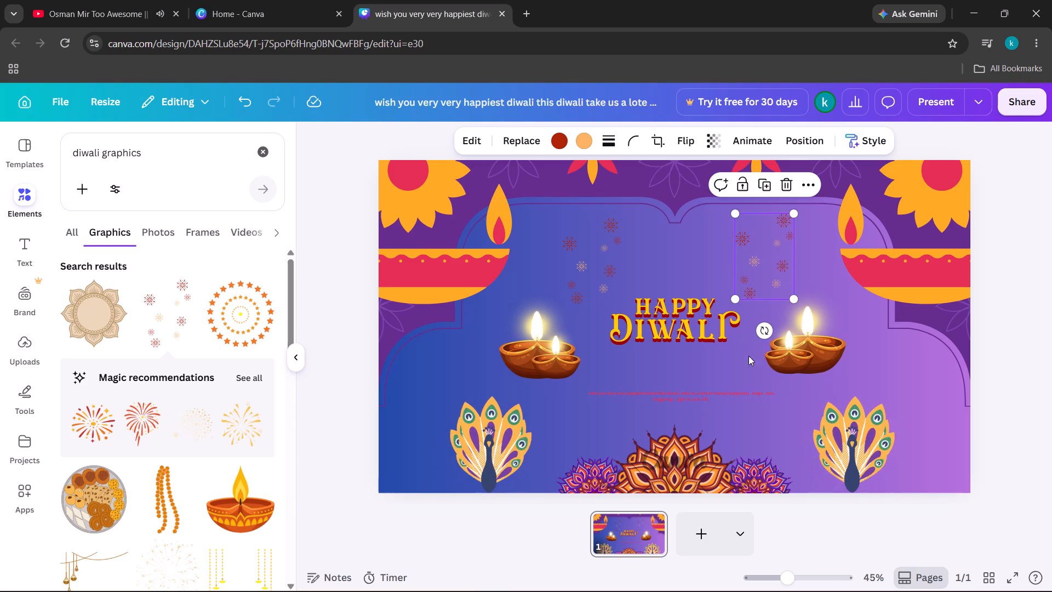
drag(767, 334, 777, 225)
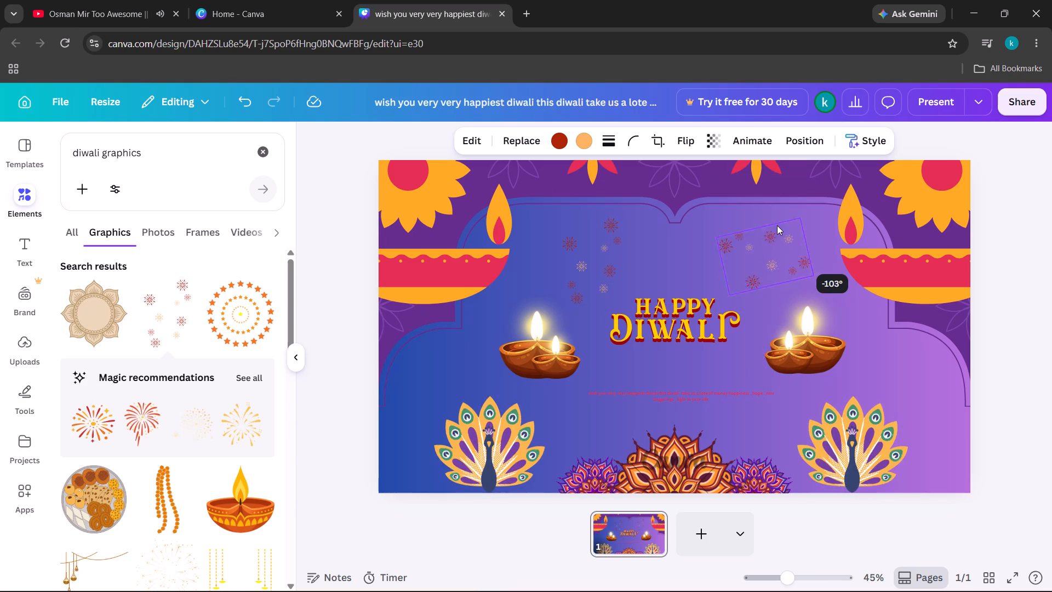
drag(777, 225, 759, 203)
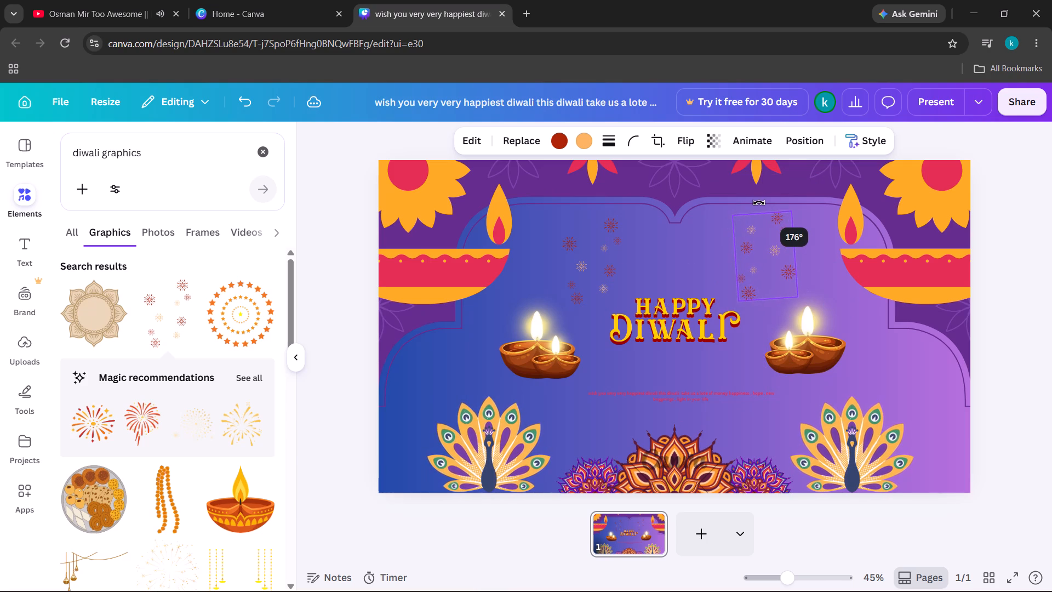
drag(759, 203, 763, 203)
click(663, 268)
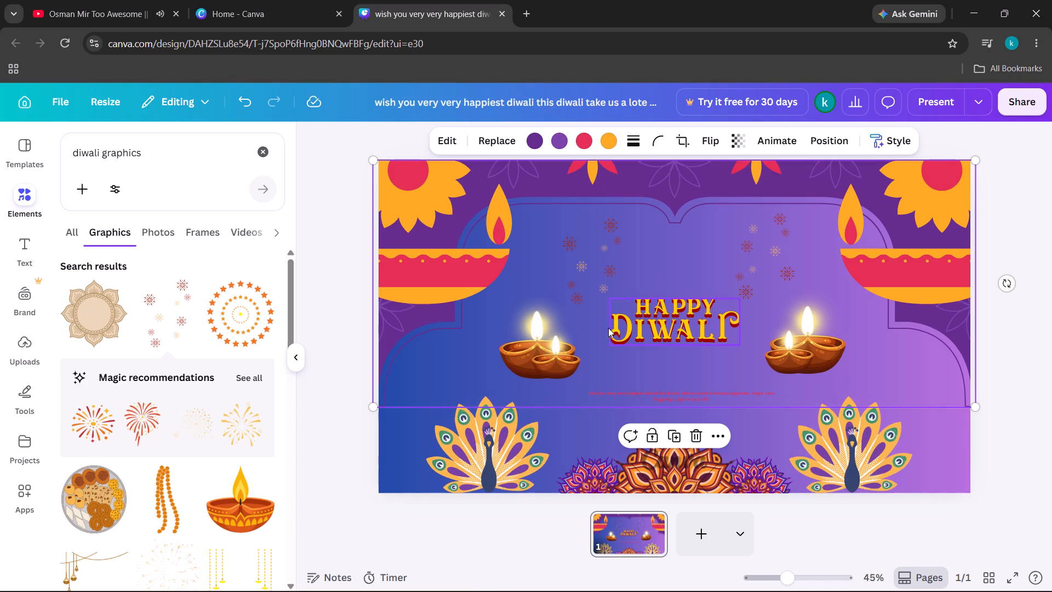
click(565, 431)
click(331, 407)
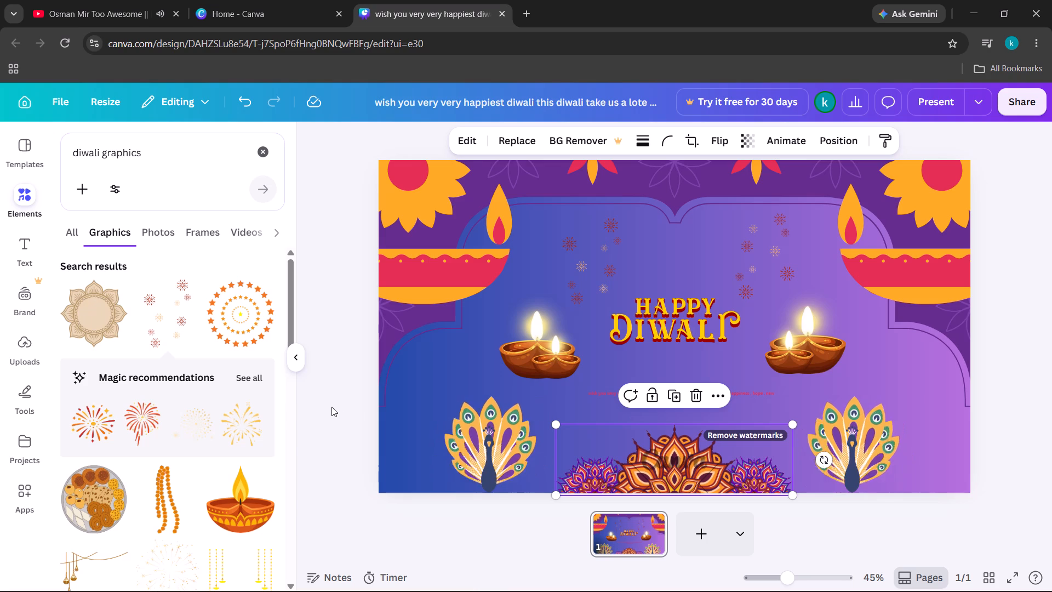
Add the golden starburst firework from the recommended graphics, enlarge it and position it around the "Happy Diwali" lettering.
click(200, 435)
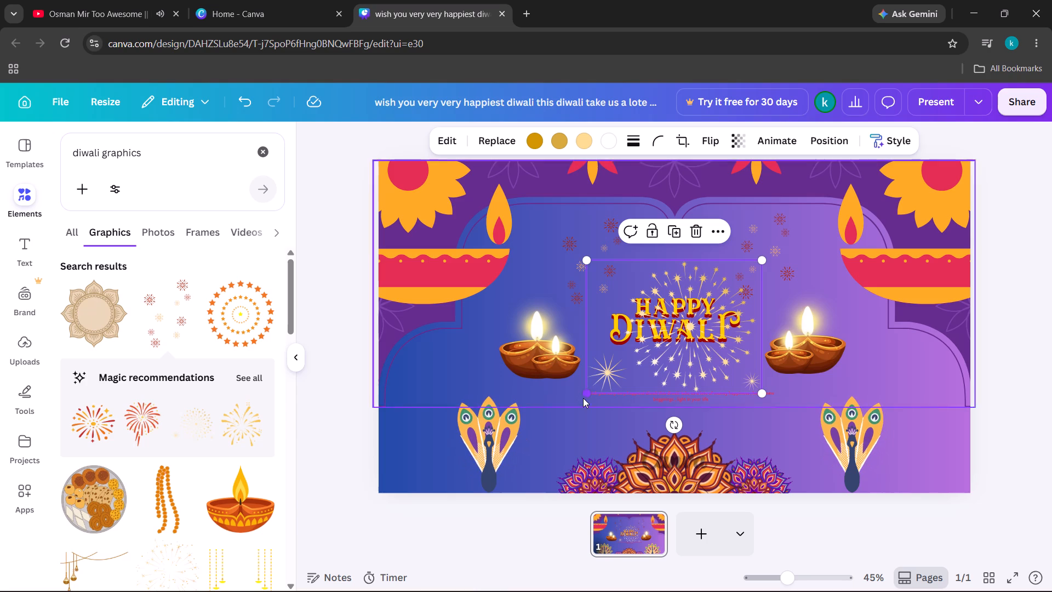
drag(587, 394, 653, 333)
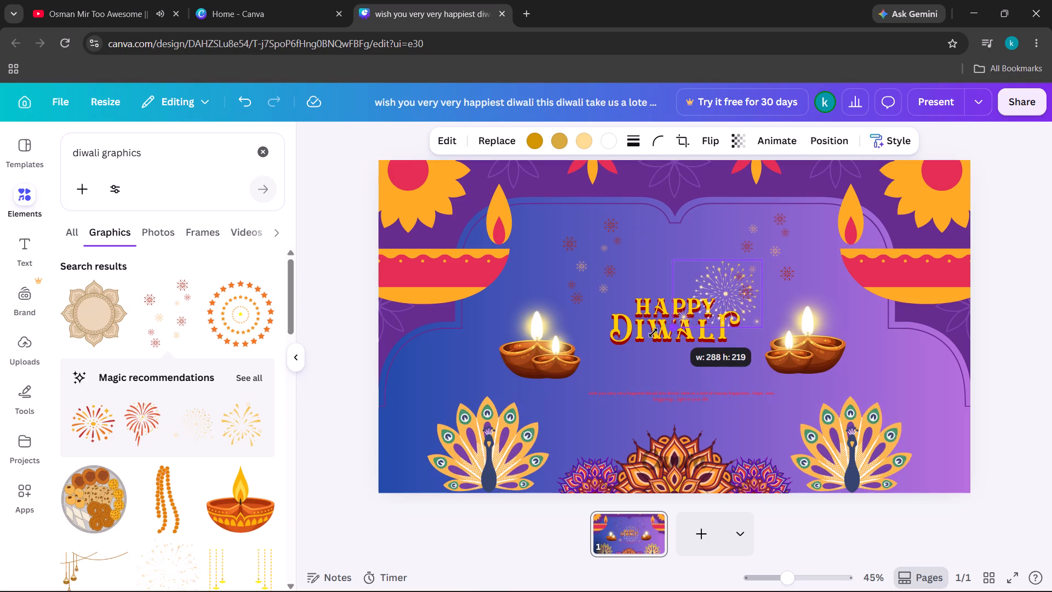
drag(653, 333, 548, 400)
drag(650, 377, 642, 364)
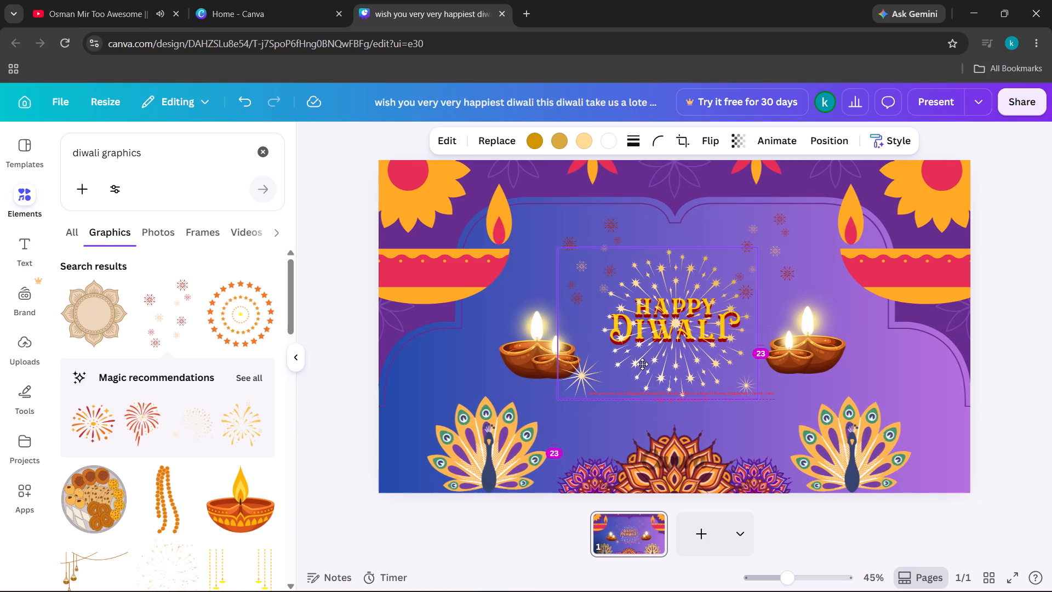
drag(642, 364, 639, 367)
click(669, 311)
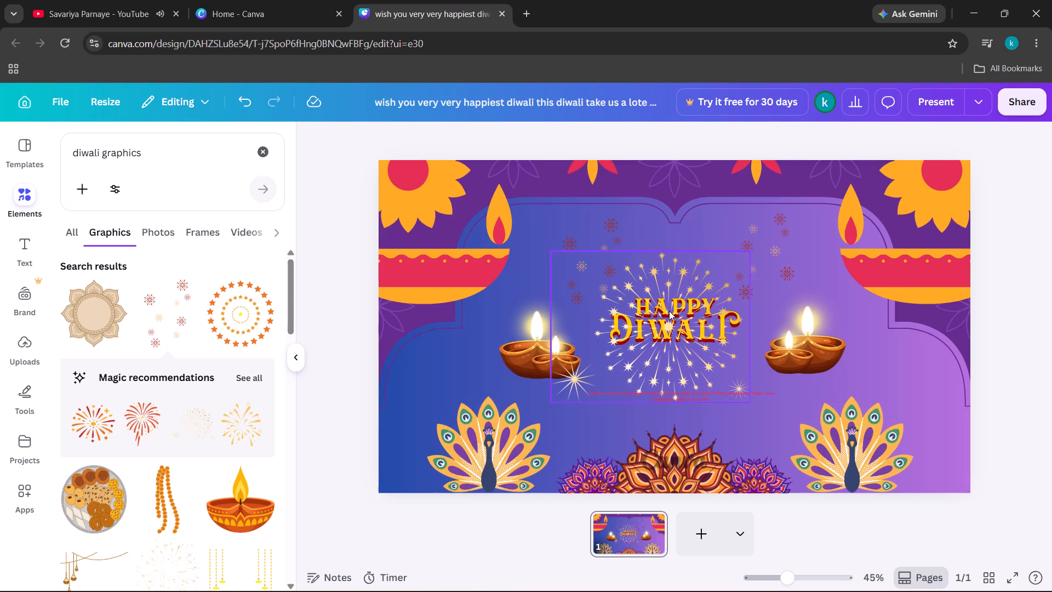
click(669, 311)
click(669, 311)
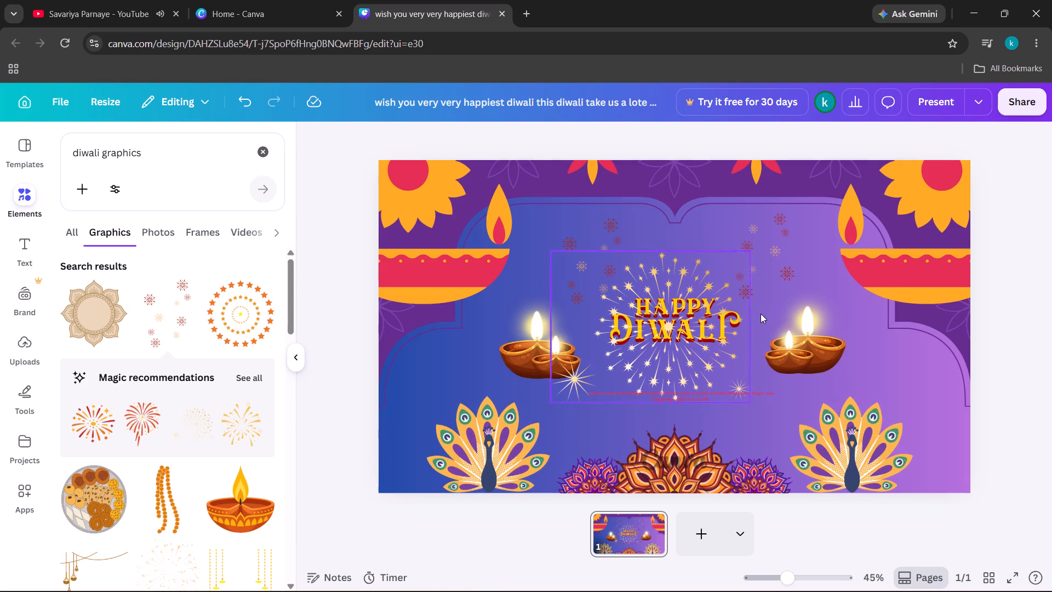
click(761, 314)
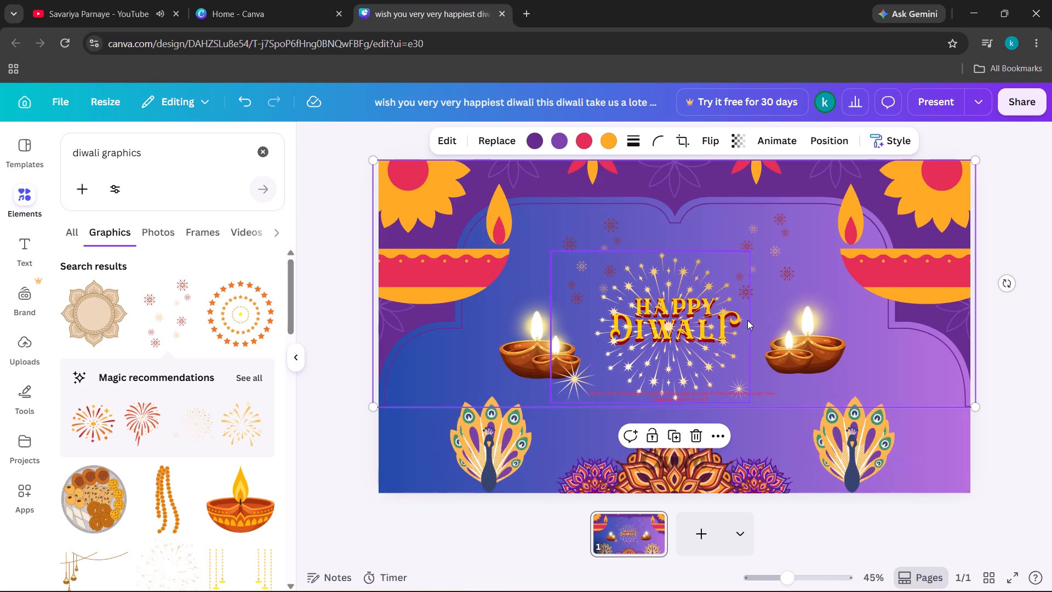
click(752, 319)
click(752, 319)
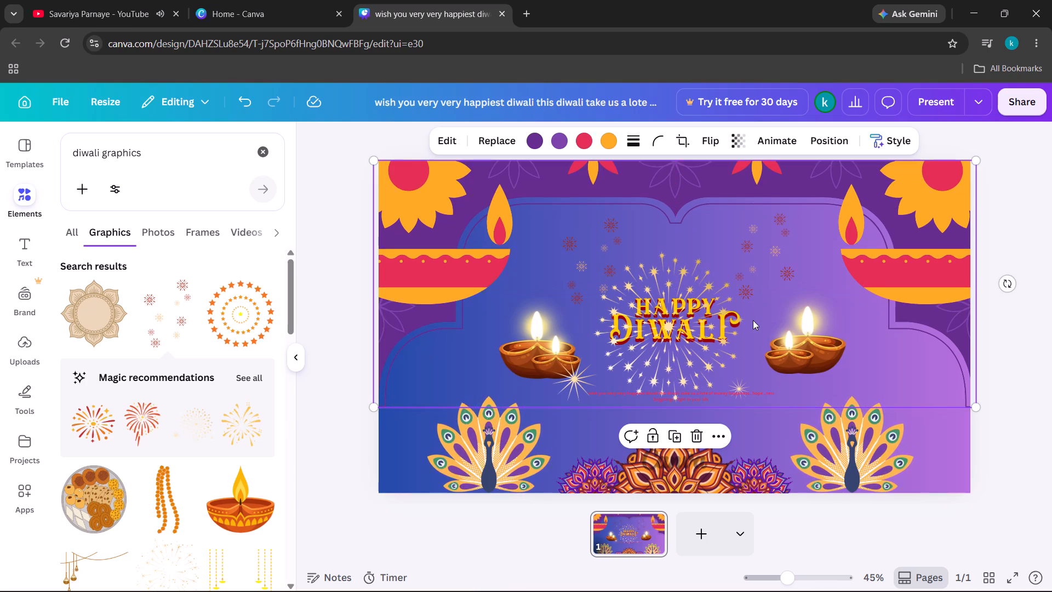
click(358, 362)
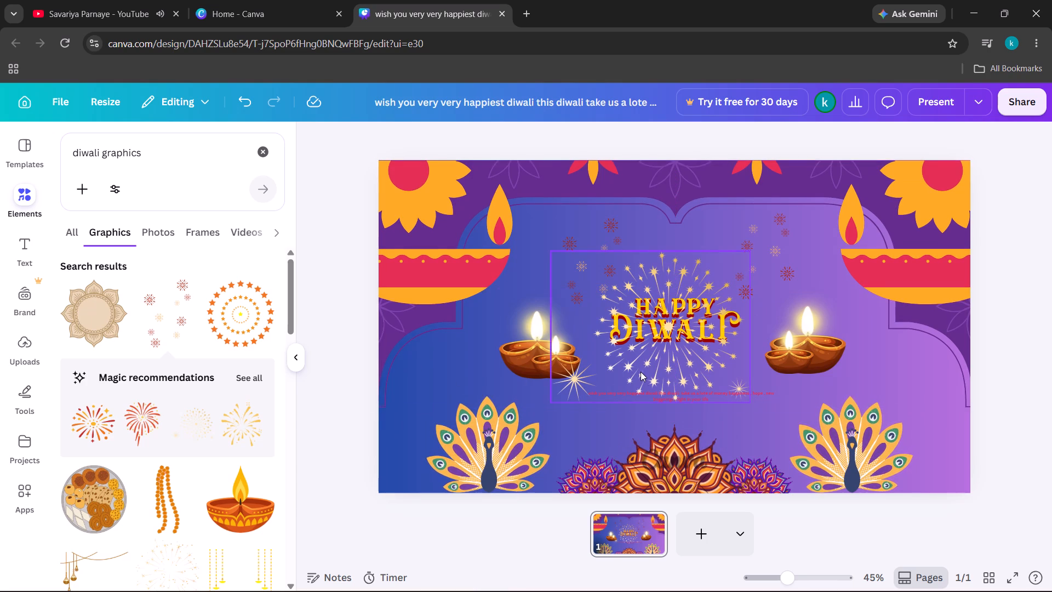
Shrink the golden starburst firework and place it above the left diya pair, beside the scattered red-and-orange fireworks.
drag(642, 371, 646, 359)
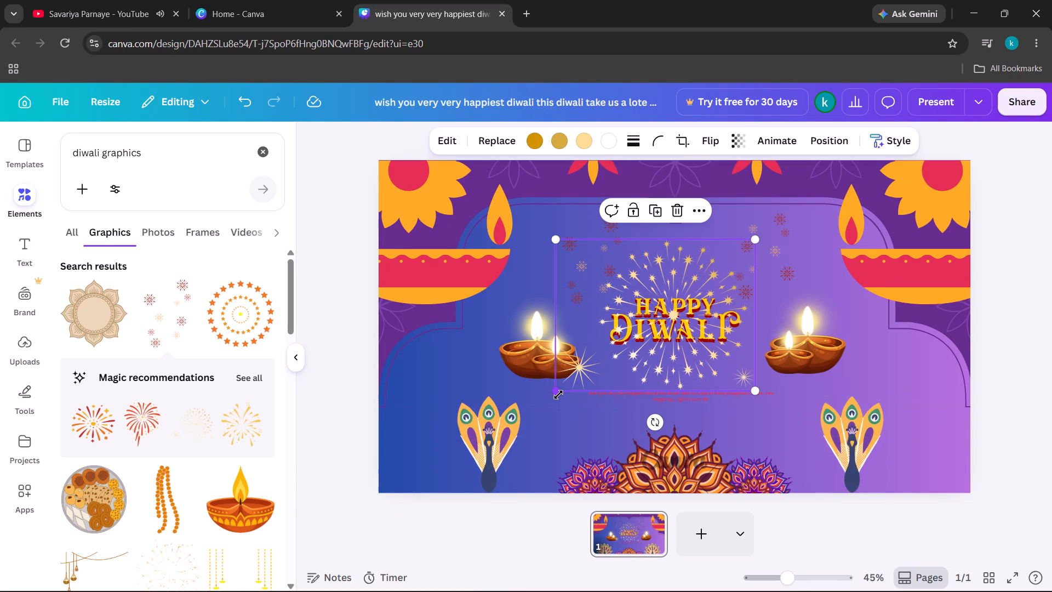
drag(556, 391, 682, 288)
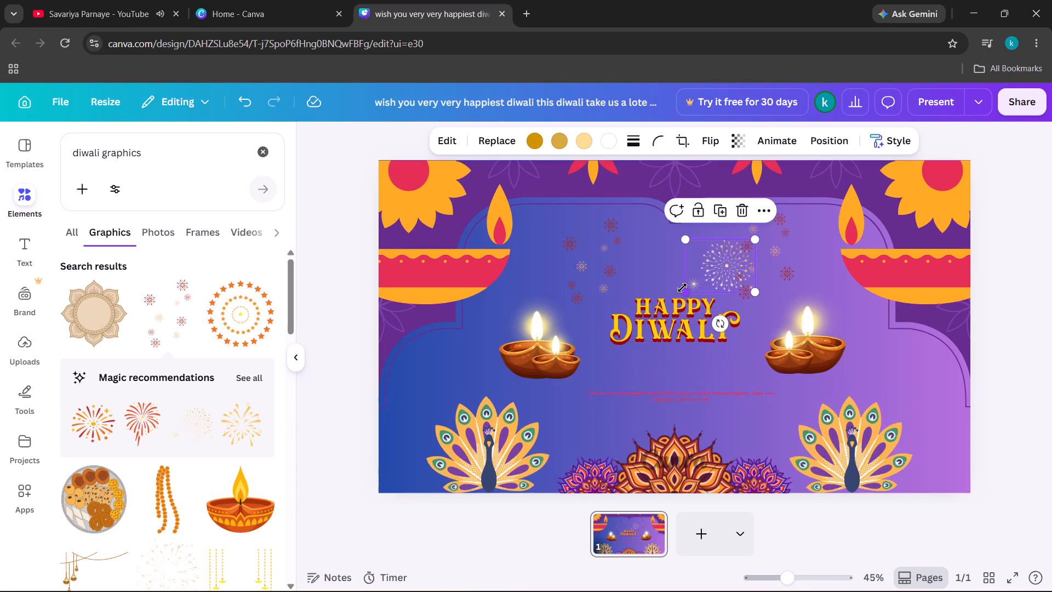
drag(722, 265, 585, 252)
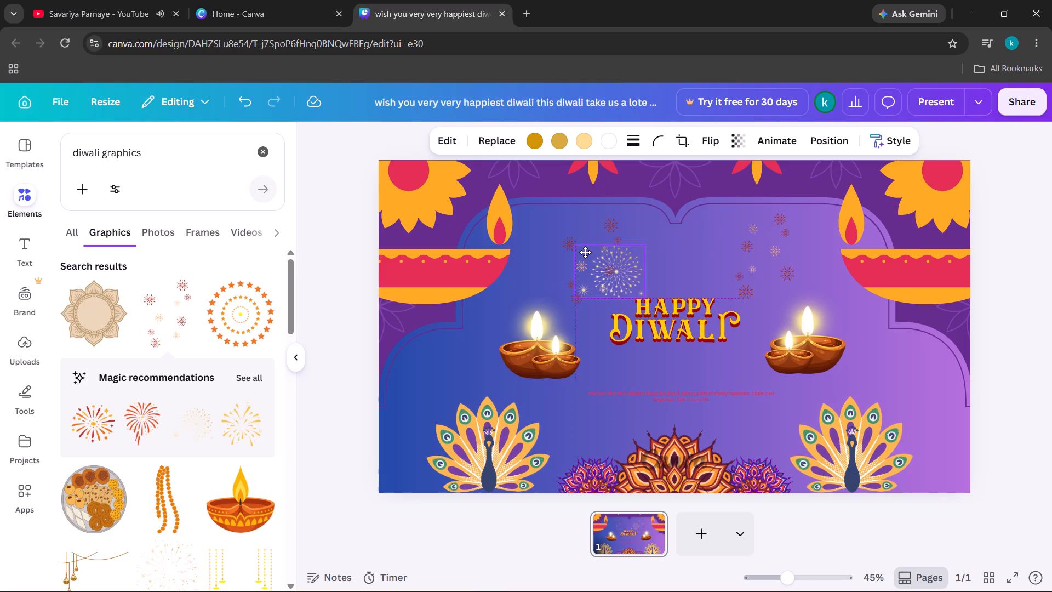
drag(585, 252, 552, 227)
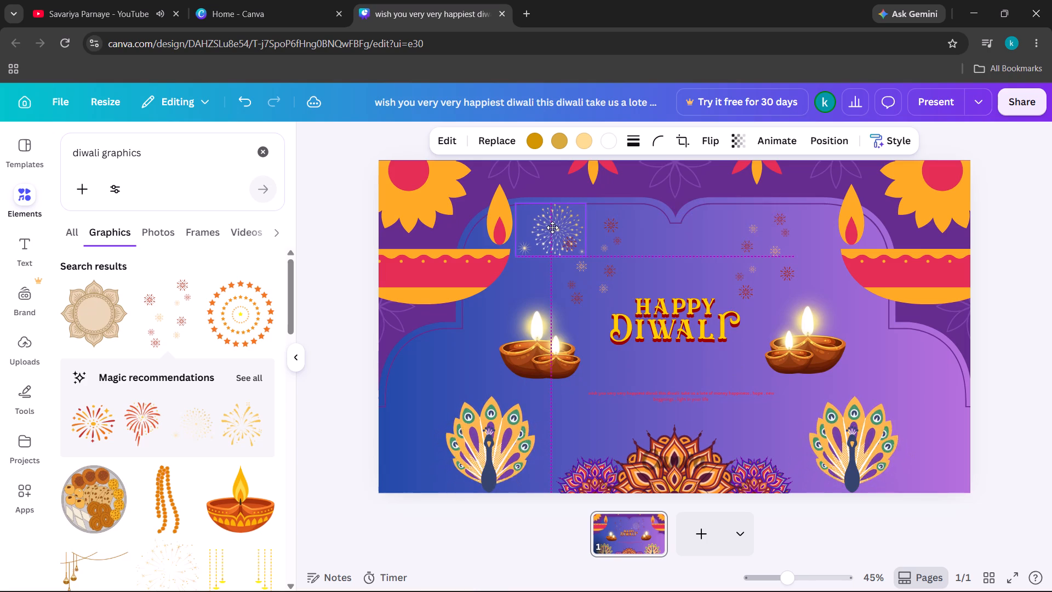
drag(552, 227, 556, 258)
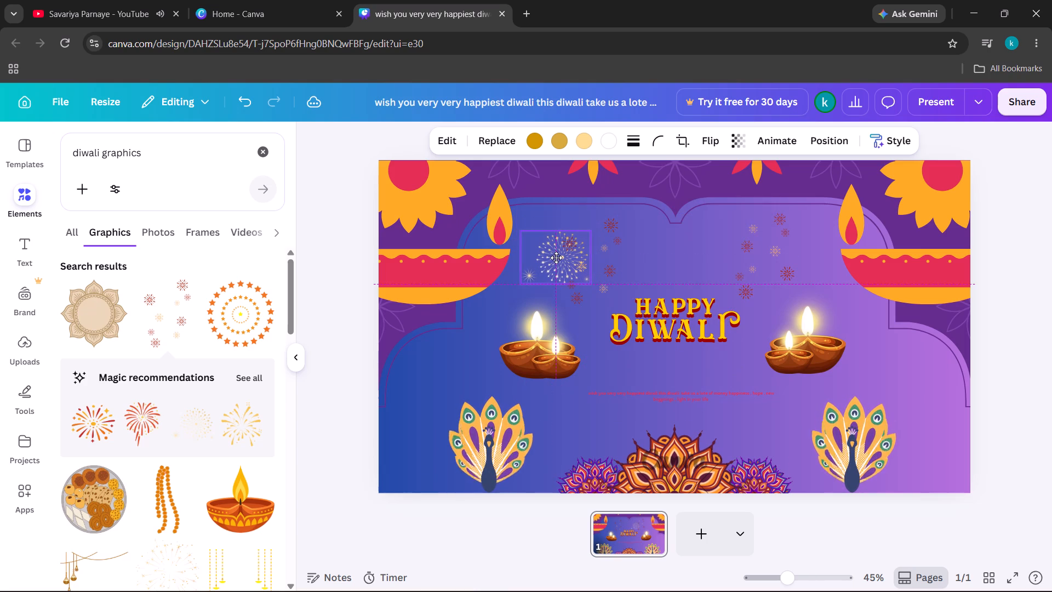
drag(556, 258, 556, 258)
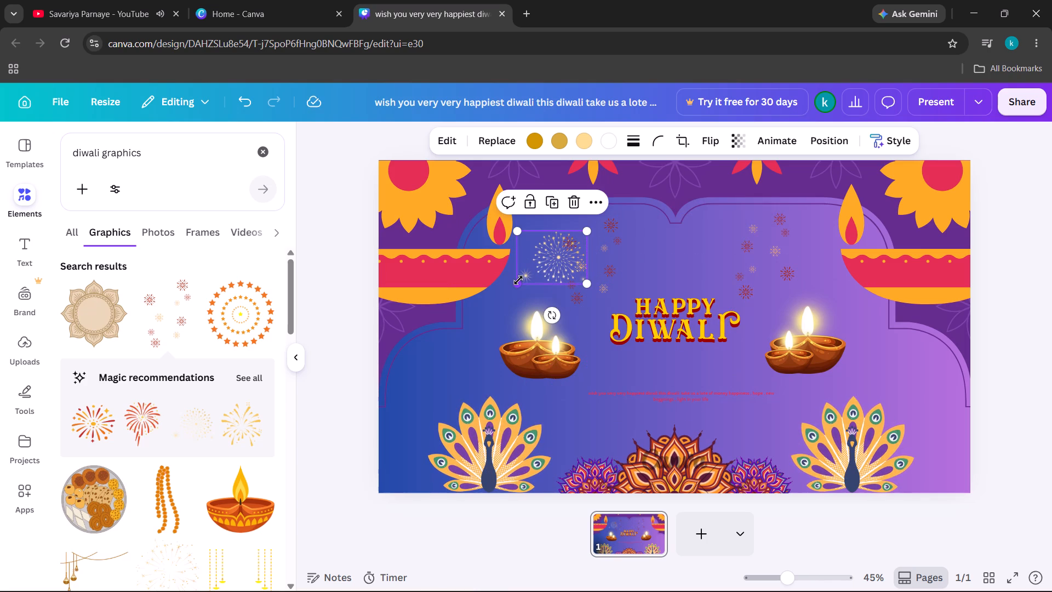
drag(518, 280, 543, 266)
drag(559, 252, 538, 269)
Duplicate the small golden starburst and place the copy above the right diya pair, deleting any surplus copy.
click(539, 222)
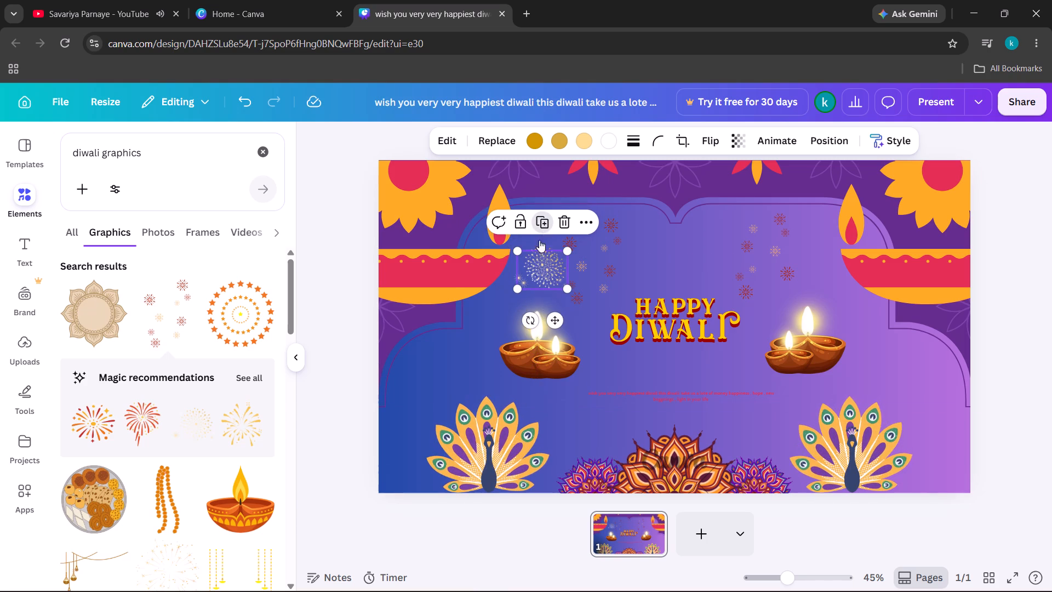
drag(538, 261, 811, 263)
click(814, 237)
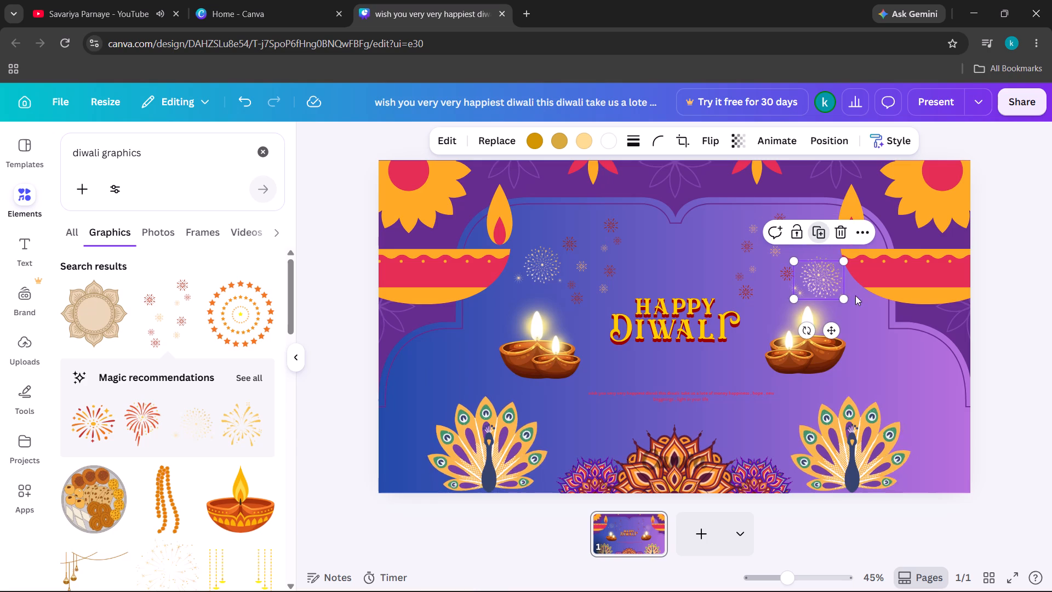
key(Delete)
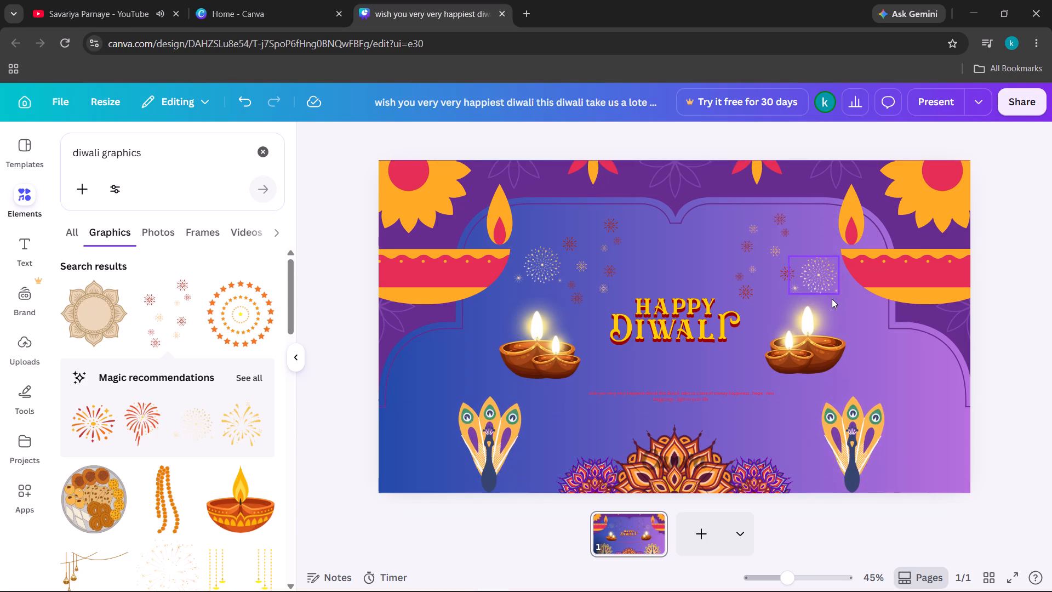
click(883, 352)
click(1008, 361)
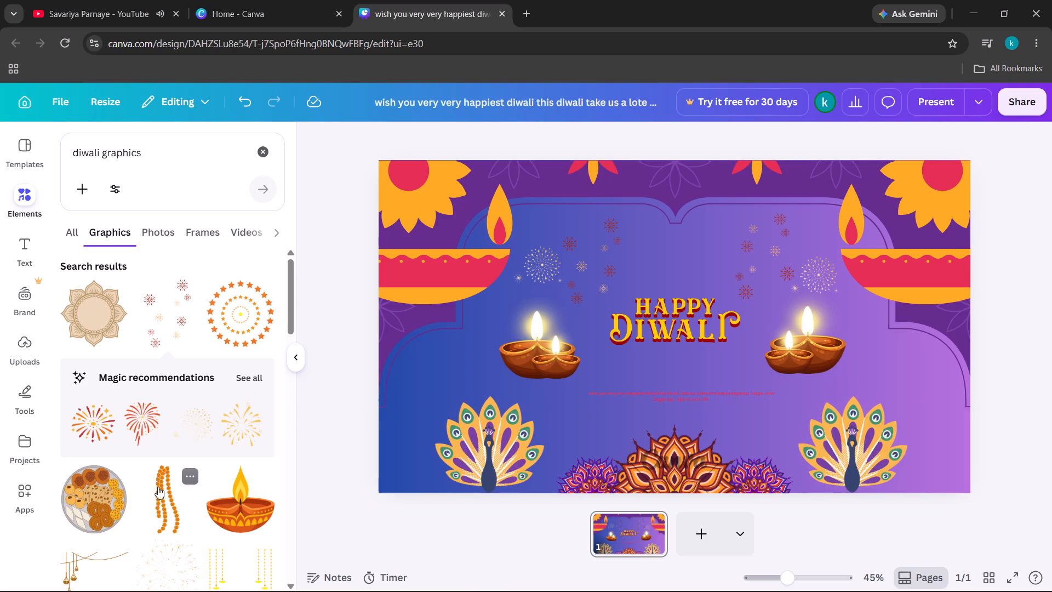
Add the pink hanging lotus diya graphic from the results and place it at the page's left edge, beside the left peacock.
scroll(155, 492, right, 4)
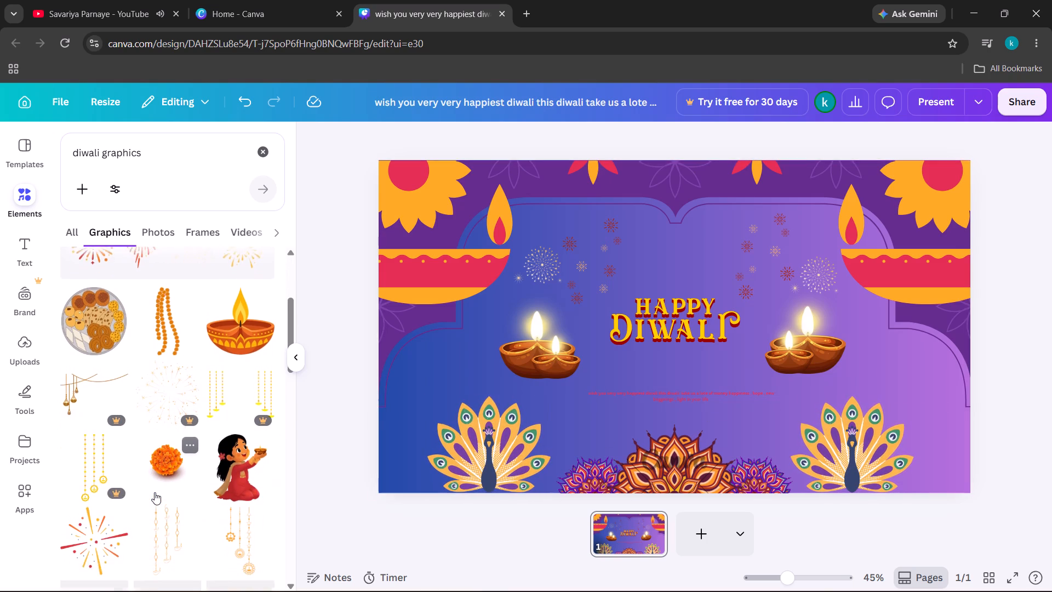
scroll(155, 492, right, 6)
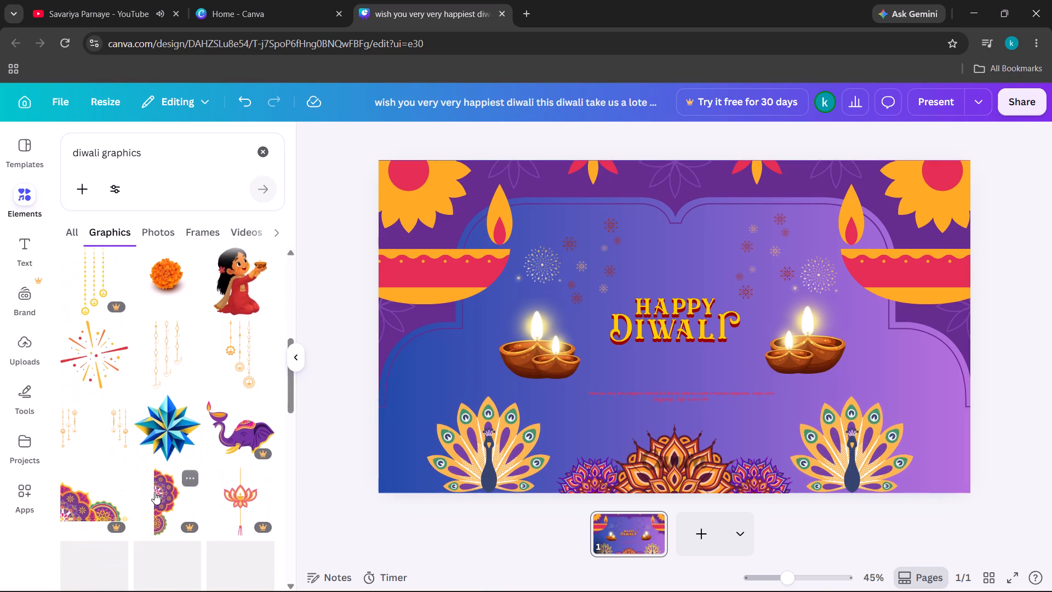
scroll(155, 492, right, 3)
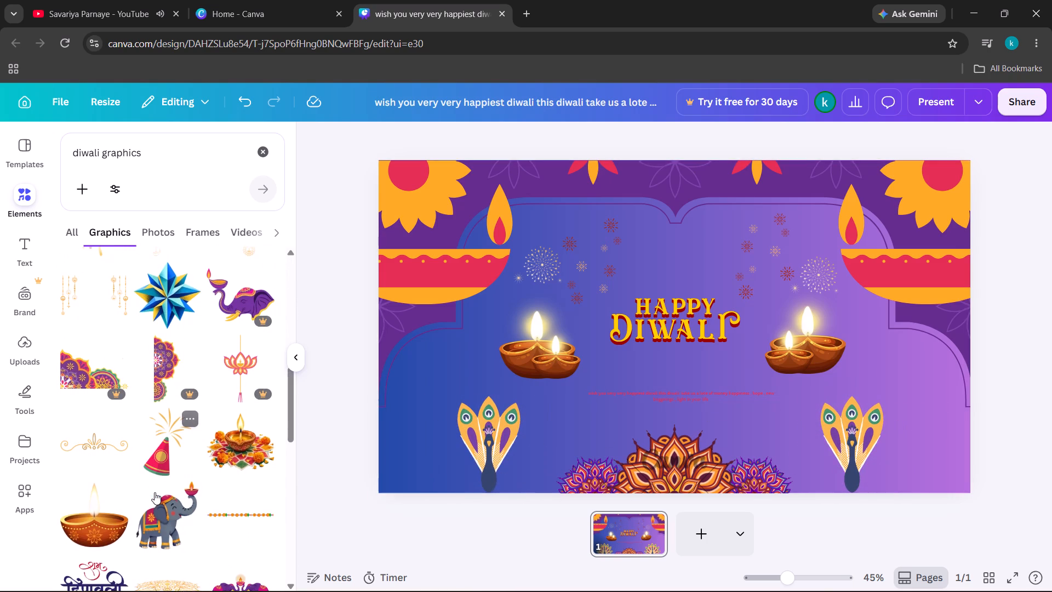
scroll(155, 492, down, 1)
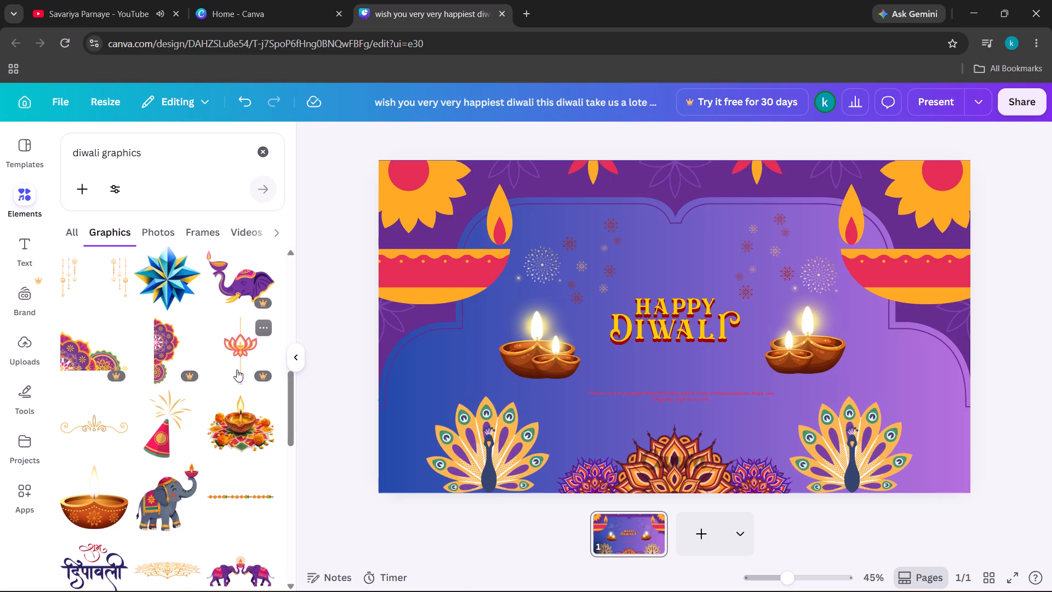
click(237, 369)
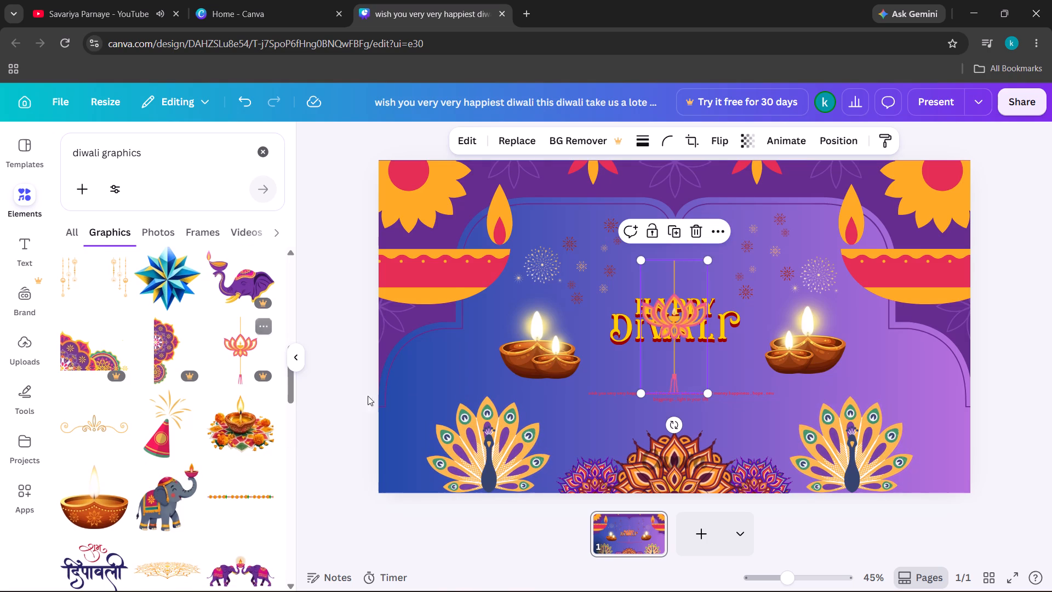
drag(675, 321, 442, 395)
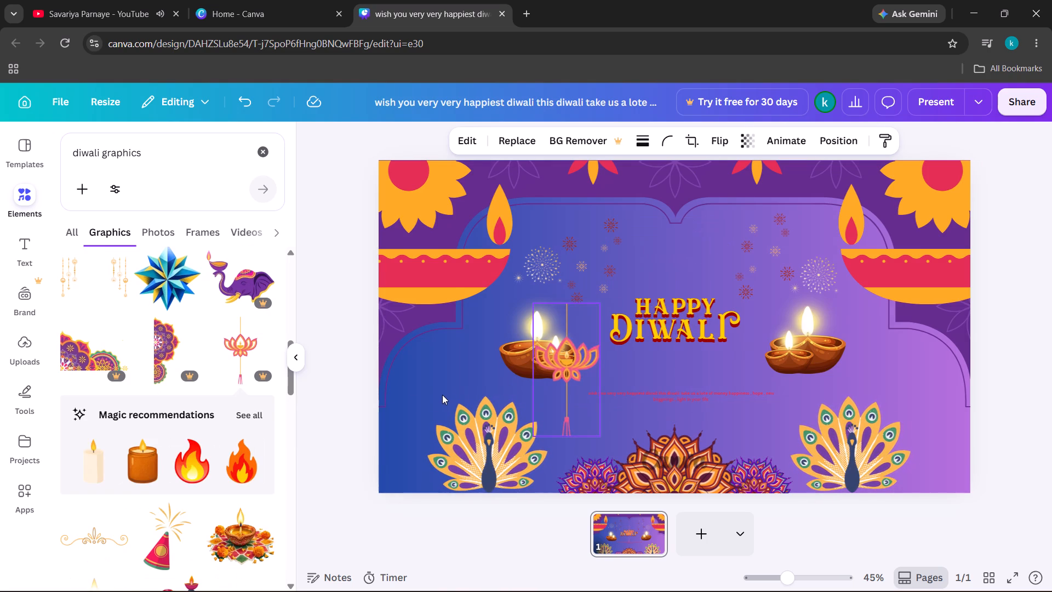
drag(442, 395, 422, 389)
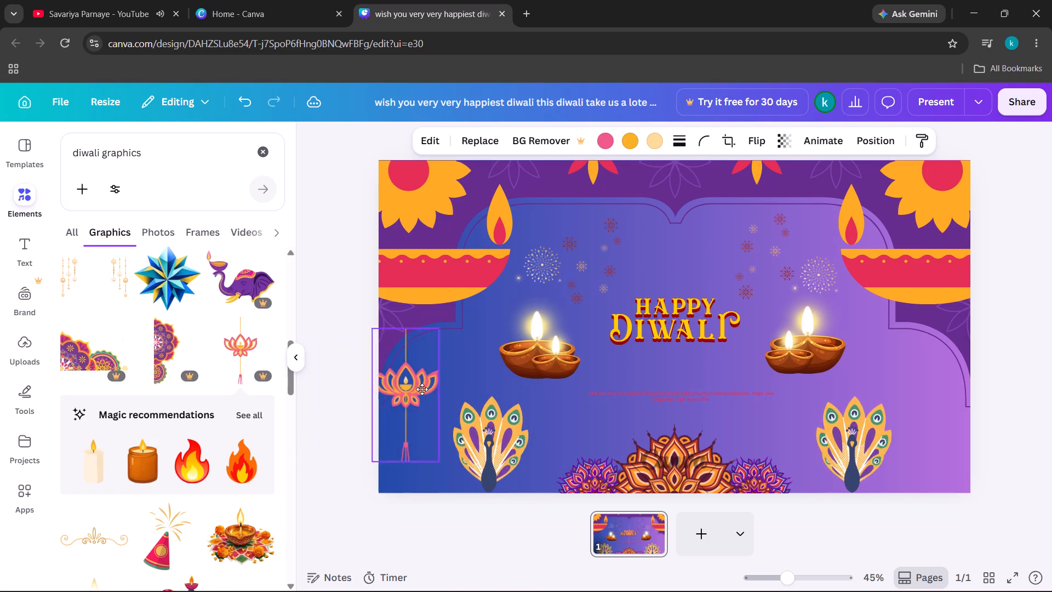
drag(422, 389, 424, 392)
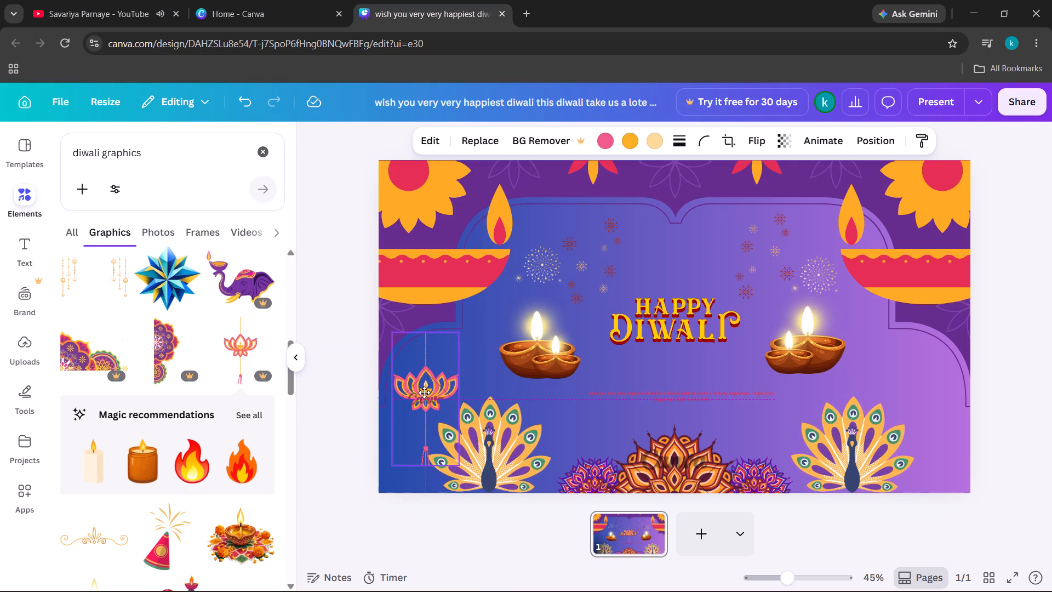
drag(424, 392, 415, 391)
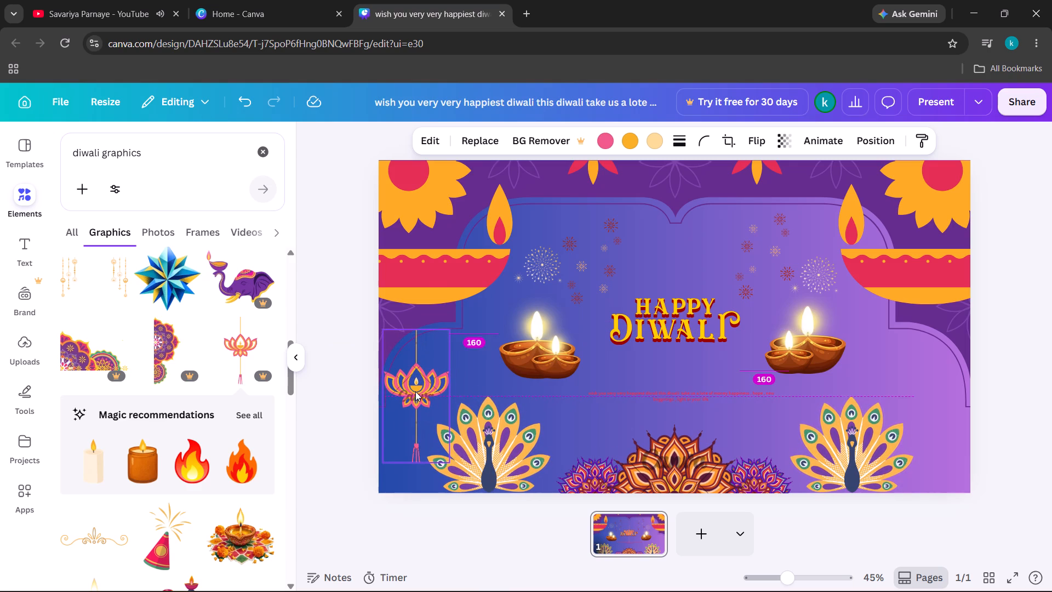
Duplicate the hanging lotus graphic and place the copy at the page's right edge, level with the original.
click(416, 302)
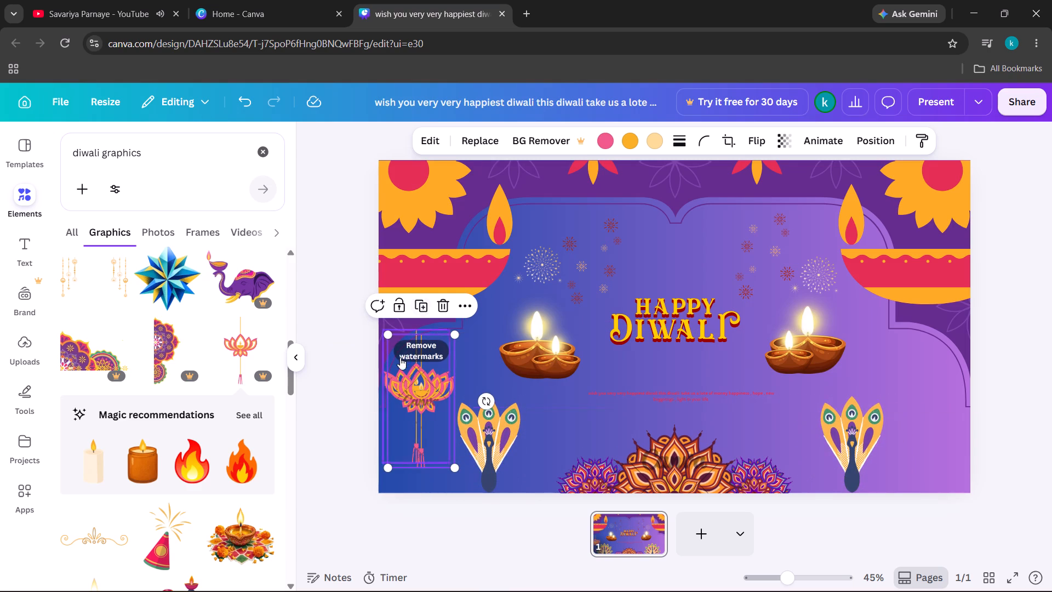
drag(413, 375, 885, 361)
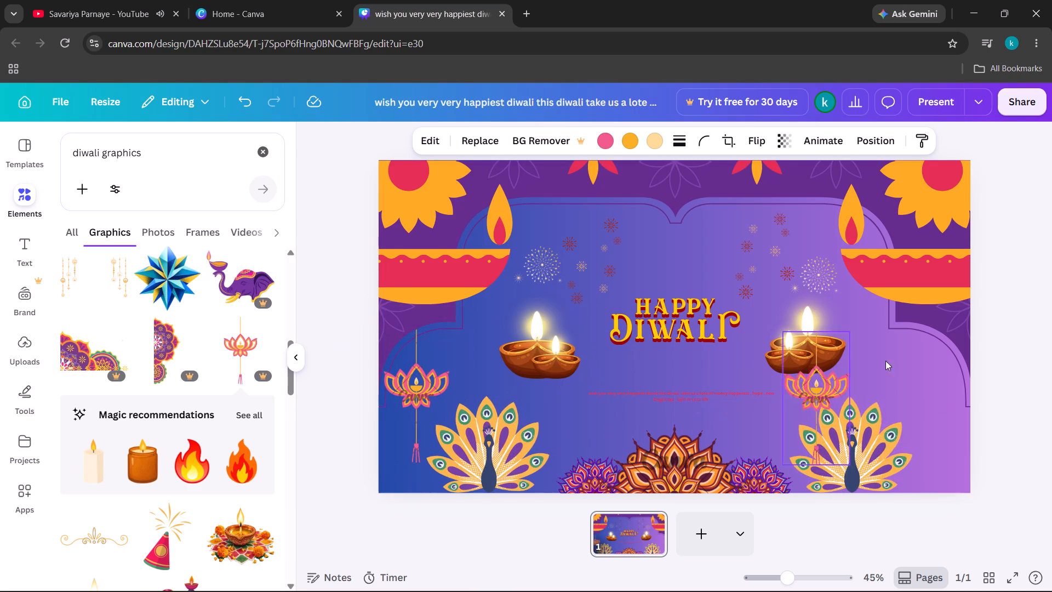
drag(885, 361, 925, 366)
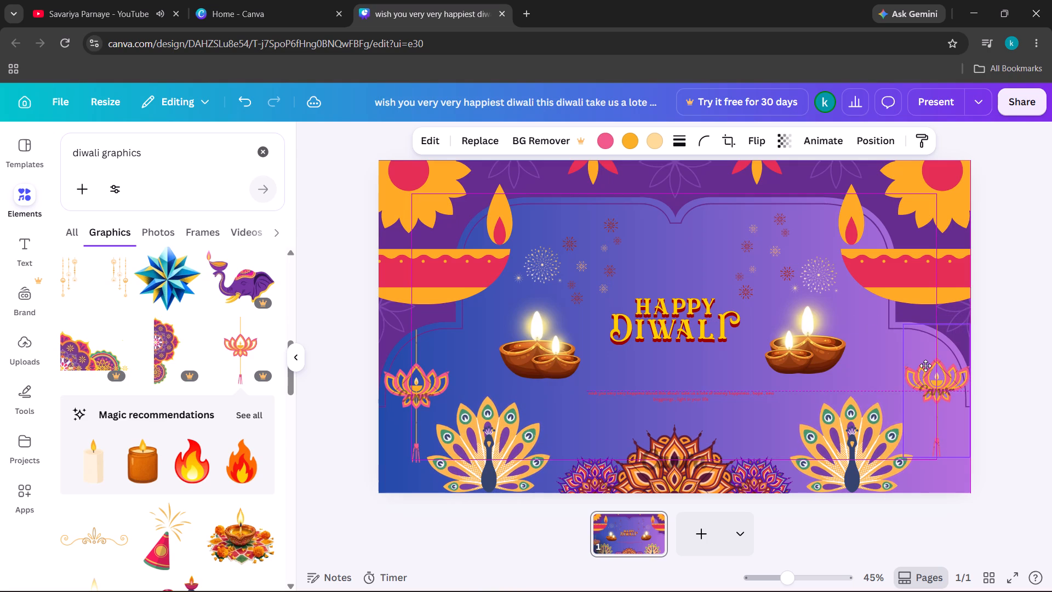
drag(925, 366, 918, 371)
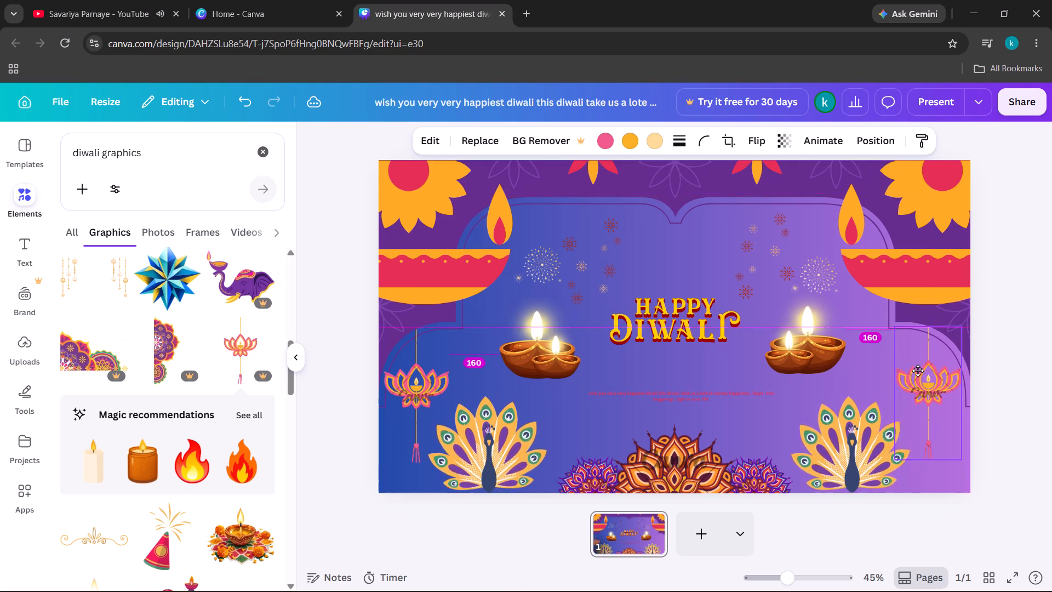
drag(918, 371, 923, 368)
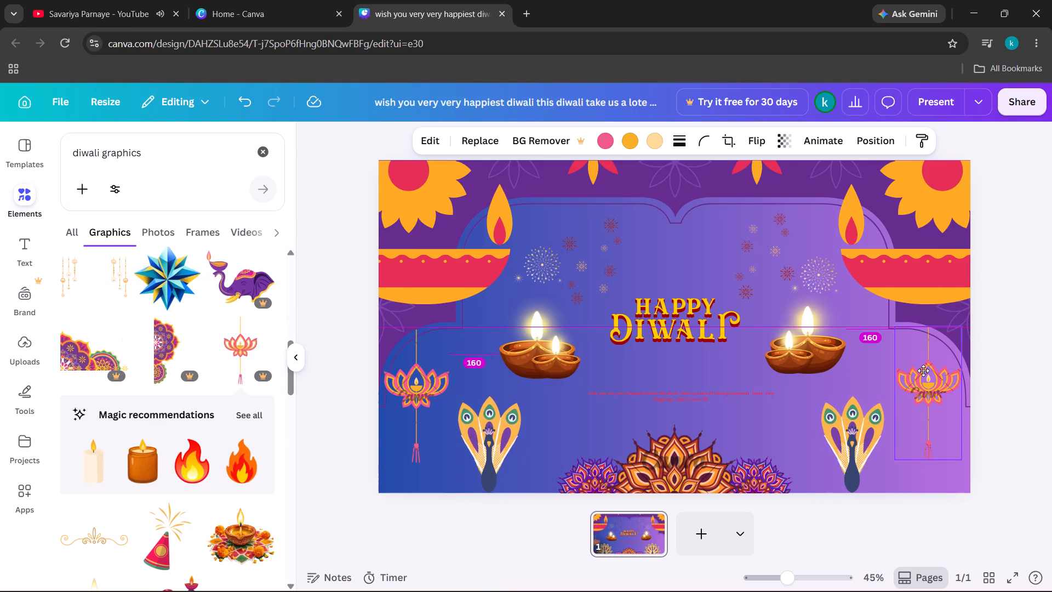
click(1024, 359)
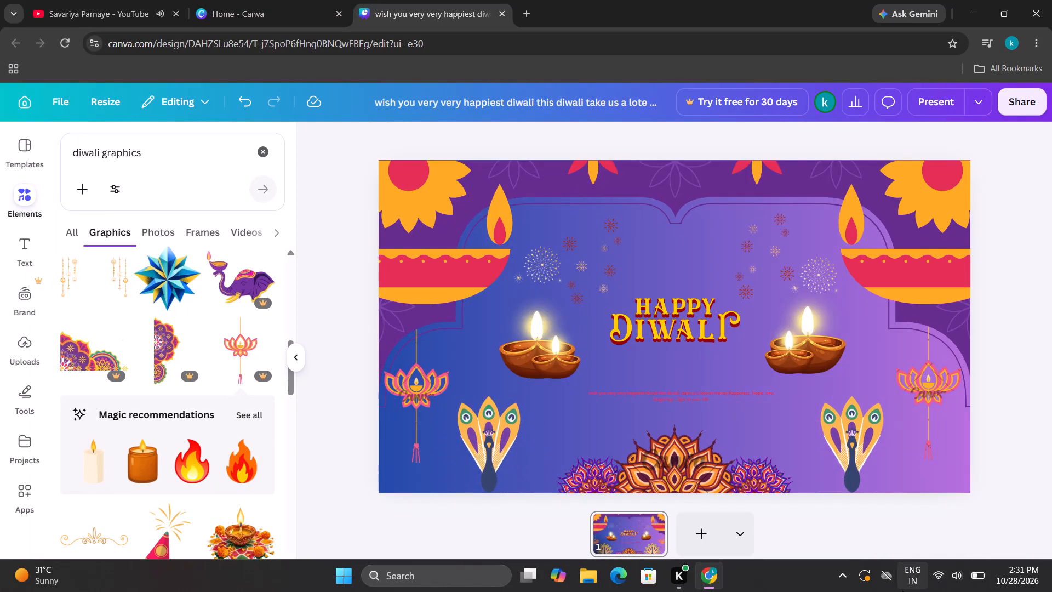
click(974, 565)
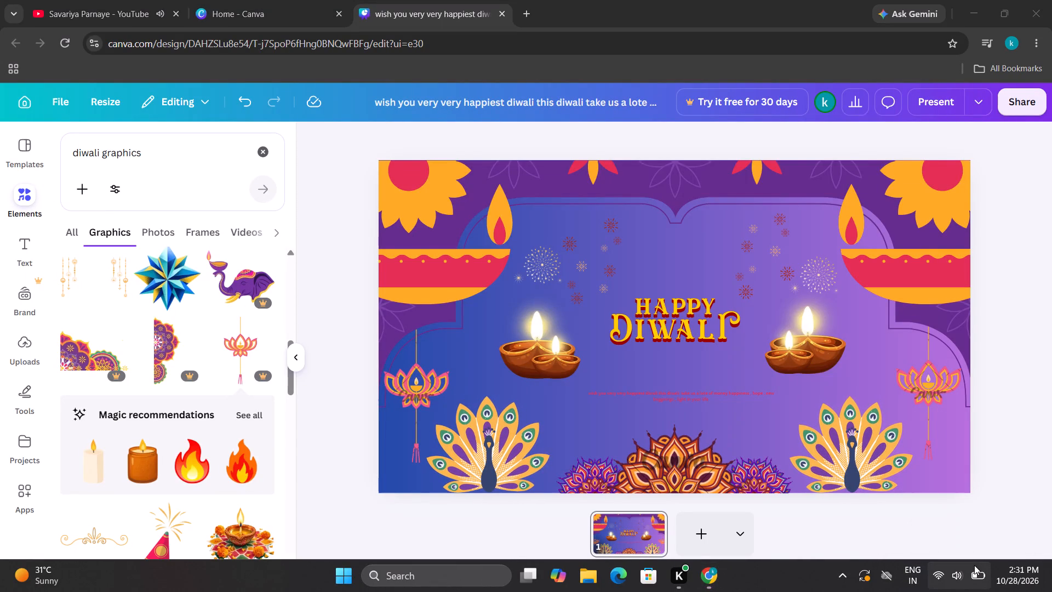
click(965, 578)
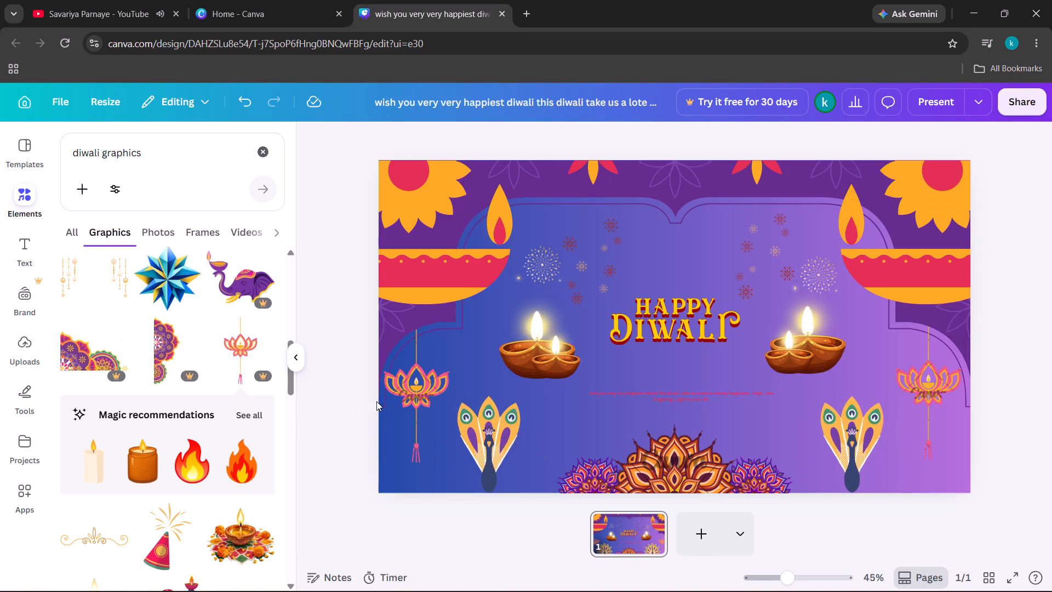
Add a second page to the design.
click(690, 534)
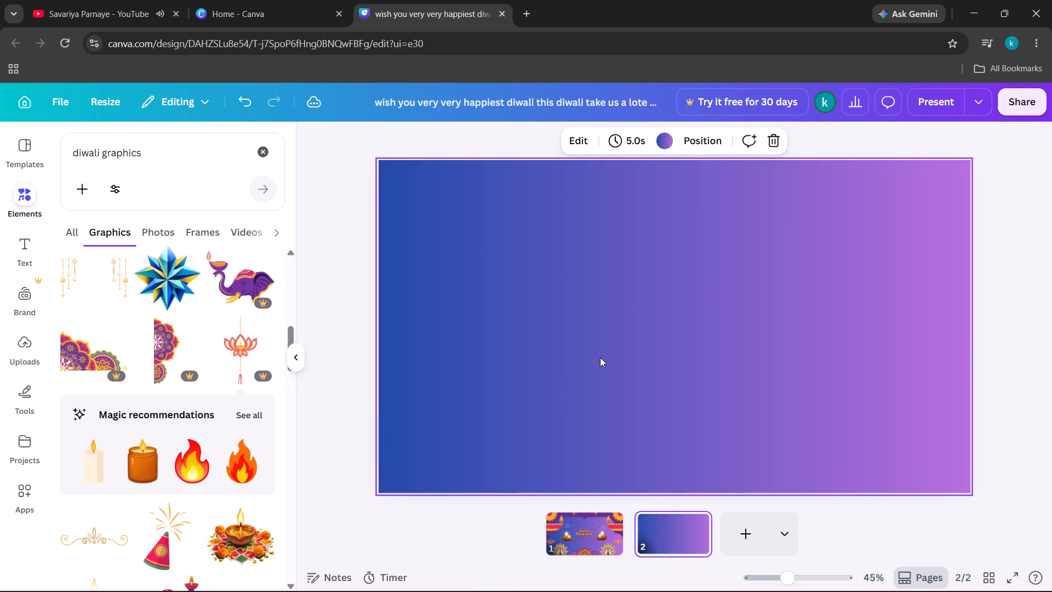
Choose the vertical white-to-black gradient from the full set of default gradients as the second page's background.
click(661, 142)
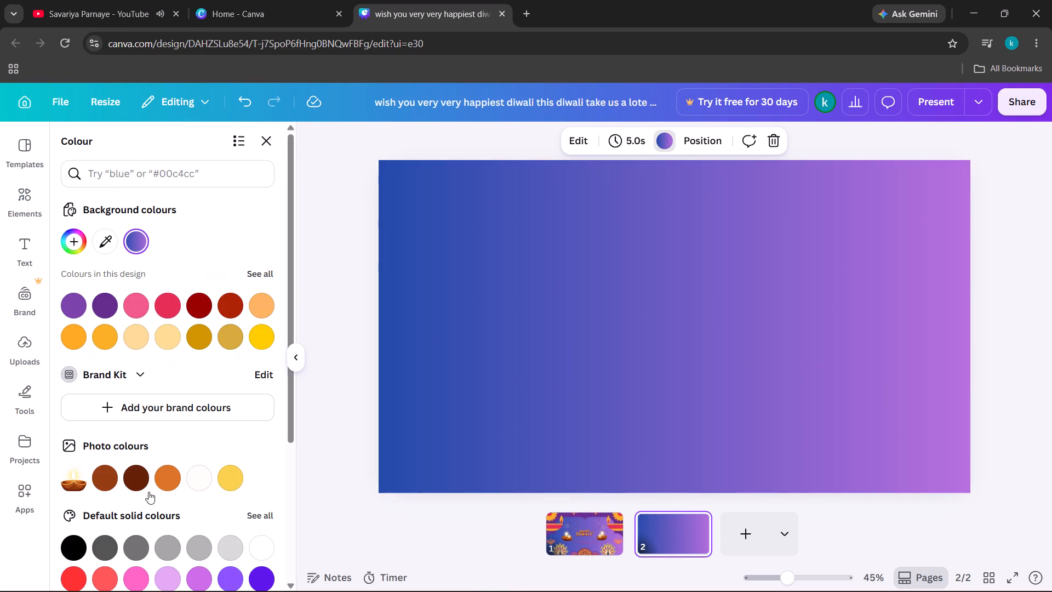
scroll(143, 502, right, 5)
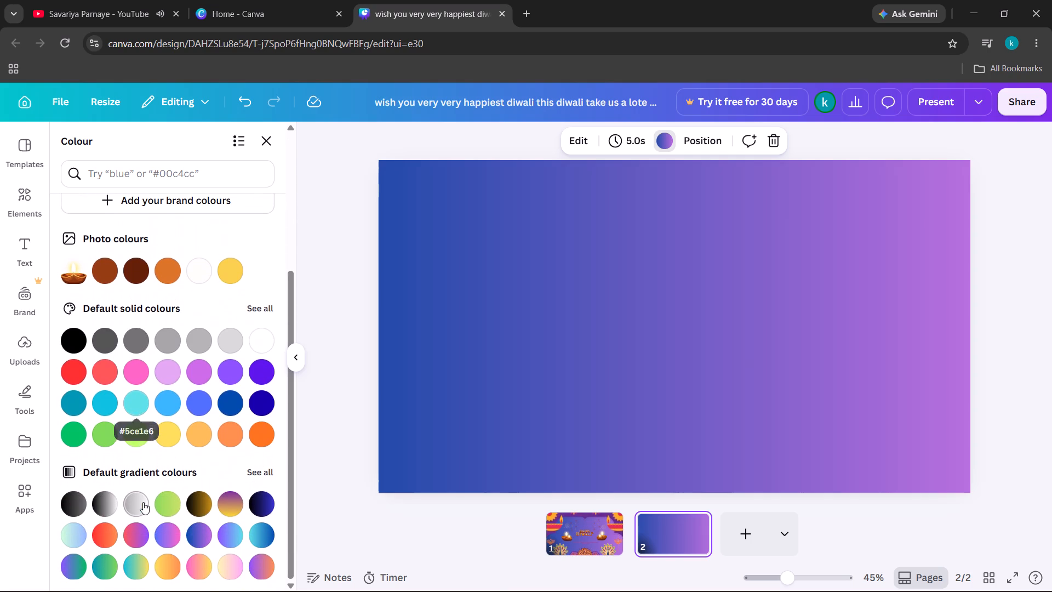
click(263, 474)
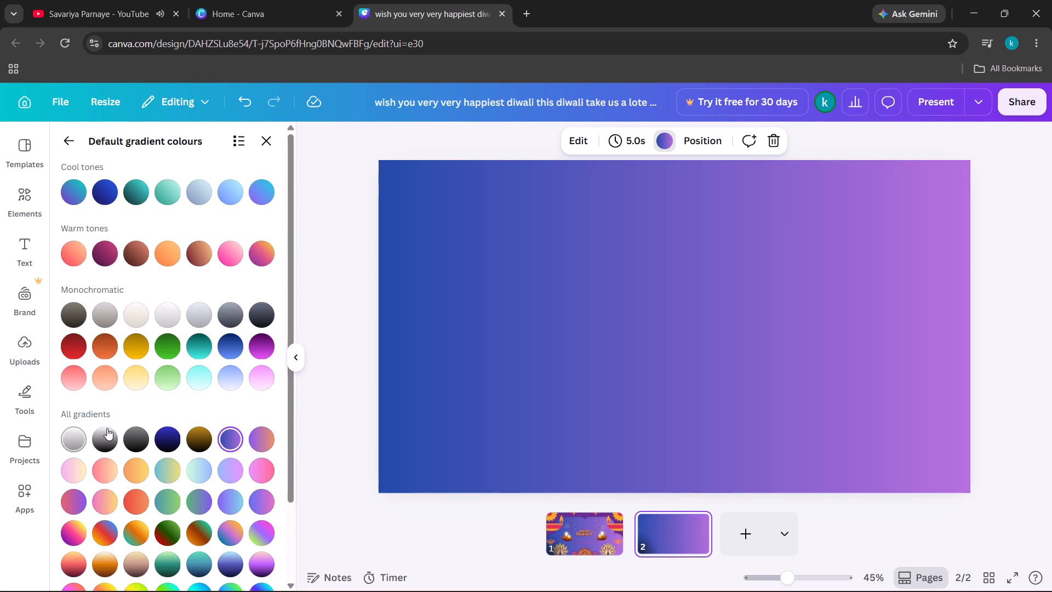
scroll(133, 464, right, 4)
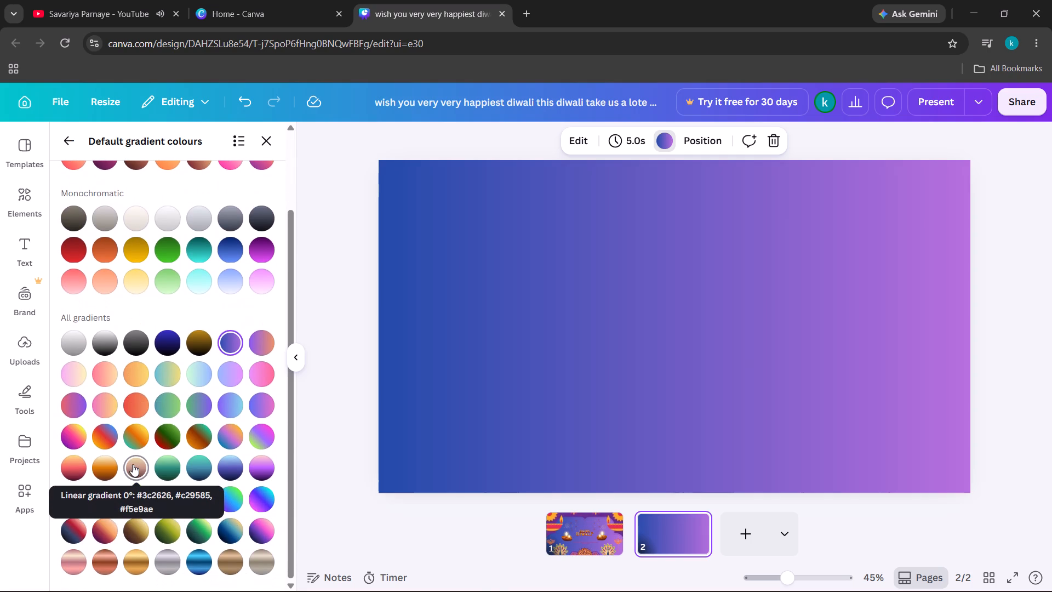
scroll(133, 464, up, 1)
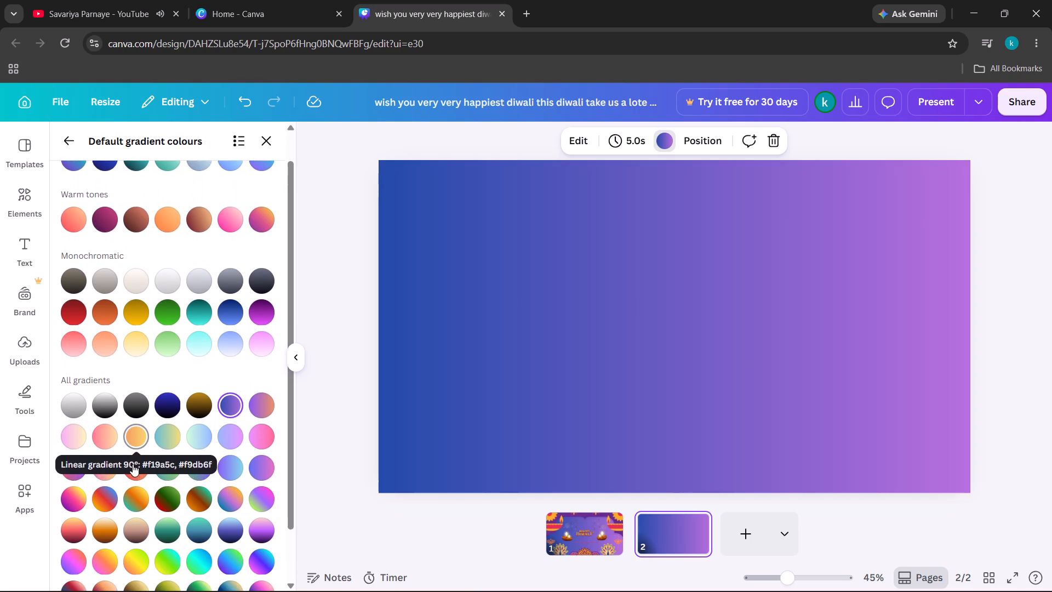
scroll(133, 464, up, 3)
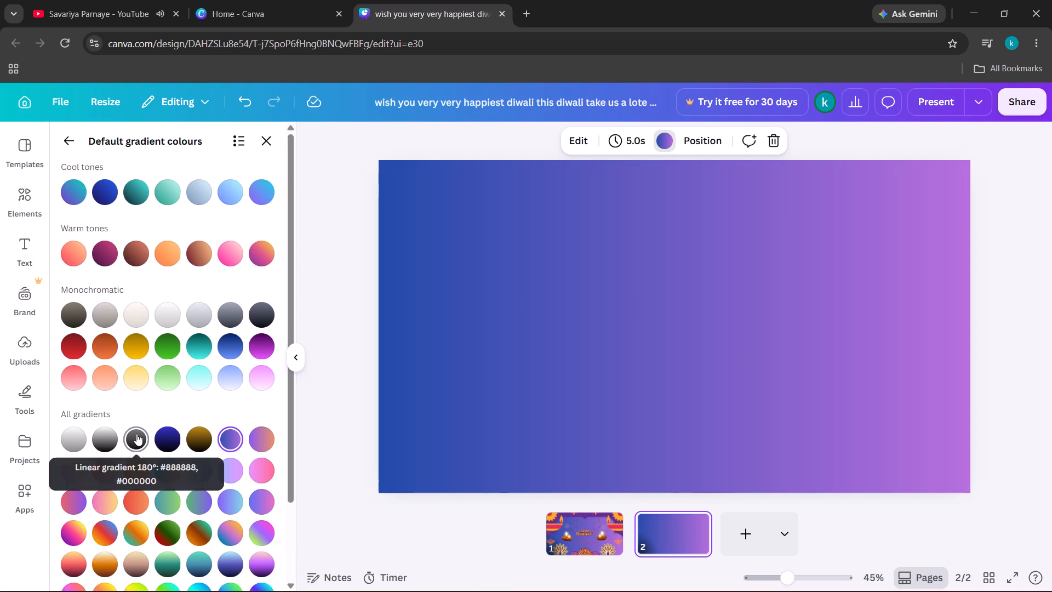
scroll(136, 434, up, 1)
click(103, 436)
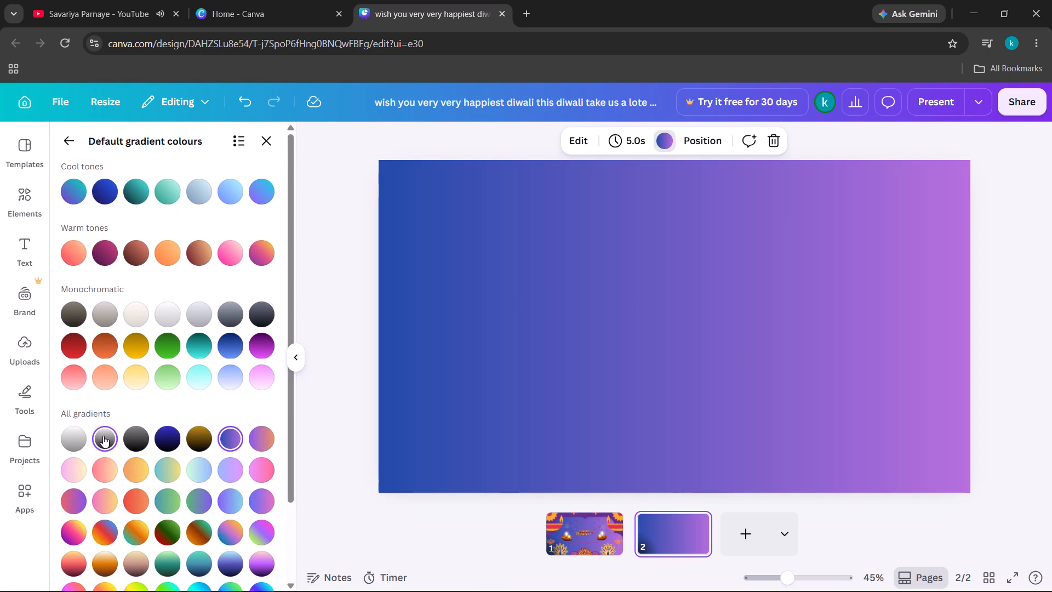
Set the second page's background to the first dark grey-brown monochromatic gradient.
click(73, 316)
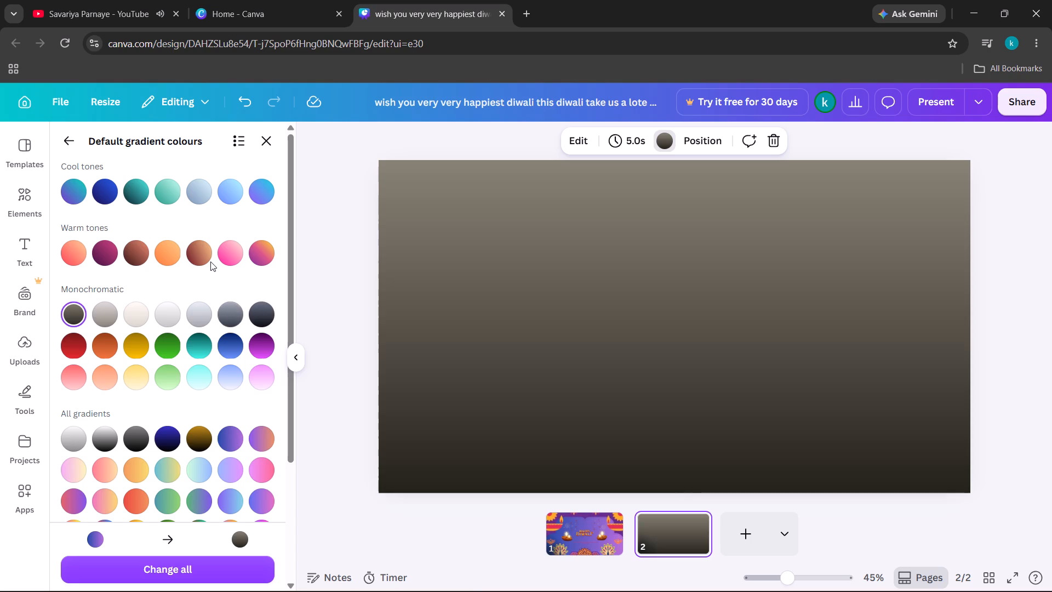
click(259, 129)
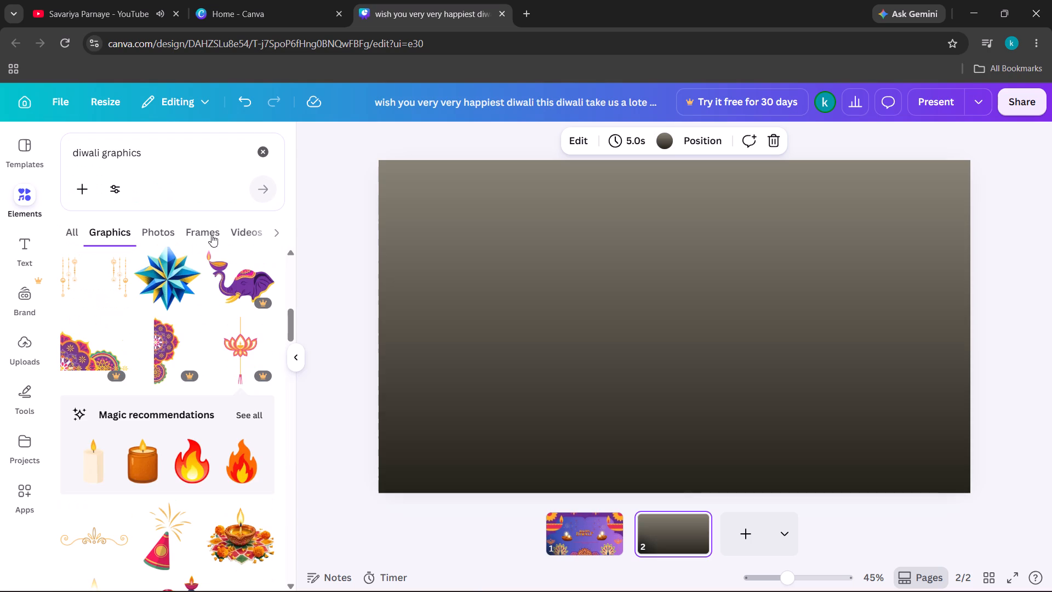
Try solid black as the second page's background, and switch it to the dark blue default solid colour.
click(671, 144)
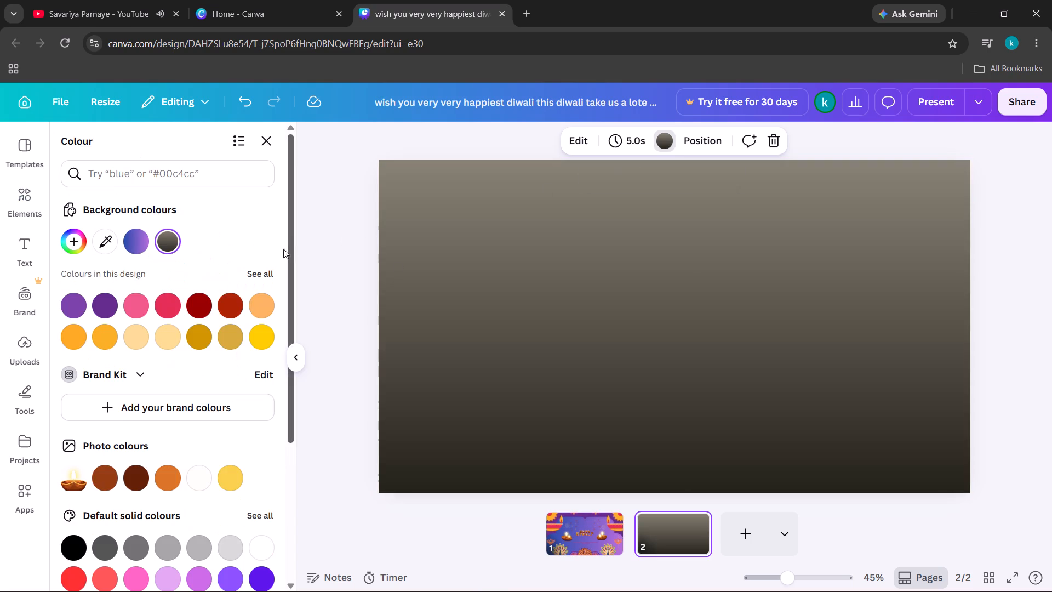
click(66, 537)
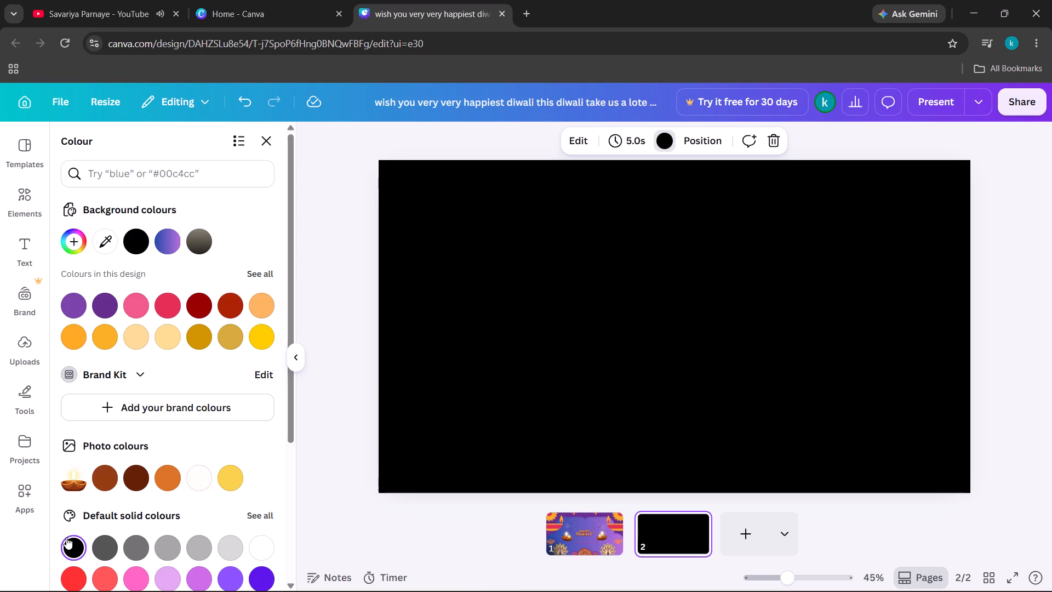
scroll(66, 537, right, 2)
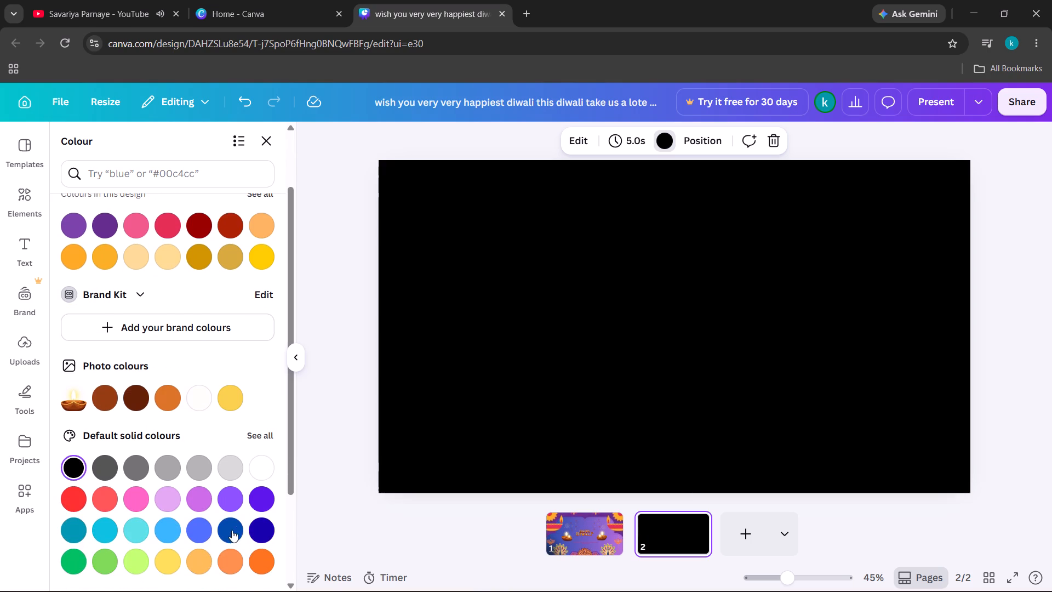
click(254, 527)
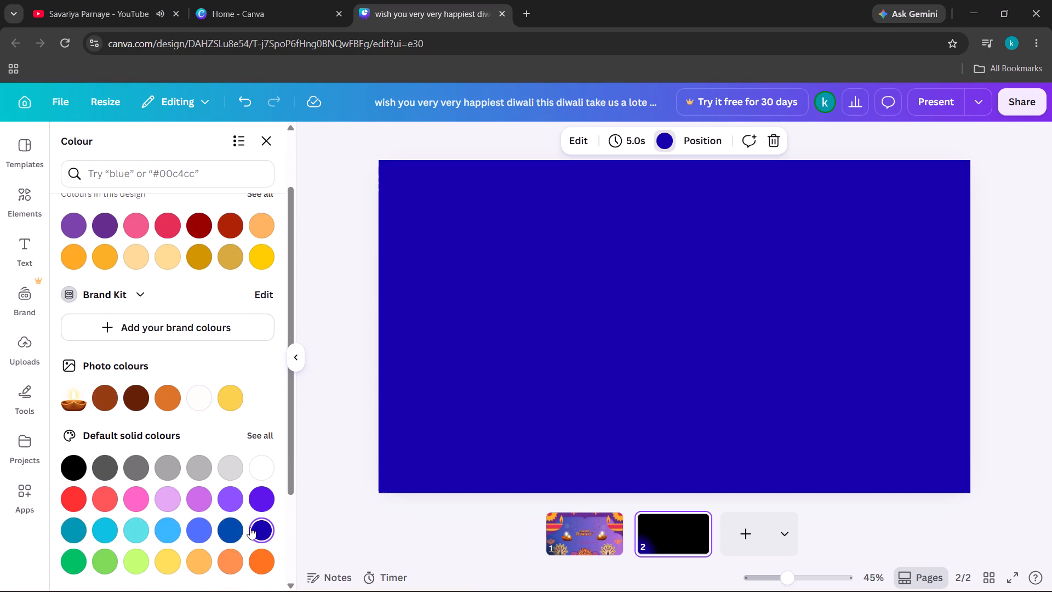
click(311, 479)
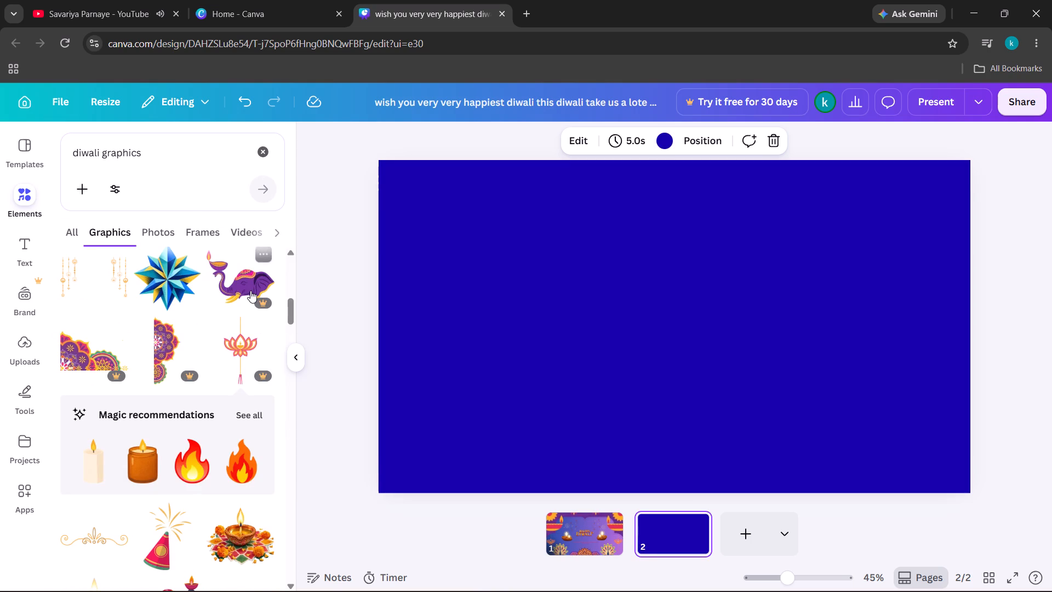
Replace "diwali" in the element search to look for "chrismas graphics", and browse the resulting graphics.
click(184, 160)
key(Left)
key(Left)
key(Left)
key(Left)
key(Left)
key(Left)
key(Left)
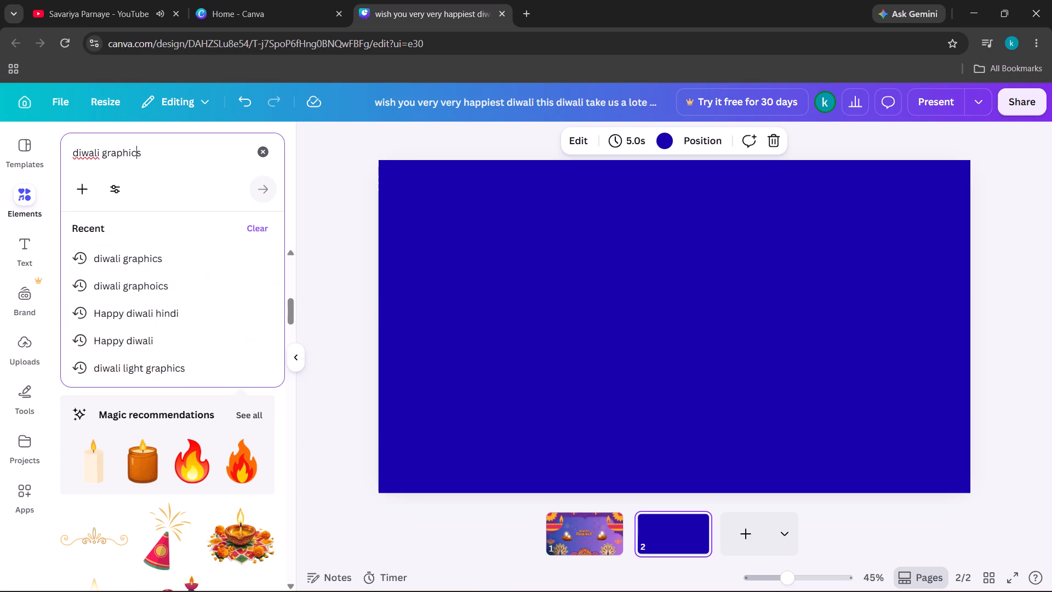
key(Left)
key(Left)
key(BackSpace)
key(BackSpace)
key(BackSpace)
key(BackSpace)
key(BackSpace)
key(BackSpace)
key(BackSpace)
key(BackSpace)
key(BackSpace)
key(BackSpace)
key(BackSpace)
key(BackSpace)
key(BackSpace)
key(BackSpace)
key(BackSpace)
key(BackSpace)
key(BackSpace)
key(BackSpace)
key(BackSpace)
key(BackSpace)
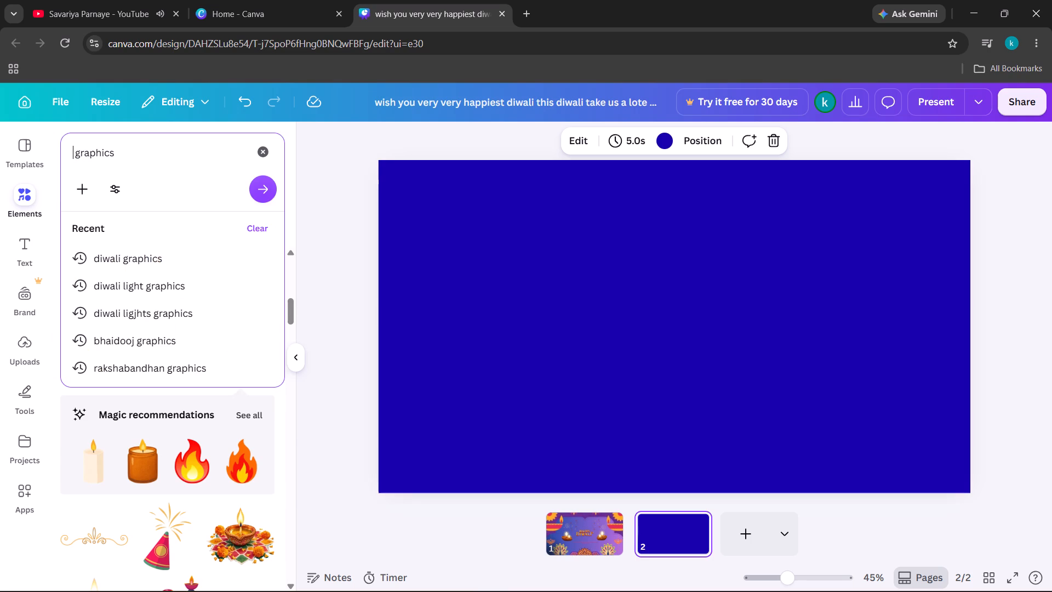
text(ch)
text(risma)
text(s)
key(space)
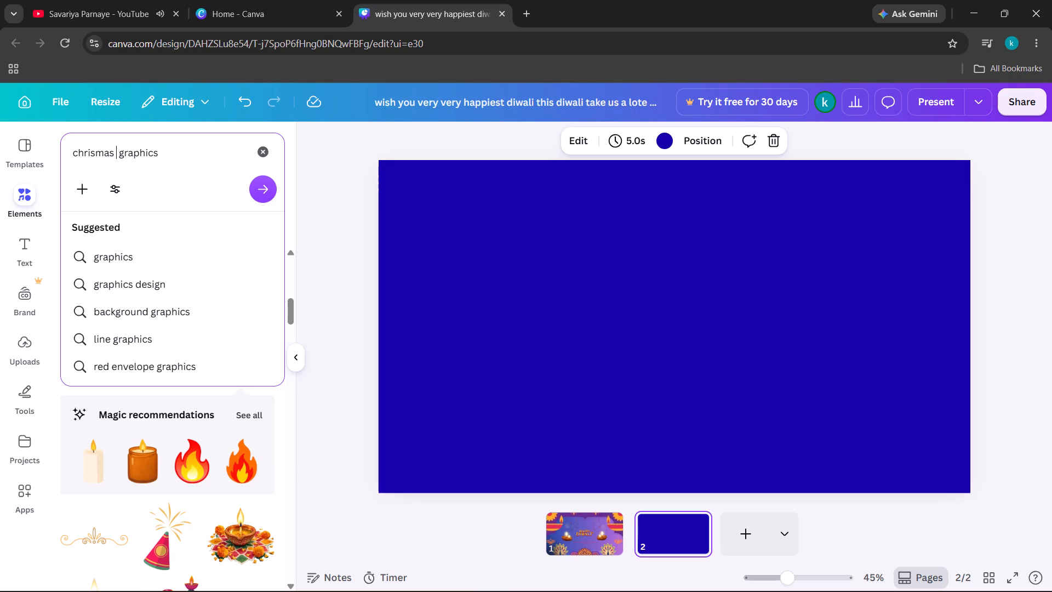
key(Return)
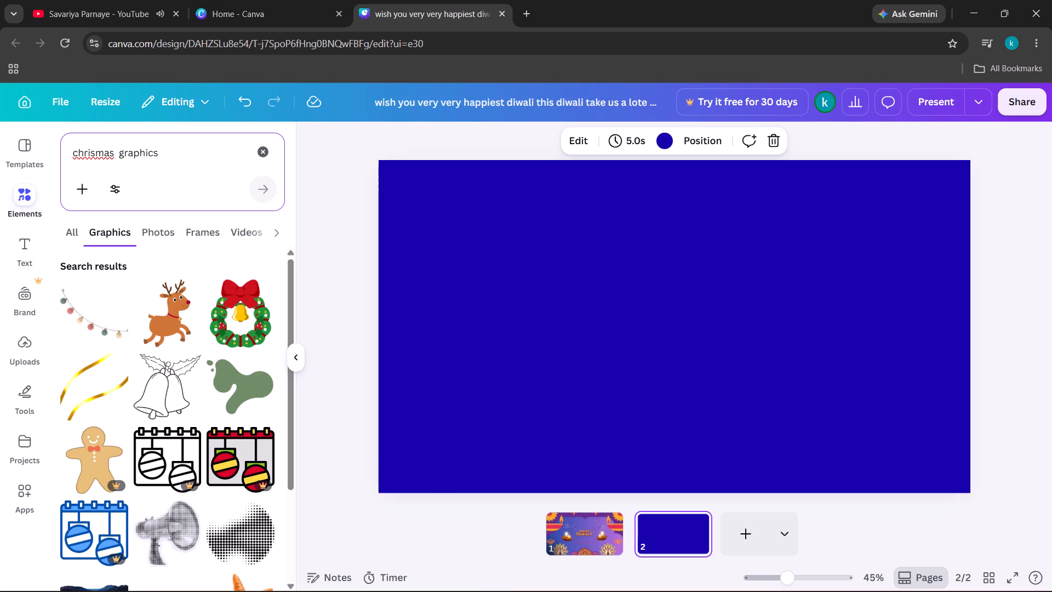
scroll(159, 446, down, 1)
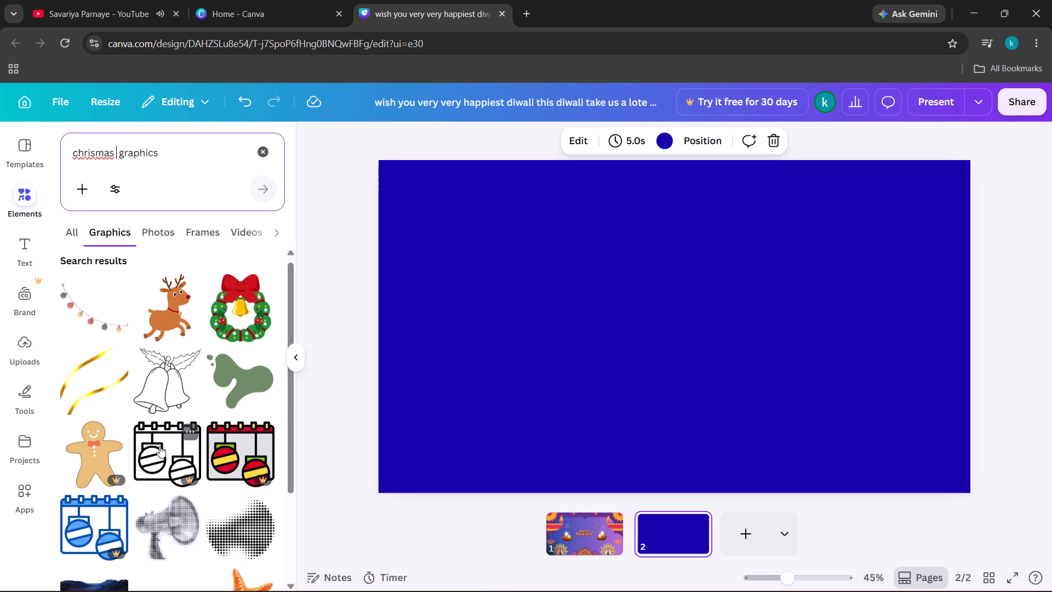
scroll(159, 446, down, 1)
scroll(159, 446, right, 5)
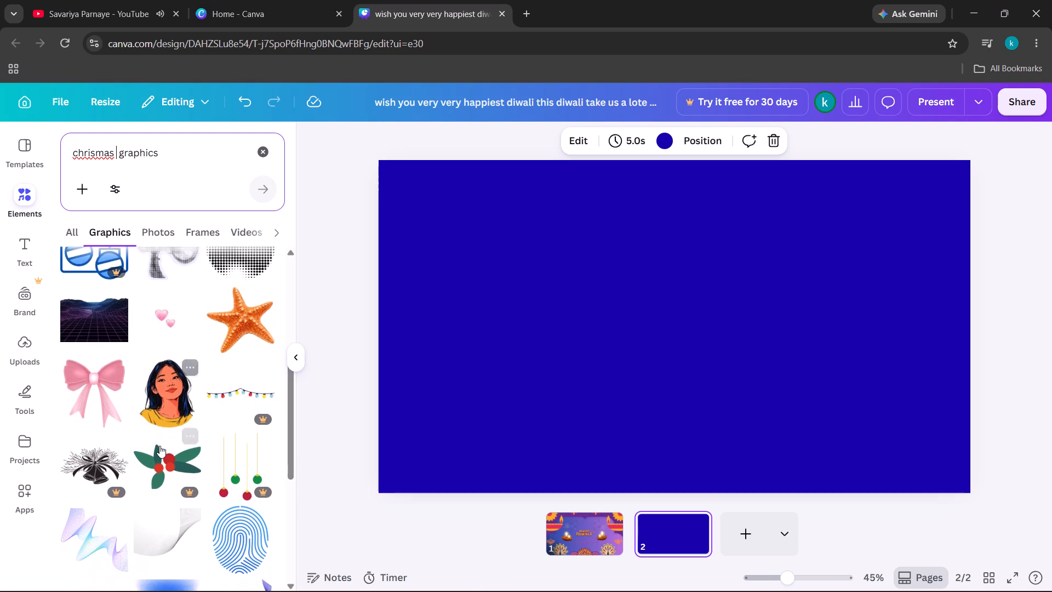
scroll(159, 446, right, 7)
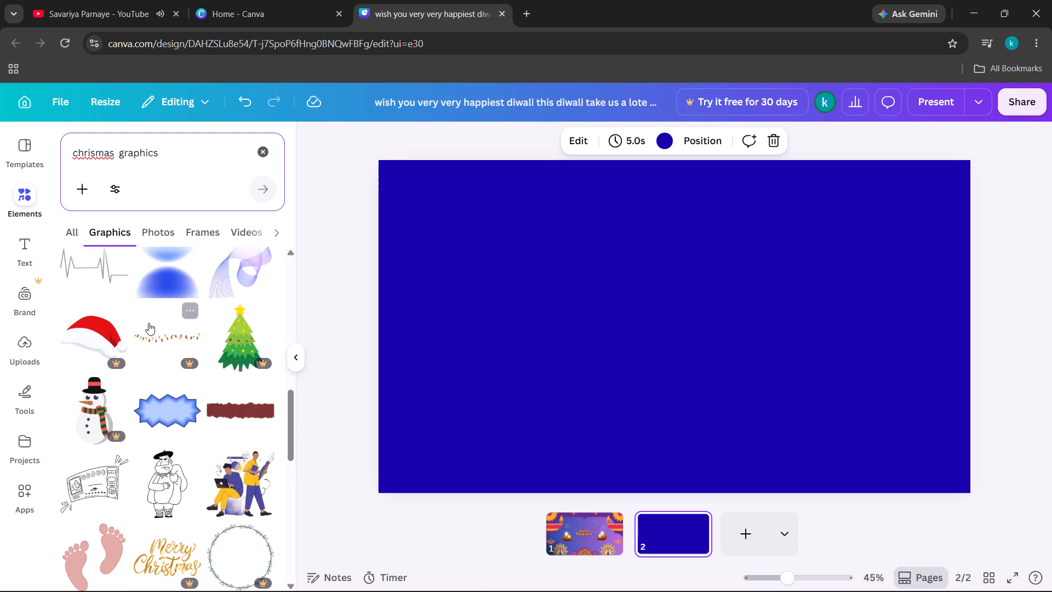
Change the graphics search wording to "christams graphics" and run it again.
key(BackSpace)
key(BackSpace)
key(BackSpace)
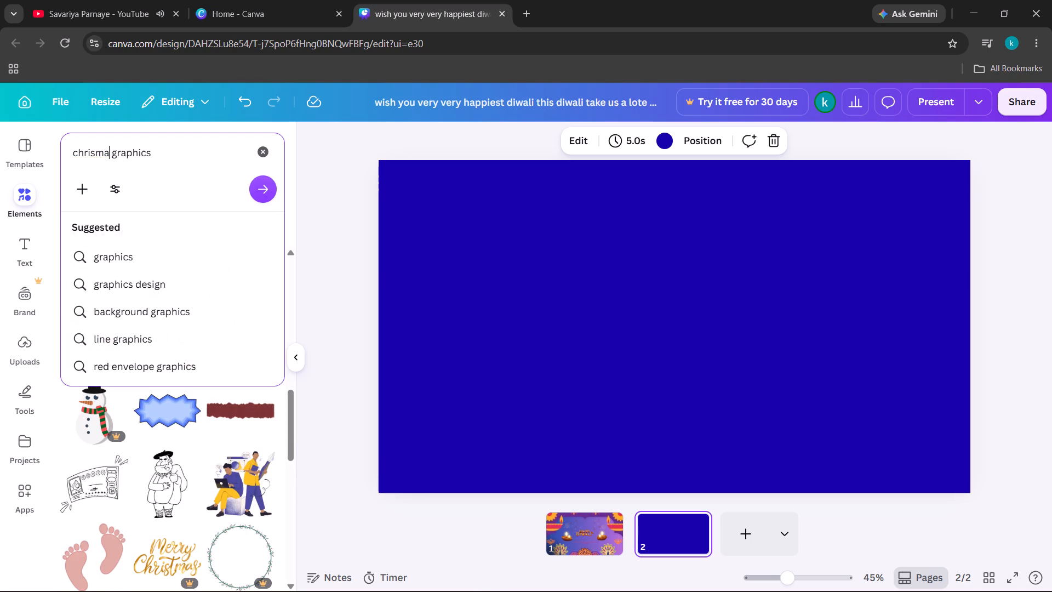
key(BackSpace)
key(BackSpace)
text(stams)
key(space)
key(Return)
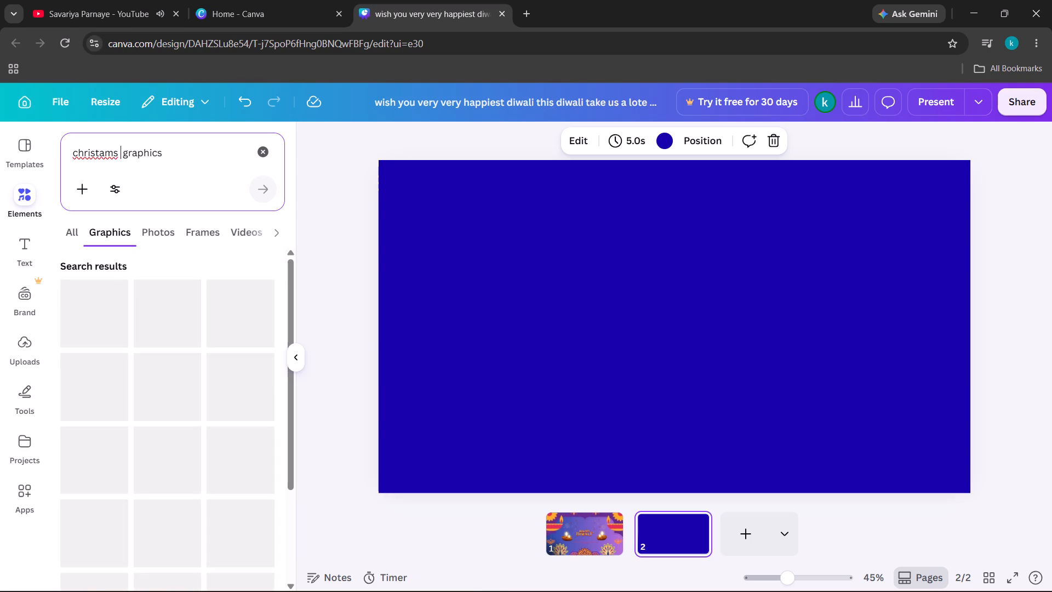
Add the snow-topped Christmas tree with coloured baubles from the results, enlarge it and place it in the page's lower left area.
scroll(139, 343, right, 1)
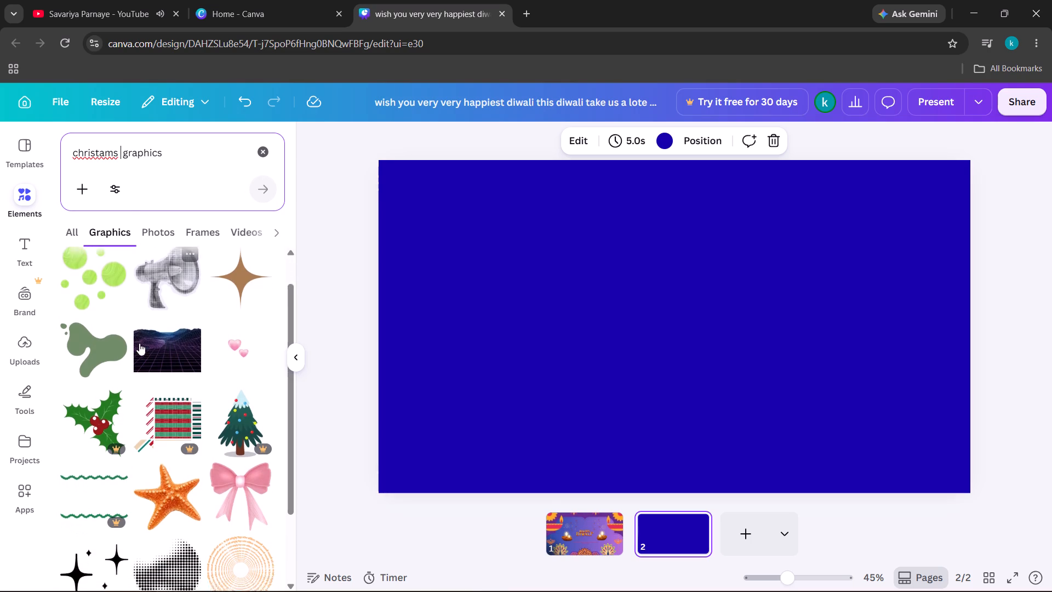
scroll(139, 343, right, 7)
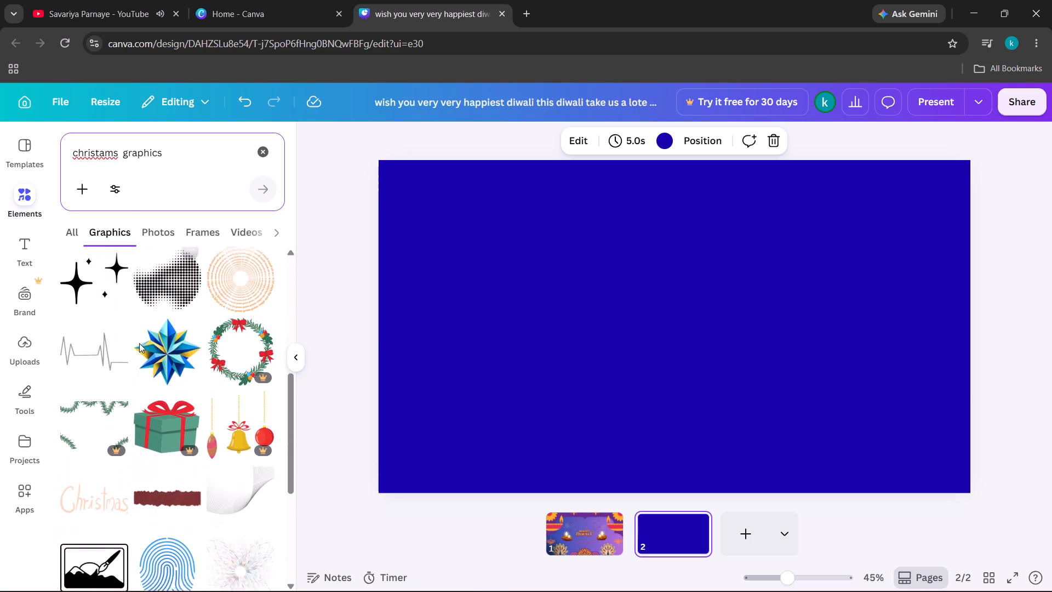
scroll(139, 343, up, 4)
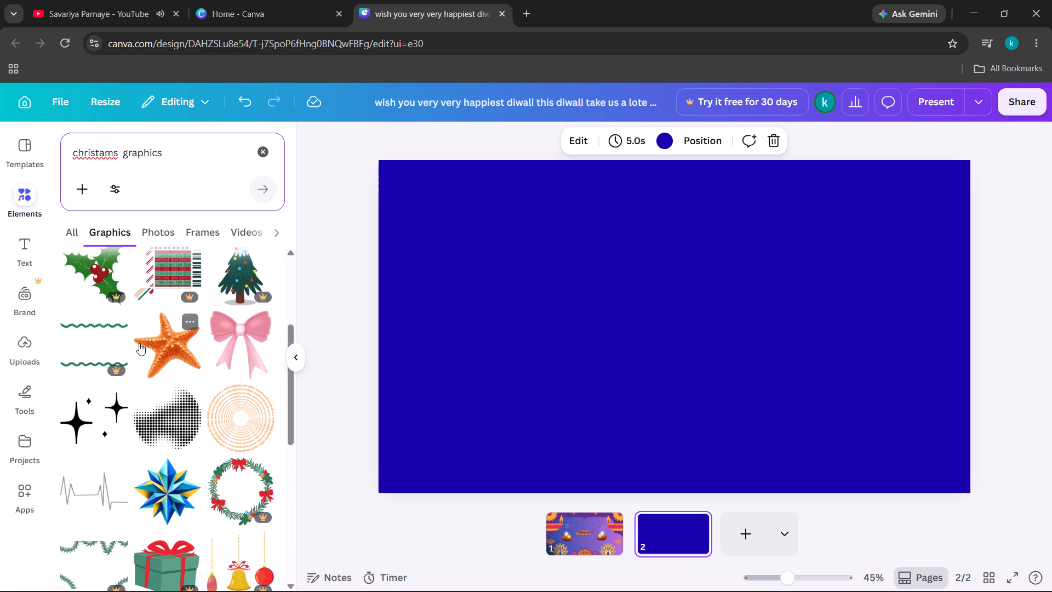
scroll(139, 343, up, 1)
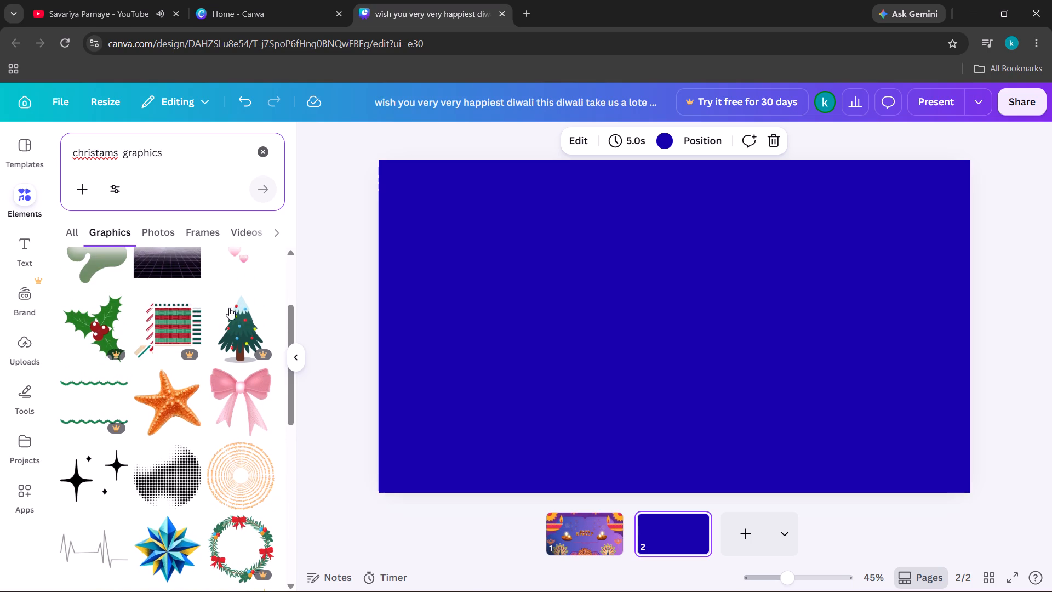
click(233, 315)
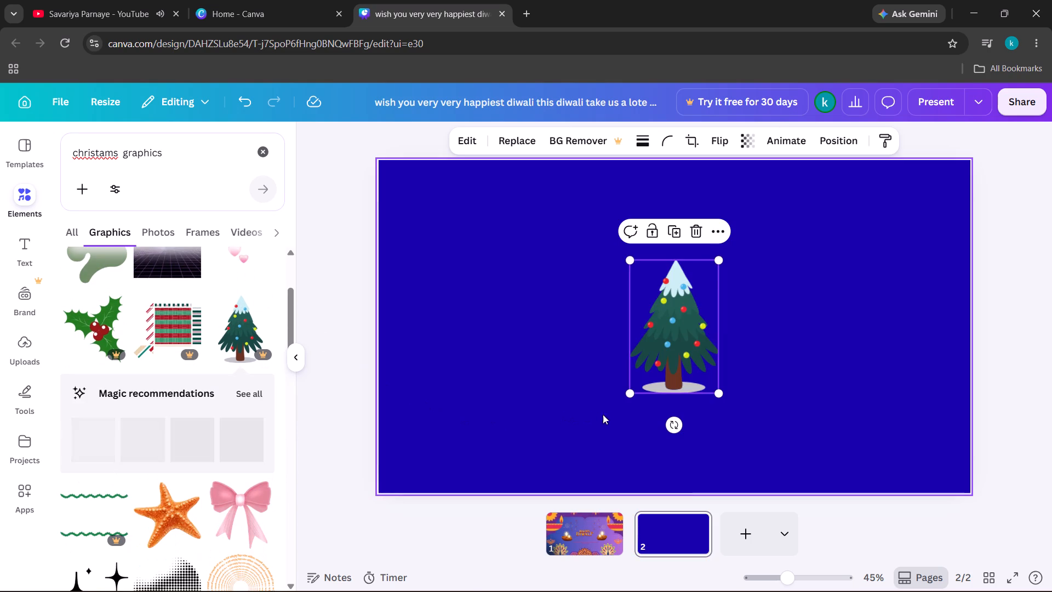
drag(632, 393, 574, 423)
drag(648, 401, 587, 414)
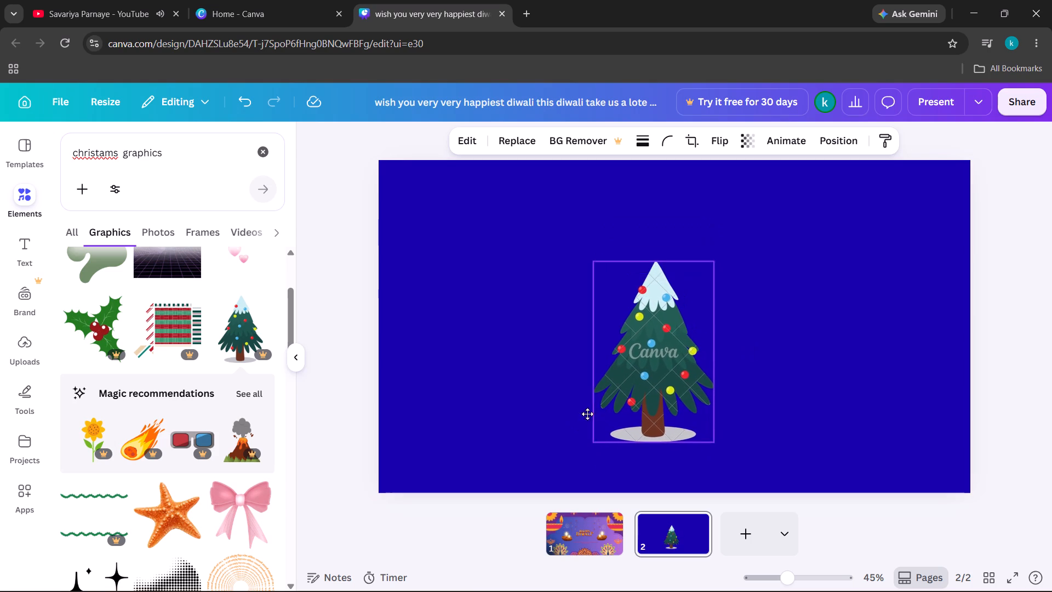
drag(587, 414, 538, 399)
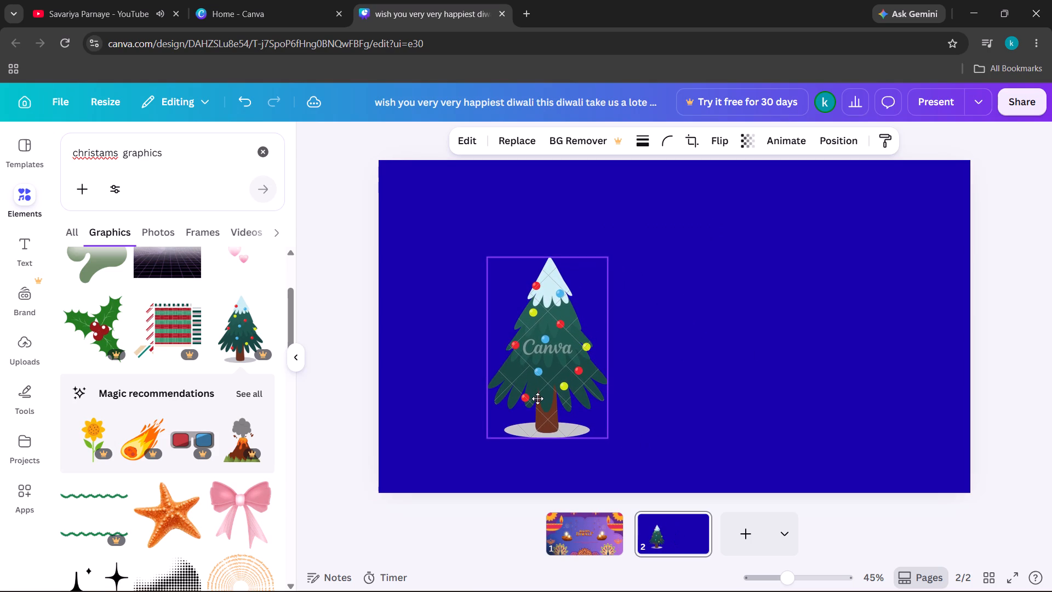
drag(538, 399, 533, 393)
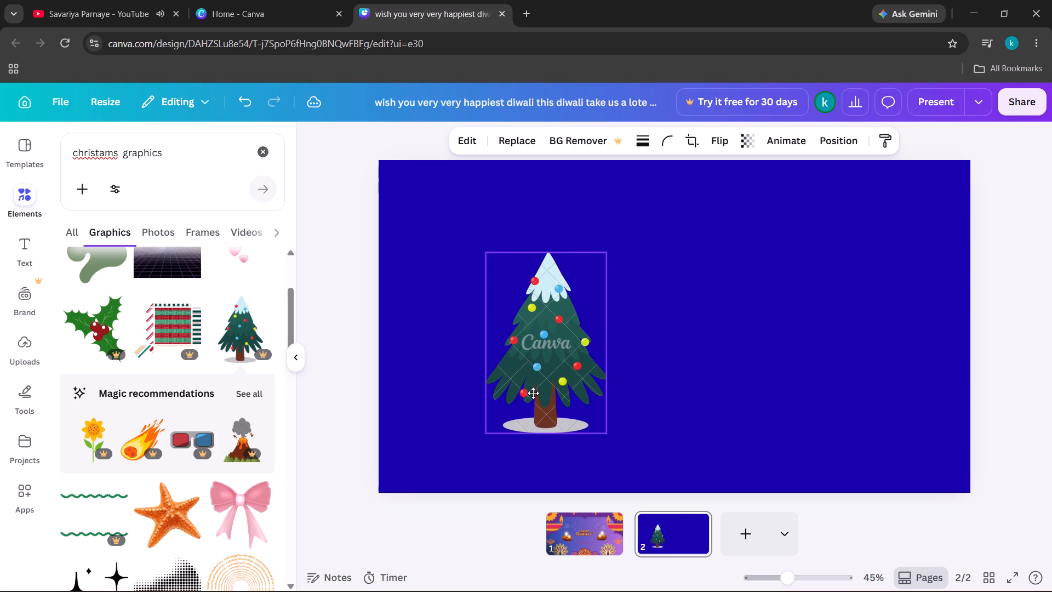
drag(533, 393, 541, 409)
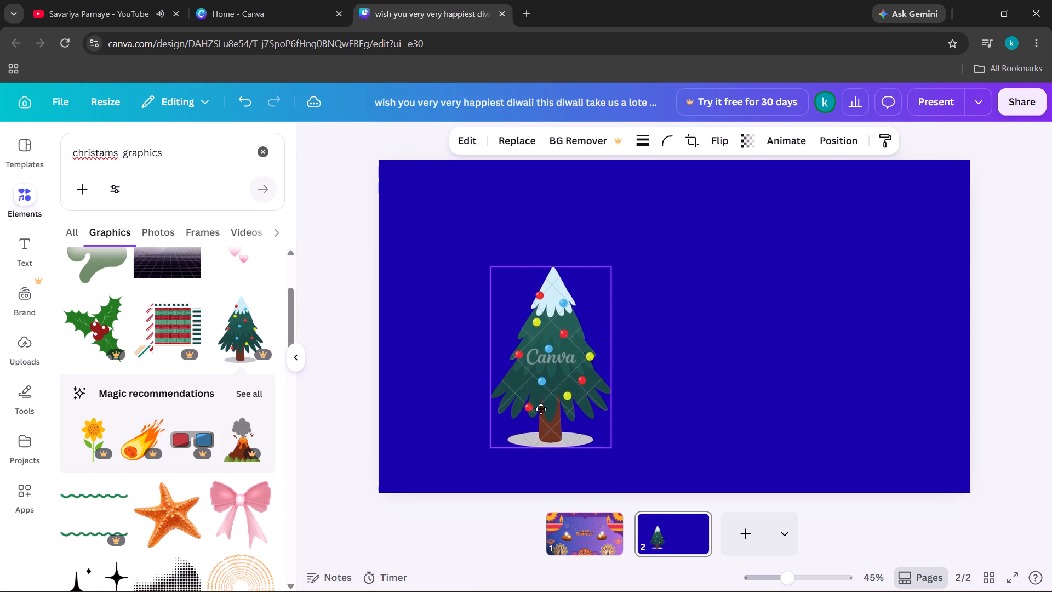
drag(541, 409, 540, 408)
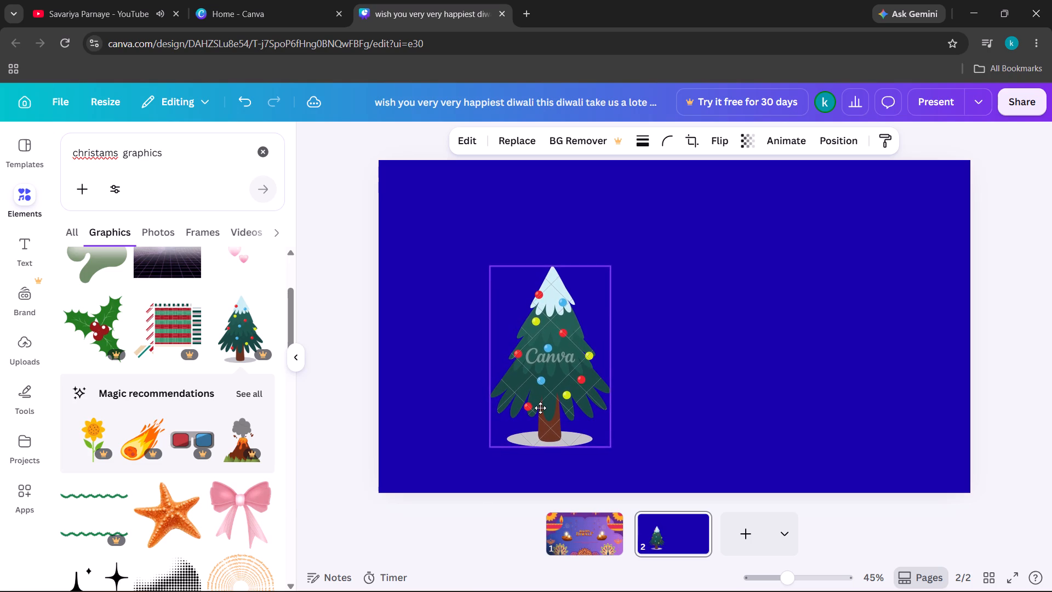
drag(540, 408, 522, 415)
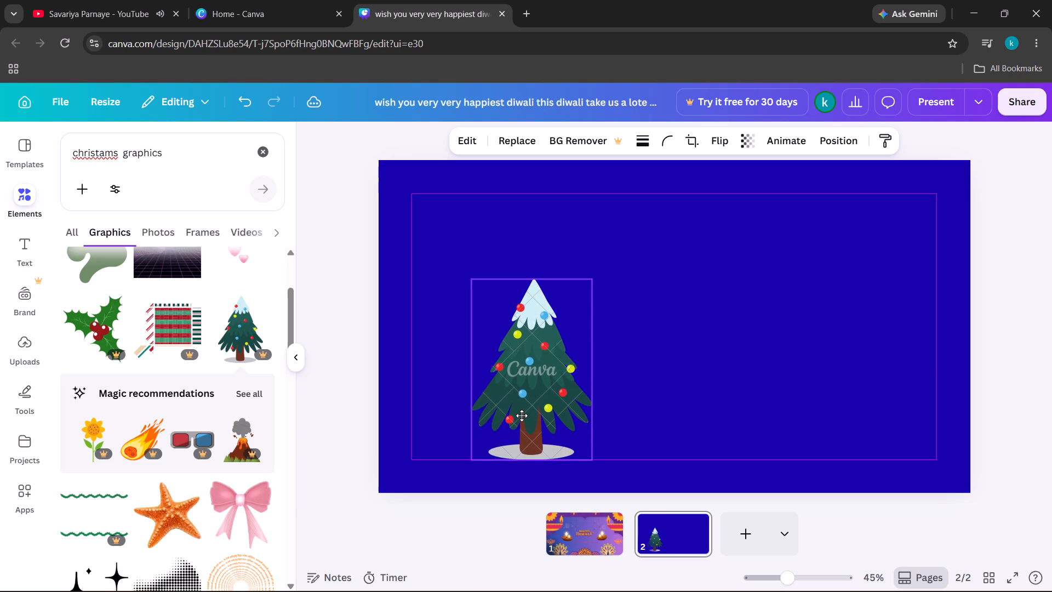
drag(522, 415, 524, 411)
click(348, 393)
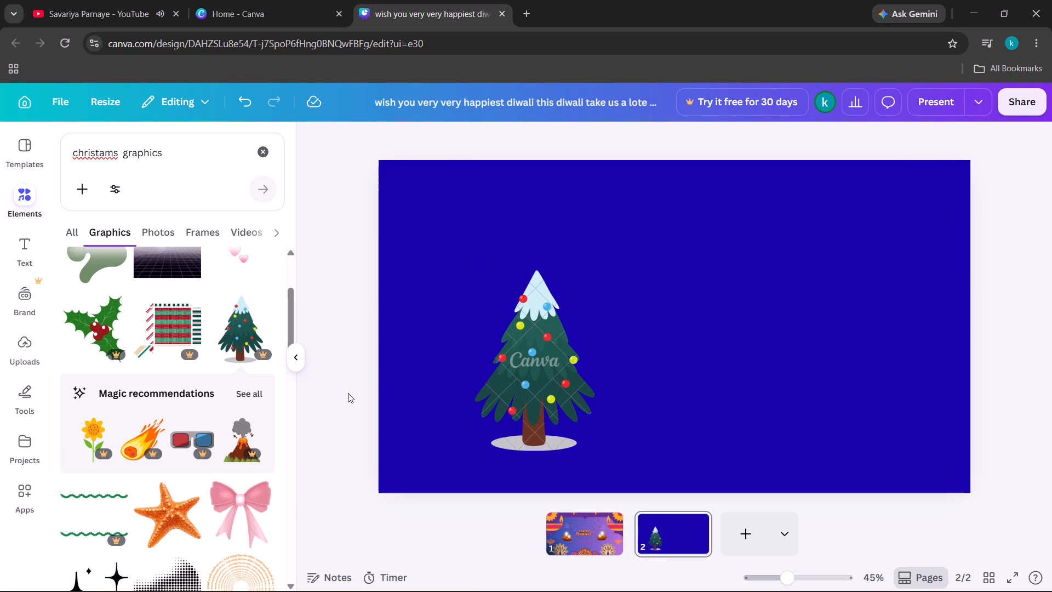
Set the second page's background to the near-white photo colour.
click(704, 363)
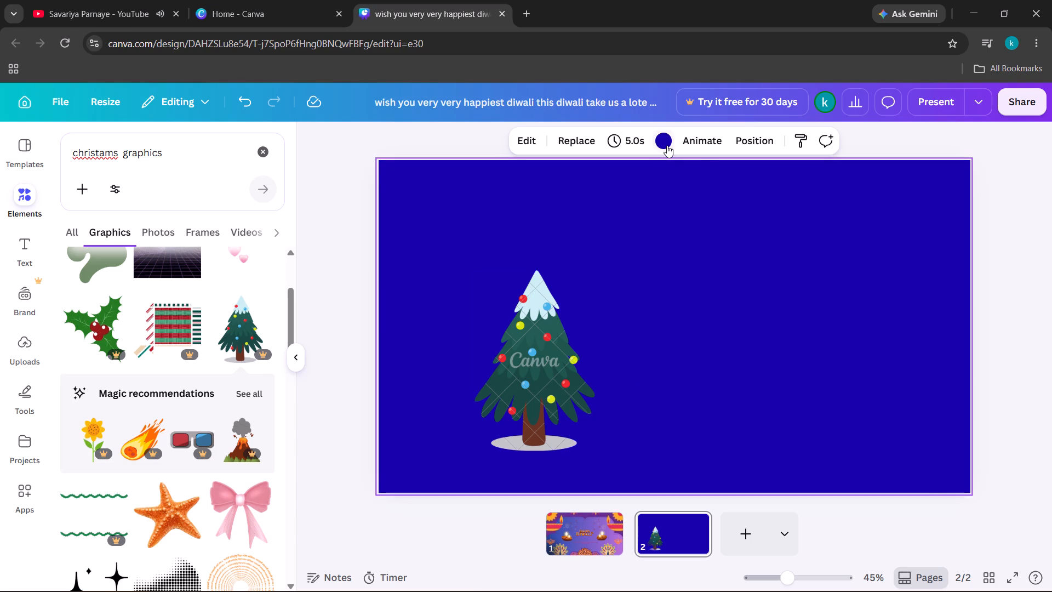
click(667, 145)
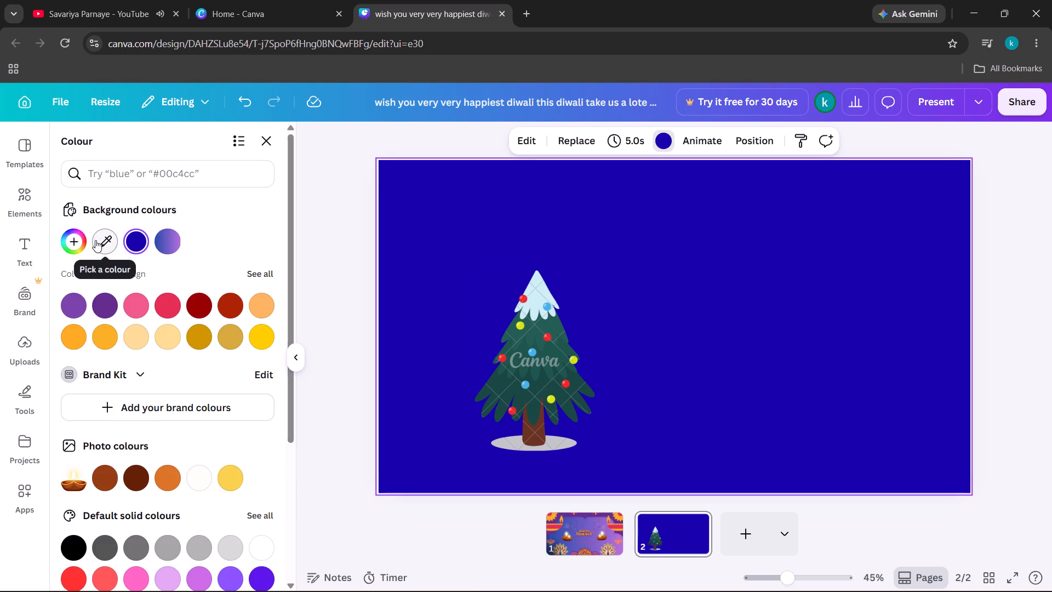
click(197, 481)
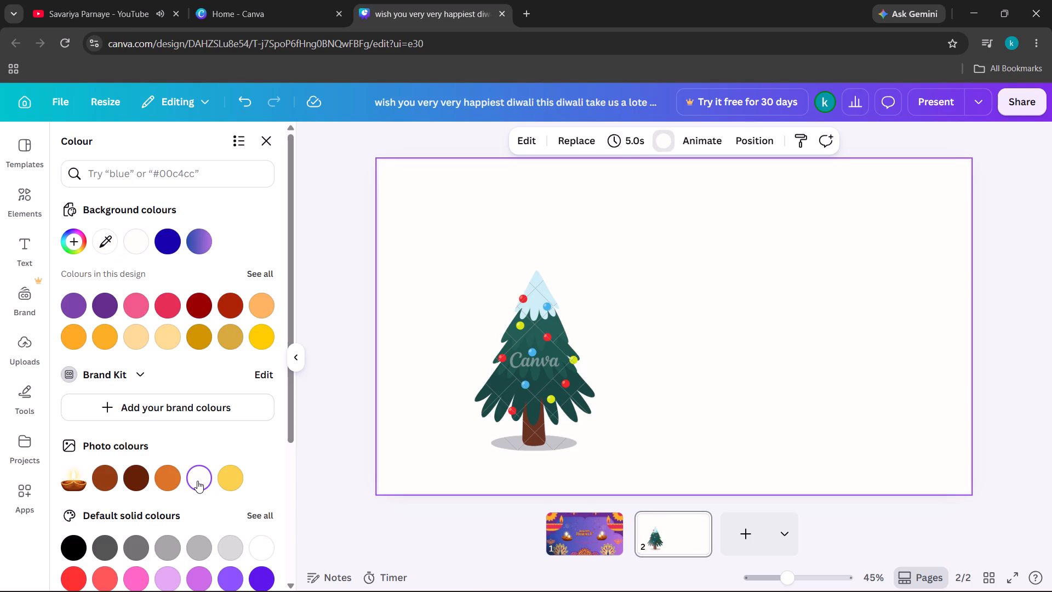
click(323, 470)
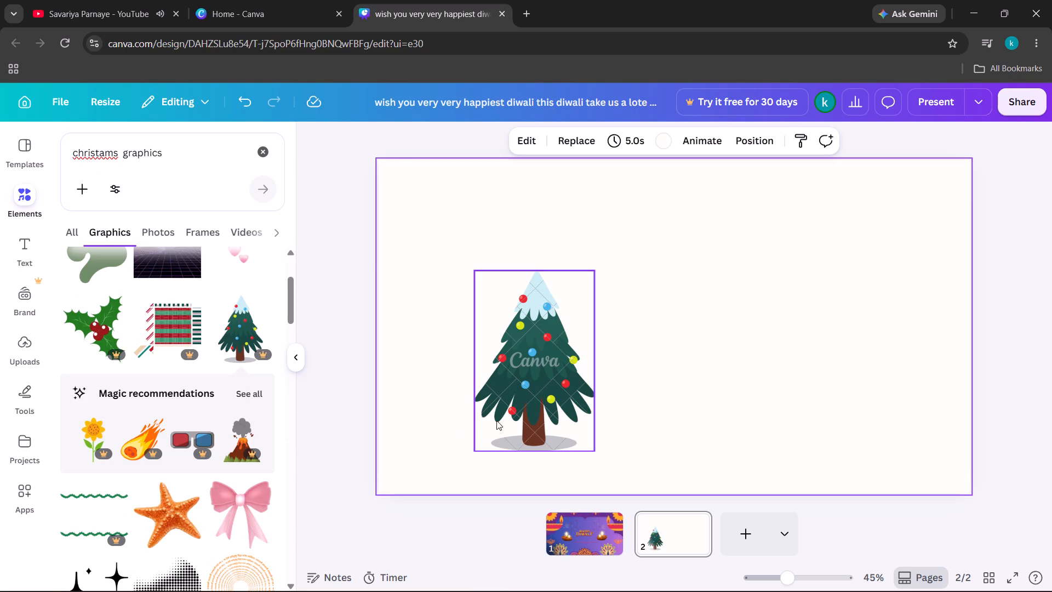
Add a second snow-topped Christmas tree, shrink it and place it overlapping the lower right side of the first tree.
click(245, 354)
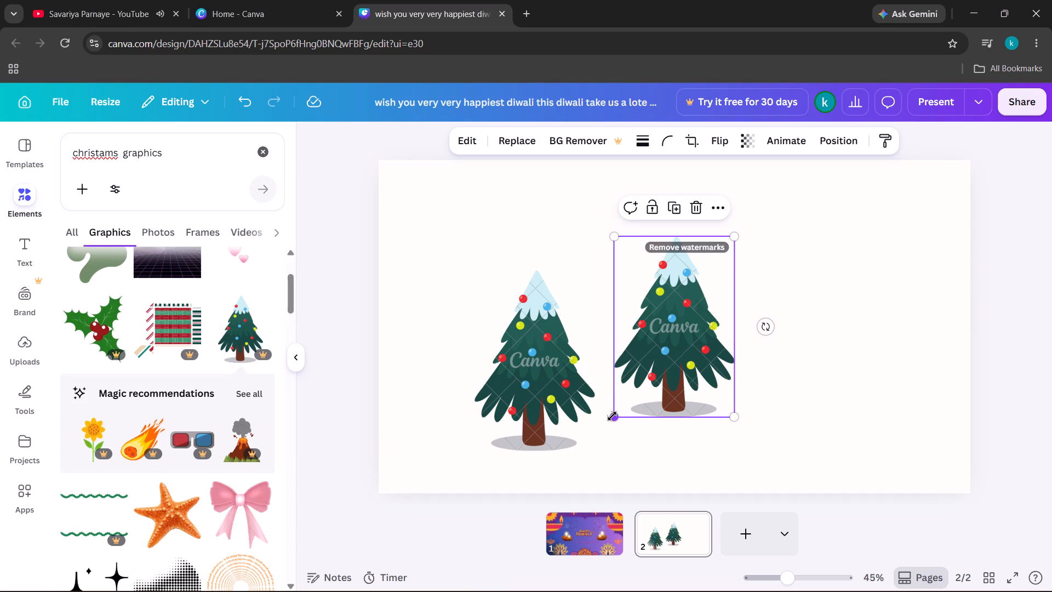
drag(612, 416, 651, 386)
drag(694, 311, 611, 390)
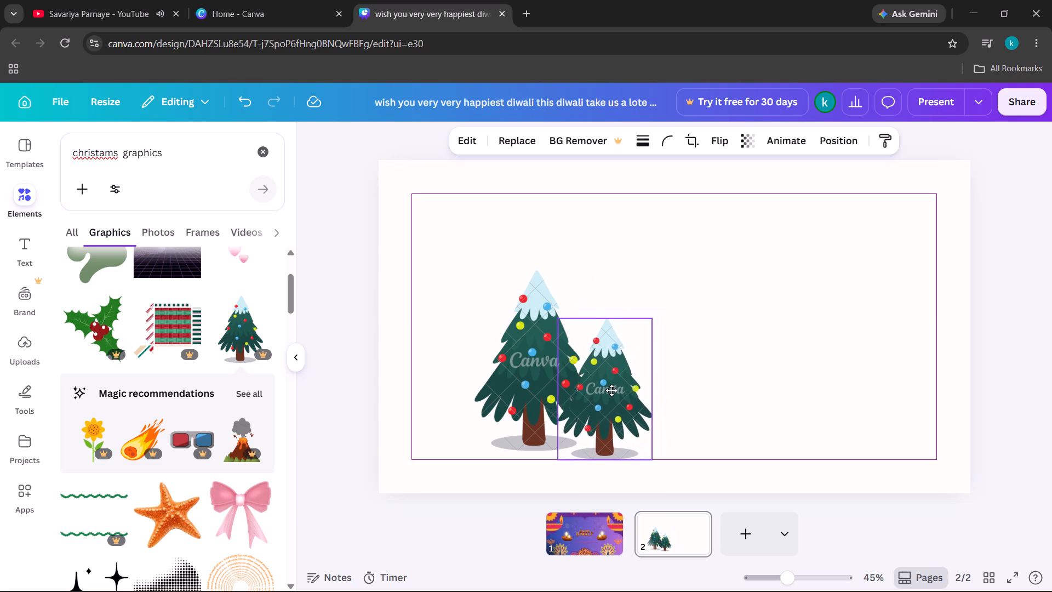
drag(611, 390, 603, 393)
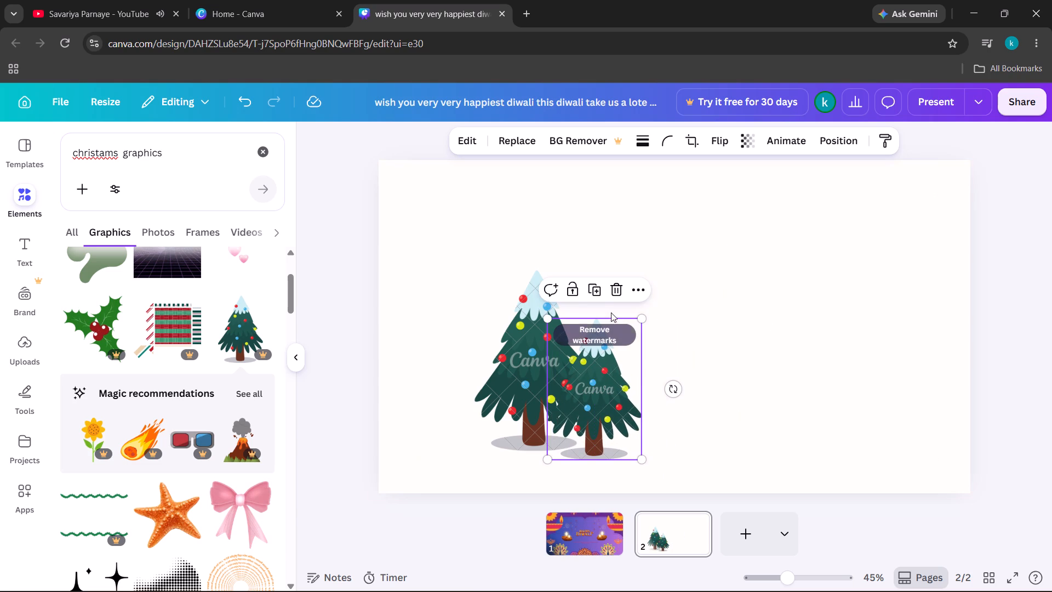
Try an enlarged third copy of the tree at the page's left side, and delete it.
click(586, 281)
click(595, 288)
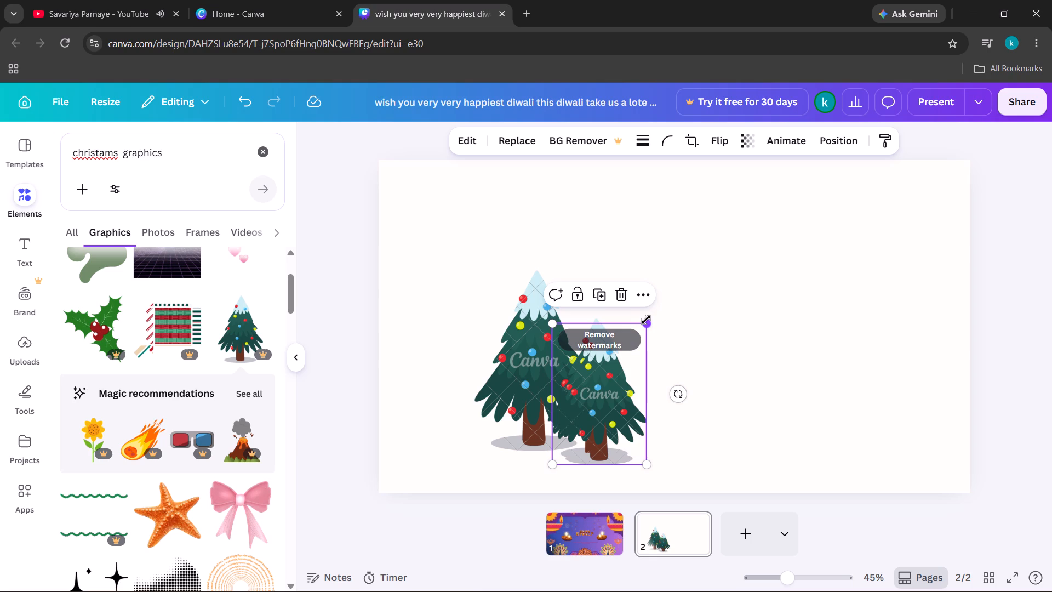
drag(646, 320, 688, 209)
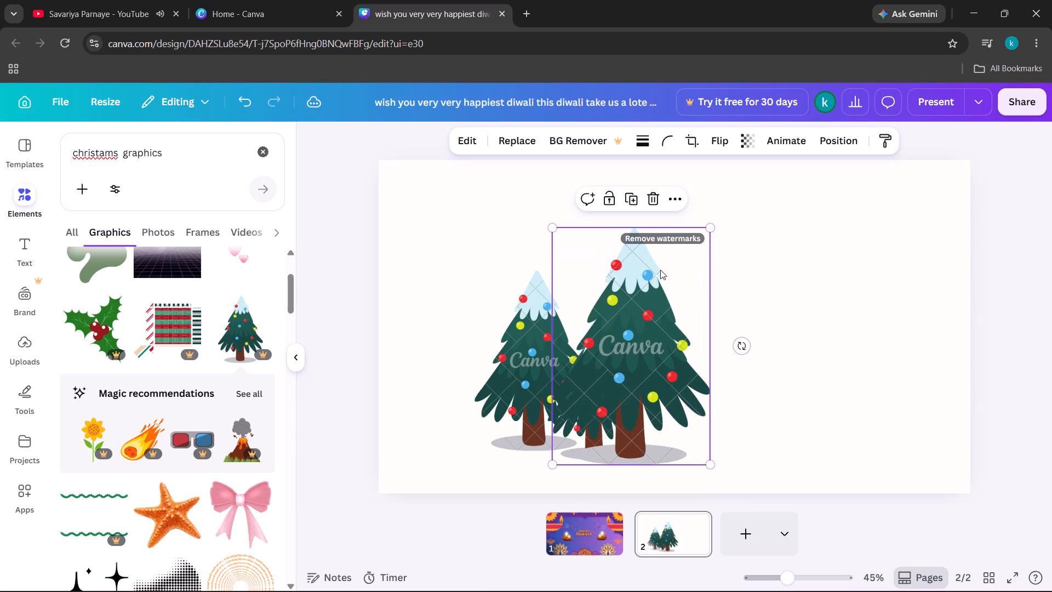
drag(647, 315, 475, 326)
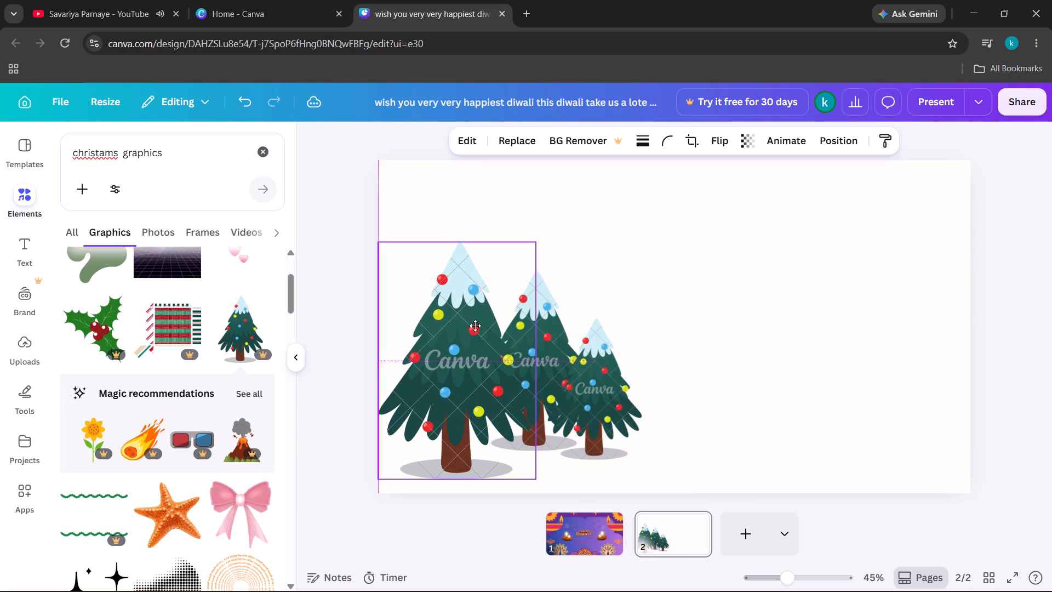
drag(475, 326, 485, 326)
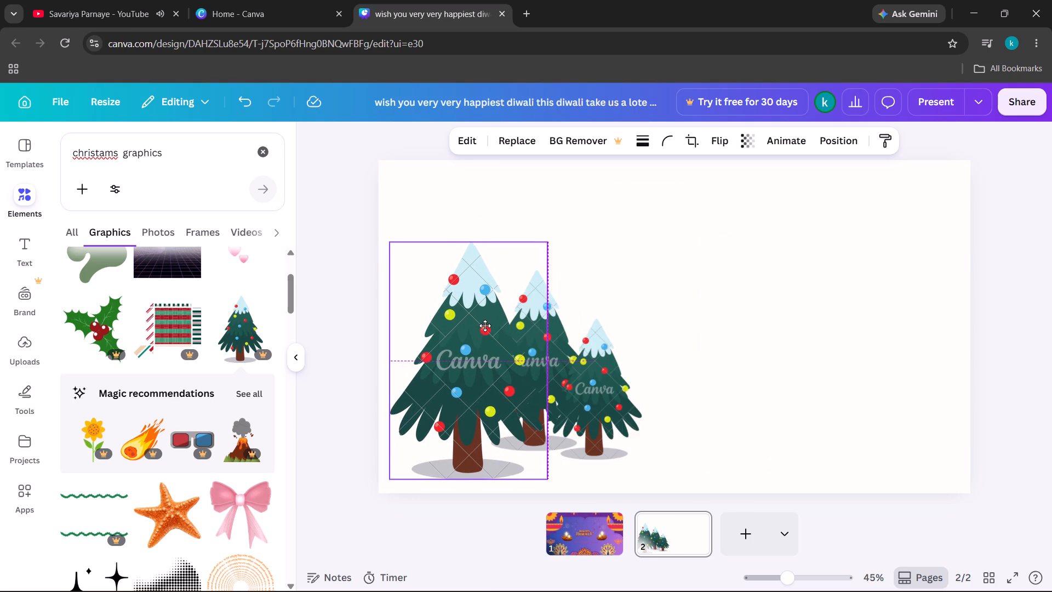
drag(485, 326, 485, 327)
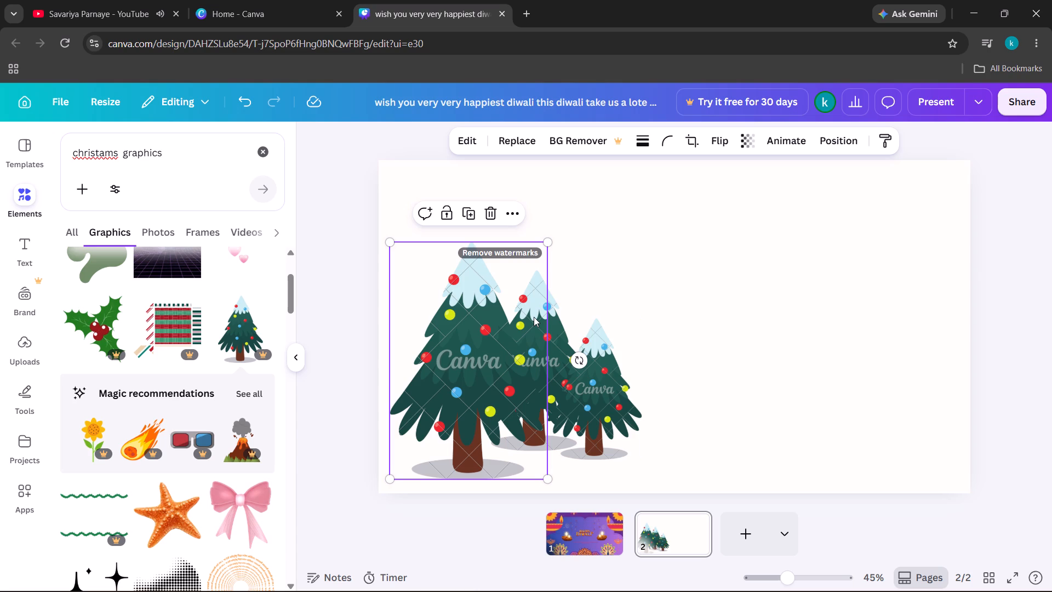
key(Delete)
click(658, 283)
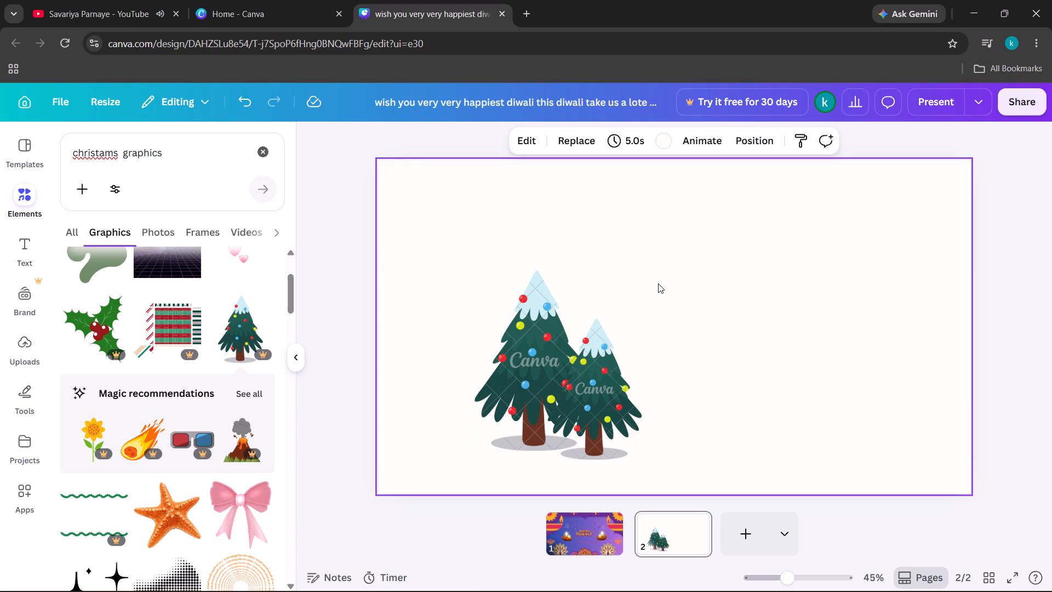
Add the orange starfish graphic from the search results to the second page.
scroll(255, 392, right, 1)
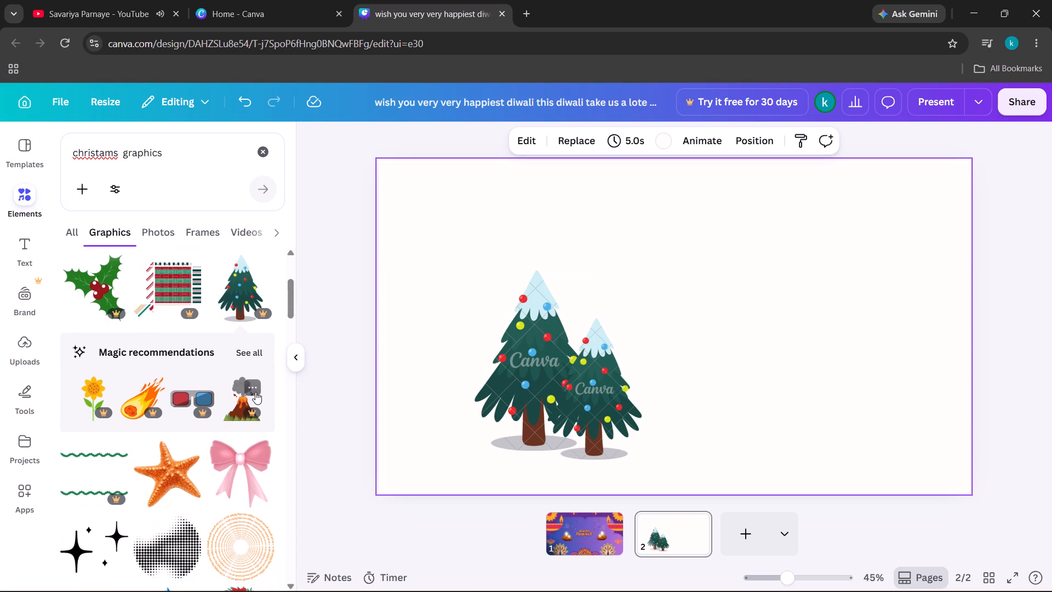
click(174, 478)
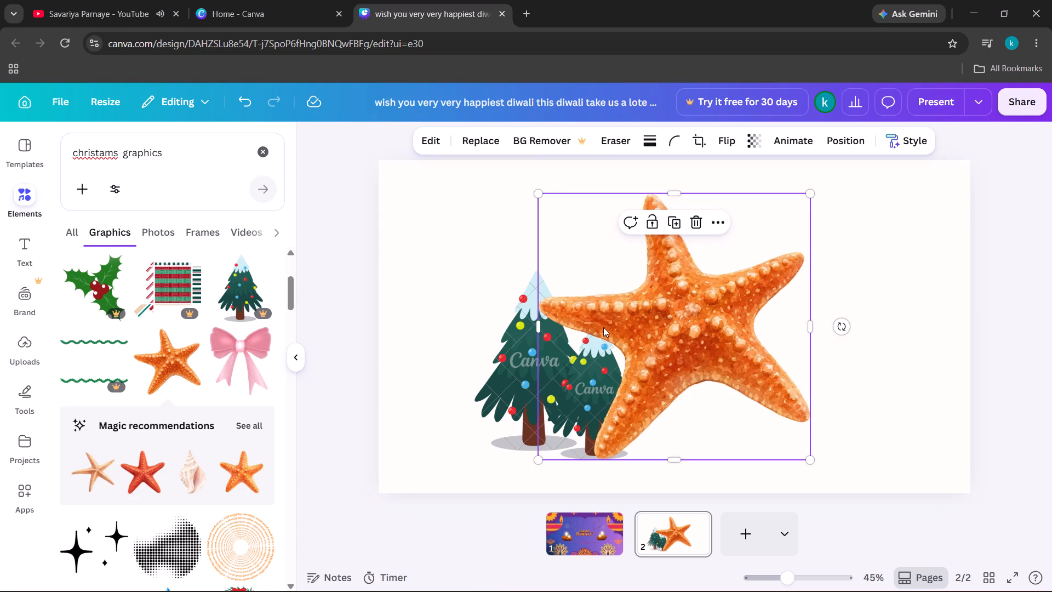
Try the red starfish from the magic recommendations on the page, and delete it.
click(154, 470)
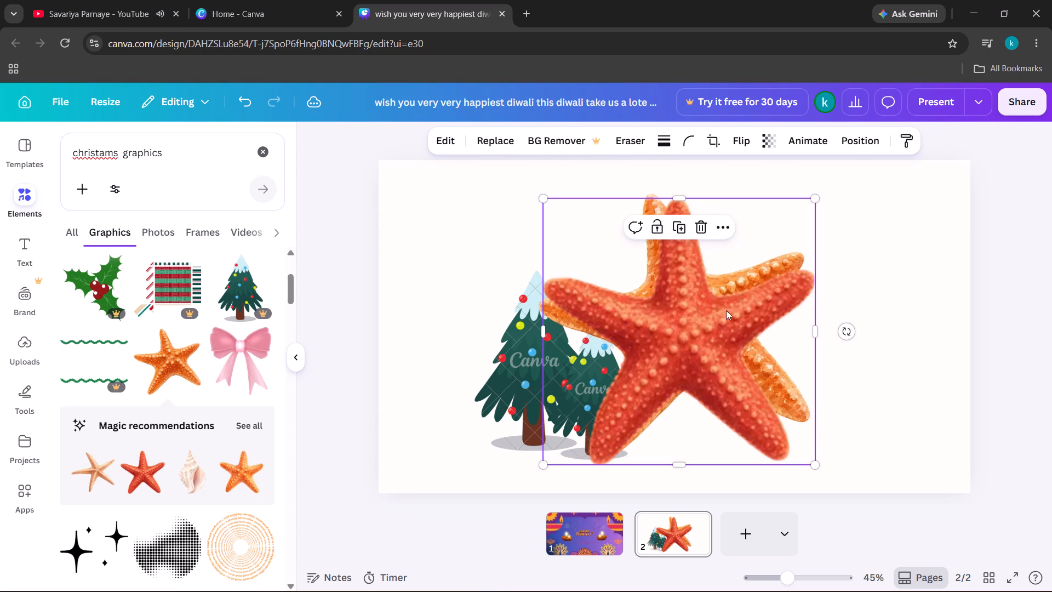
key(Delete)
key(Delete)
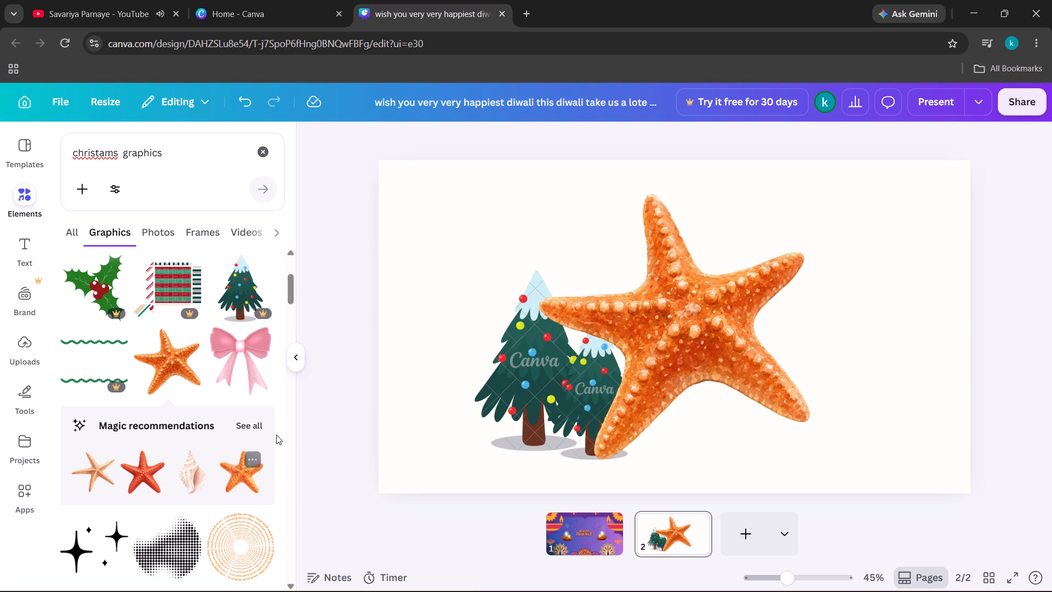
Shrink the orange starfish to a small icon and move it into the page's top left corner.
click(579, 434)
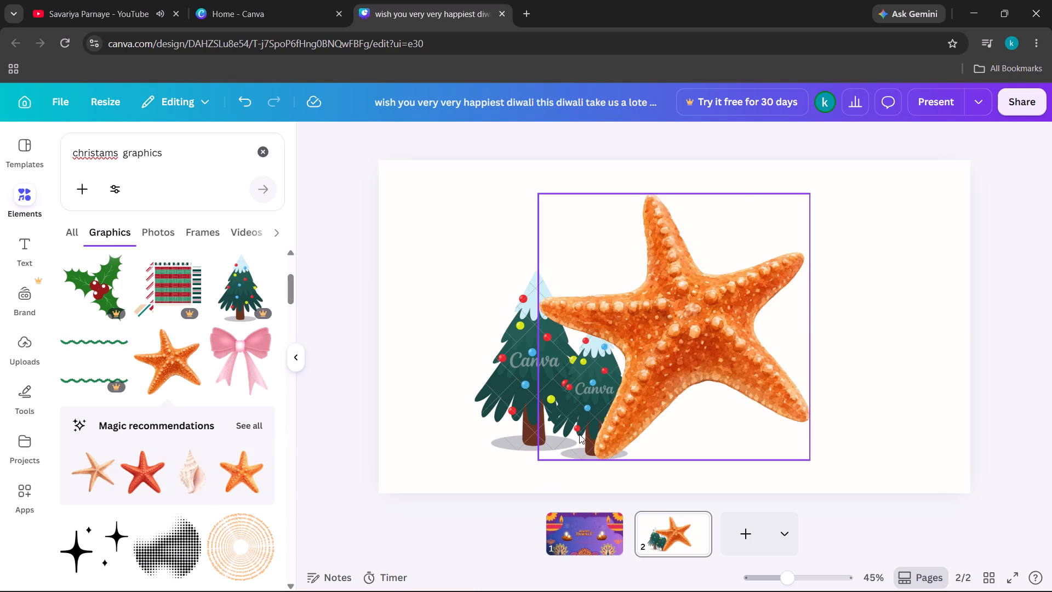
drag(537, 454, 576, 411)
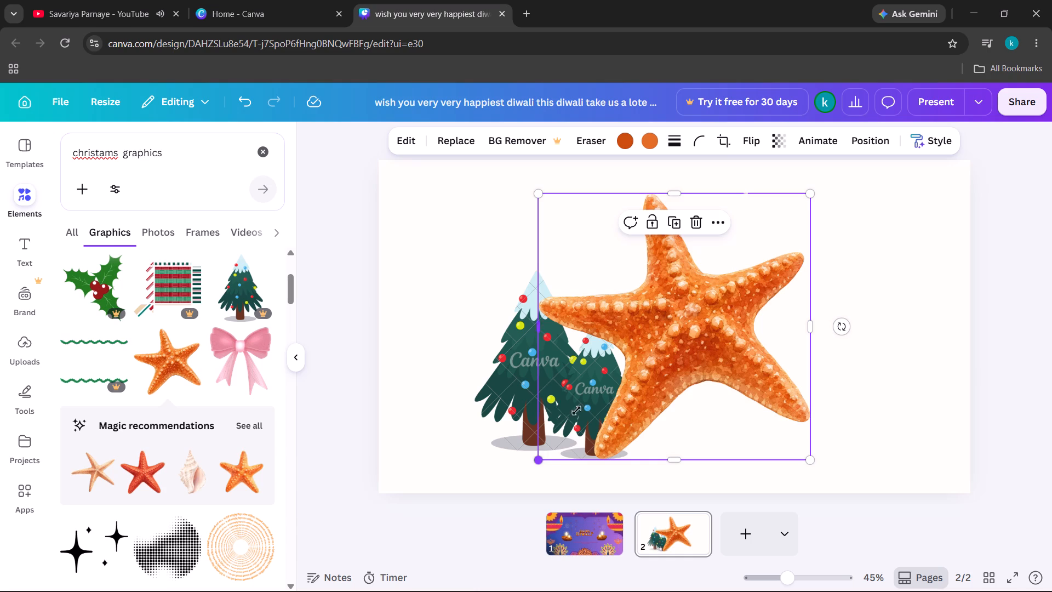
drag(576, 411, 801, 252)
drag(798, 220, 571, 232)
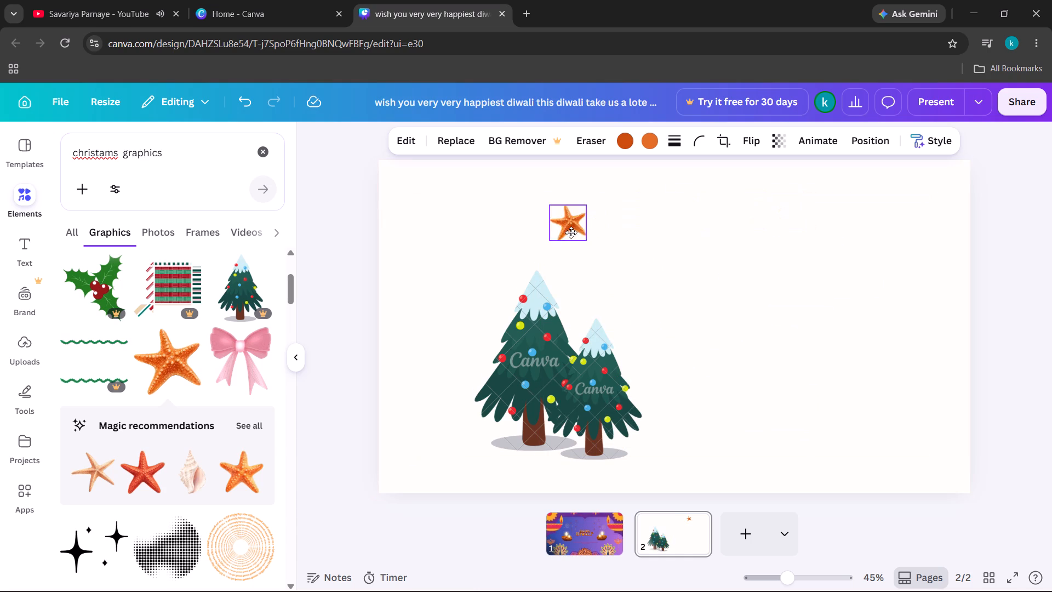
drag(571, 232, 407, 201)
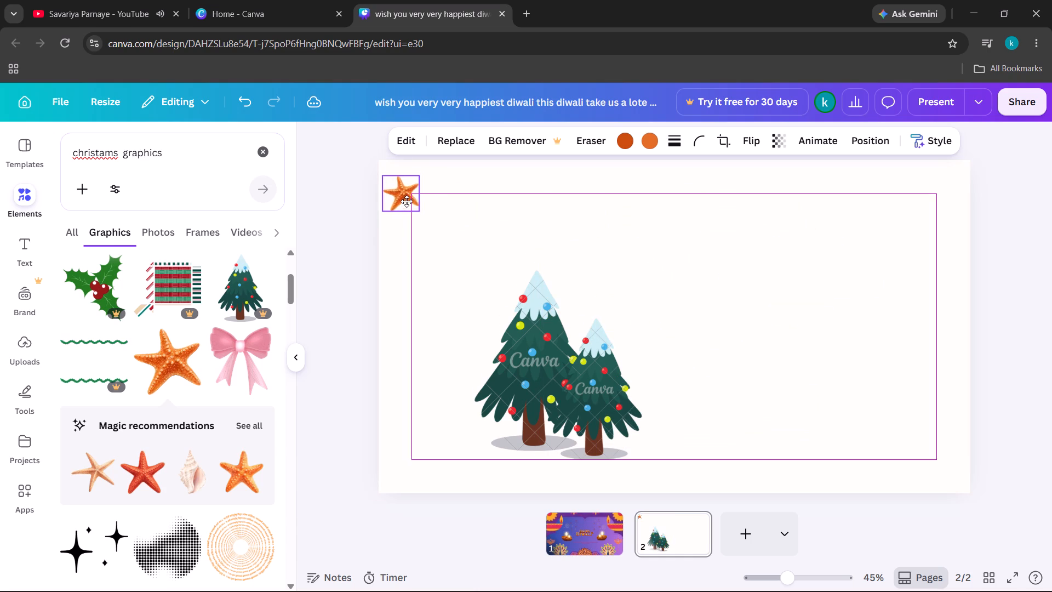
drag(407, 201, 405, 203)
Duplicate the small starfish three times and line up the four in an evenly spaced row along the page's top edge.
click(394, 234)
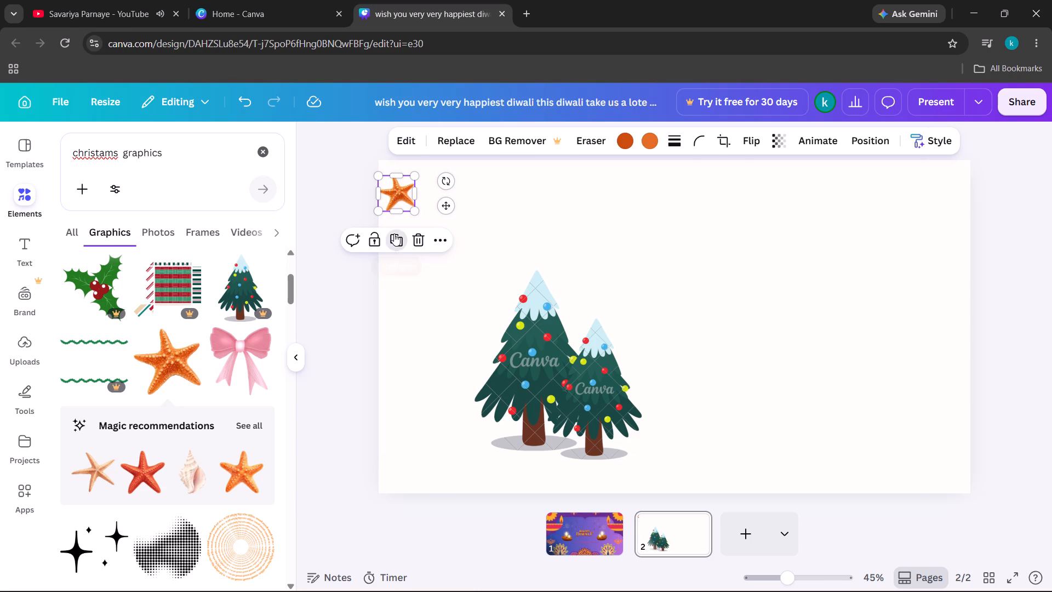
click(394, 234)
click(400, 247)
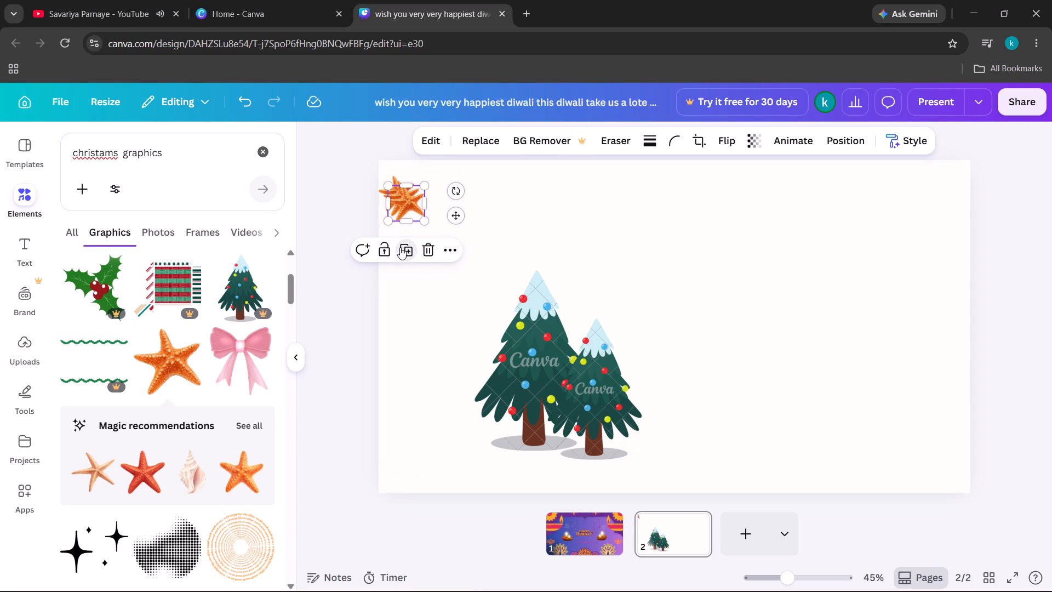
click(404, 249)
drag(413, 214, 507, 203)
drag(415, 210, 466, 214)
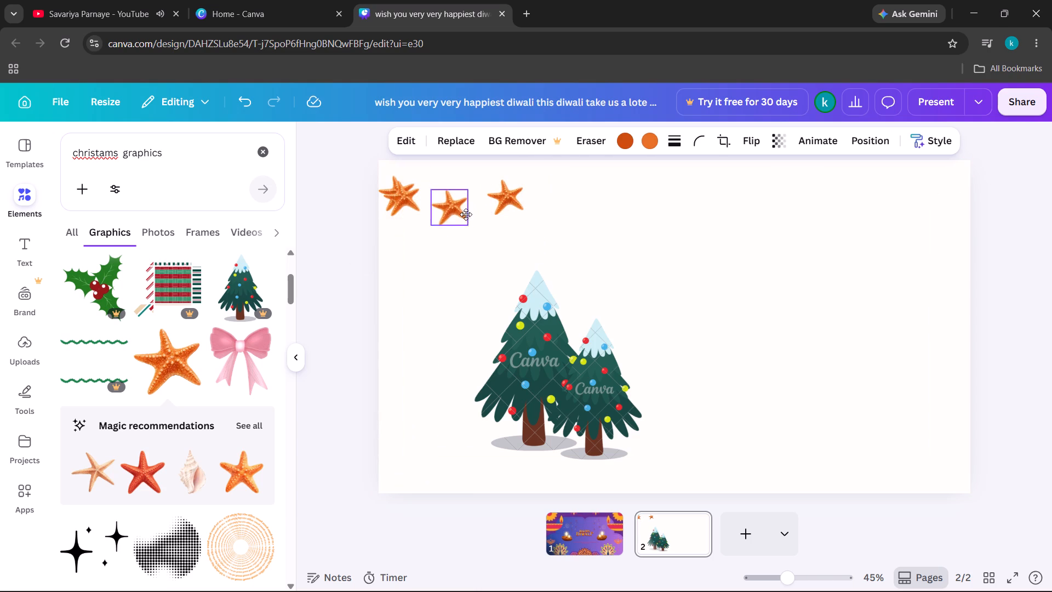
drag(466, 214, 476, 207)
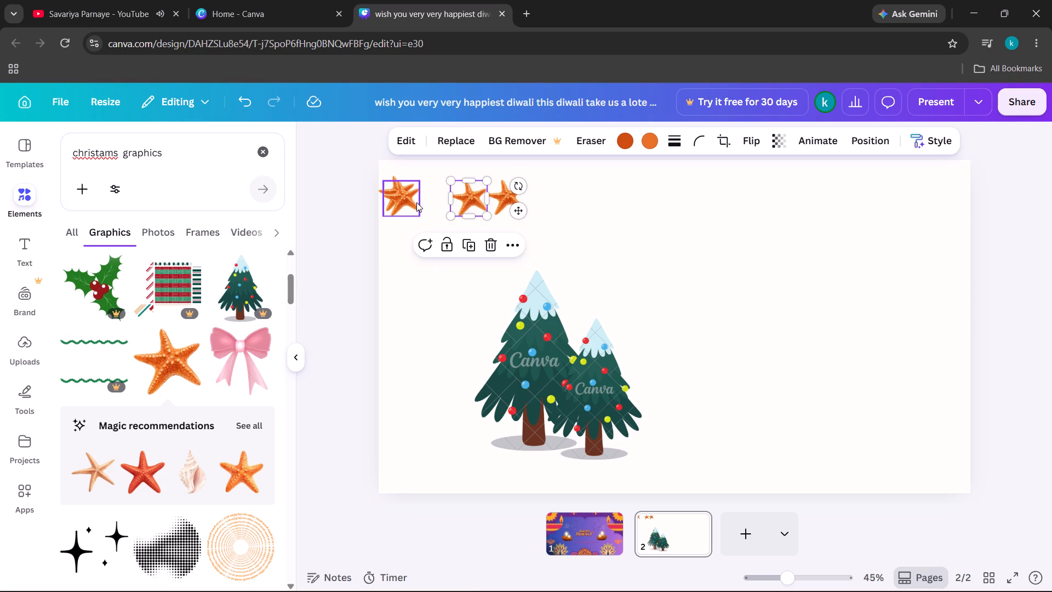
drag(416, 202, 442, 202)
drag(512, 196, 527, 198)
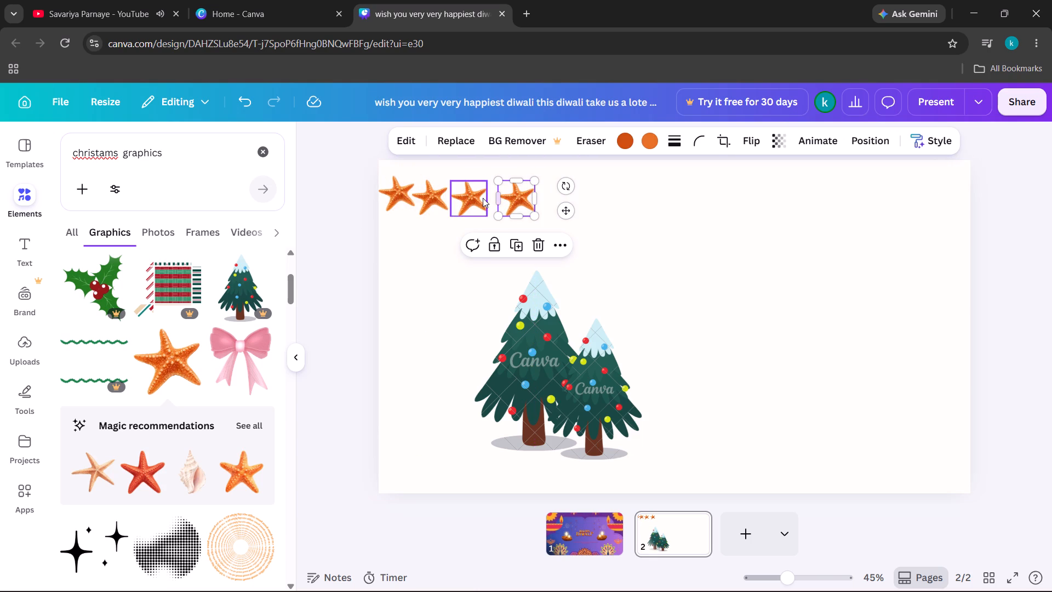
drag(483, 198, 489, 199)
drag(447, 197, 451, 192)
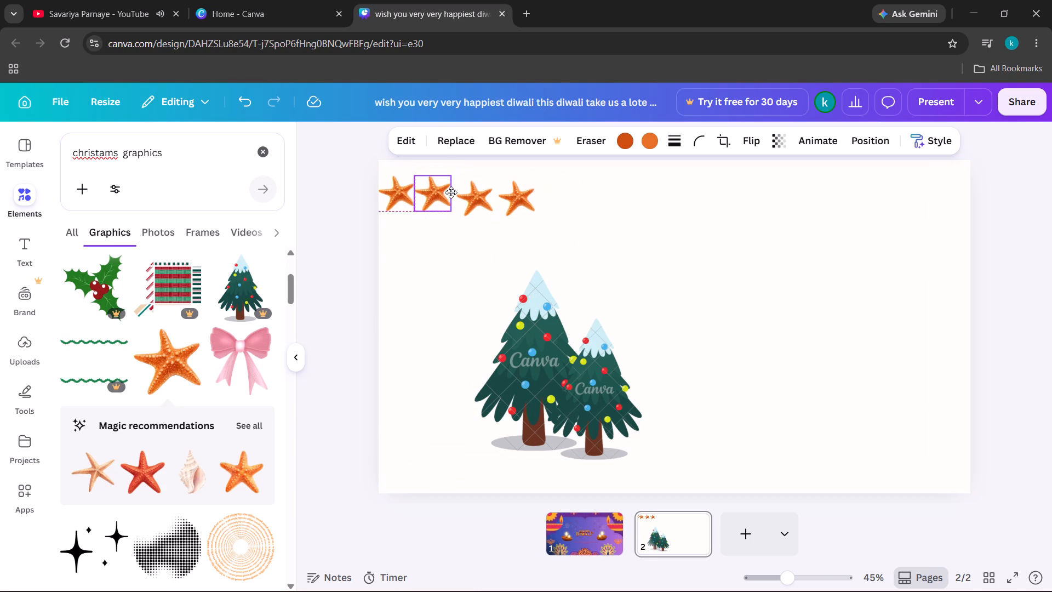
drag(451, 192, 452, 192)
click(476, 195)
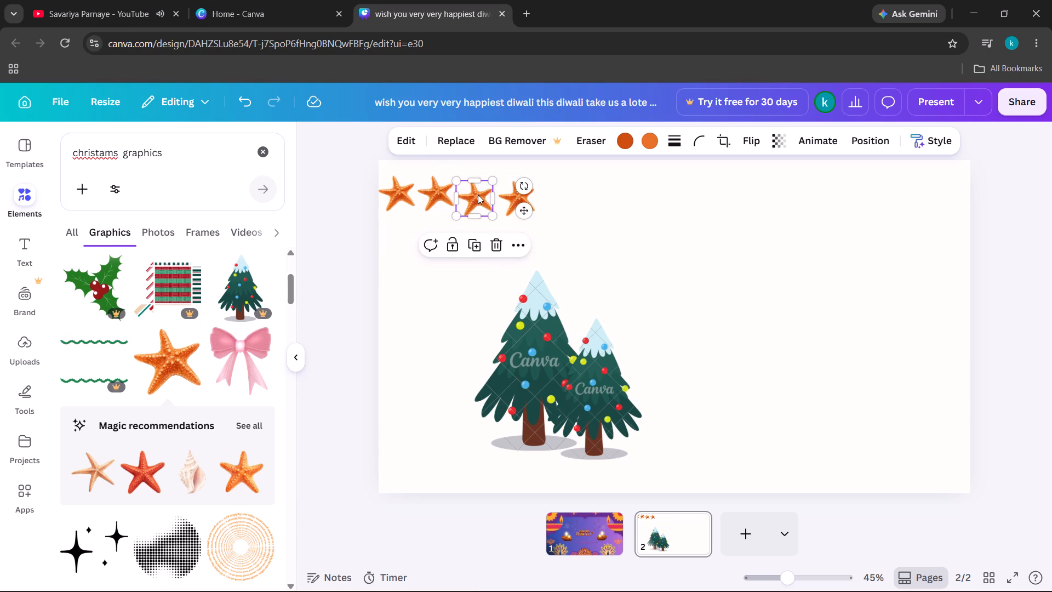
click(507, 195)
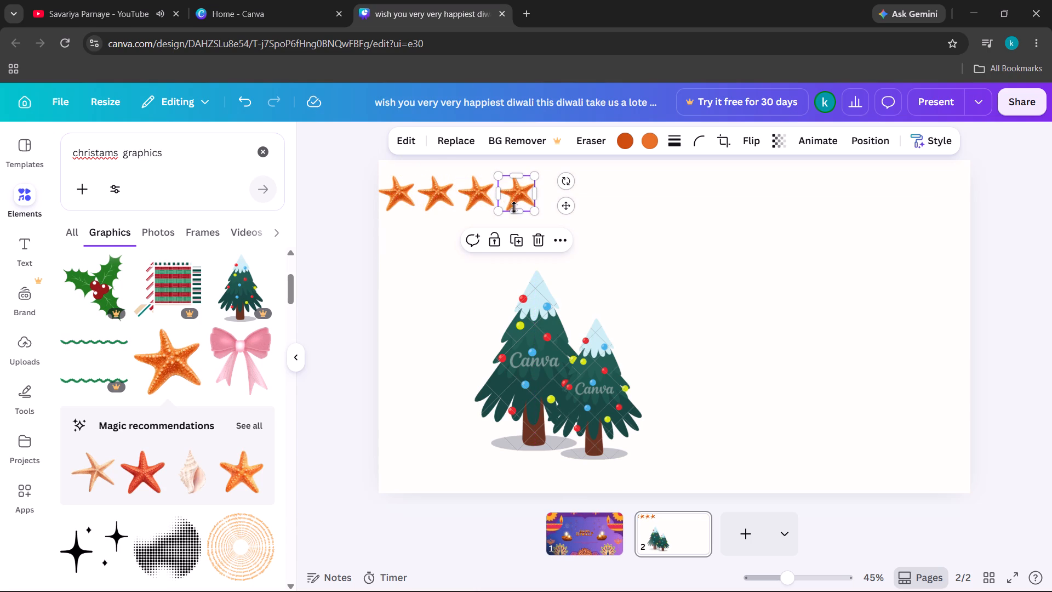
Extend the starfish row with eleven more duplicates at the same spacing until it reaches the page's right edge.
click(515, 237)
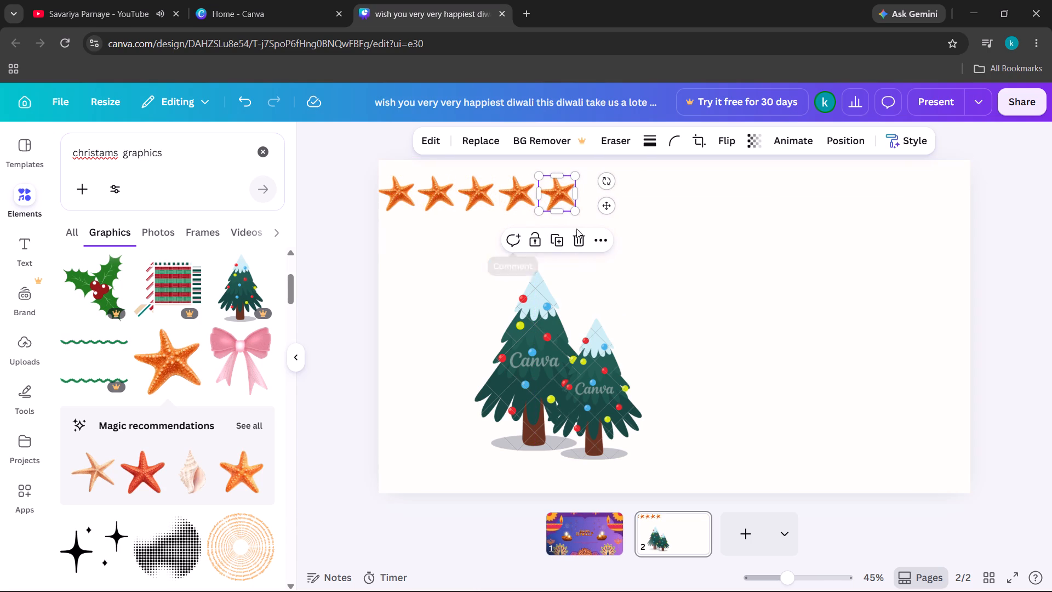
click(561, 251)
click(561, 241)
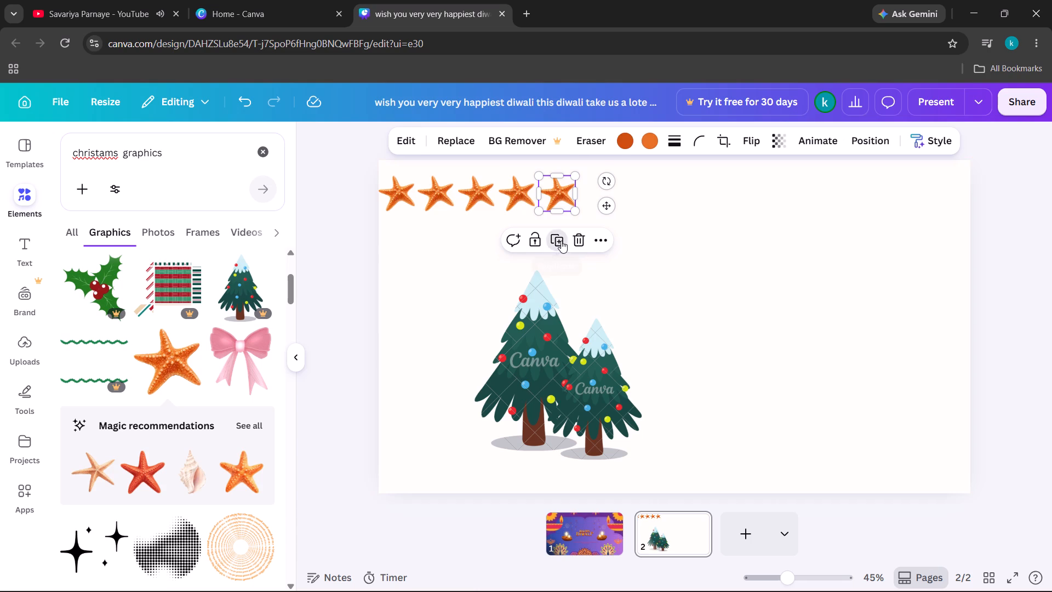
click(591, 244)
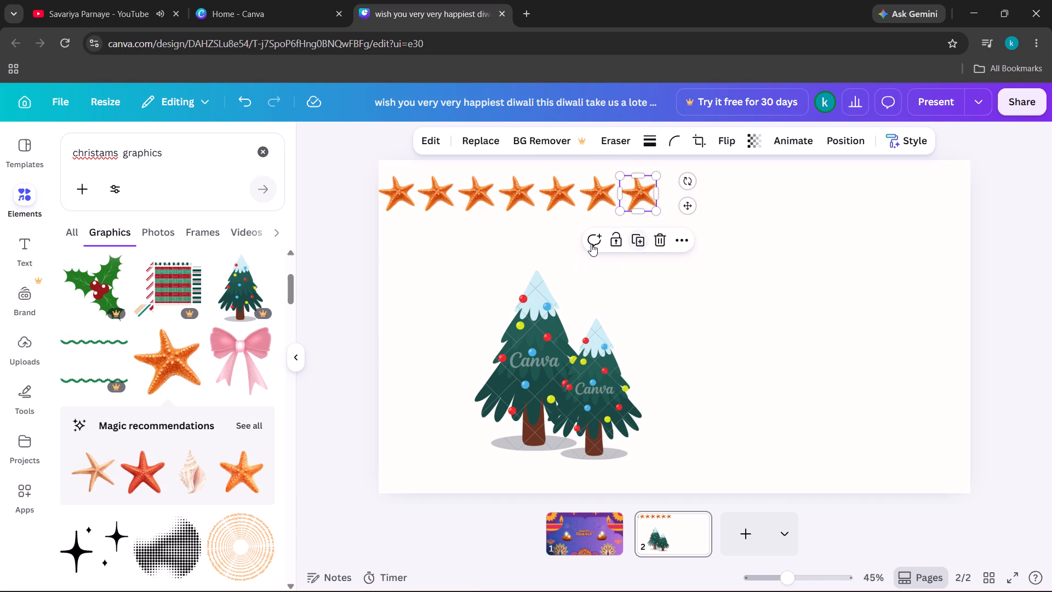
click(634, 243)
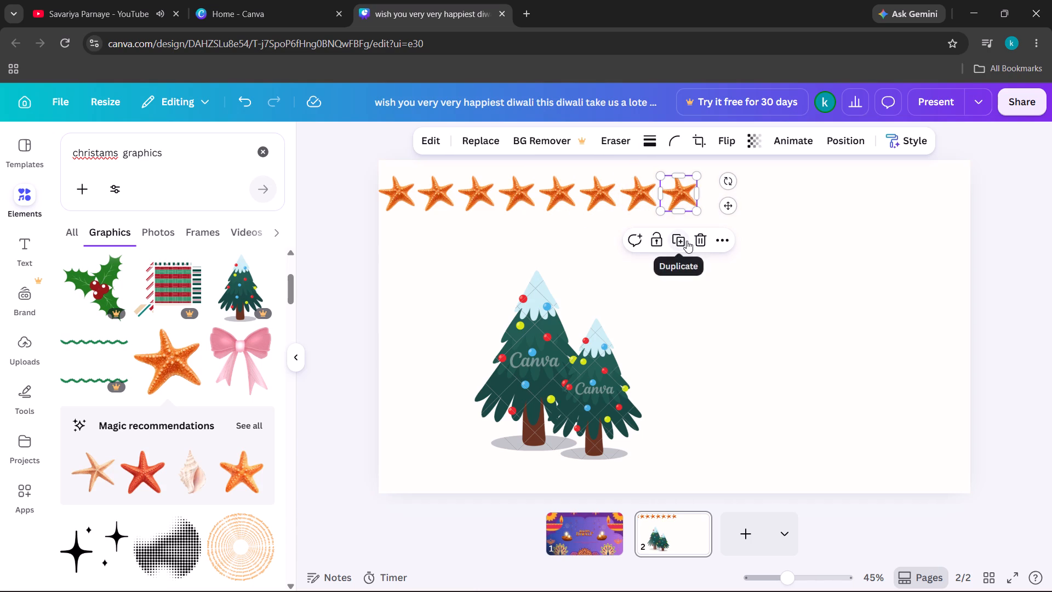
click(687, 241)
click(724, 239)
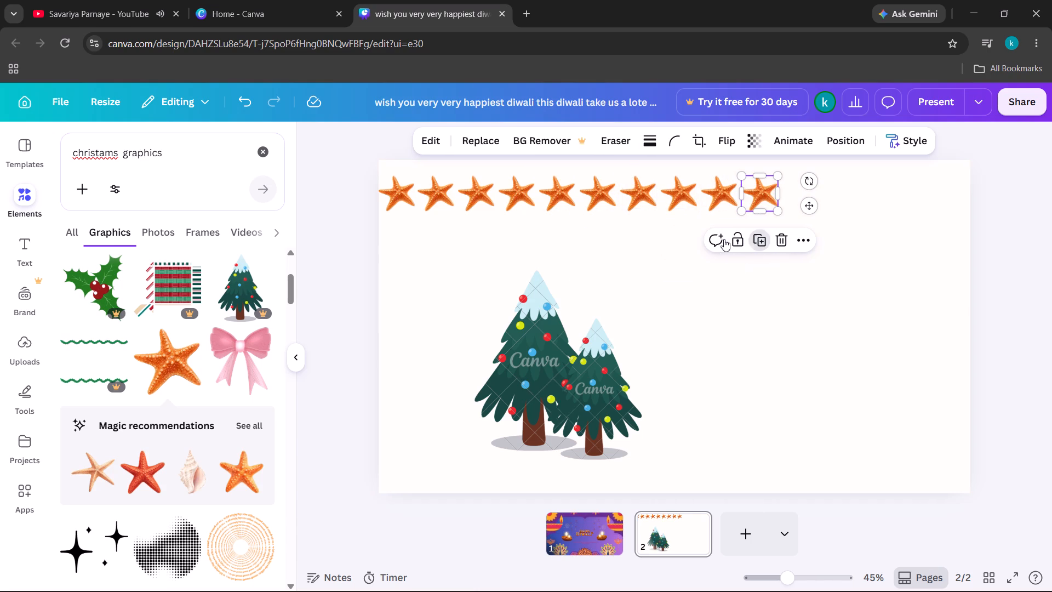
click(753, 238)
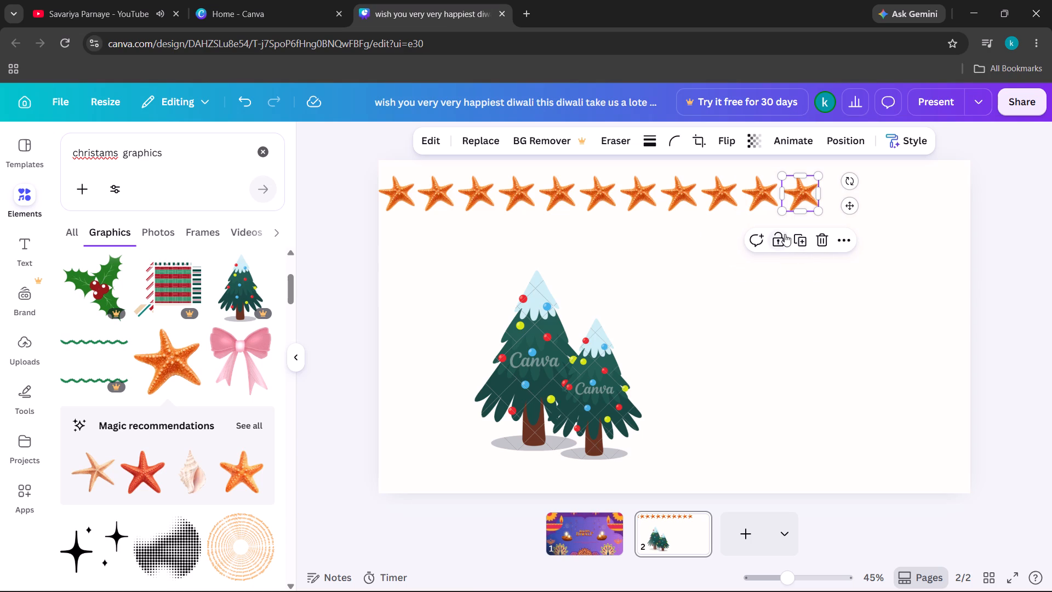
click(804, 237)
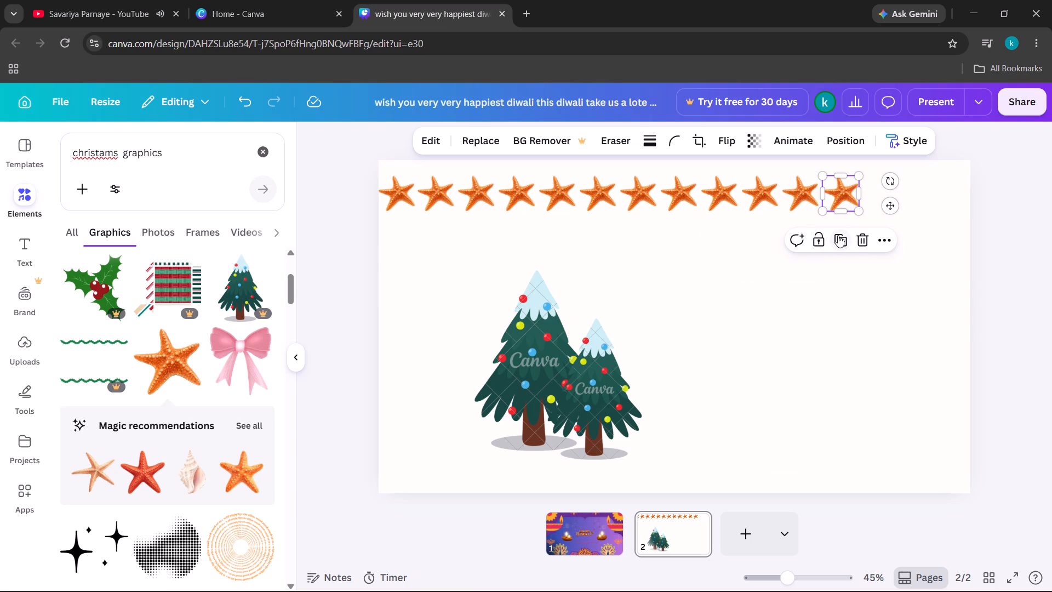
click(838, 235)
click(881, 235)
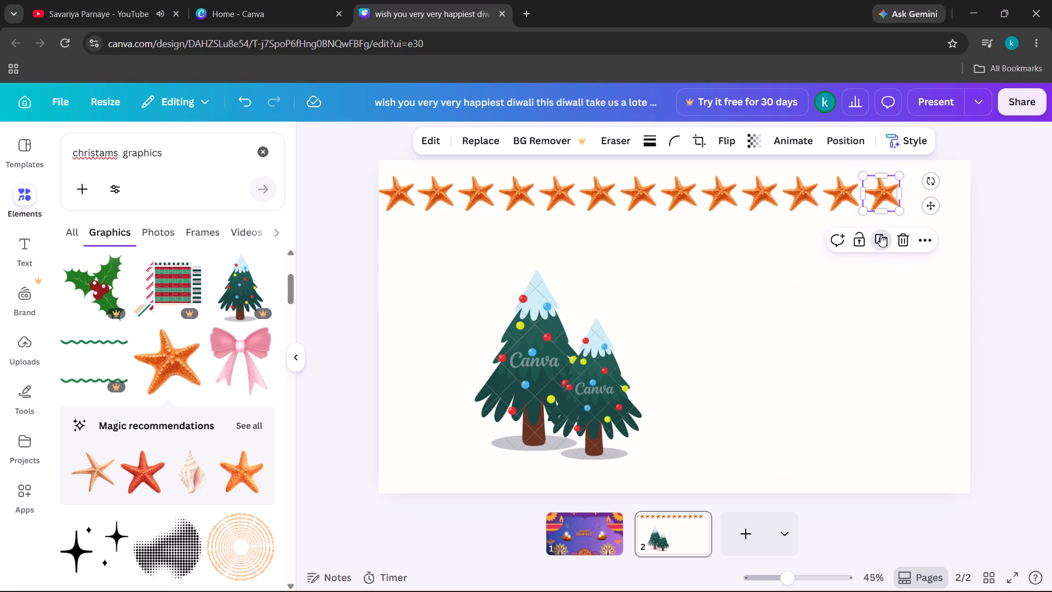
click(919, 238)
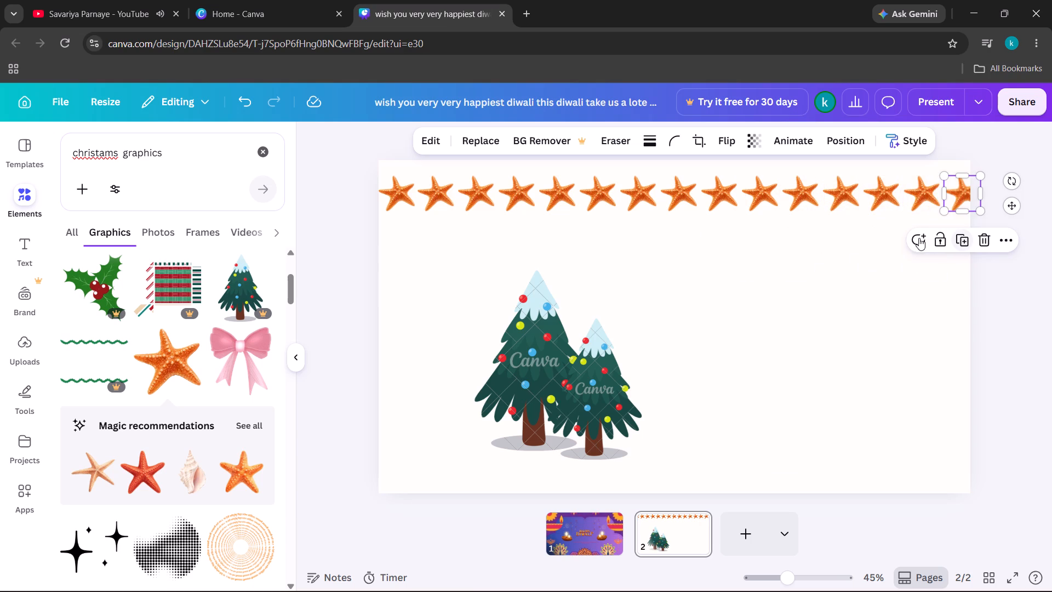
click(1004, 271)
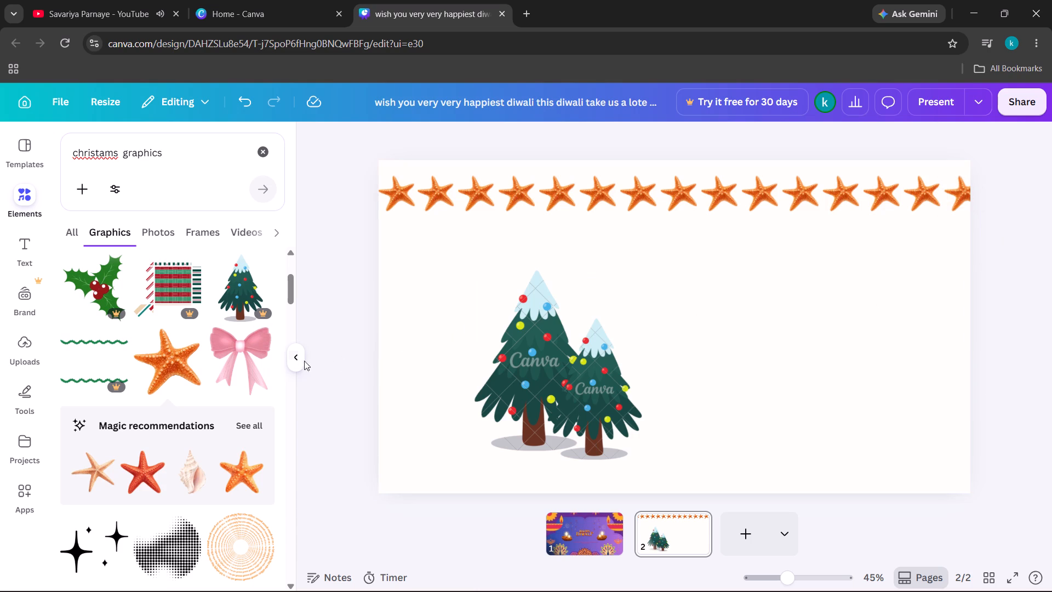
Add the pink ribbon bow graphic, shrink it to a small ornament, and place it on the middle of the larger Christmas tree.
click(241, 356)
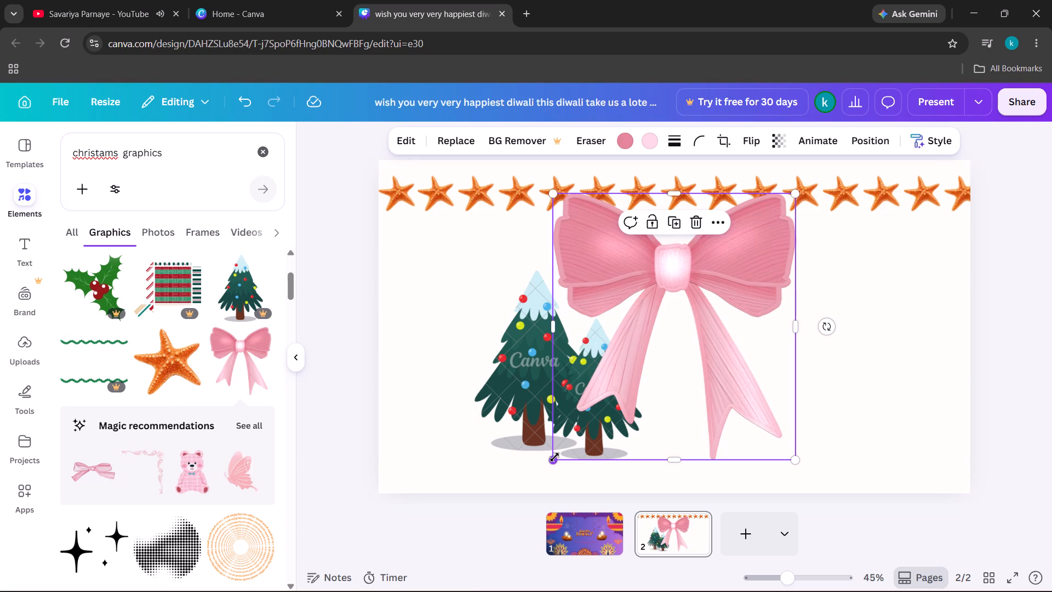
drag(554, 457, 770, 268)
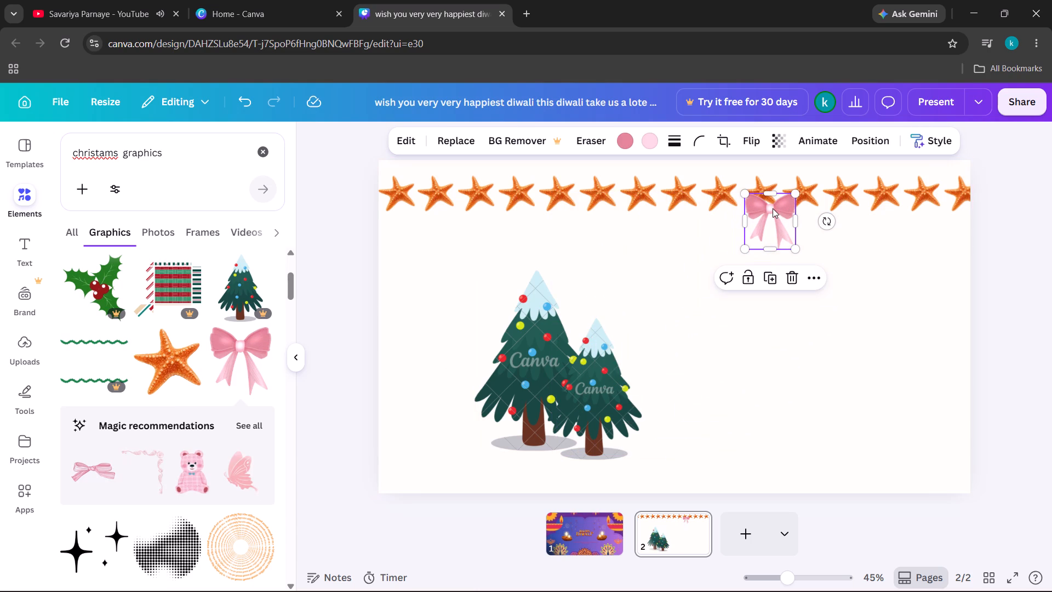
drag(773, 208, 536, 360)
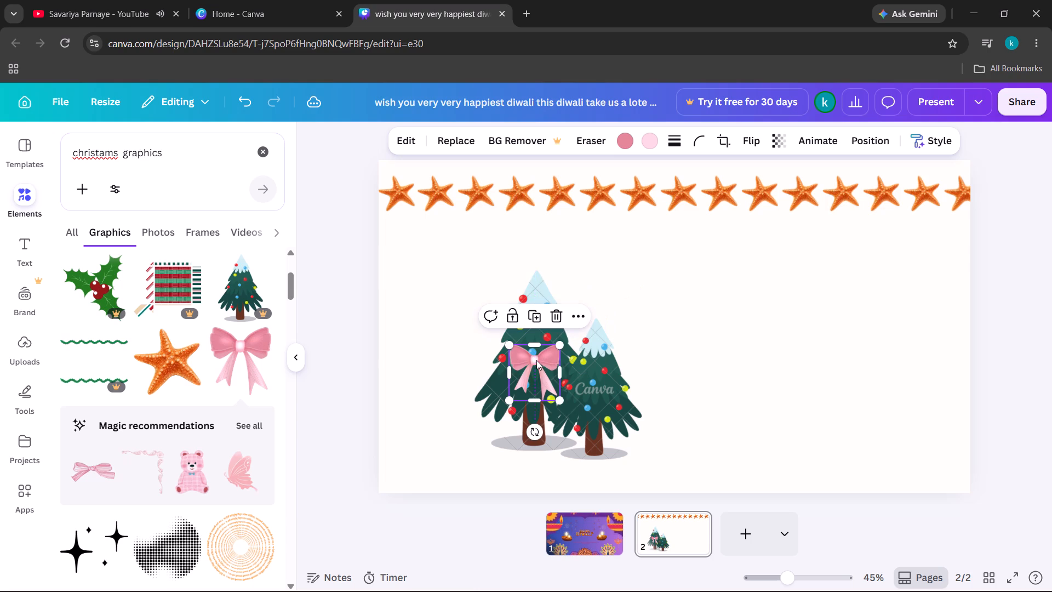
Duplicate the pink bow, make the copy slightly smaller, and centre it on the smaller Christmas tree.
click(533, 323)
drag(531, 372, 573, 392)
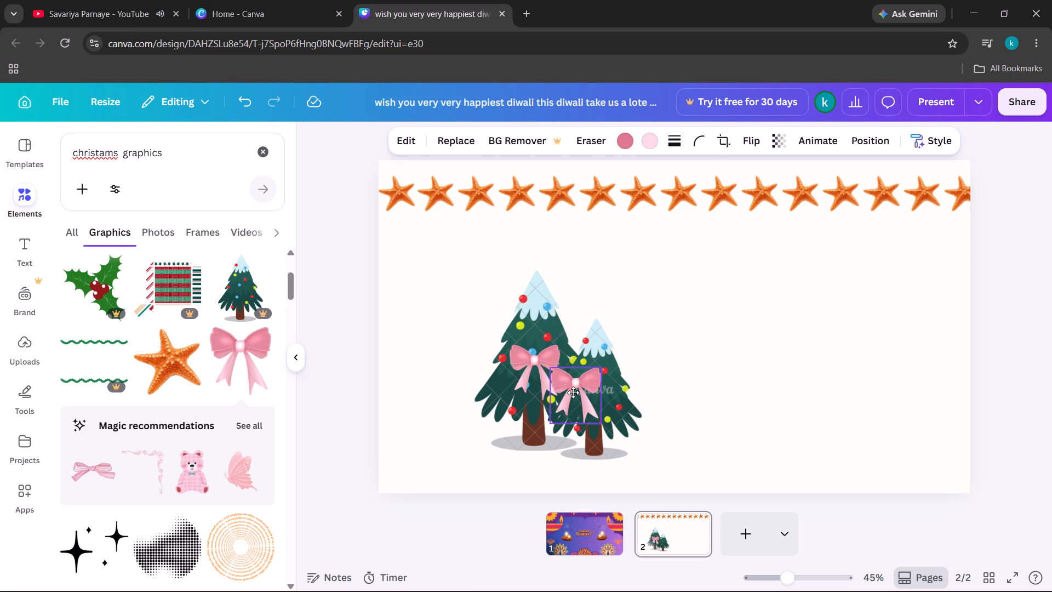
drag(573, 392, 586, 394)
drag(564, 429, 577, 422)
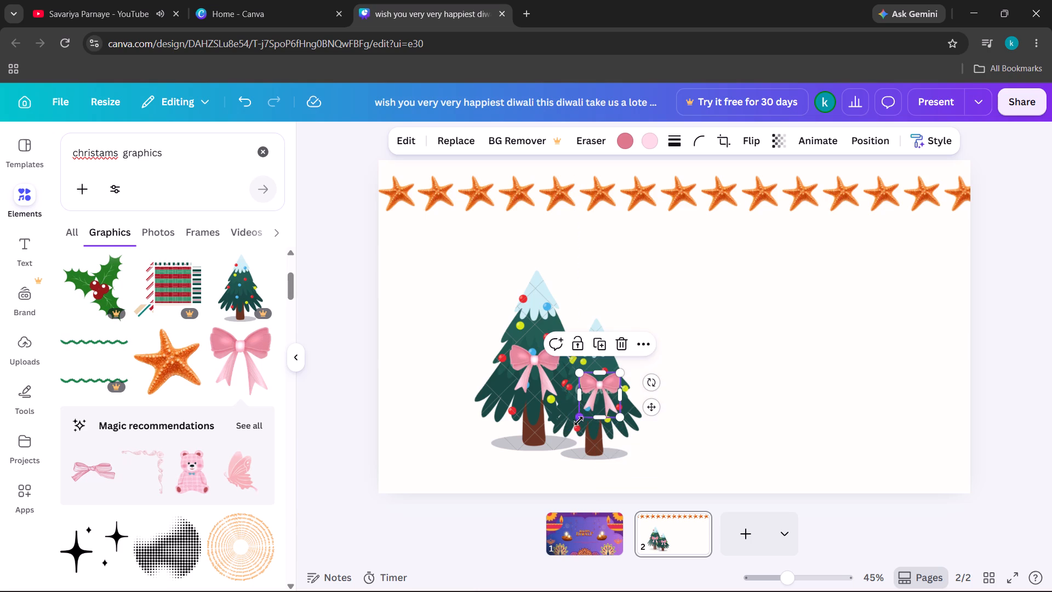
click(591, 408)
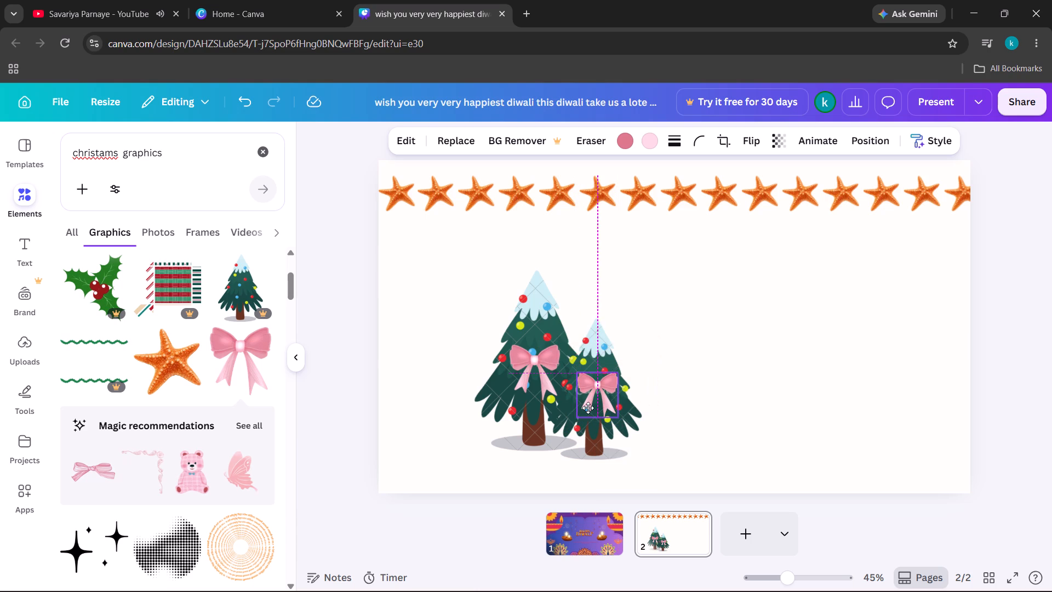
click(697, 323)
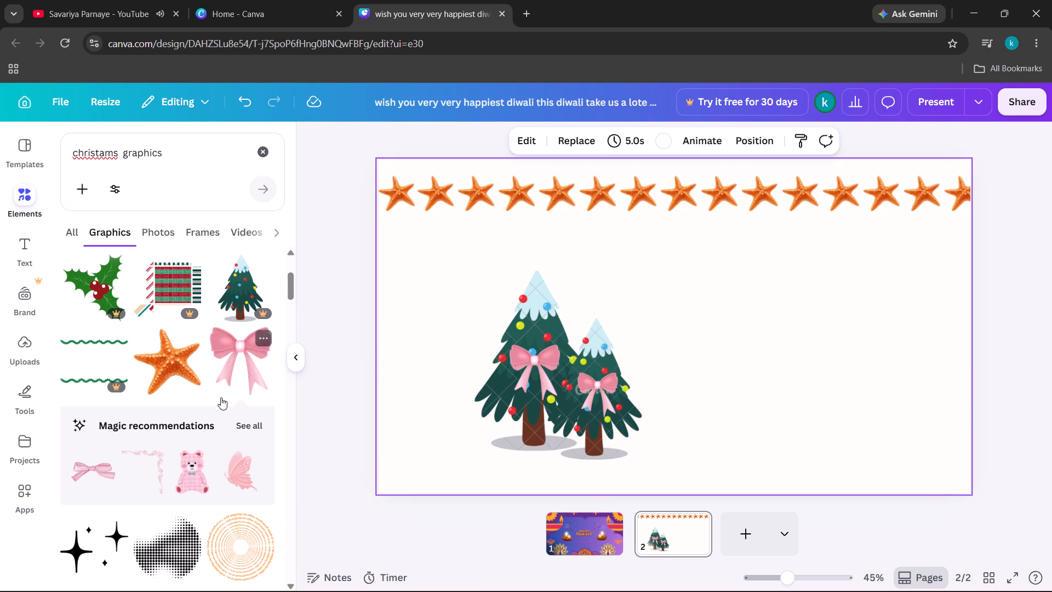
Add the green gift box with red ribbon, shrink it, and place it at the foot of the larger tree, left of the trunk.
scroll(203, 407, down, 2)
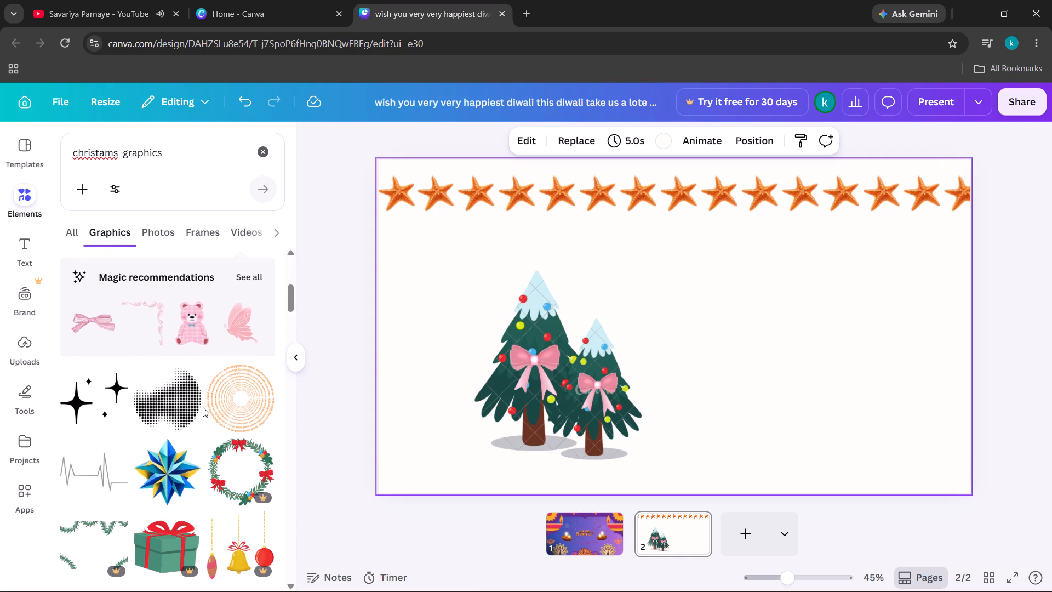
scroll(203, 407, down, 1)
scroll(203, 407, right, 1)
click(175, 412)
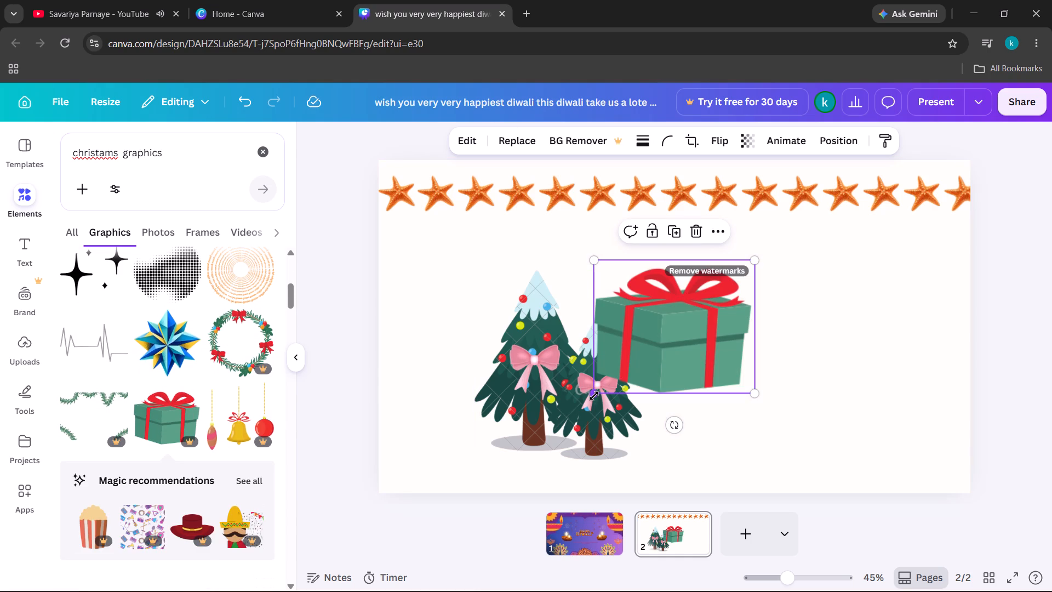
drag(594, 396, 700, 312)
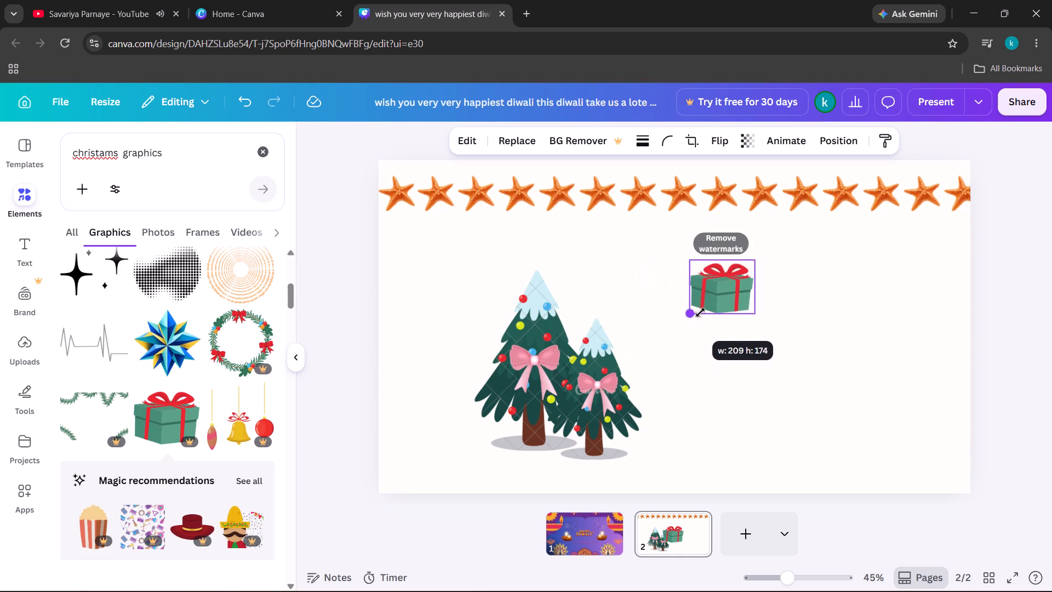
drag(700, 312, 713, 306)
drag(737, 276, 731, 277)
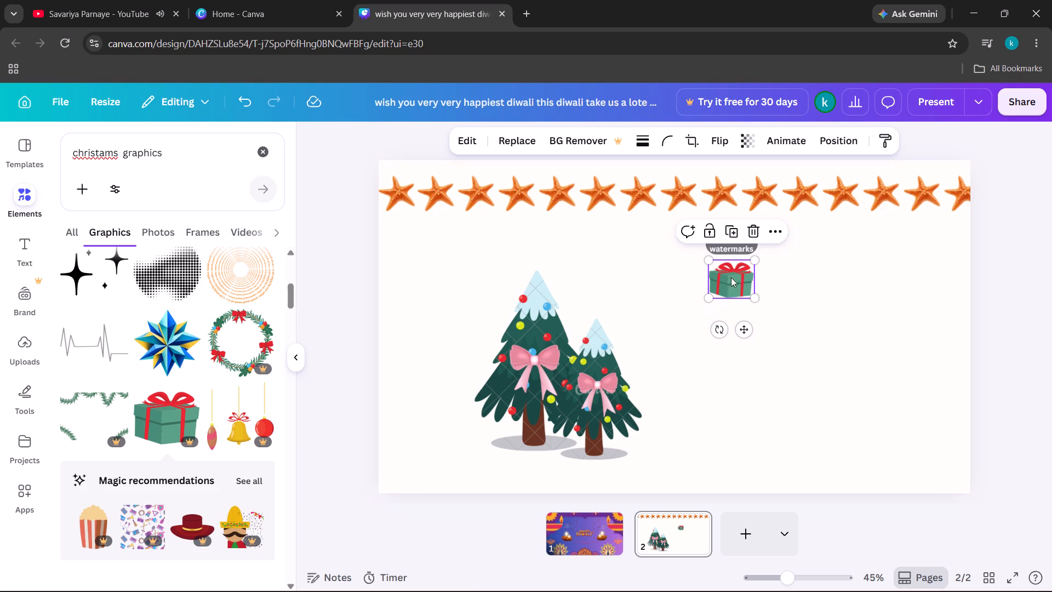
drag(731, 277, 499, 439)
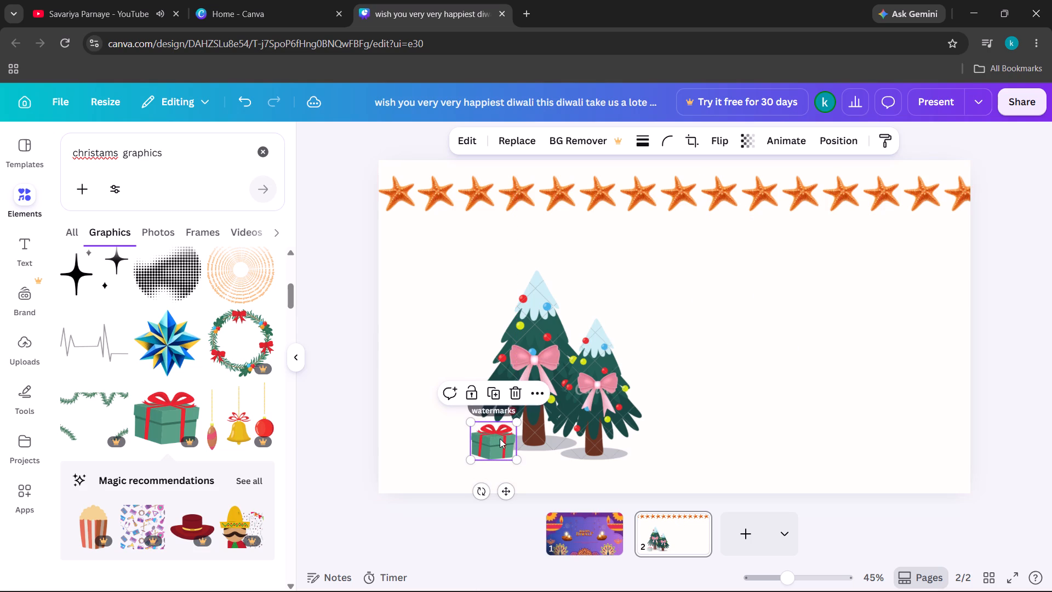
Duplicate the small gift box twice and arrange the three as a pile, two below and one on top, beside the larger tree's trunk.
click(495, 396)
drag(491, 447, 517, 448)
click(526, 401)
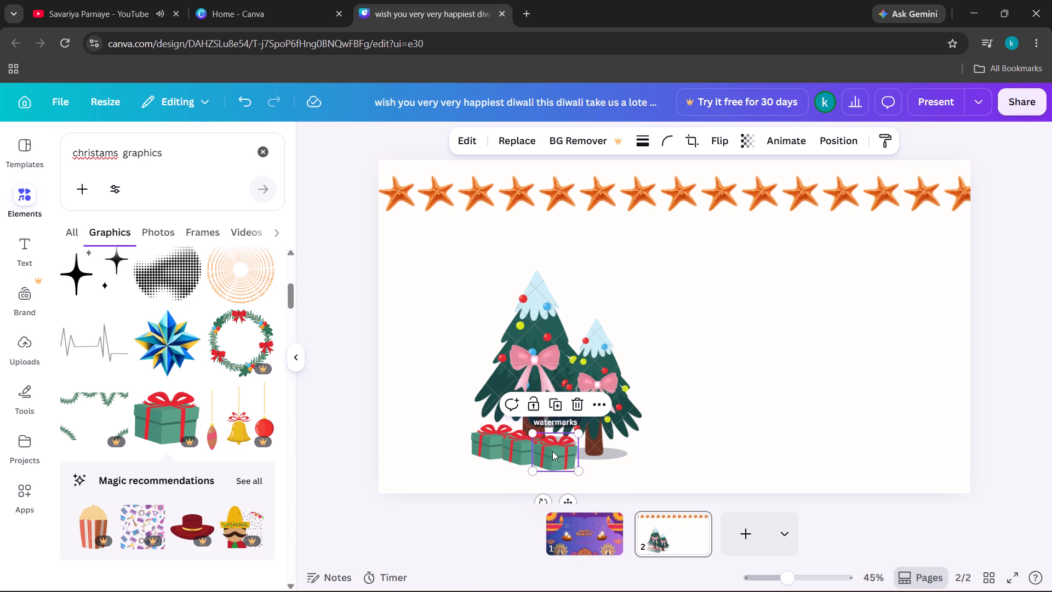
drag(558, 451, 510, 419)
click(408, 362)
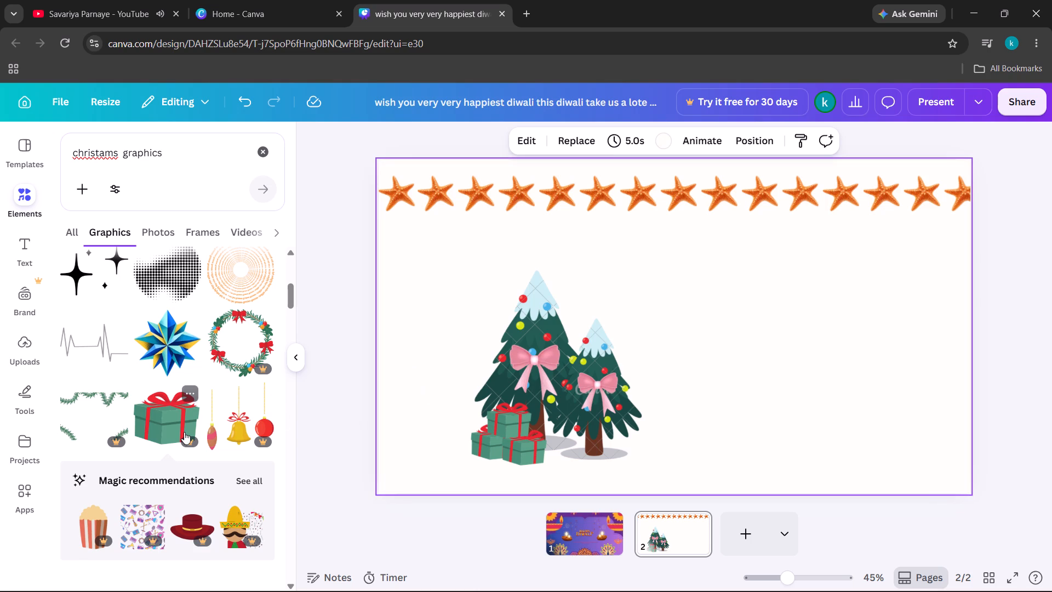
Find the Santa on a red scooter graphic among the Christmas results and place it in the page's lower right area.
scroll(184, 432, right, 5)
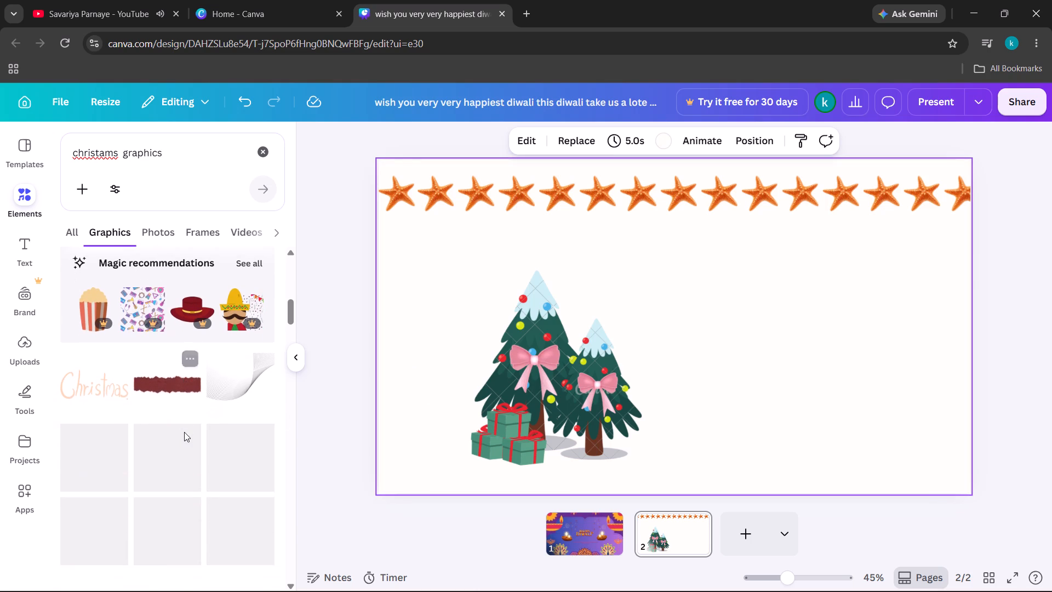
scroll(184, 432, right, 3)
scroll(184, 432, down, 1)
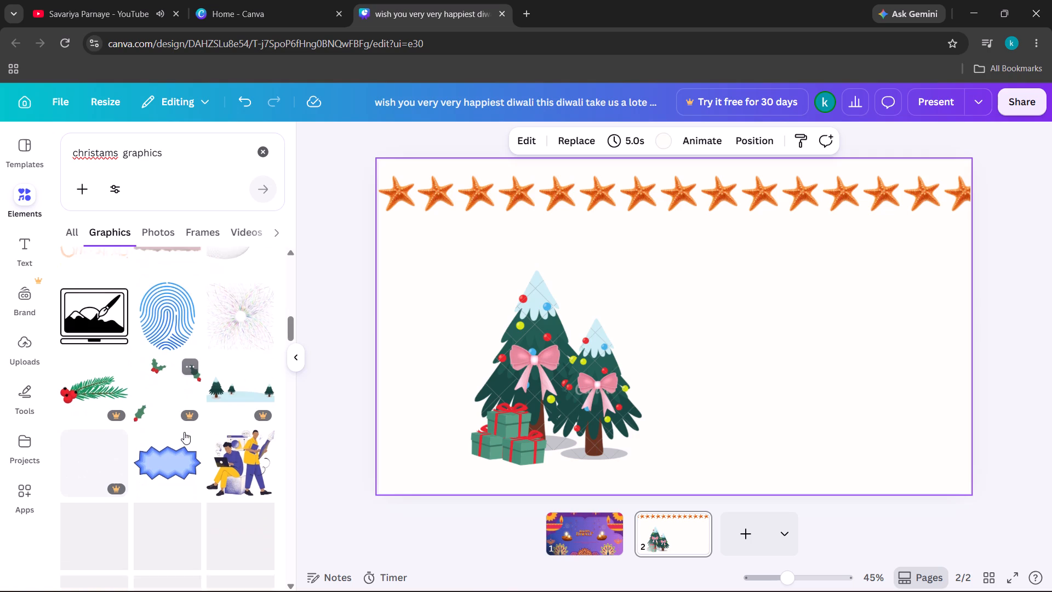
scroll(184, 432, down, 2)
scroll(184, 432, right, 3)
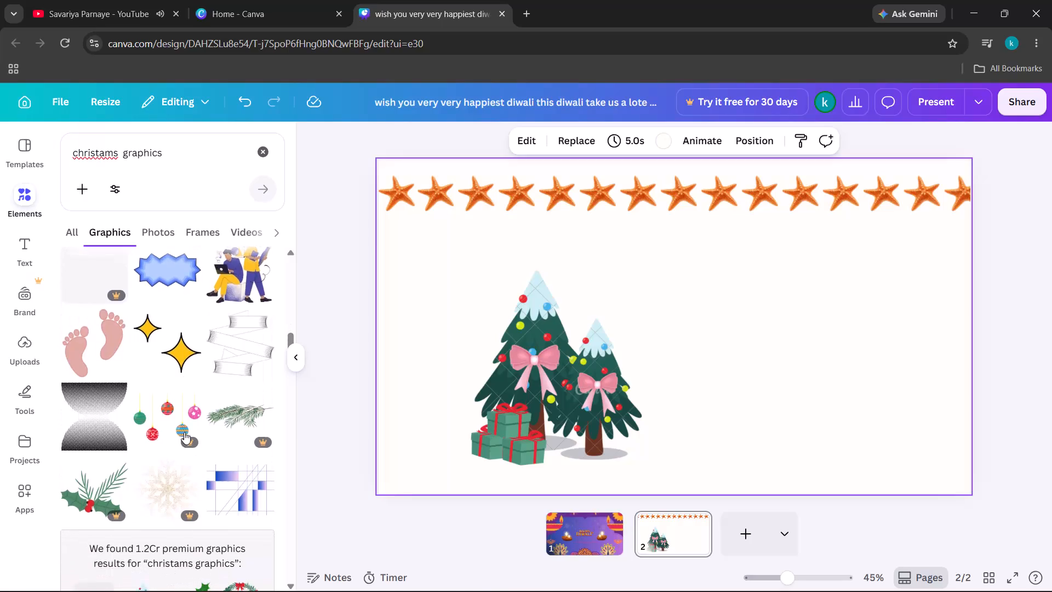
scroll(184, 432, right, 4)
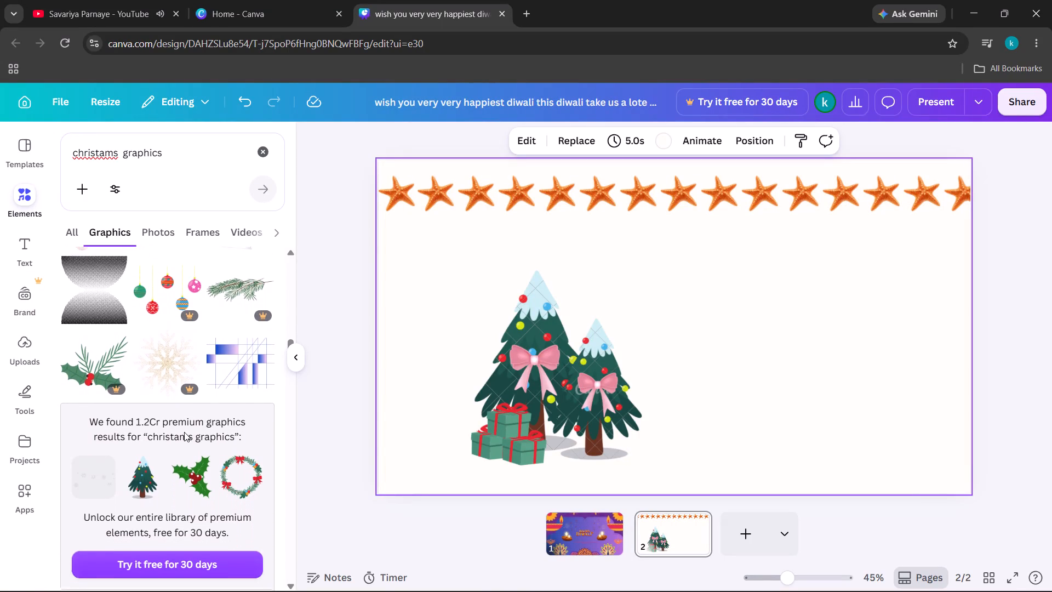
scroll(184, 432, right, 4)
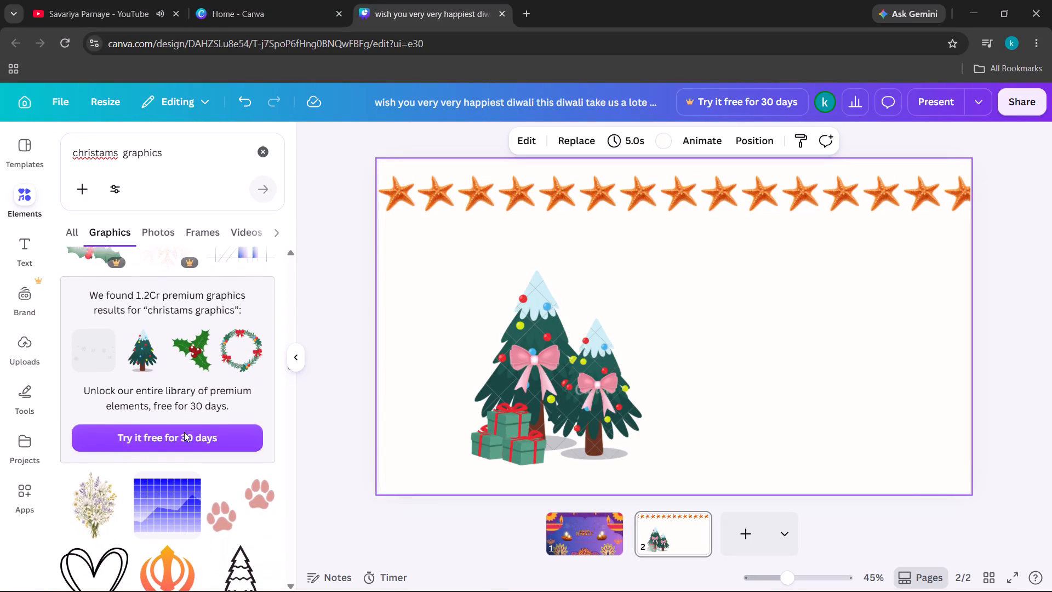
scroll(184, 432, right, 4)
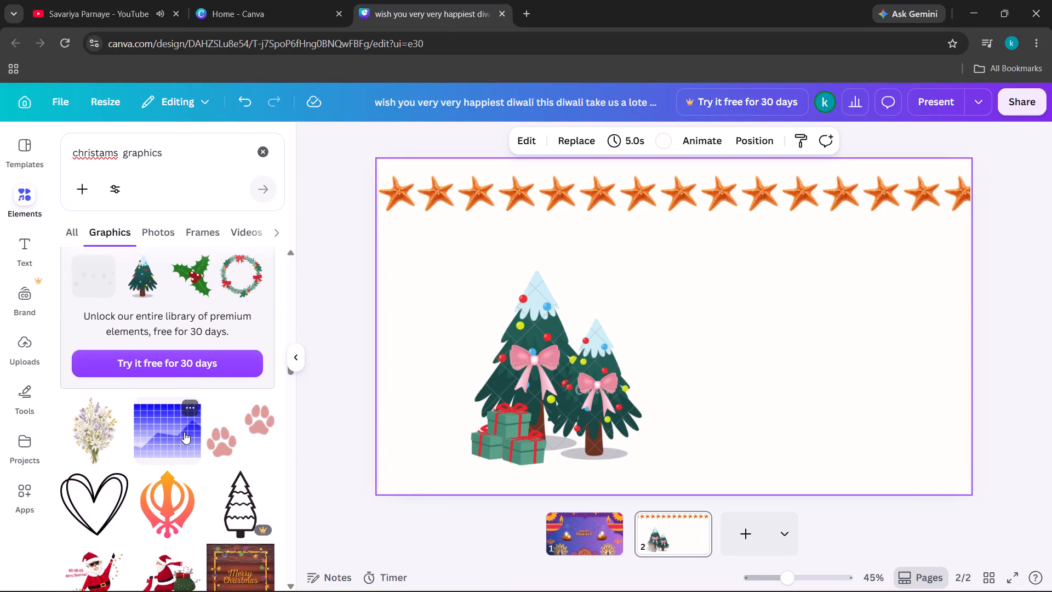
scroll(184, 432, right, 2)
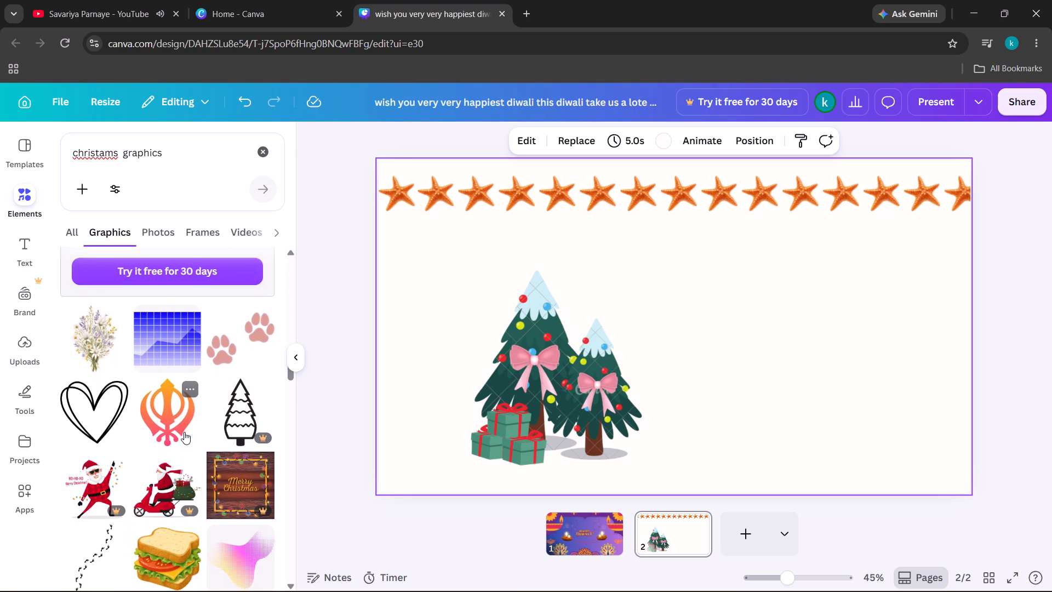
scroll(184, 432, right, 3)
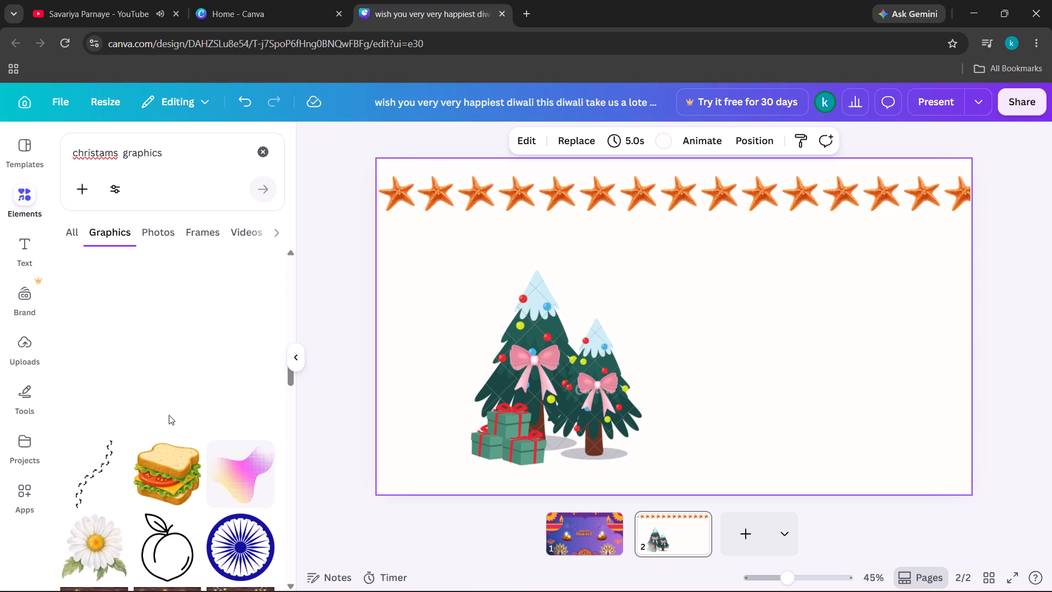
scroll(189, 445, up, 1)
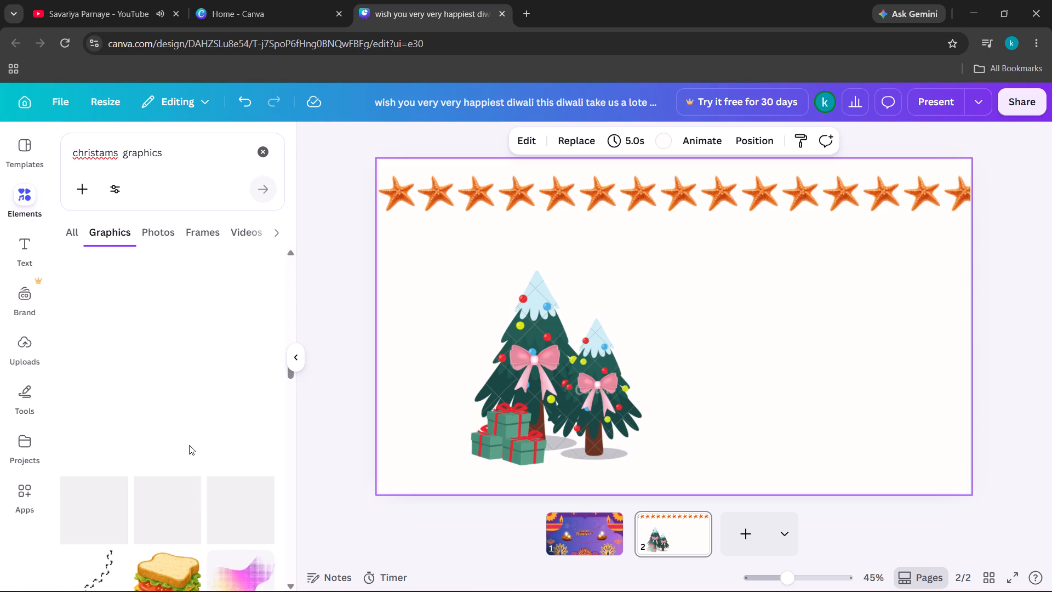
scroll(189, 445, up, 1)
click(159, 535)
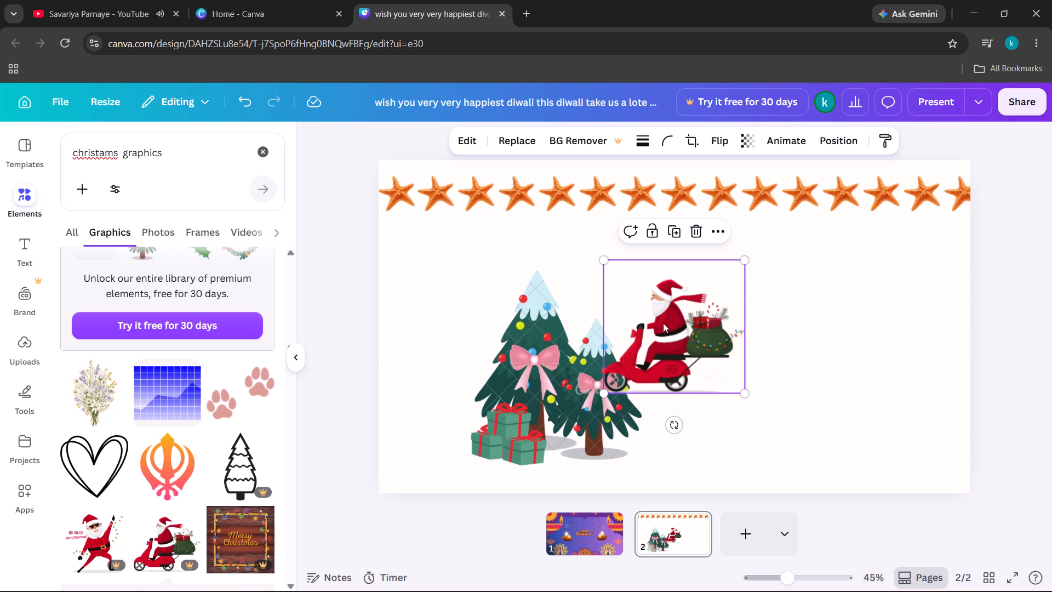
drag(663, 323, 859, 391)
click(1025, 335)
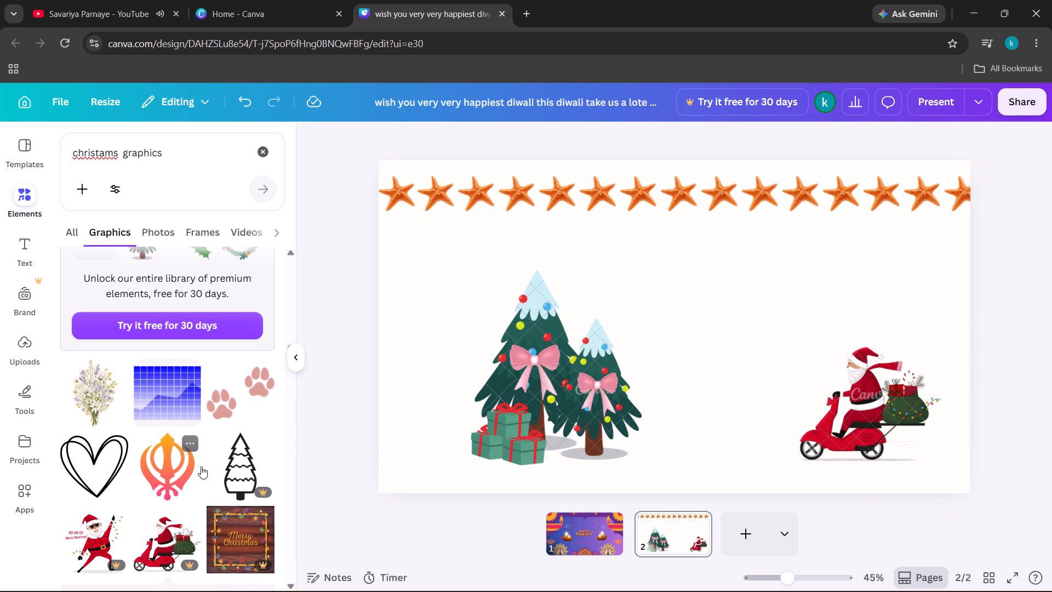
Find the row of colourful gift boxes among the Christmas graphics, shrink it, and place it at the foot of the smaller tree.
scroll(201, 466, right, 9)
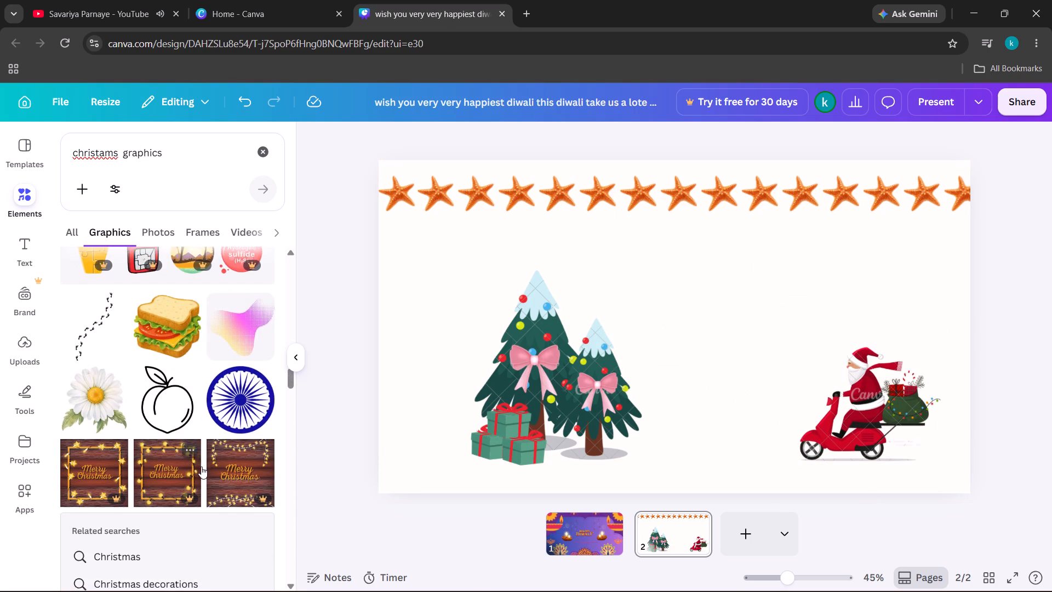
scroll(201, 466, right, 4)
scroll(201, 466, up, 1)
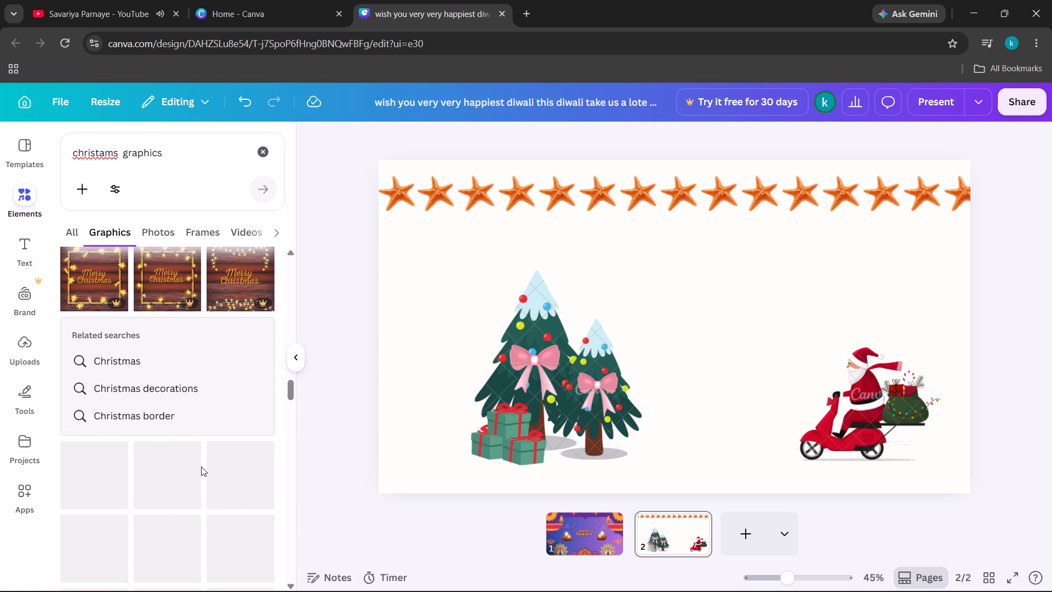
scroll(201, 466, right, 2)
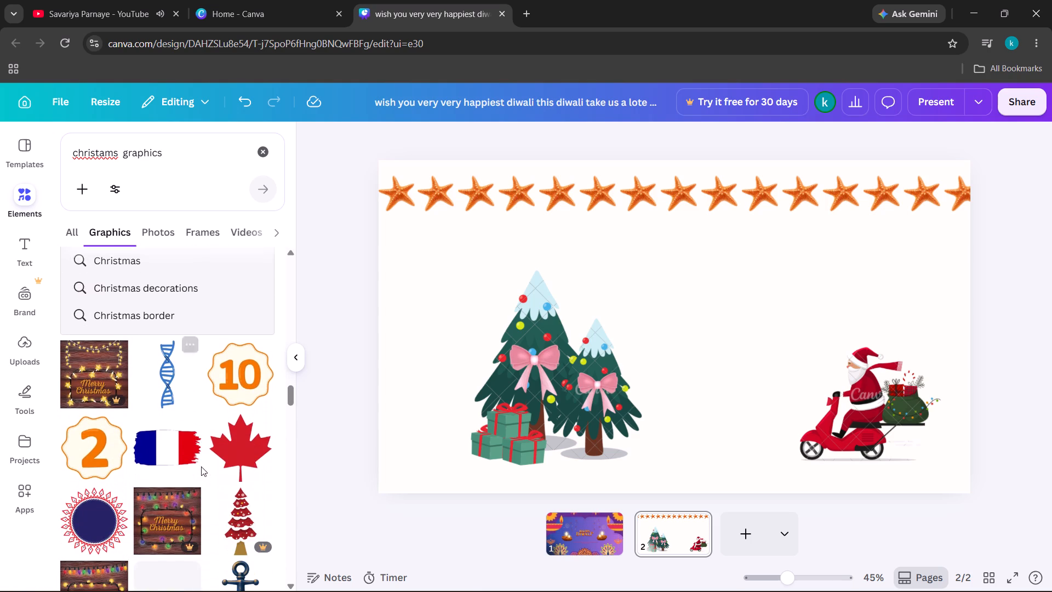
scroll(201, 466, right, 3)
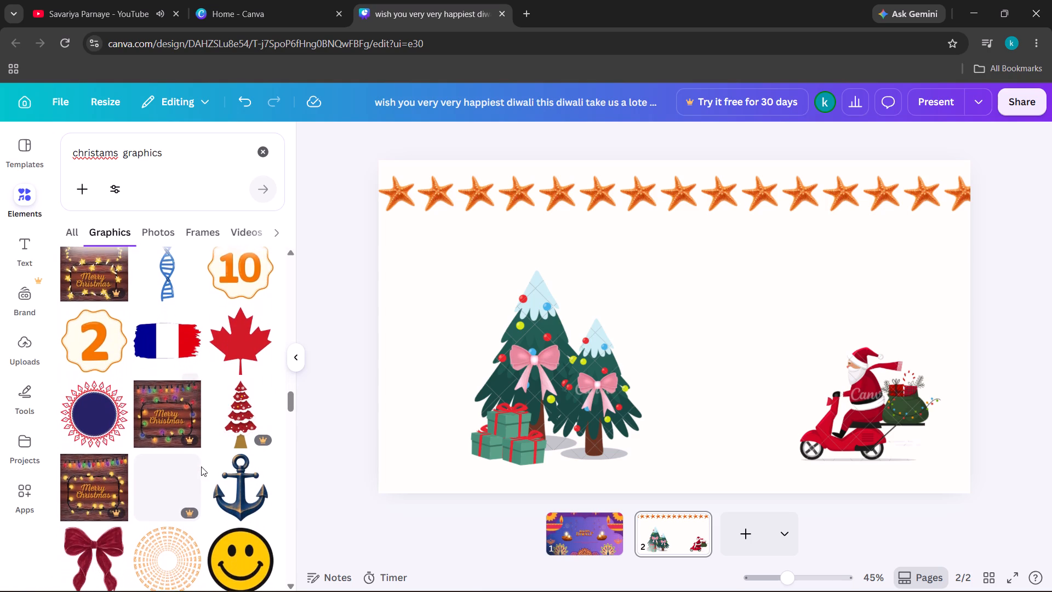
scroll(201, 466, right, 3)
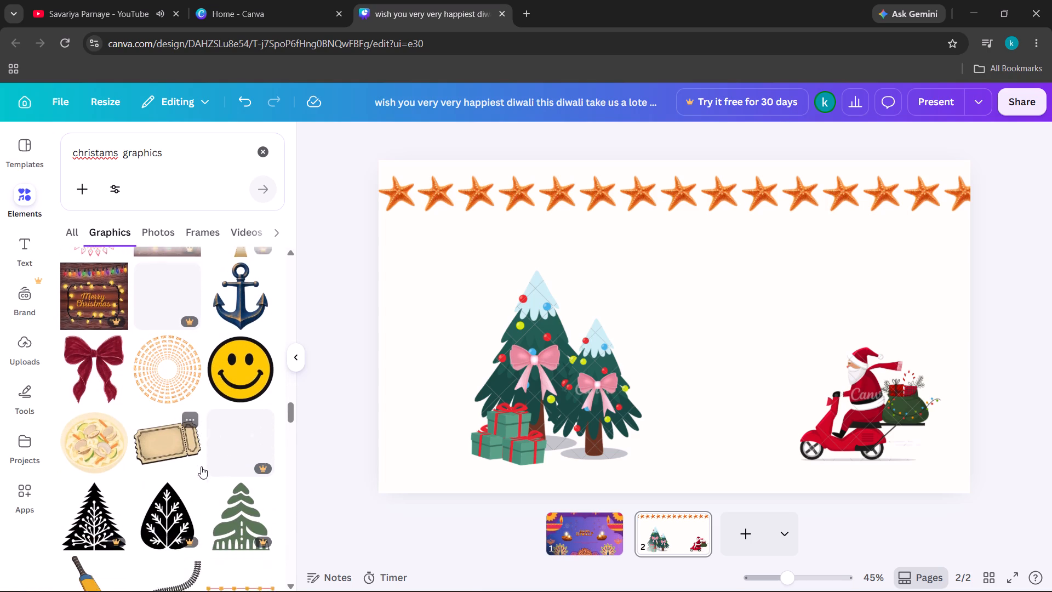
scroll(201, 466, right, 5)
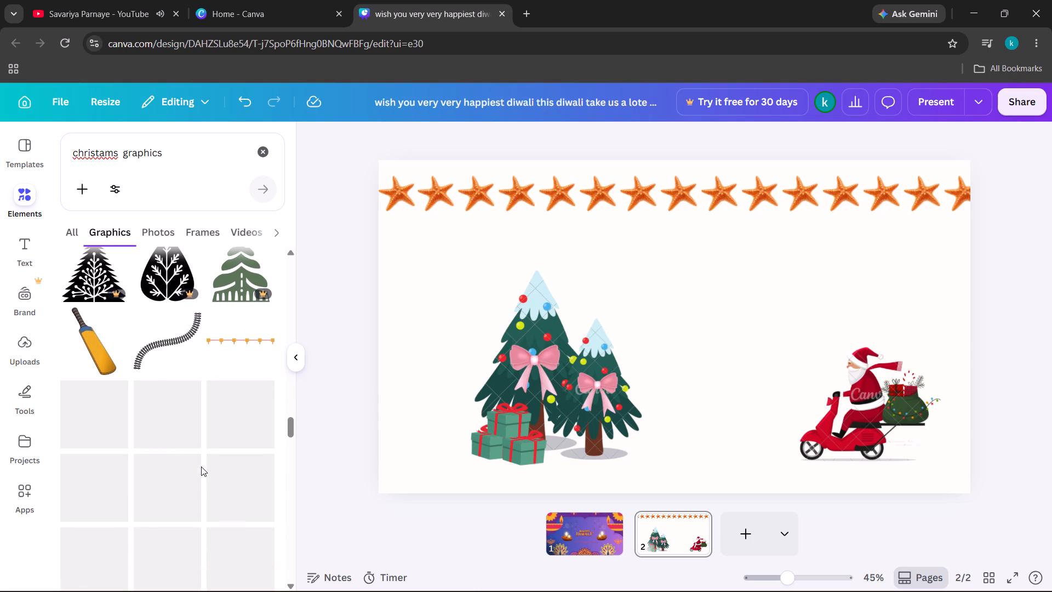
scroll(201, 466, right, 7)
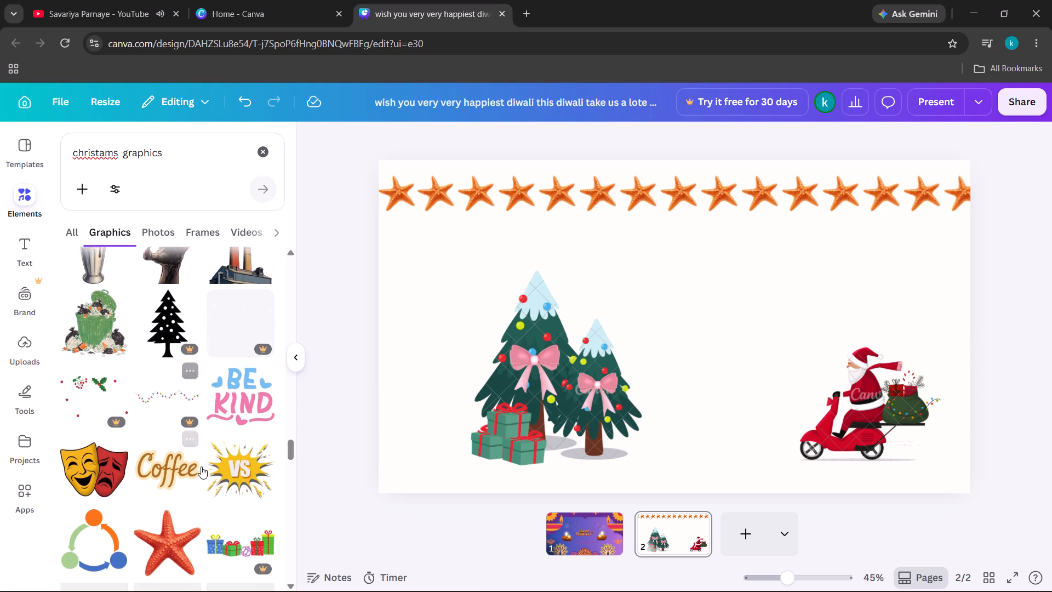
scroll(201, 466, right, 2)
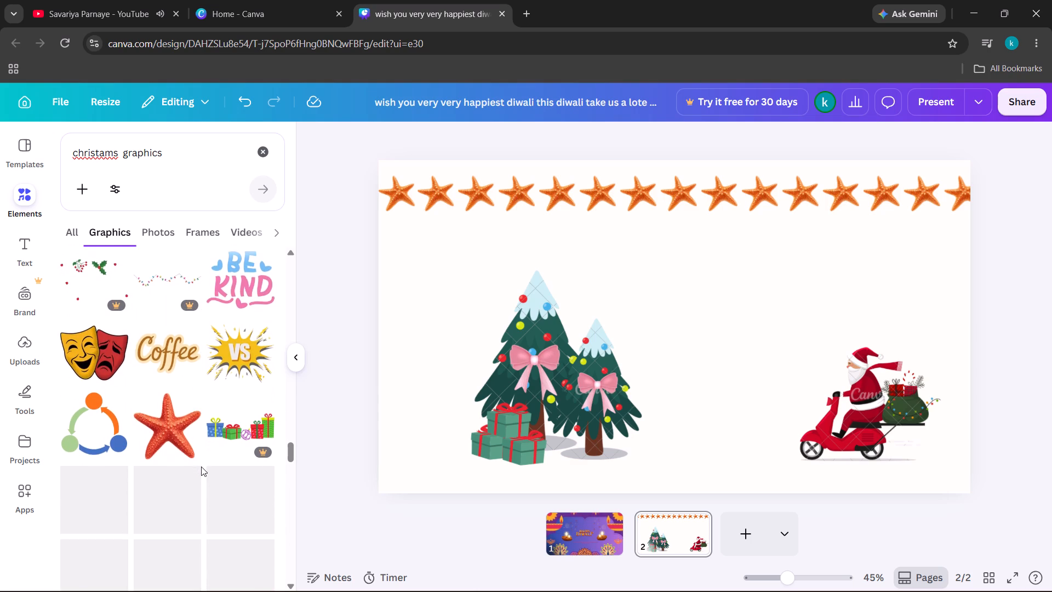
scroll(201, 466, right, 1)
click(236, 397)
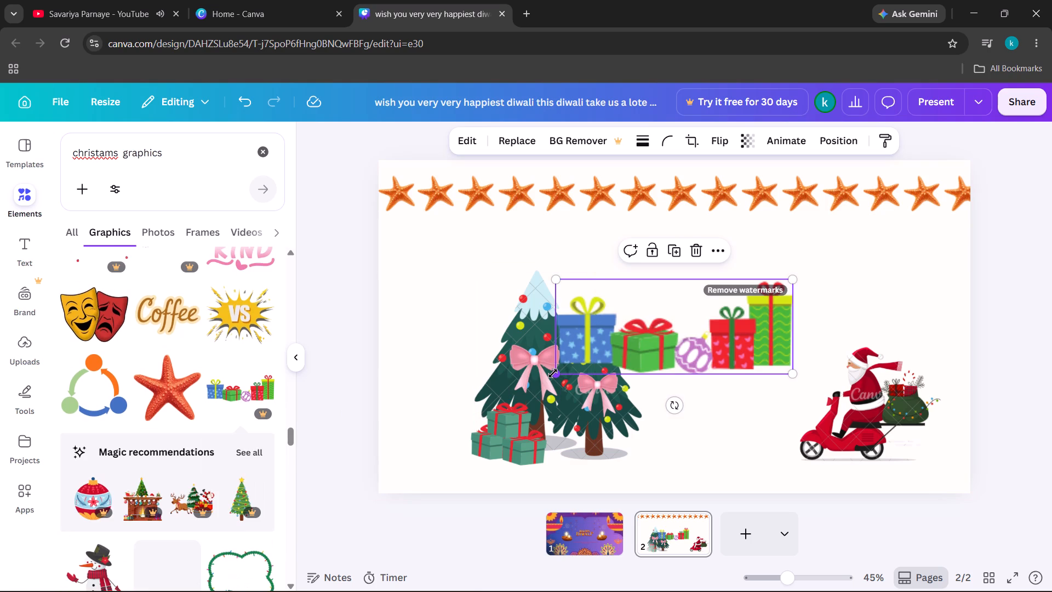
drag(553, 373, 716, 266)
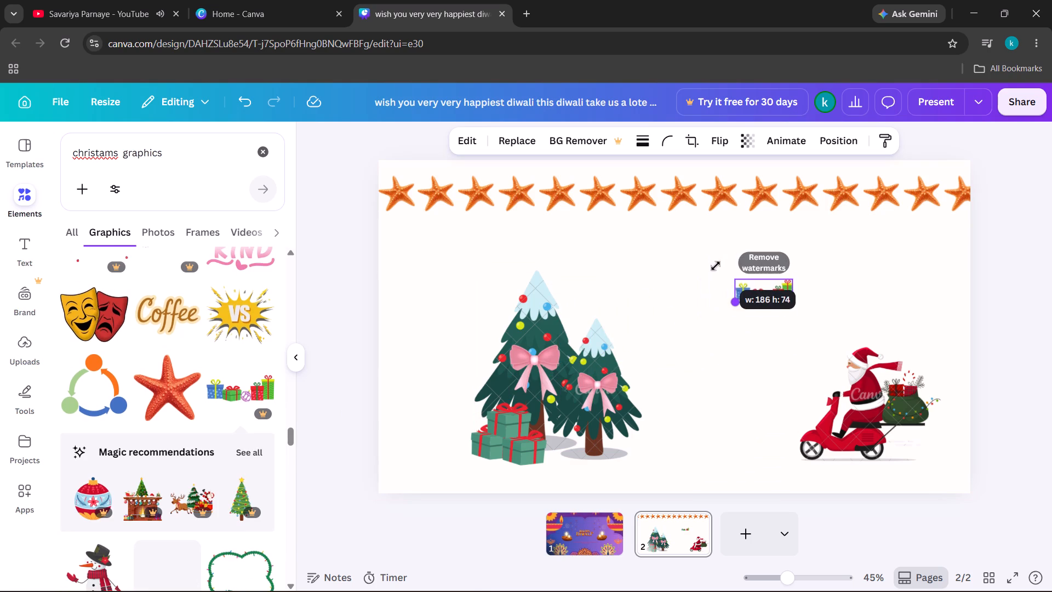
drag(716, 266, 693, 278)
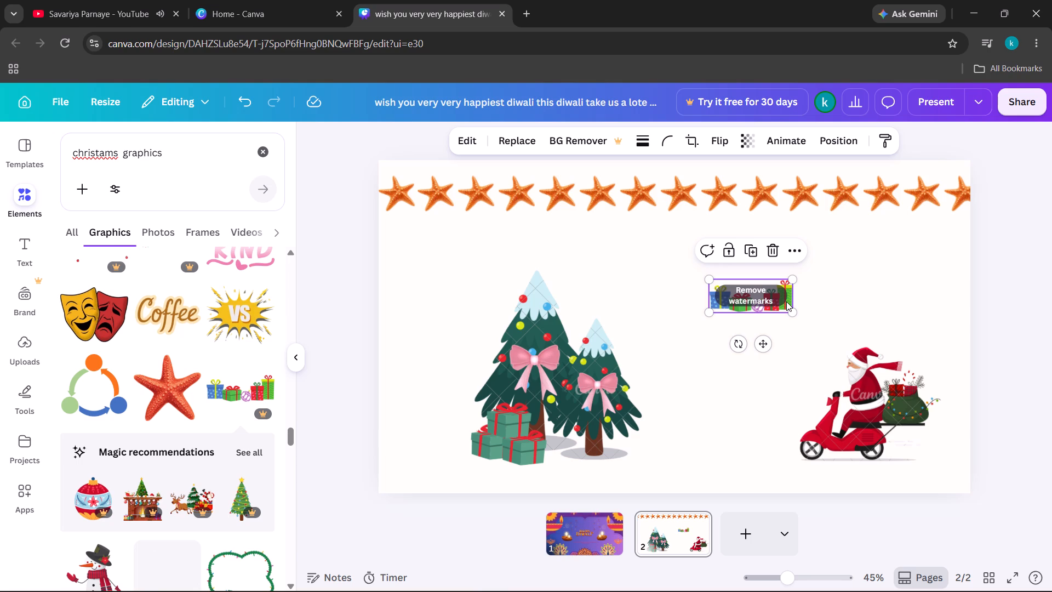
click(821, 305)
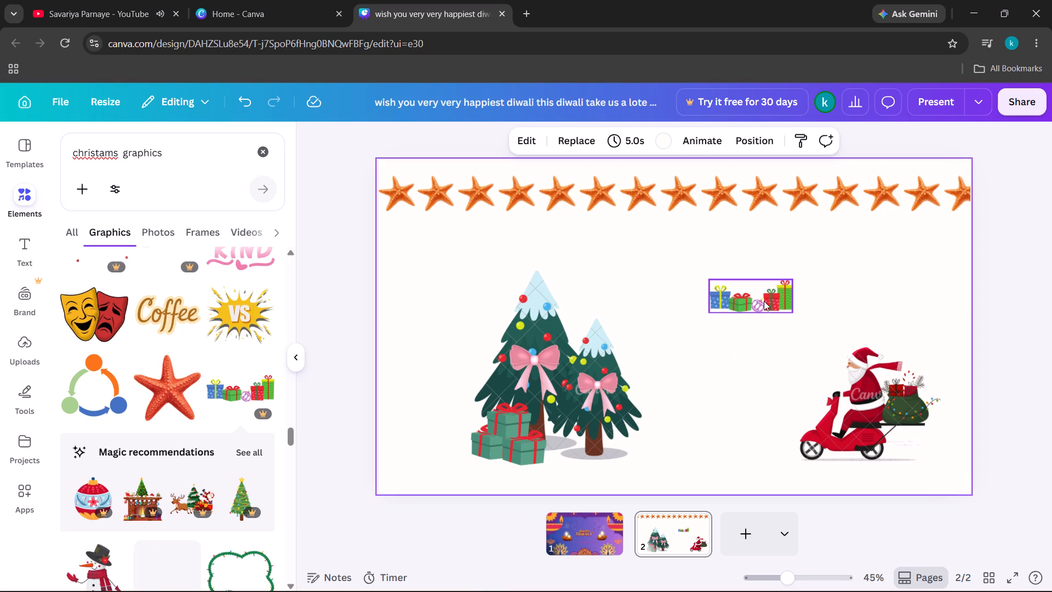
drag(764, 301, 603, 457)
click(713, 355)
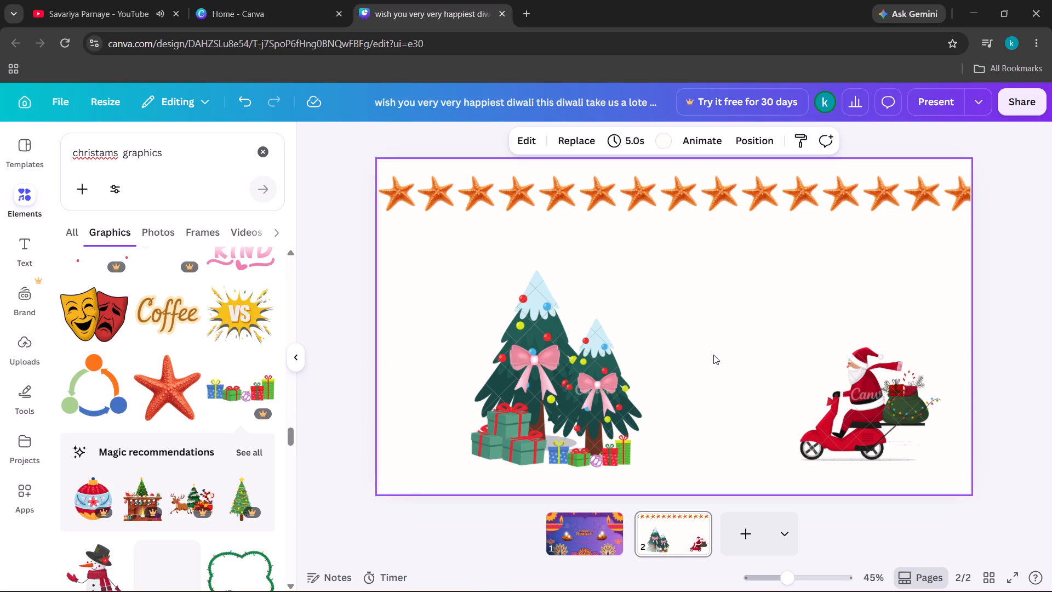
click(345, 352)
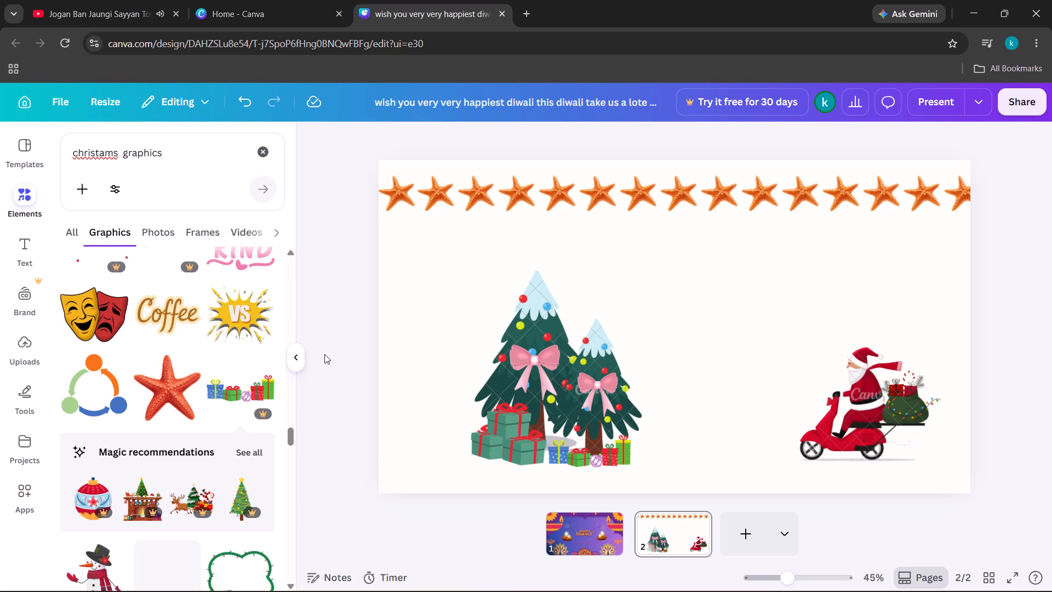
click(330, 357)
scroll(176, 409, right, 1)
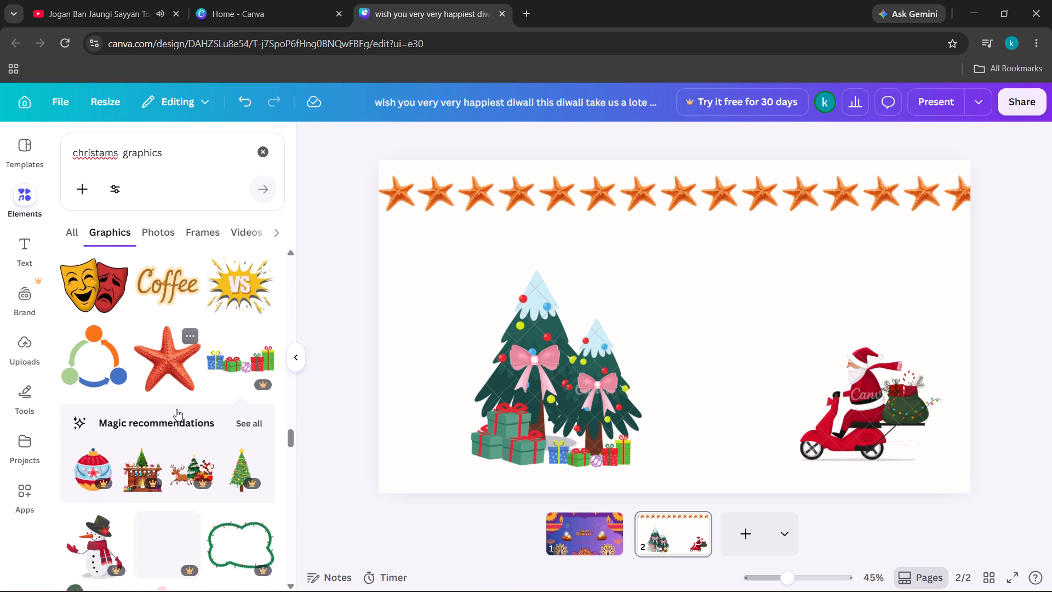
scroll(176, 409, right, 2)
scroll(176, 409, down, 1)
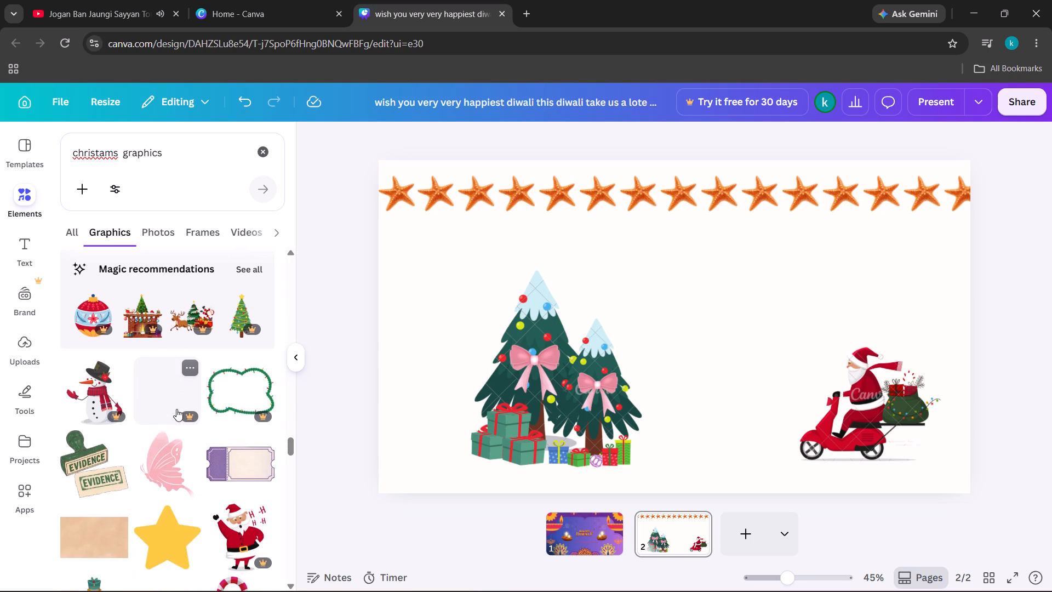
scroll(176, 409, right, 4)
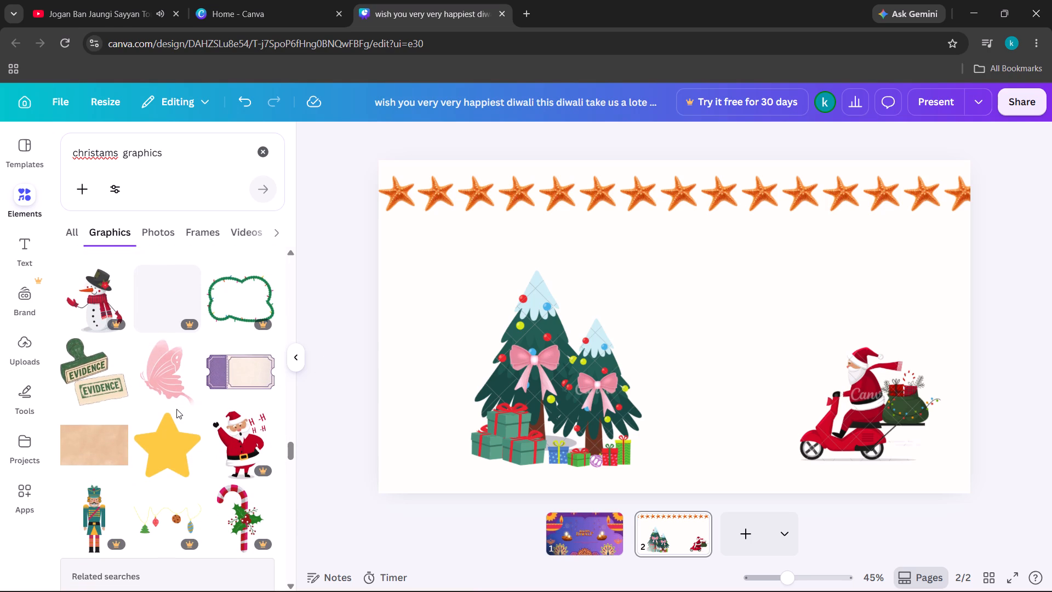
scroll(176, 409, right, 6)
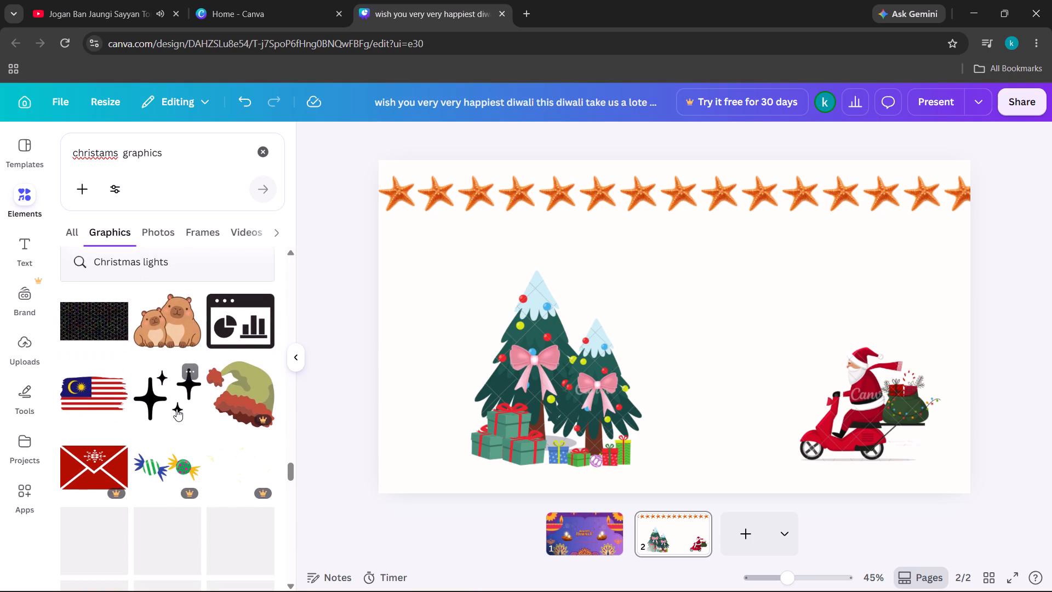
scroll(176, 409, down, 1)
scroll(176, 409, right, 1)
scroll(176, 409, down, 1)
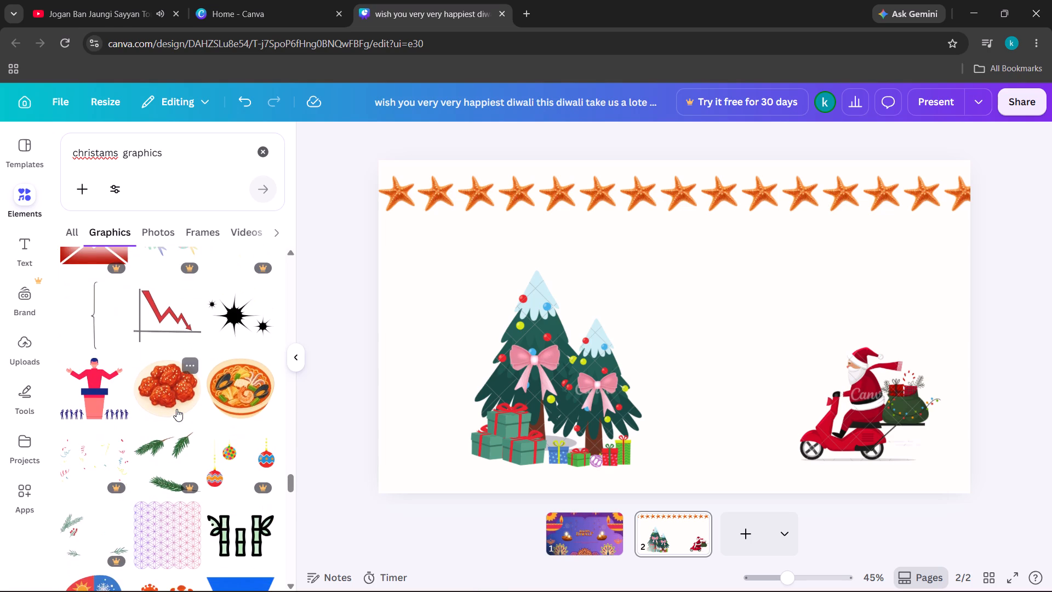
scroll(176, 409, right, 8)
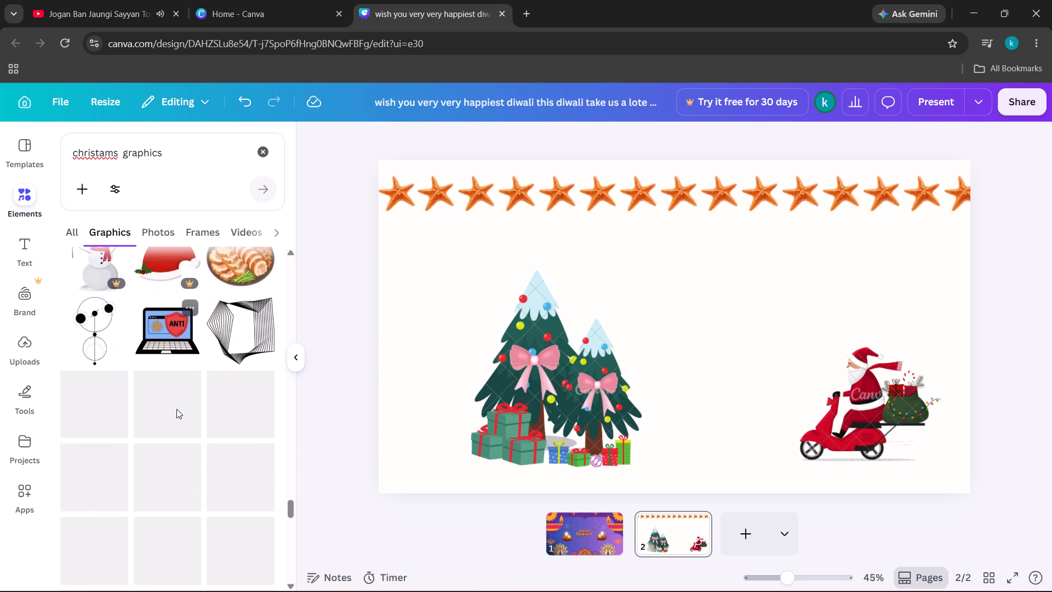
scroll(176, 409, right, 2)
scroll(176, 409, down, 1)
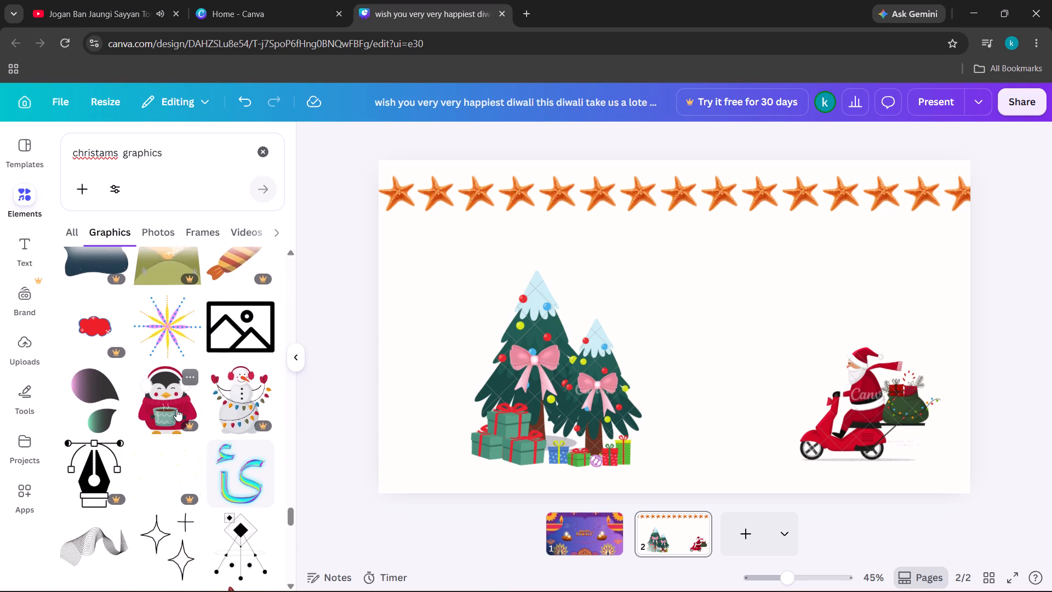
scroll(176, 409, right, 7)
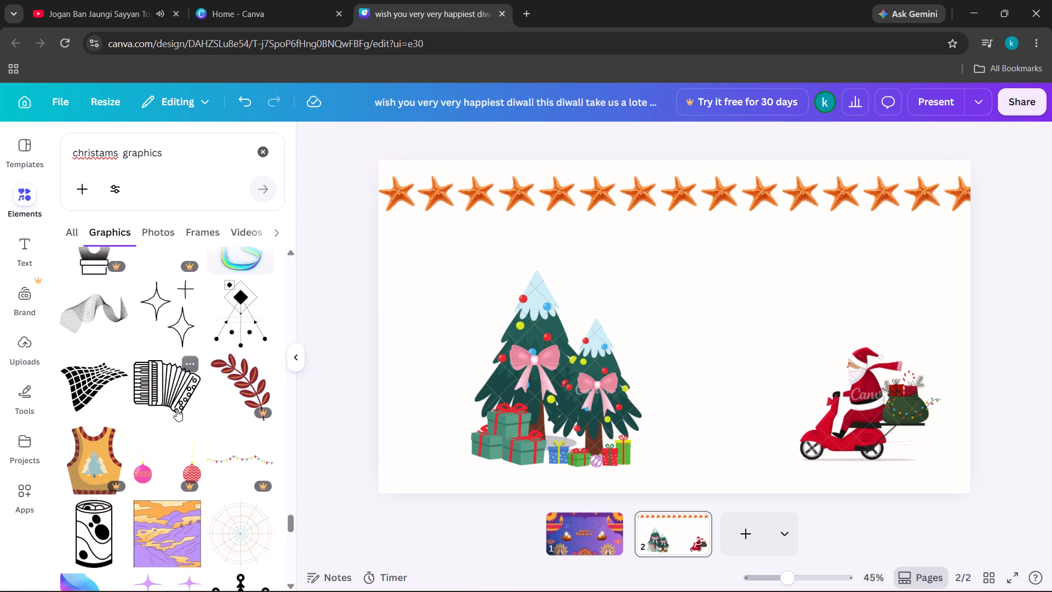
scroll(176, 409, right, 8)
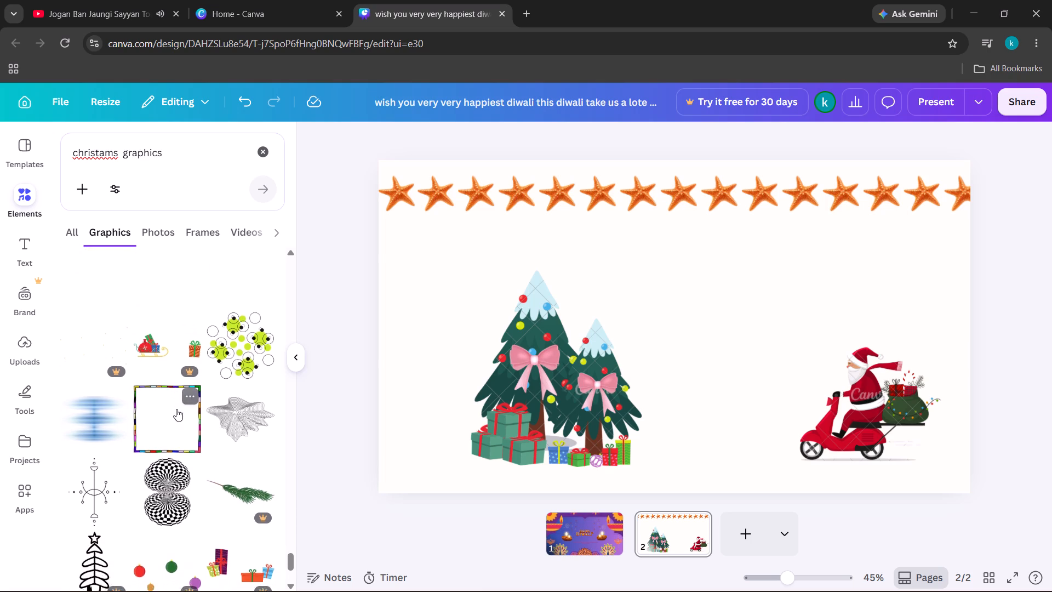
scroll(176, 409, down, 1)
scroll(176, 409, right, 6)
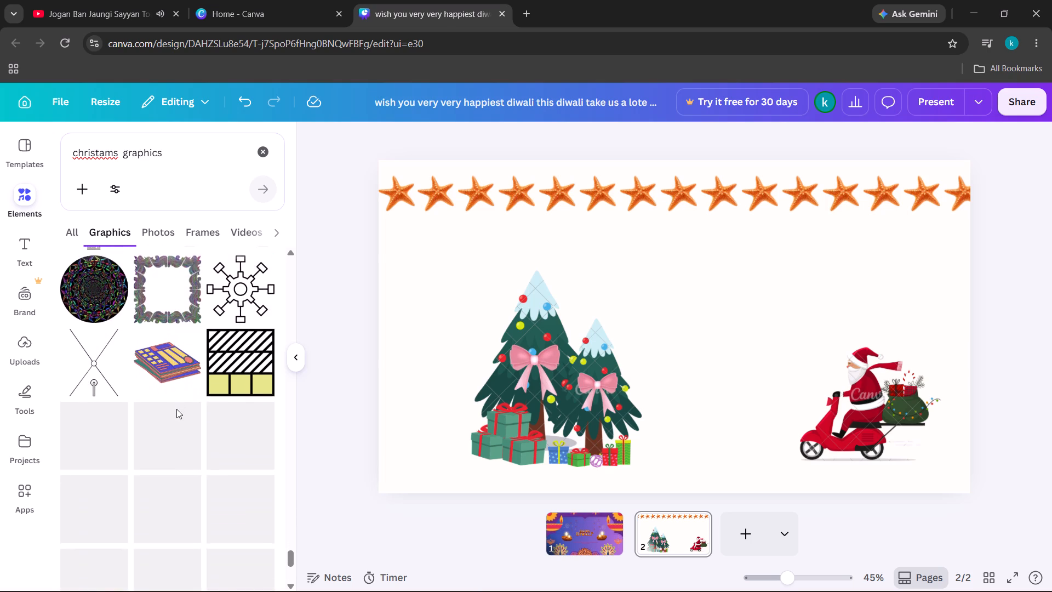
scroll(176, 409, right, 1)
scroll(176, 409, down, 1)
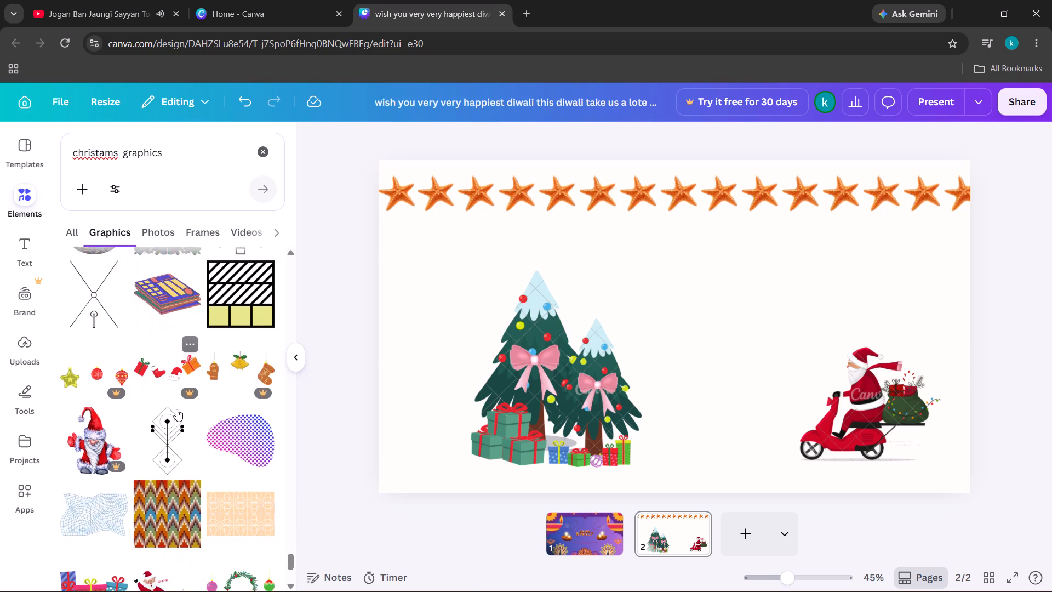
scroll(176, 409, down, 1)
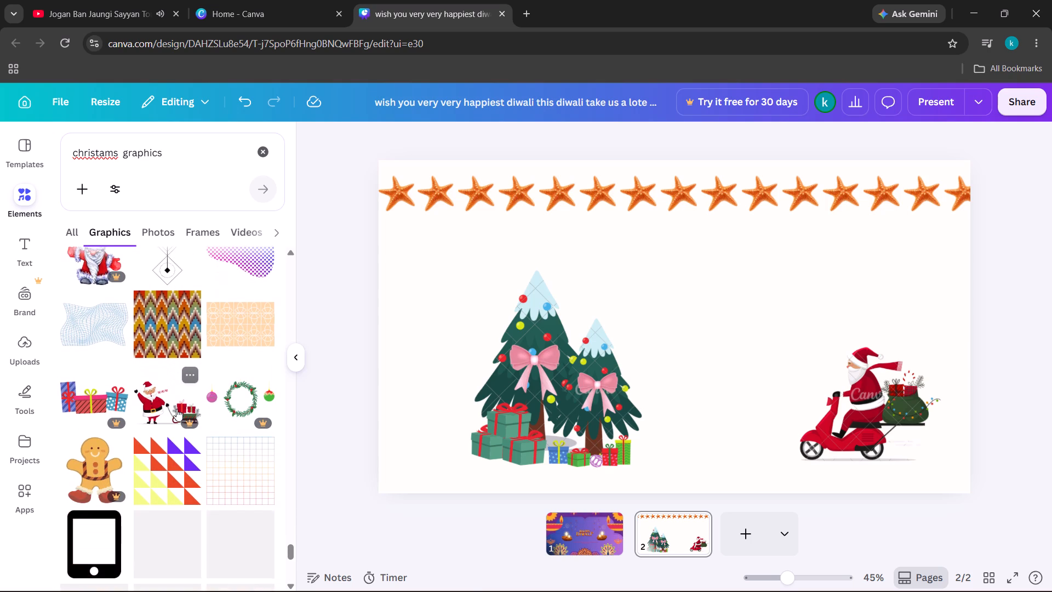
scroll(176, 409, down, 1)
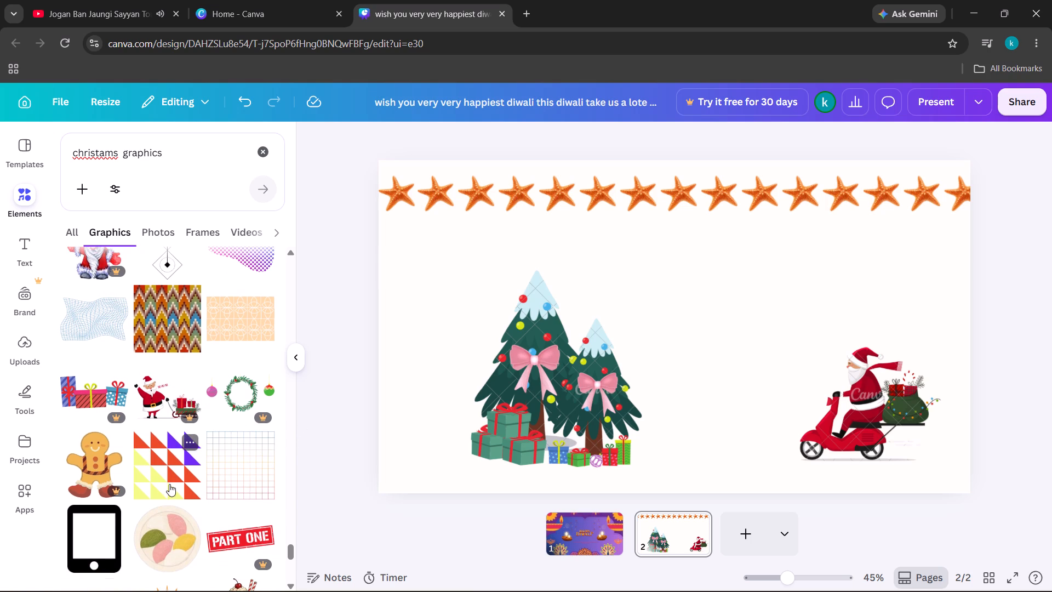
scroll(169, 484, down, 1)
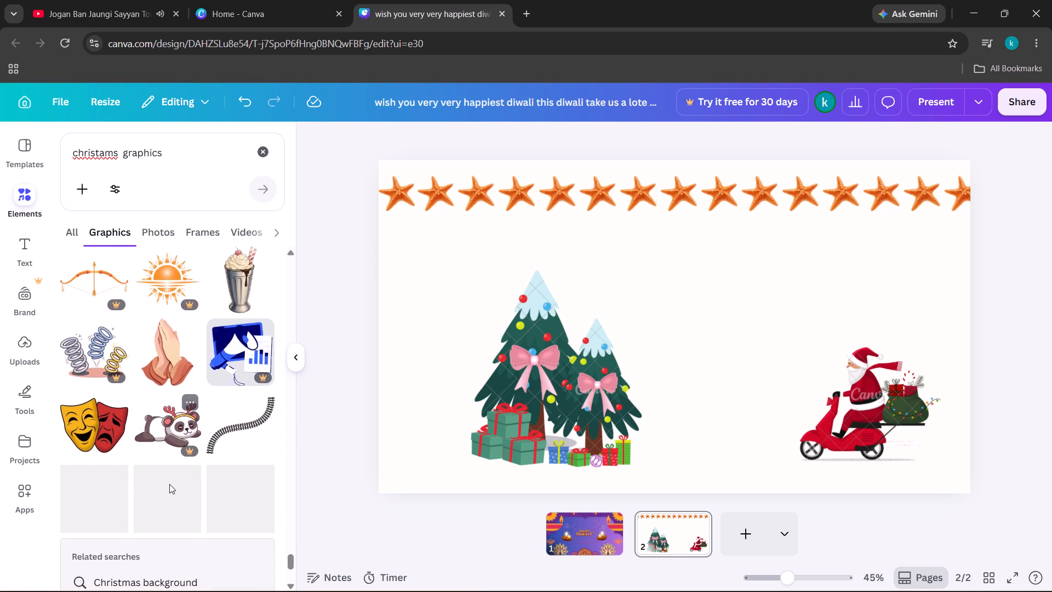
scroll(169, 484, down, 1)
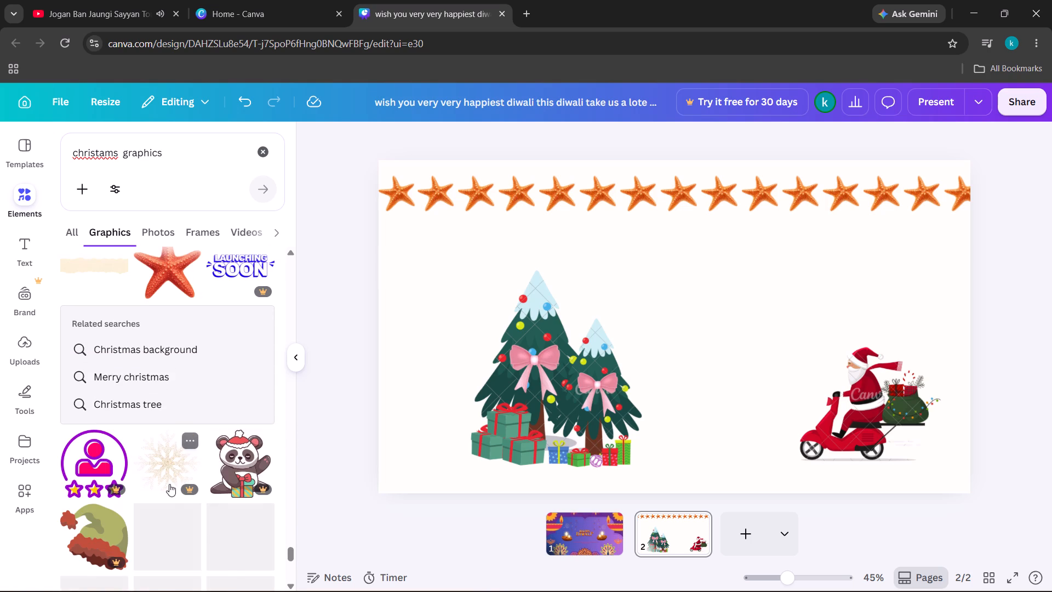
scroll(169, 484, right, 3)
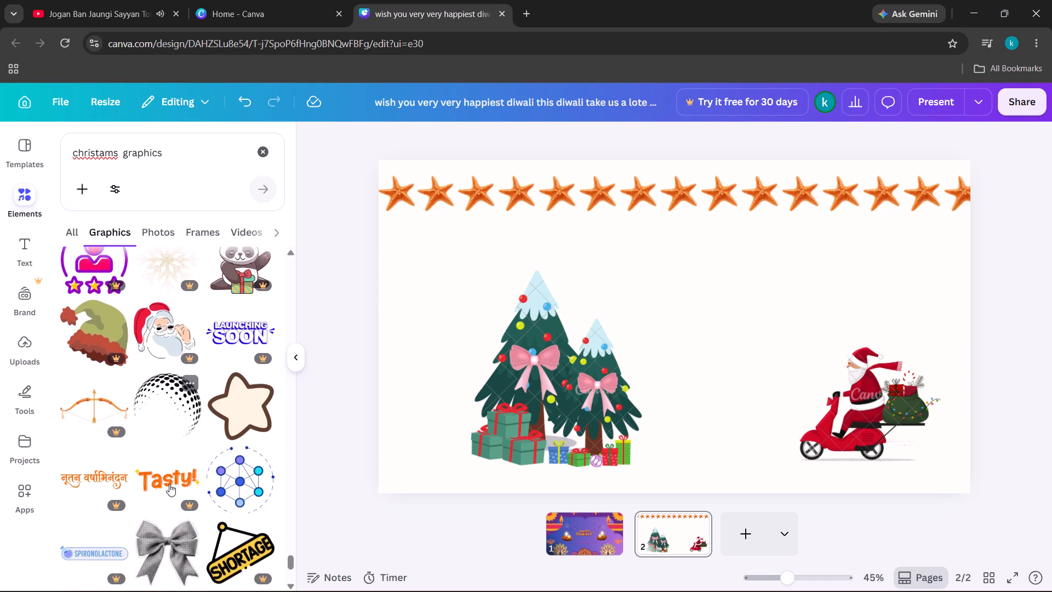
scroll(169, 484, right, 5)
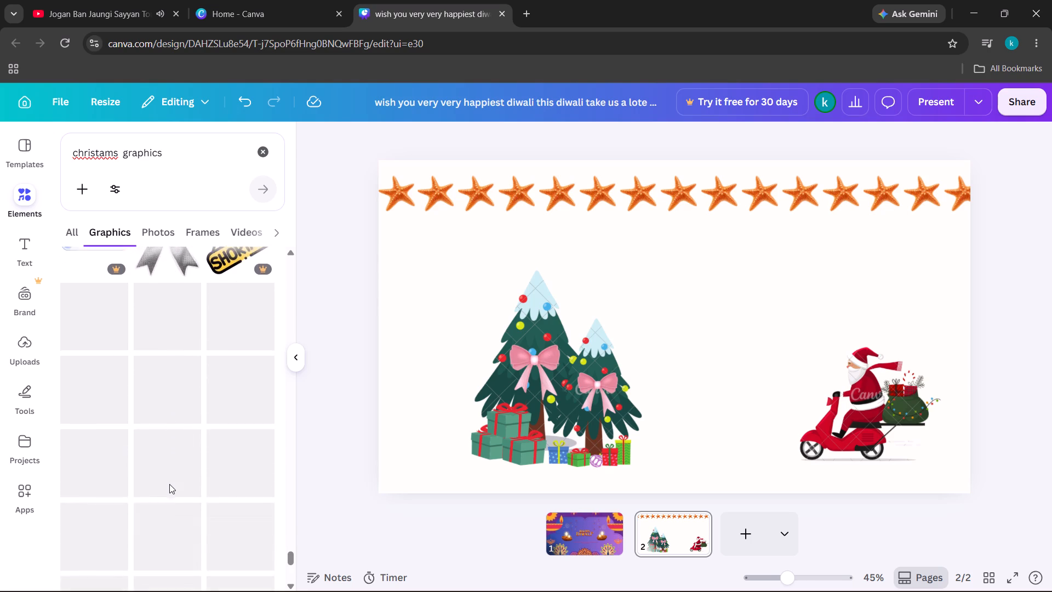
scroll(169, 484, right, 5)
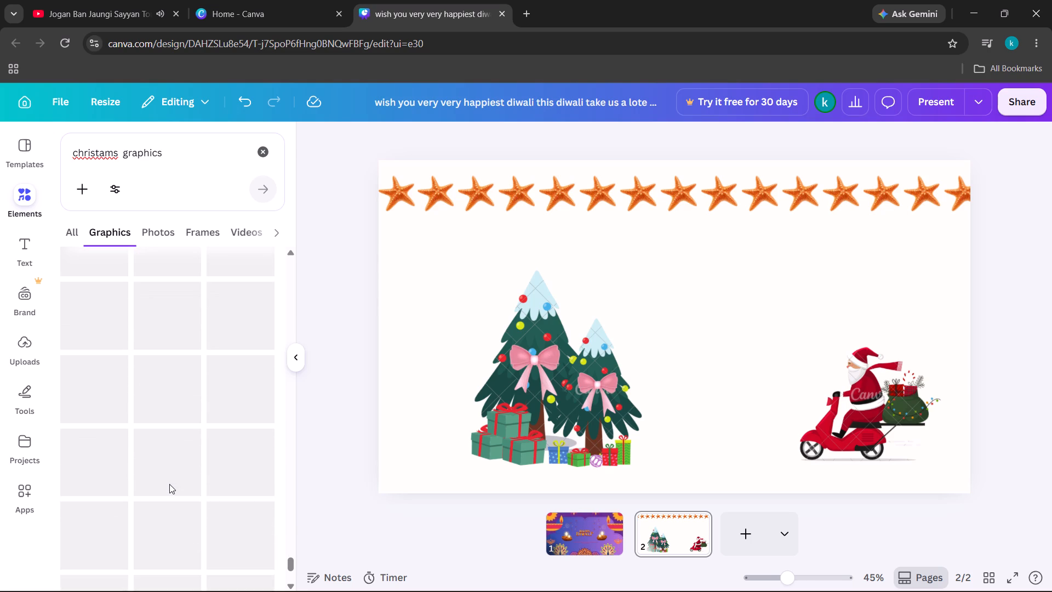
Look through more of the Christmas graphics results for another decoration that suits the Christmas page.
scroll(169, 484, up, 3)
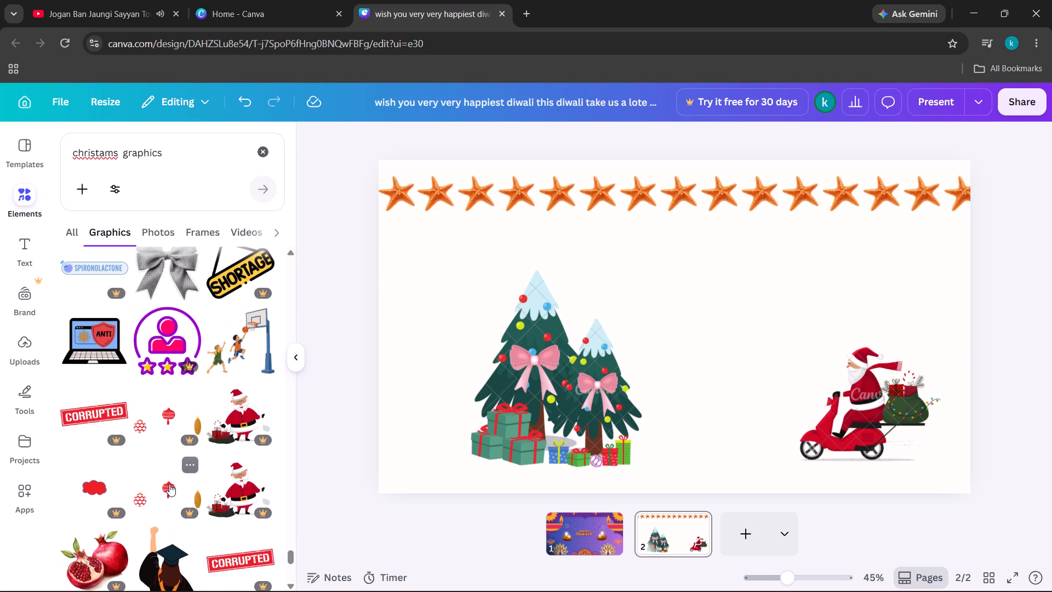
scroll(169, 484, right, 3)
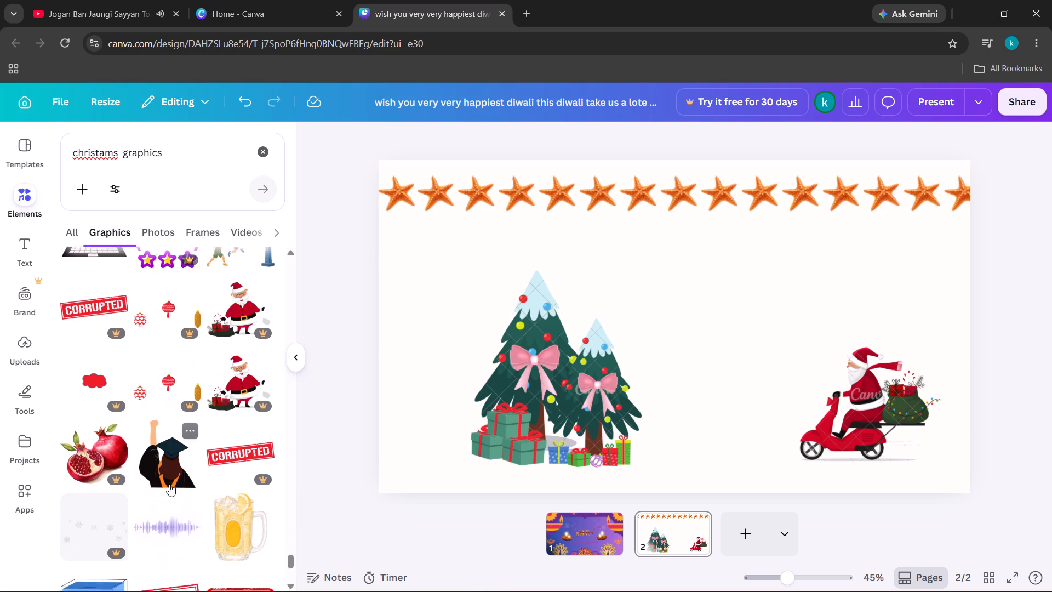
scroll(169, 484, right, 4)
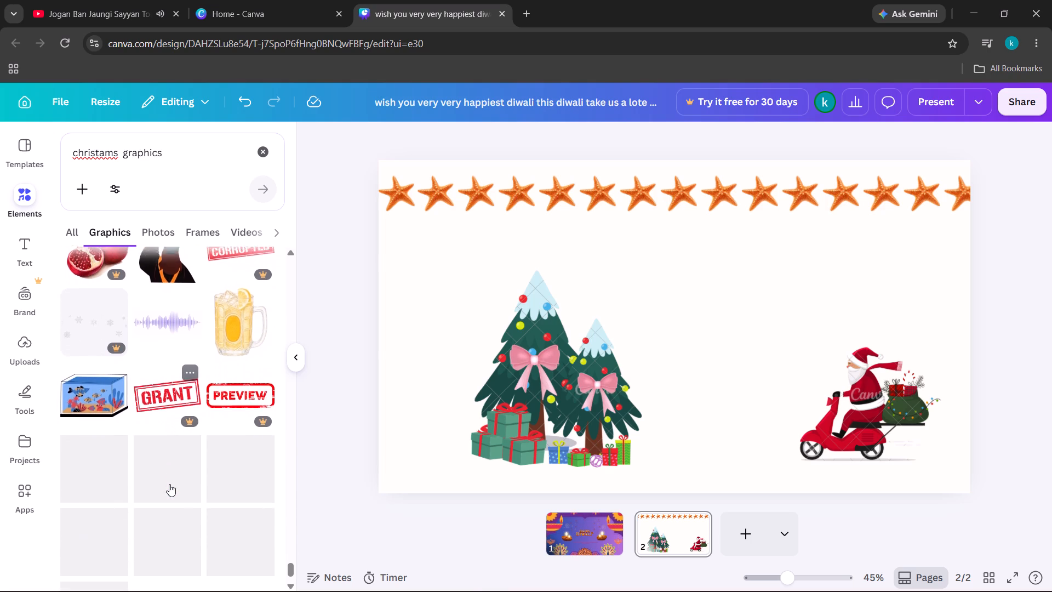
scroll(169, 484, up, 1)
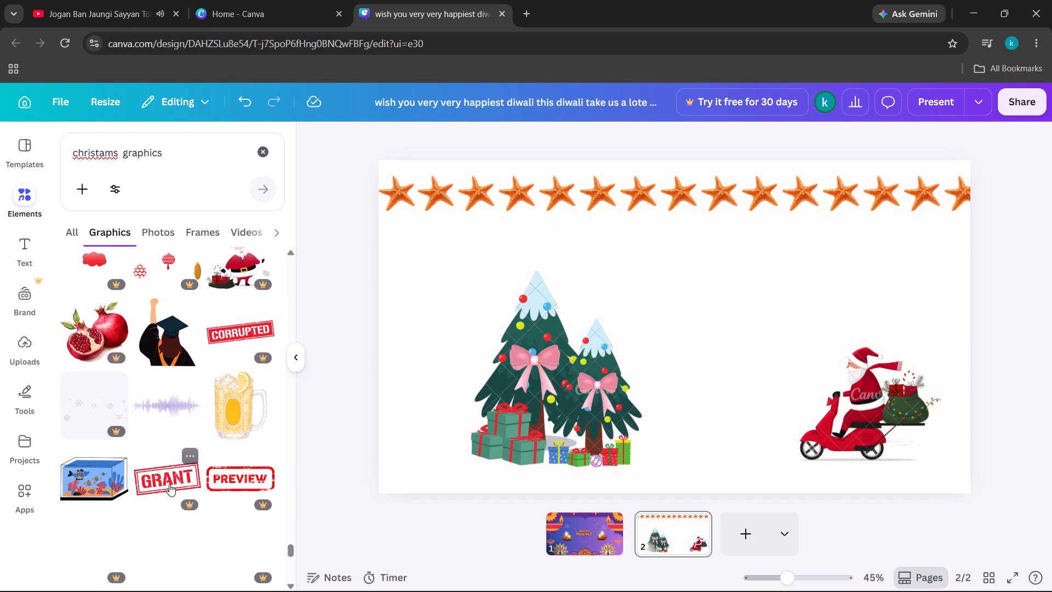
scroll(169, 484, right, 8)
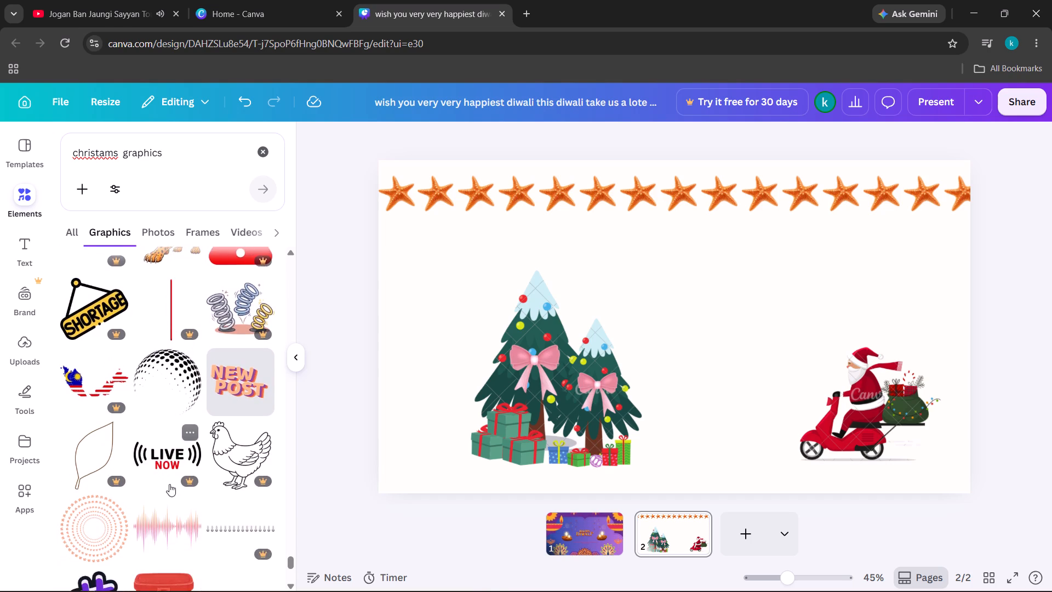
scroll(169, 484, right, 3)
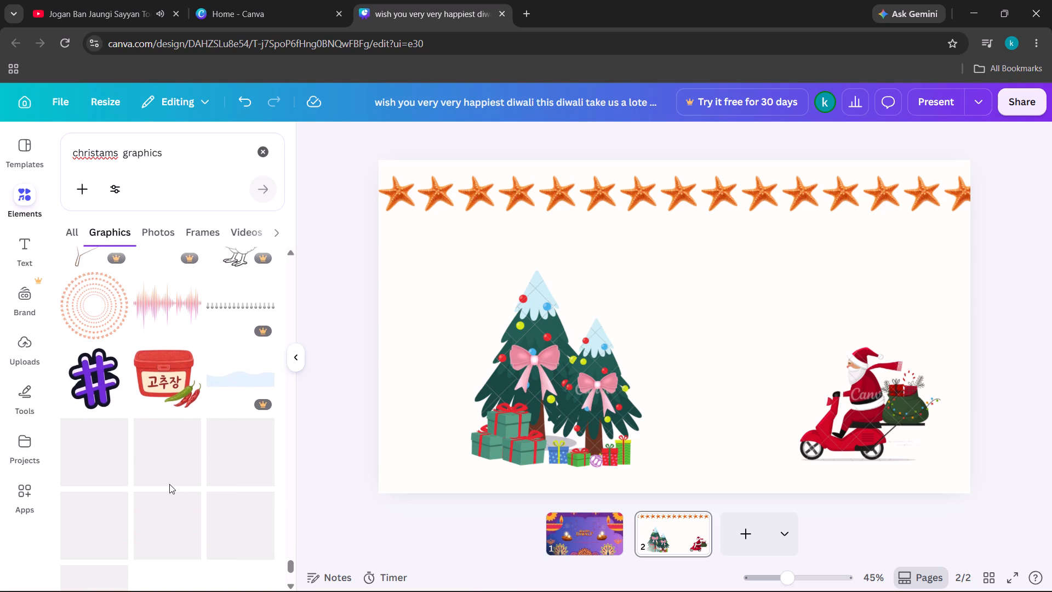
scroll(169, 484, right, 2)
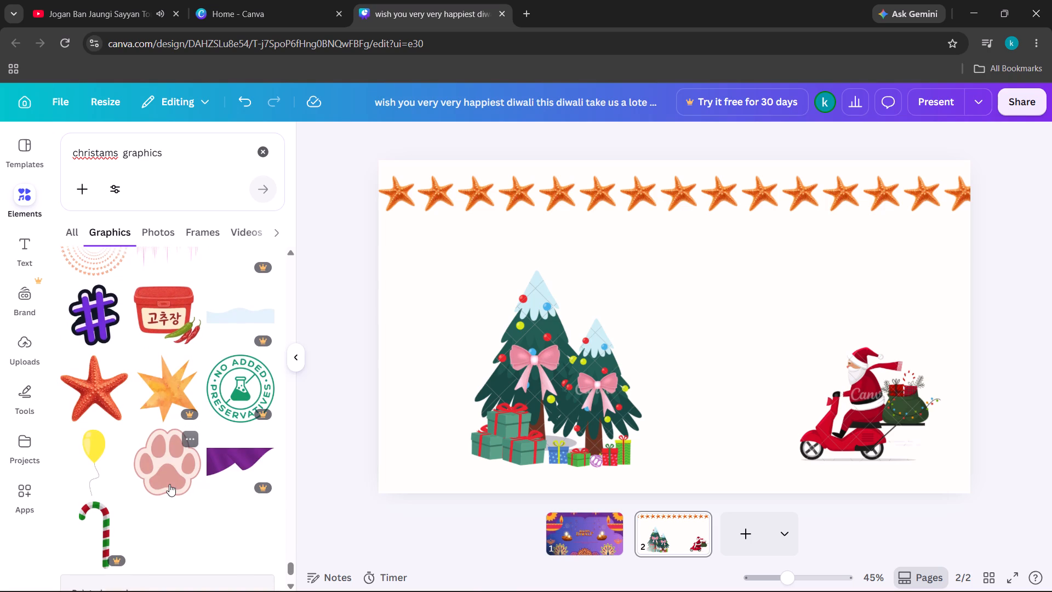
scroll(169, 484, right, 3)
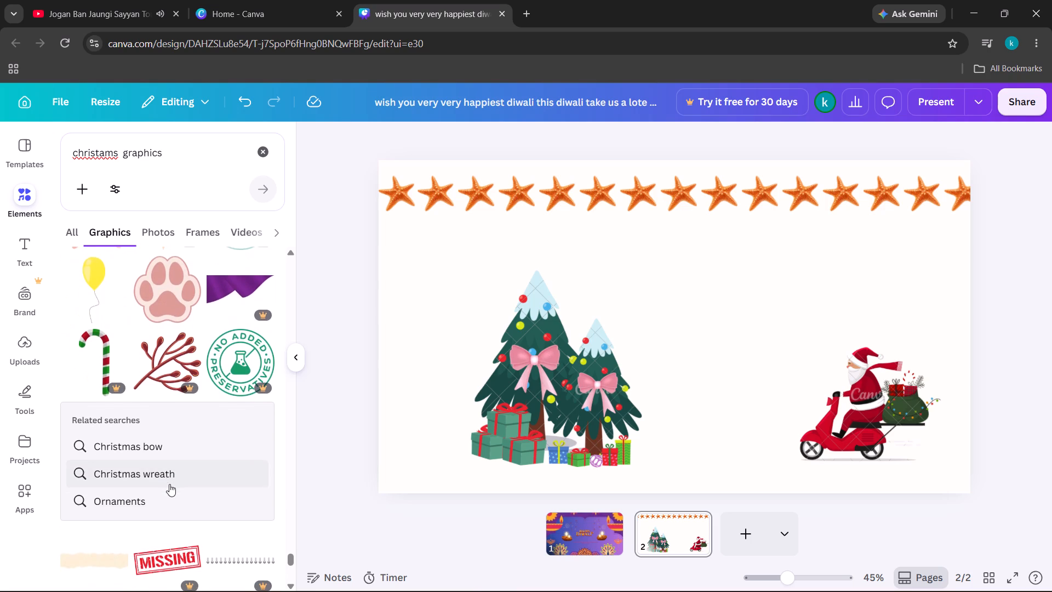
scroll(169, 484, right, 4)
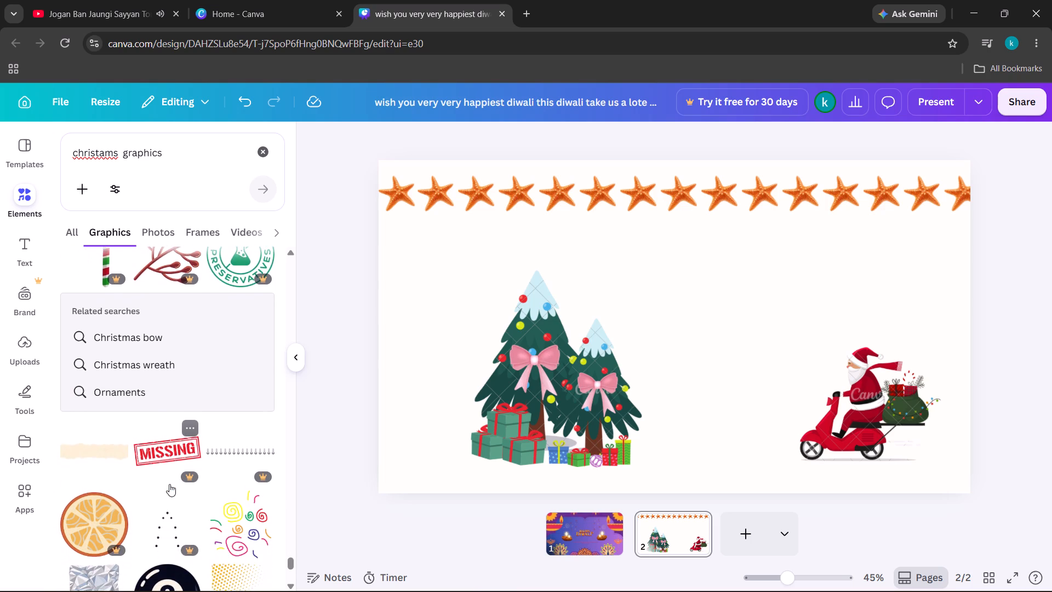
scroll(169, 484, right, 3)
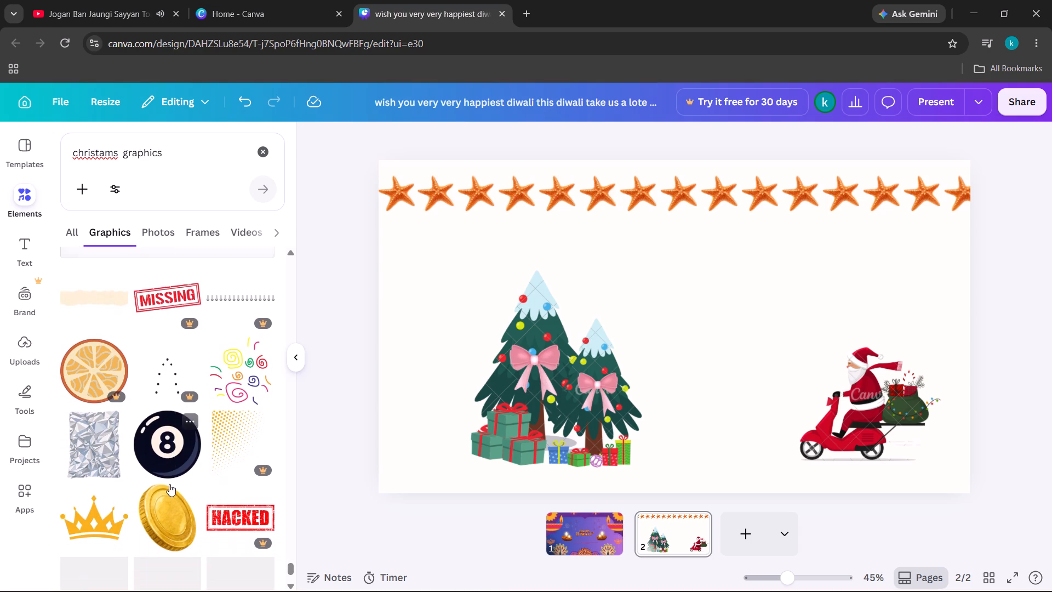
scroll(169, 484, right, 3)
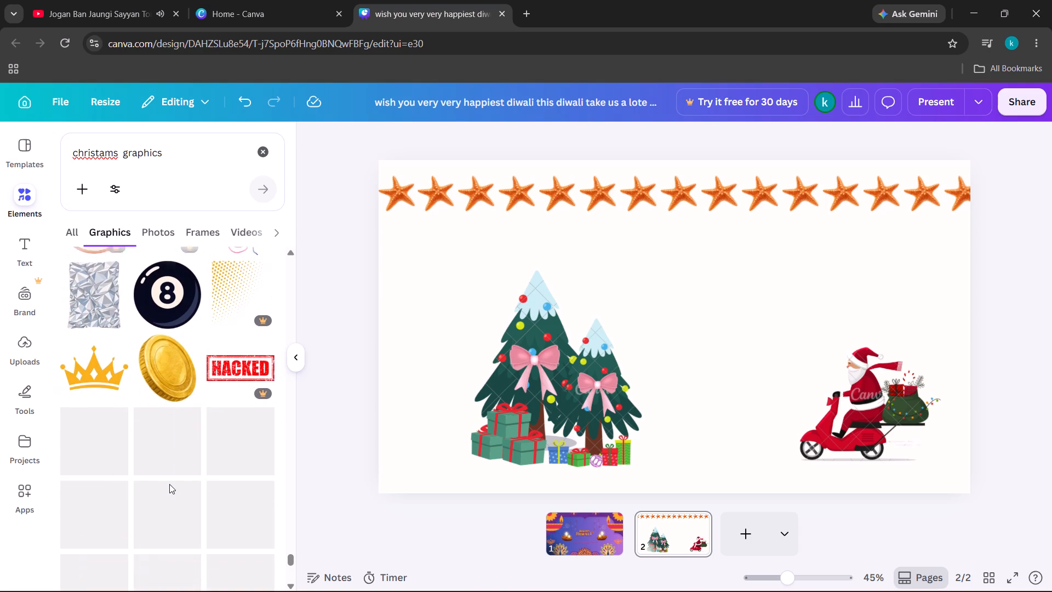
scroll(169, 484, right, 3)
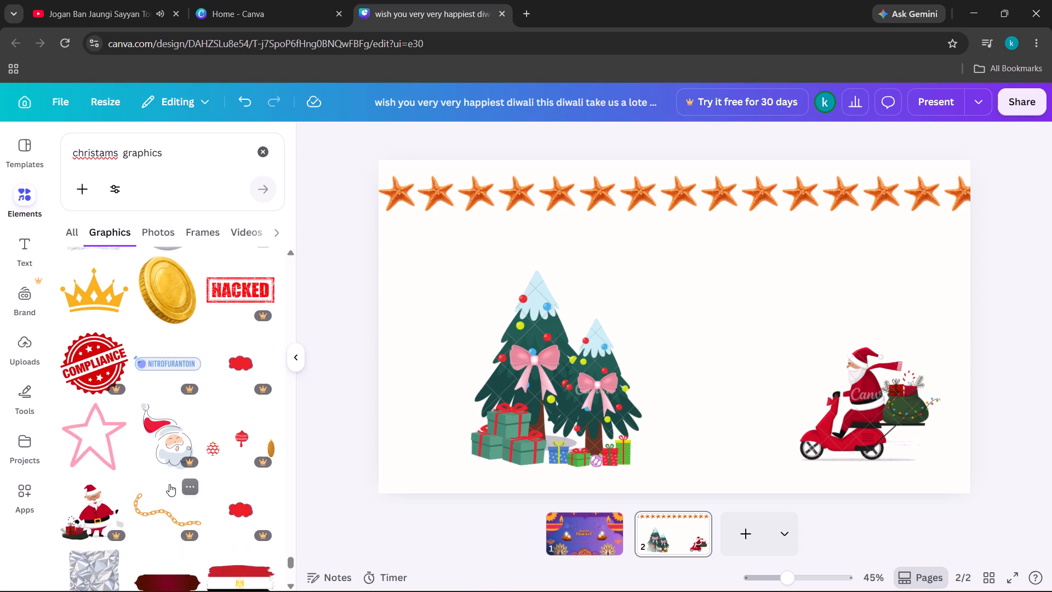
scroll(169, 484, down, 1)
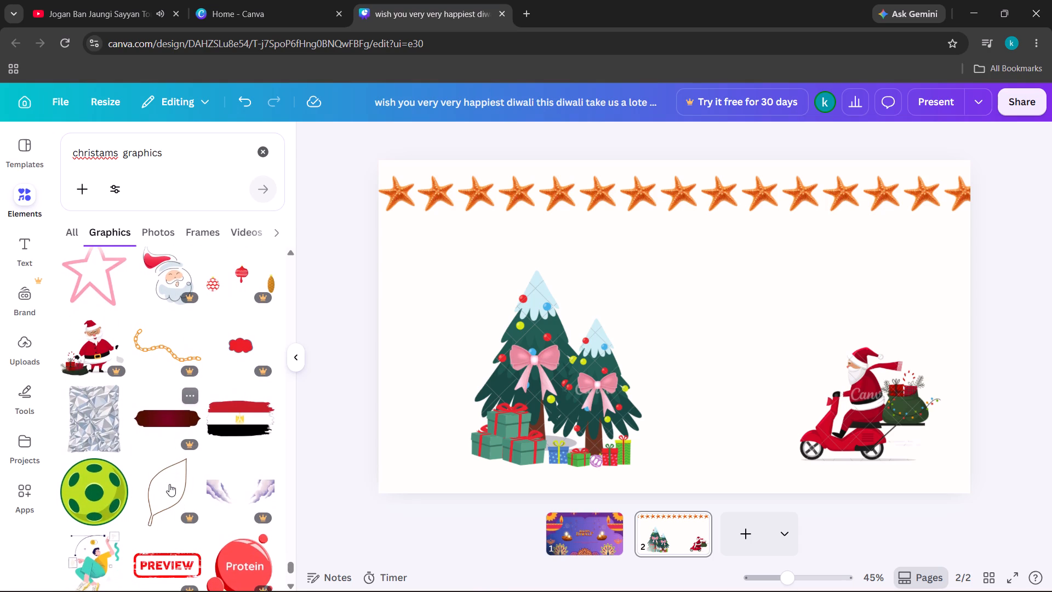
scroll(169, 484, down, 1)
scroll(169, 484, right, 1)
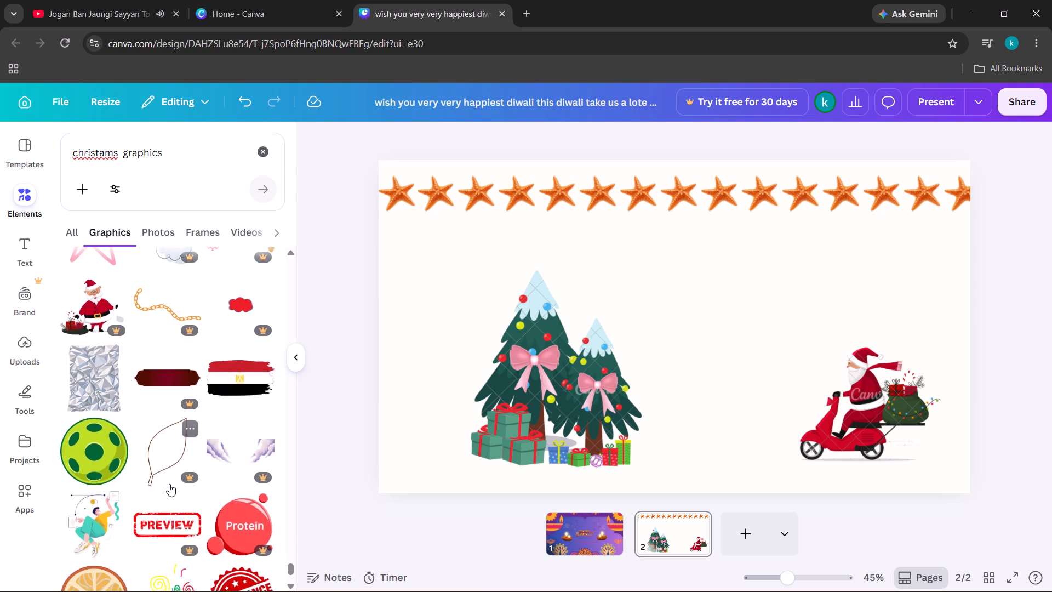
scroll(169, 484, right, 2)
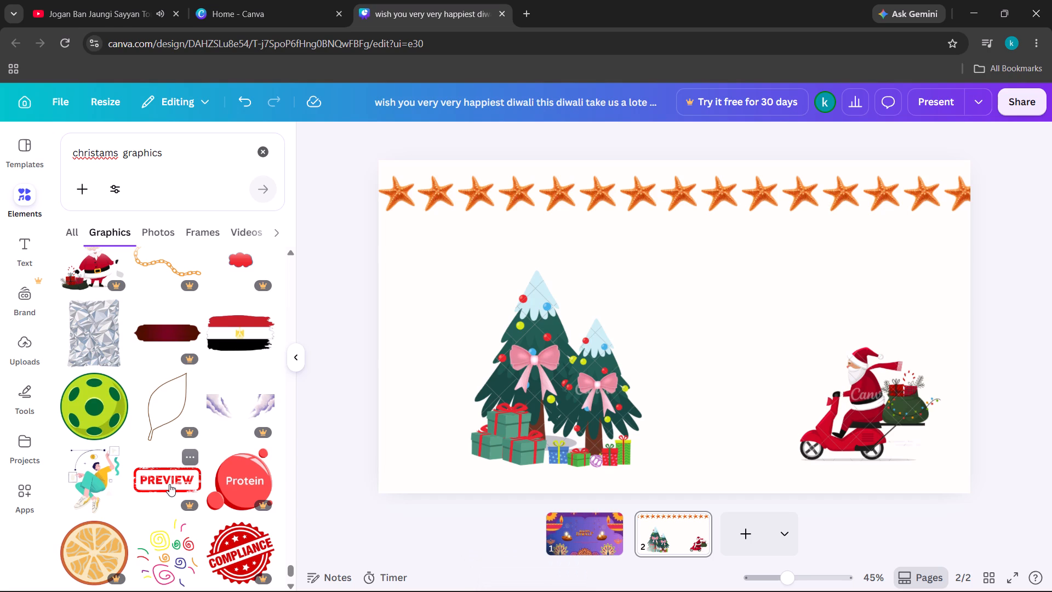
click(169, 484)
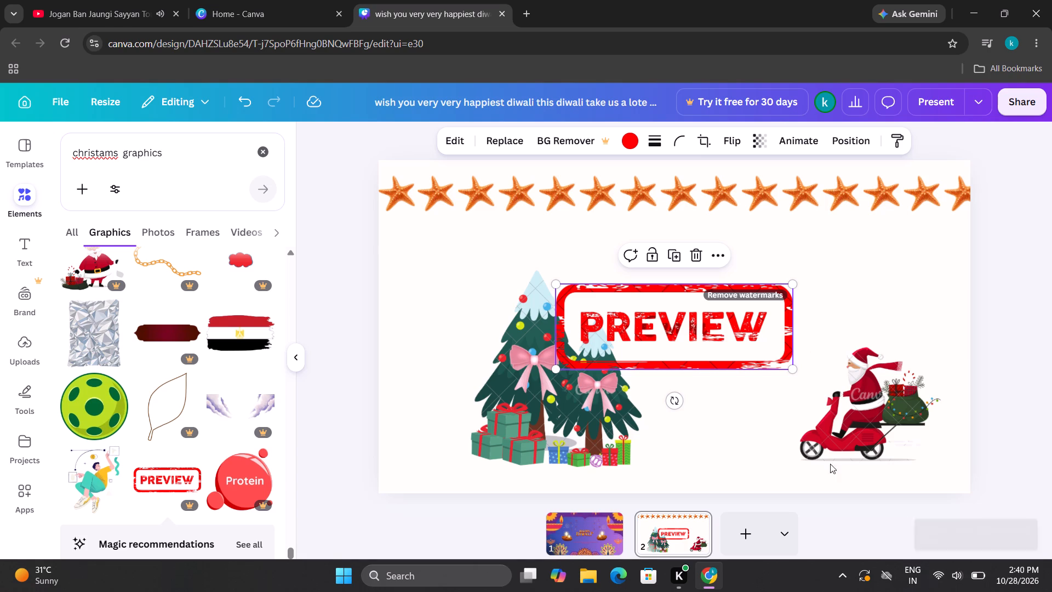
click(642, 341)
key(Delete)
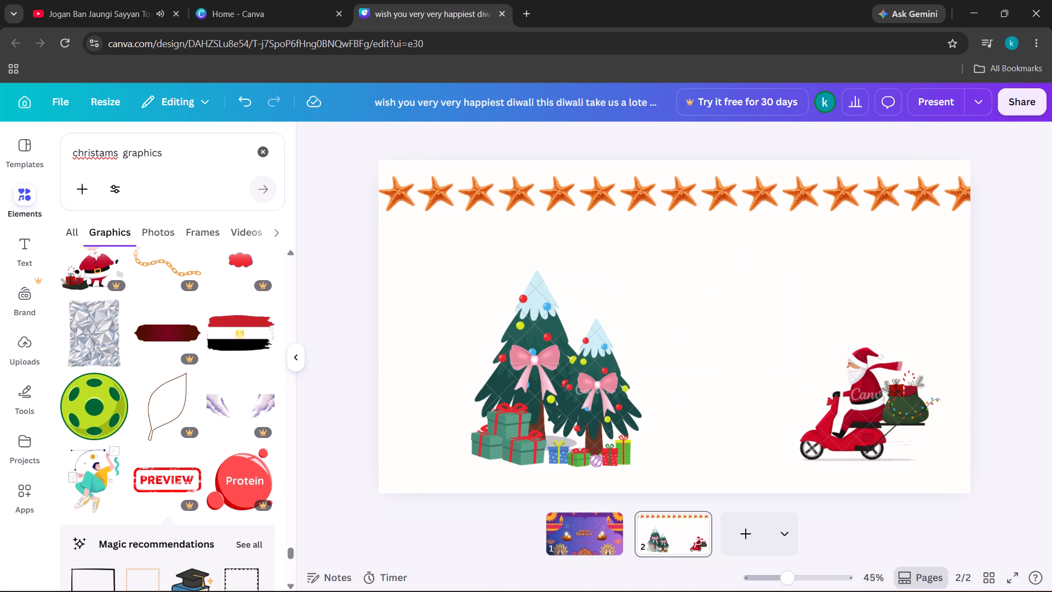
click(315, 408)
Find the red starfish among the Christmas graphics, add it to the page, shrink it, and place it as a topper on the larger tree.
scroll(150, 444, up, 2)
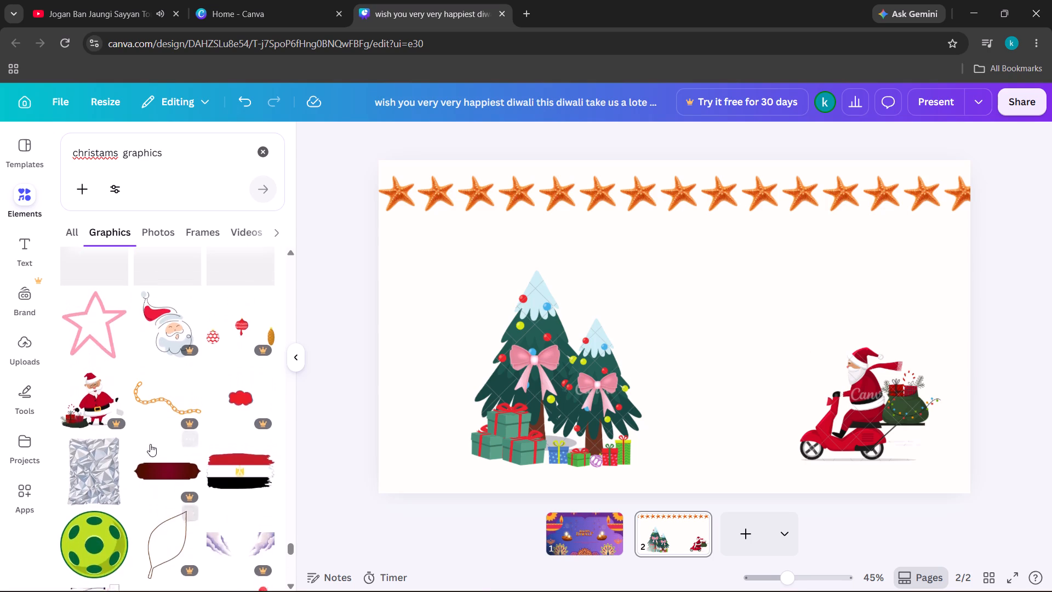
scroll(150, 444, up, 4)
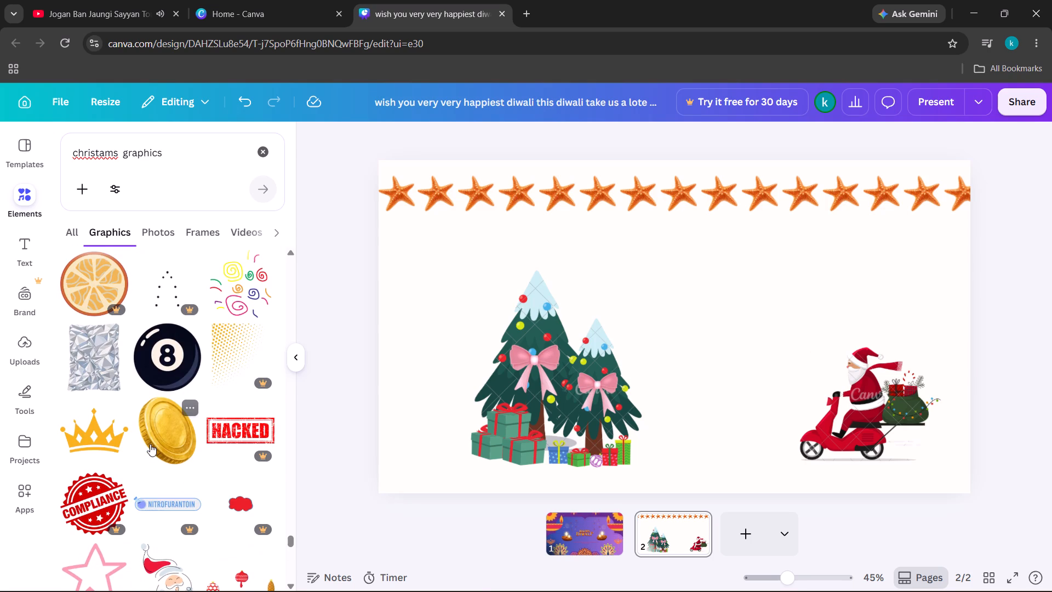
scroll(150, 444, up, 1)
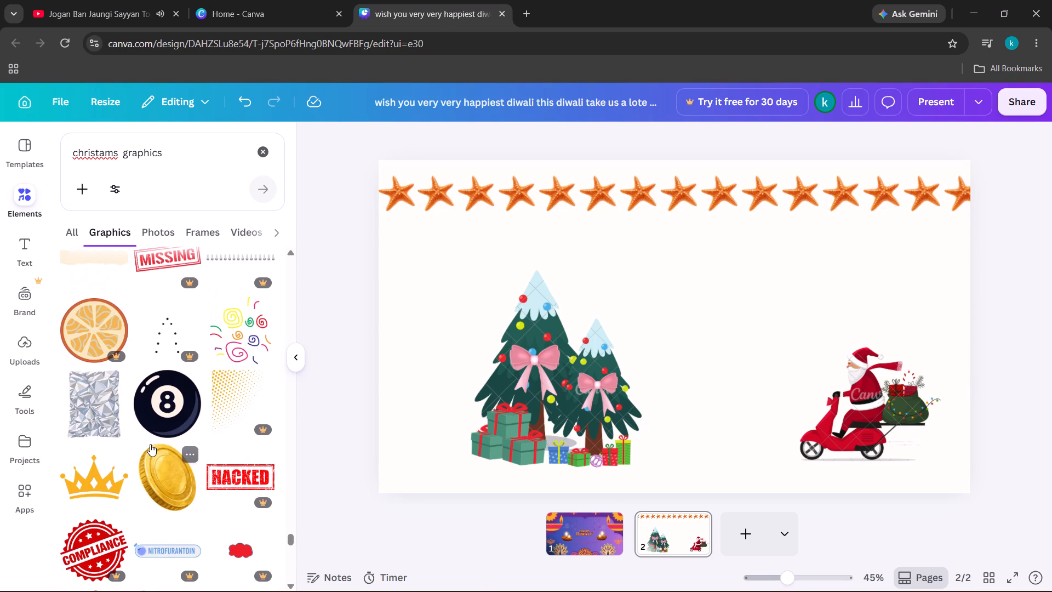
scroll(150, 444, up, 2)
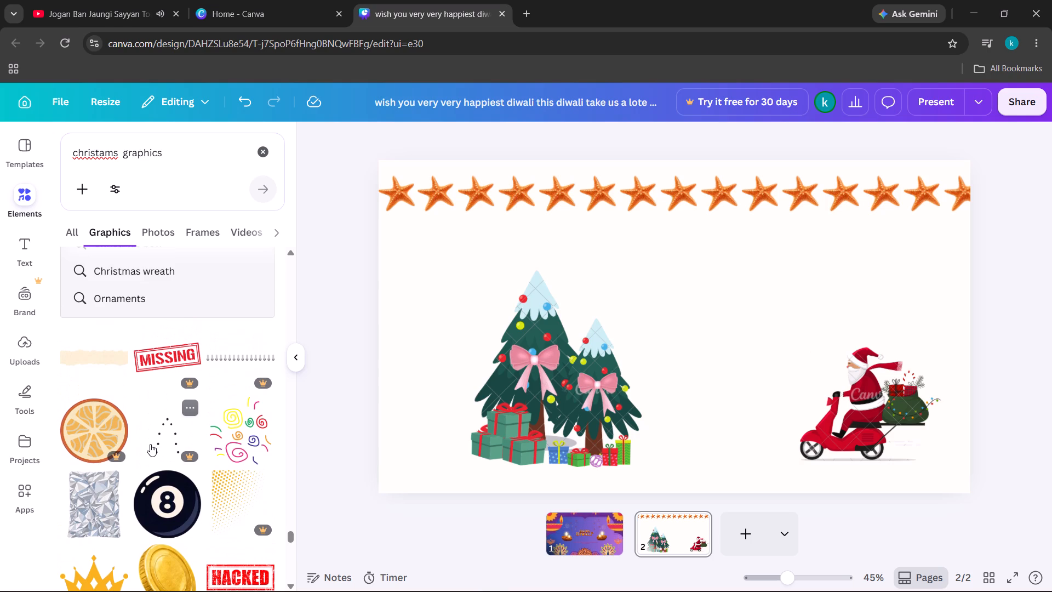
scroll(150, 444, up, 3)
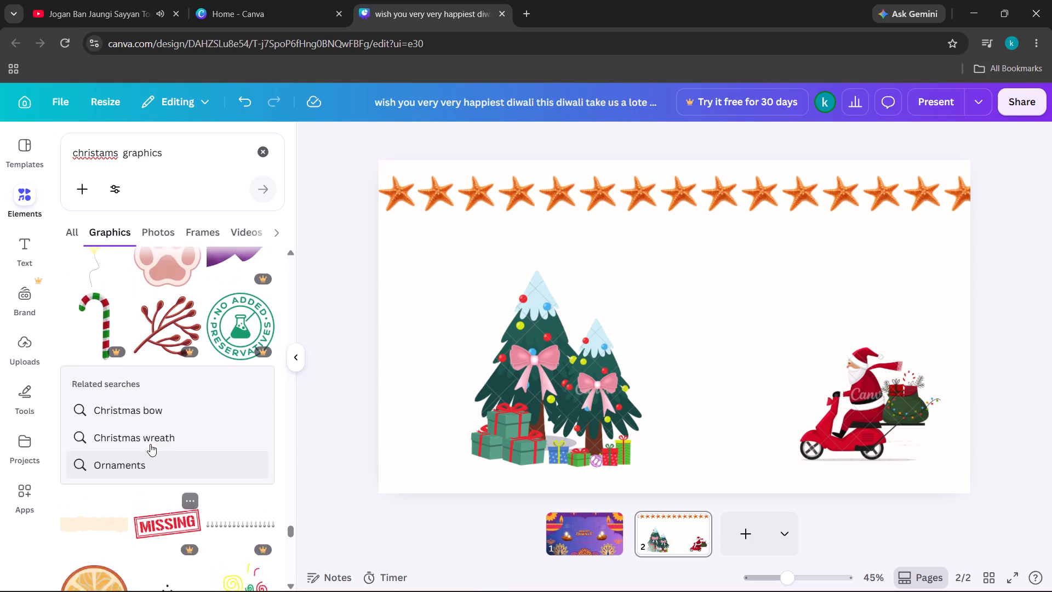
scroll(150, 444, up, 4)
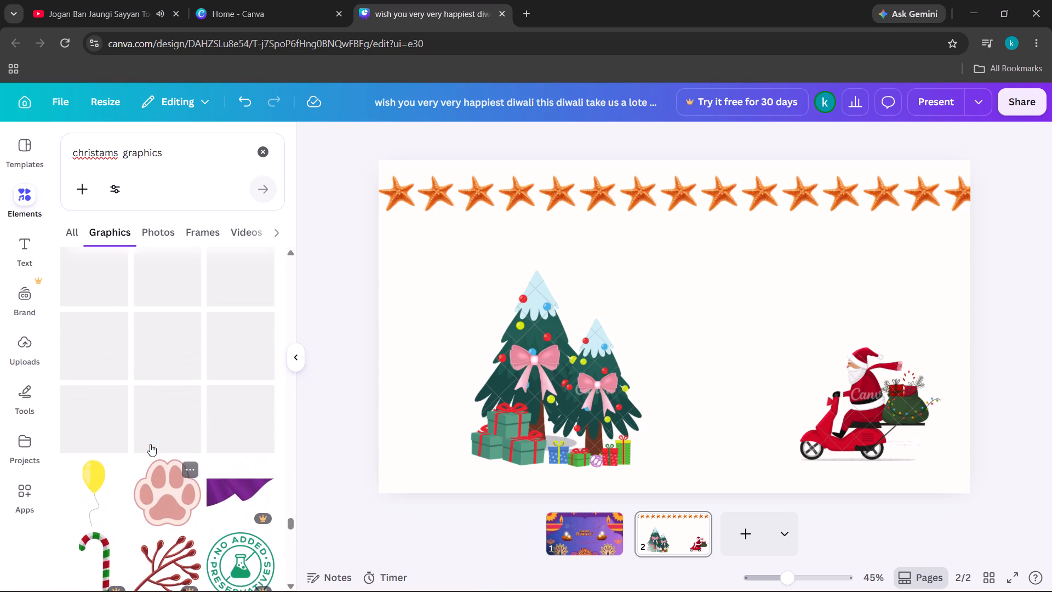
scroll(150, 444, up, 3)
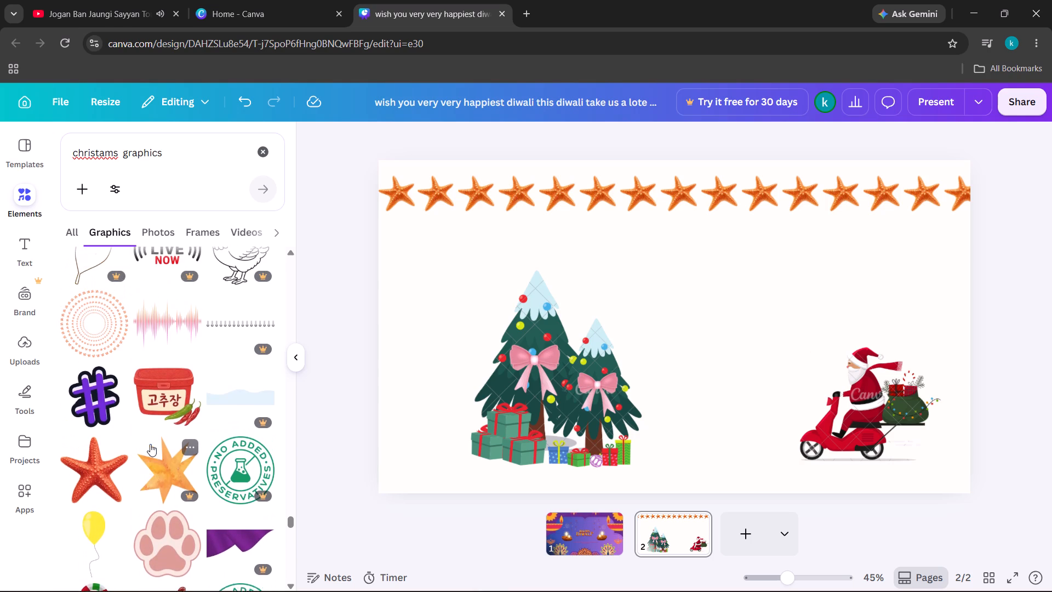
scroll(150, 444, up, 1)
click(87, 513)
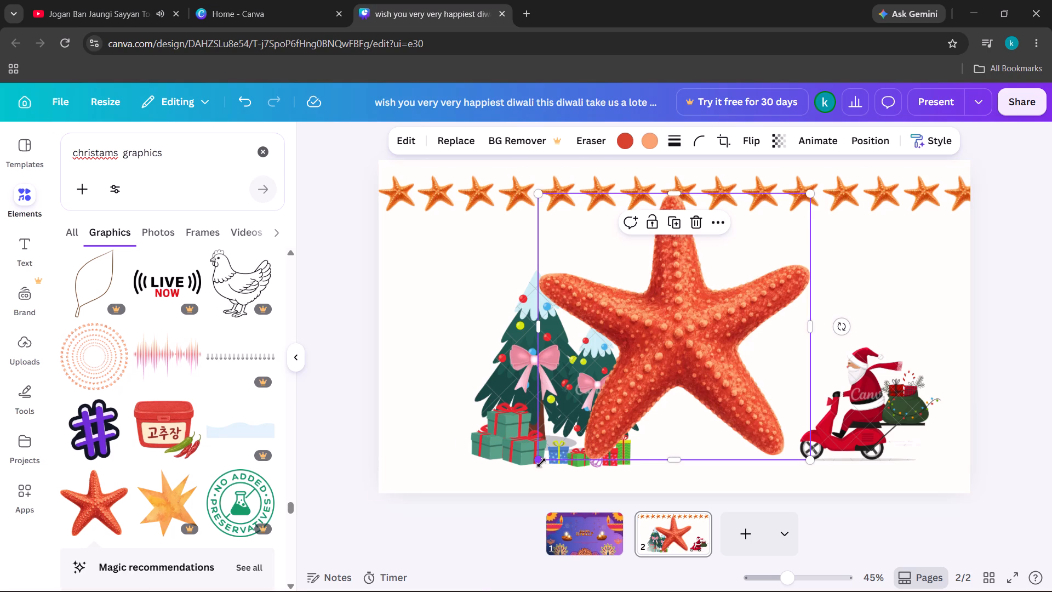
drag(541, 463, 761, 315)
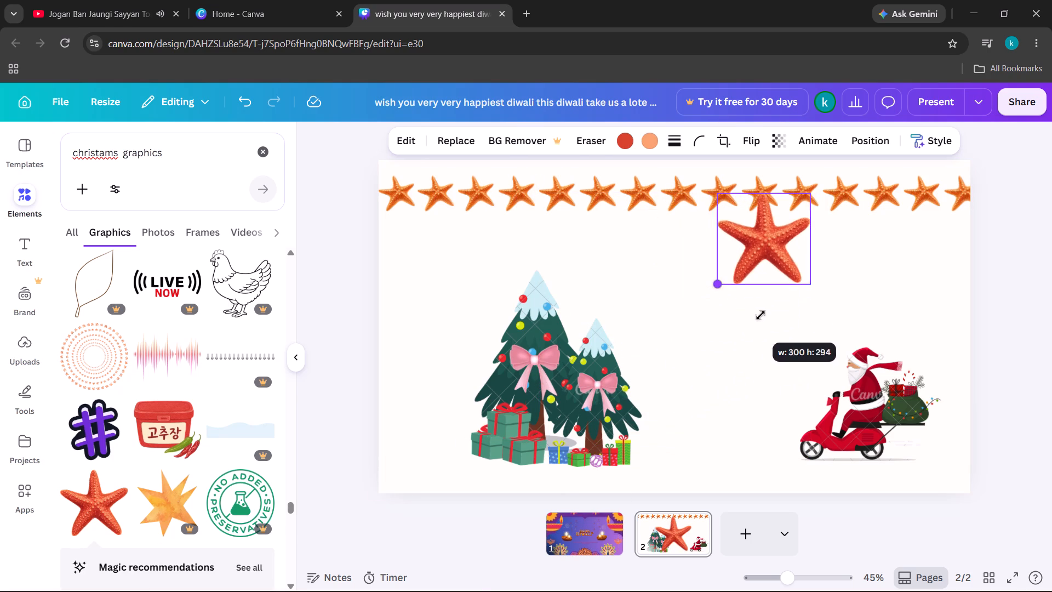
drag(761, 315, 811, 279)
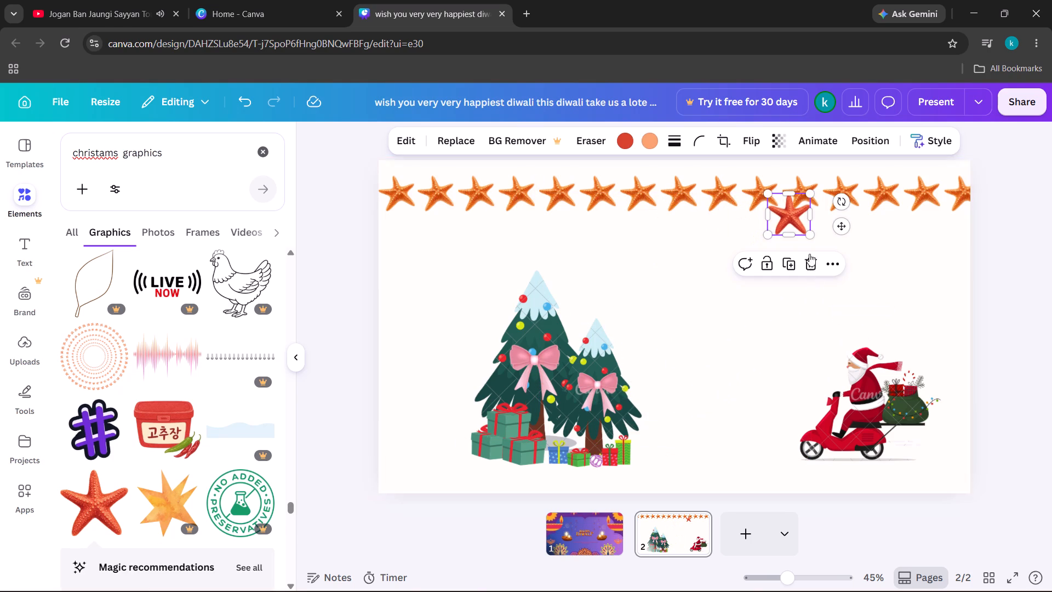
drag(796, 219, 539, 255)
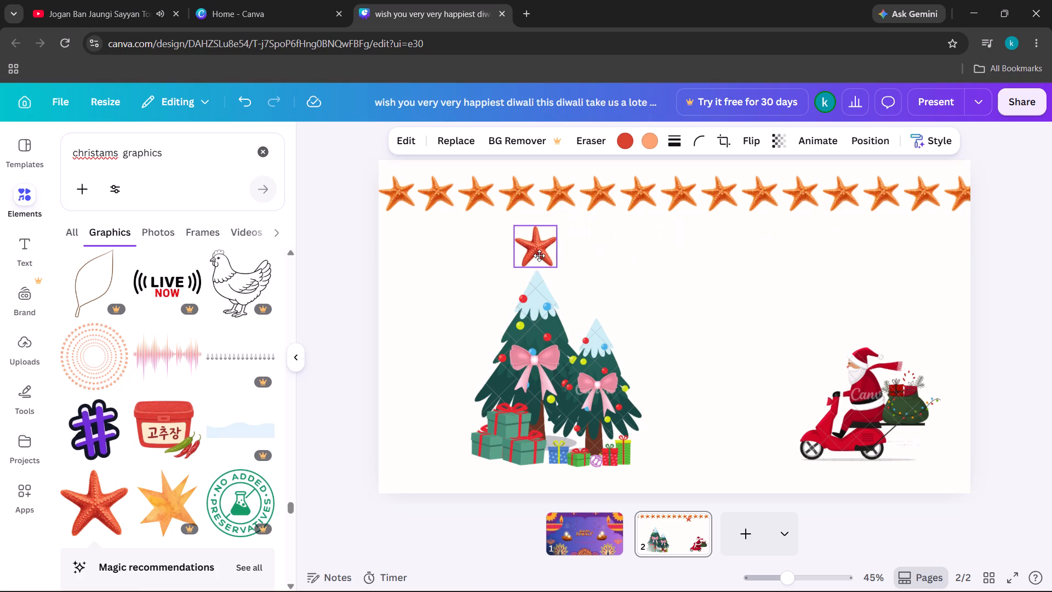
drag(539, 255, 541, 263)
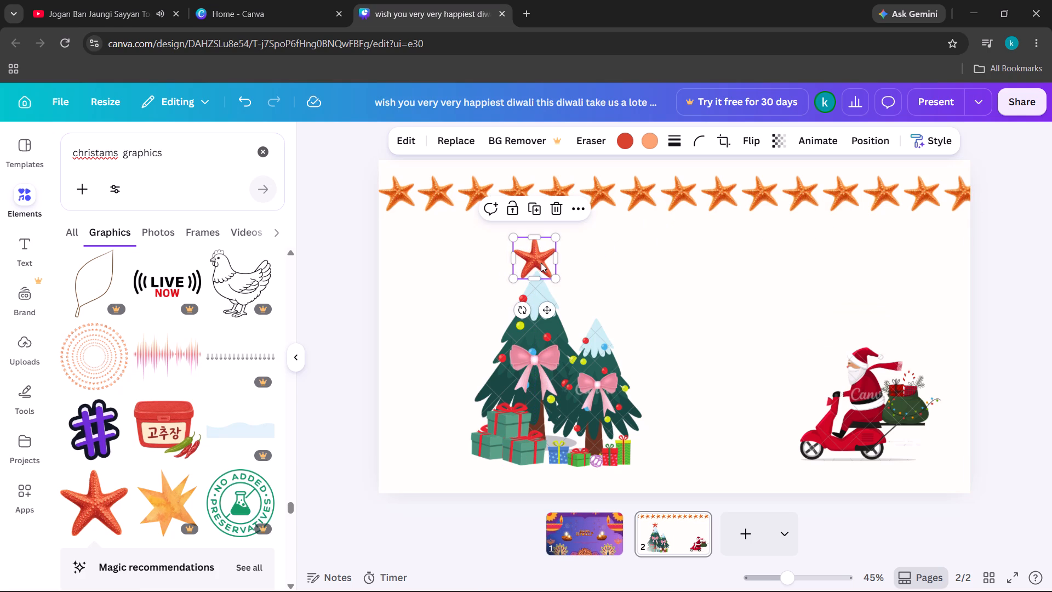
Duplicate the red starfish, shrink the copy, and place it on the tip of the smaller tree.
click(536, 213)
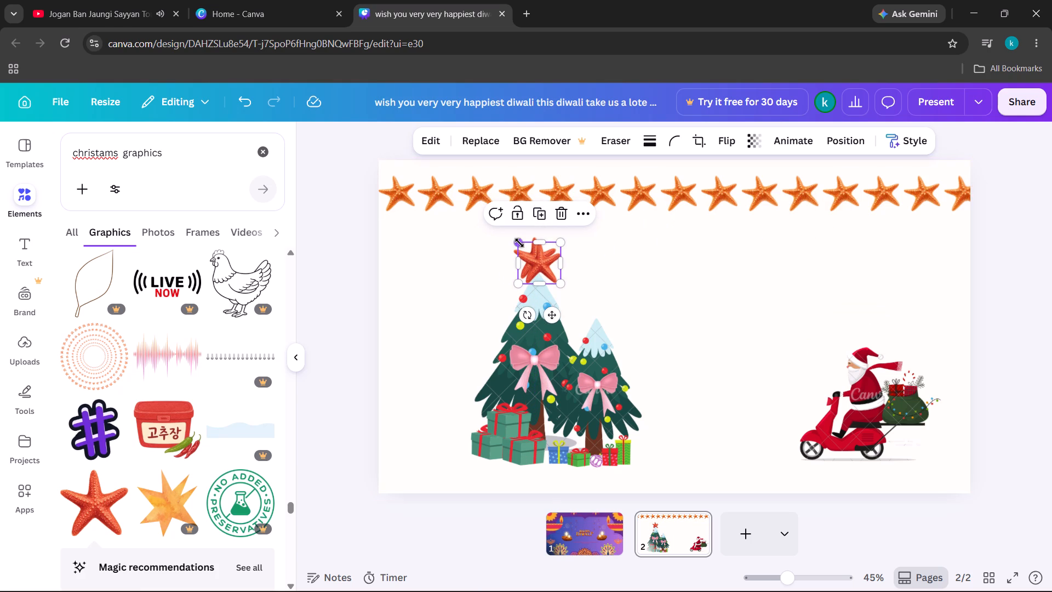
drag(519, 243, 539, 258)
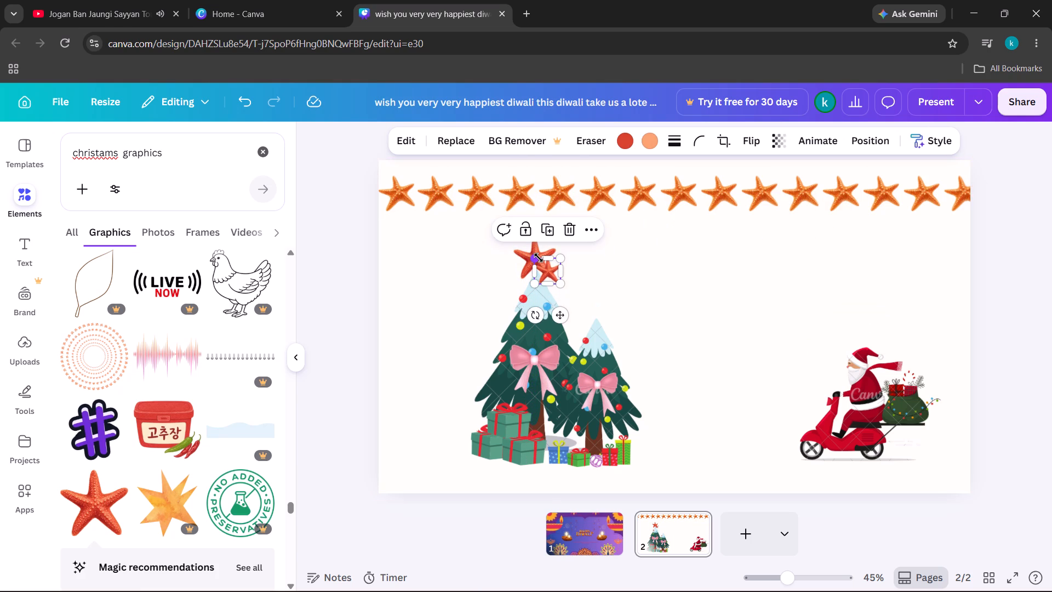
drag(548, 269, 597, 312)
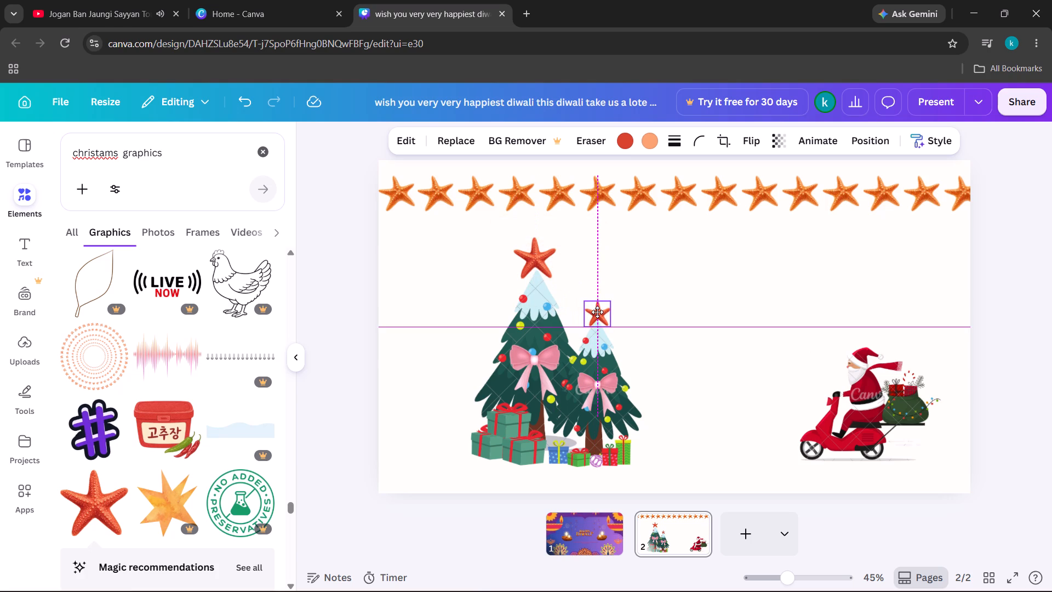
drag(597, 312, 597, 311)
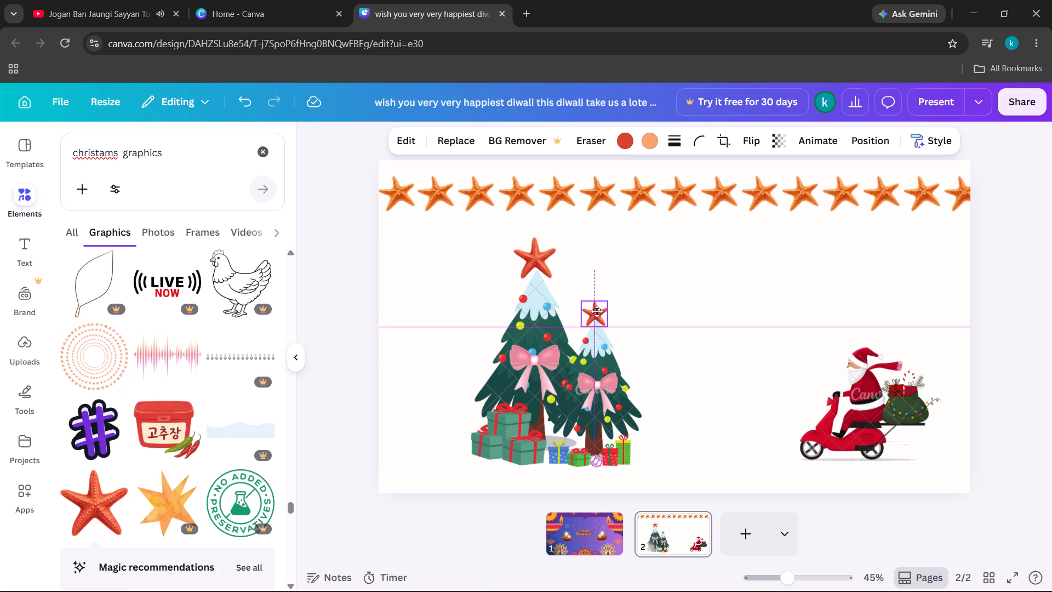
drag(597, 311, 598, 310)
click(357, 318)
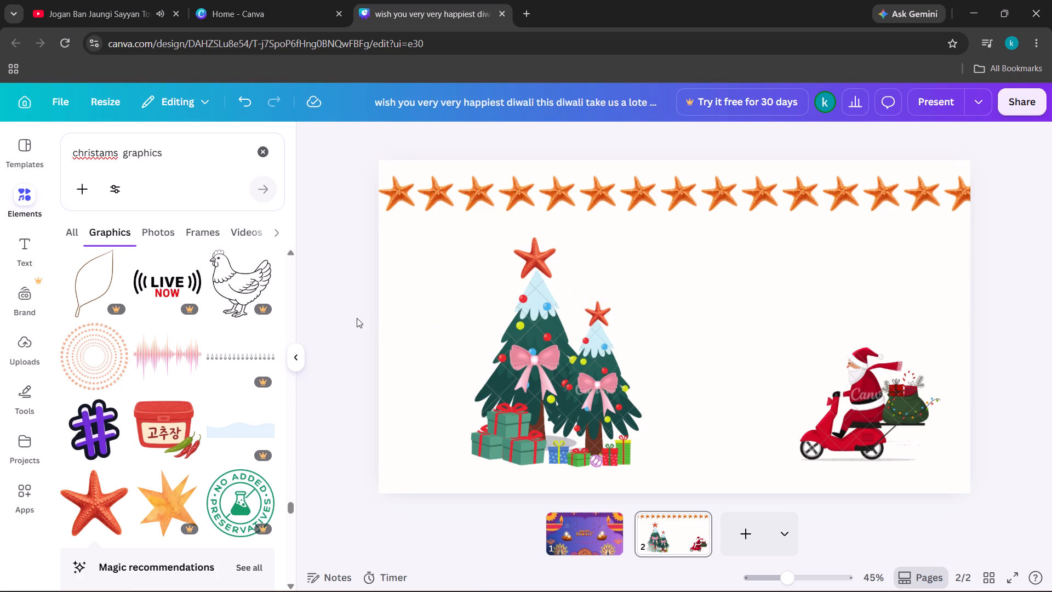
scroll(136, 381, up, 1)
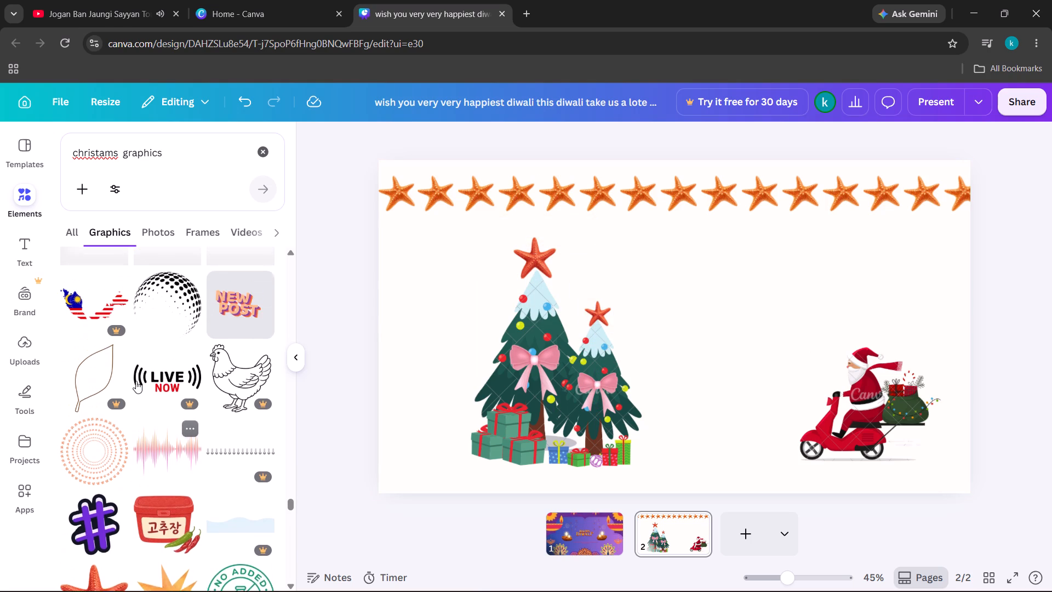
scroll(136, 381, up, 3)
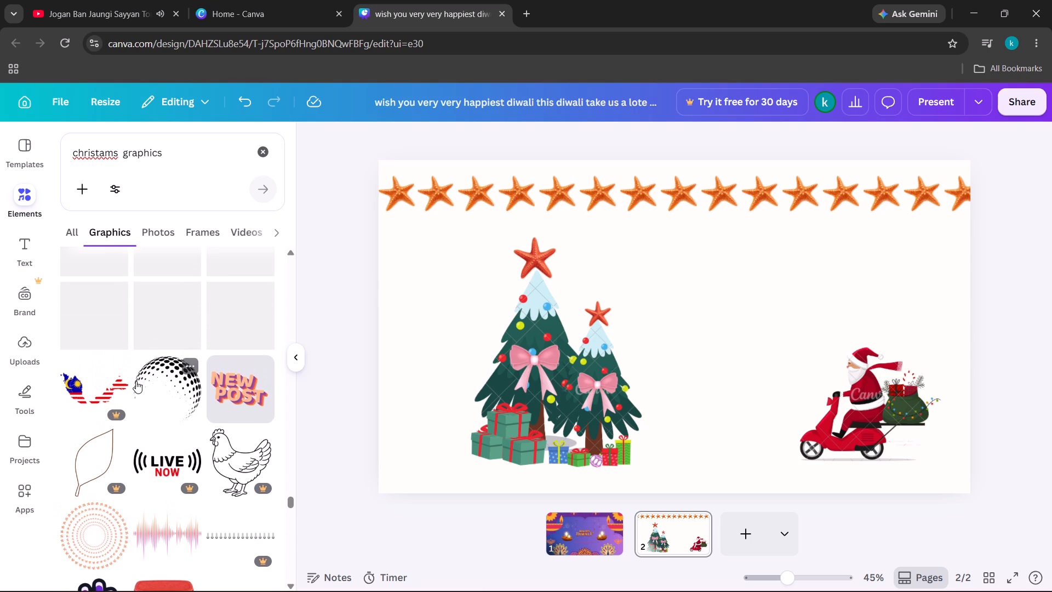
scroll(136, 381, up, 2)
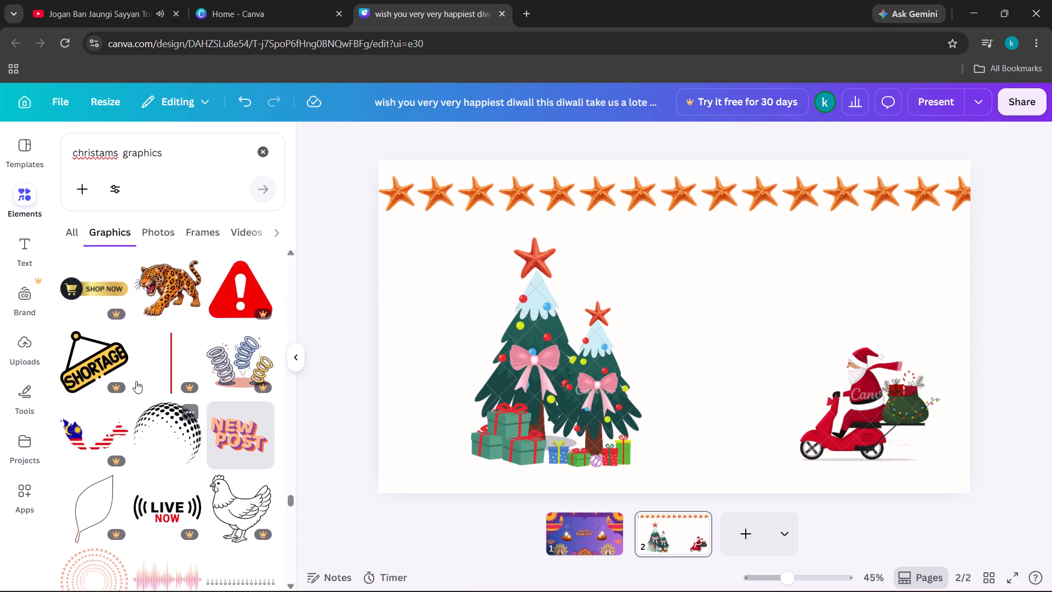
scroll(136, 381, up, 4)
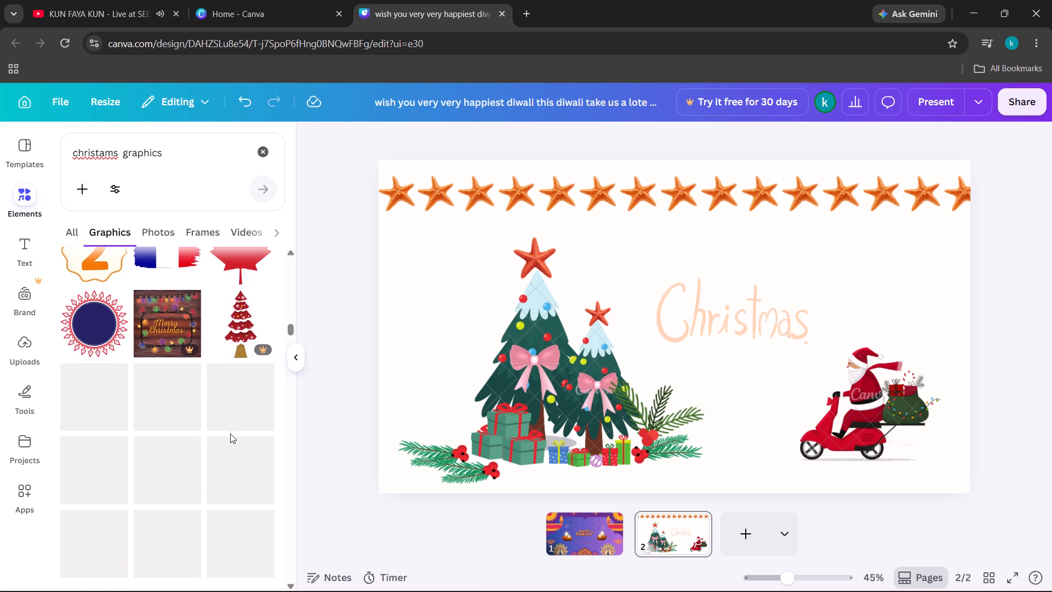
scroll(230, 434, right, 1)
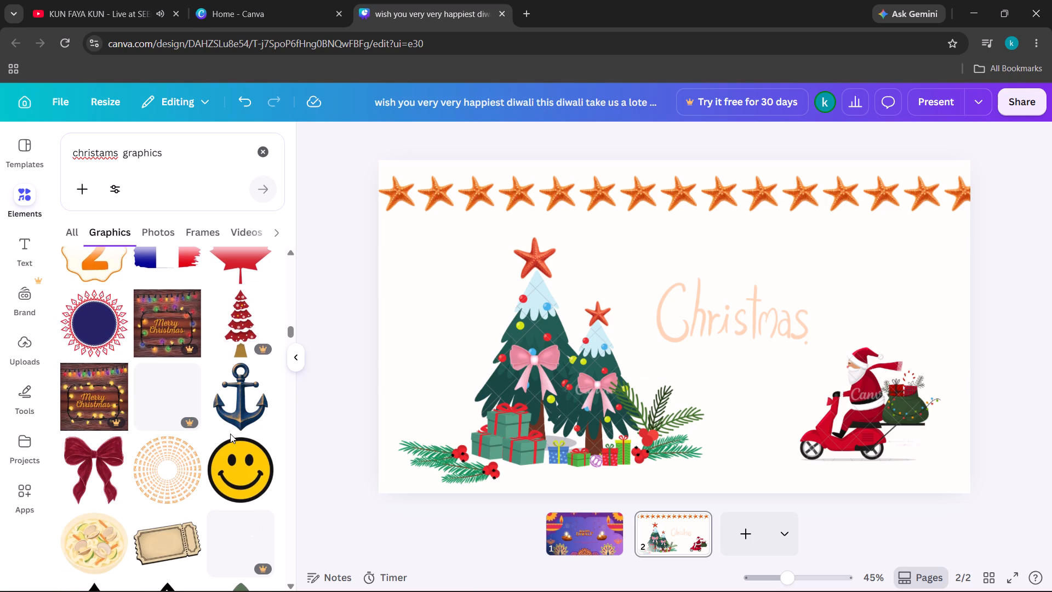
click(248, 344)
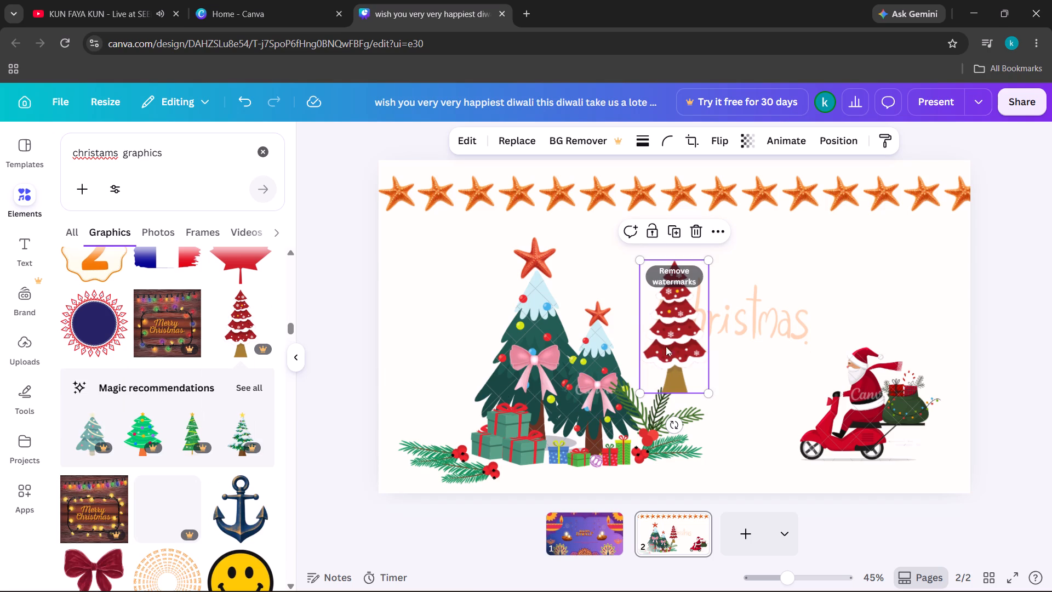
drag(673, 341, 456, 402)
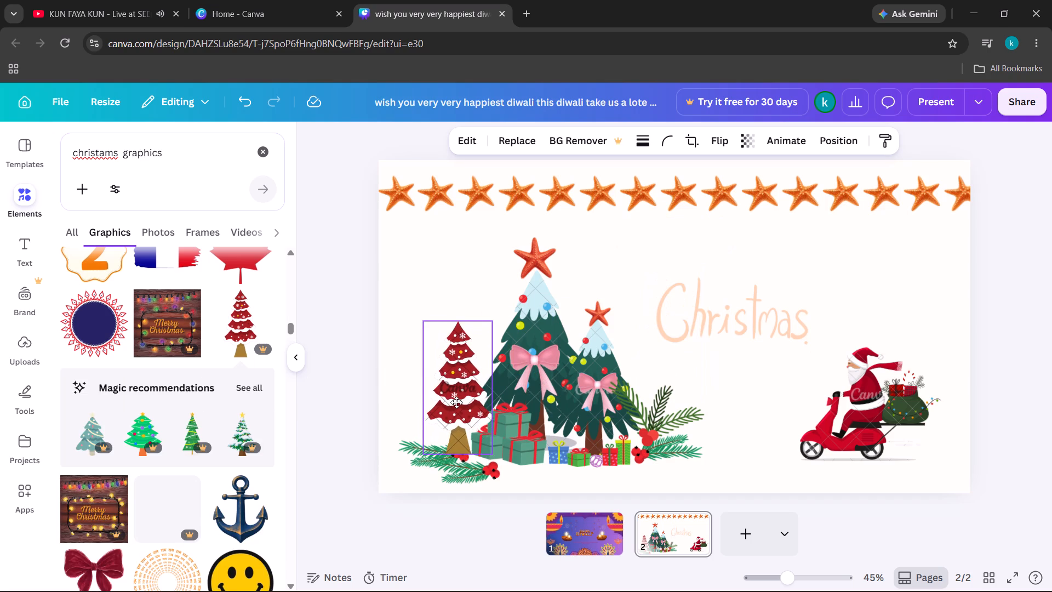
drag(456, 402, 455, 403)
click(349, 389)
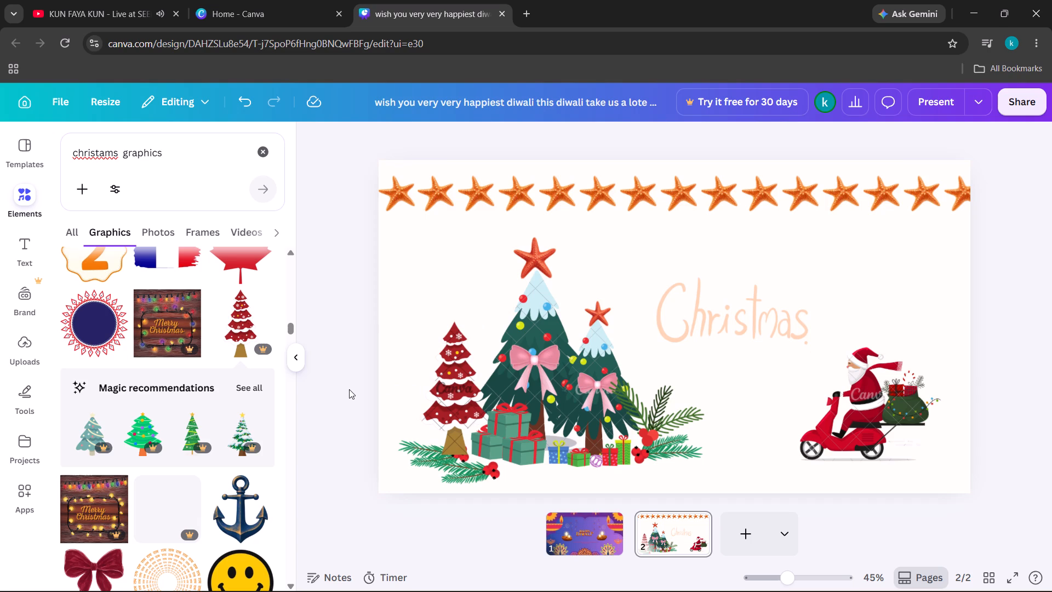
Add the snowman with black hat and red scarf from the Christmas graphics, shrink it, and place it beside the smaller tree's gifts.
scroll(349, 389, down, 3)
scroll(167, 465, down, 2)
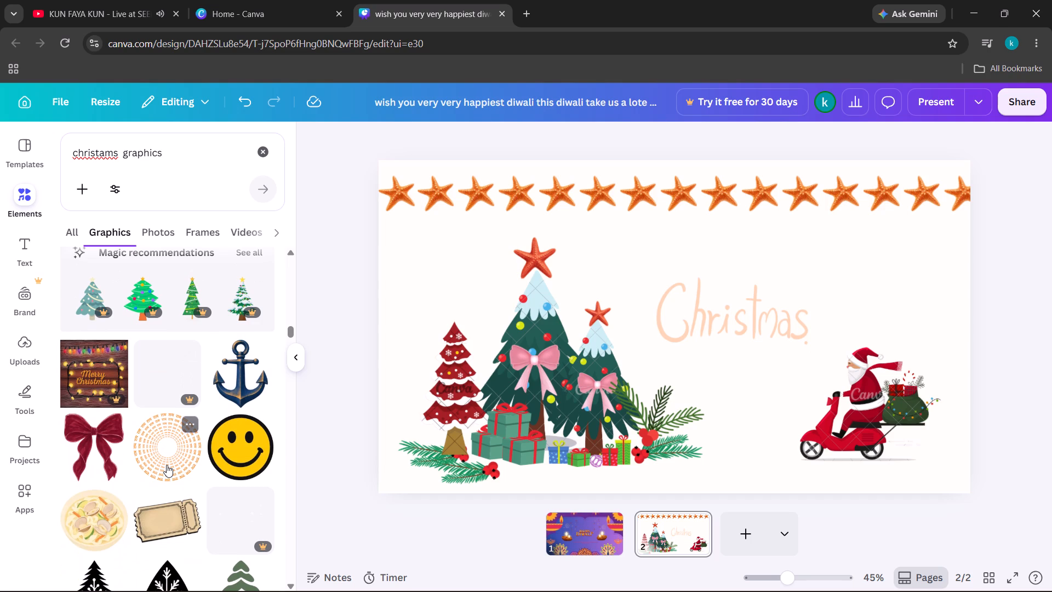
scroll(167, 465, right, 5)
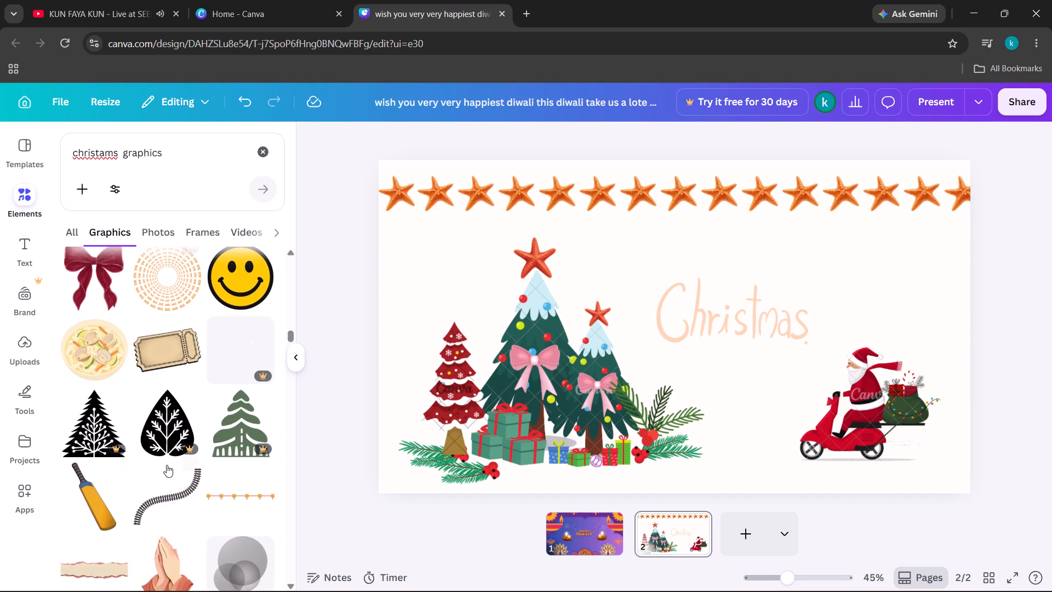
scroll(167, 465, down, 2)
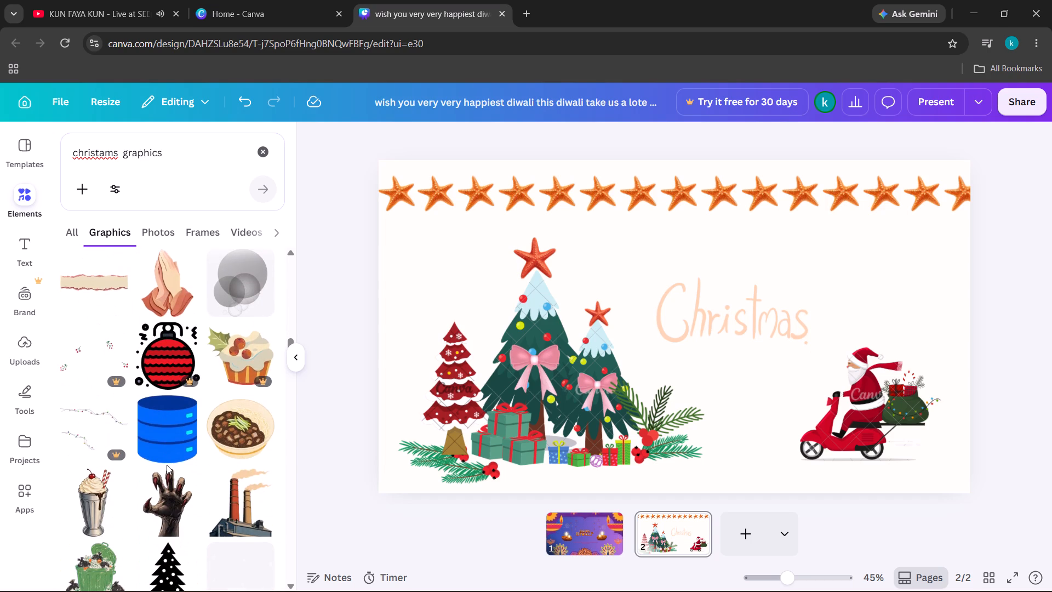
scroll(167, 465, down, 3)
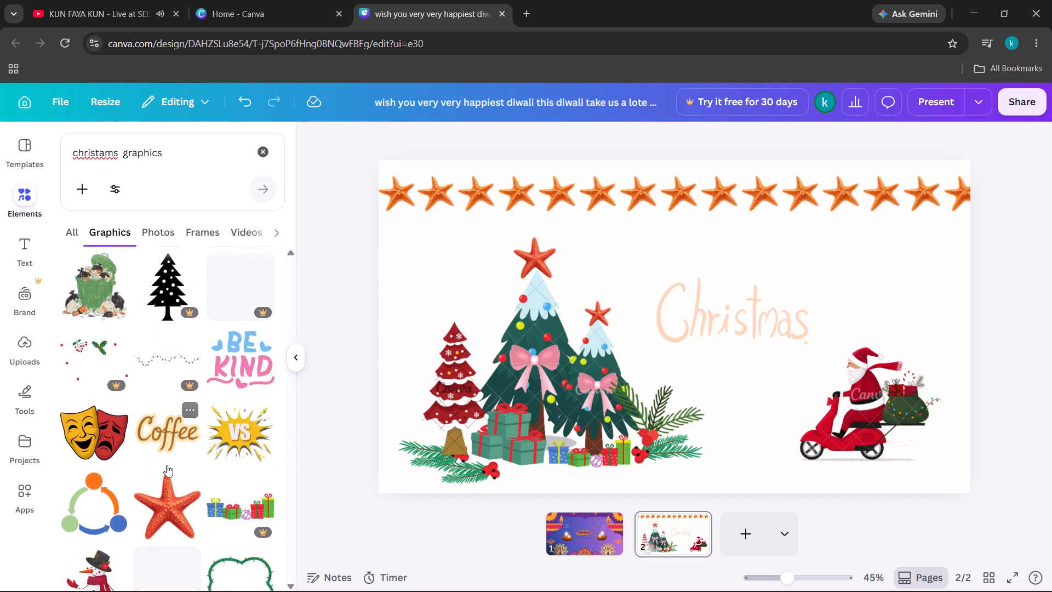
scroll(167, 465, down, 2)
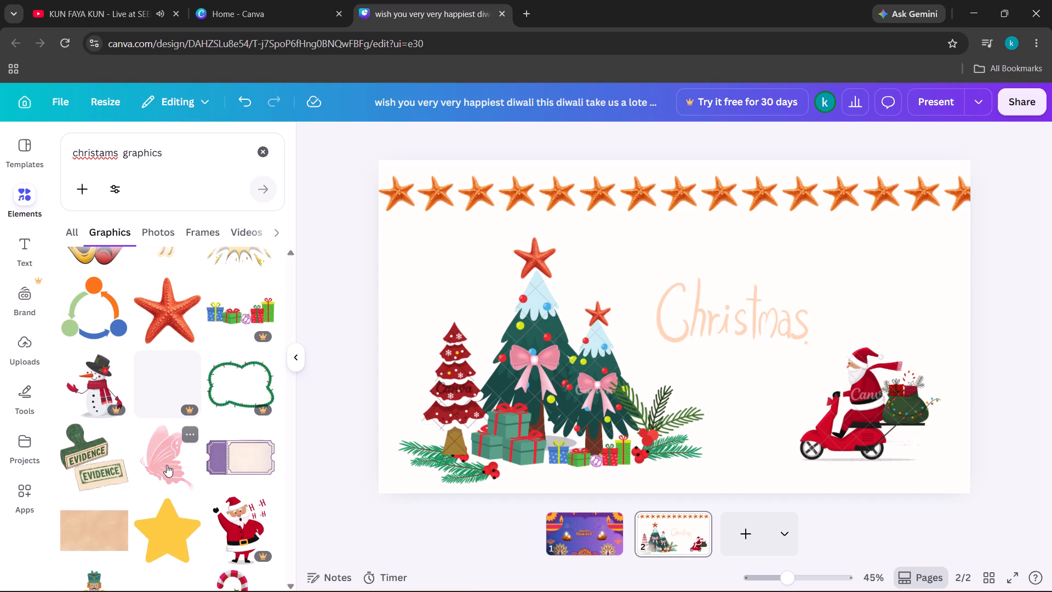
click(80, 385)
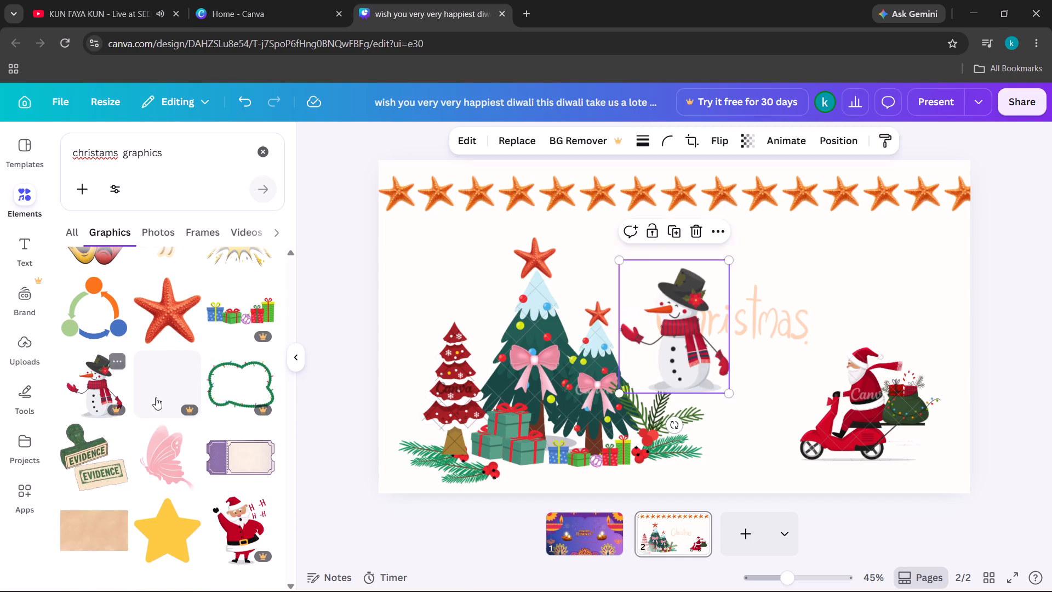
drag(668, 338, 693, 407)
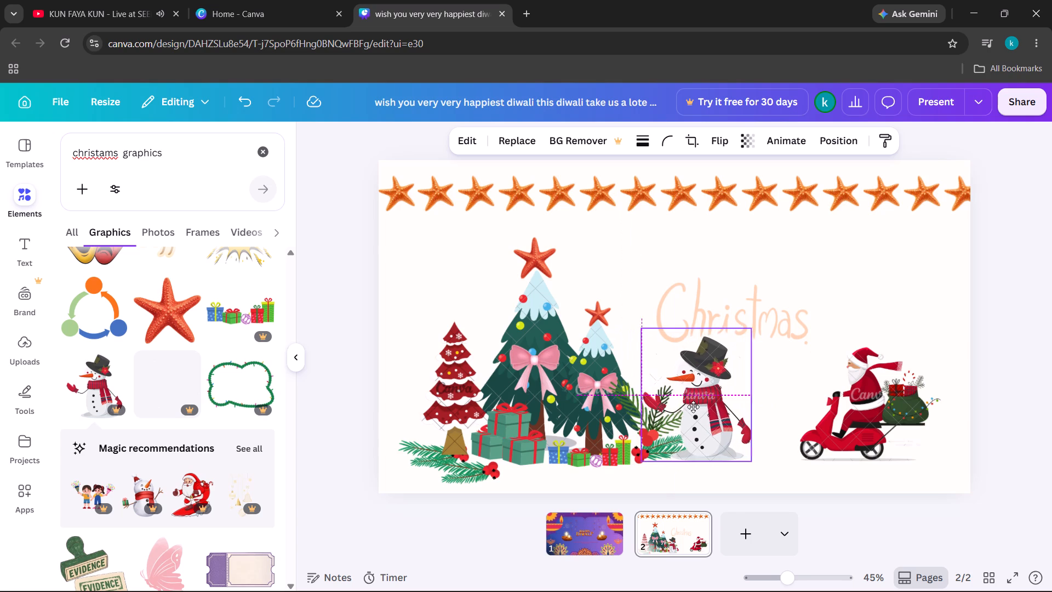
drag(693, 407, 692, 417)
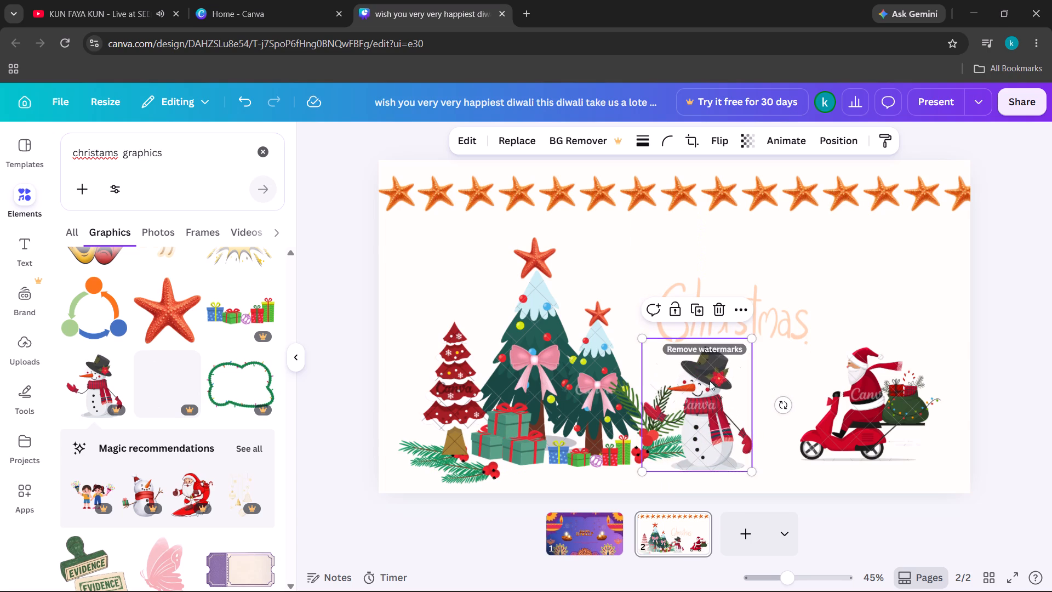
drag(756, 340, 713, 366)
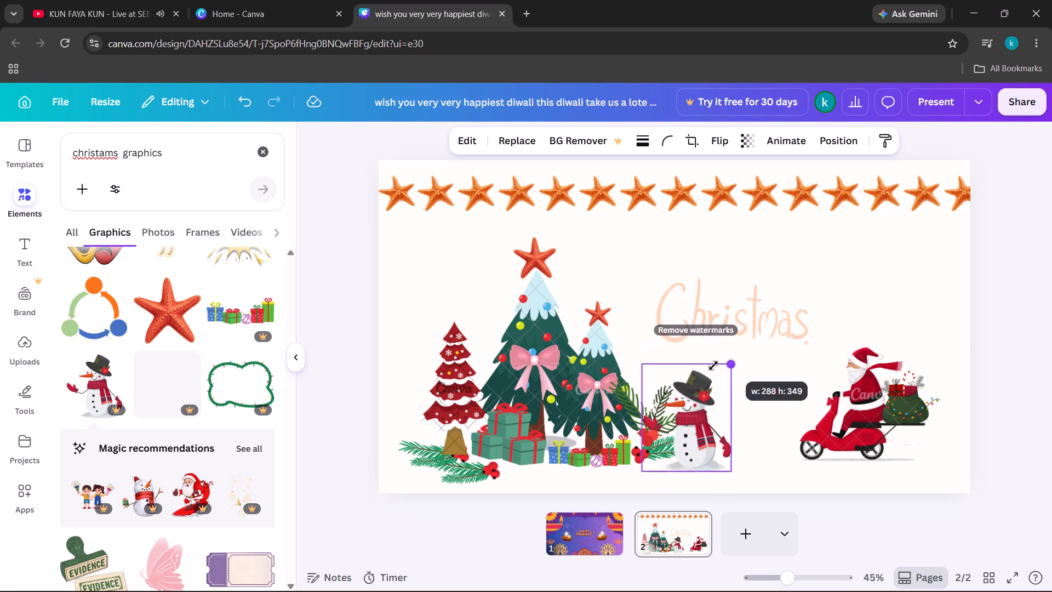
drag(713, 366, 692, 380)
drag(682, 409, 693, 407)
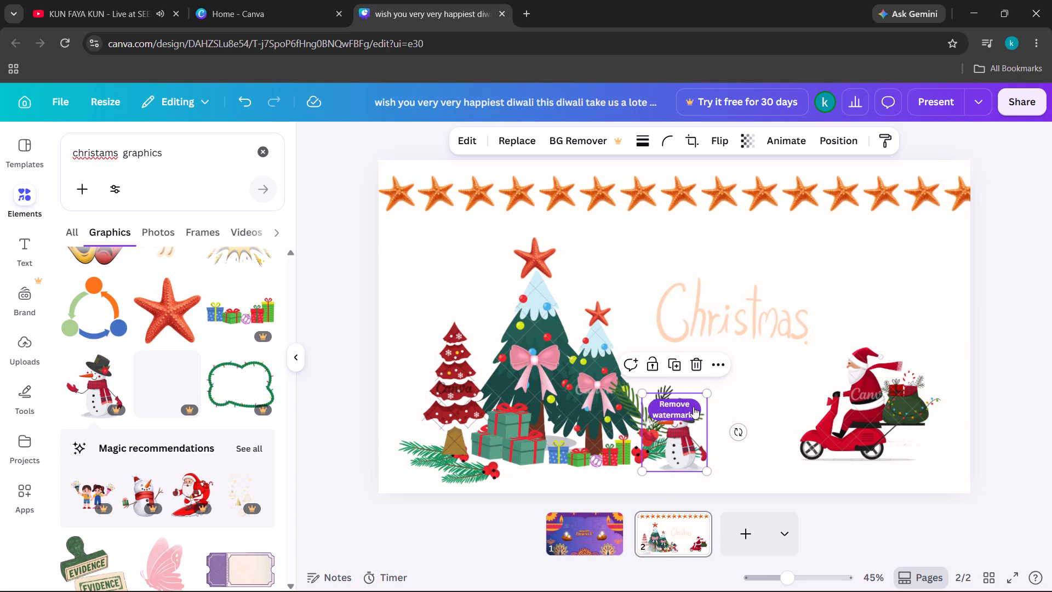
drag(693, 407, 687, 403)
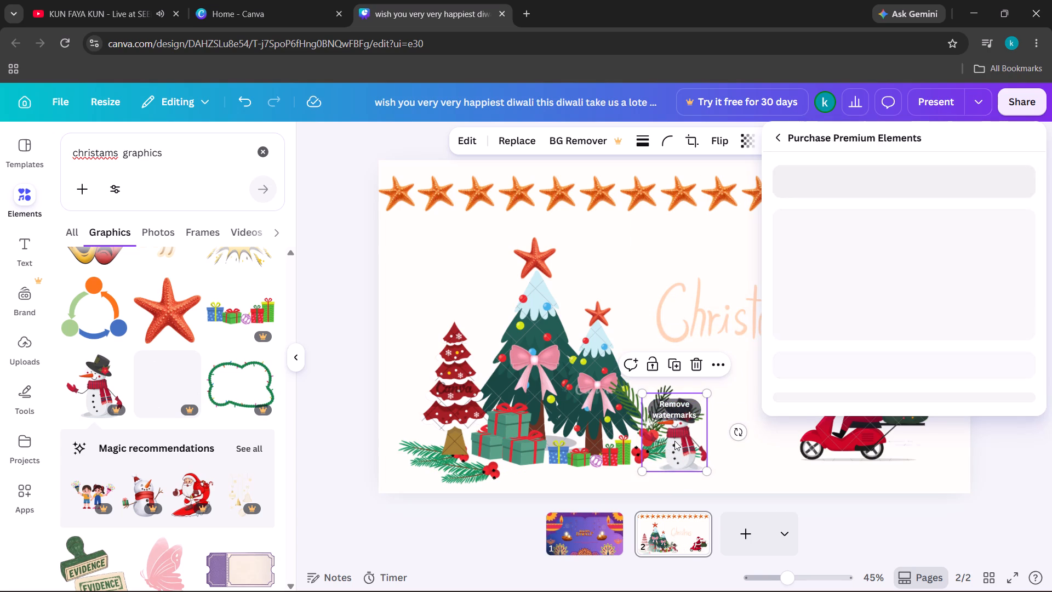
click(739, 465)
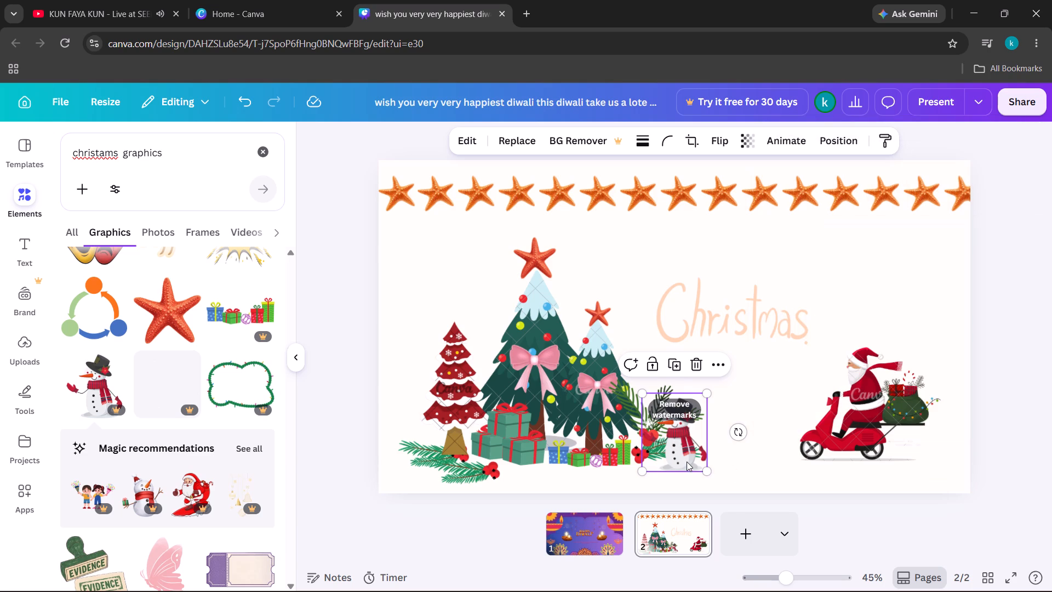
drag(675, 448, 674, 446)
drag(674, 446, 669, 446)
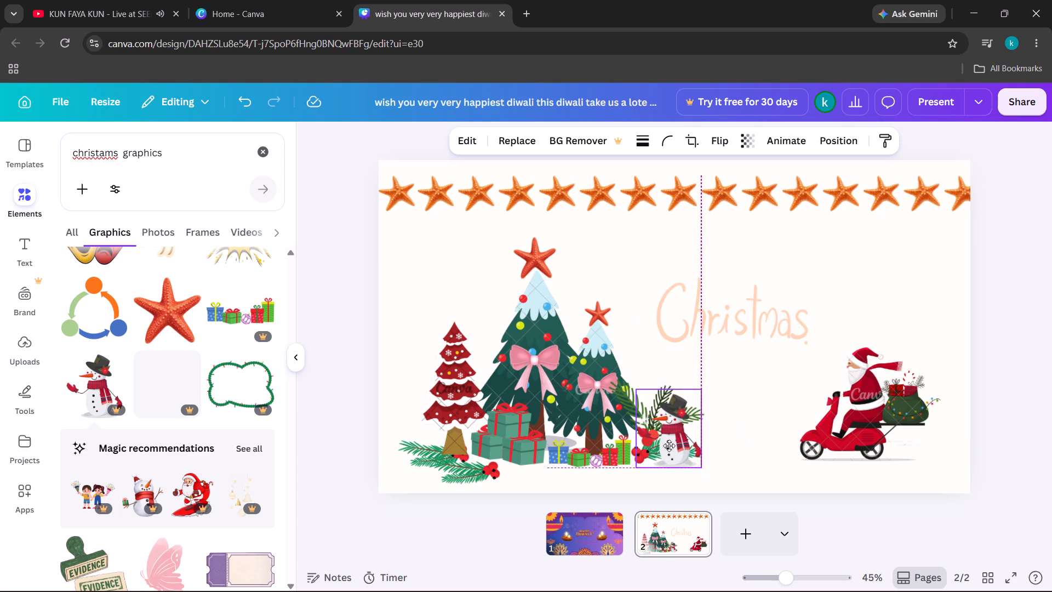
drag(669, 446, 668, 446)
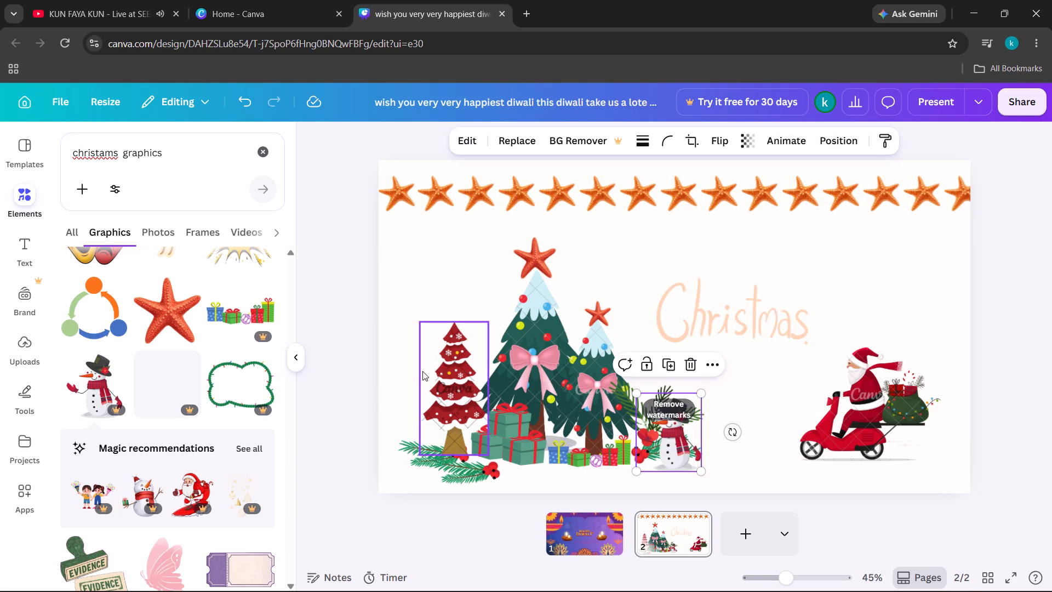
click(339, 378)
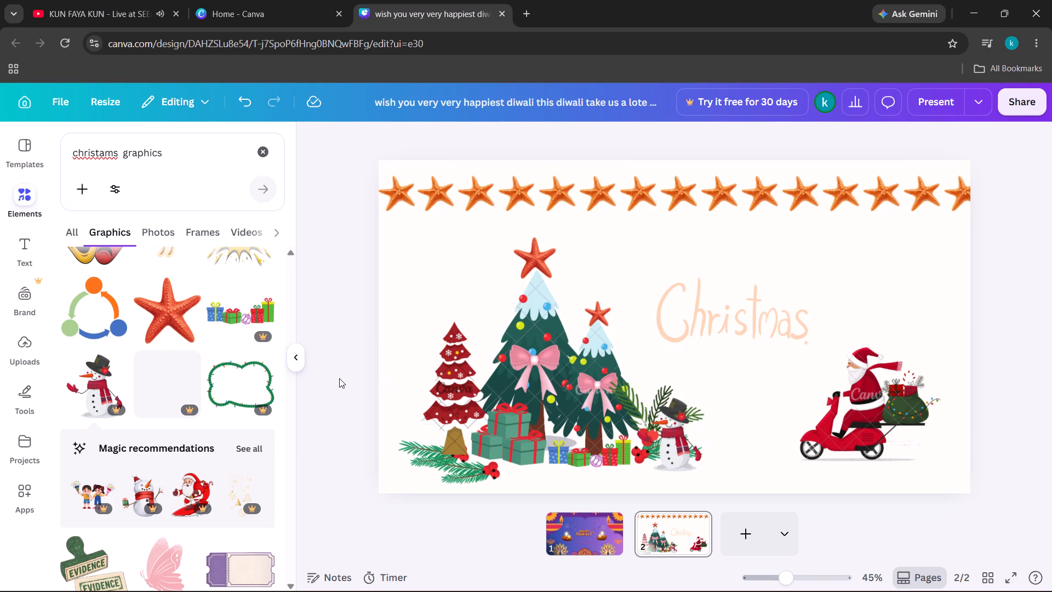
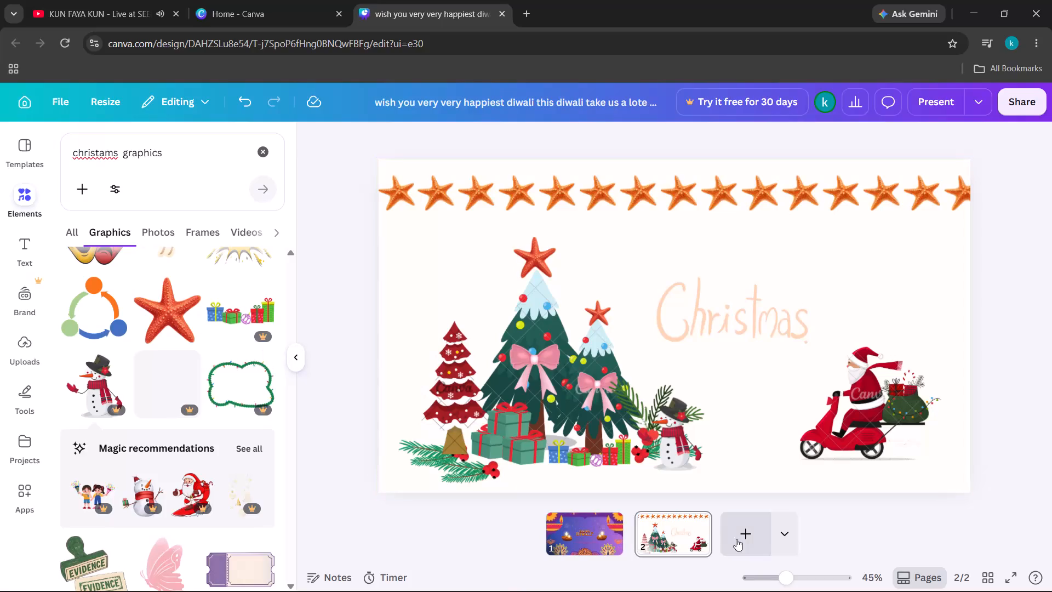
Add a third page after the Christmas page and set its background colour to red #db2c2c.
click(757, 539)
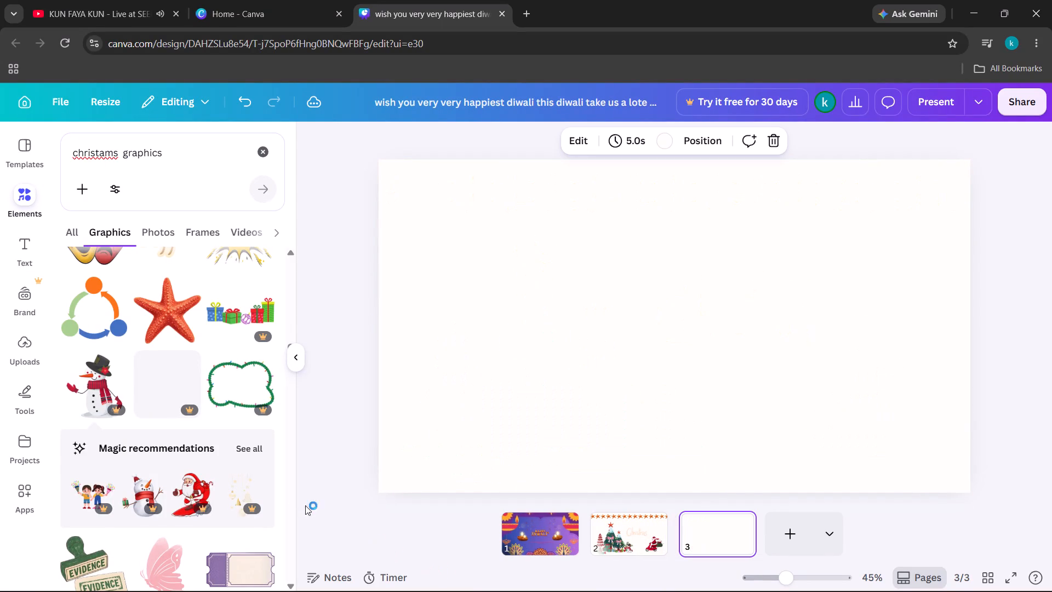
click(666, 144)
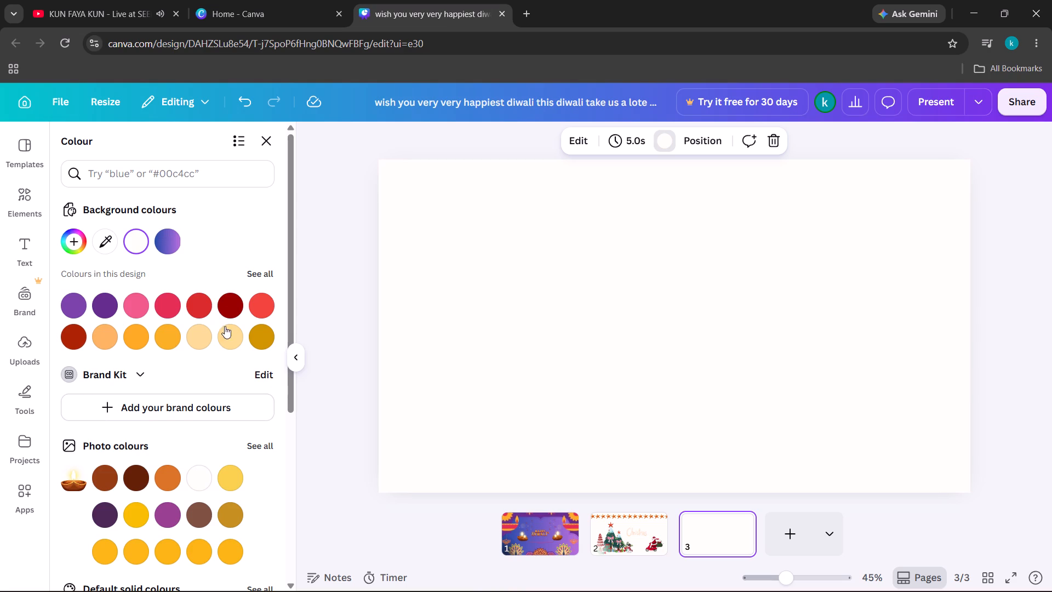
click(198, 308)
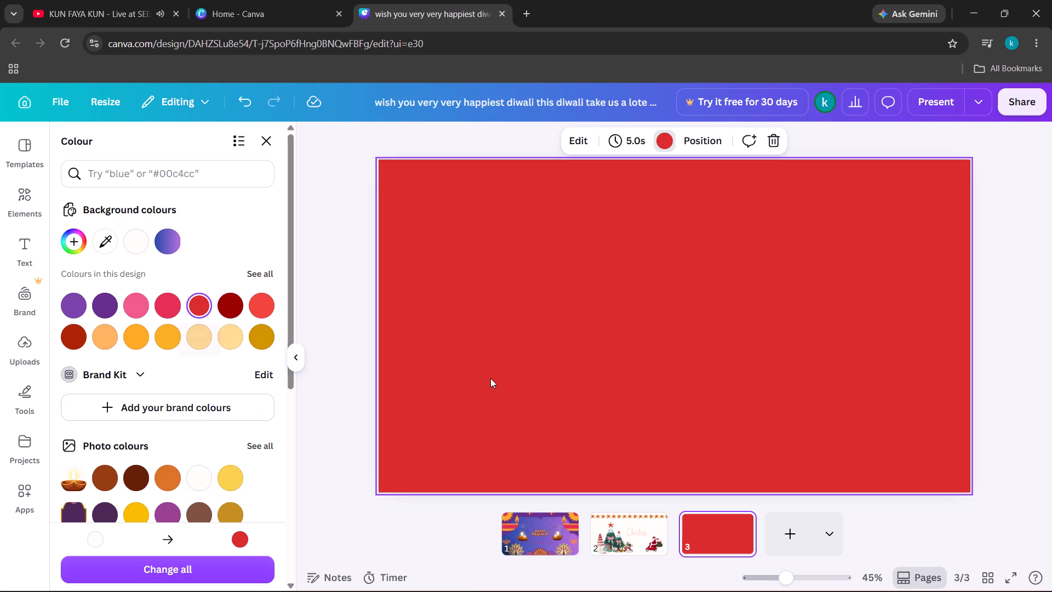
click(332, 337)
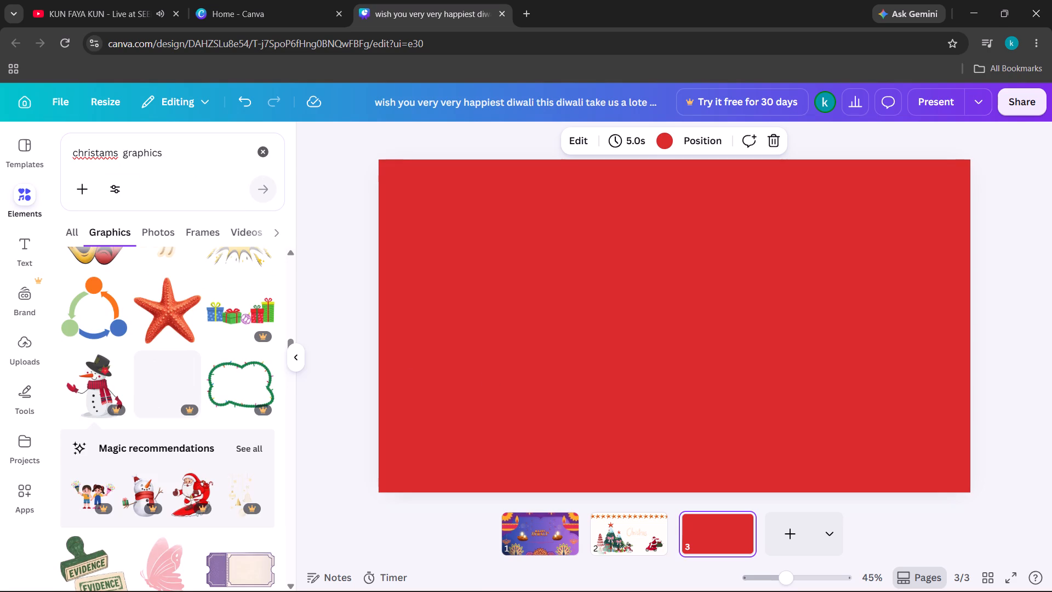
Search the graphics for "makarsakrant graphics" and look through the results for festival artwork.
click(186, 162)
key(Left)
key(Left)
key(Left)
key(Left)
key(Left)
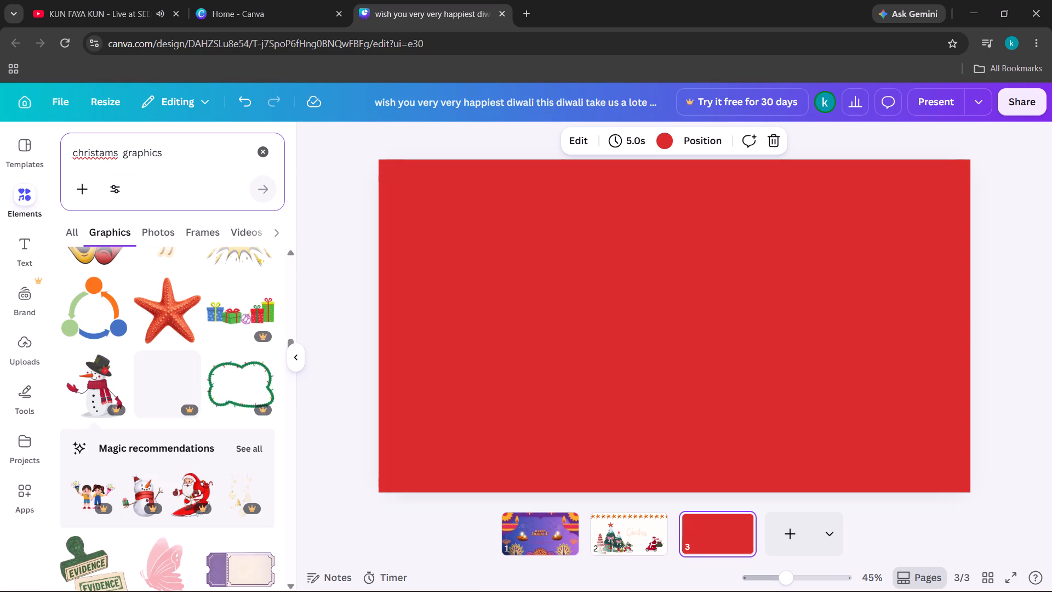
click(175, 138)
click(172, 150)
key(Left)
key(Left)
key(Left)
key(Left)
key(Left)
key(Left)
key(Left)
key(Left)
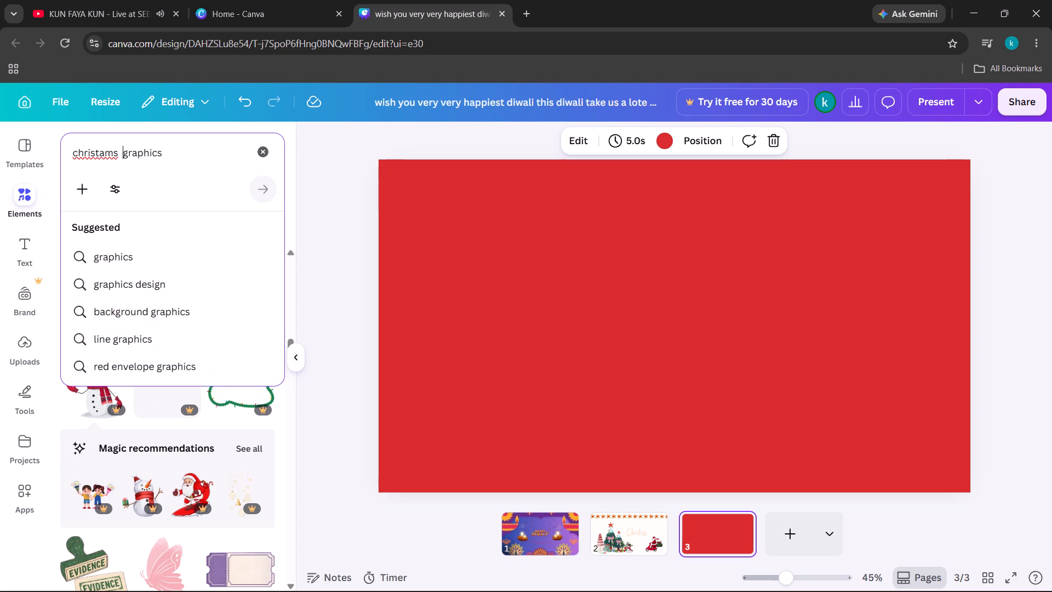
key(Left)
key(BackSpace)
key(BackSpace)
key(BackSpace)
key(BackSpace)
key(BackSpace)
key(BackSpace)
key(BackSpace)
key(BackSpace)
key(BackSpace)
key(BackSpace)
key(BackSpace)
key(BackSpace)
key(BackSpace)
key(BackSpace)
key(BackSpace)
key(BackSpace)
key(BackSpace)
key(BackSpace)
key(BackSpace)
key(BackSpace)
key(BackSpace)
key(BackSpace)
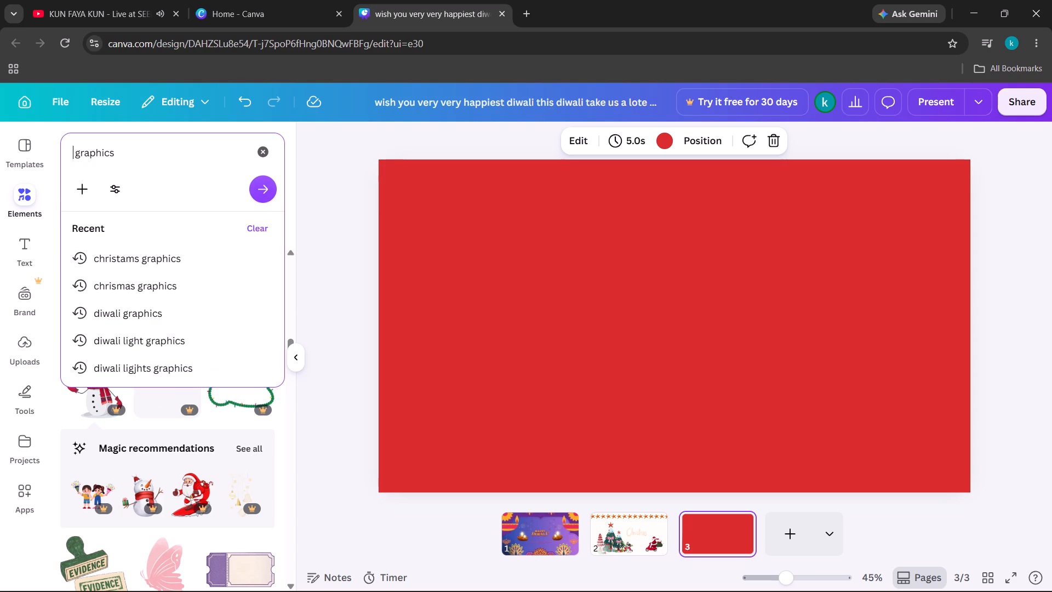
key(BackSpace)
text(makarsakrant)
key(space)
key(Return)
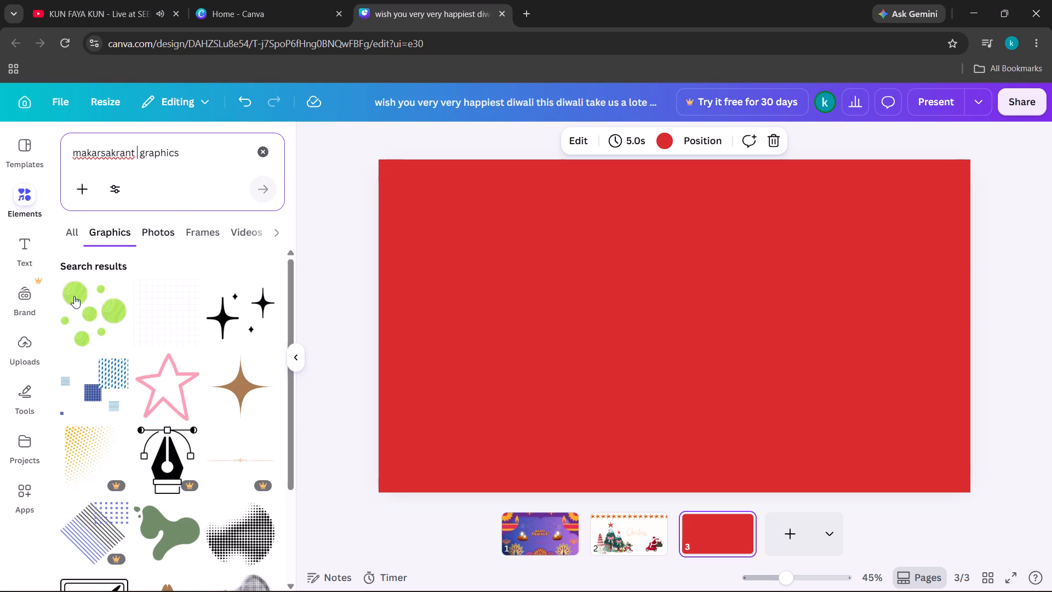
scroll(101, 378, right, 5)
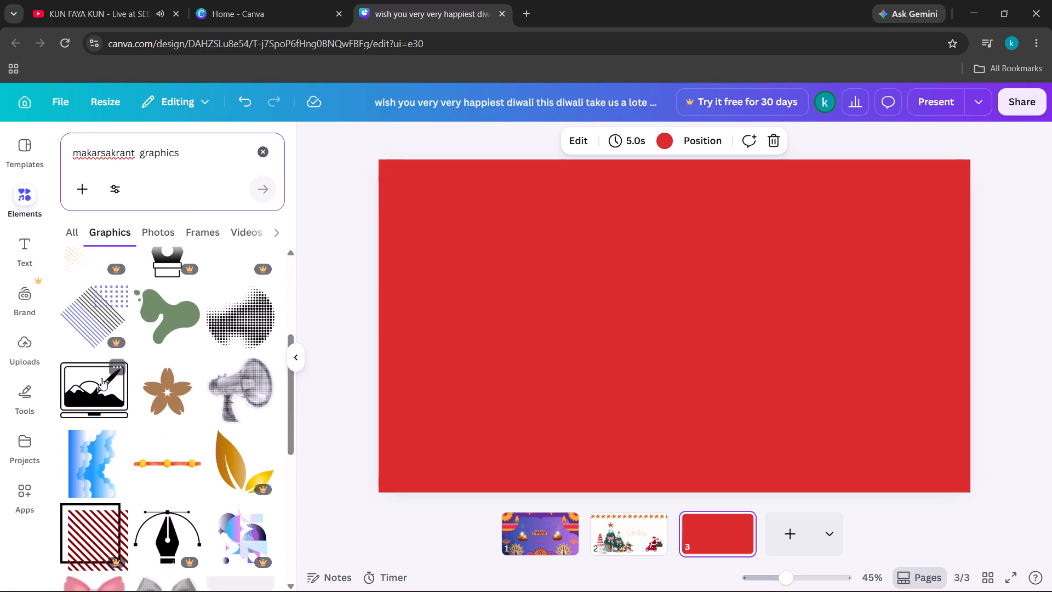
scroll(101, 378, down, 1)
scroll(101, 378, right, 2)
scroll(101, 378, down, 1)
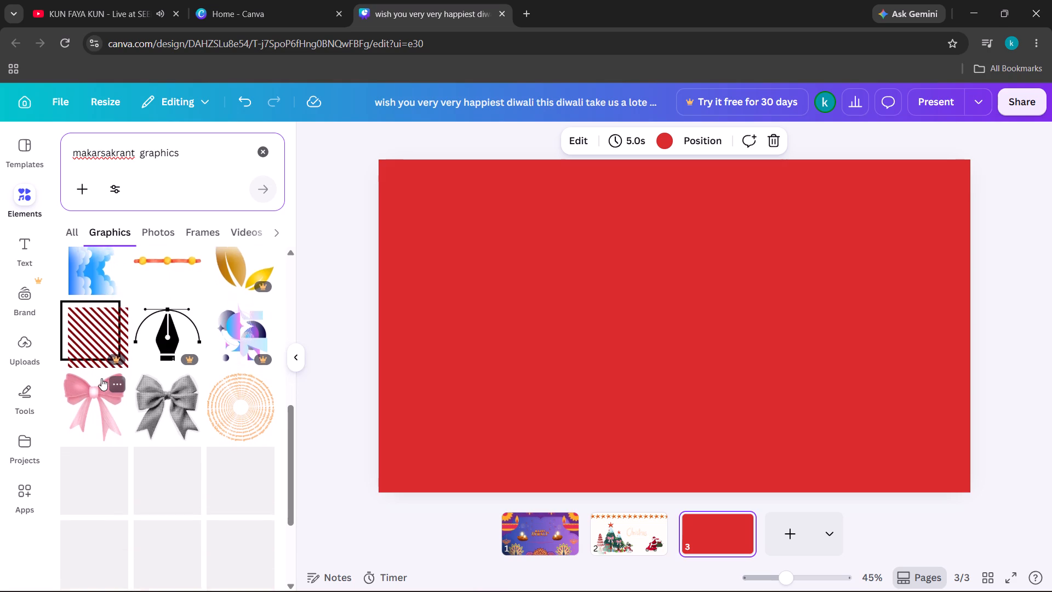
scroll(101, 378, down, 1)
scroll(101, 378, up, 7)
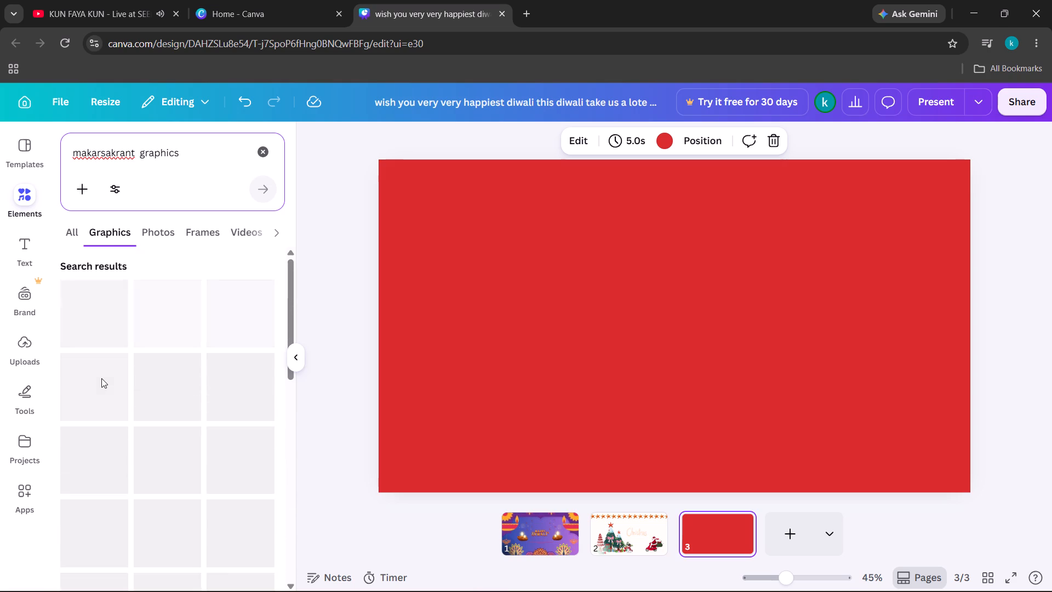
Change the graphics search to "holi graphics".
key(BackSpace)
key(BackSpace)
key(BackSpace)
key(BackSpace)
key(BackSpace)
key(BackSpace)
key(BackSpace)
key(BackSpace)
key(BackSpace)
key(BackSpace)
key(BackSpace)
key(BackSpace)
key(BackSpace)
key(BackSpace)
key(BackSpace)
key(BackSpace)
key(BackSpace)
key(BackSpace)
key(BackSpace)
key(BackSpace)
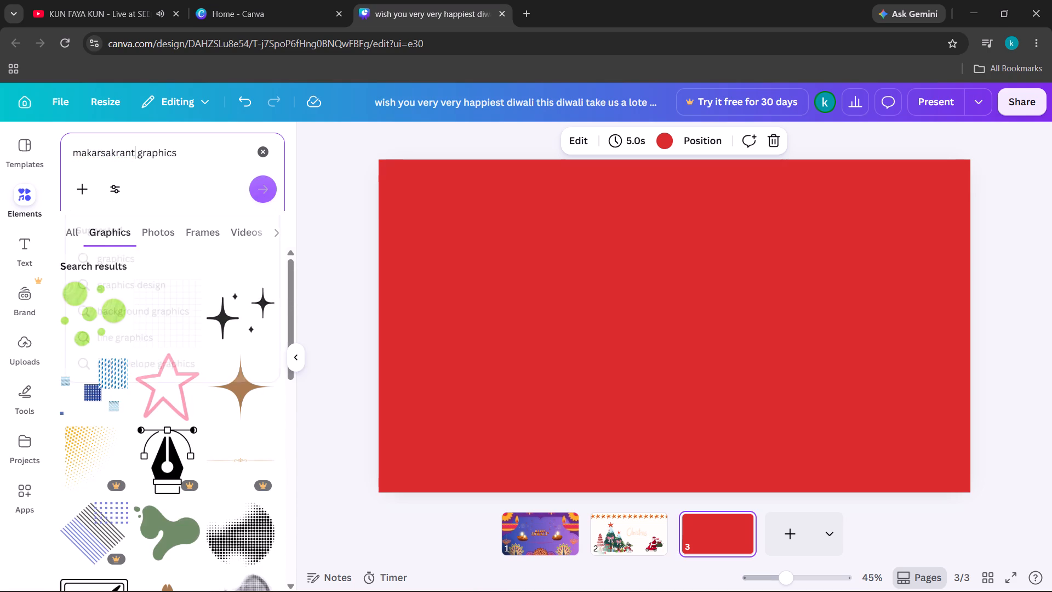
key(BackSpace)
key(BackSpace)
key(BackSpace)
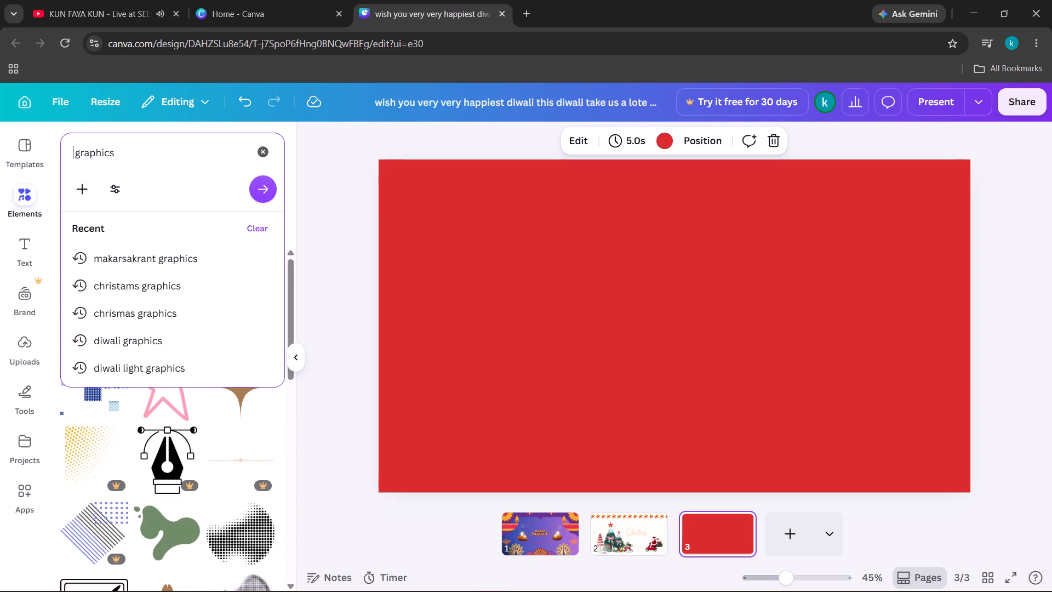
key(BackSpace)
key(BackSpace)
text(hoil)
key(BackSpace)
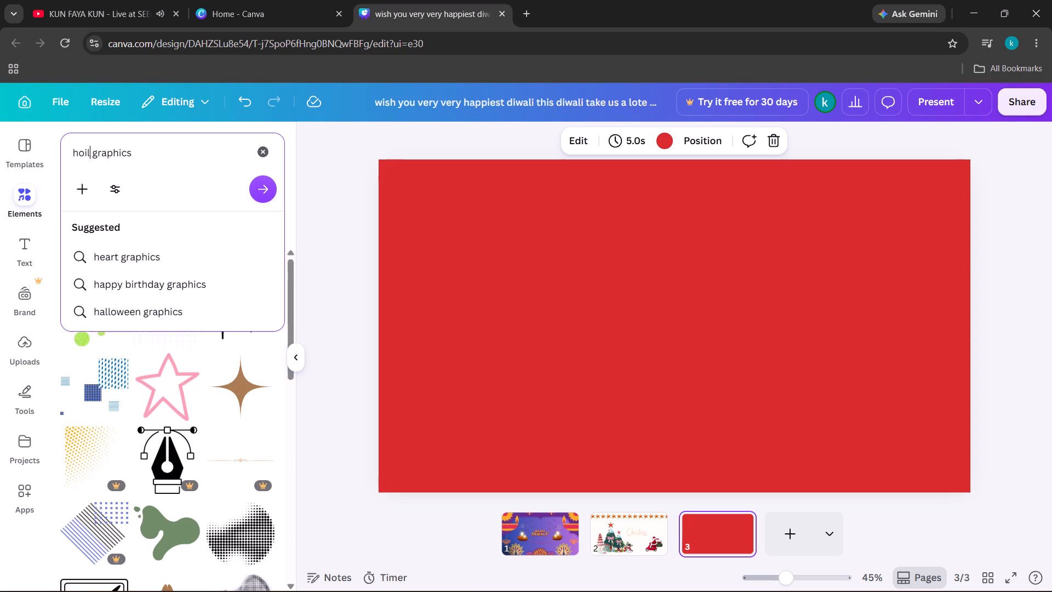
key(BackSpace)
text(li)
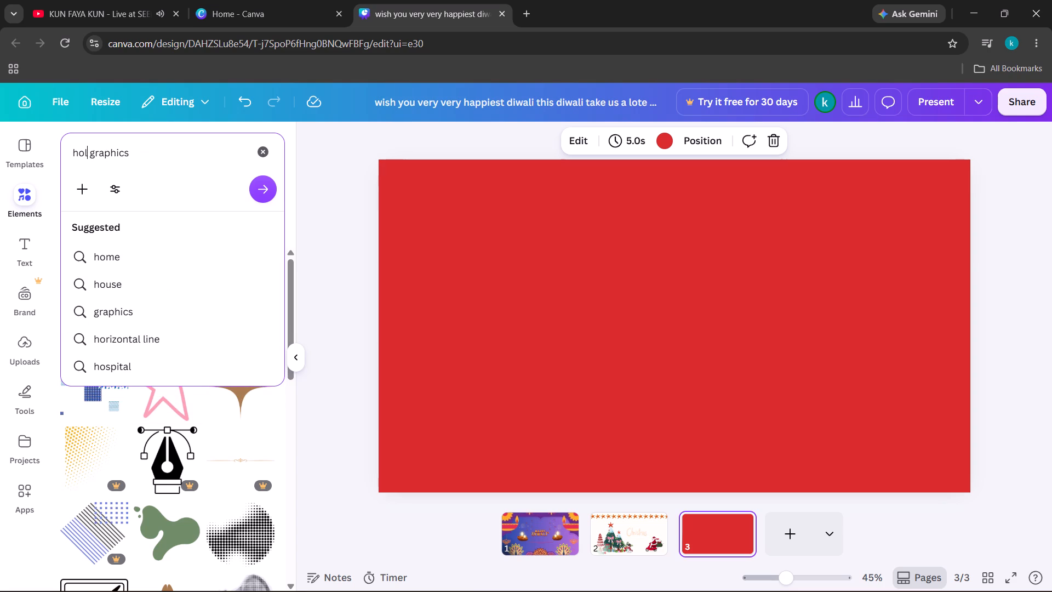
key(Return)
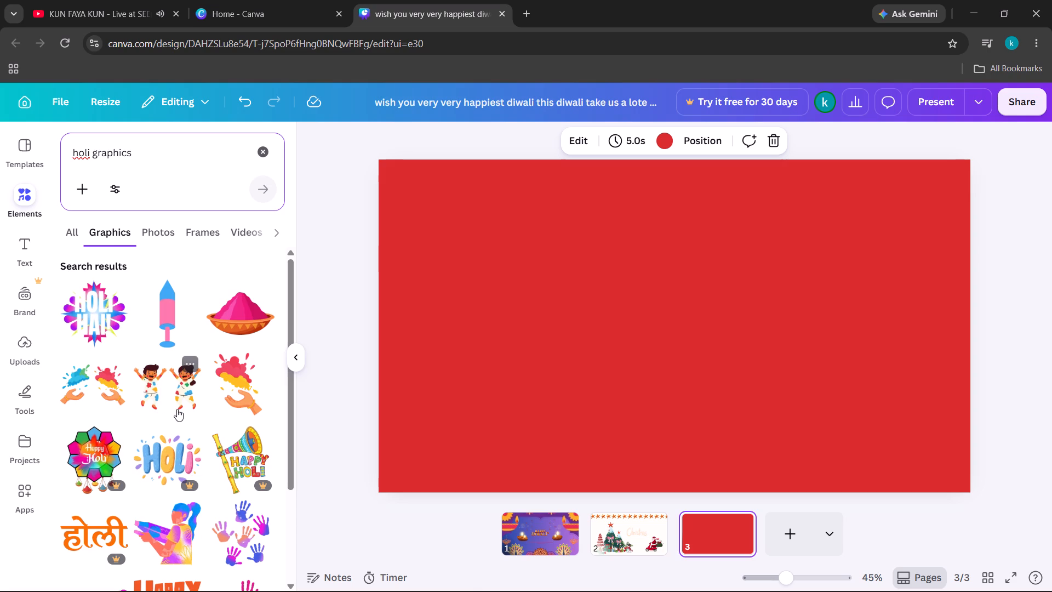
Add the Happy Holi lettering graphic with horn and bamboo stick, shrink it, and place it near the centre of the red page.
click(228, 460)
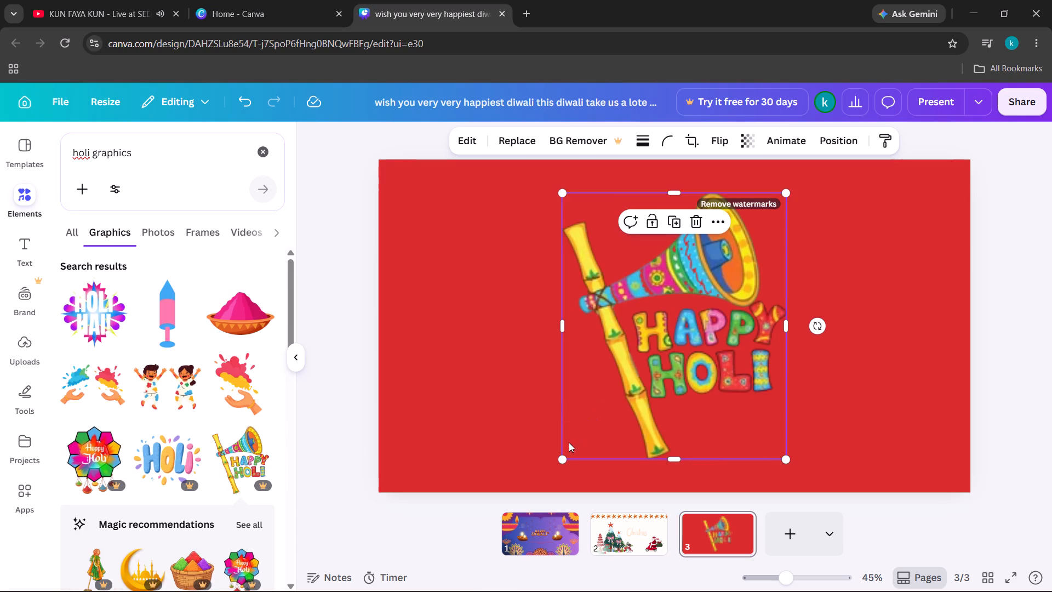
drag(563, 455, 671, 373)
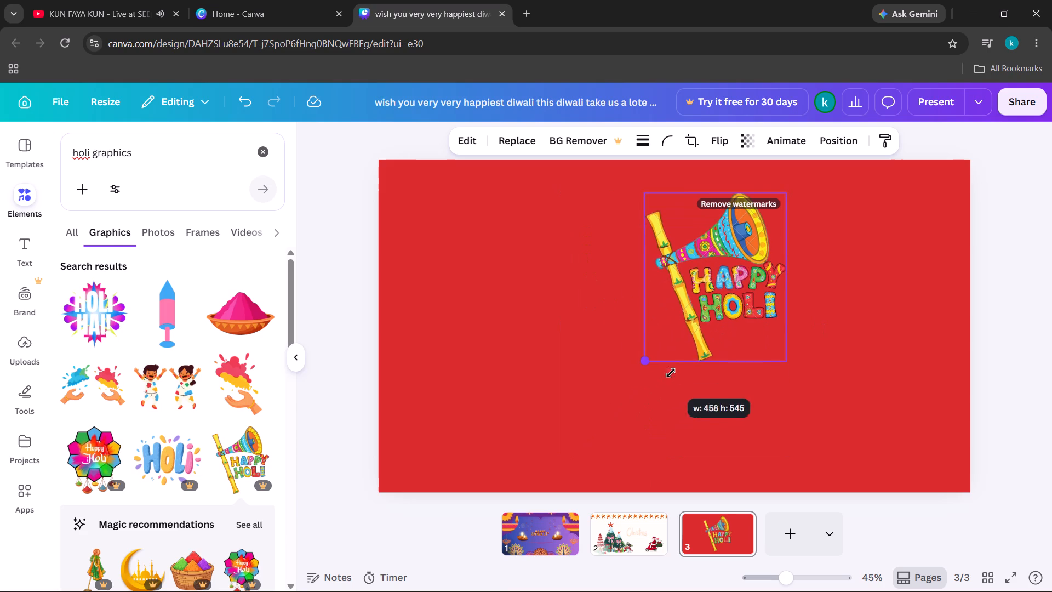
drag(671, 373, 689, 364)
drag(739, 295, 672, 335)
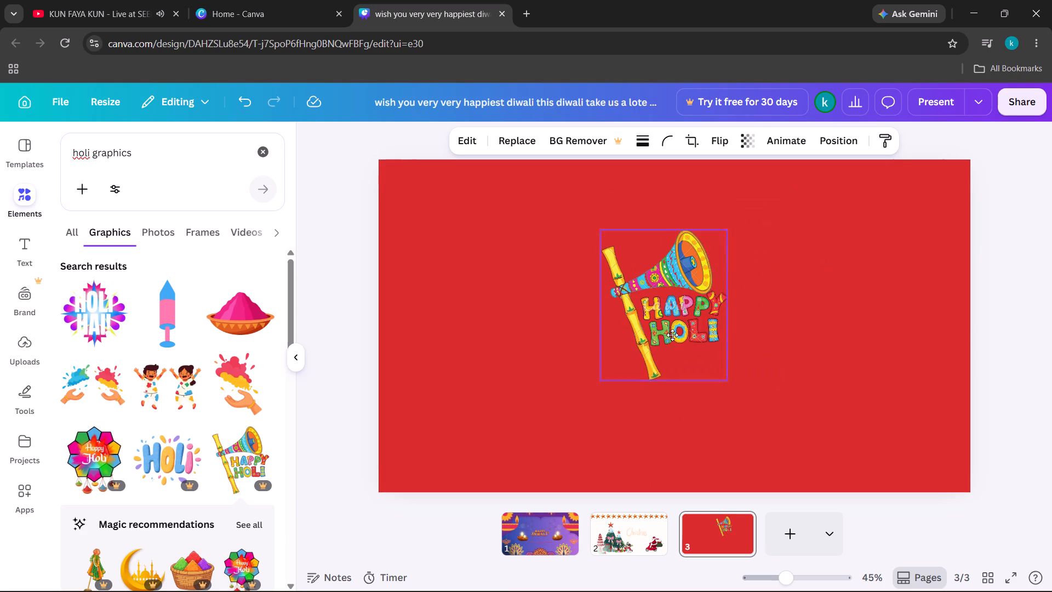
drag(672, 335, 664, 327)
click(560, 322)
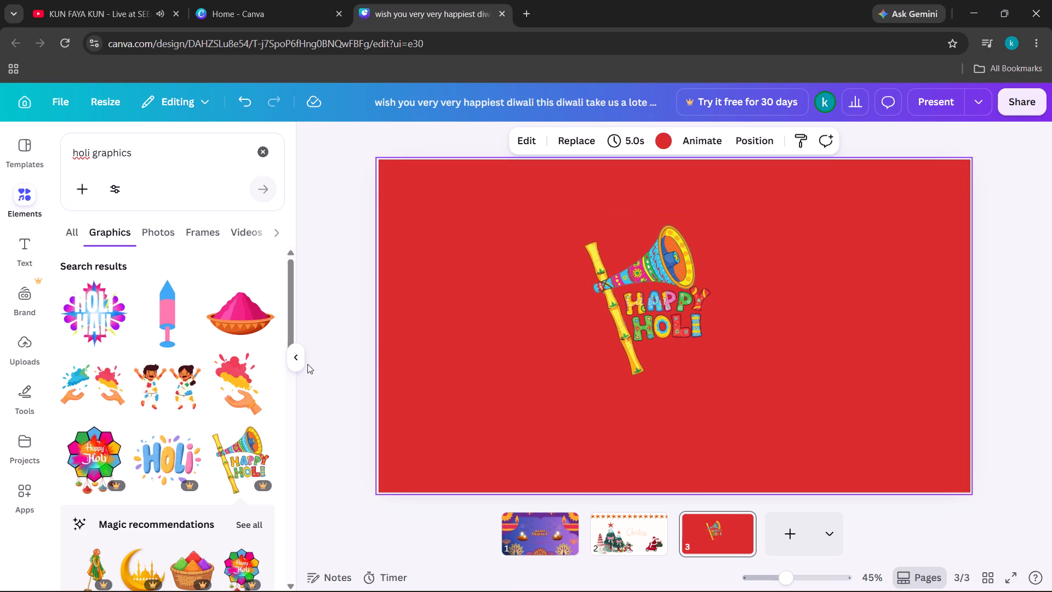
Add the boy and girl in colour-splashed white clothes, shrink them, and place them in the page's lower right area.
click(165, 372)
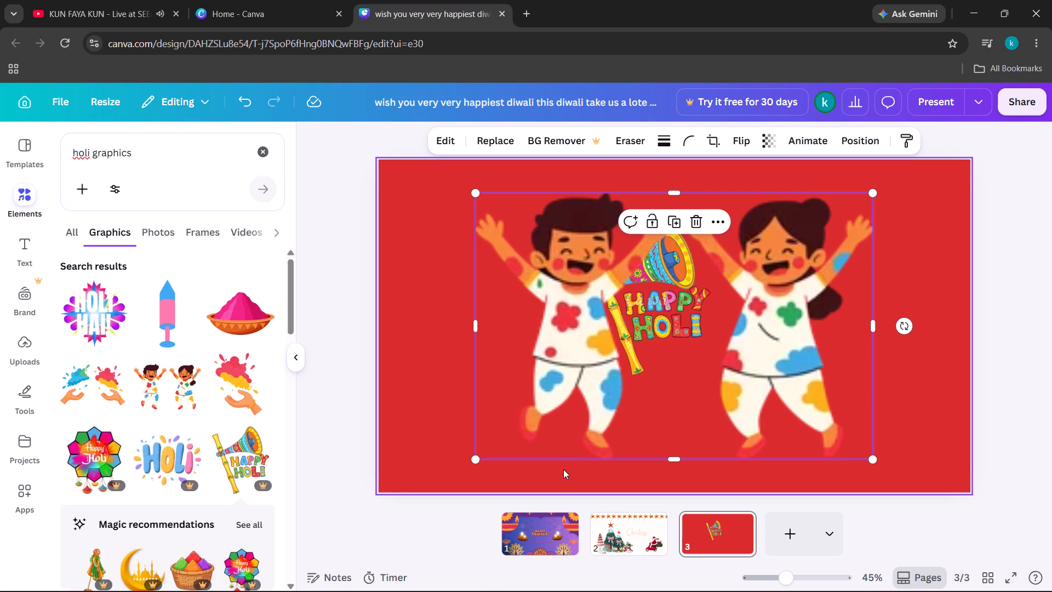
drag(672, 375, 605, 416)
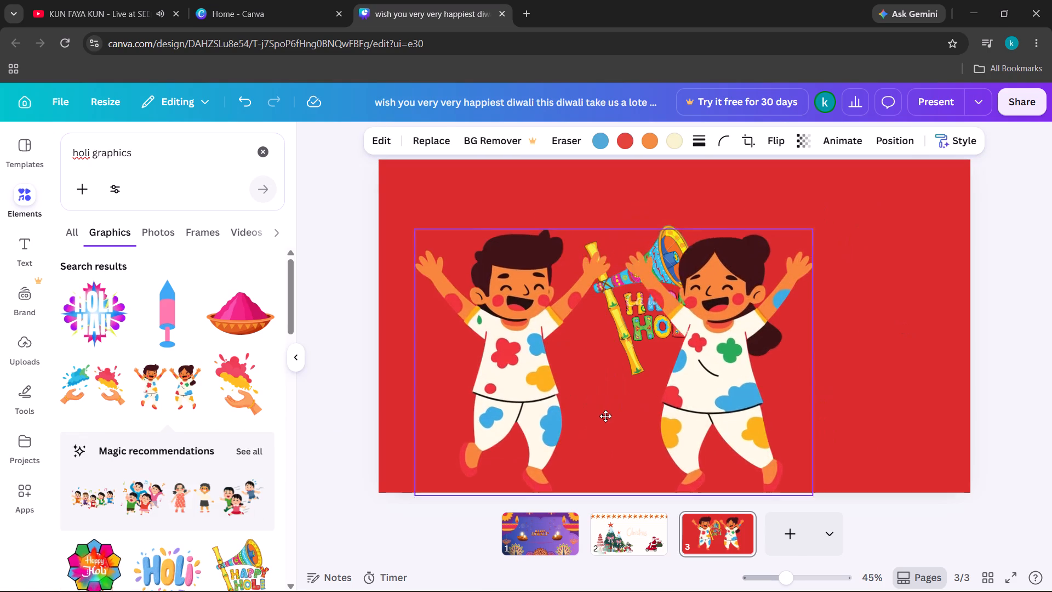
drag(605, 416, 649, 382)
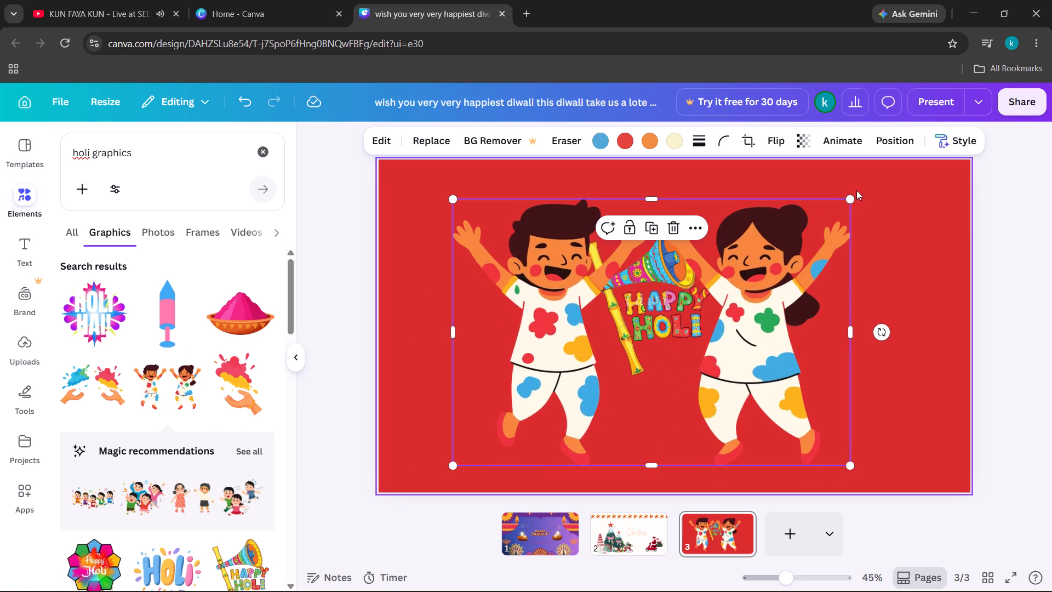
drag(848, 200, 674, 326)
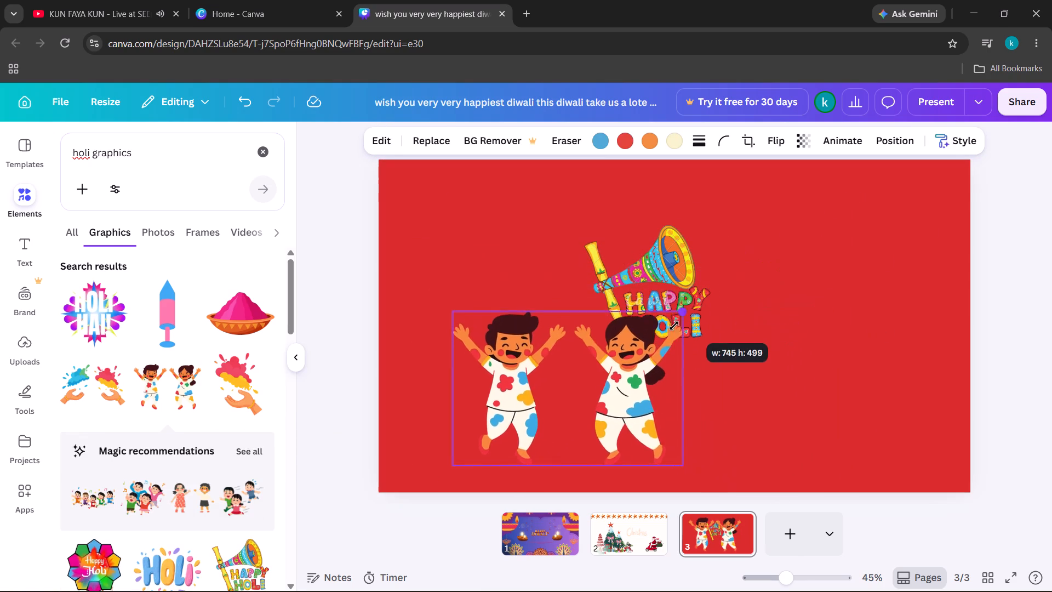
drag(674, 326, 608, 365)
drag(541, 412, 821, 394)
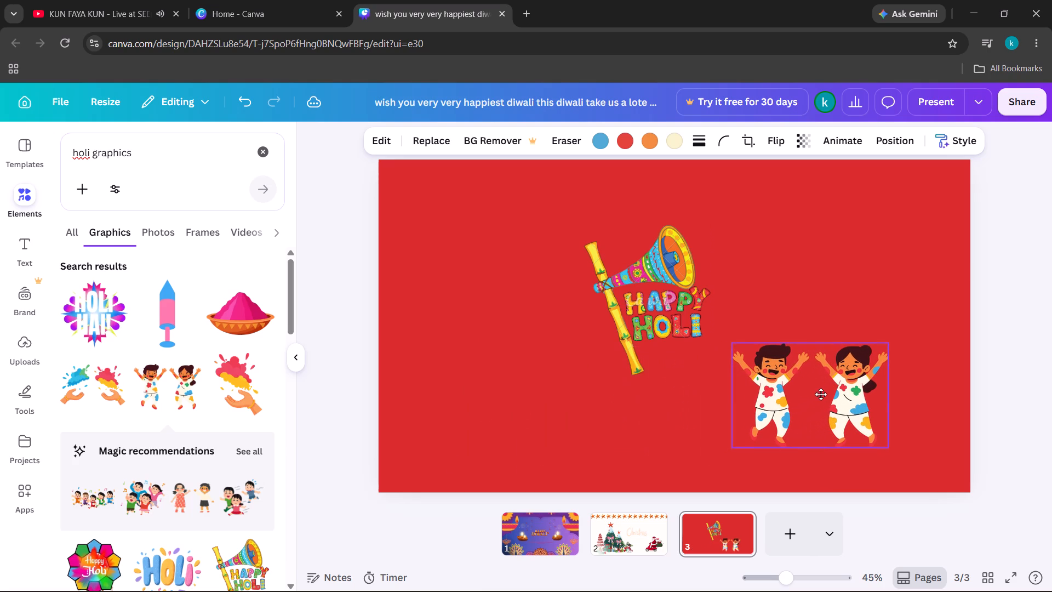
click(775, 294)
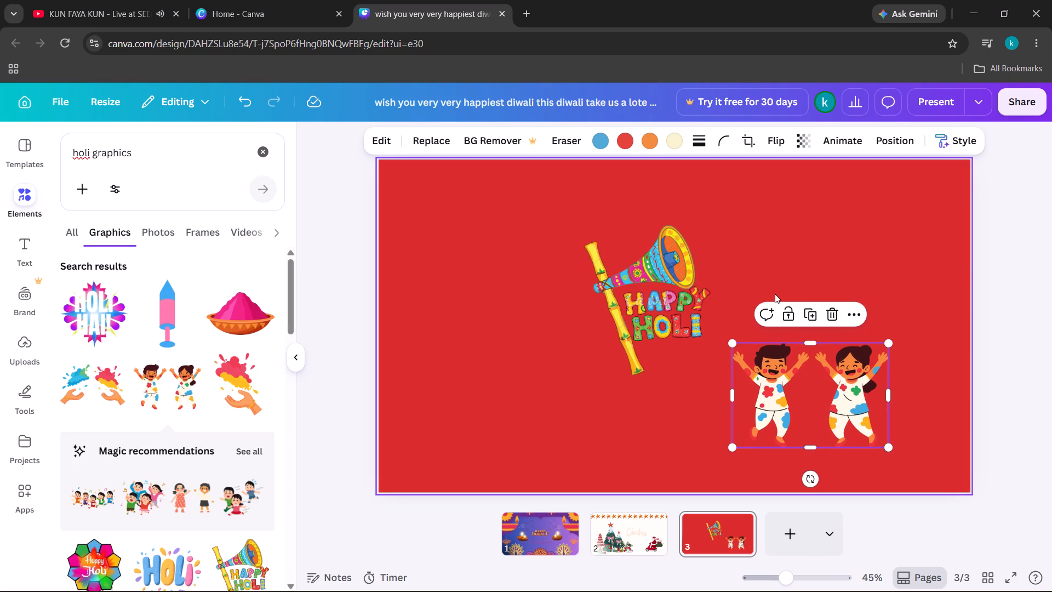
click(774, 284)
drag(830, 407, 849, 409)
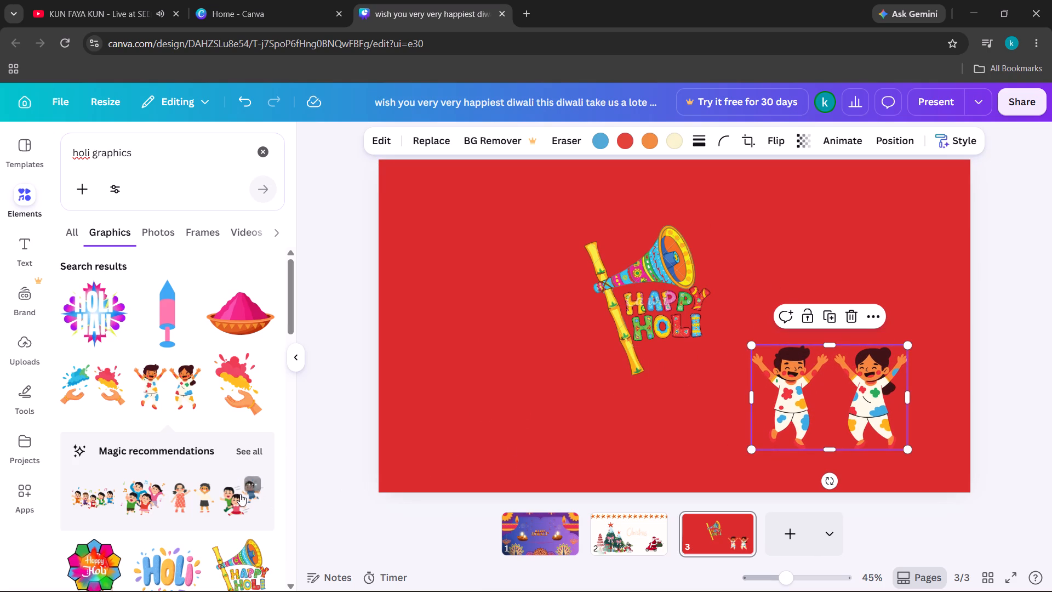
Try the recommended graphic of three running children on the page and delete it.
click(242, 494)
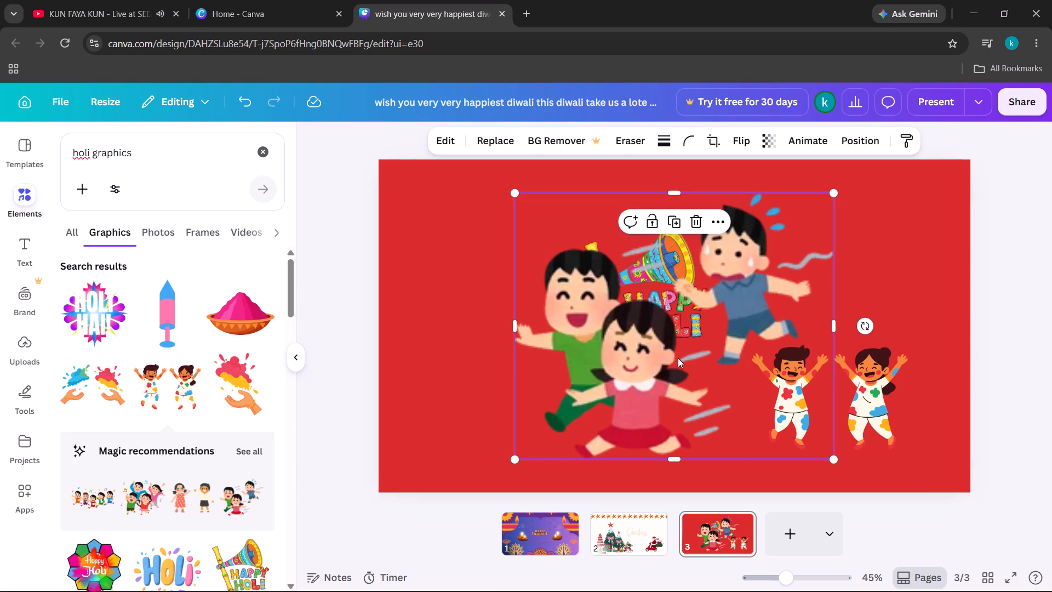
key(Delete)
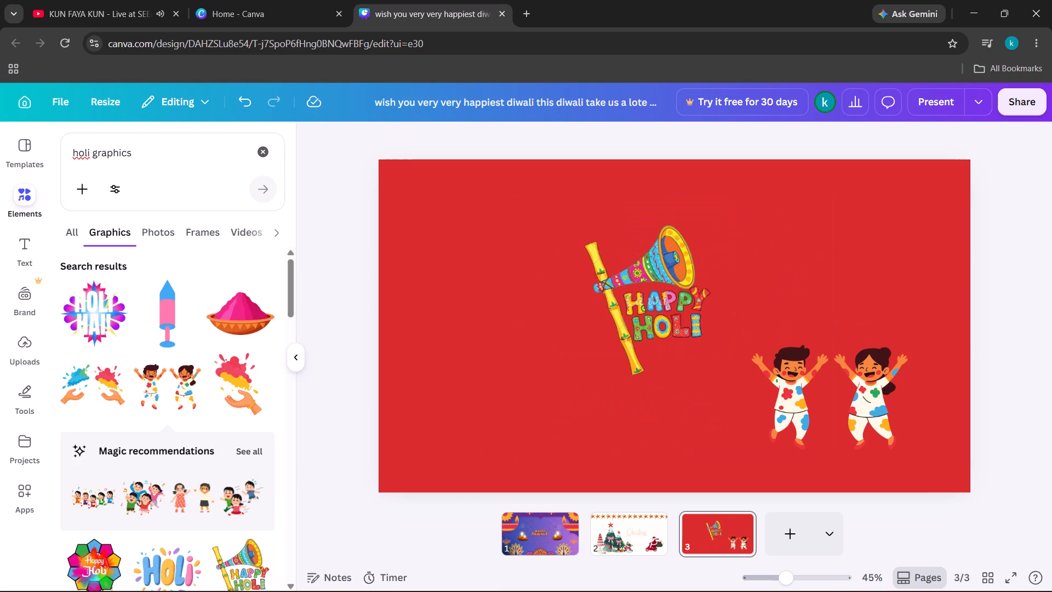
Add the recommended graphic of five singing boys with music notes and shrink it into the page's upper right corner.
click(88, 497)
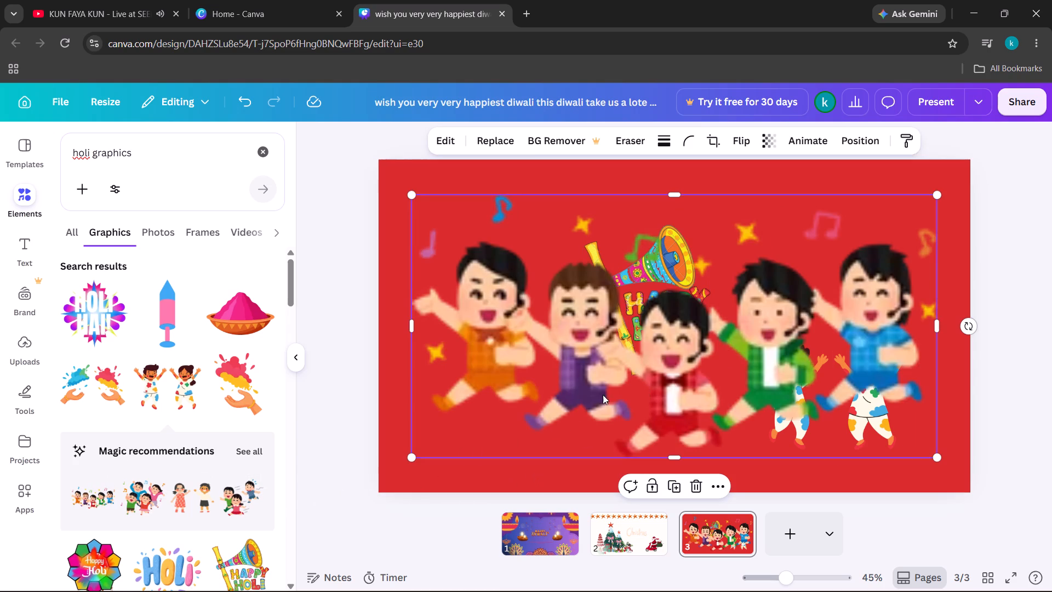
drag(408, 457, 773, 309)
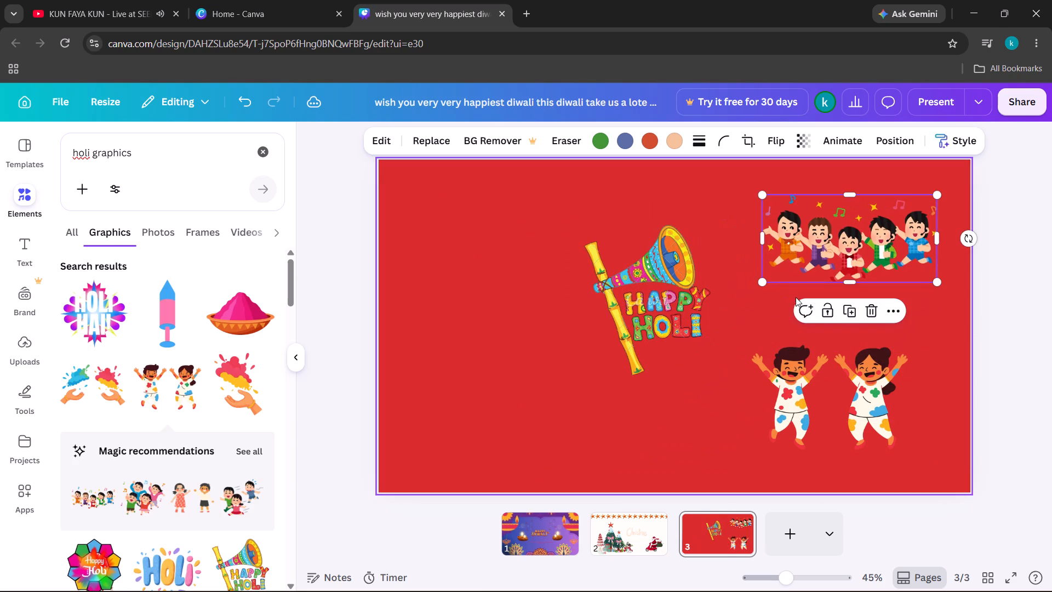
Move the boy and girl to the page's lower left area and the five singing boys to its lower right.
drag(803, 363, 513, 378)
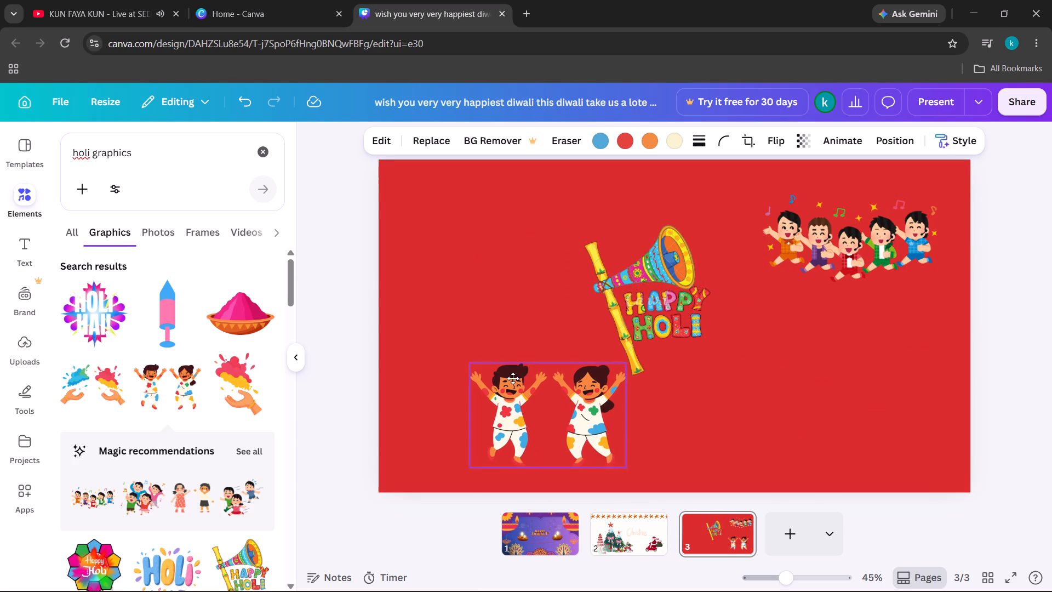
drag(513, 378, 512, 378)
drag(781, 236, 757, 414)
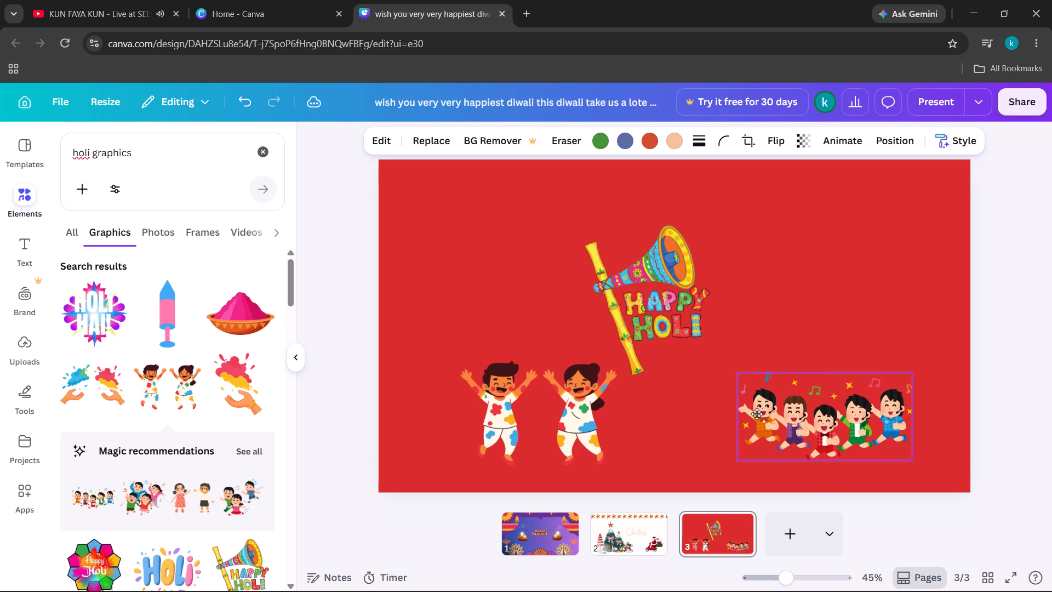
click(980, 300)
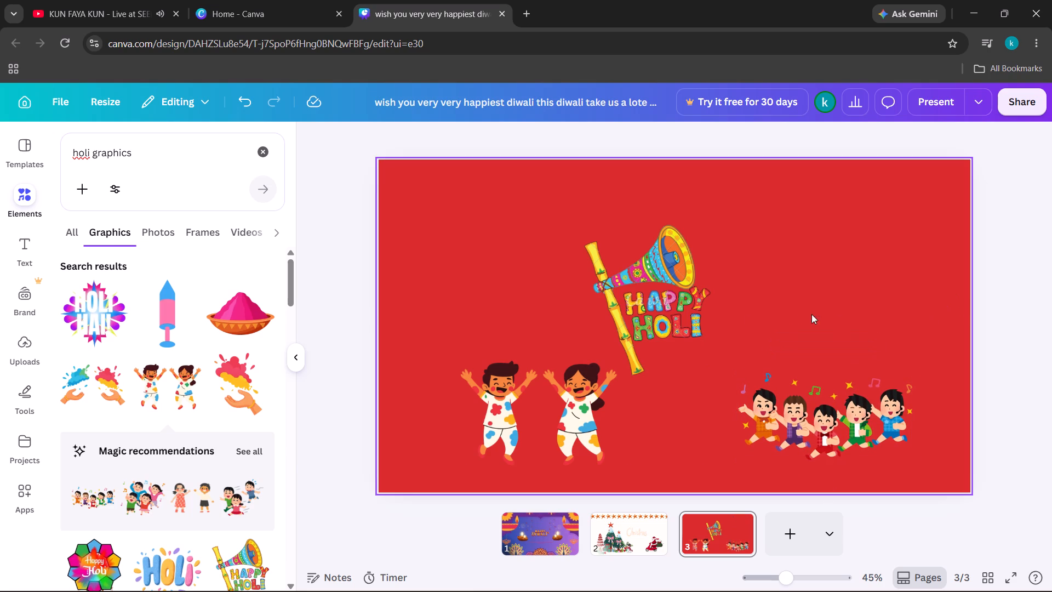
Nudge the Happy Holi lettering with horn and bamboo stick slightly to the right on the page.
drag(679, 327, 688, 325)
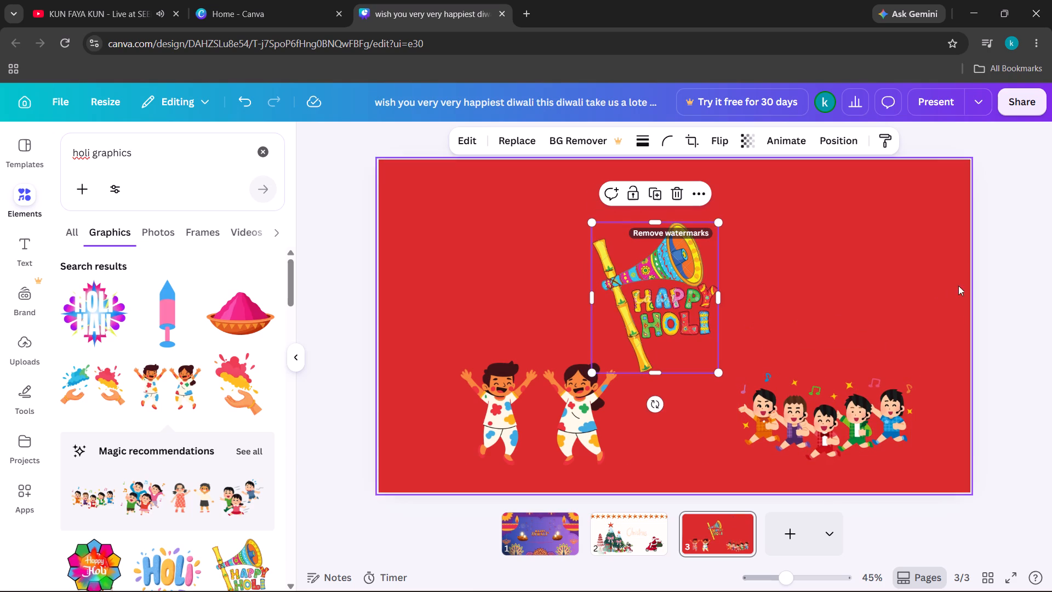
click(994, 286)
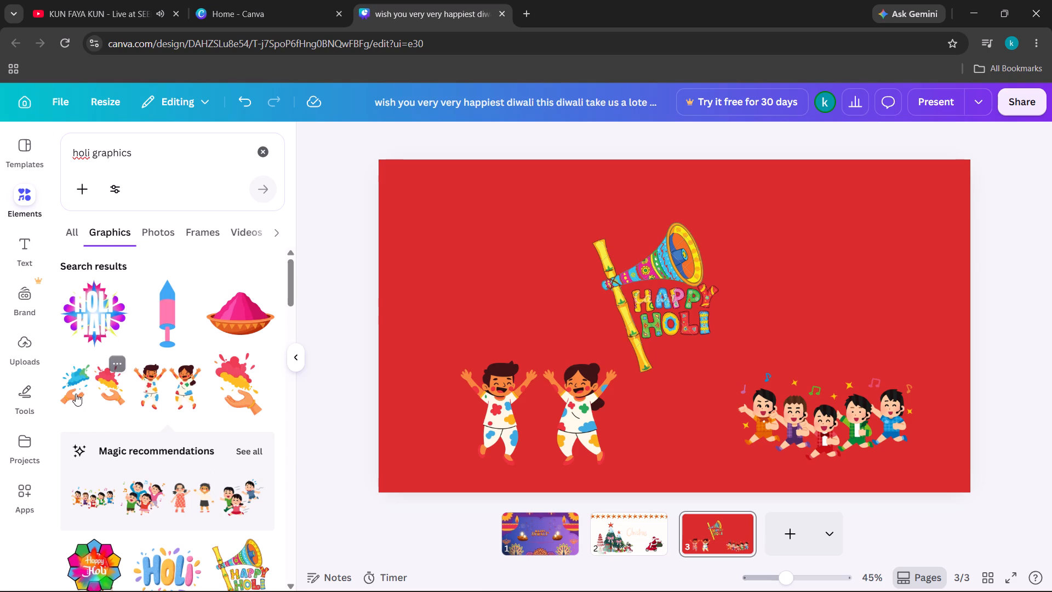
Replace the horn and bamboo lettering with the multicoloured petal-shaped Happy Holi graphic, shrunk to about 430 by 545 near the page's centre.
scroll(115, 494, right, 4)
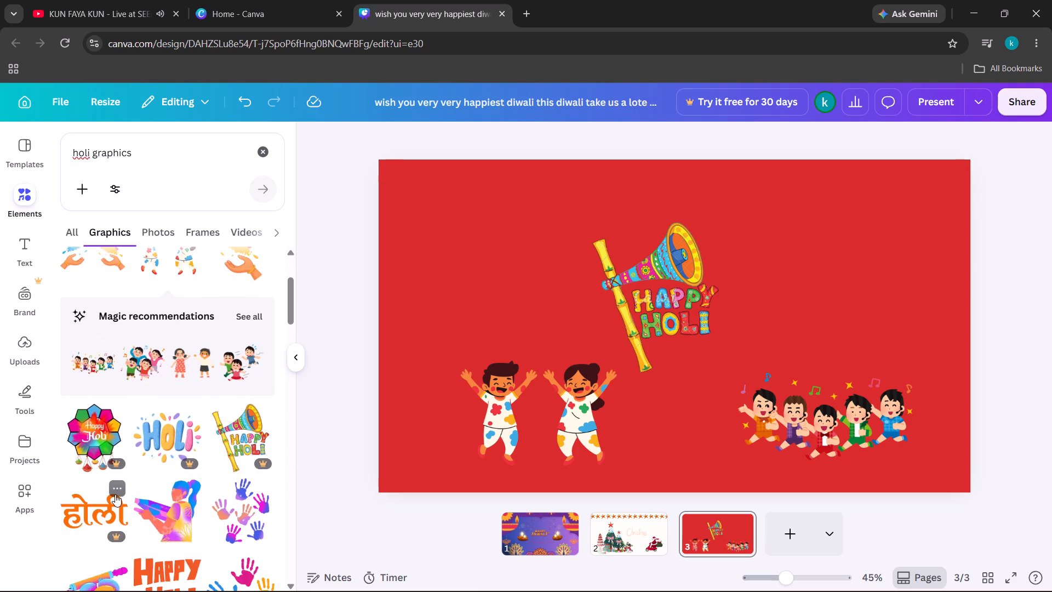
scroll(115, 494, right, 1)
scroll(115, 494, down, 1)
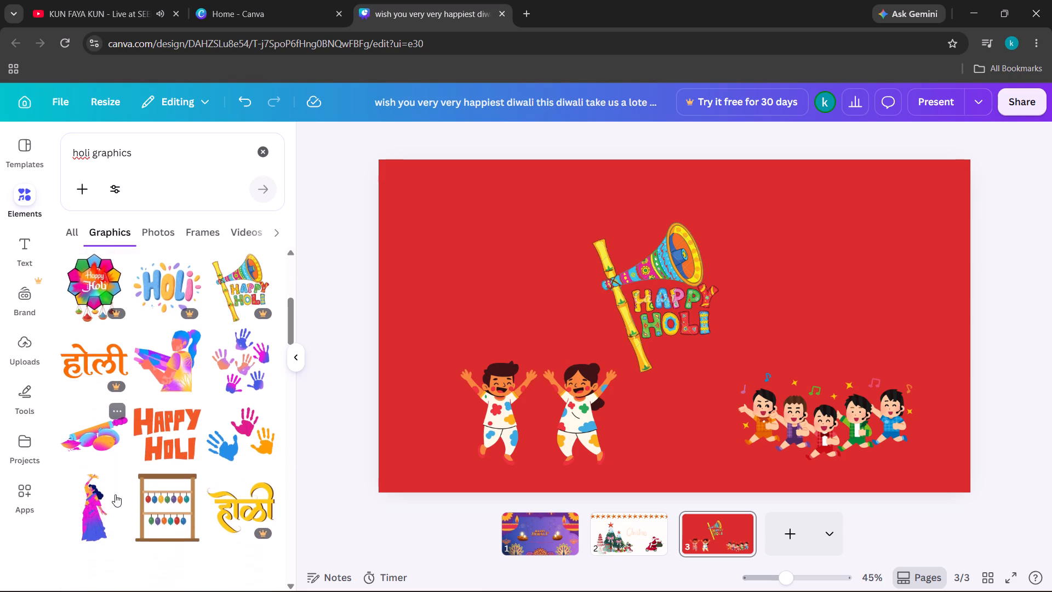
scroll(115, 494, down, 1)
click(608, 272)
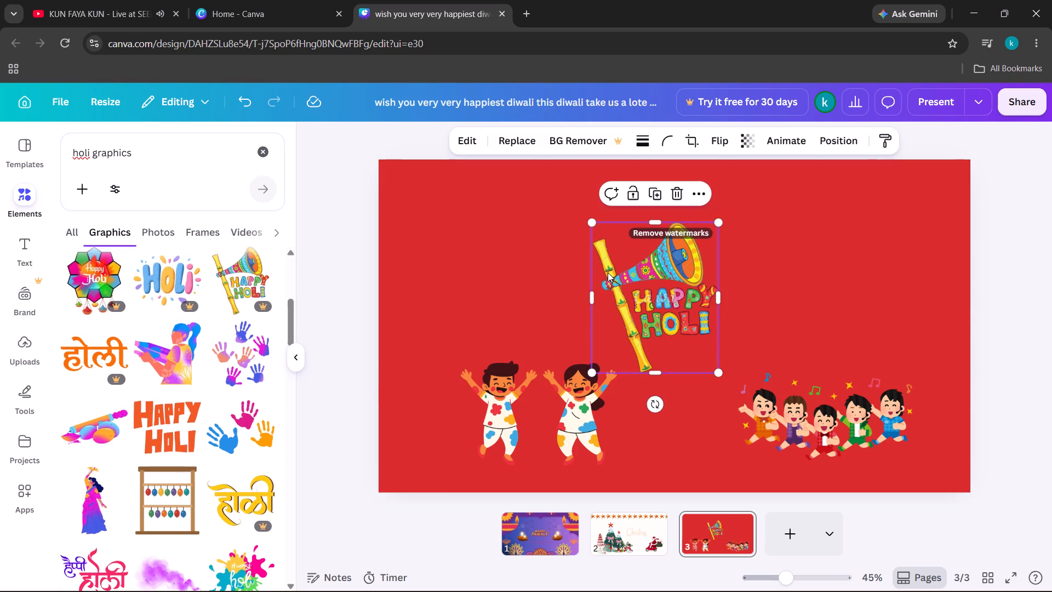
key(Delete)
click(115, 295)
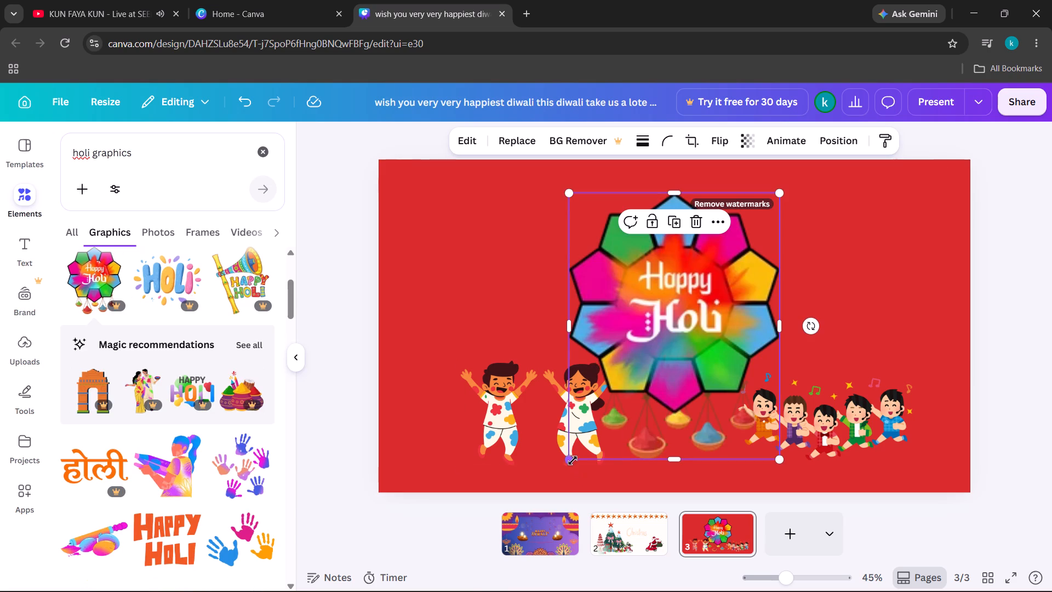
drag(573, 458, 654, 367)
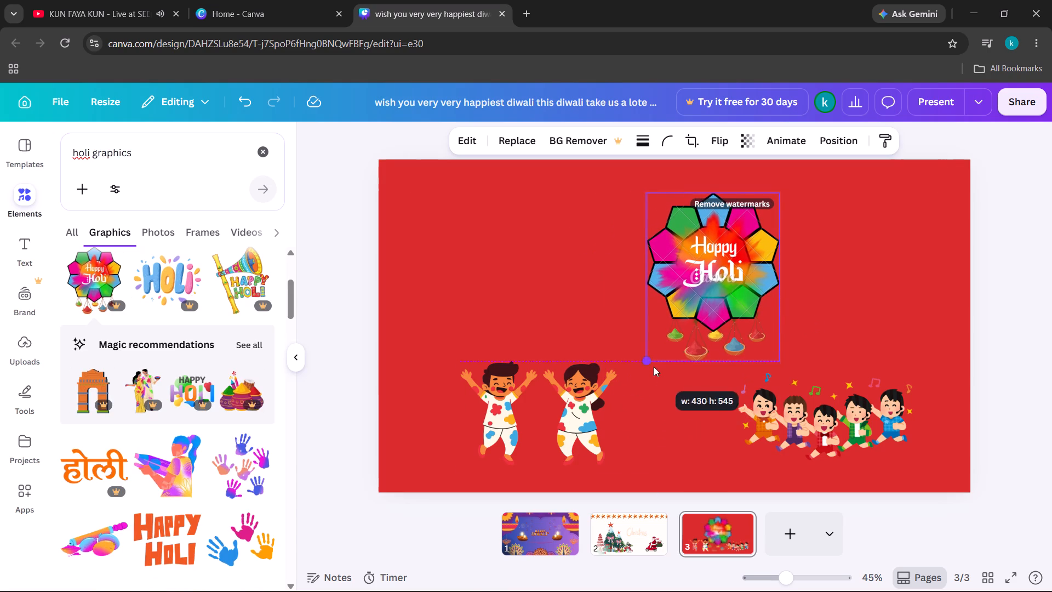
drag(713, 335, 686, 345)
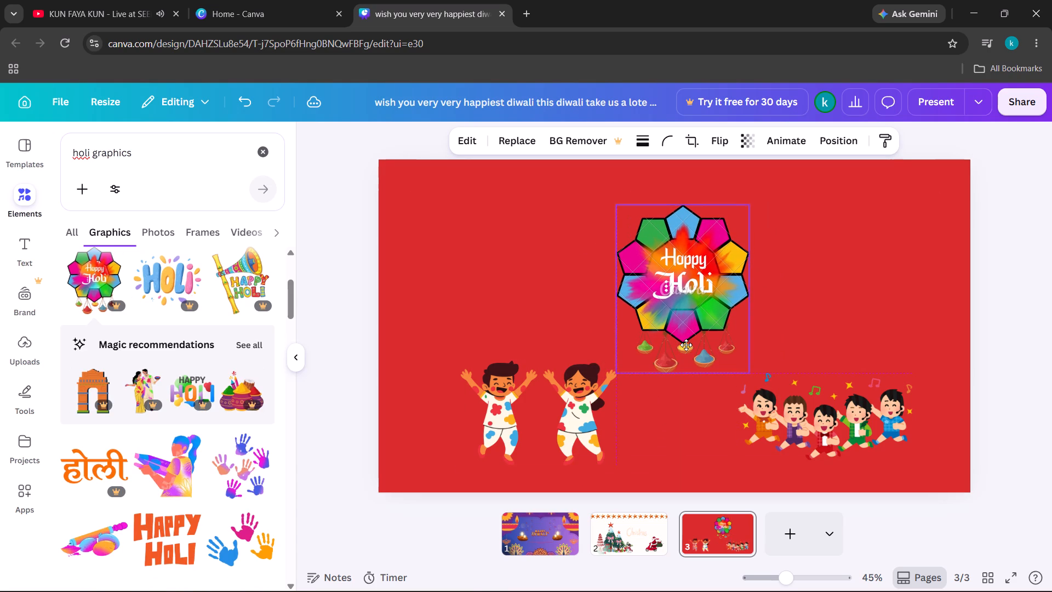
drag(686, 345, 684, 355)
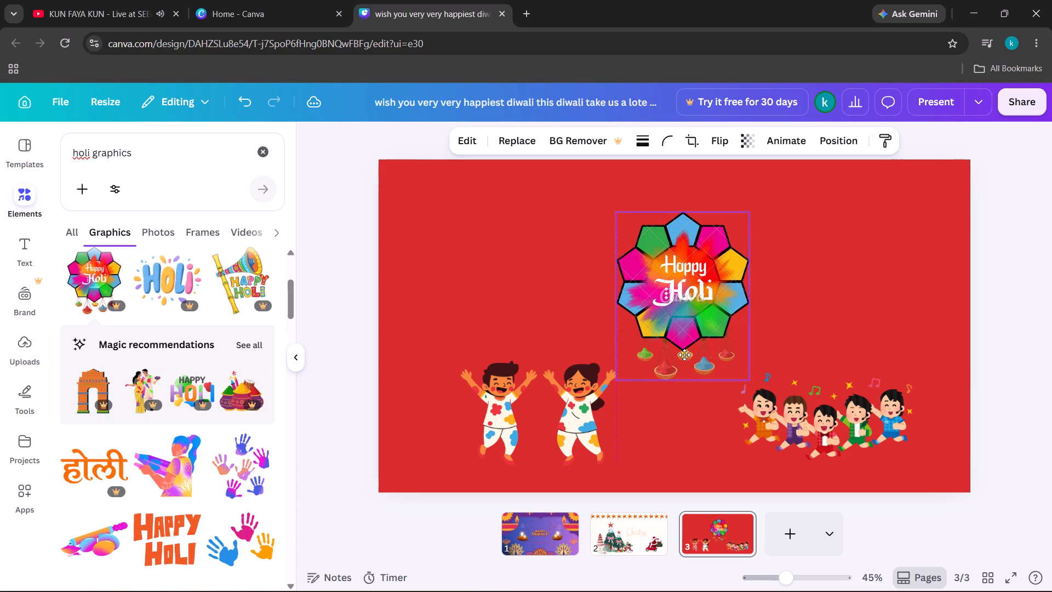
click(361, 370)
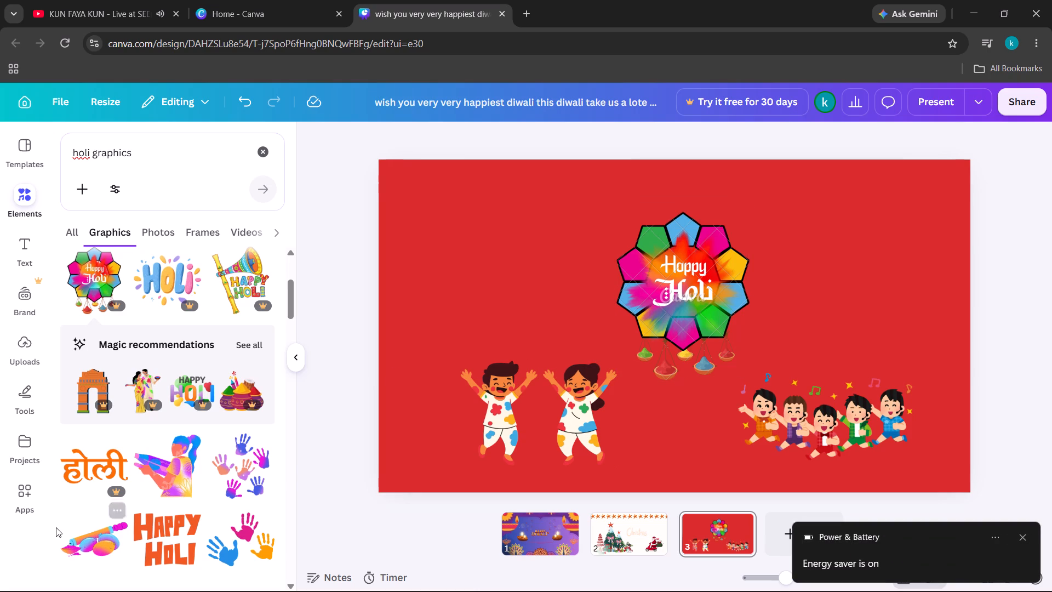
Add the purple powder cloud from the Holi graphics and shrink it into the page's upper left area.
scroll(58, 526, right, 3)
scroll(192, 449, right, 2)
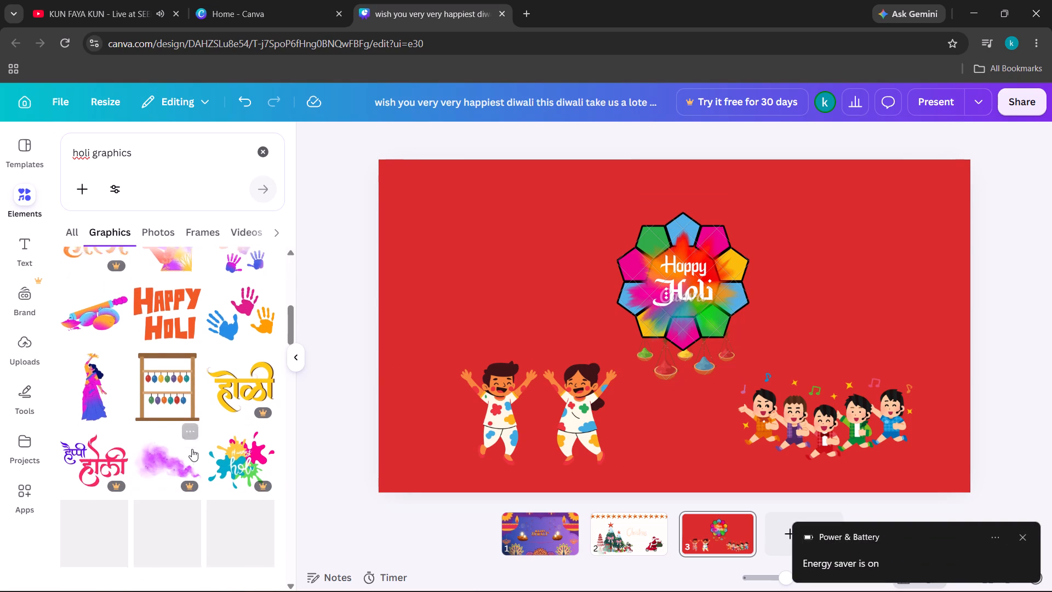
scroll(192, 449, right, 2)
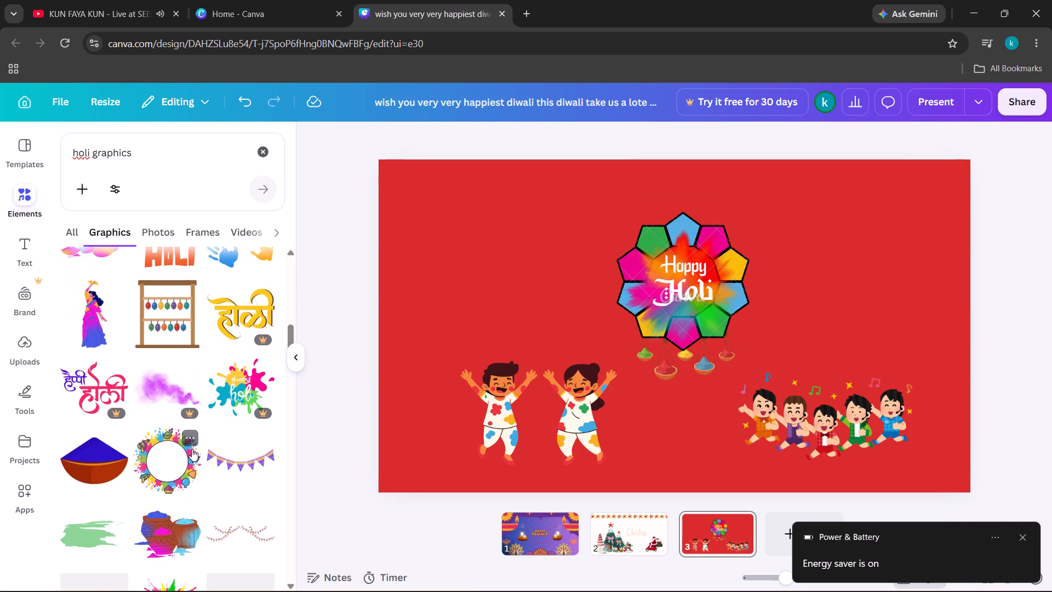
scroll(192, 449, right, 1)
scroll(304, 350, right, 1)
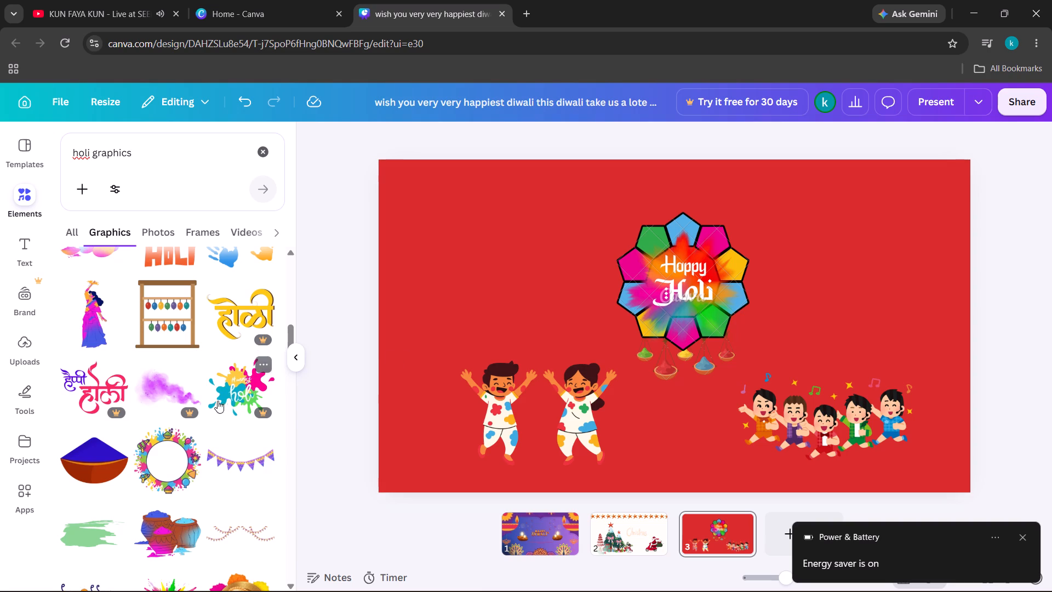
click(161, 400)
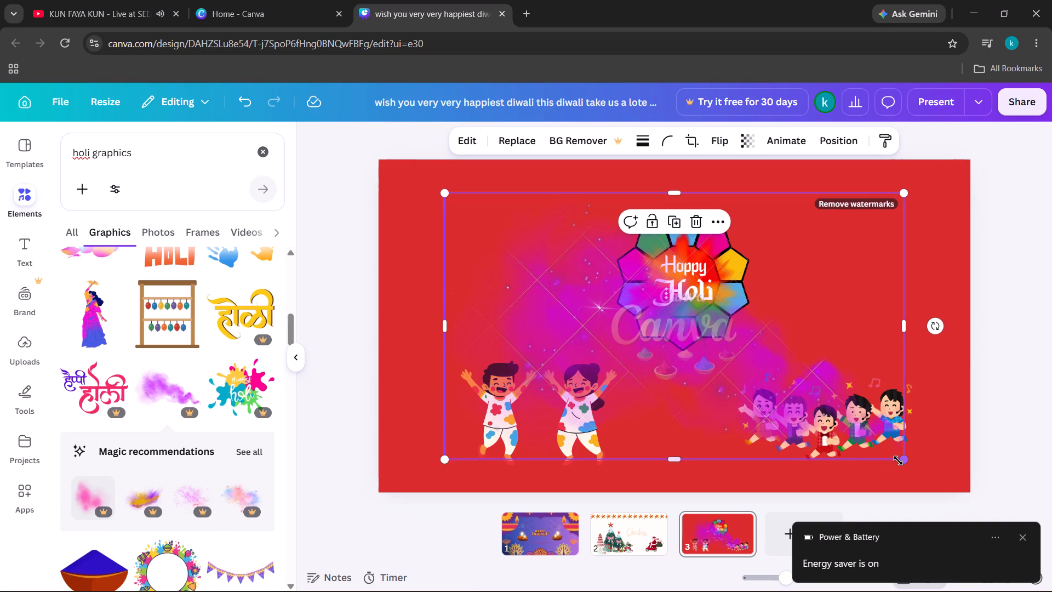
drag(906, 461, 811, 419)
drag(811, 419, 627, 316)
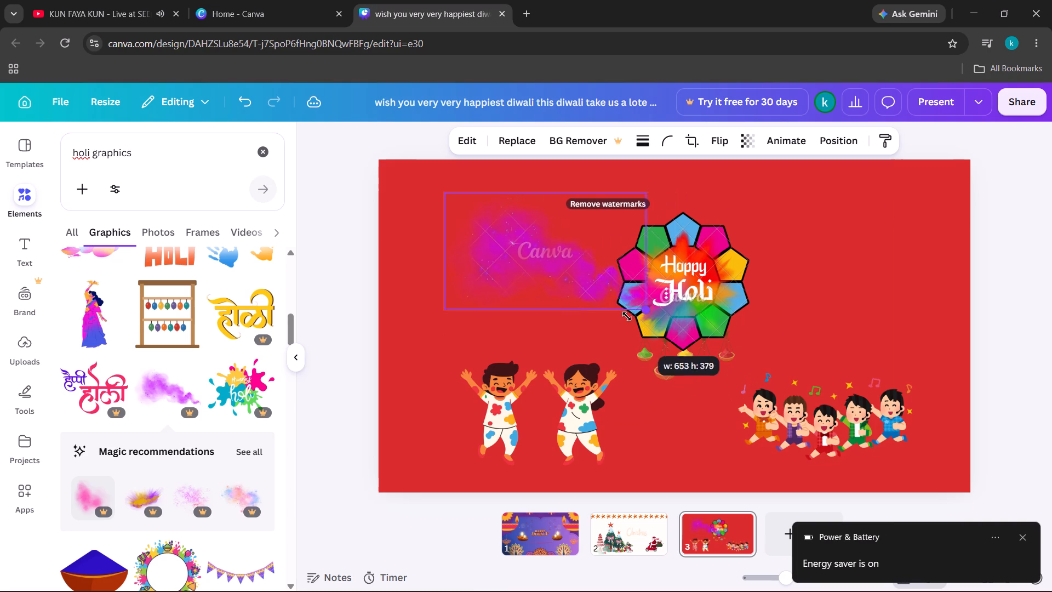
drag(627, 316, 613, 304)
click(613, 304)
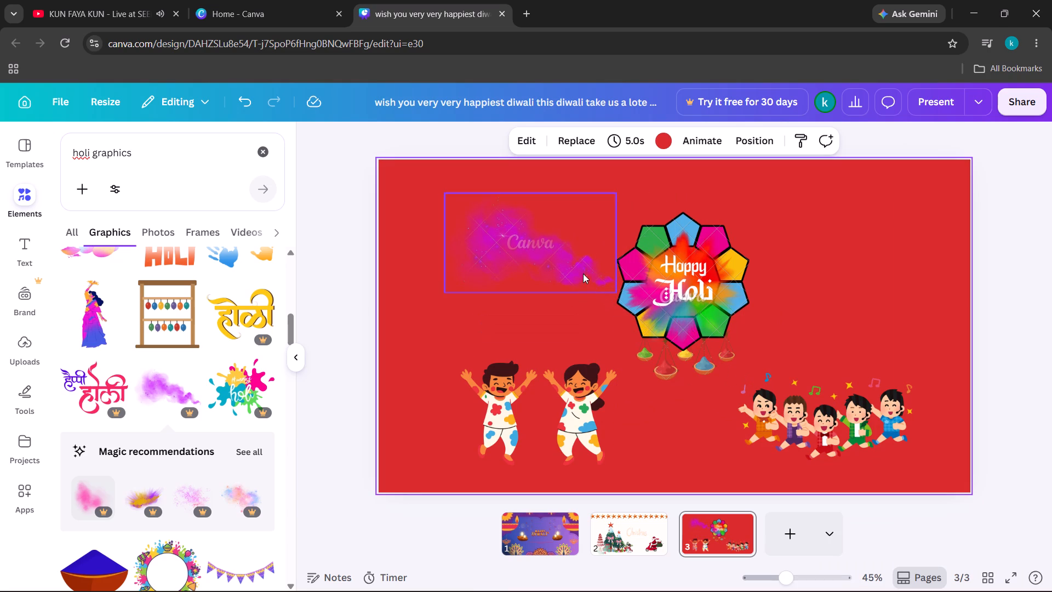
Stretch the purple powder cloud taller, shrink it again, and move it against the Happy Holi graphic's left edge.
click(588, 277)
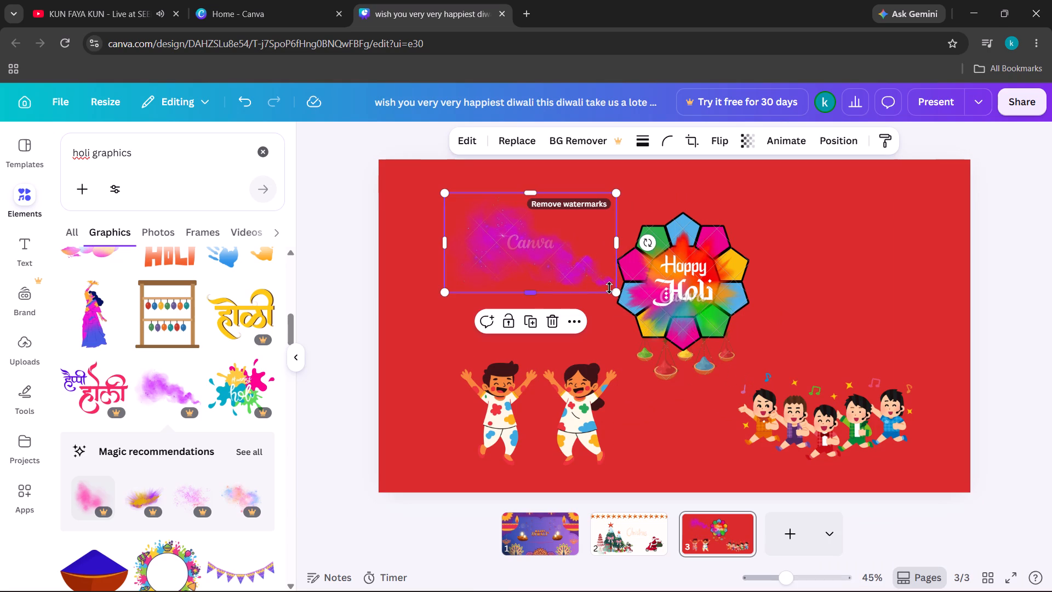
drag(609, 288, 573, 316)
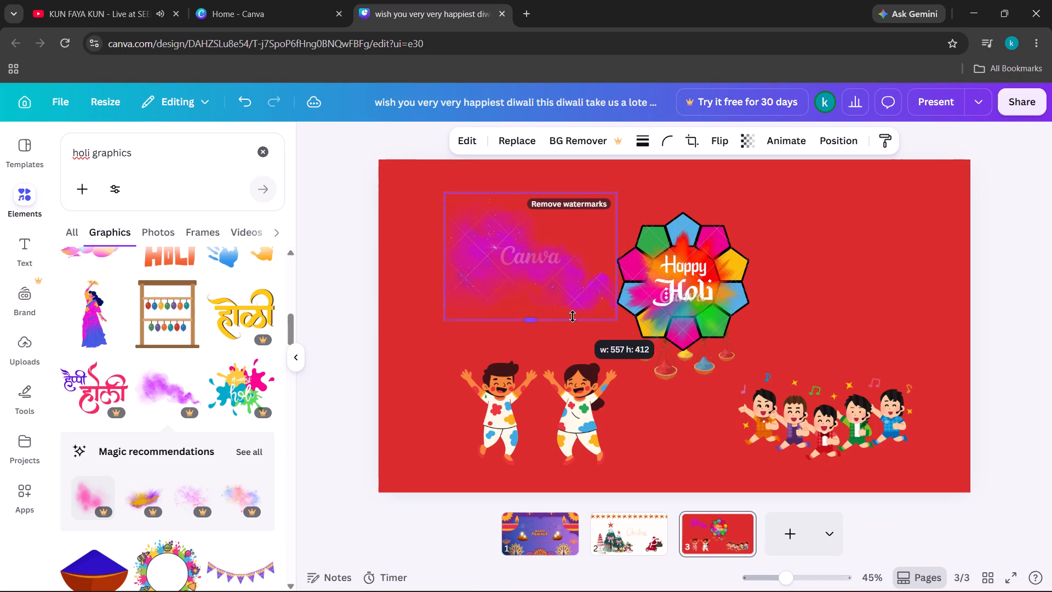
drag(595, 319, 596, 302)
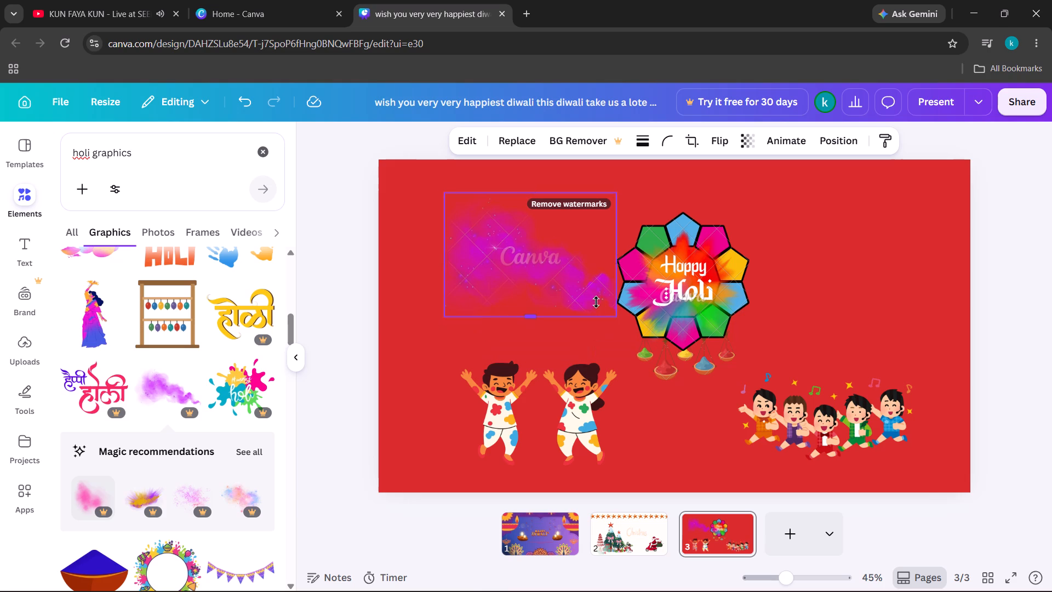
drag(596, 302, 597, 303)
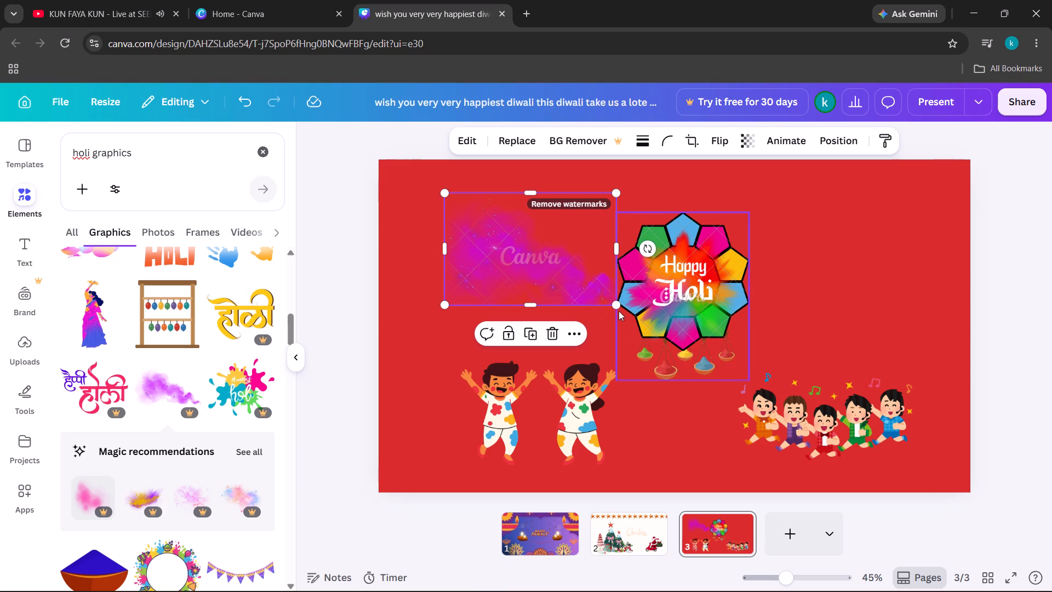
drag(616, 305, 580, 283)
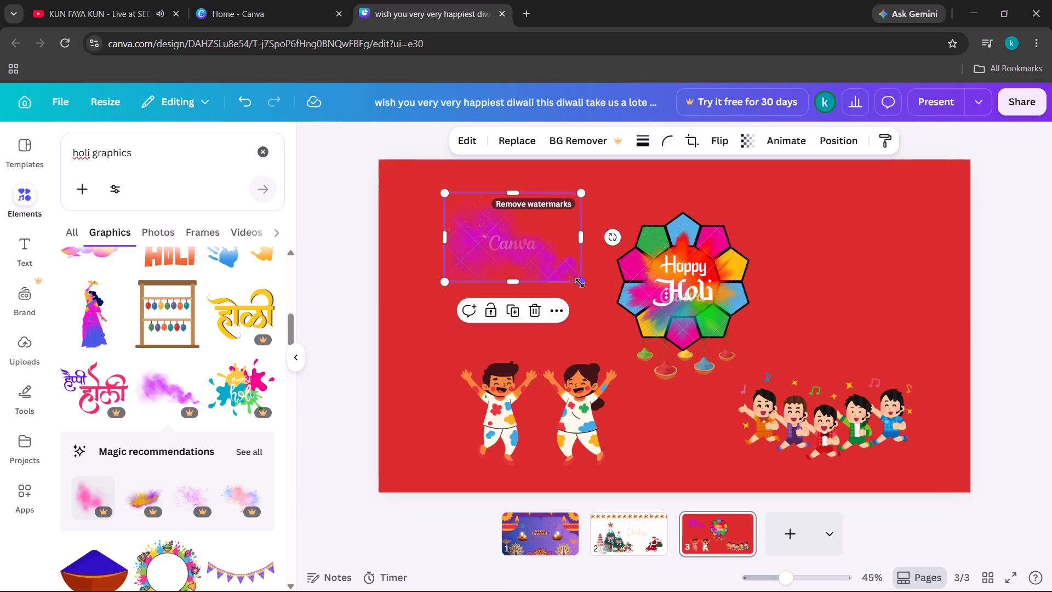
click(565, 328)
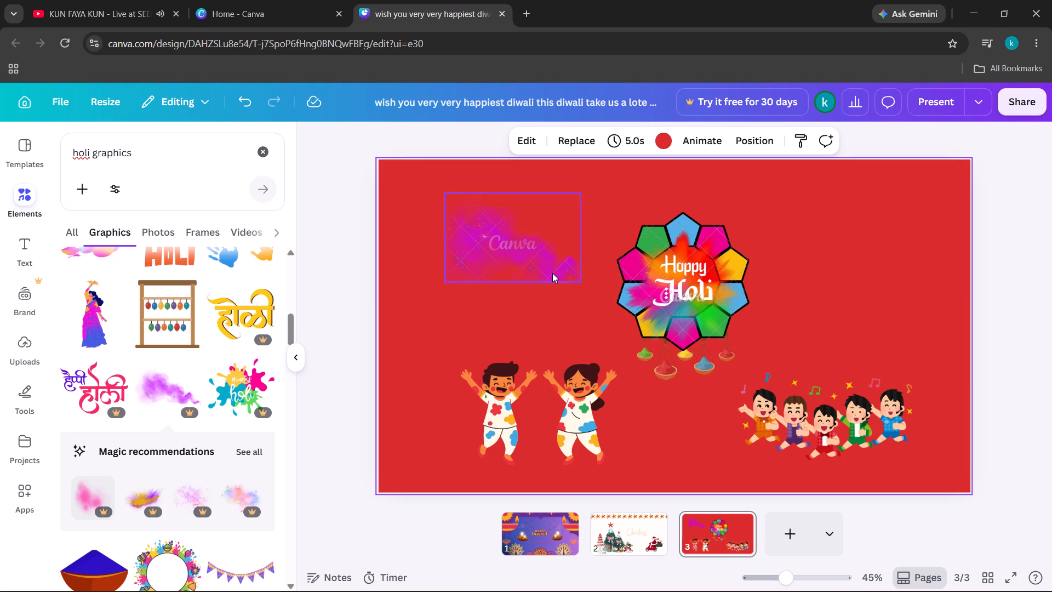
drag(552, 273, 601, 277)
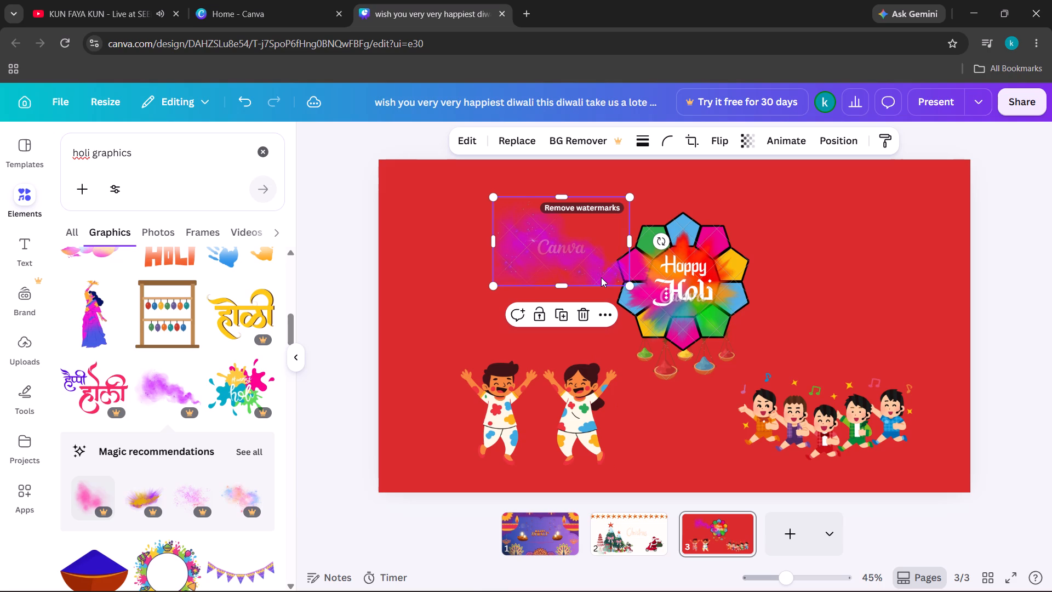
click(445, 274)
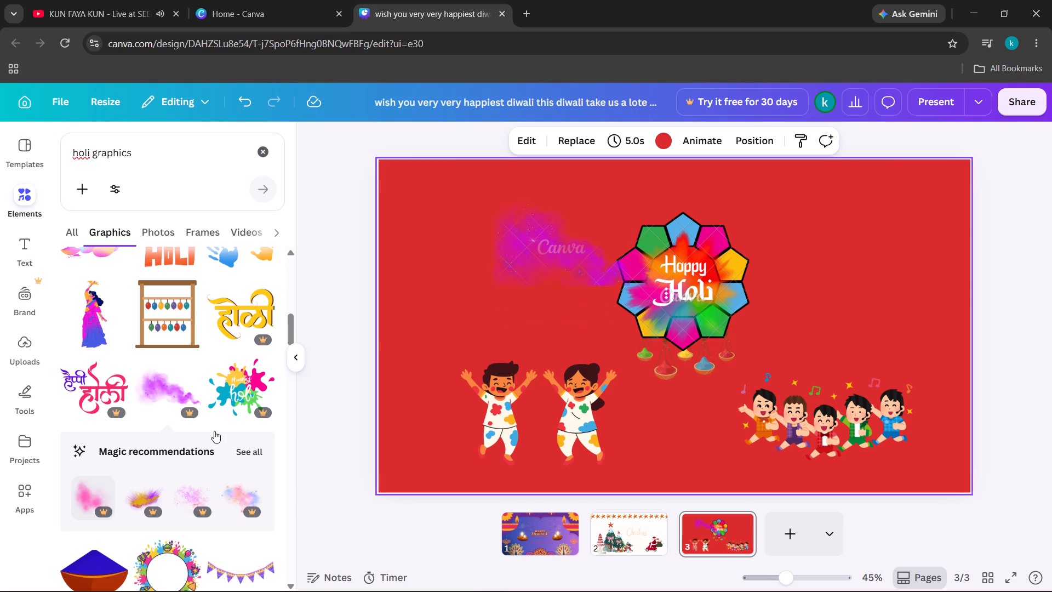
Add the recommended pink powder cloud, shrink it, and place it just above the boy and girl.
click(75, 511)
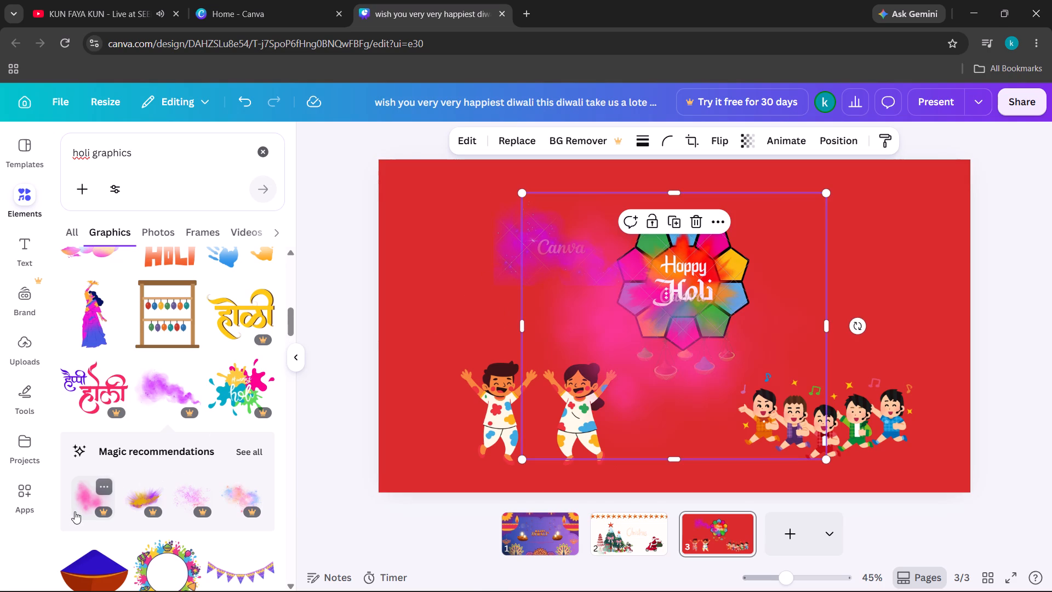
drag(521, 463, 664, 350)
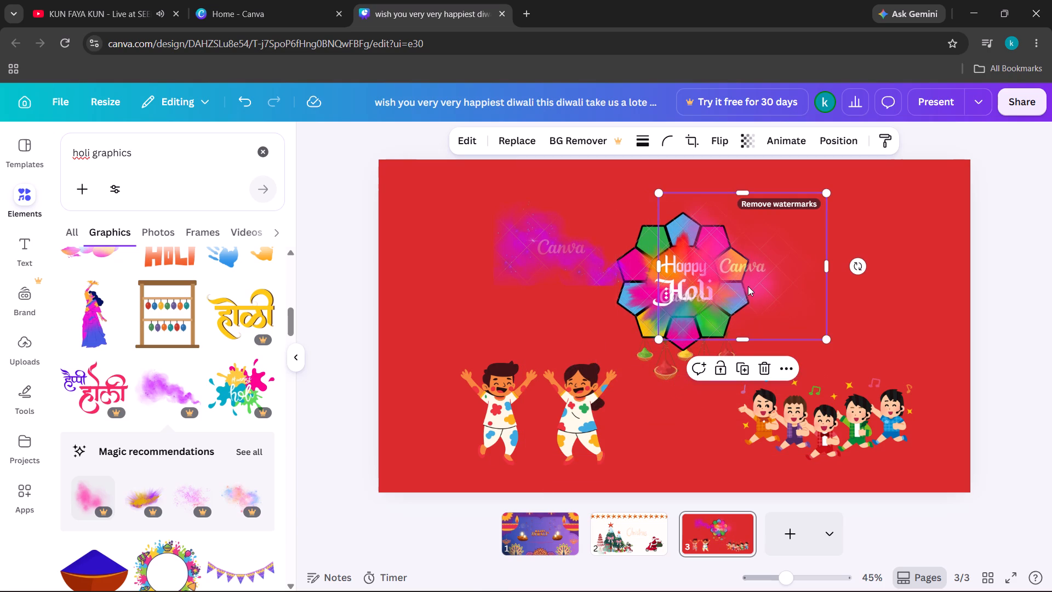
drag(748, 286, 524, 344)
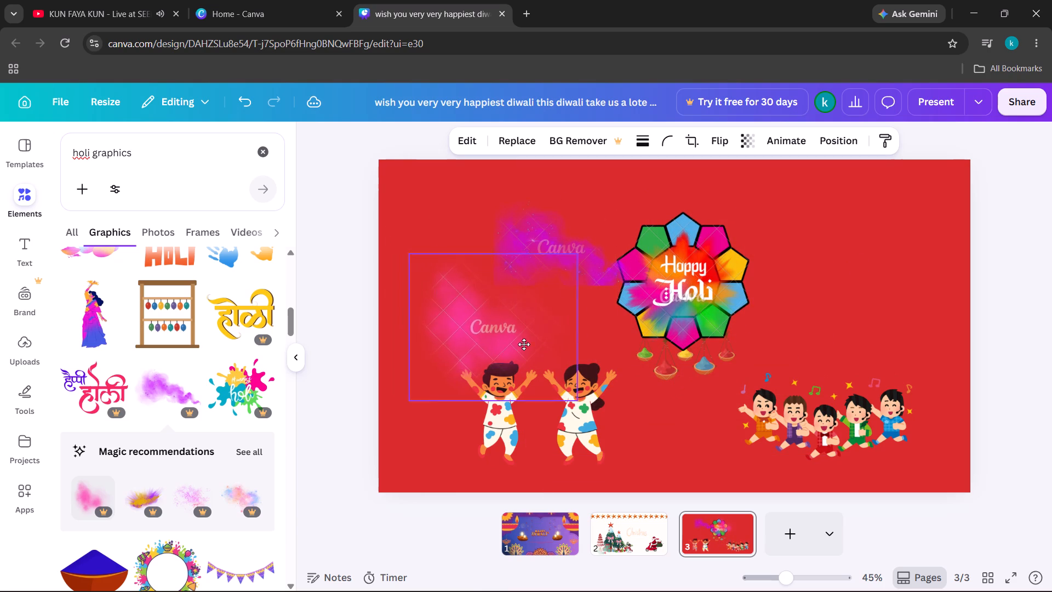
drag(524, 344, 533, 341)
click(362, 325)
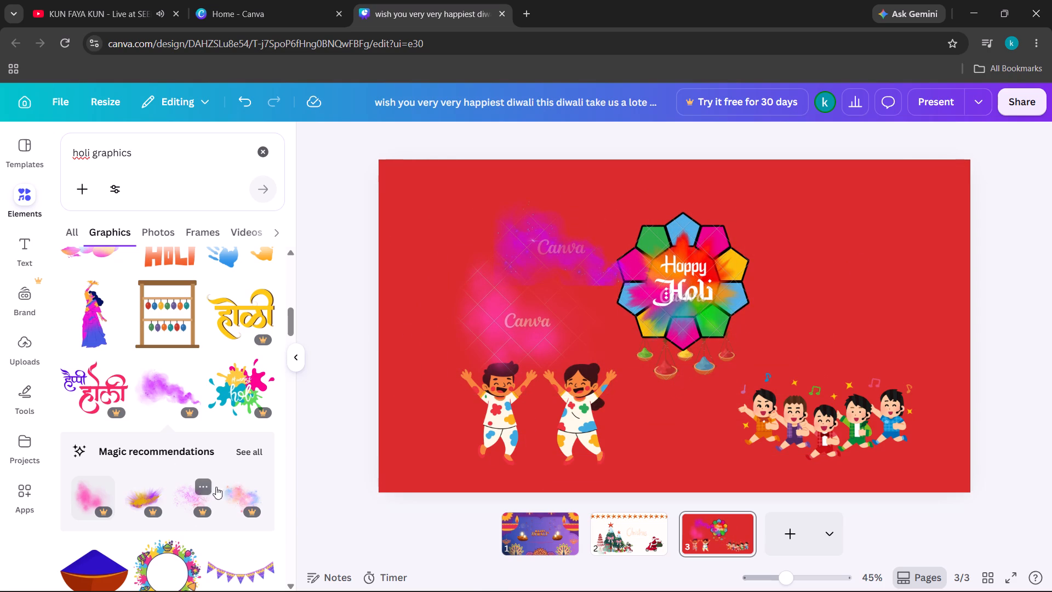
Add the recommended blue-and-pink powder splash, shrink it, and place it between the pink cloud and the Happy Holi graphic.
click(231, 493)
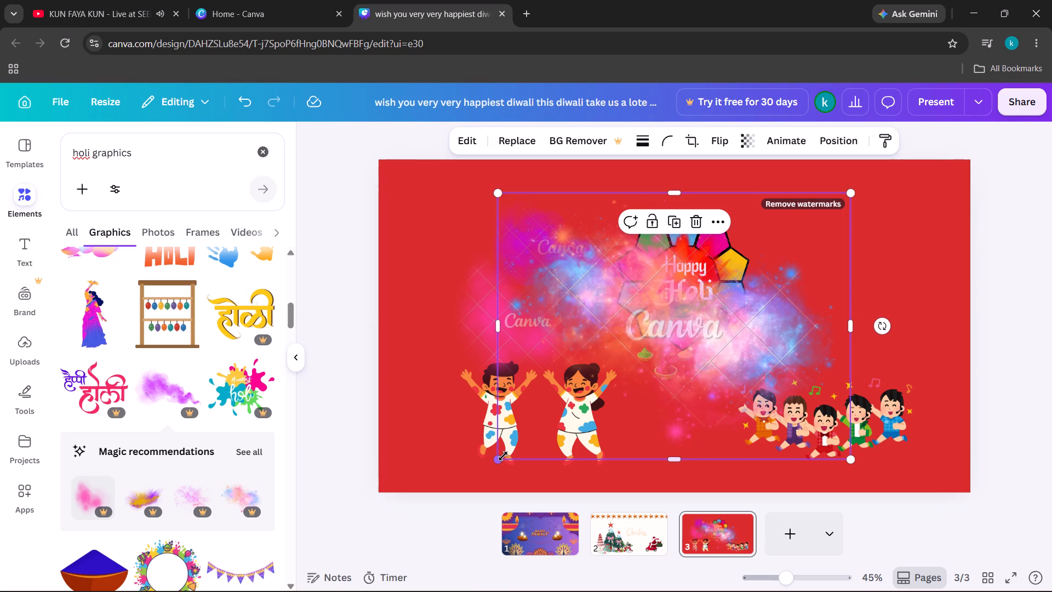
drag(501, 457, 678, 331)
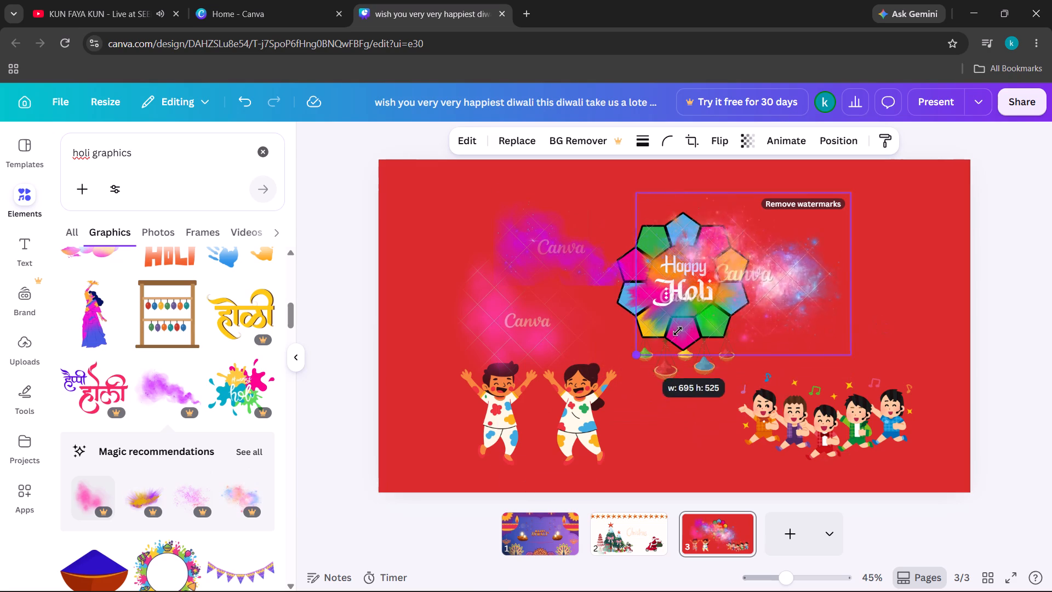
drag(678, 331, 754, 292)
drag(813, 246, 819, 278)
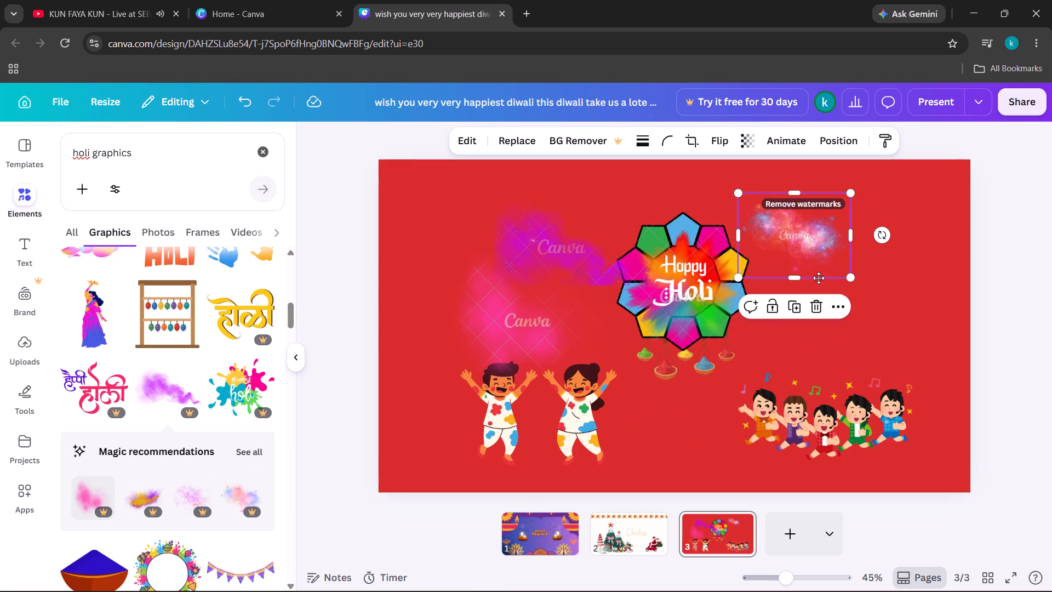
drag(819, 278, 596, 334)
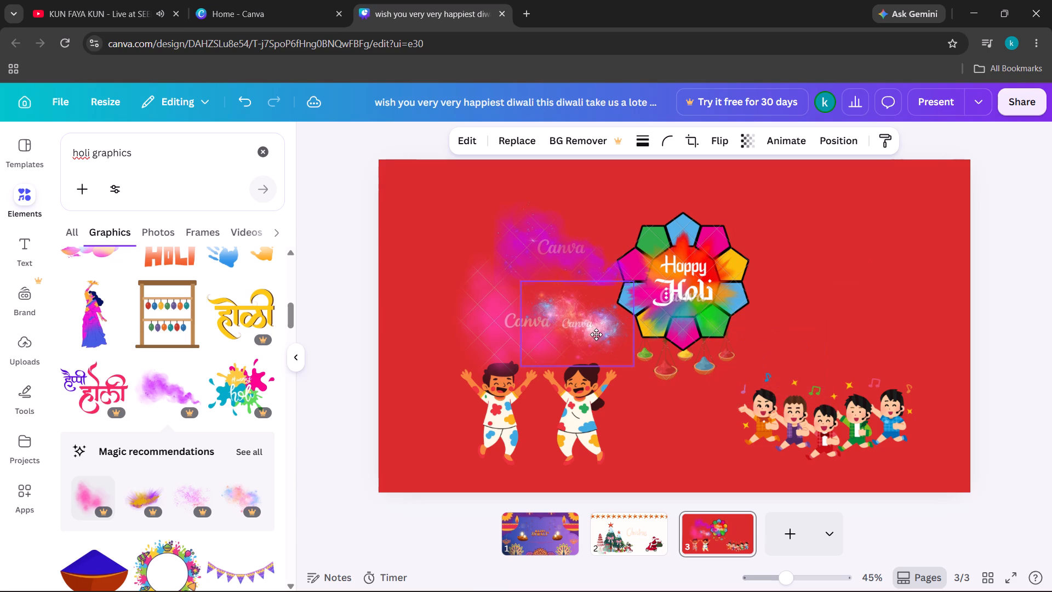
drag(596, 334, 597, 318)
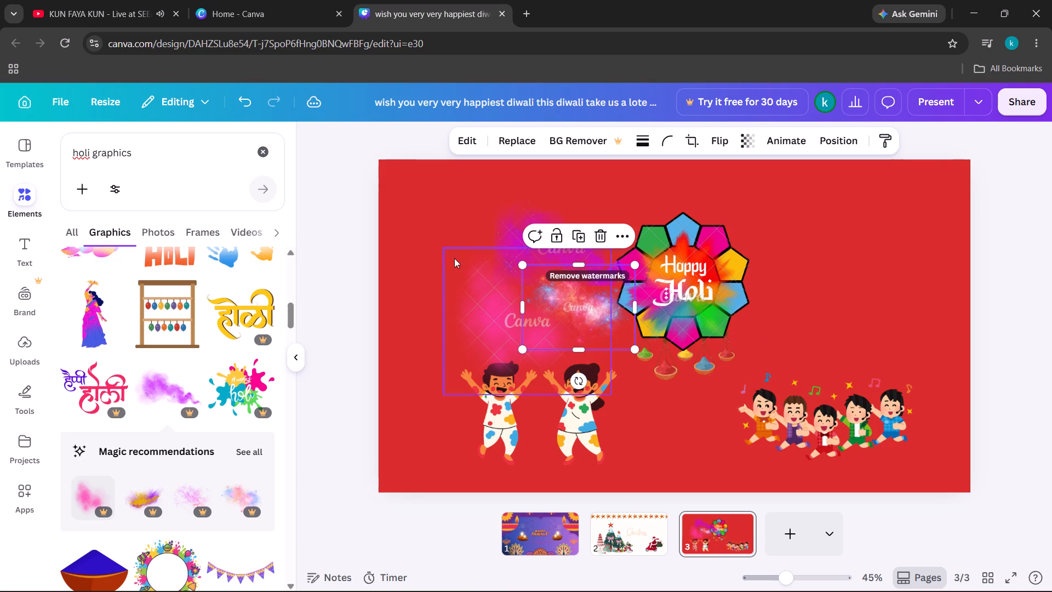
click(442, 253)
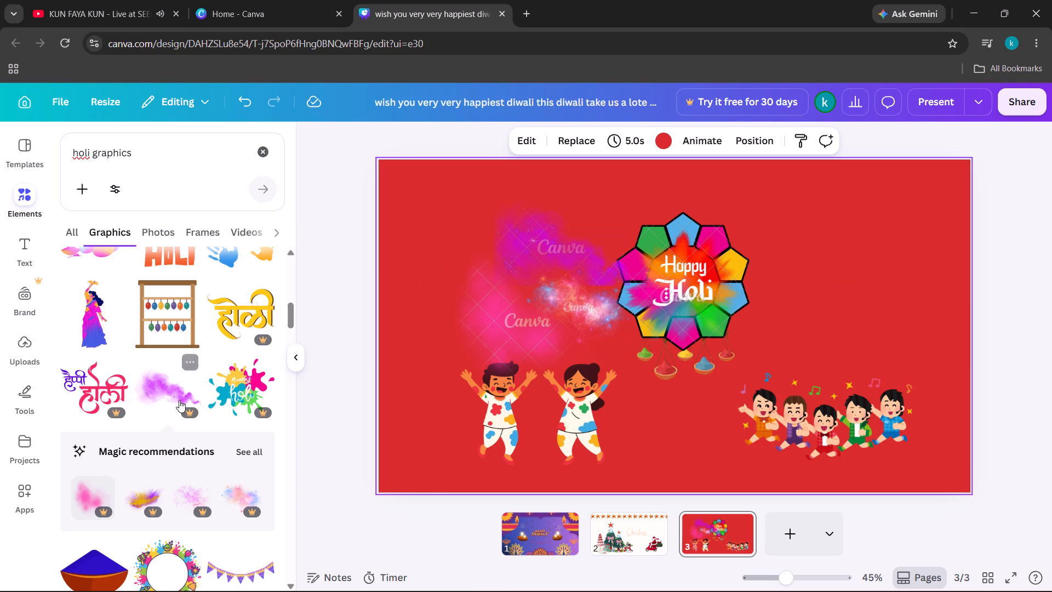
scroll(133, 549, down, 1)
scroll(133, 549, right, 1)
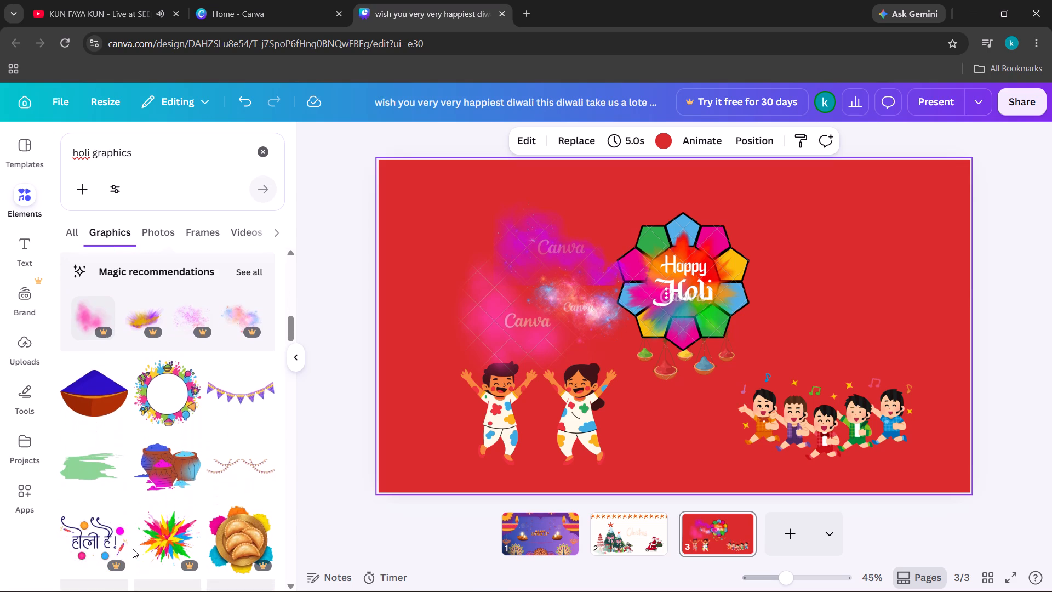
click(232, 389)
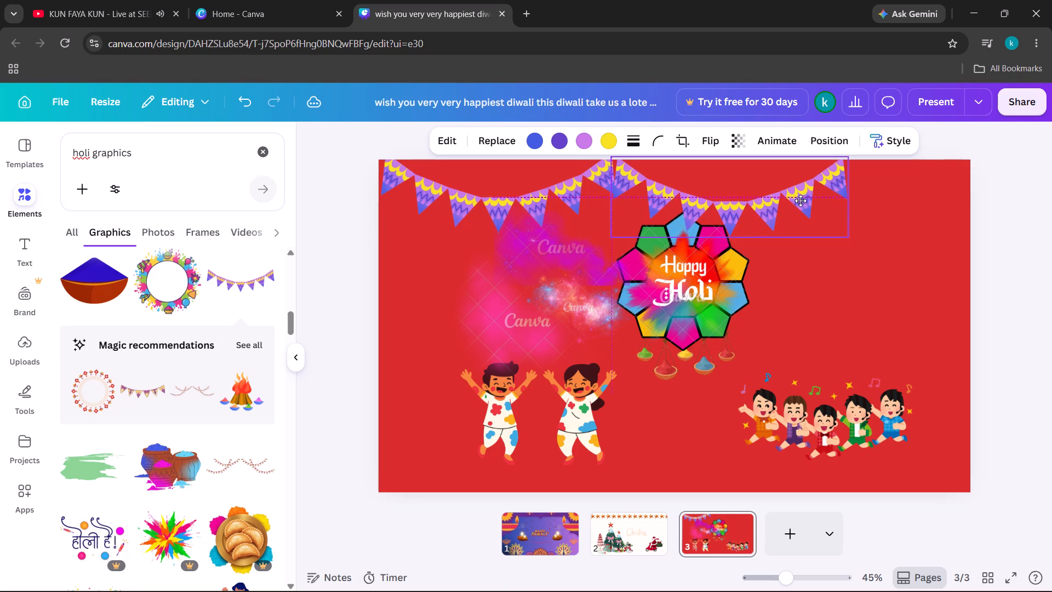
drag(801, 201, 813, 202)
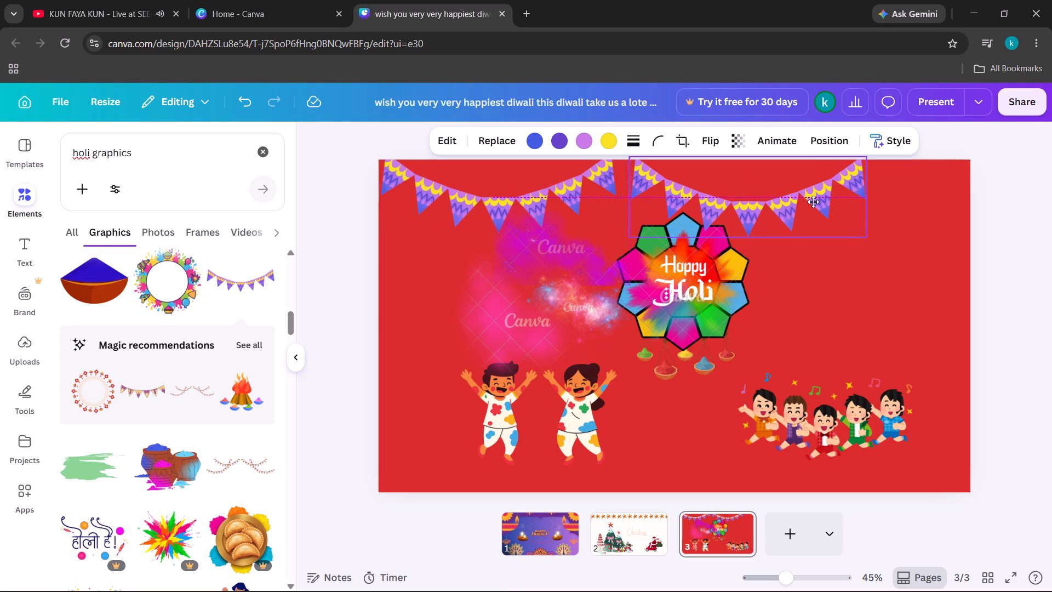
drag(813, 202, 785, 198)
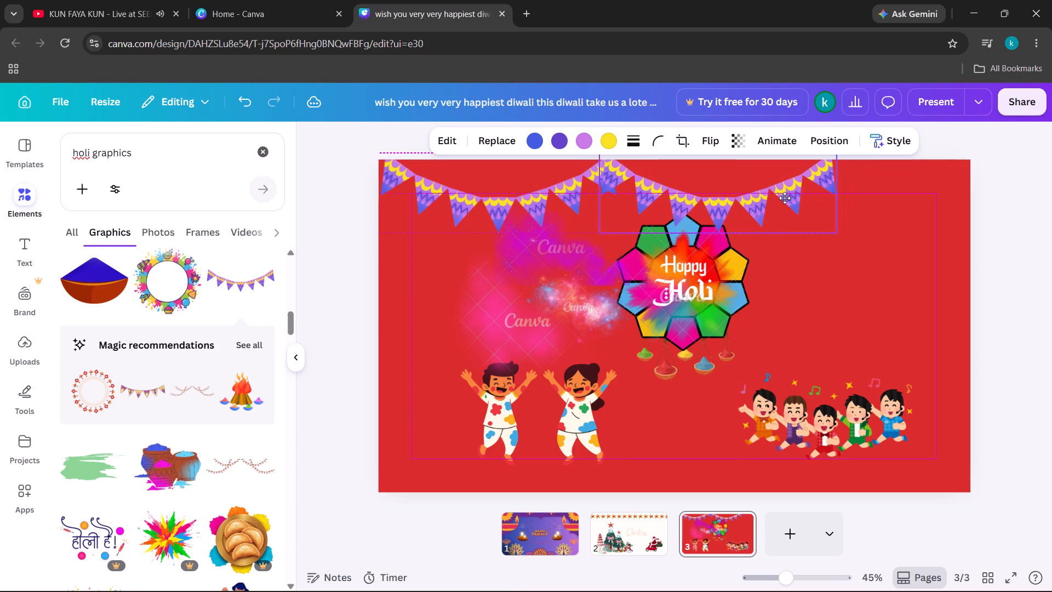
drag(785, 198, 780, 198)
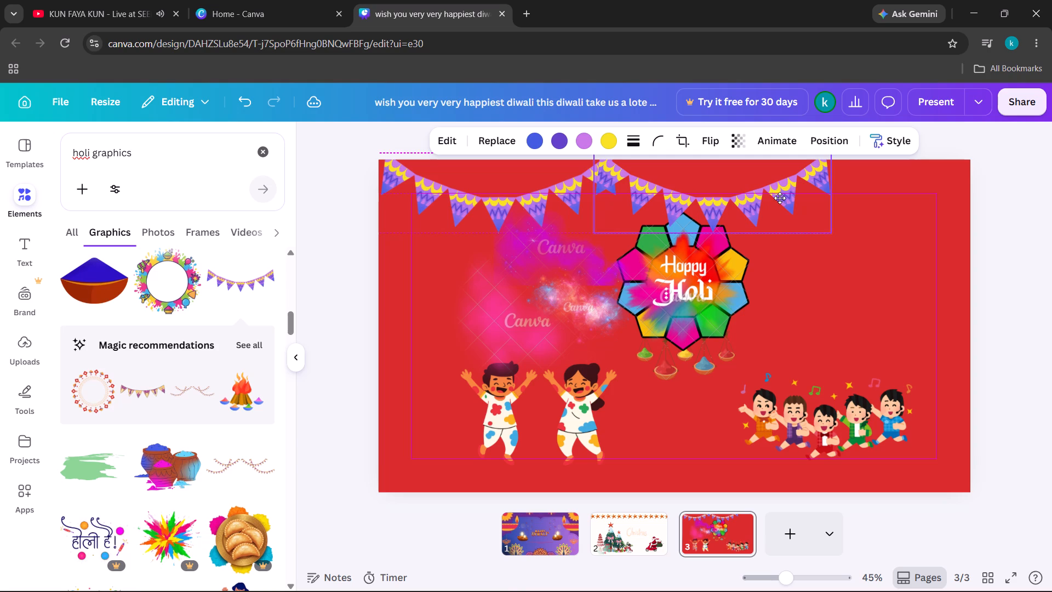
drag(780, 198, 806, 197)
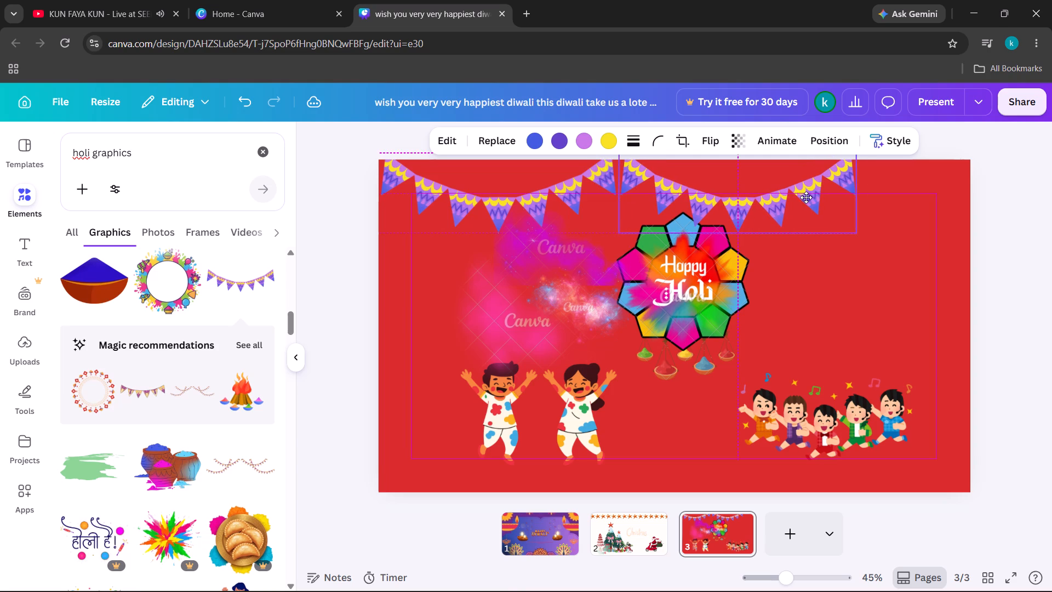
drag(806, 197, 807, 197)
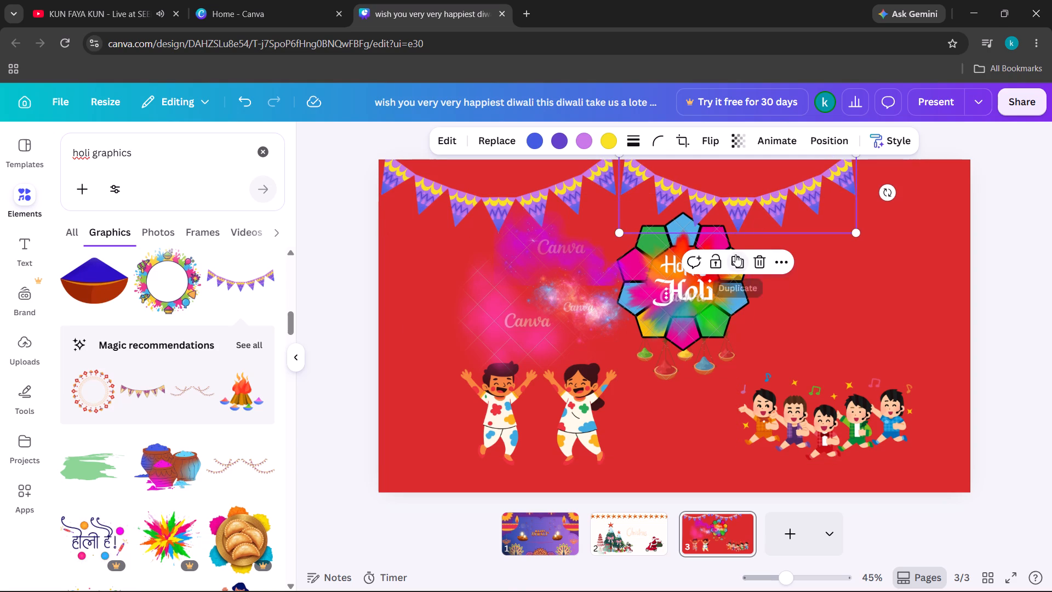
click(735, 254)
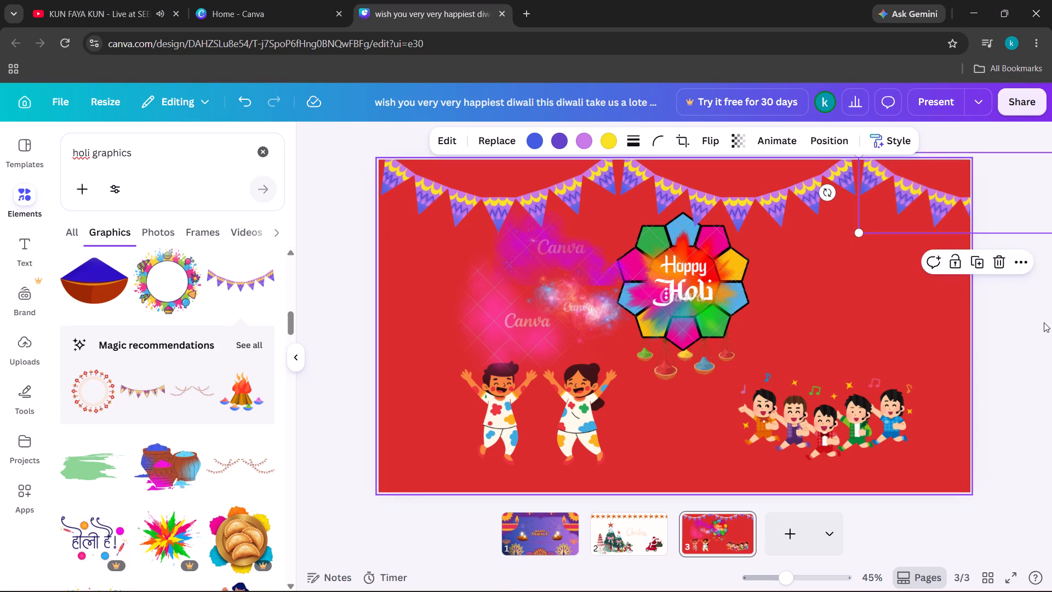
click(1034, 324)
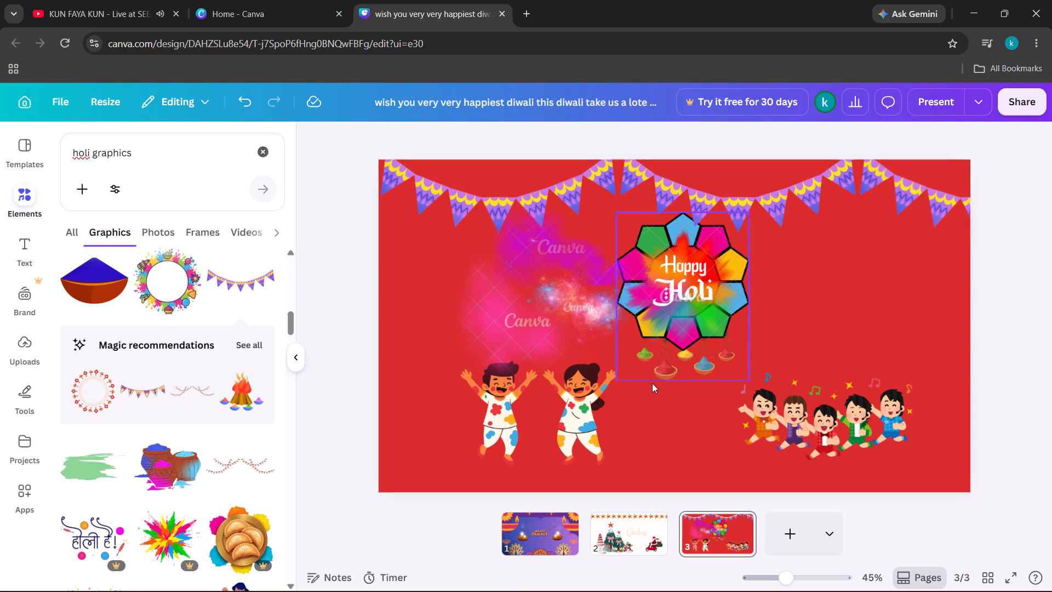
Respace the three buntings: the left one partly off the page, the middle one above Happy Holi, the right one close beside it.
drag(489, 204, 413, 208)
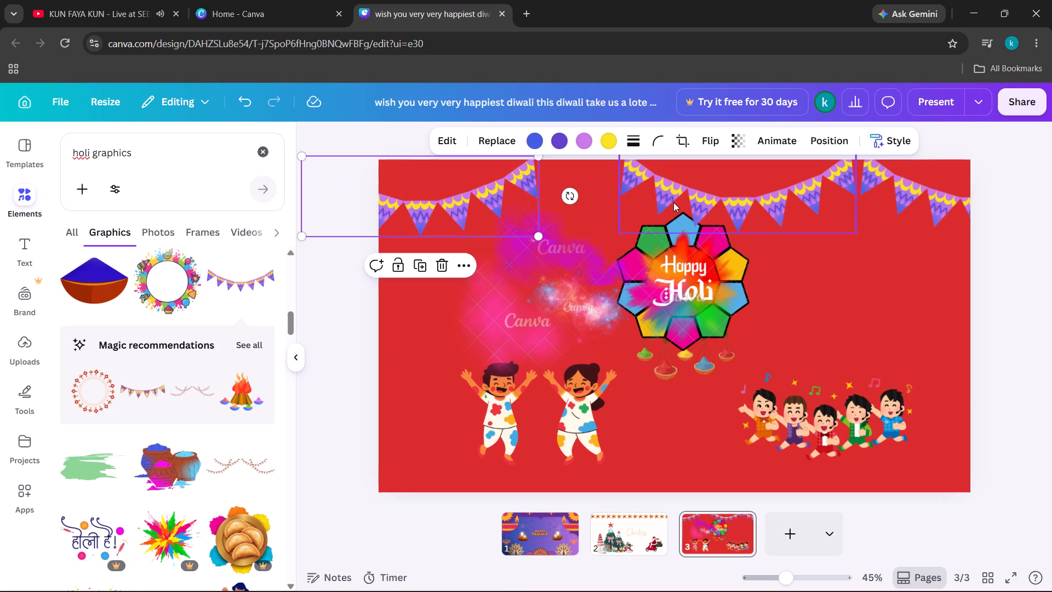
drag(673, 202, 614, 197)
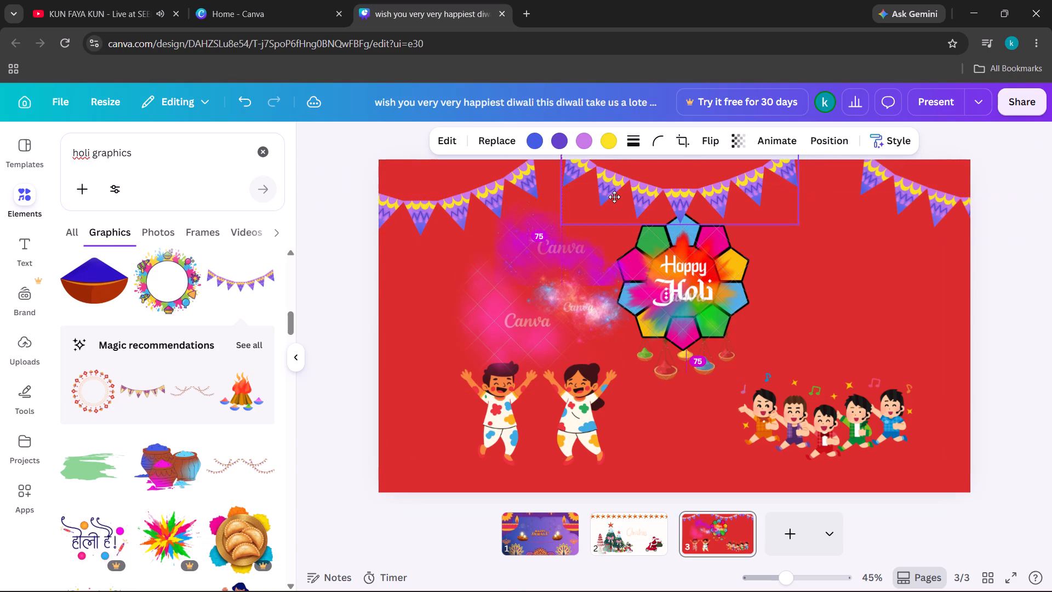
drag(614, 197, 616, 189)
drag(616, 189, 616, 194)
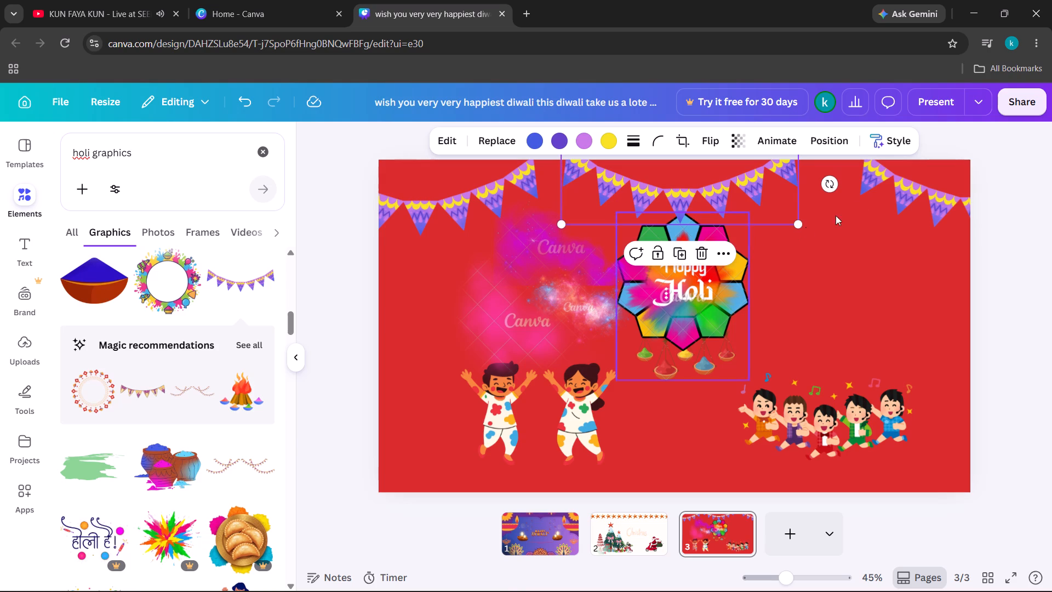
drag(884, 196, 848, 191)
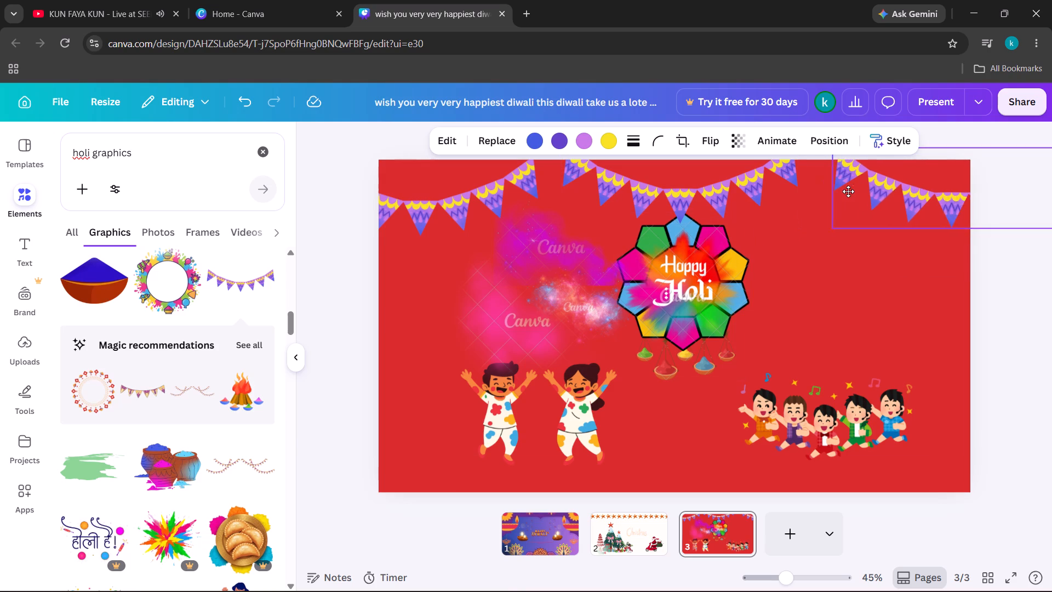
drag(848, 191, 830, 196)
drag(722, 193, 723, 198)
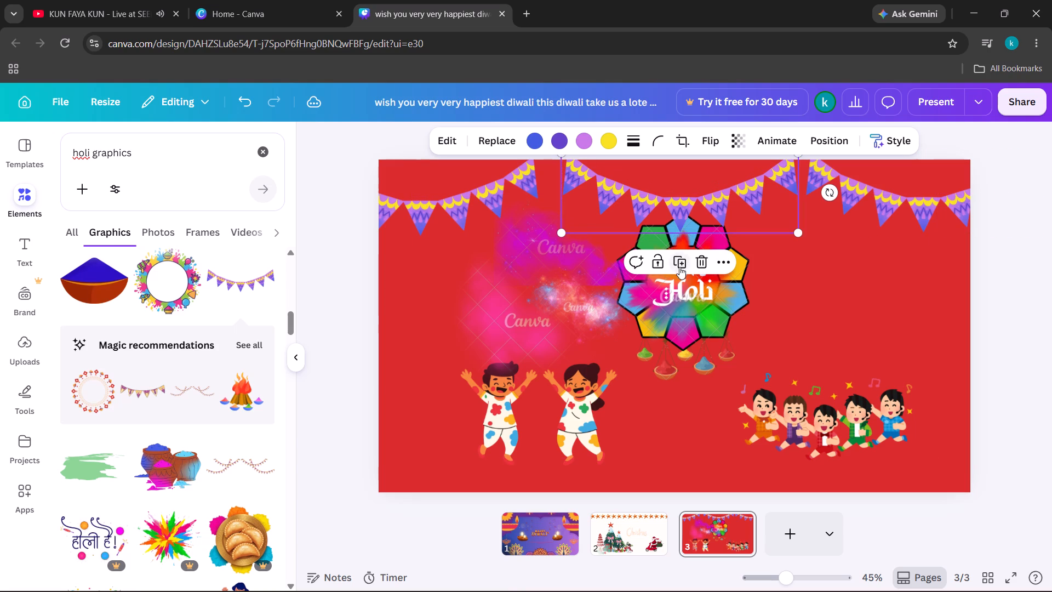
Move the Happy Holi graphic down clear of the bunting and shift the small blue-and-pink powder splash slightly down and left.
drag(683, 283, 676, 326)
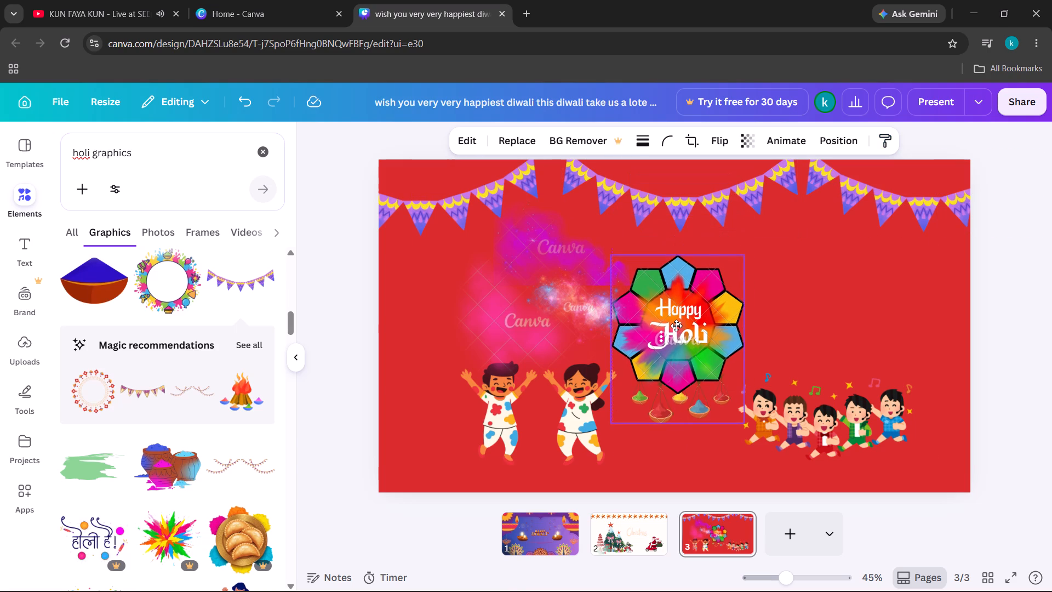
drag(581, 315, 574, 329)
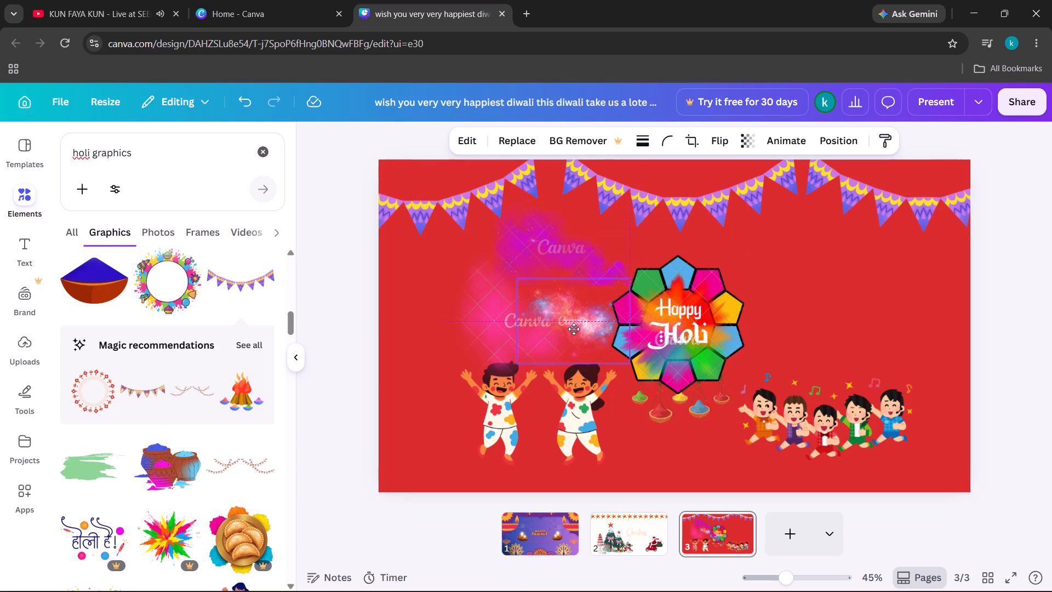
drag(574, 329, 569, 334)
Move the left bunting towards the middle one until the gaps between the three buntings are equal at 22.
drag(518, 234, 539, 233)
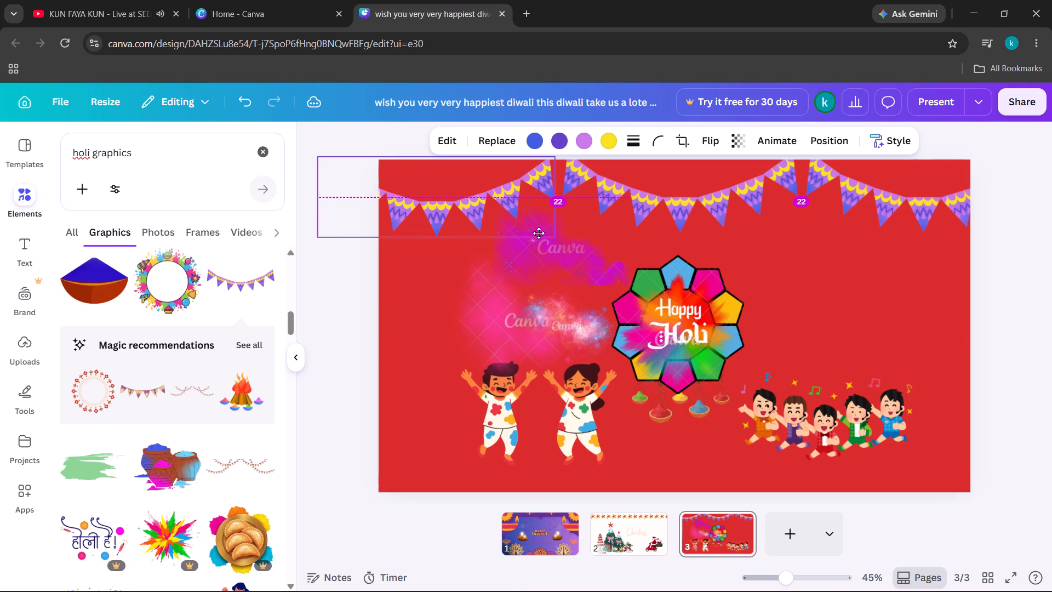
drag(539, 233, 538, 232)
click(319, 288)
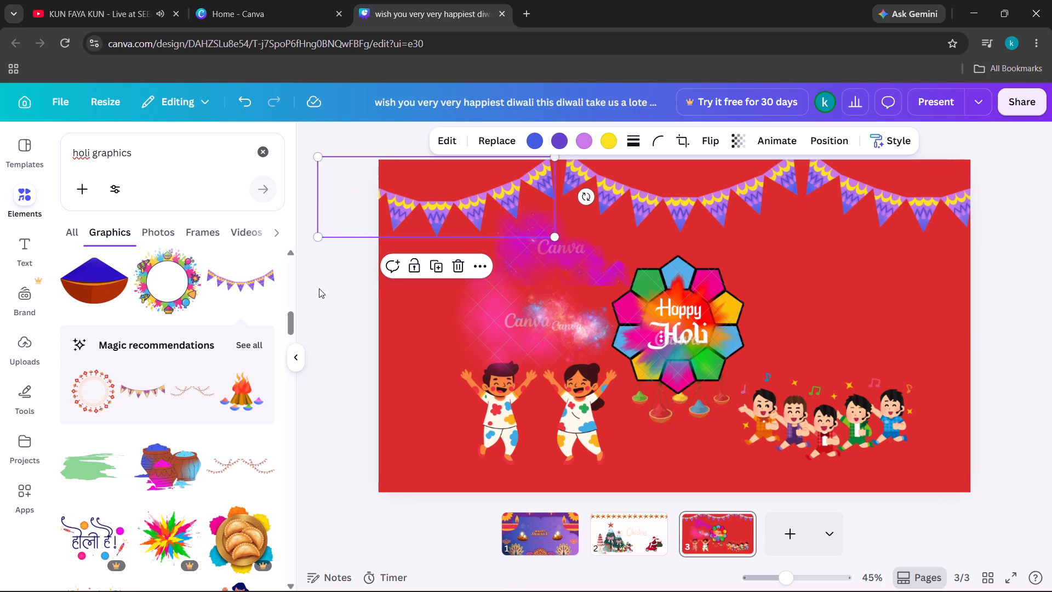
Move the purple powder cloud slightly down and right, below the bunting and against the Happy Holi graphic's upper left edge.
click(587, 270)
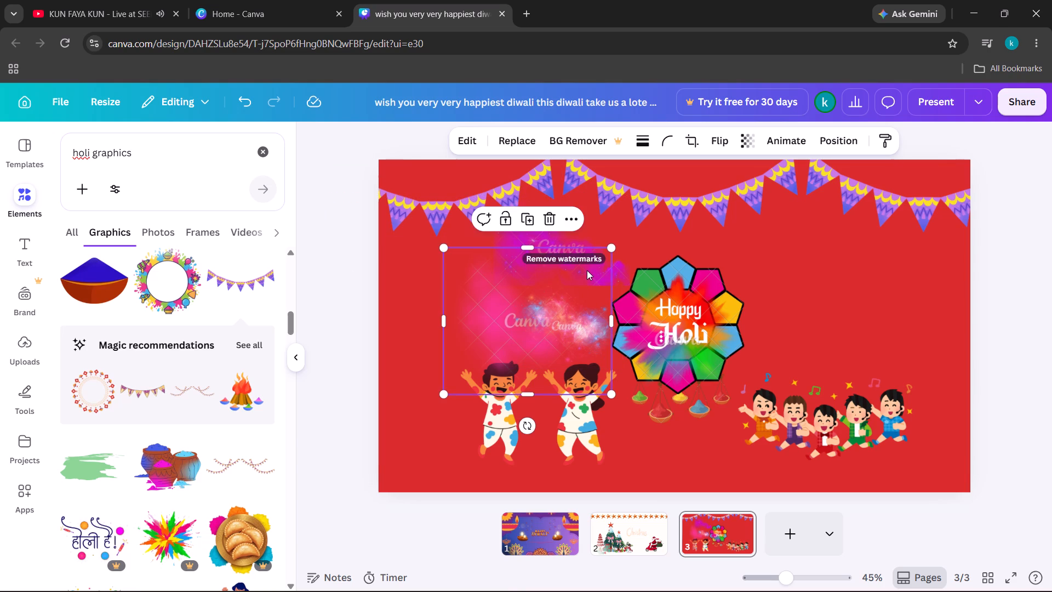
drag(630, 246, 630, 254)
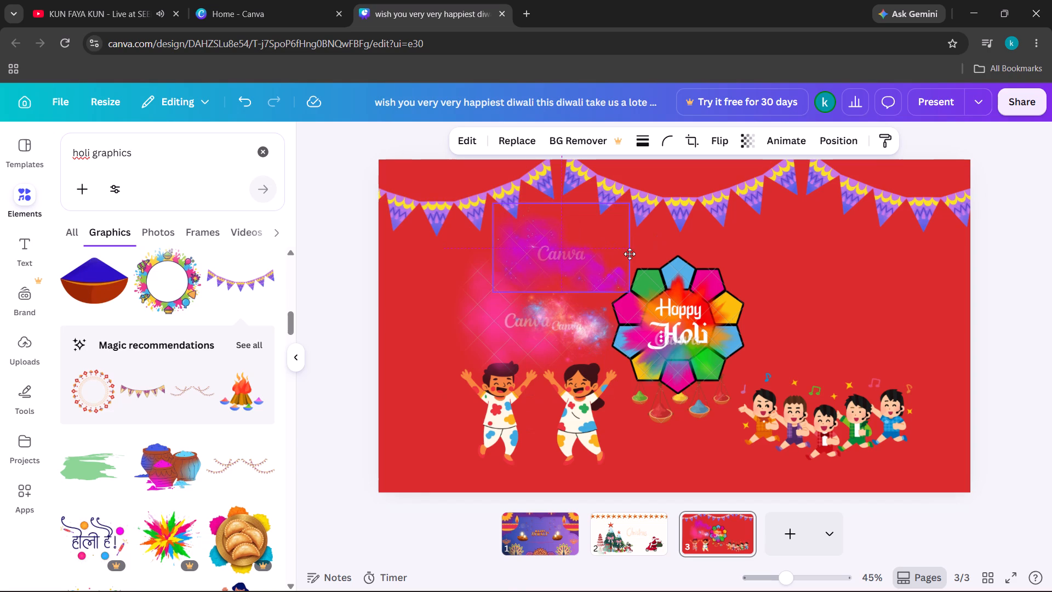
drag(630, 254, 634, 260)
click(340, 338)
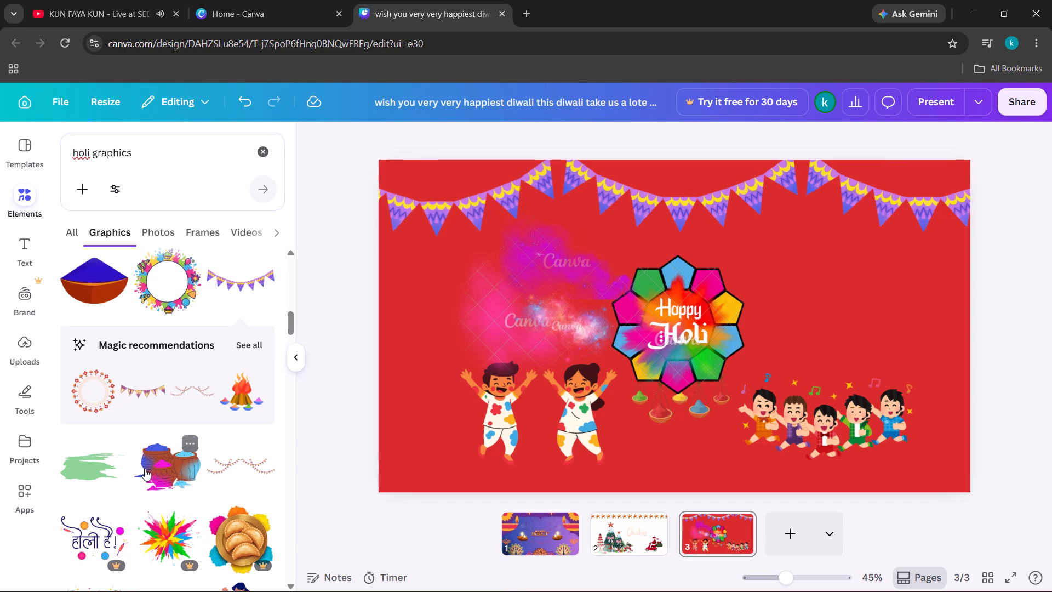
Add the pink, purple and blue handprints graphic, shrink it, and place it above the group of dancing children.
scroll(145, 469, down, 2)
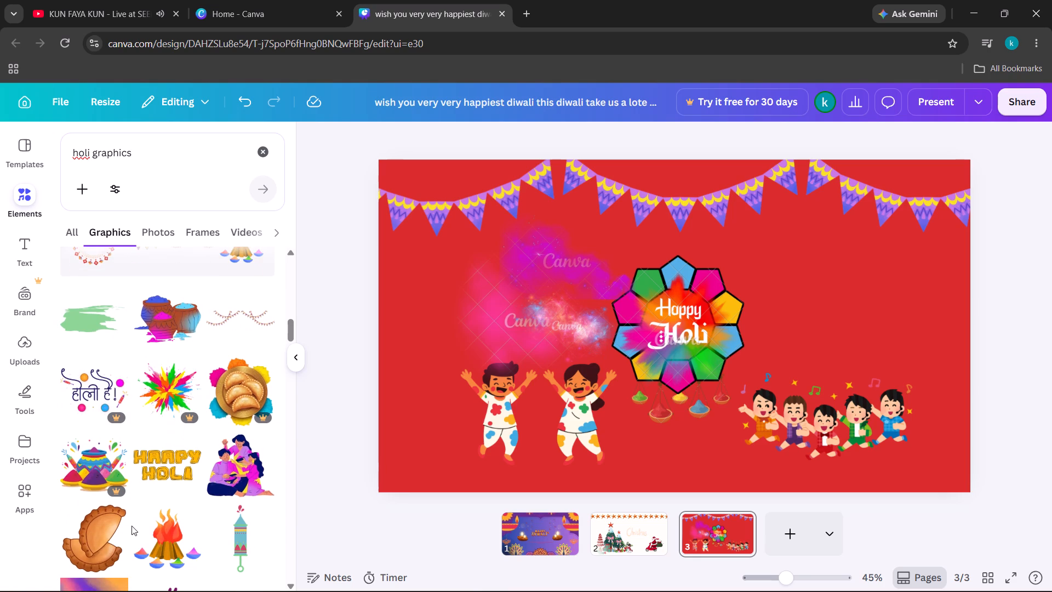
scroll(131, 526, right, 3)
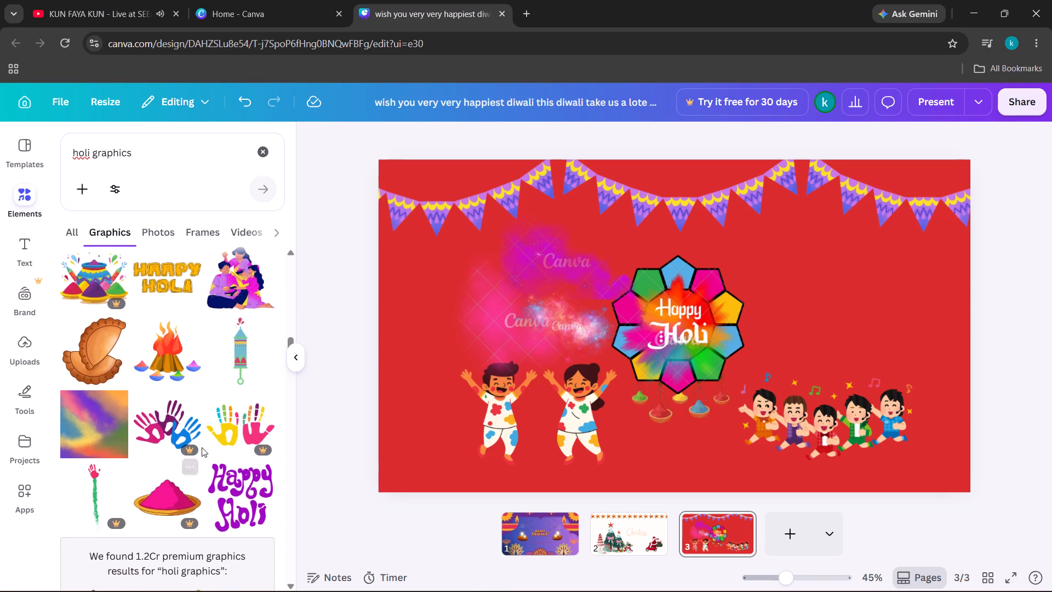
click(164, 420)
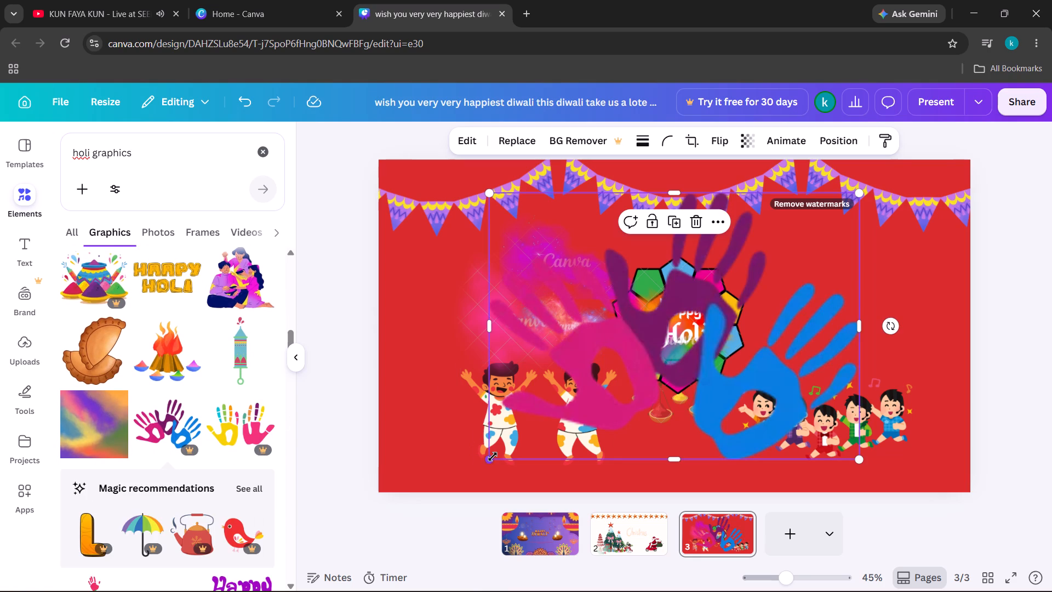
drag(493, 457, 687, 331)
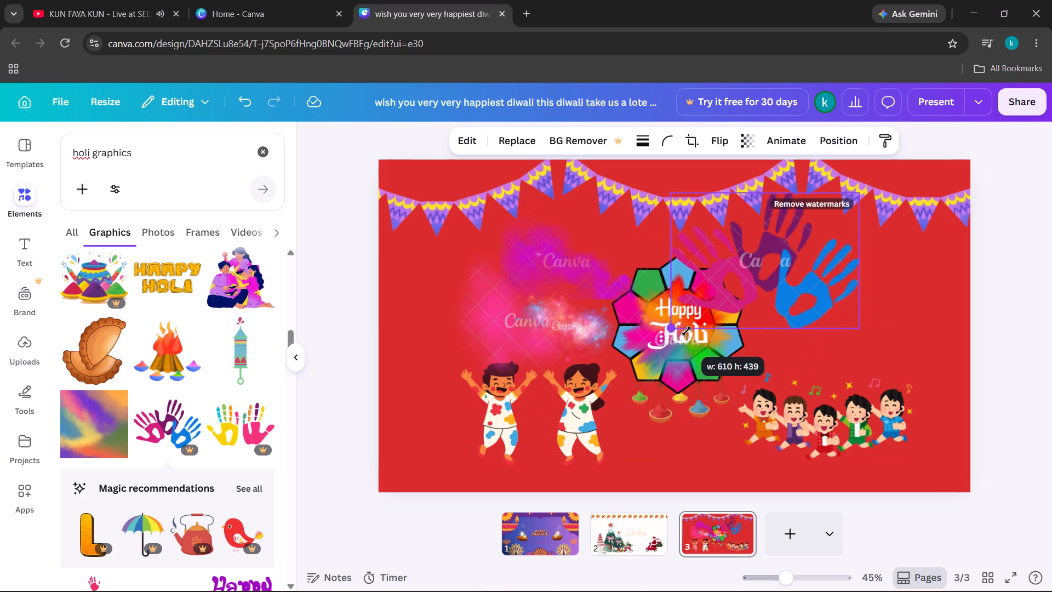
drag(687, 331, 728, 321)
drag(816, 283, 854, 328)
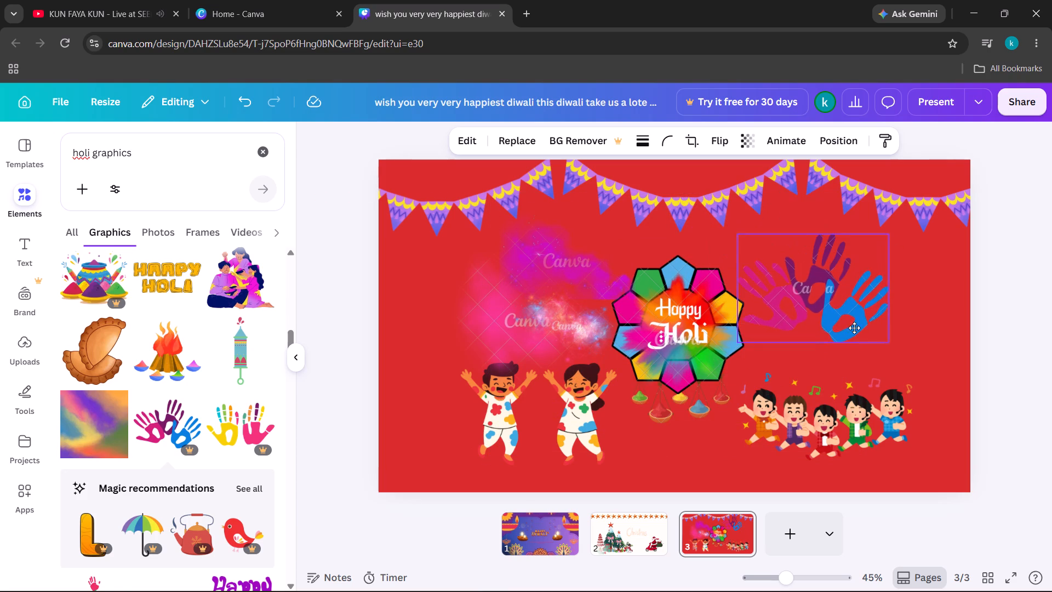
drag(854, 328, 873, 338)
click(988, 355)
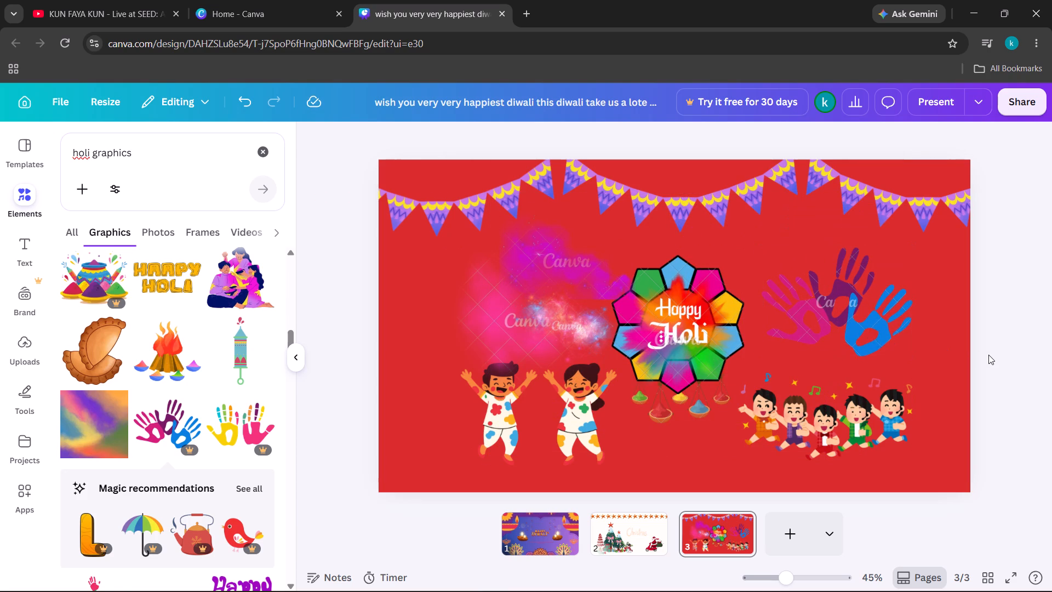
Switch to the YouTube tab, resume the paused KUN FAYA KUN video, and return to the Canva design.
key(ctrl+shift+Tab)
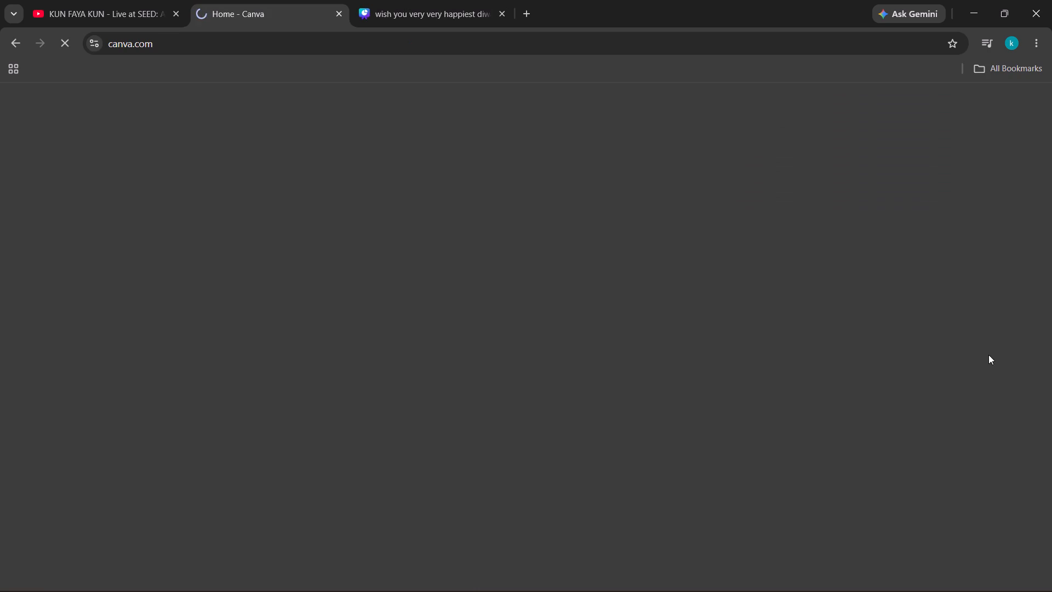
key(ctrl+shift+Tab)
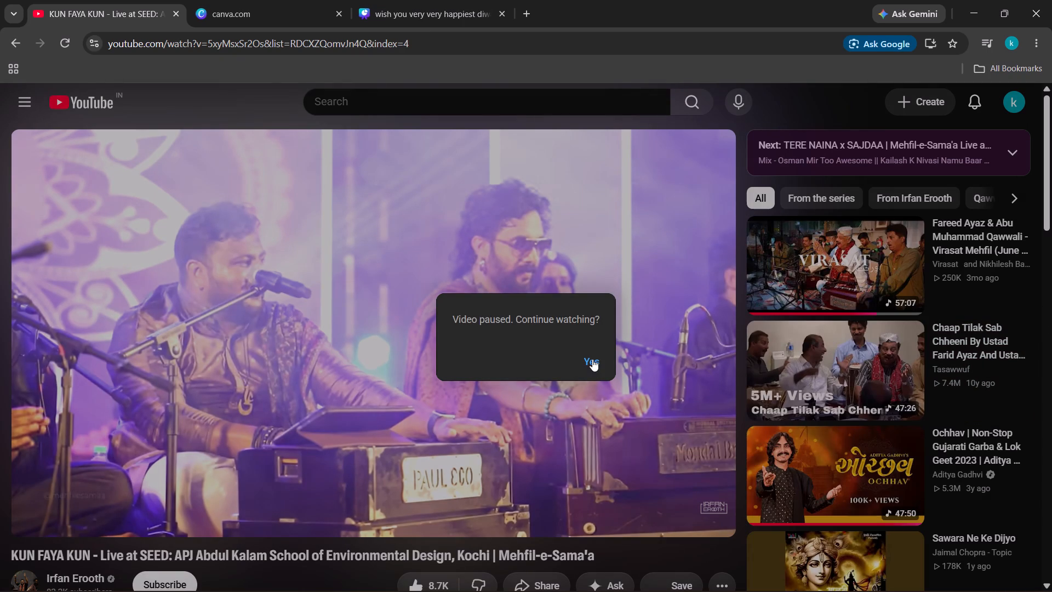
click(592, 359)
key(ctrl+shift+Tab)
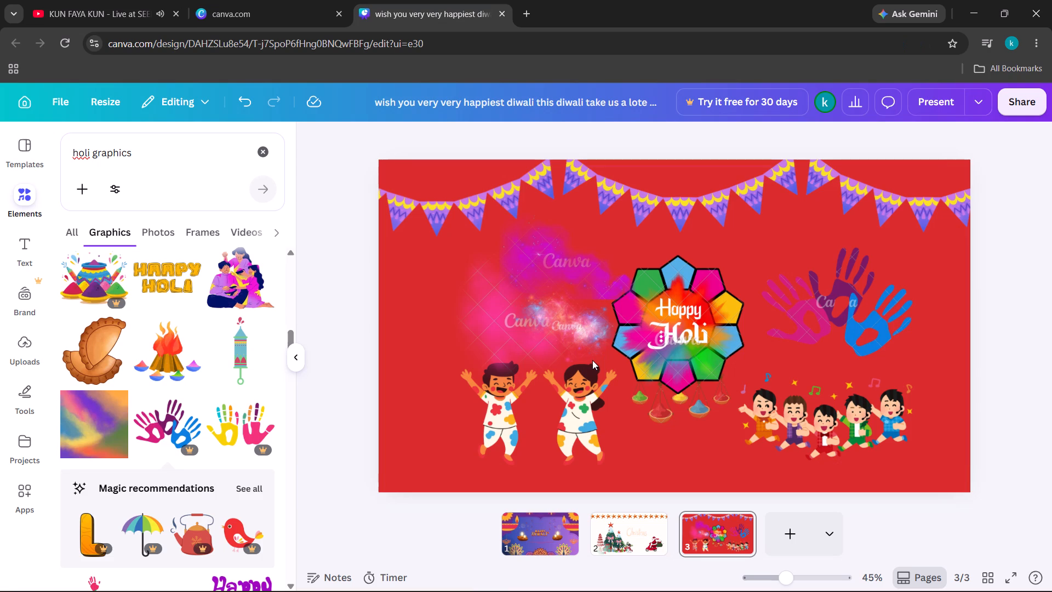
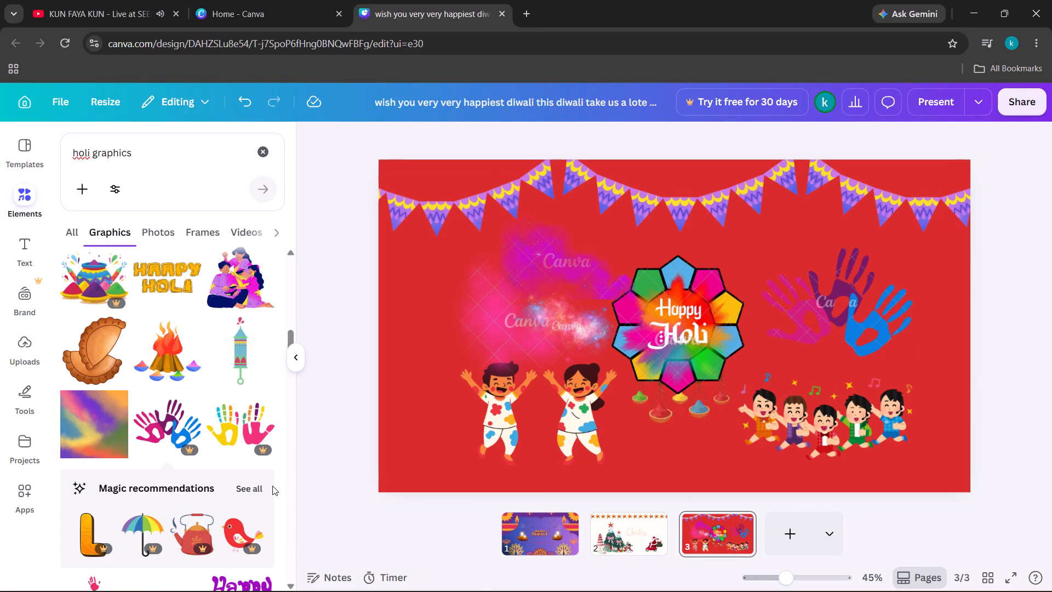
Add the plate of pink powder graphic, shrink it, and place it below the Happy Holi graphic near the page's bottom edge.
scroll(130, 429, down, 2)
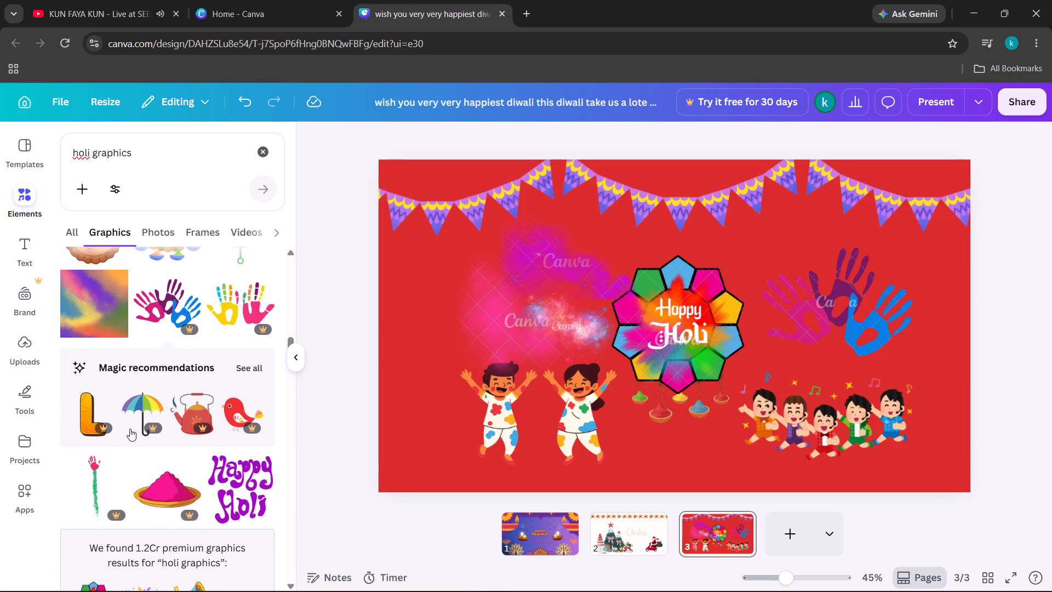
scroll(130, 429, down, 1)
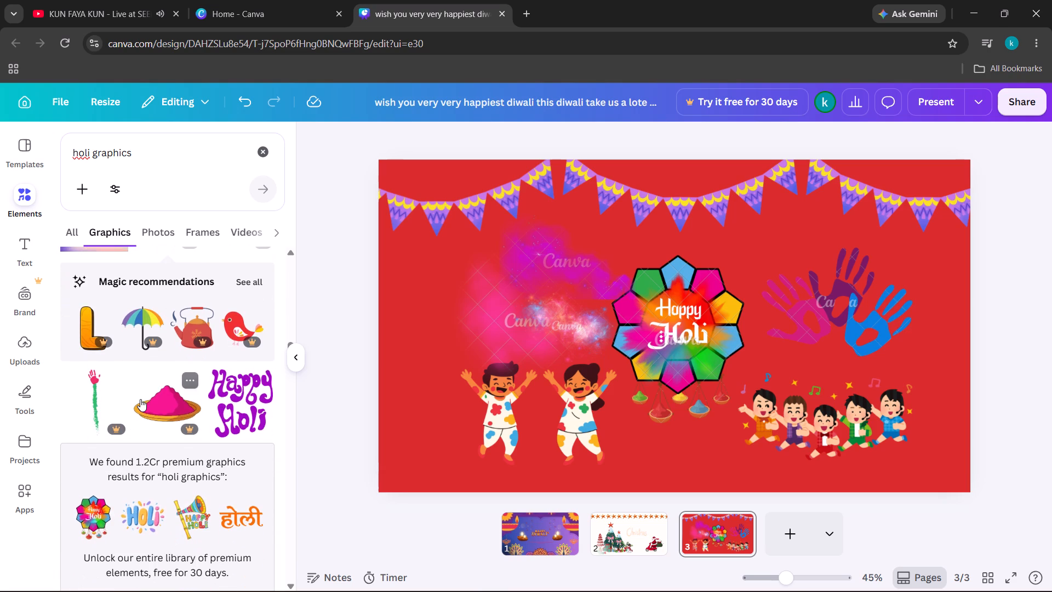
click(140, 399)
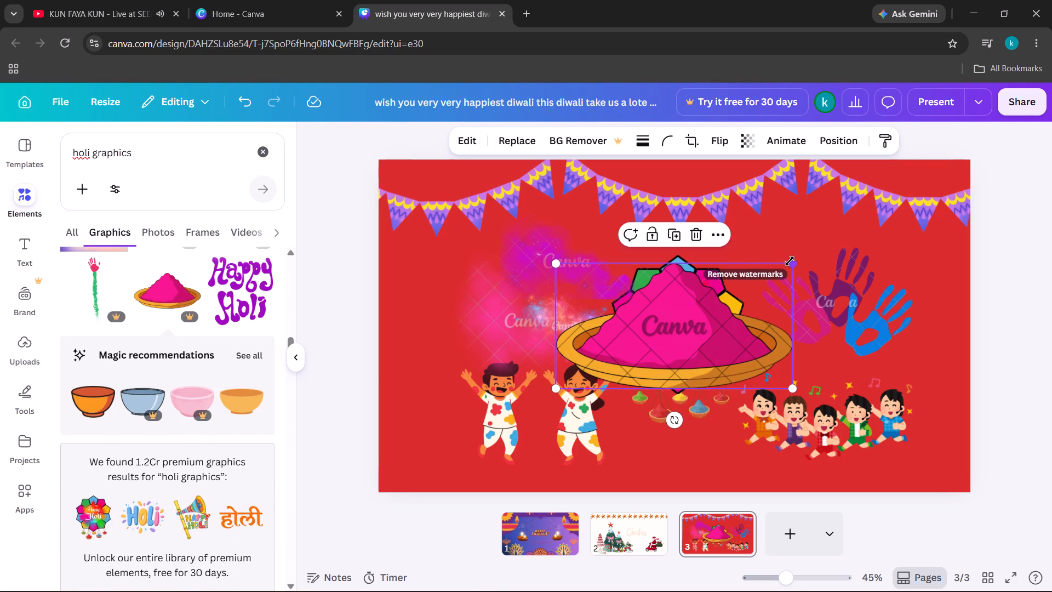
drag(790, 261, 674, 340)
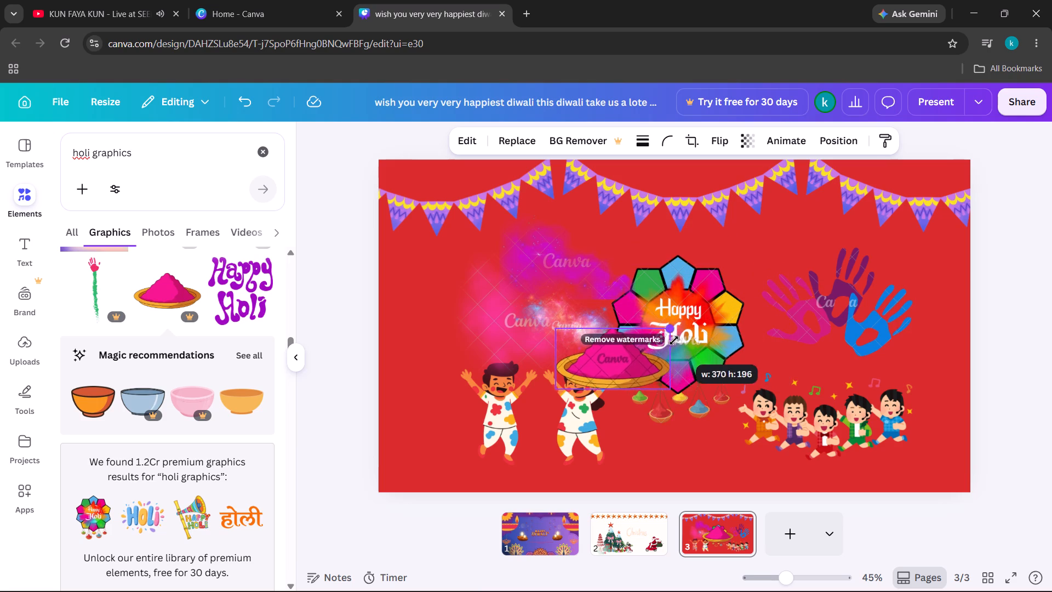
drag(674, 340, 655, 357)
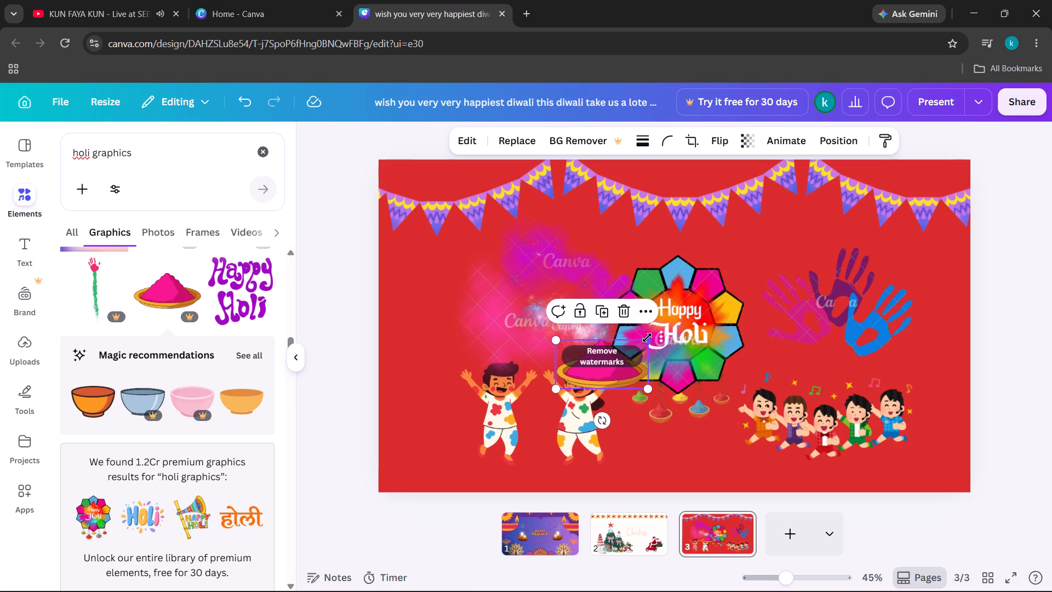
drag(647, 338, 601, 366)
drag(587, 375, 658, 457)
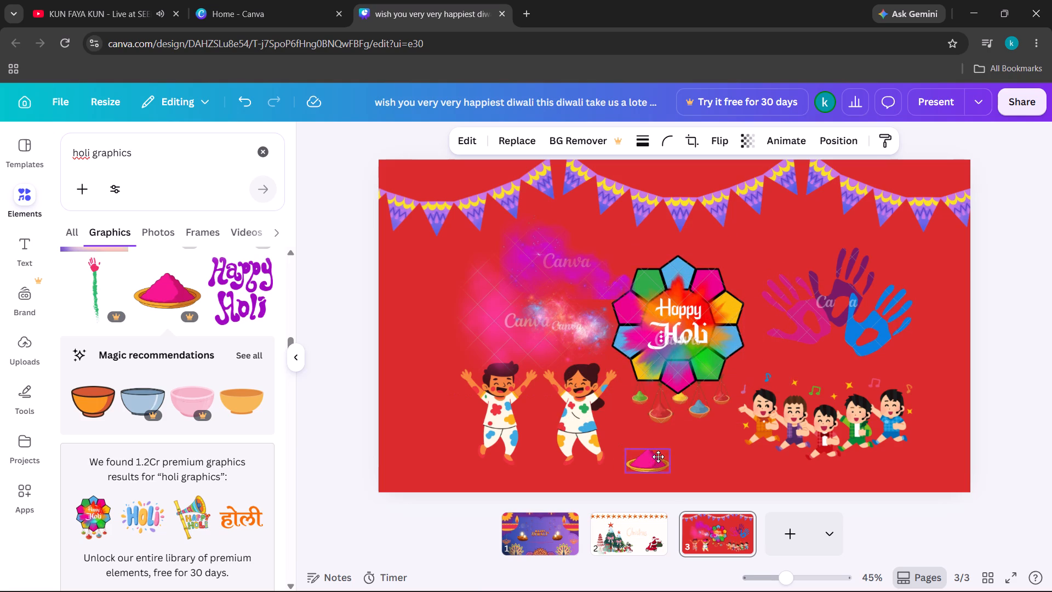
drag(658, 457, 660, 456)
Duplicate the pink powder plate twice and line up the copies along the page's bottom edge, beneath and left of the two jumping children.
click(655, 419)
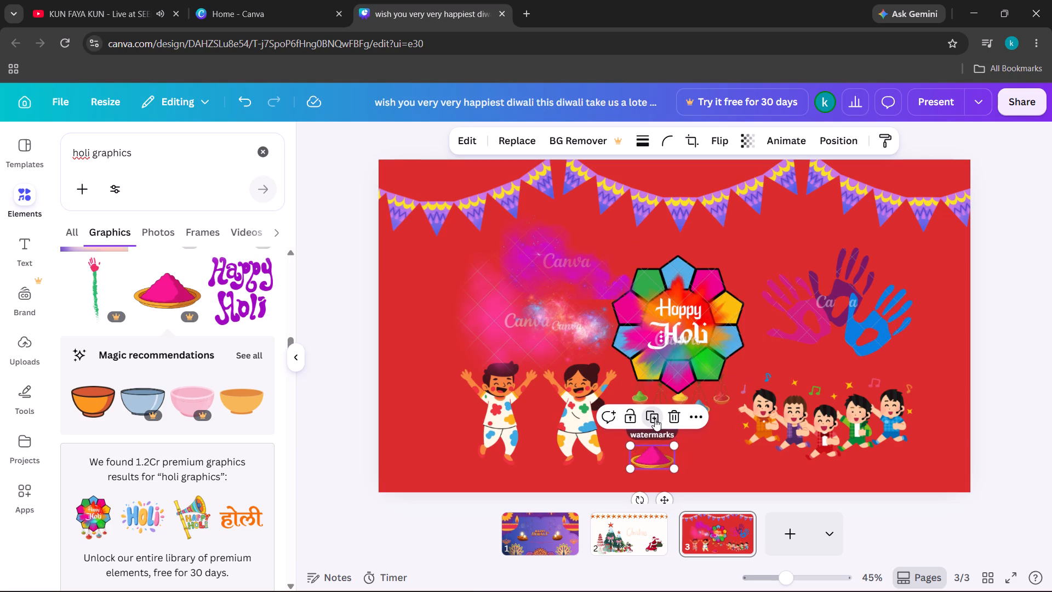
drag(652, 449, 552, 459)
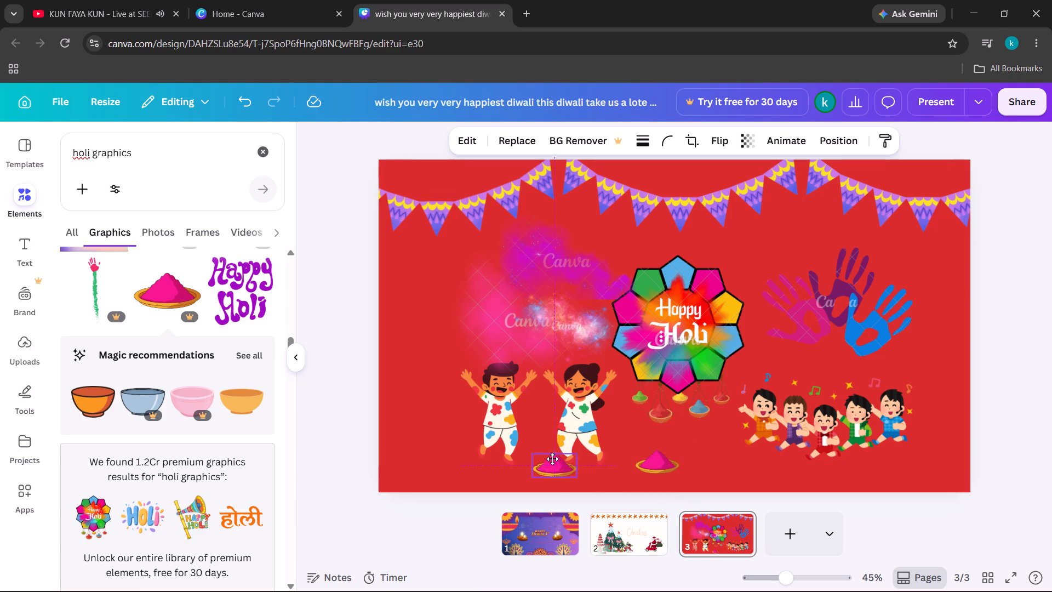
drag(552, 459, 543, 454)
click(541, 420)
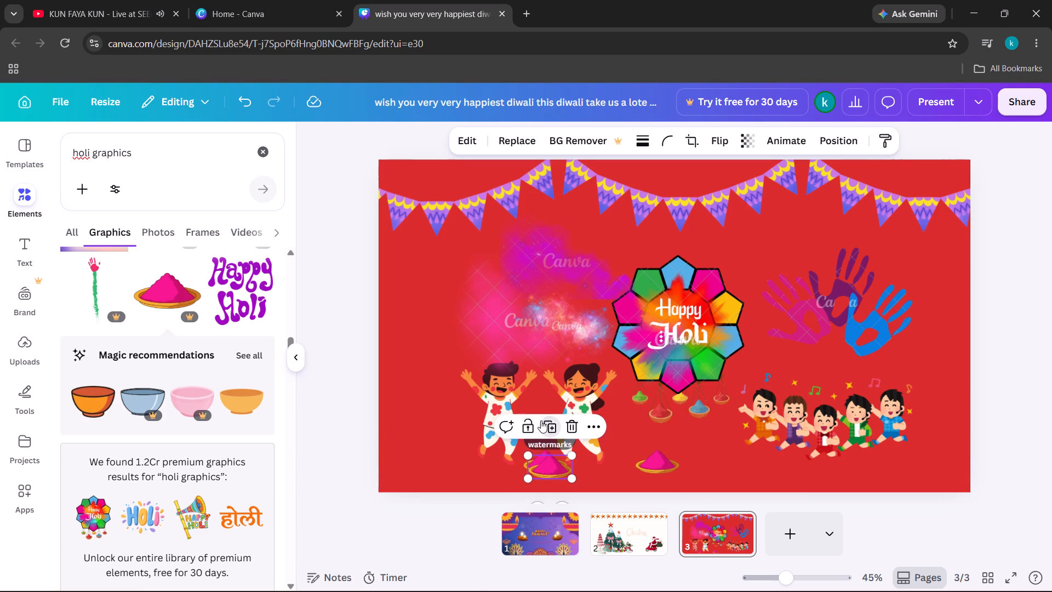
drag(557, 470, 432, 456)
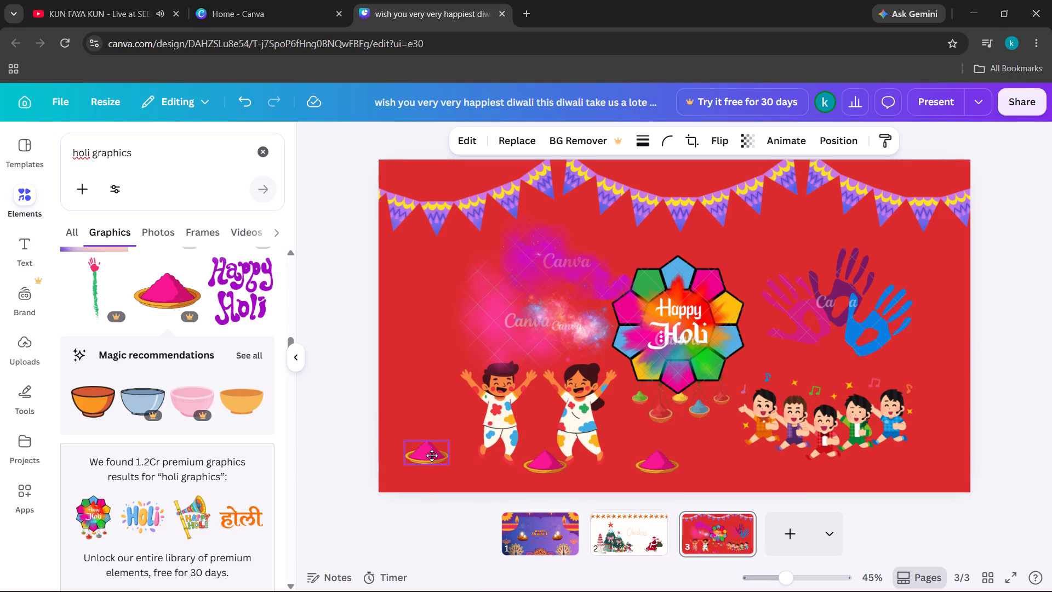
drag(432, 456, 441, 465)
click(352, 382)
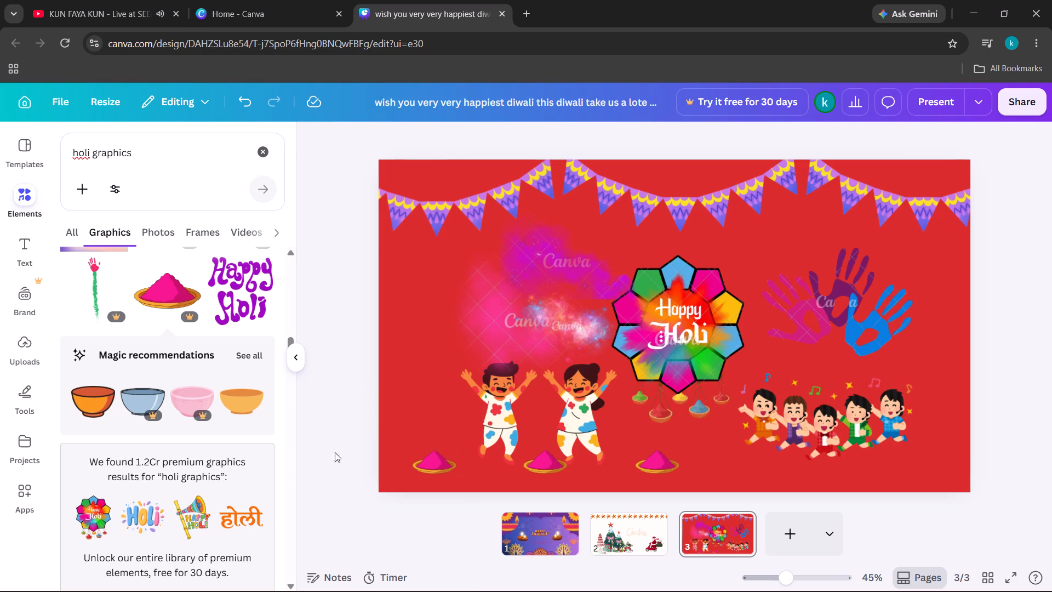
Look through more of the holi graphics results for further decorations.
scroll(203, 494, down, 3)
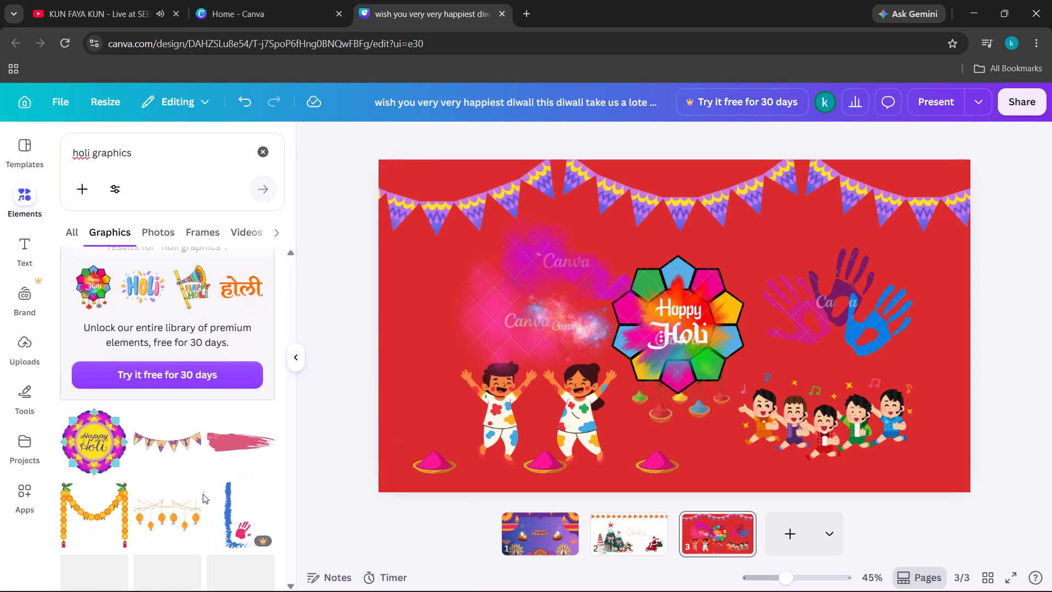
scroll(203, 494, down, 3)
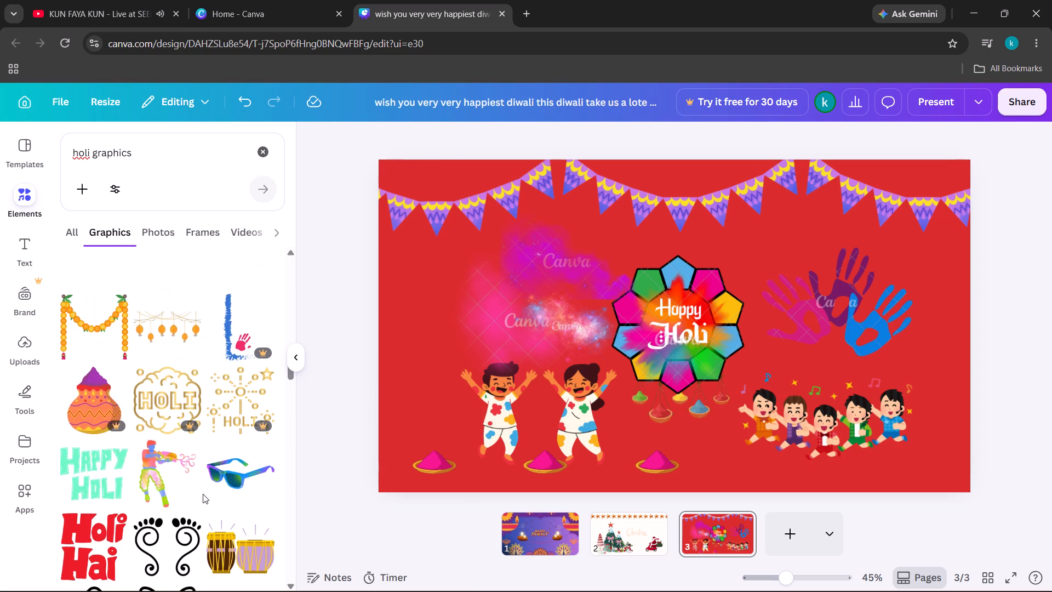
scroll(203, 494, down, 4)
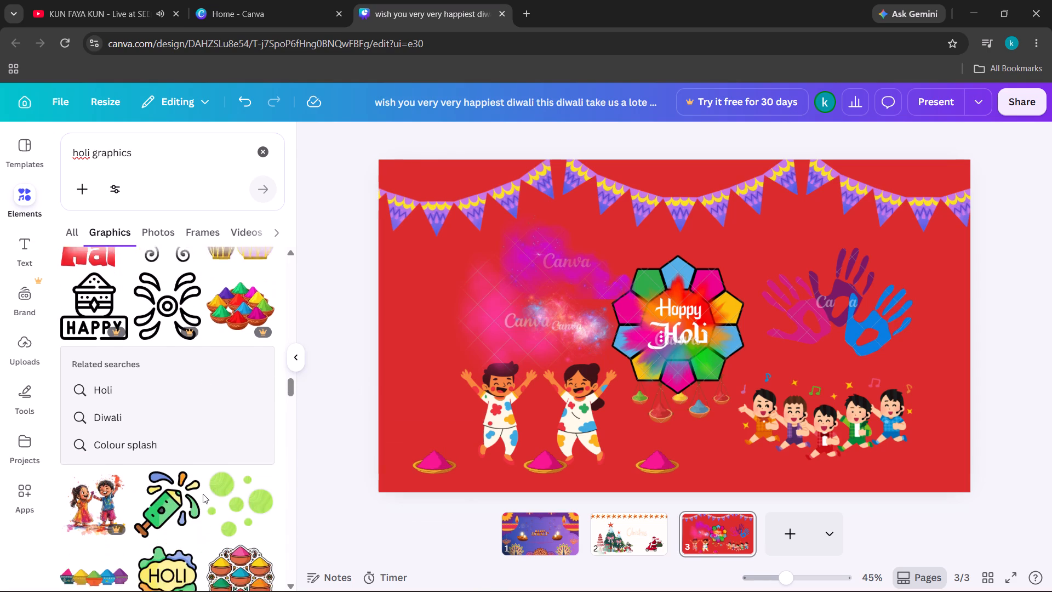
scroll(203, 494, down, 1)
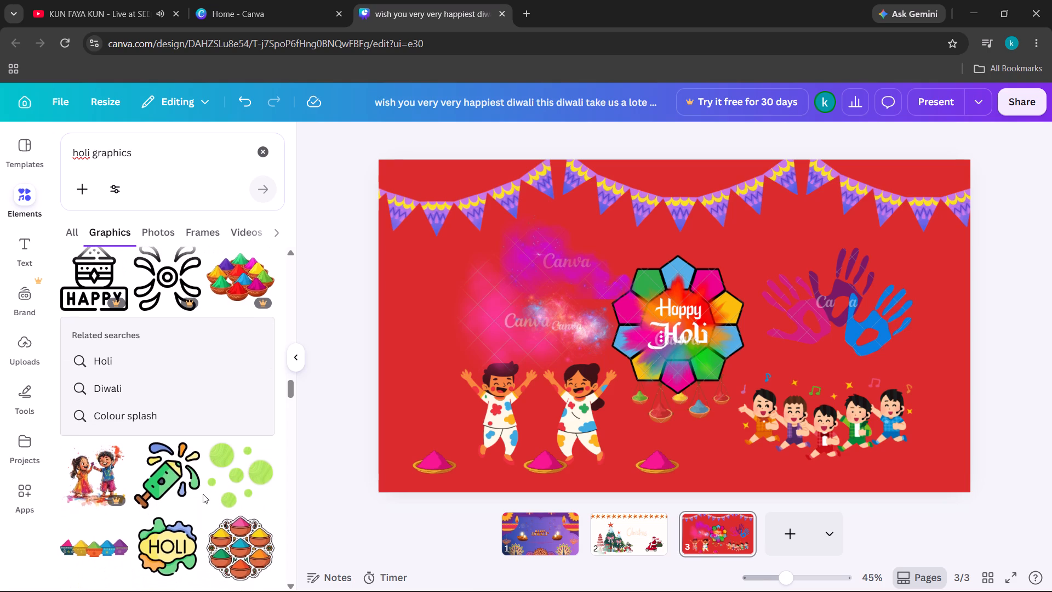
scroll(203, 494, down, 1)
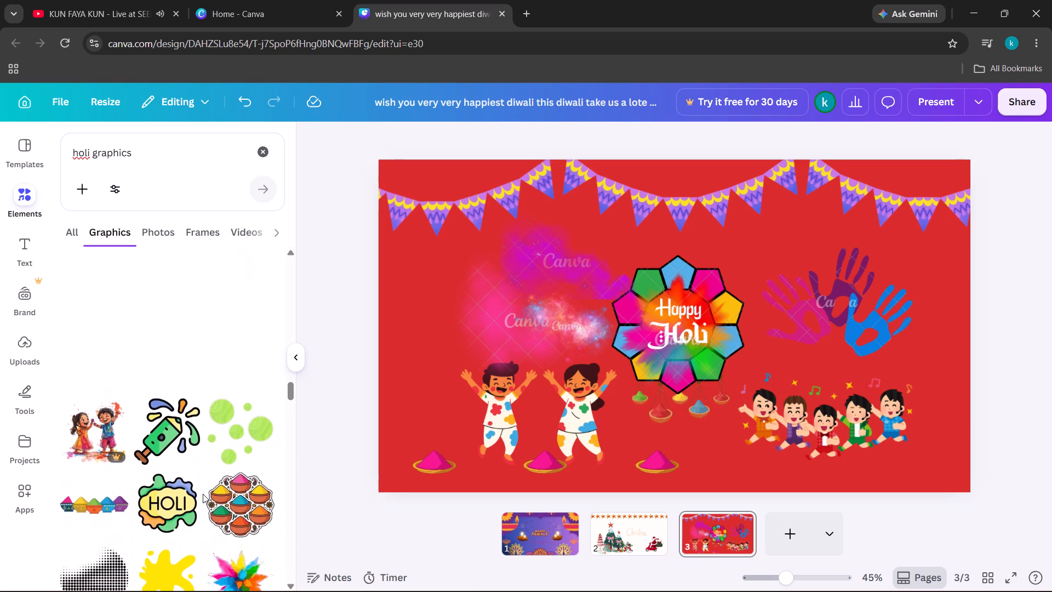
scroll(203, 494, down, 2)
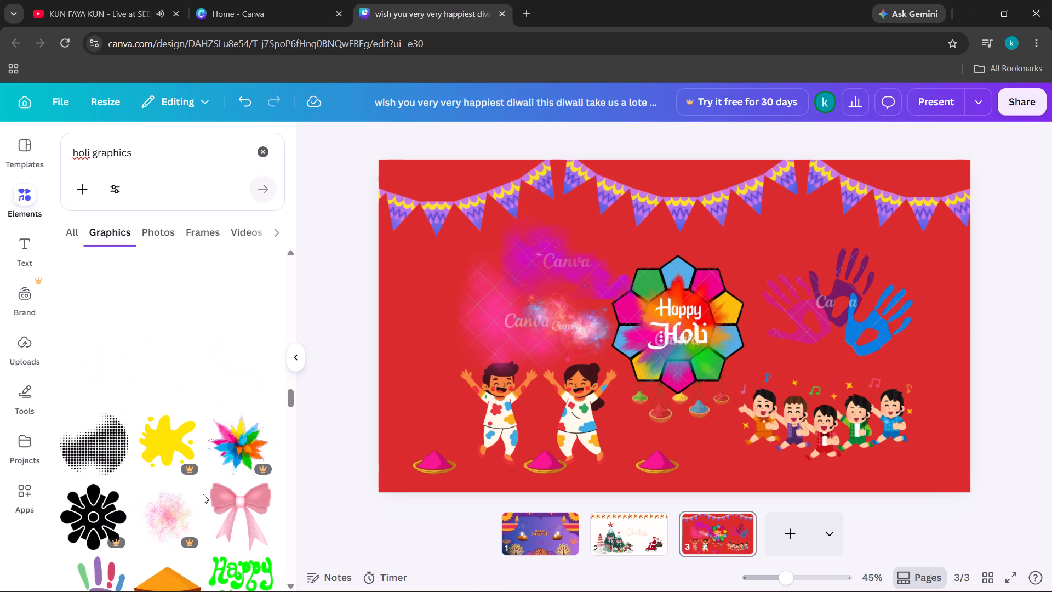
scroll(203, 494, down, 1)
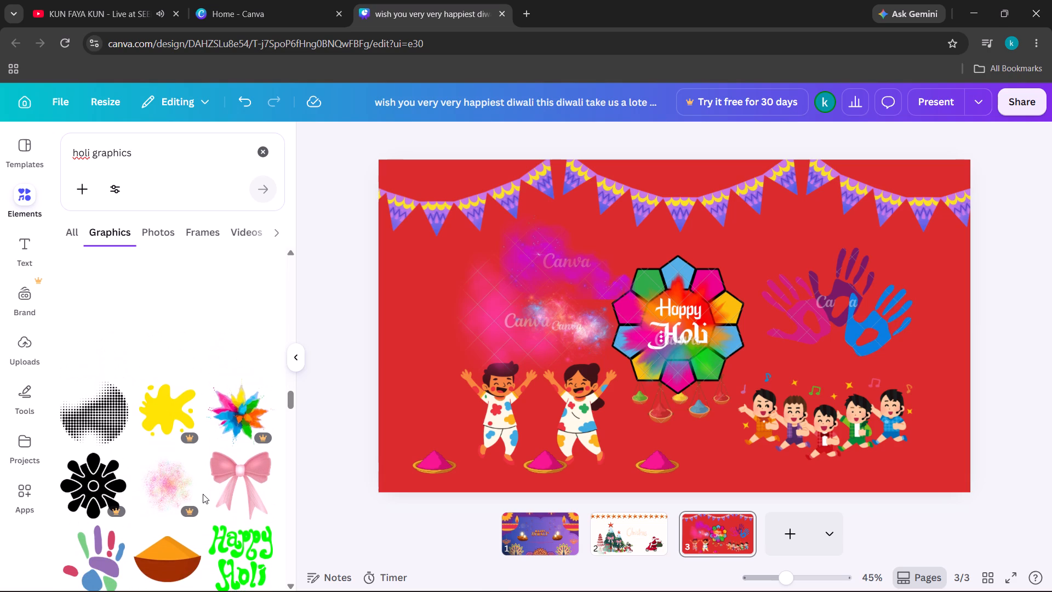
scroll(203, 494, down, 1)
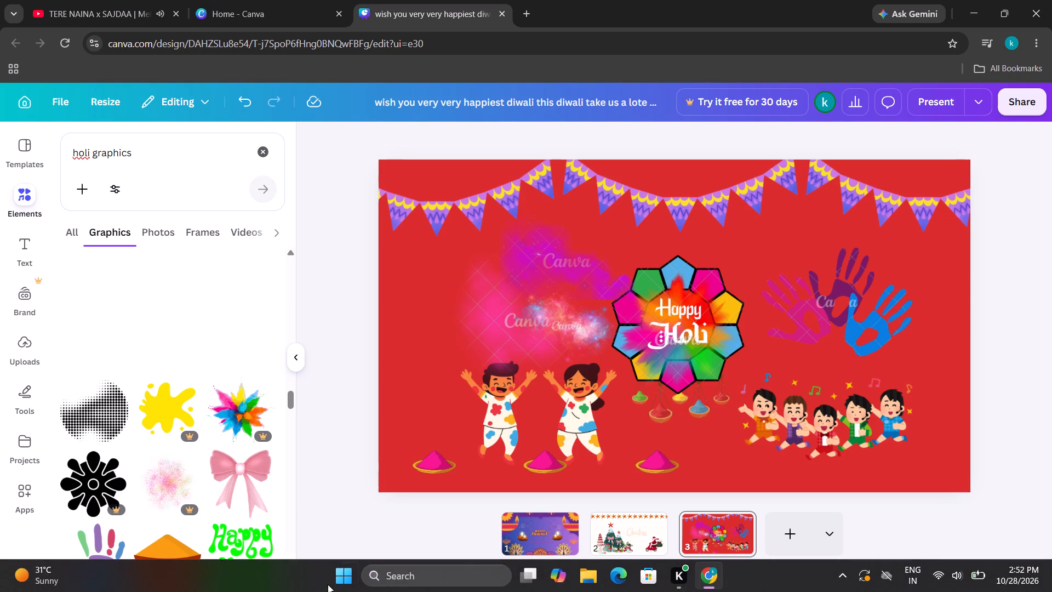
scroll(226, 509, down, 1)
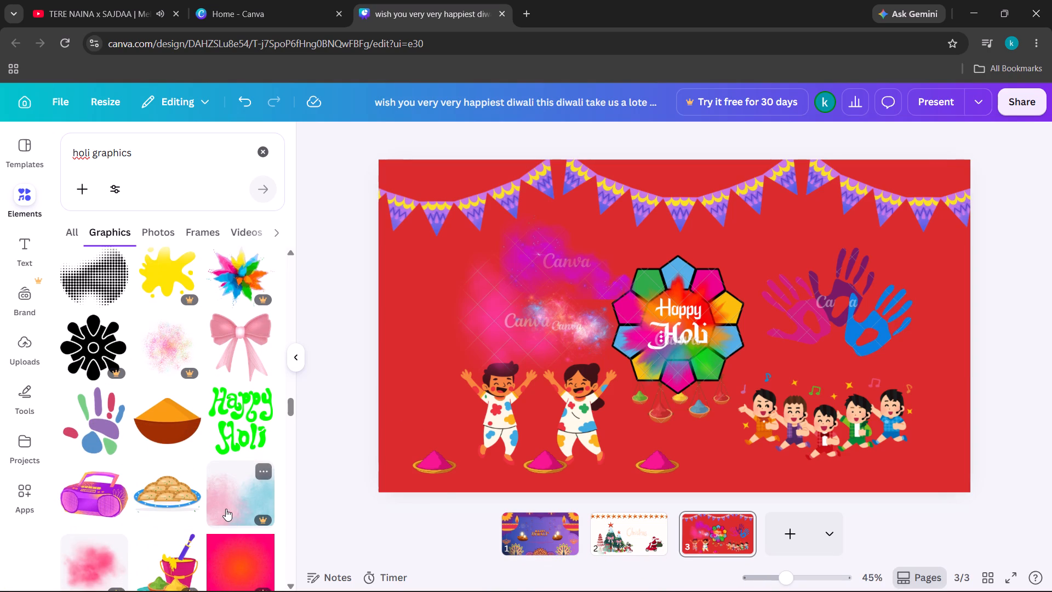
Add a new fourth page after the Holi page.
click(787, 527)
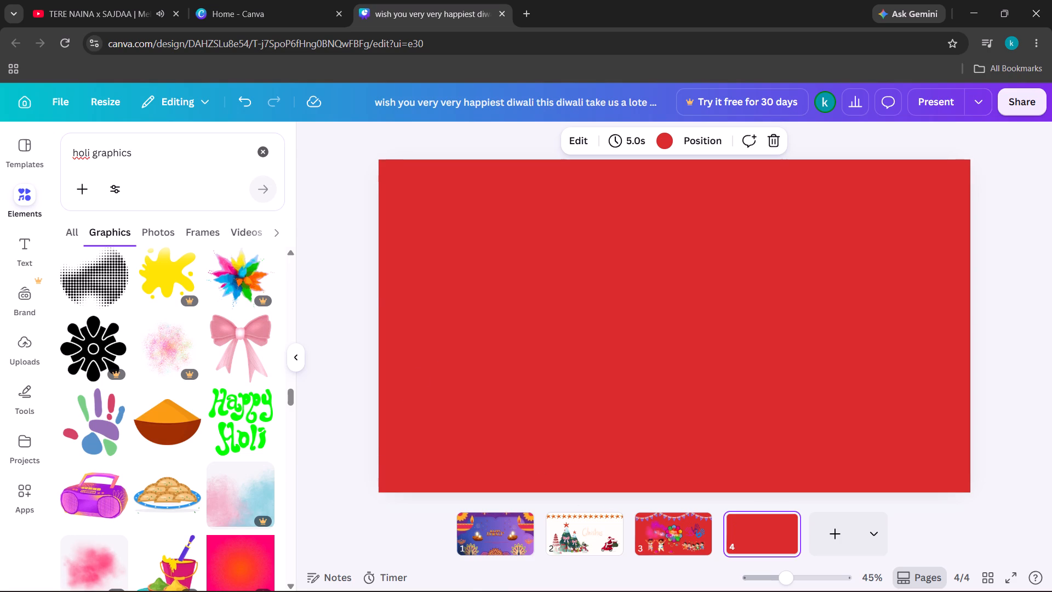
Replace the element search with "diwali graphics" and run it.
click(150, 153)
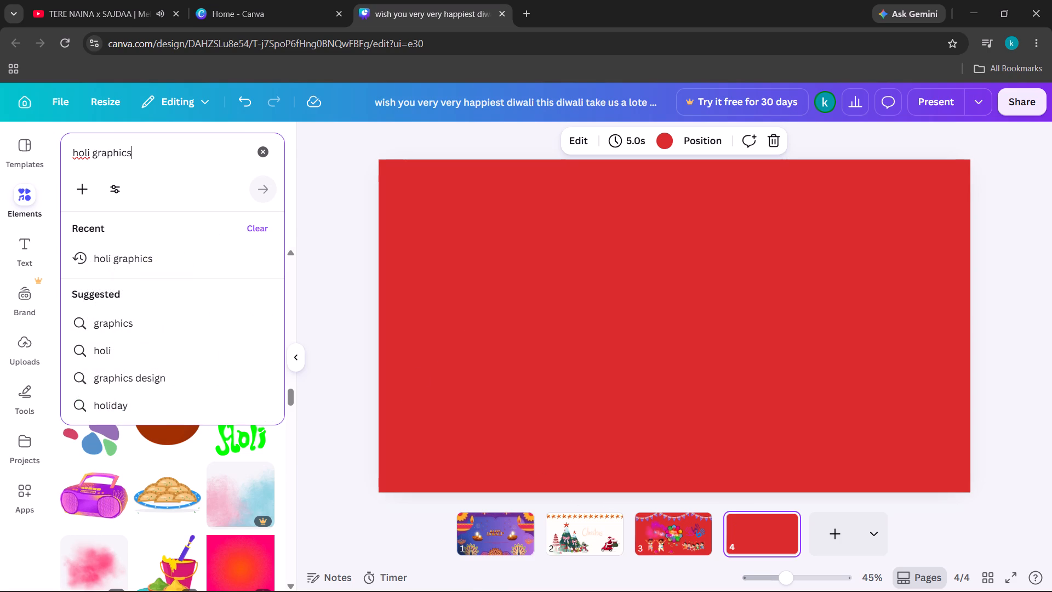
key(Delete)
key(BackSpace)
key(BackSpace)
key(BackSpace)
key(BackSpace)
key(BackSpace)
key(BackSpace)
key(BackSpace)
key(BackSpace)
key(BackSpace)
key(BackSpace)
key(BackSpace)
key(BackSpace)
key(BackSpace)
key(BackSpace)
key(BackSpace)
key(BackSpace)
key(BackSpace)
key(BackSpace)
key(BackSpace)
key(BackSpace)
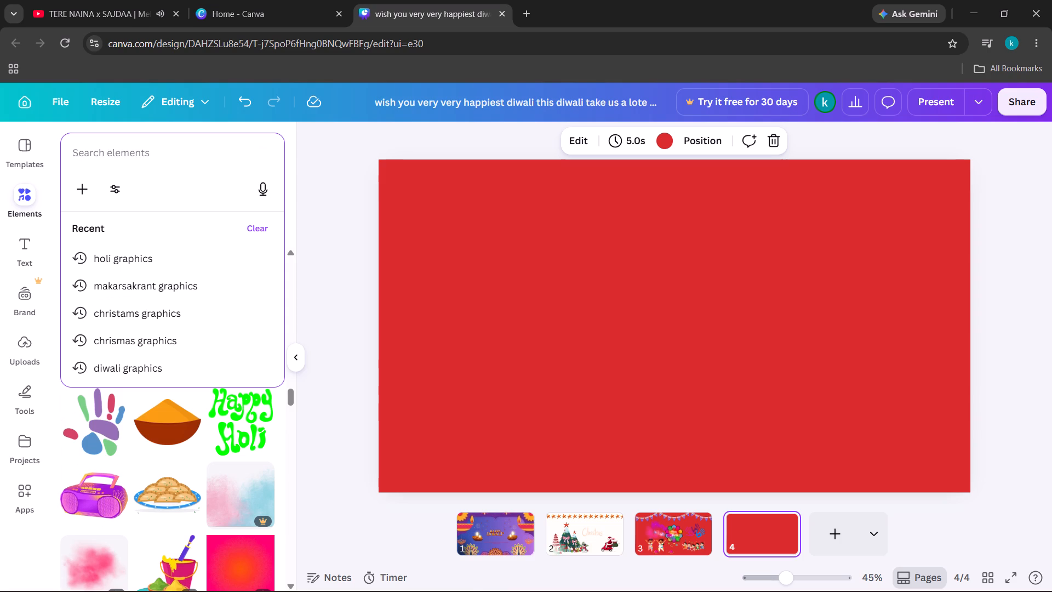
text(diwali)
key(space)
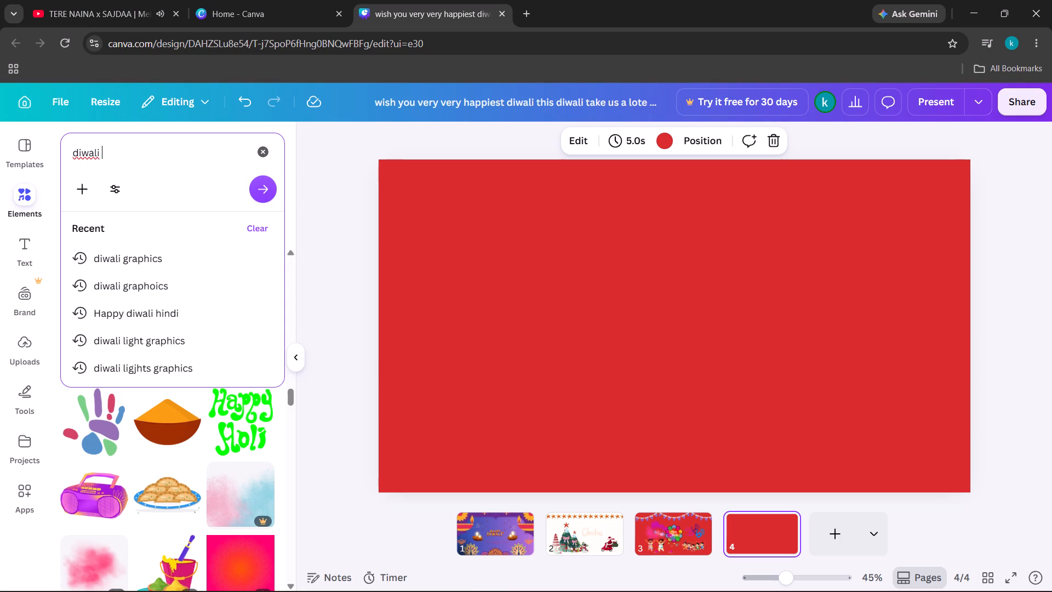
text(graphics)
key(space)
key(Return)
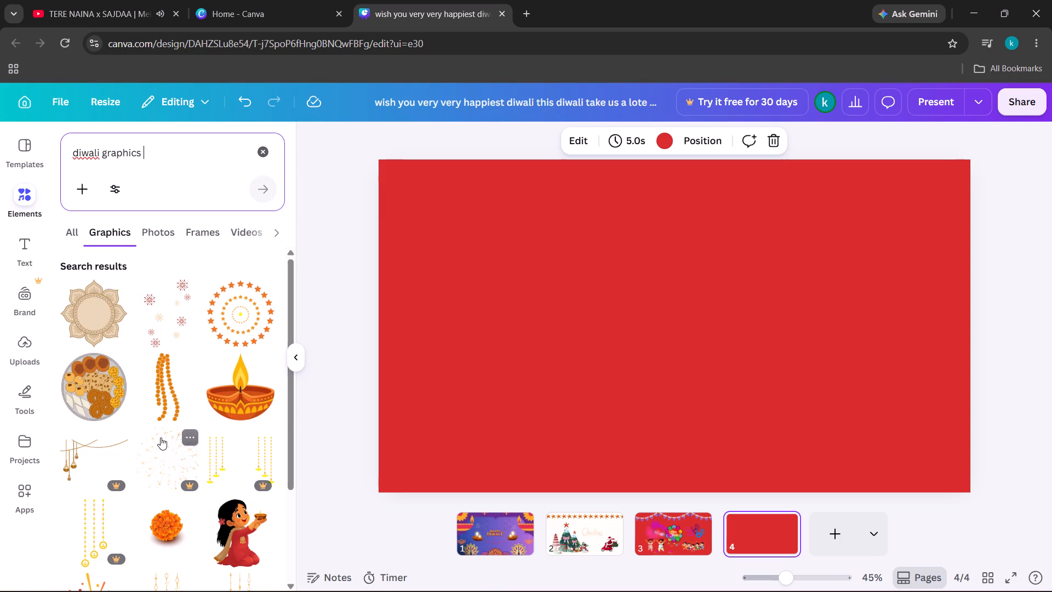
Add the purple, pink and yellow mandala corner graphic to page 4 and fit it into the page's upper left corner.
scroll(161, 437, down, 6)
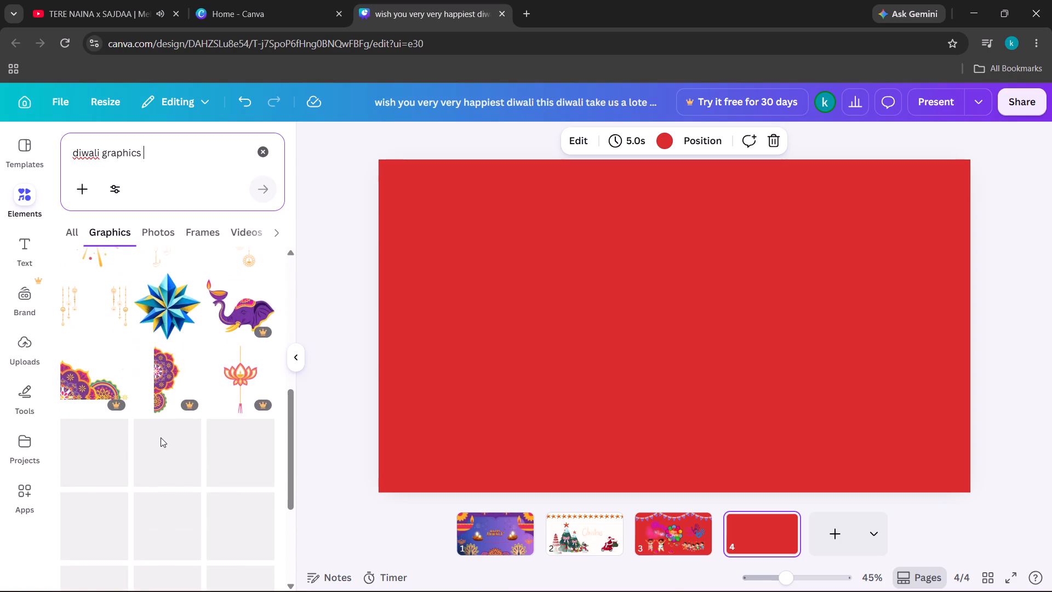
scroll(161, 437, down, 6)
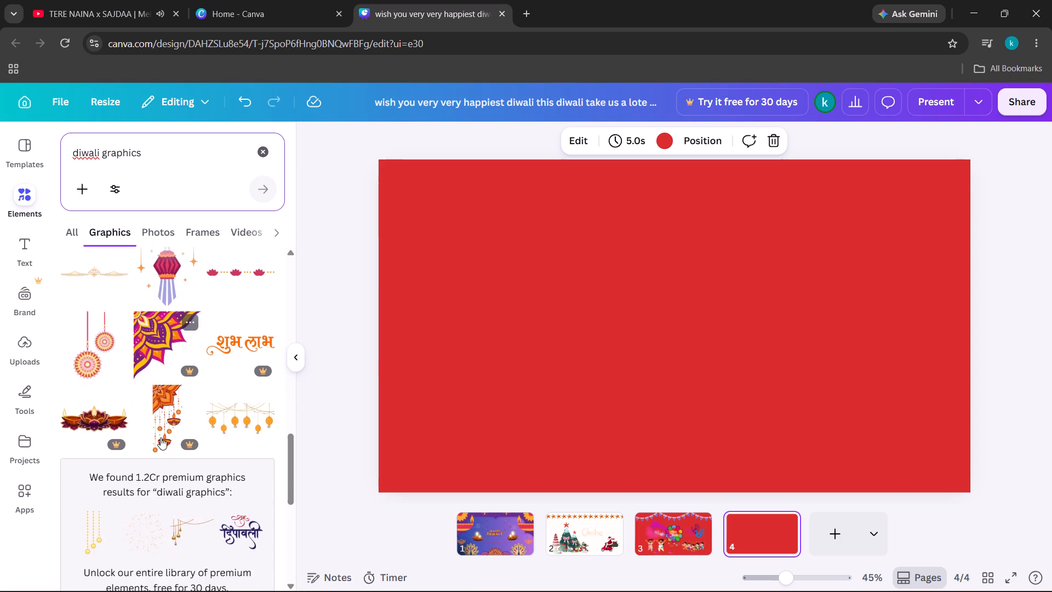
scroll(161, 437, down, 1)
click(174, 337)
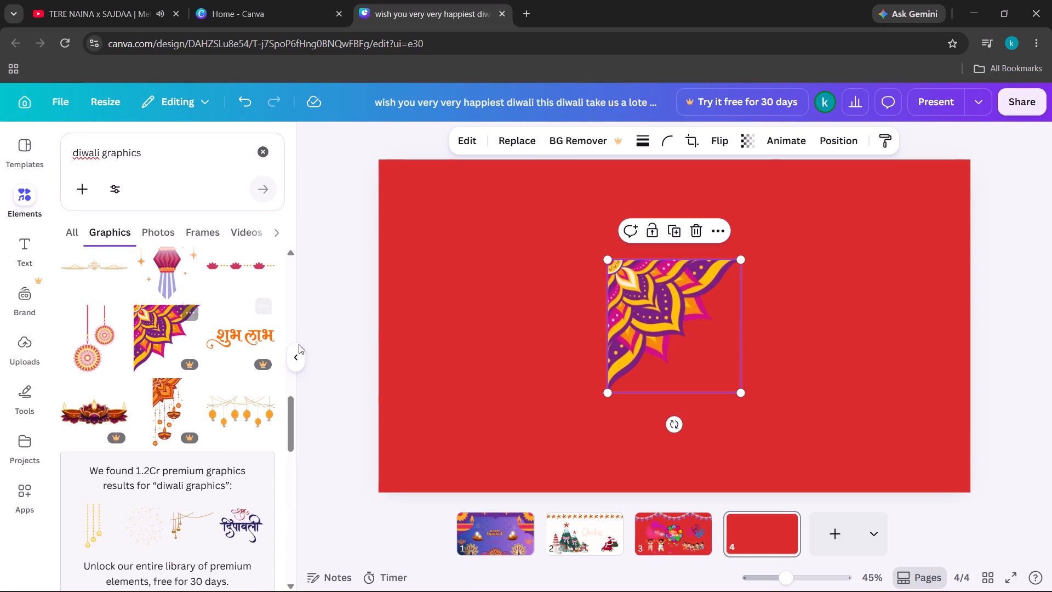
drag(630, 328, 430, 243)
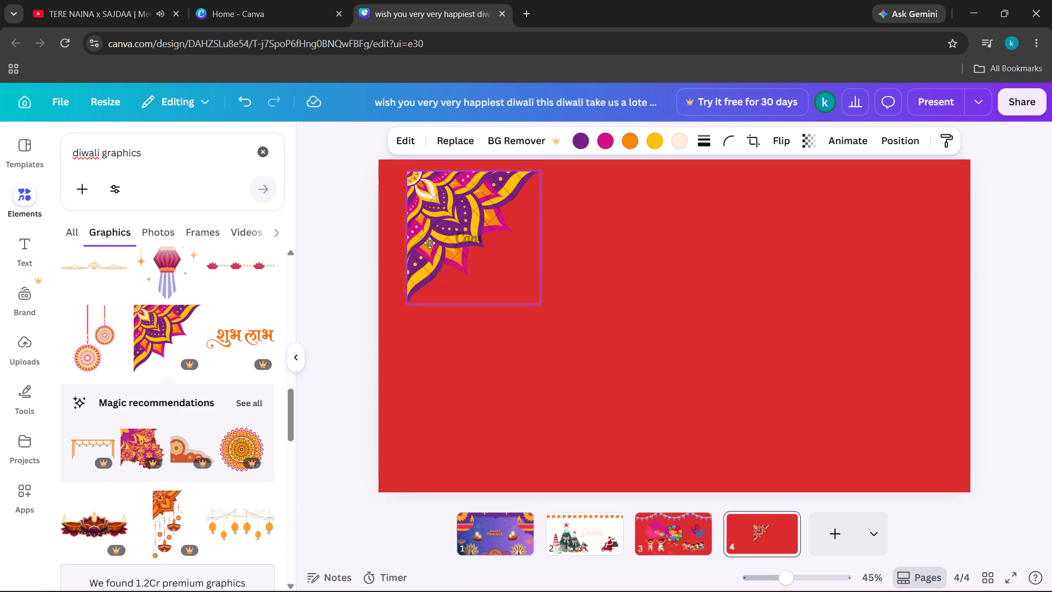
drag(430, 243, 400, 224)
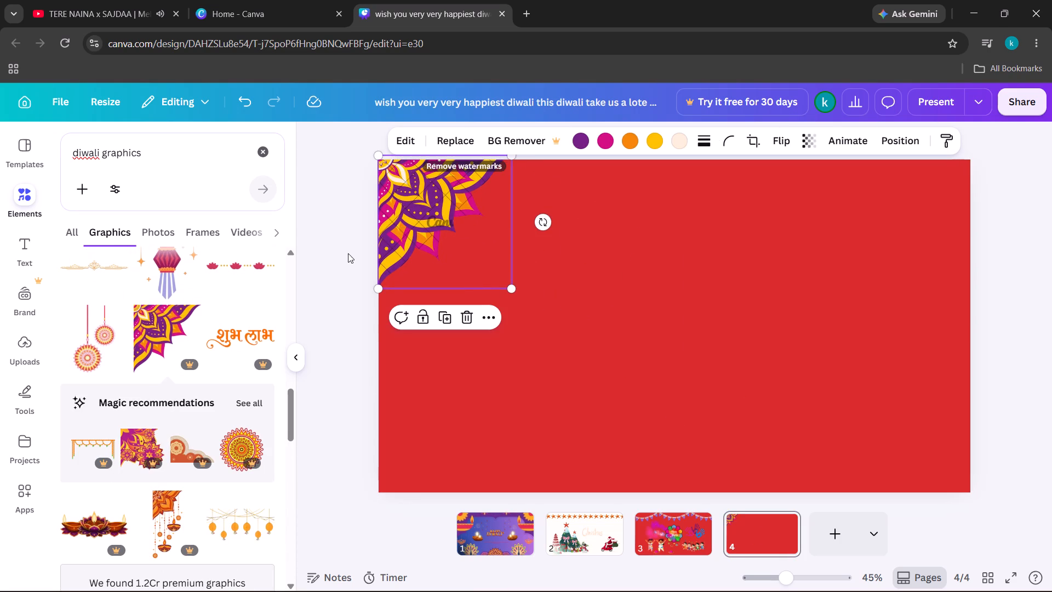
click(343, 263)
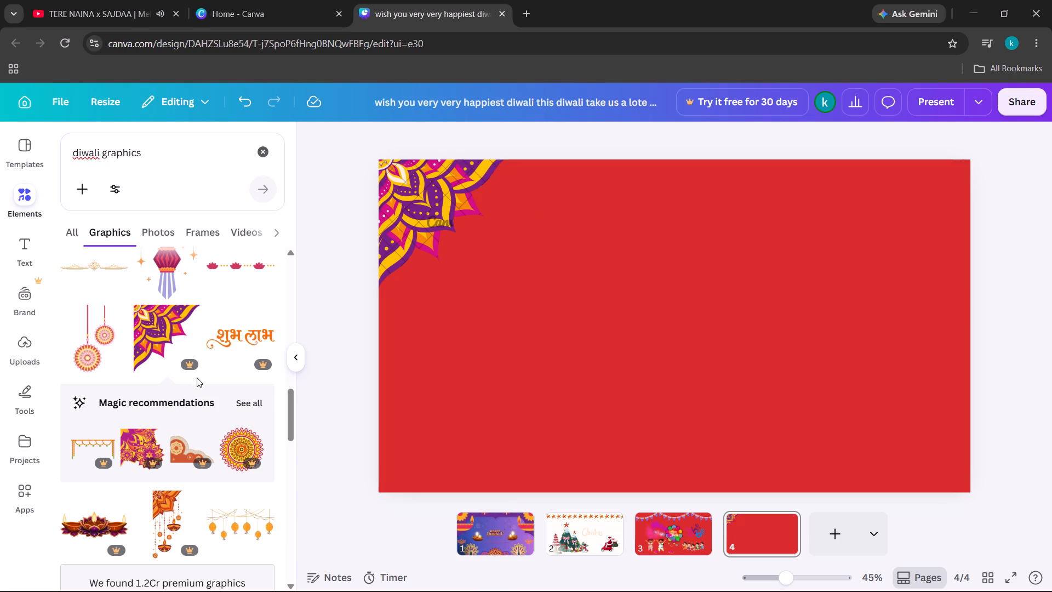
Look through more of the diwali graphics results for decorations and a greeting for page 4.
scroll(213, 403, down, 1)
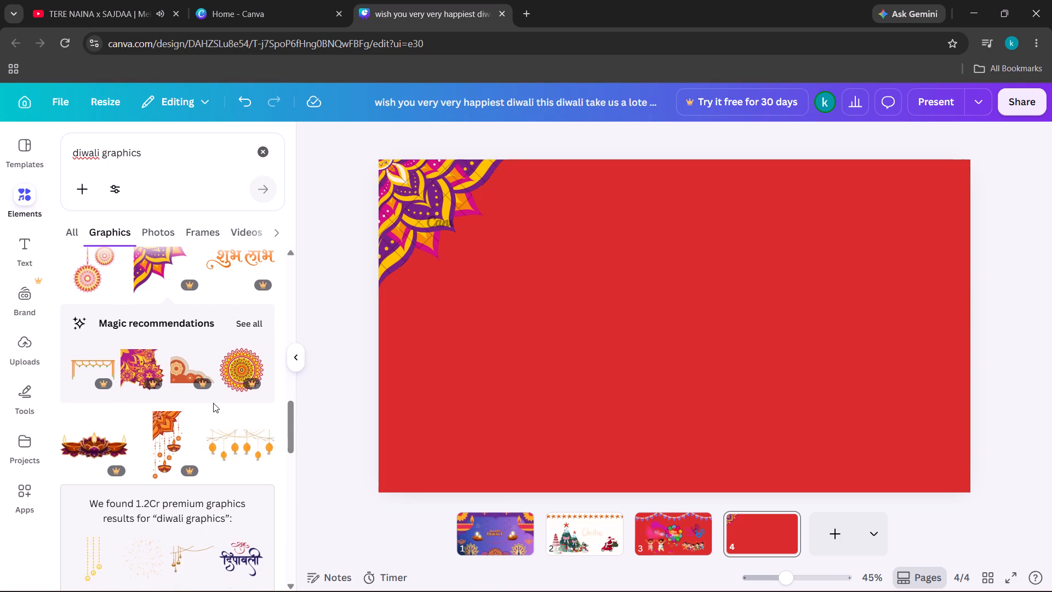
scroll(213, 403, down, 3)
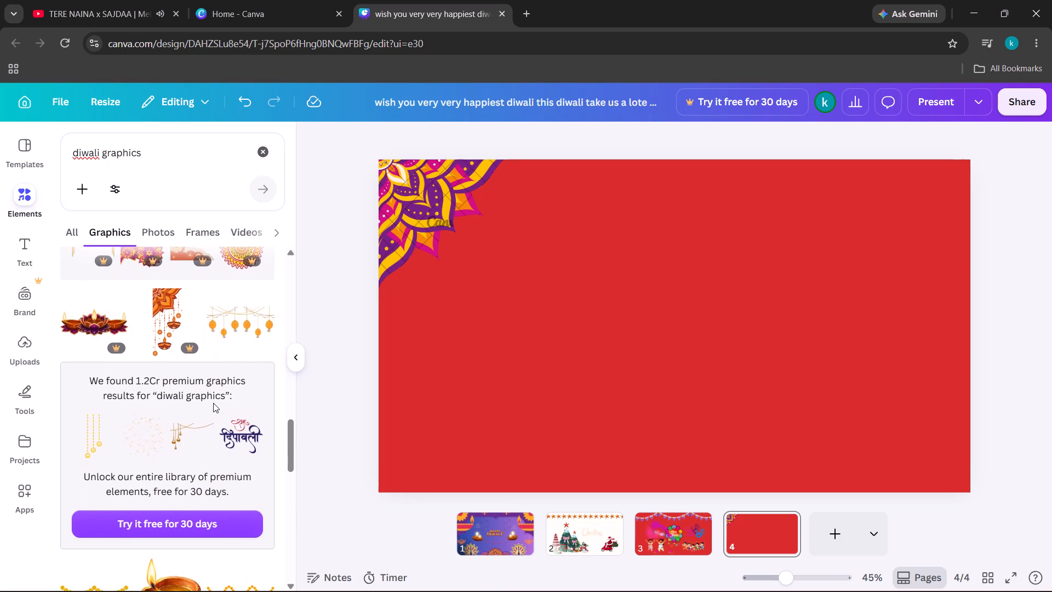
scroll(213, 403, down, 4)
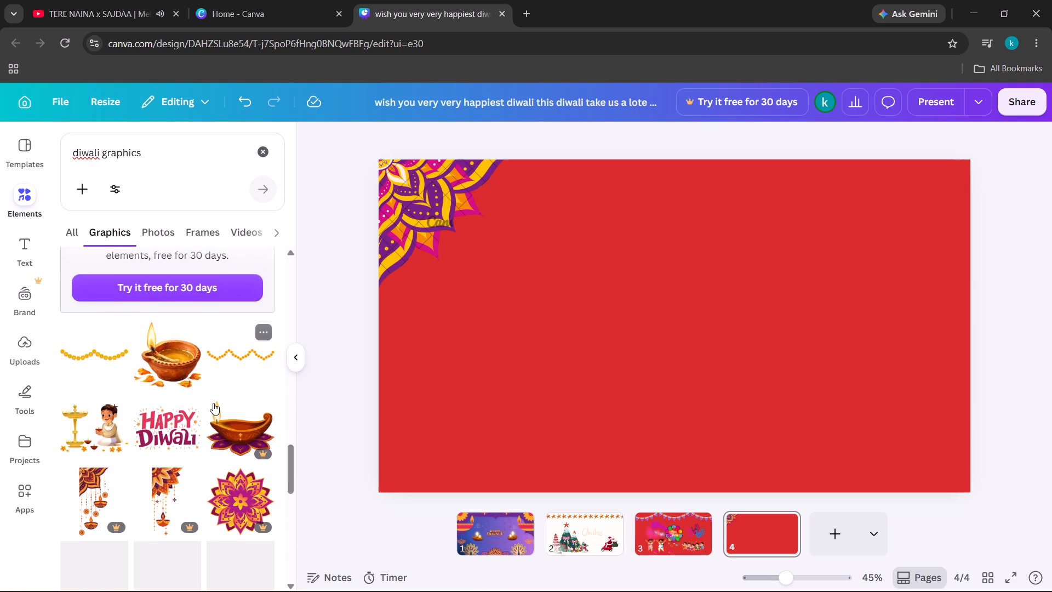
scroll(213, 403, down, 2)
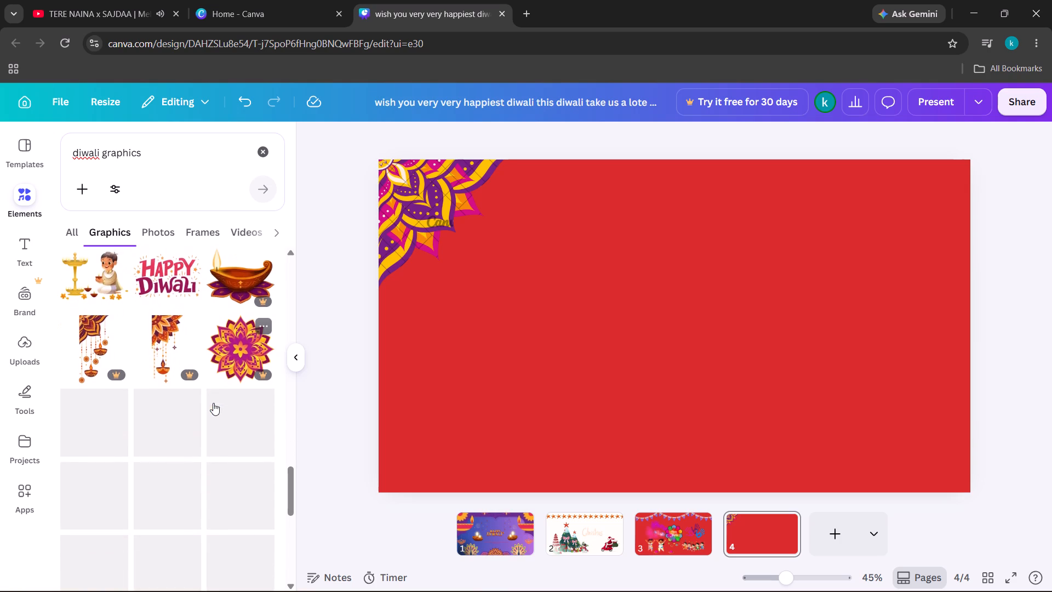
scroll(213, 403, down, 2)
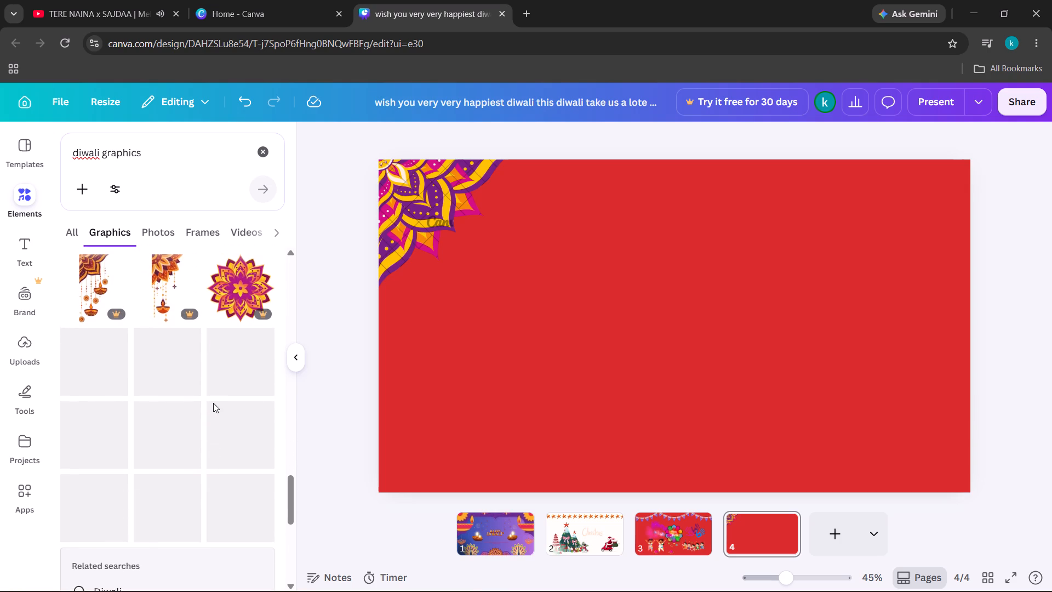
scroll(213, 403, down, 1)
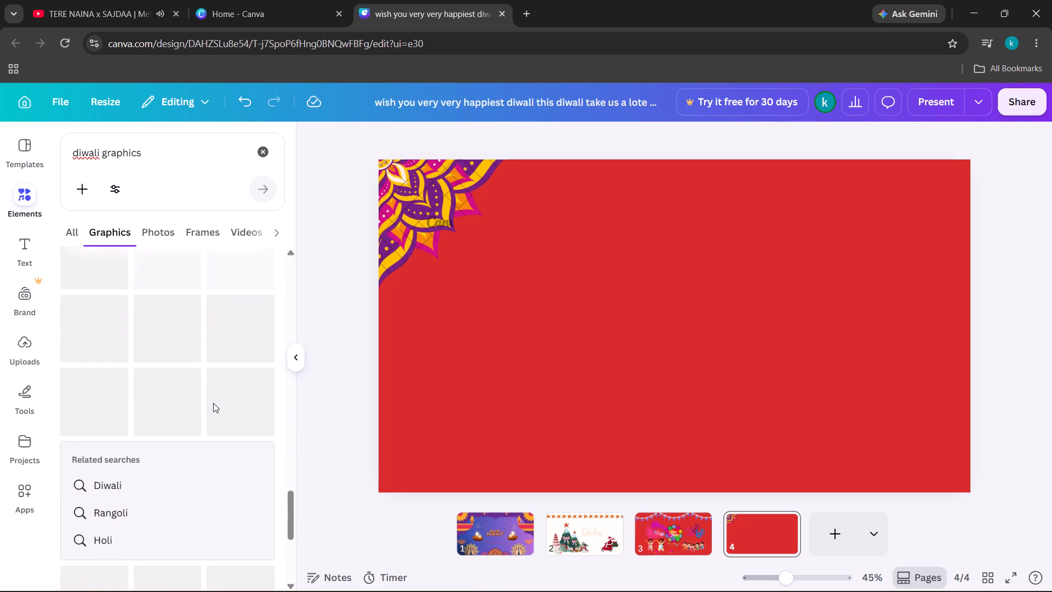
scroll(213, 403, down, 1)
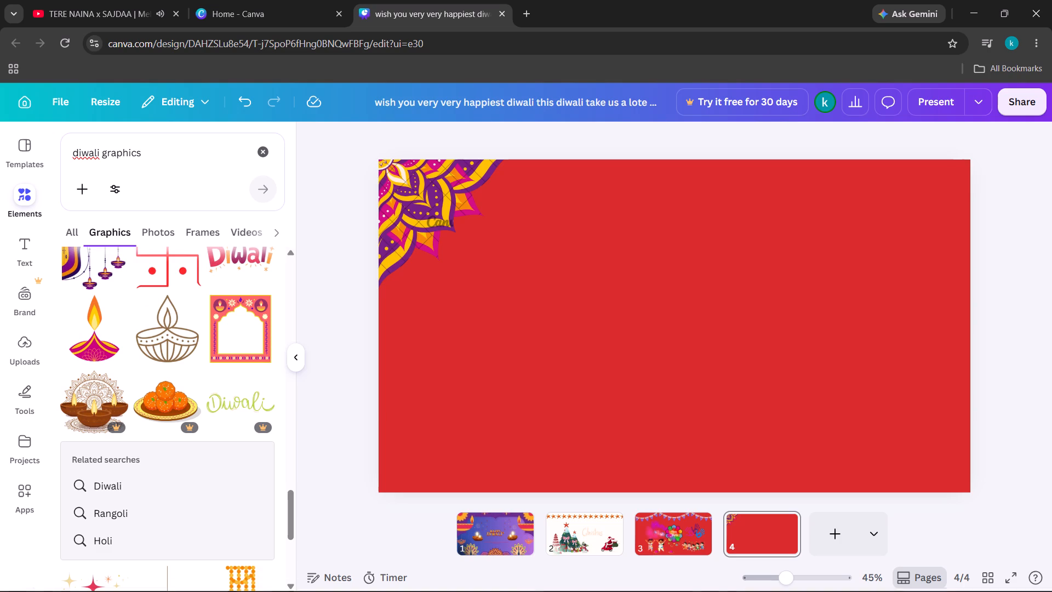
scroll(225, 461, down, 1)
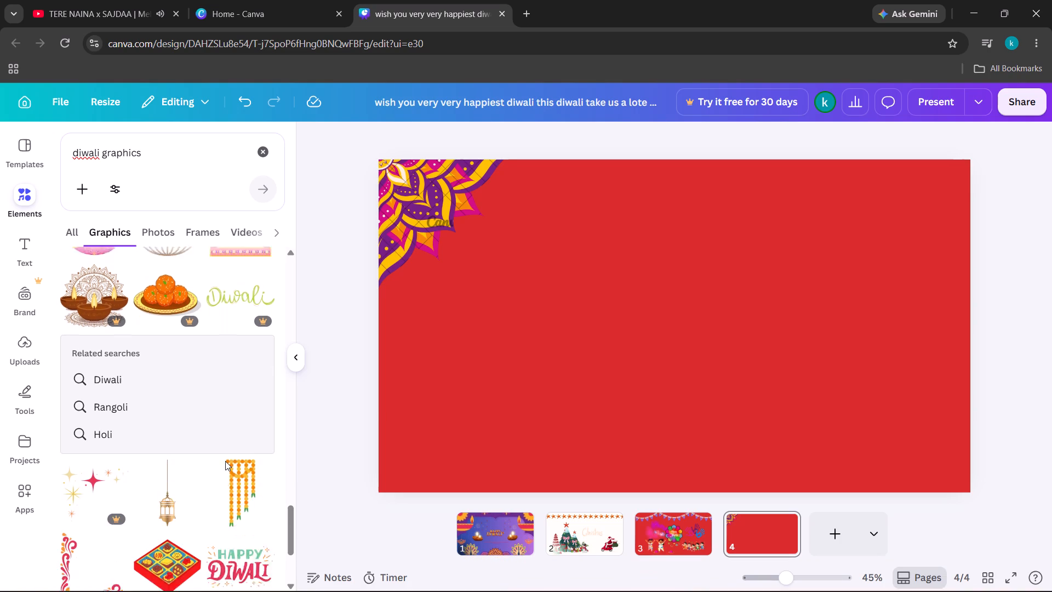
scroll(225, 461, down, 4)
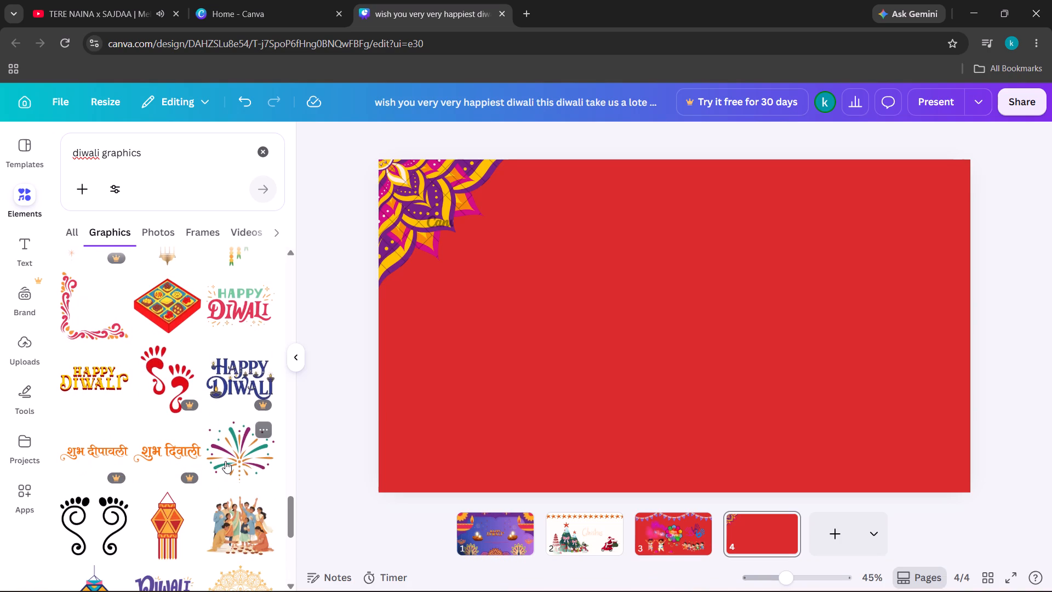
scroll(225, 461, down, 2)
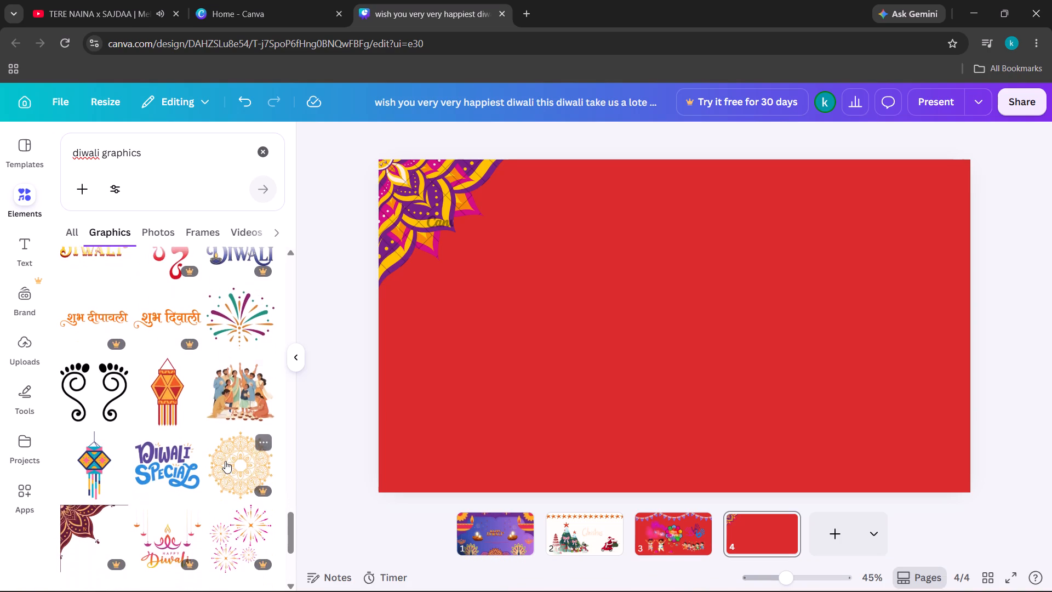
scroll(225, 461, down, 3)
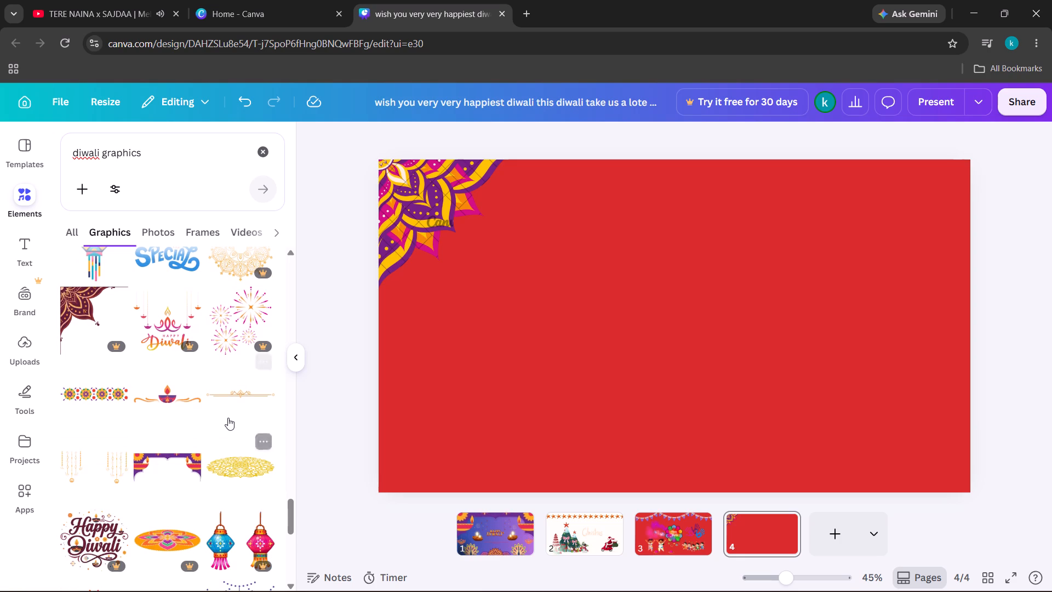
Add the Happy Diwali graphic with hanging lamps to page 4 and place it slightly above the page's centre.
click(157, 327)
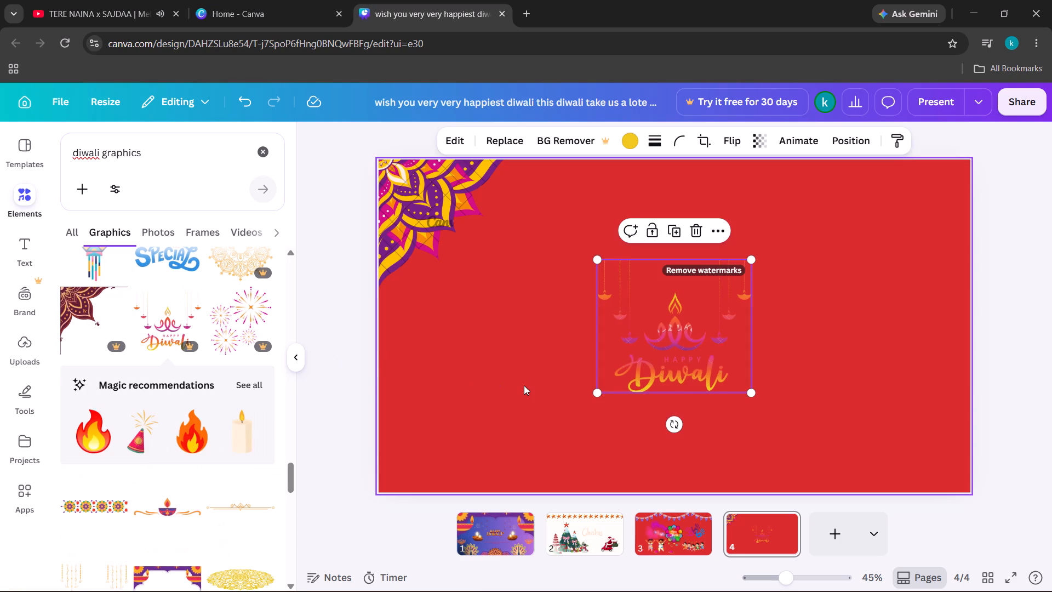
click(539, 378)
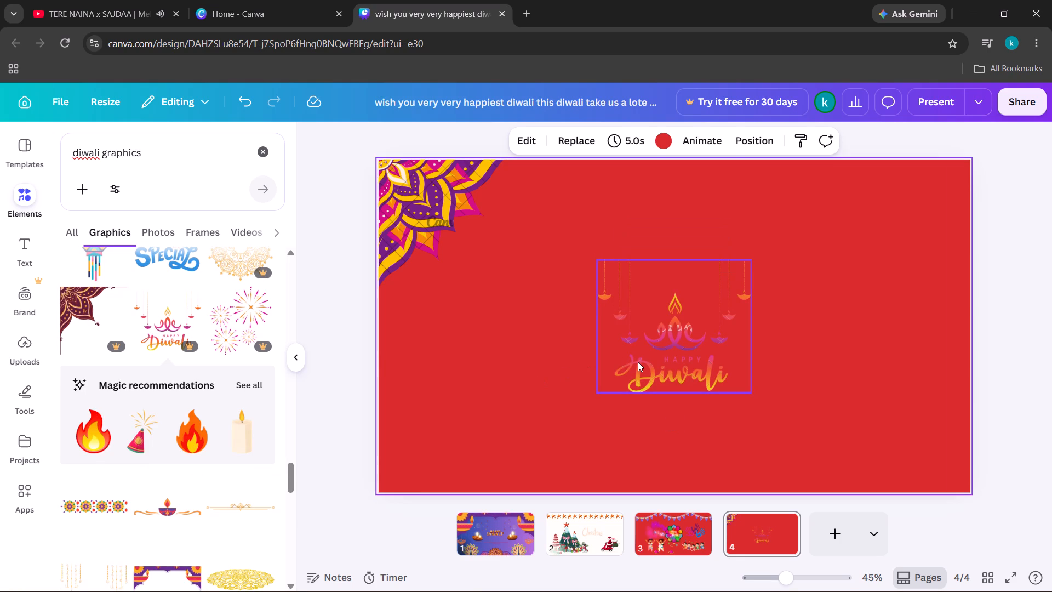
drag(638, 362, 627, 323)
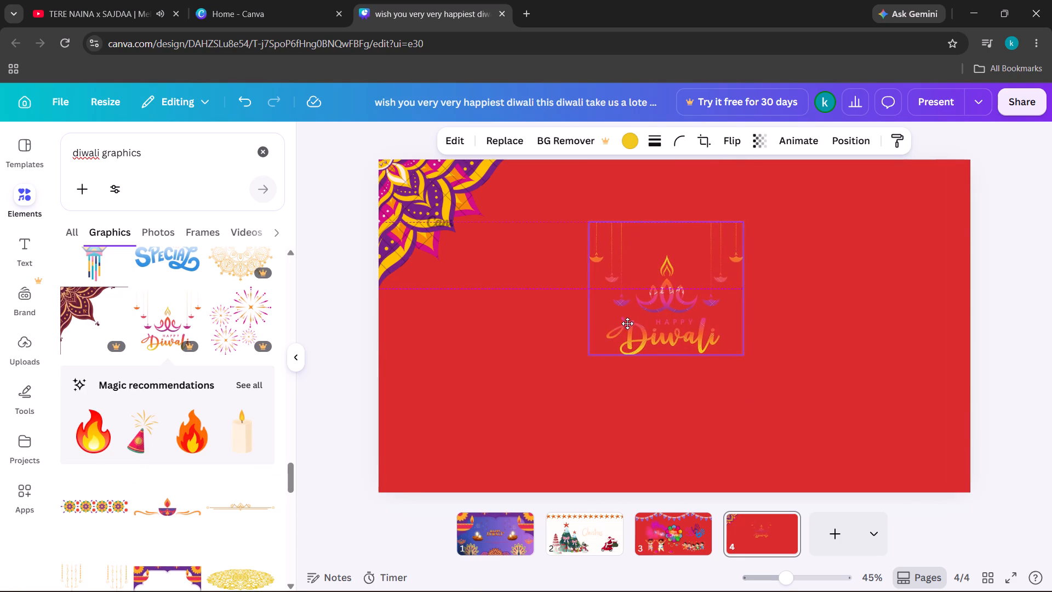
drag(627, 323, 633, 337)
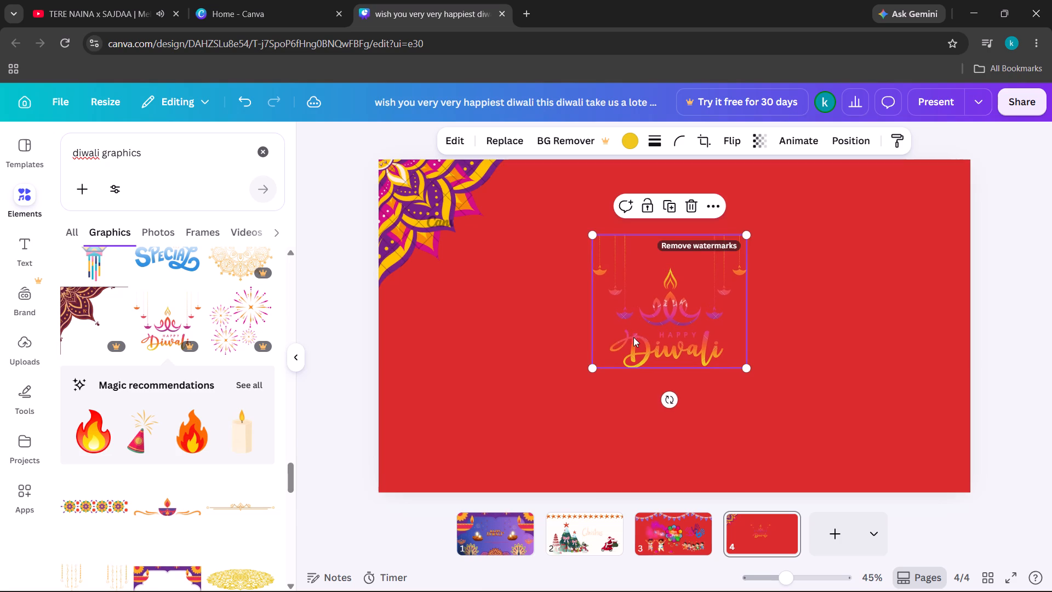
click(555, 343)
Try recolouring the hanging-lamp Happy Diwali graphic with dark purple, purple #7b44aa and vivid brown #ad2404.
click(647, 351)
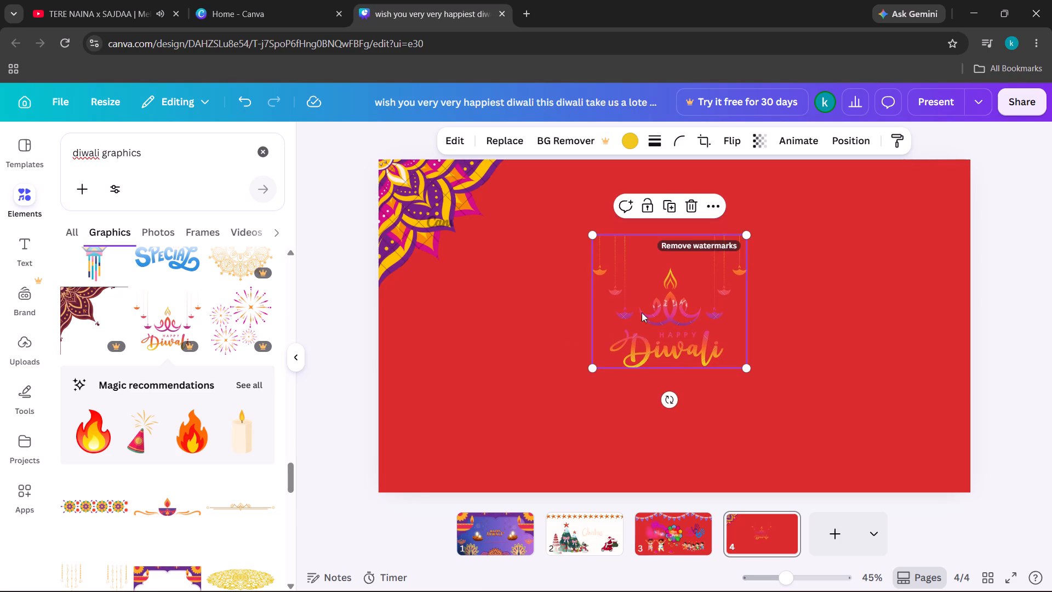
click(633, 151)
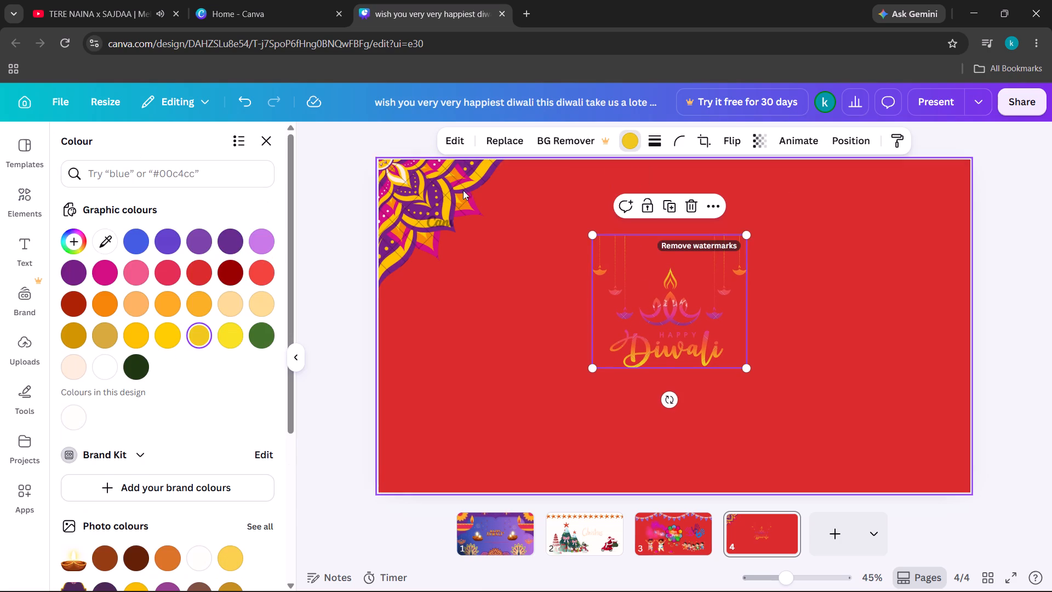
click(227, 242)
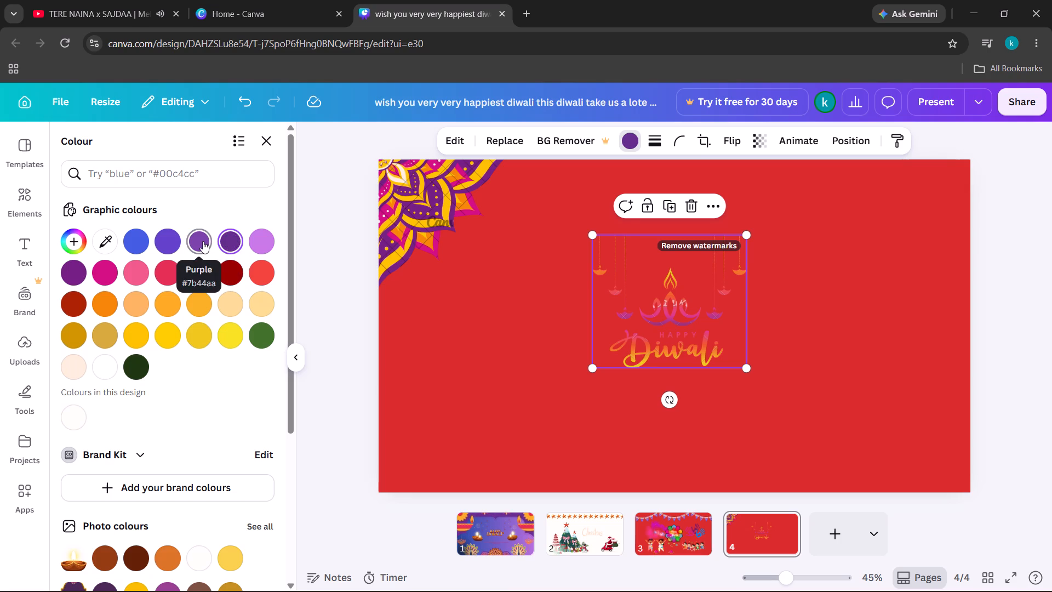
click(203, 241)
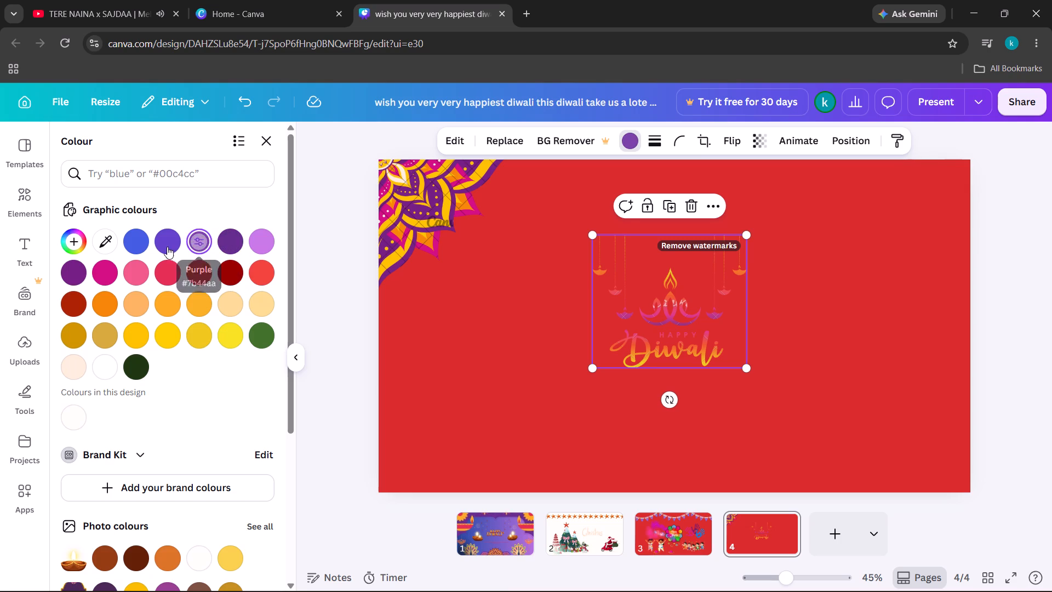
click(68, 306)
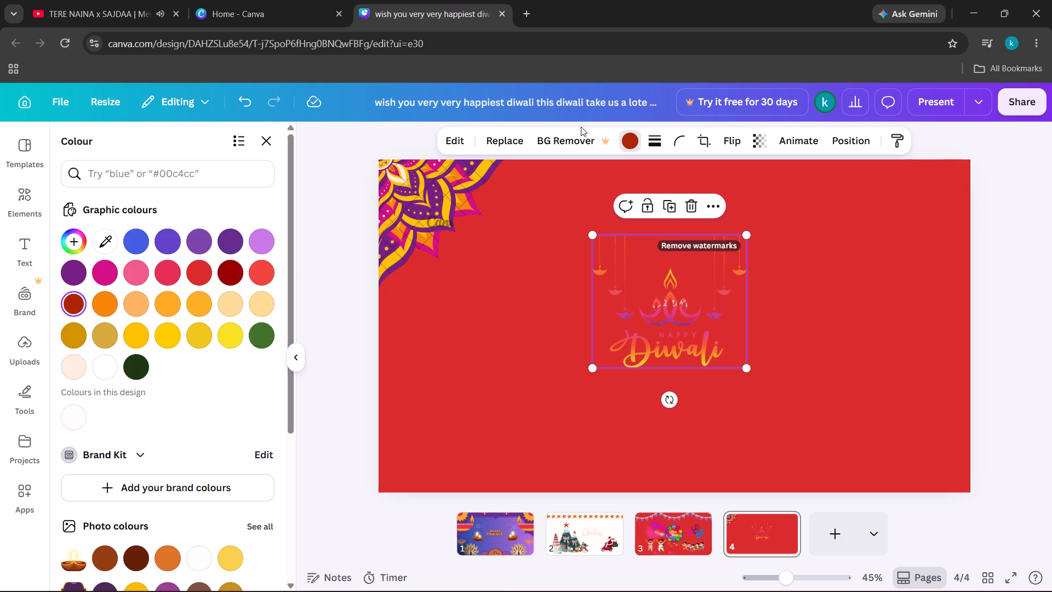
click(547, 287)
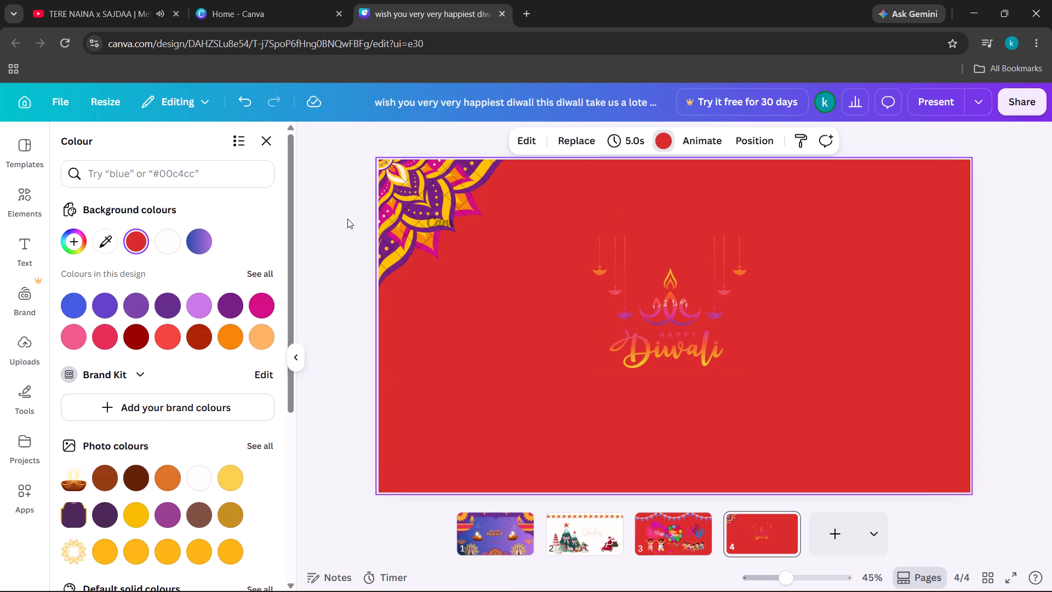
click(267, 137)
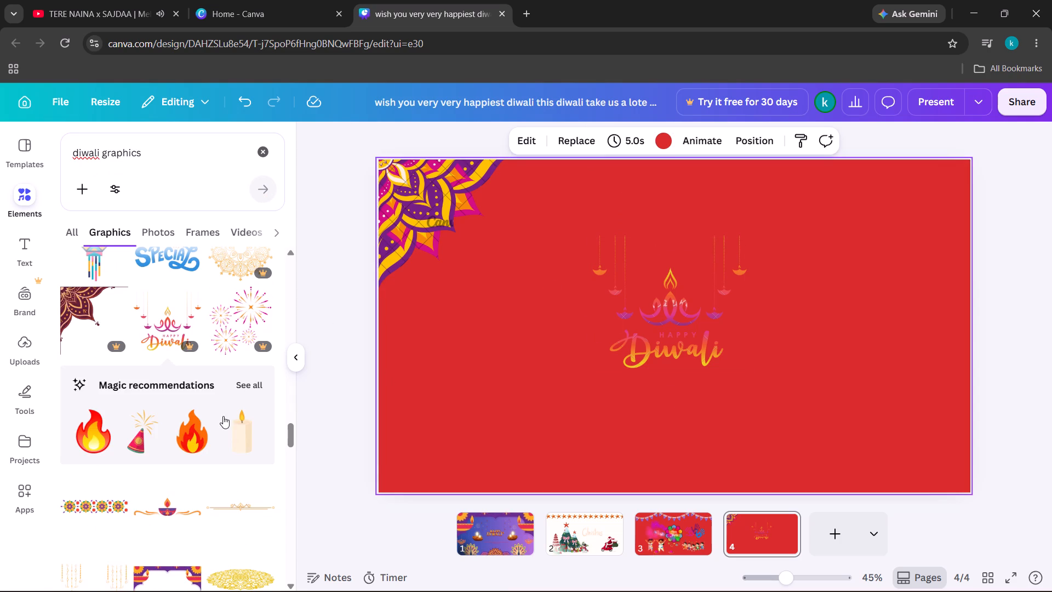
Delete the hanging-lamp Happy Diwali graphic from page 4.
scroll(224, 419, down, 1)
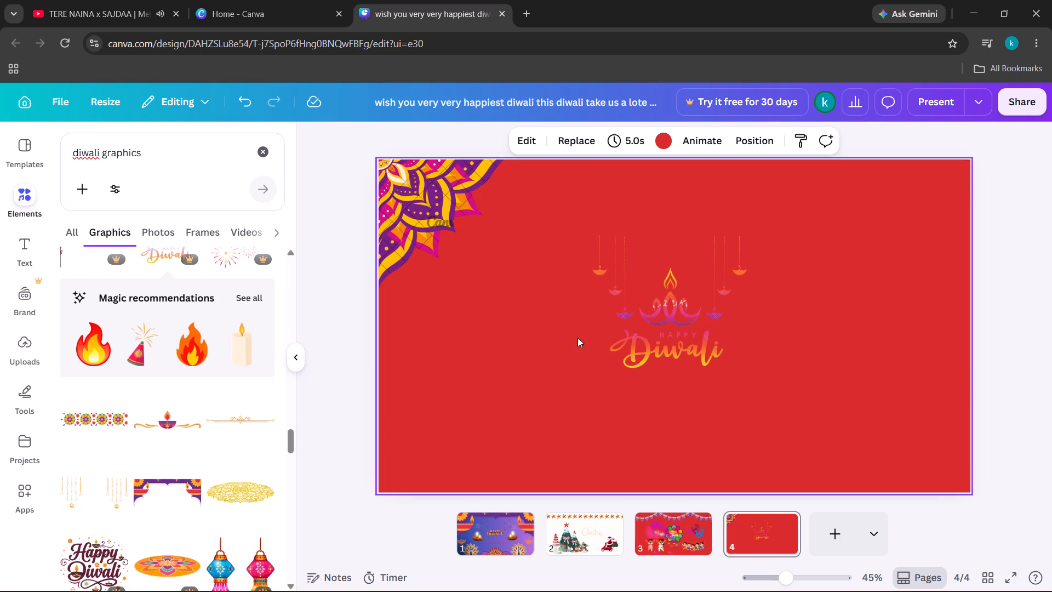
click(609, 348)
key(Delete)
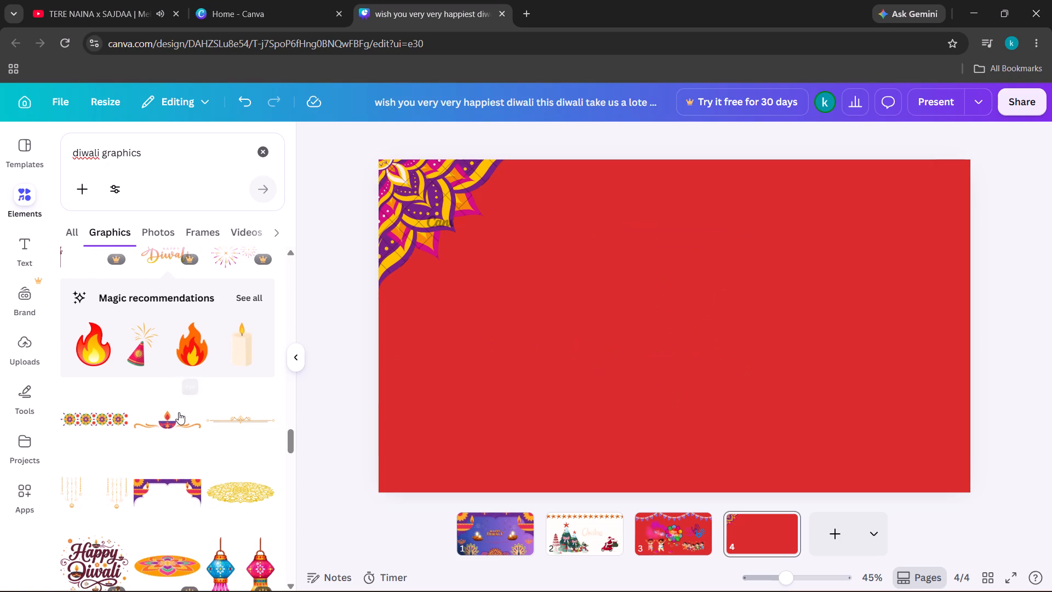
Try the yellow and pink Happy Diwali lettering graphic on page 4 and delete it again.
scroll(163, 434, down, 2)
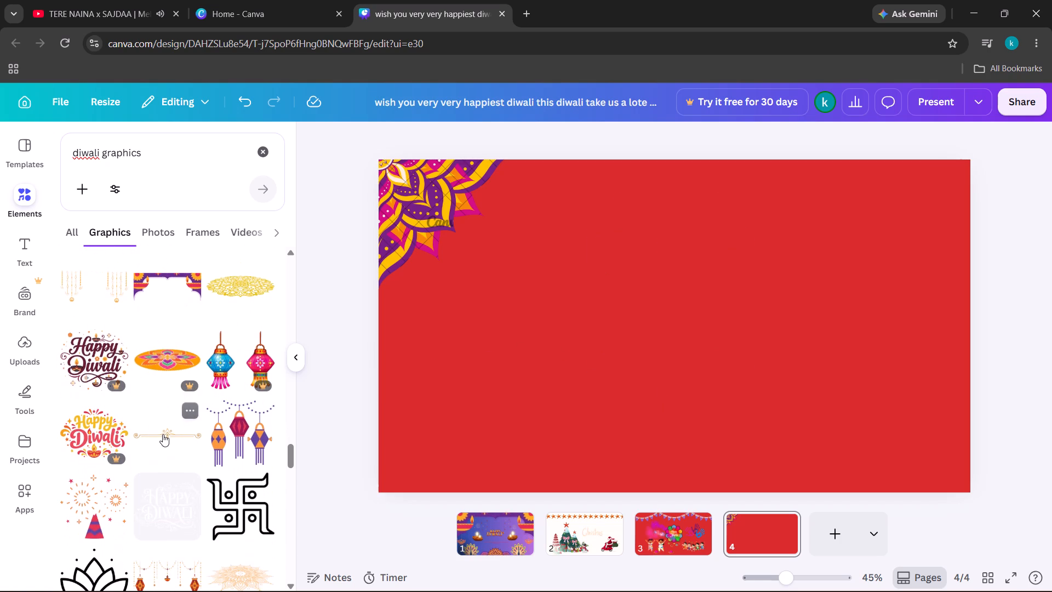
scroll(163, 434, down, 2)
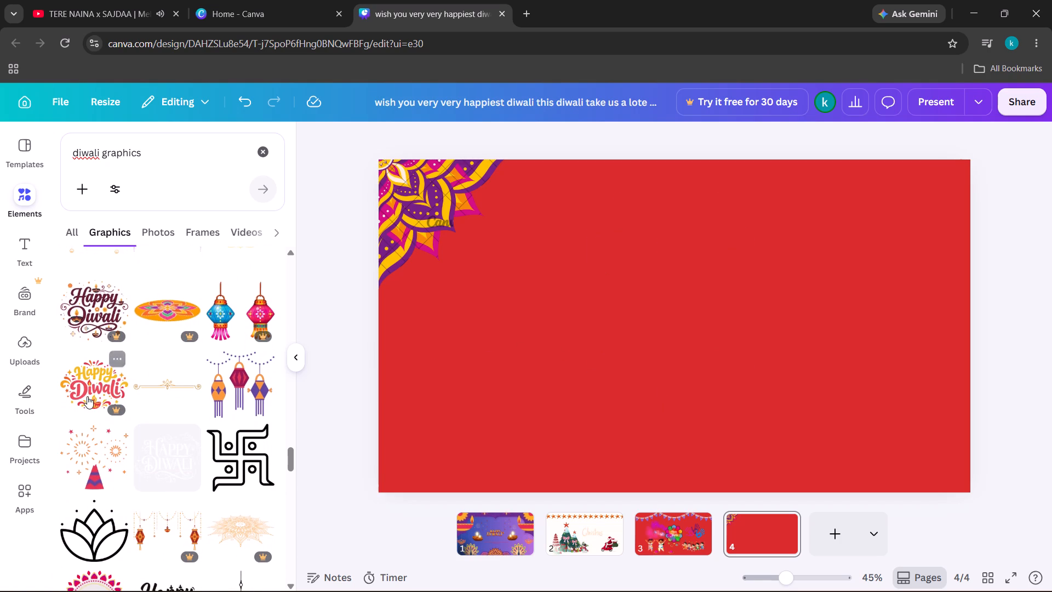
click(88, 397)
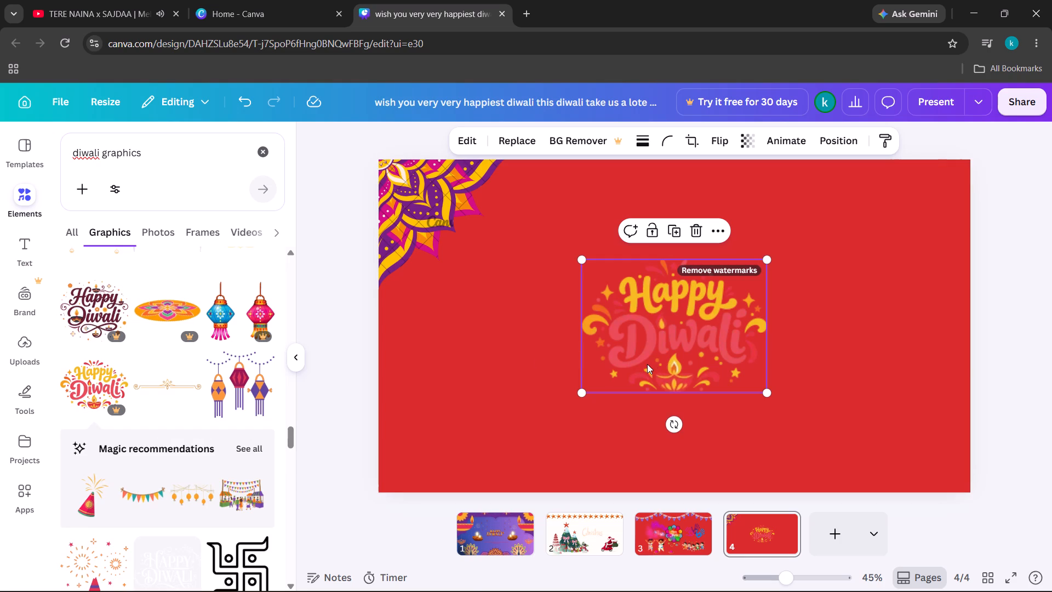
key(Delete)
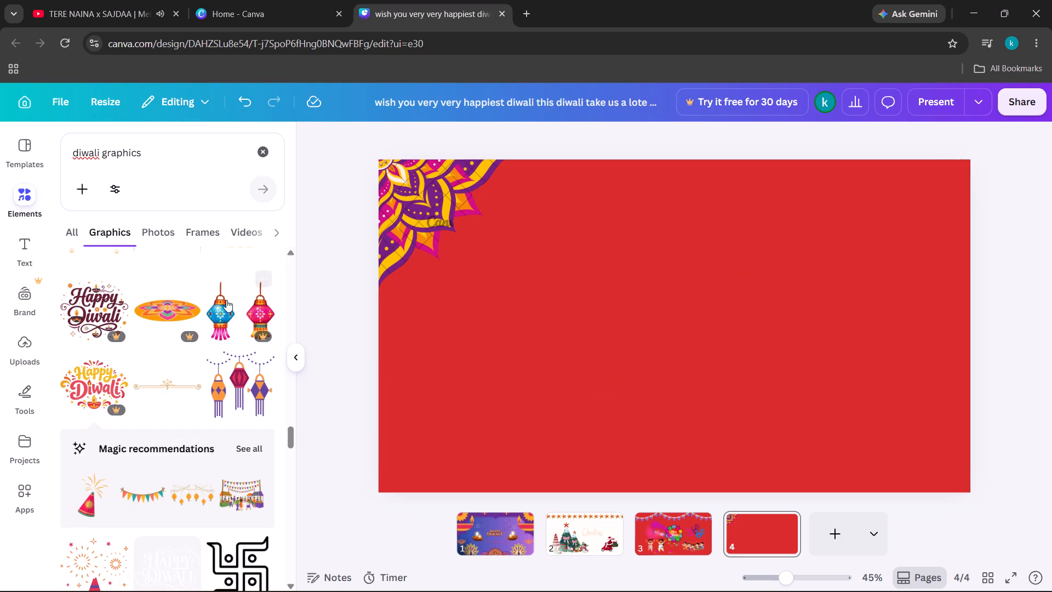
Add the maroon Happy Diwali lettering graphic with diyas and flowers to the centre of page 4.
click(94, 316)
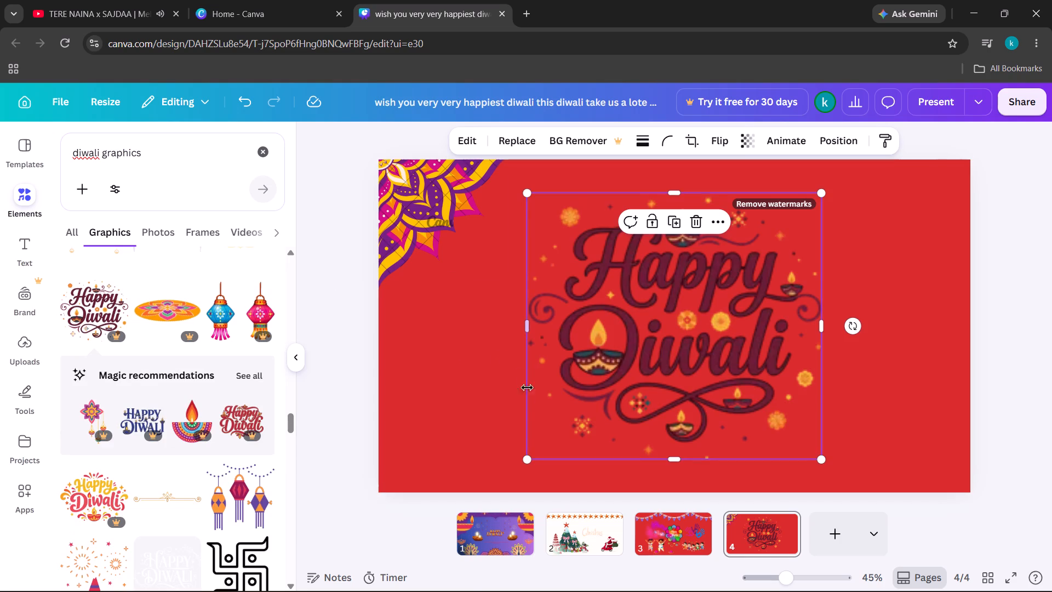
click(467, 417)
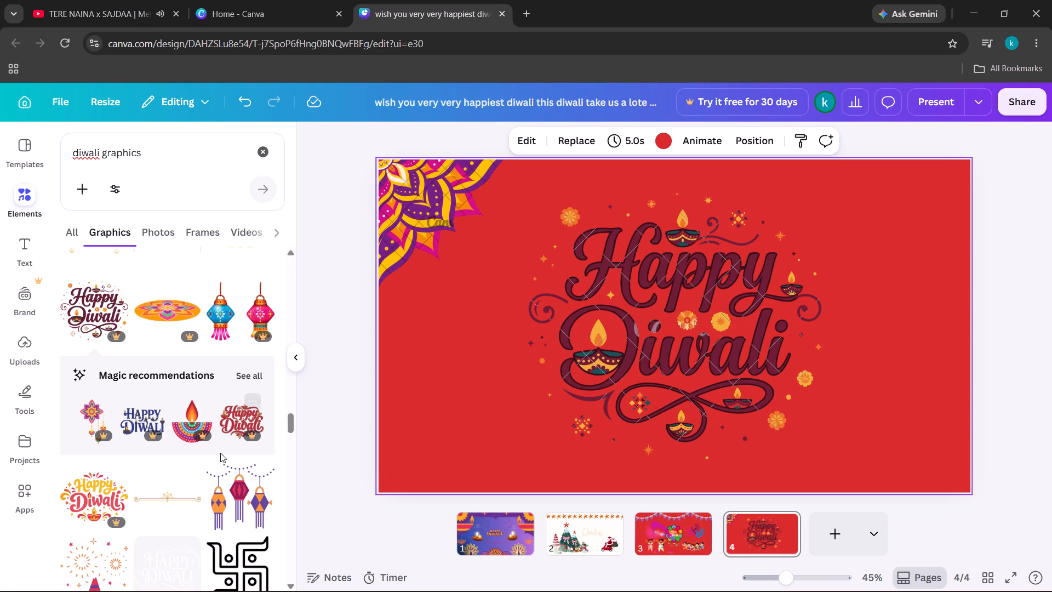
Add the recommended multicoloured diya graphic to page 4 and place it in the page's lower left corner.
scroll(214, 457, up, 1)
click(187, 492)
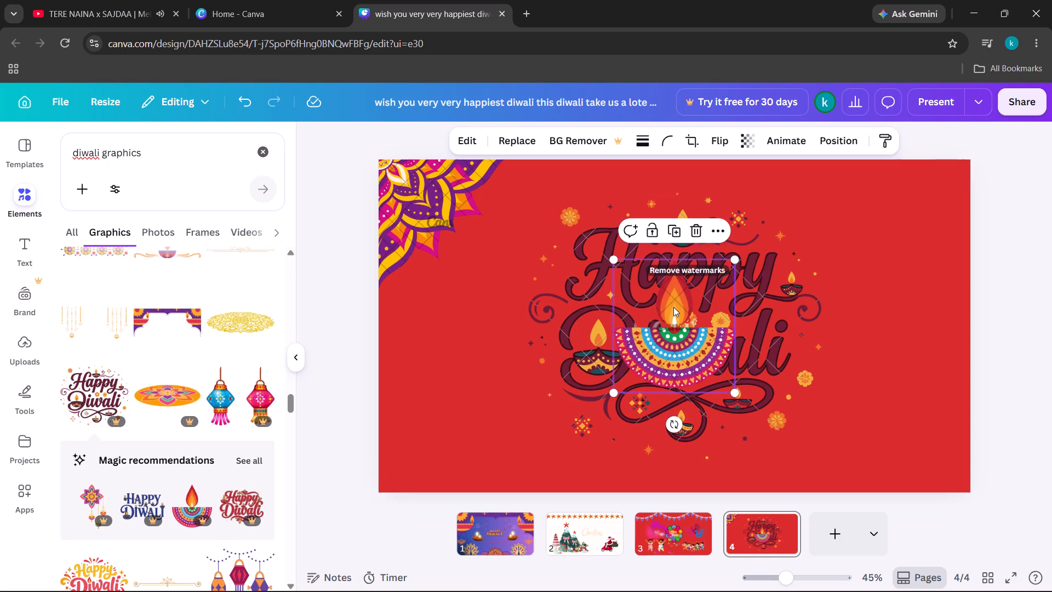
drag(673, 307, 438, 354)
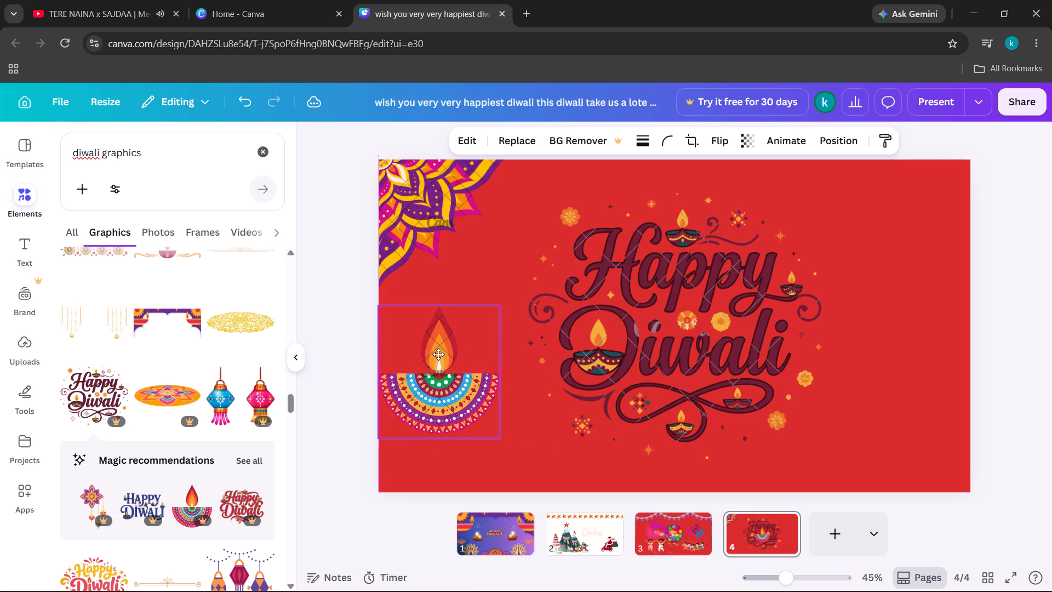
drag(438, 354, 437, 356)
drag(438, 356, 445, 361)
click(450, 400)
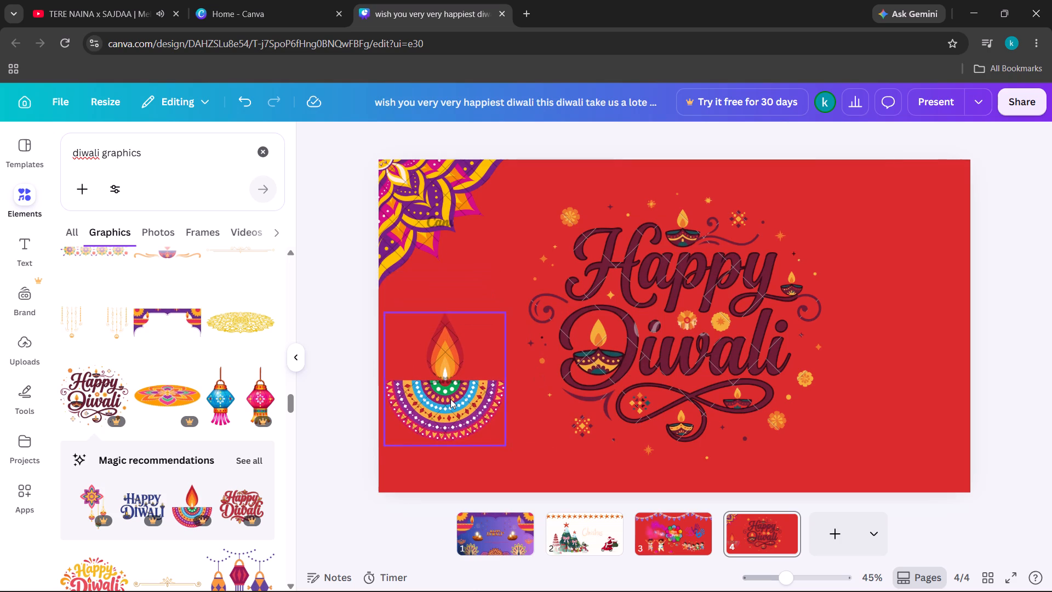
drag(450, 399, 448, 425)
Duplicate the multicoloured diya on page 4, make the copy smaller and place it overlapping the original's right side.
click(449, 317)
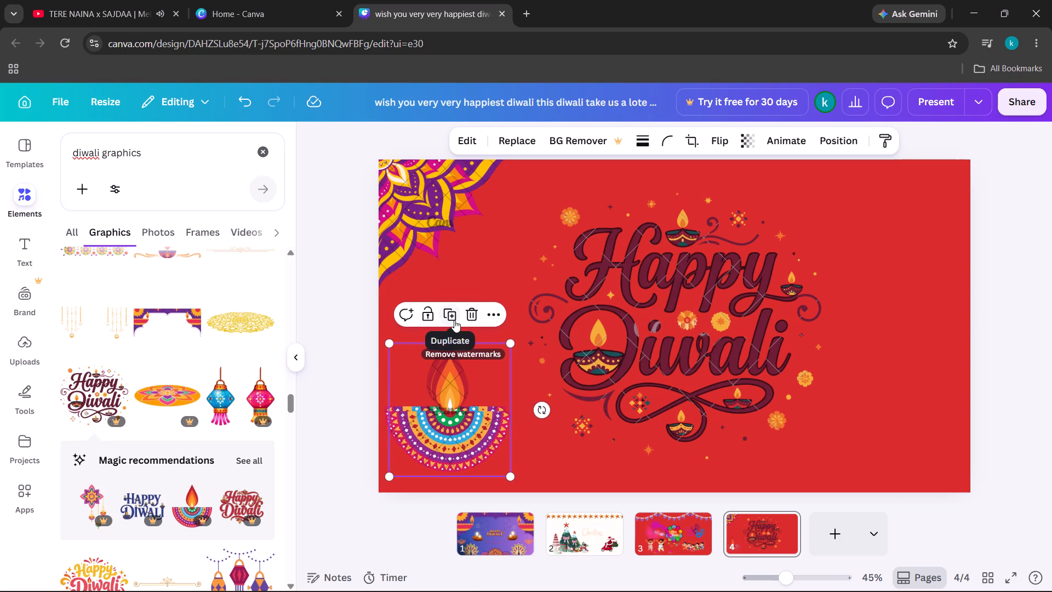
drag(437, 378, 442, 380)
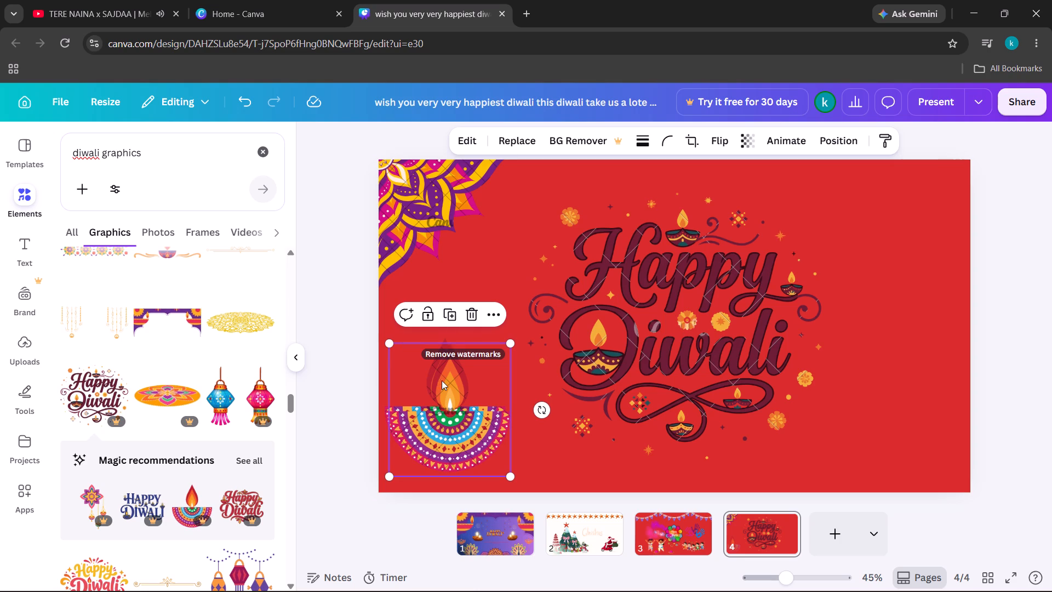
drag(442, 380, 474, 382)
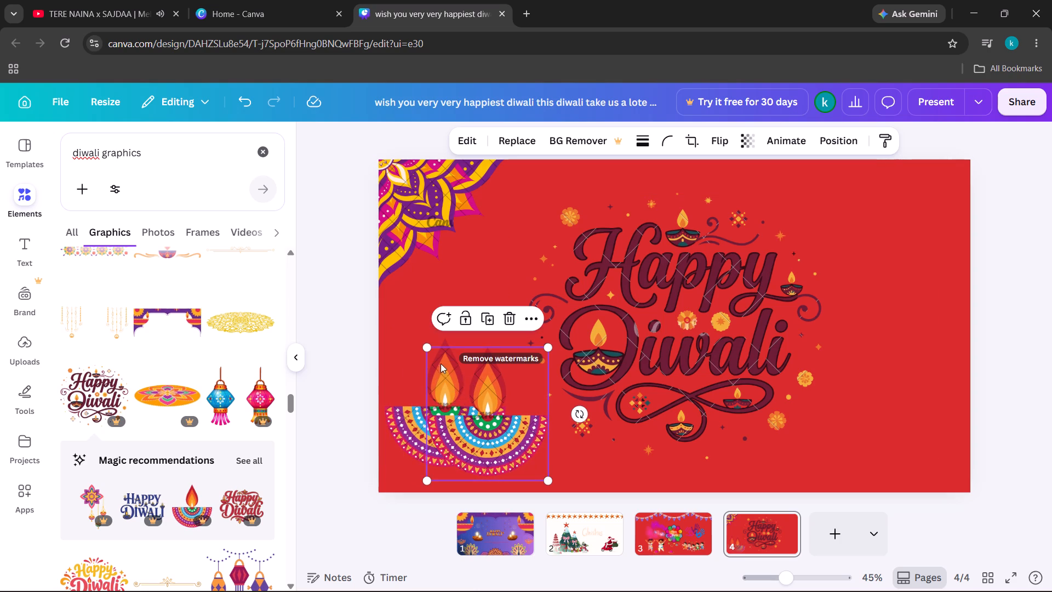
drag(425, 349, 439, 366)
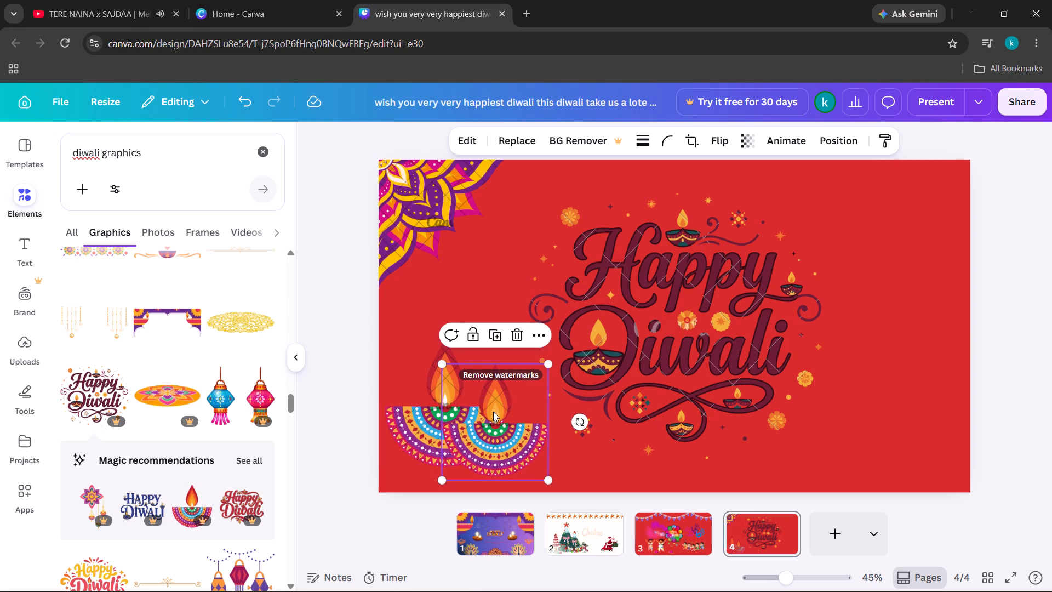
drag(497, 416, 494, 411)
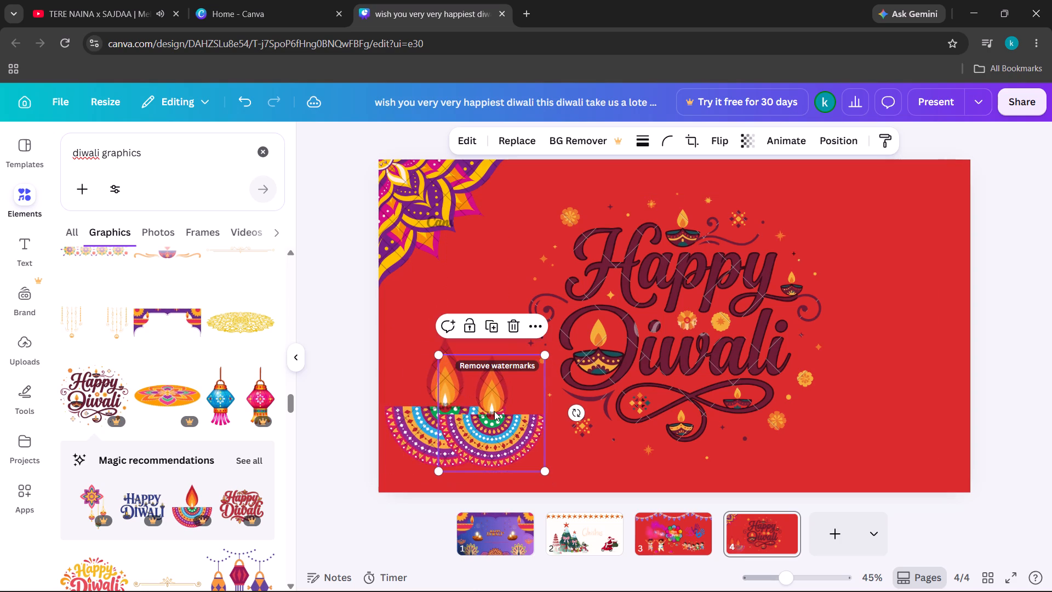
click(363, 375)
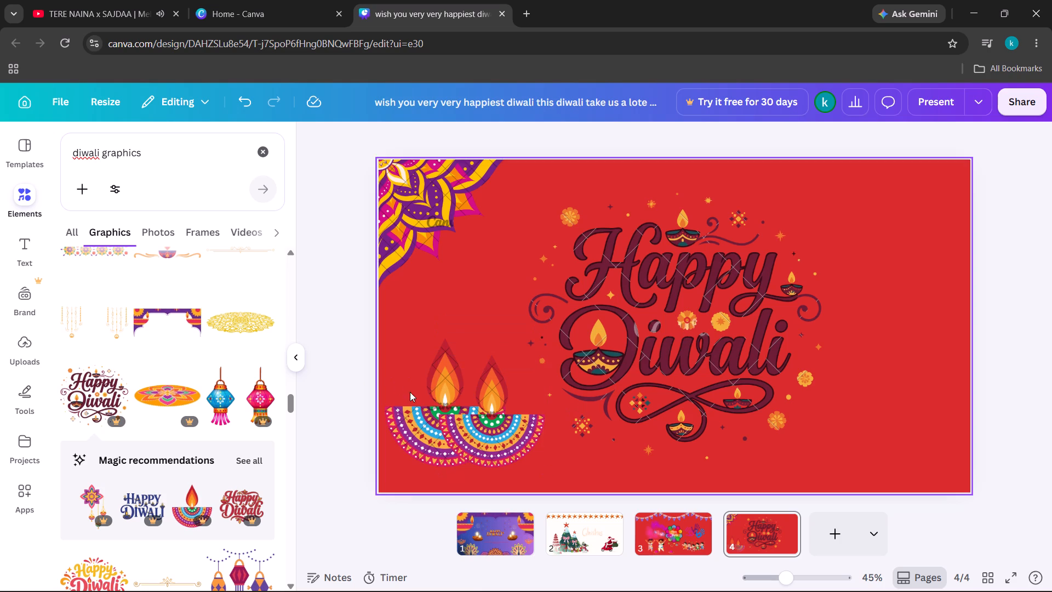
click(474, 428)
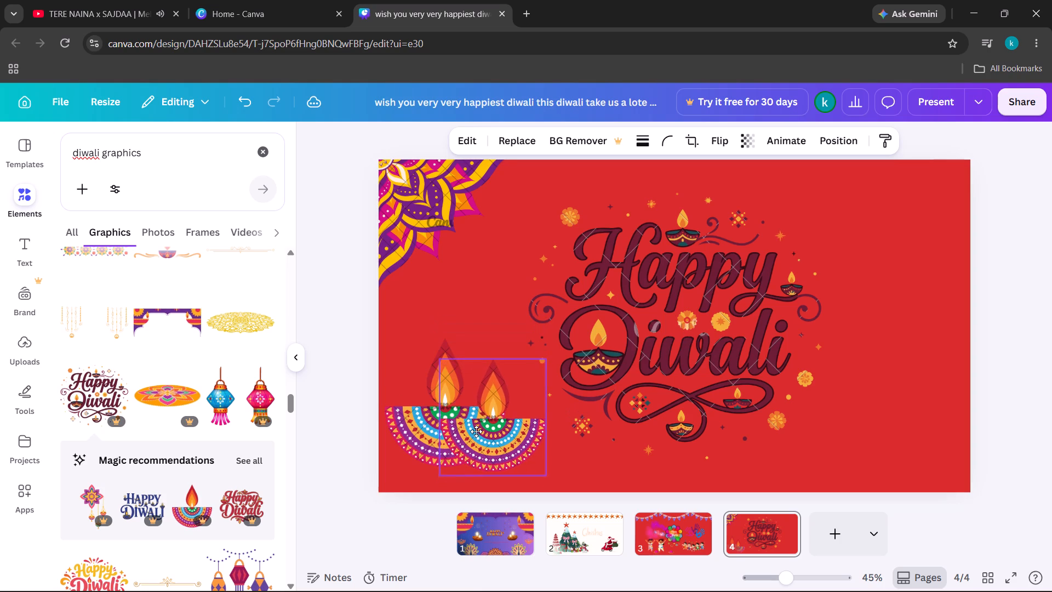
drag(442, 356, 443, 357)
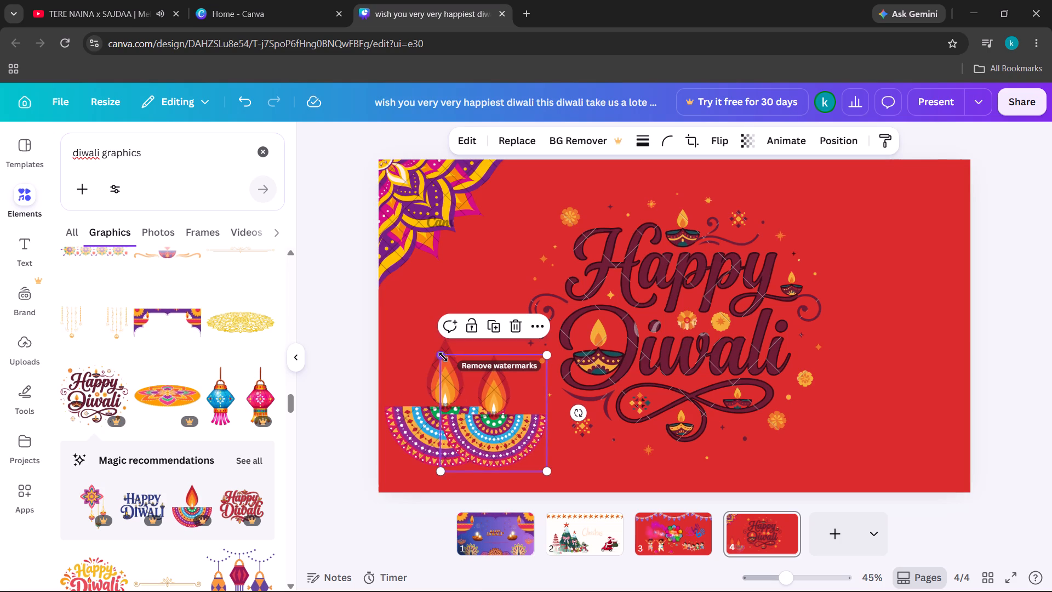
drag(443, 357, 458, 368)
click(342, 365)
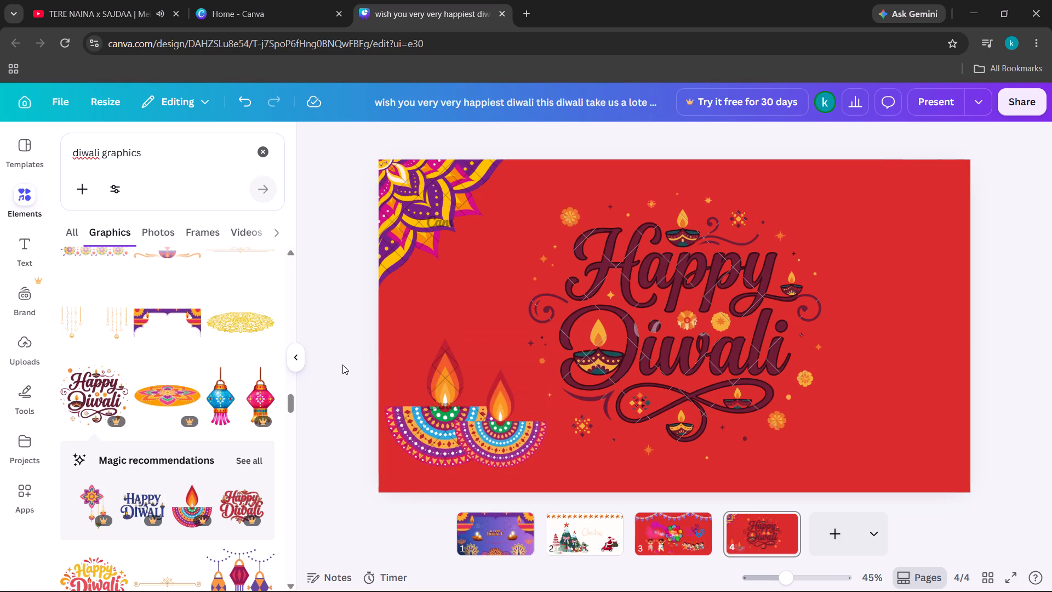
click(313, 422)
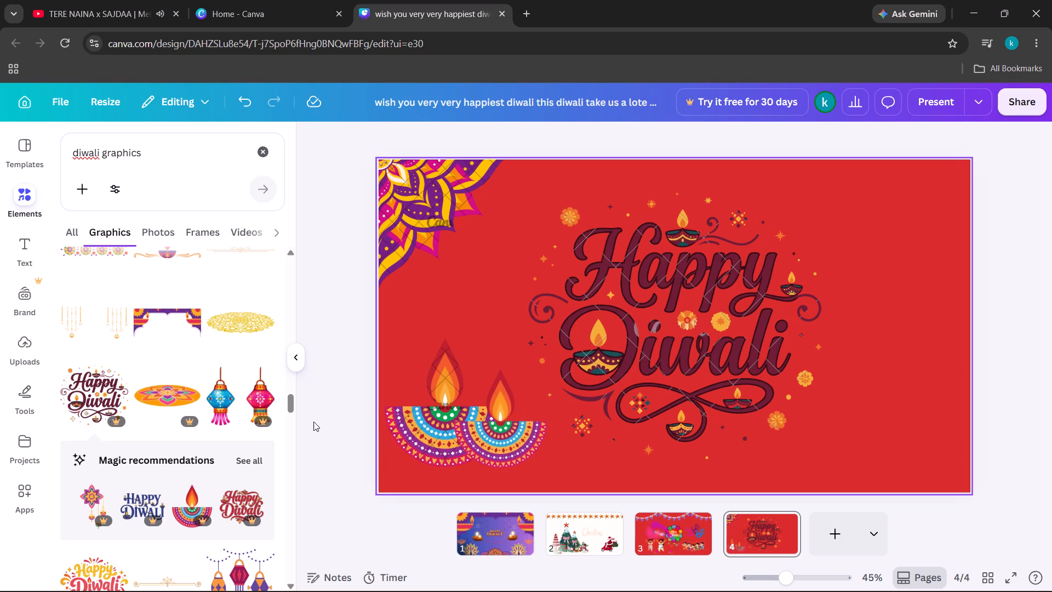
Find the purple and orange hanging lanterns graphic among the Diwali results and place it in page 4's upper right corner.
scroll(136, 464, down, 4)
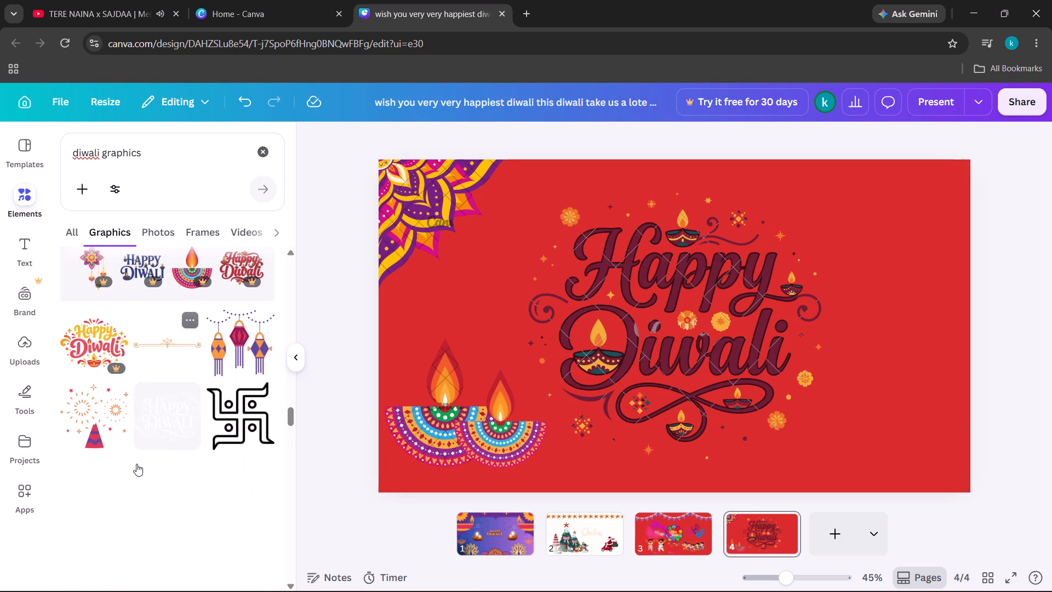
scroll(136, 464, down, 1)
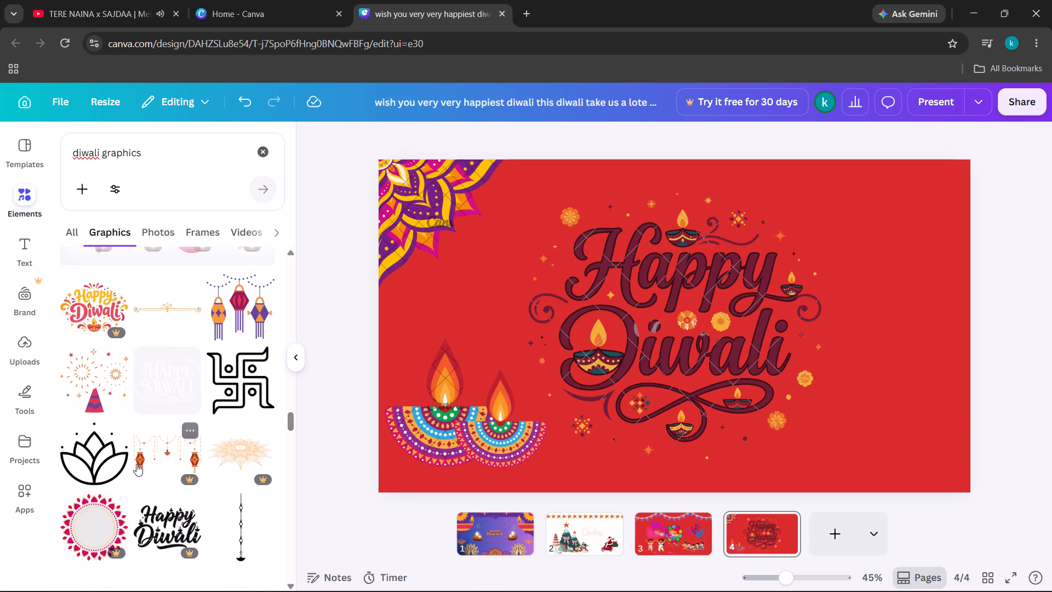
scroll(136, 464, down, 3)
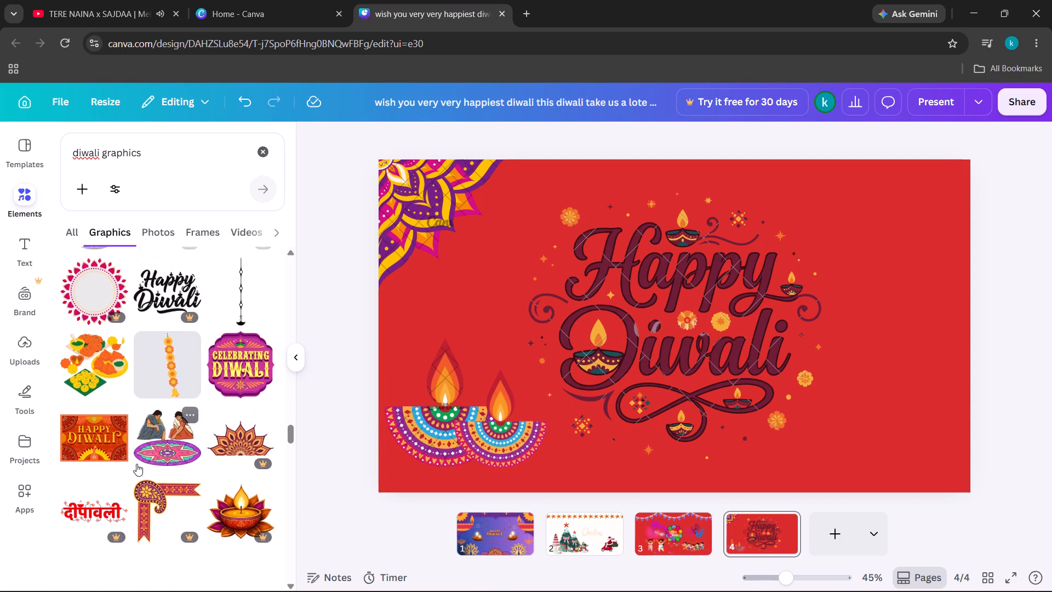
scroll(136, 464, down, 2)
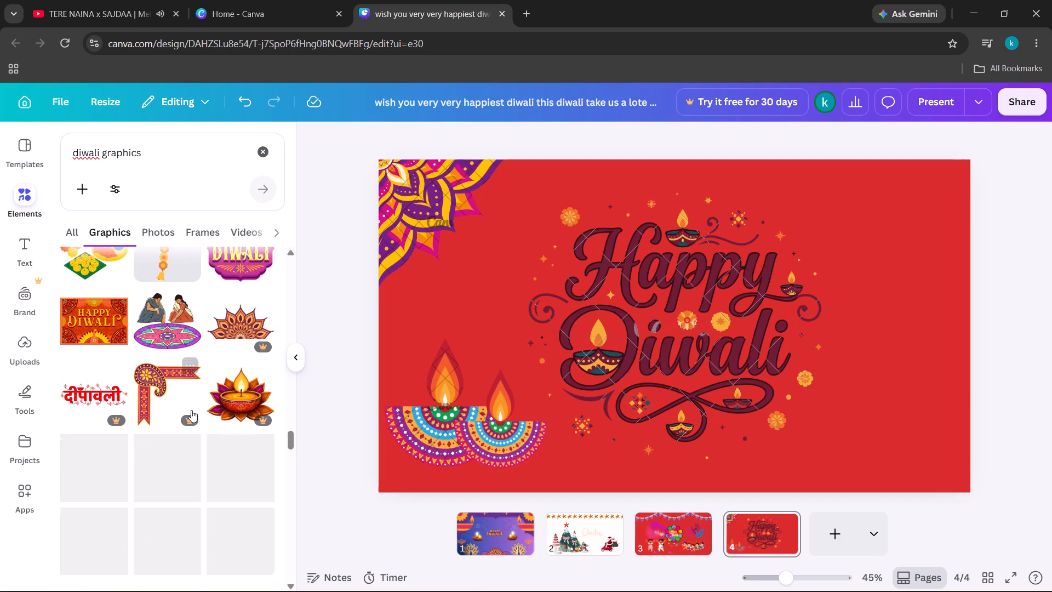
scroll(172, 499, down, 2)
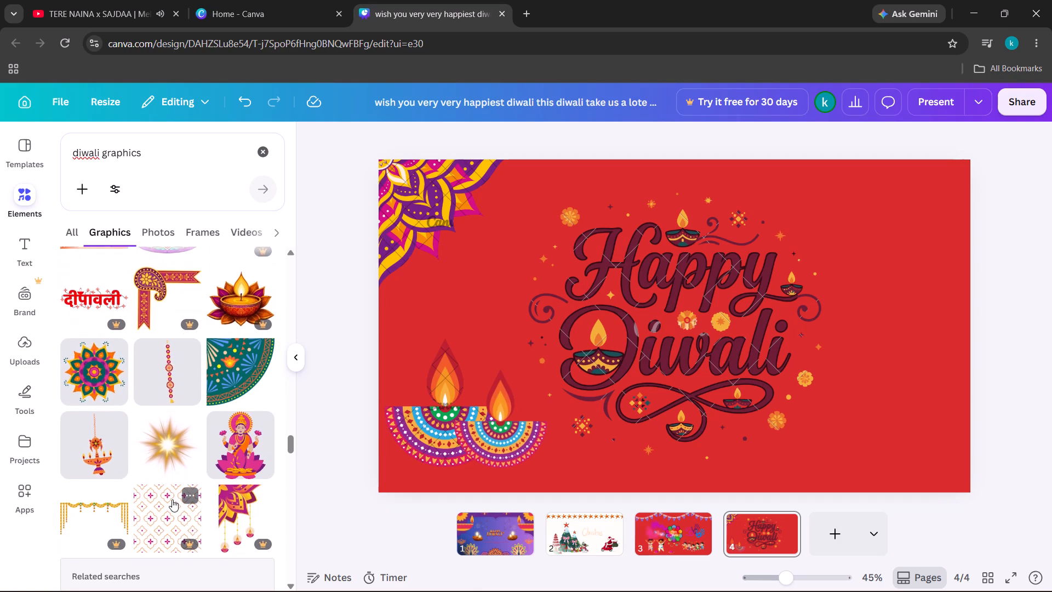
scroll(172, 499, down, 1)
scroll(172, 499, right, 2)
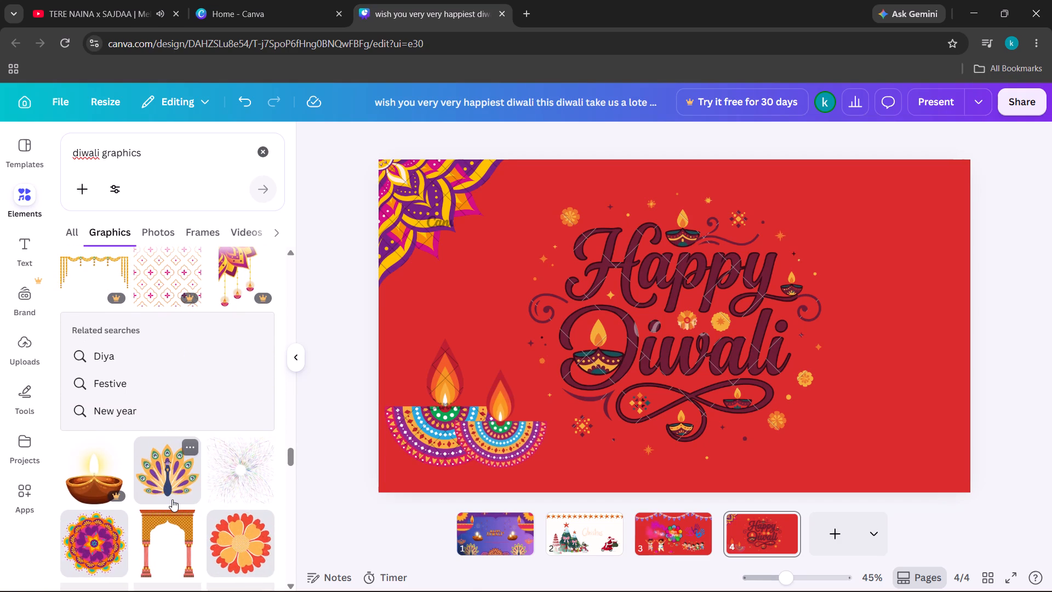
scroll(172, 499, down, 1)
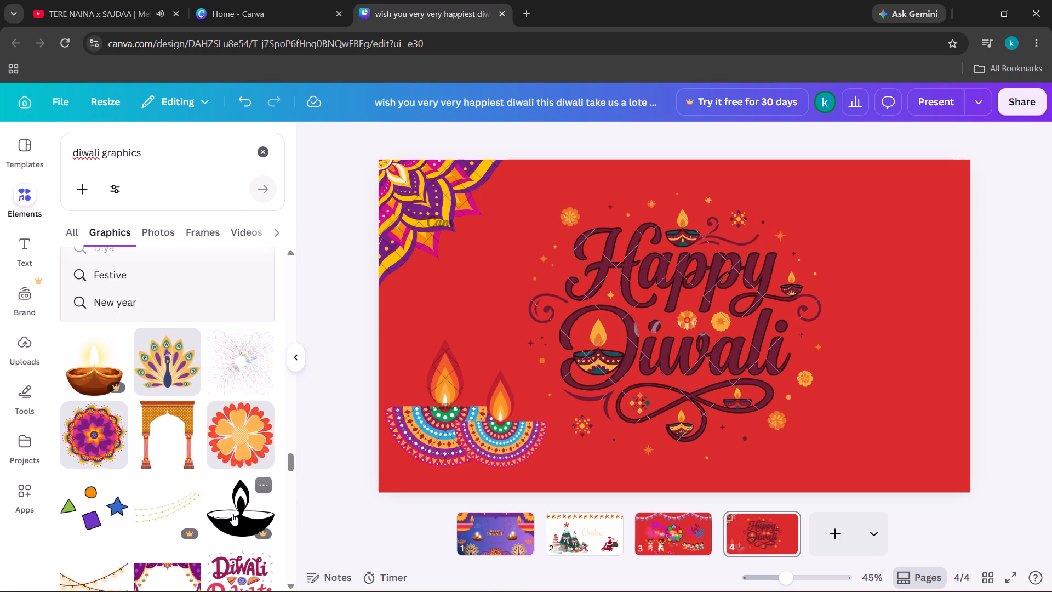
scroll(232, 514, down, 7)
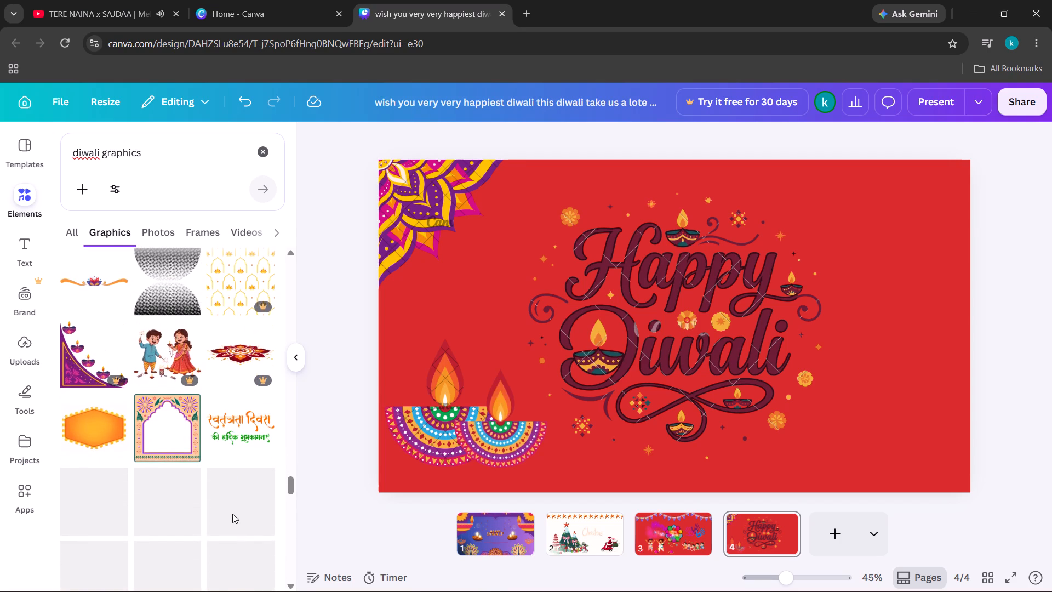
scroll(232, 514, down, 2)
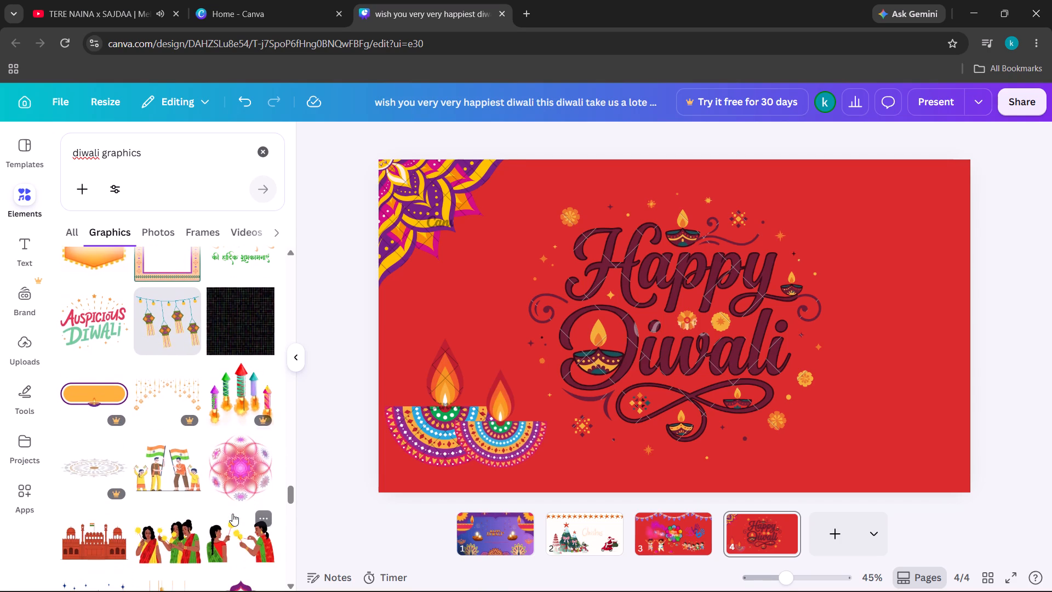
scroll(232, 514, down, 2)
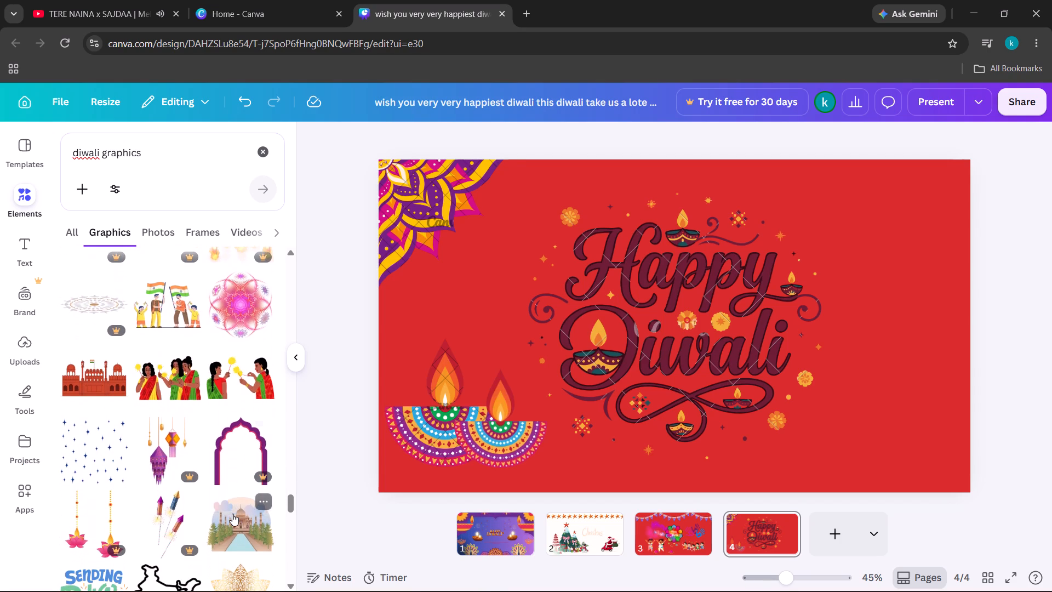
scroll(232, 514, down, 1)
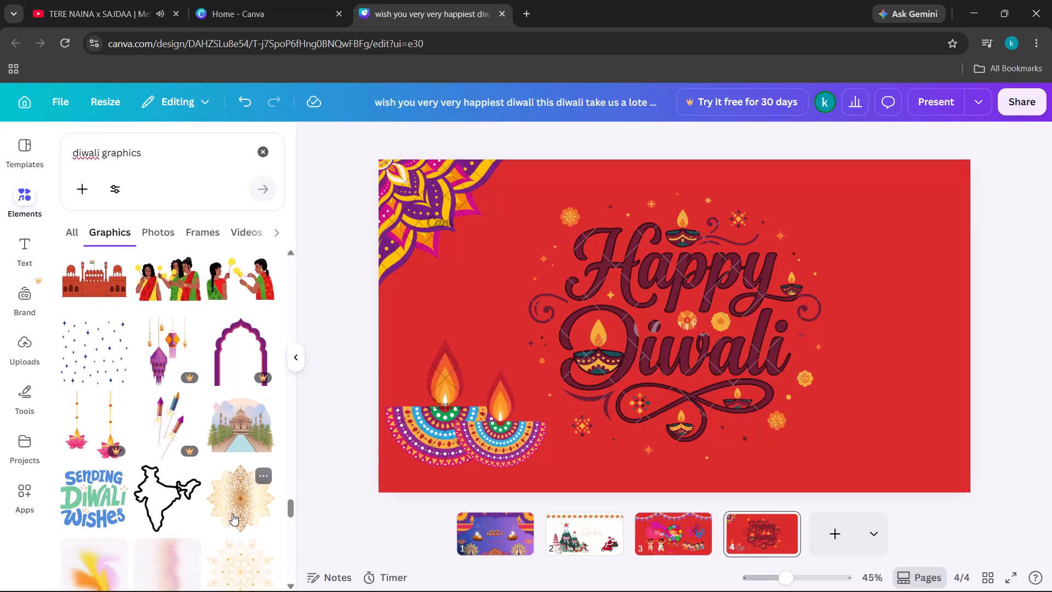
scroll(232, 514, down, 3)
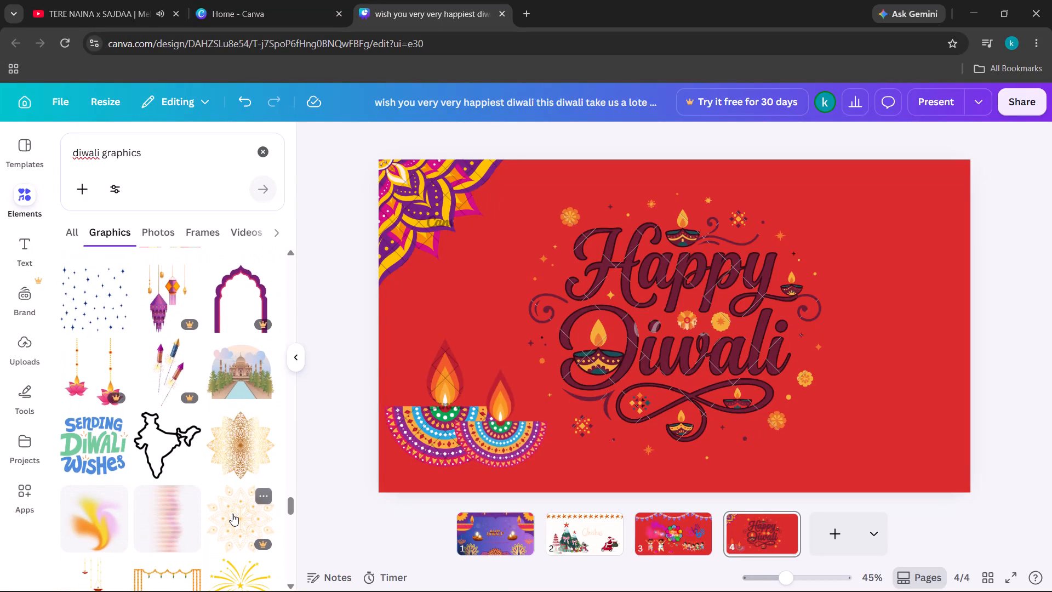
click(164, 318)
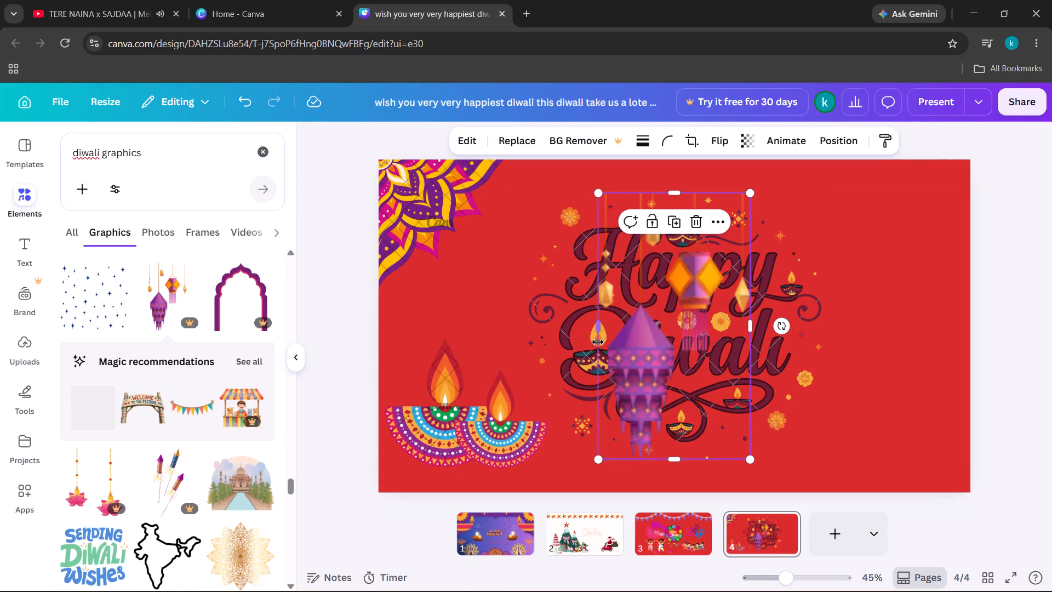
drag(664, 323, 877, 267)
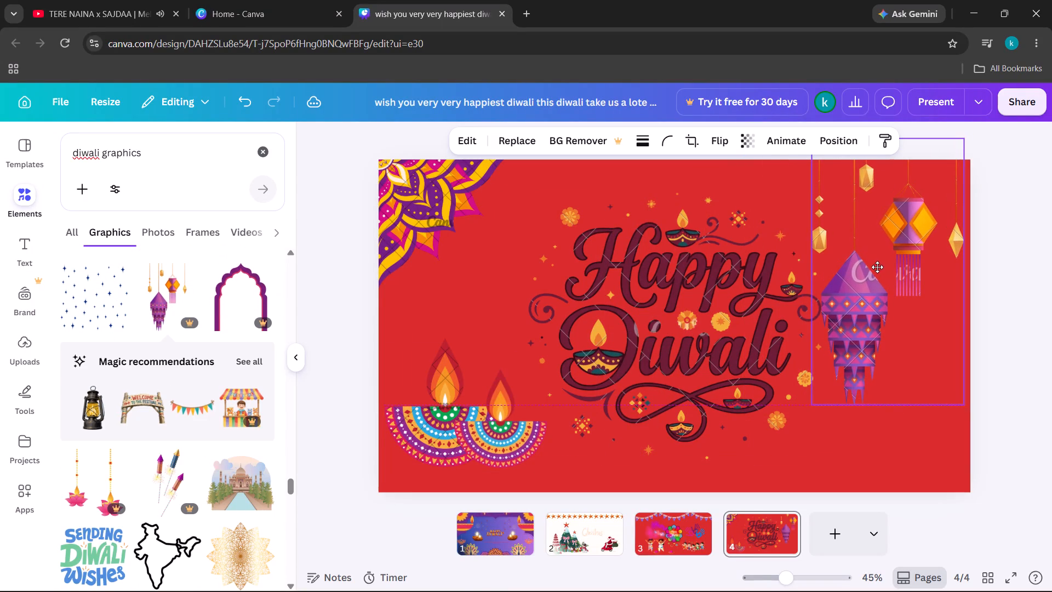
drag(877, 267, 877, 267)
Shrink the maroon Happy Diwali lettering and move it up so it sits centrally between the mandala and lanterns.
click(742, 314)
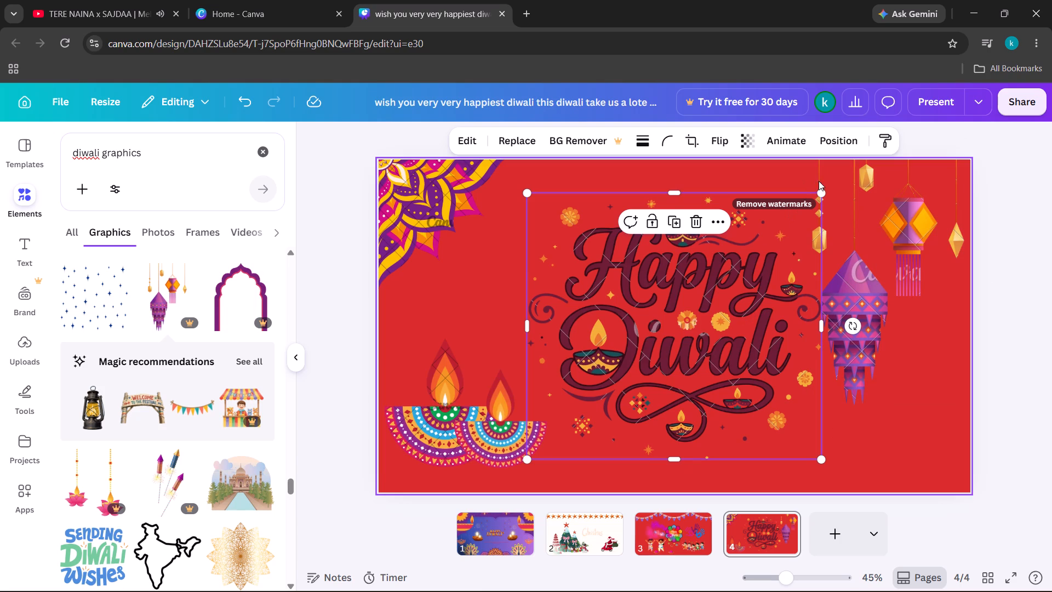
drag(820, 191, 759, 237)
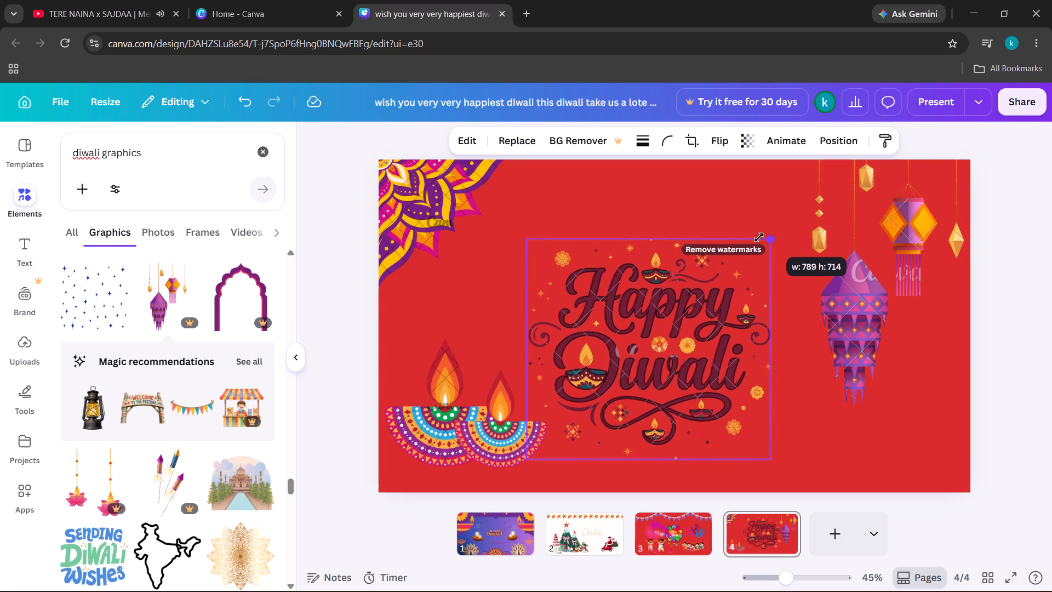
drag(759, 237, 756, 244)
drag(682, 318, 710, 265)
click(502, 306)
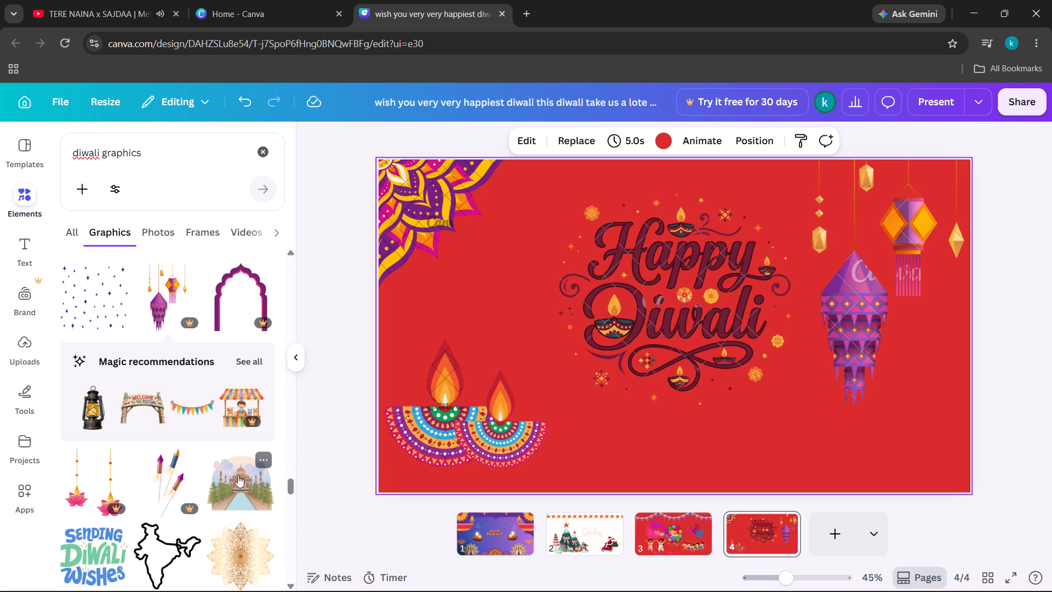
Find the gold hanging ornaments graphic with small diyas among the Diwali results and place it beside page 4's corner mandala.
scroll(238, 475, right, 3)
scroll(238, 475, down, 1)
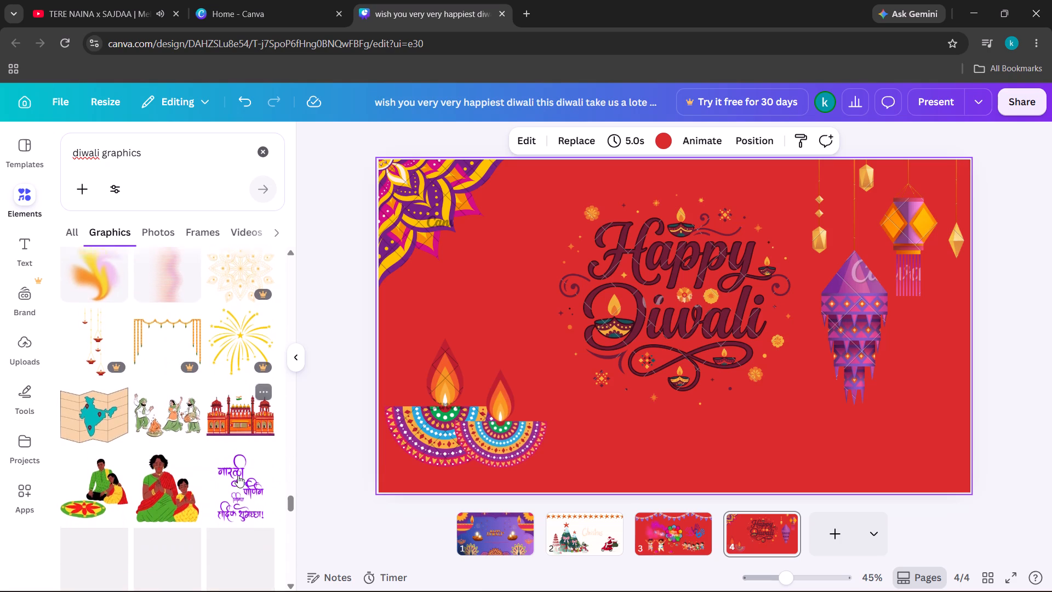
scroll(238, 475, down, 1)
scroll(238, 475, right, 3)
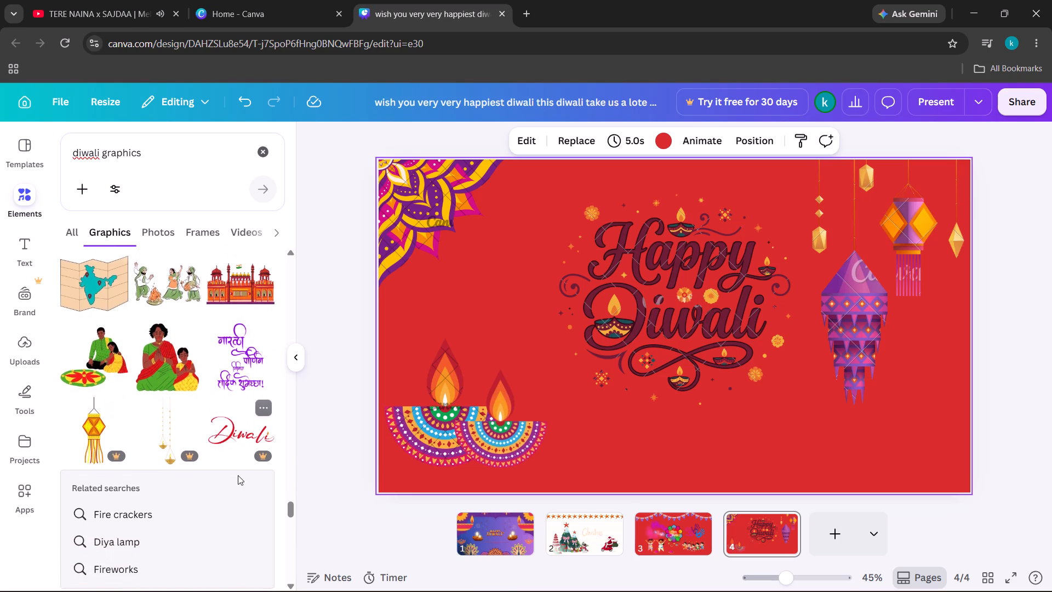
scroll(238, 475, down, 1)
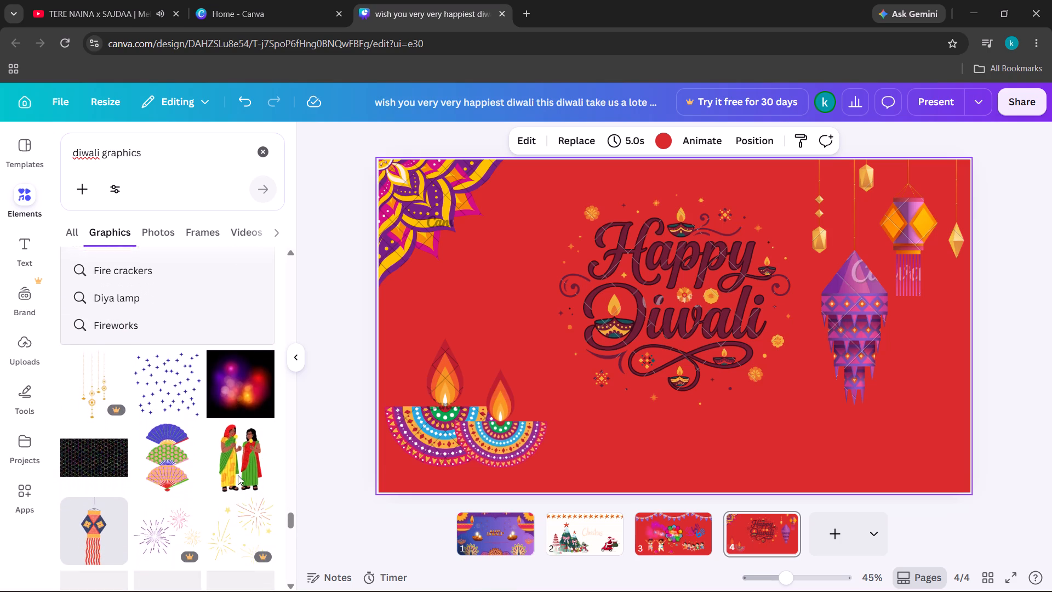
scroll(238, 475, down, 2)
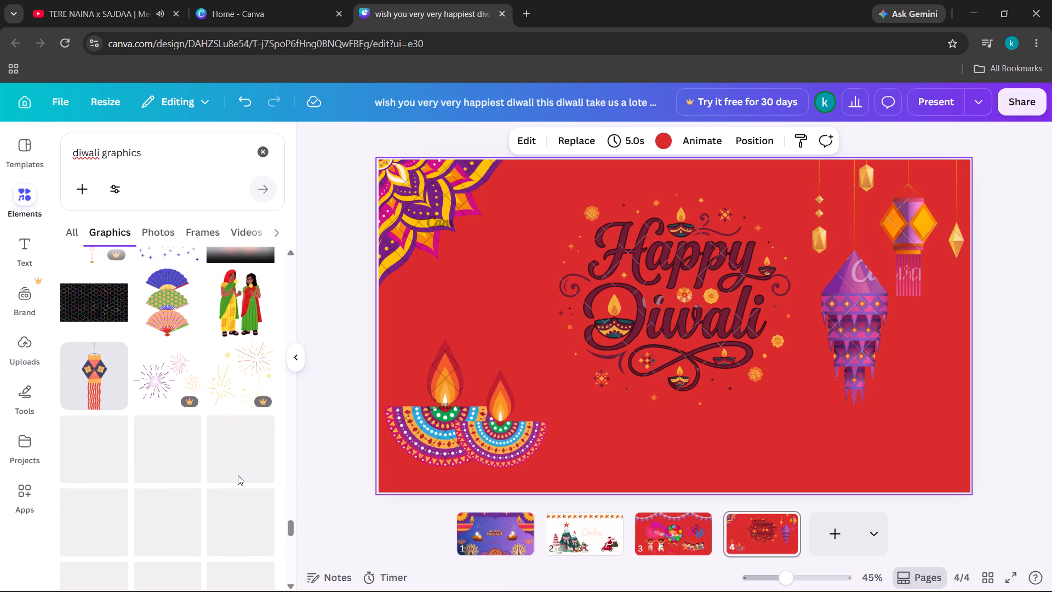
scroll(238, 475, right, 1)
scroll(238, 475, up, 5)
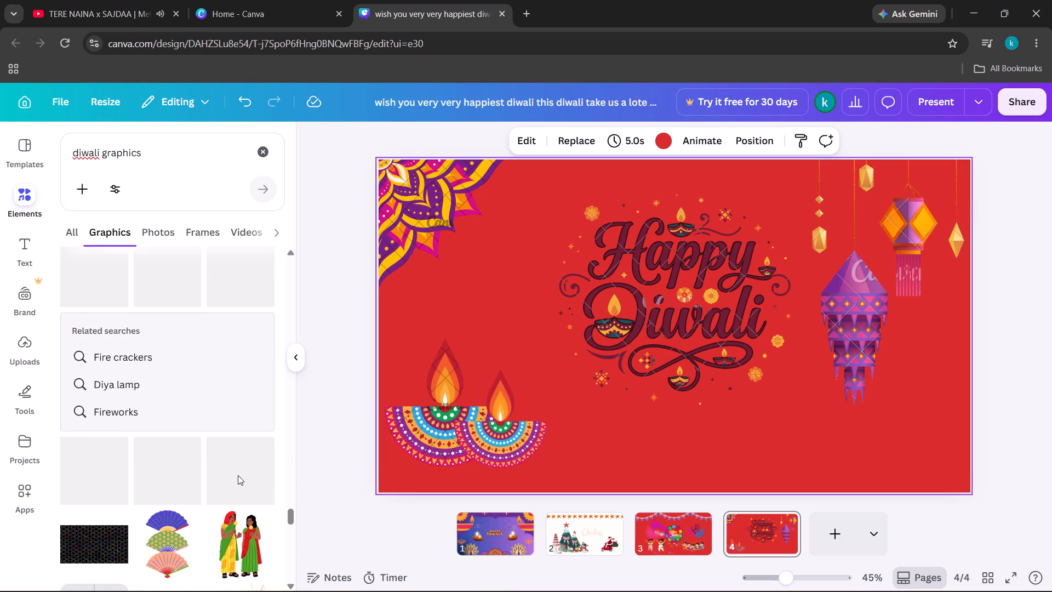
click(82, 485)
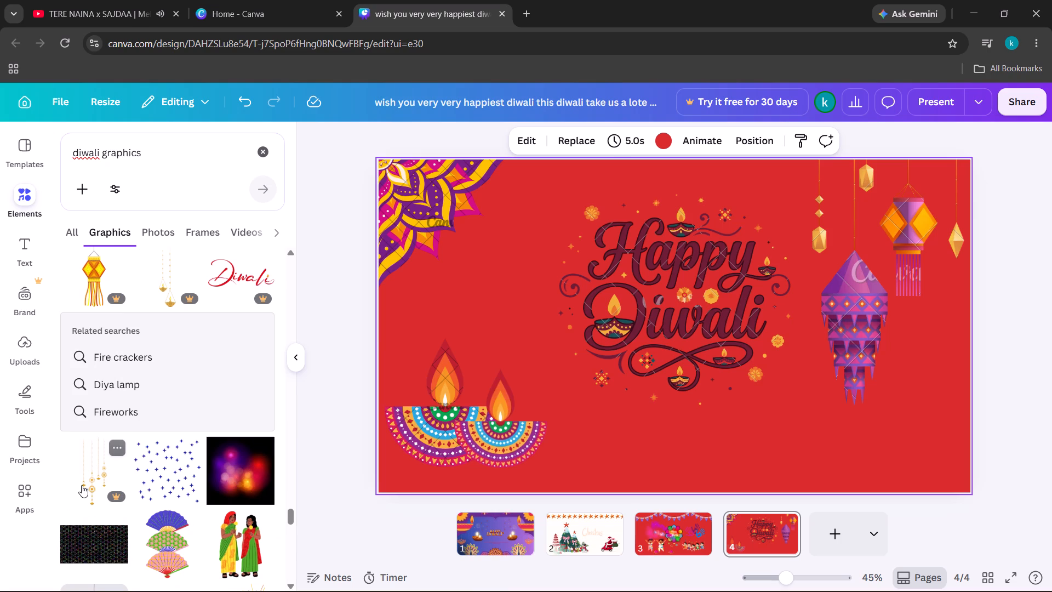
drag(676, 371, 494, 299)
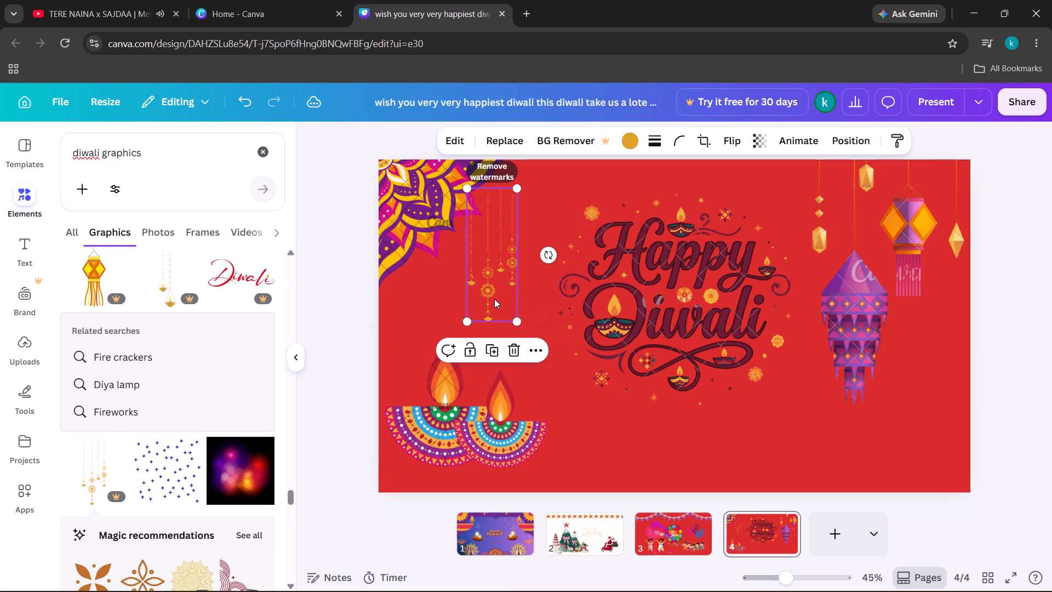
Enlarge the gold hanging ornaments and position them to hang from page 4's top edge, overlapping the mandala's right side.
drag(517, 323, 546, 344)
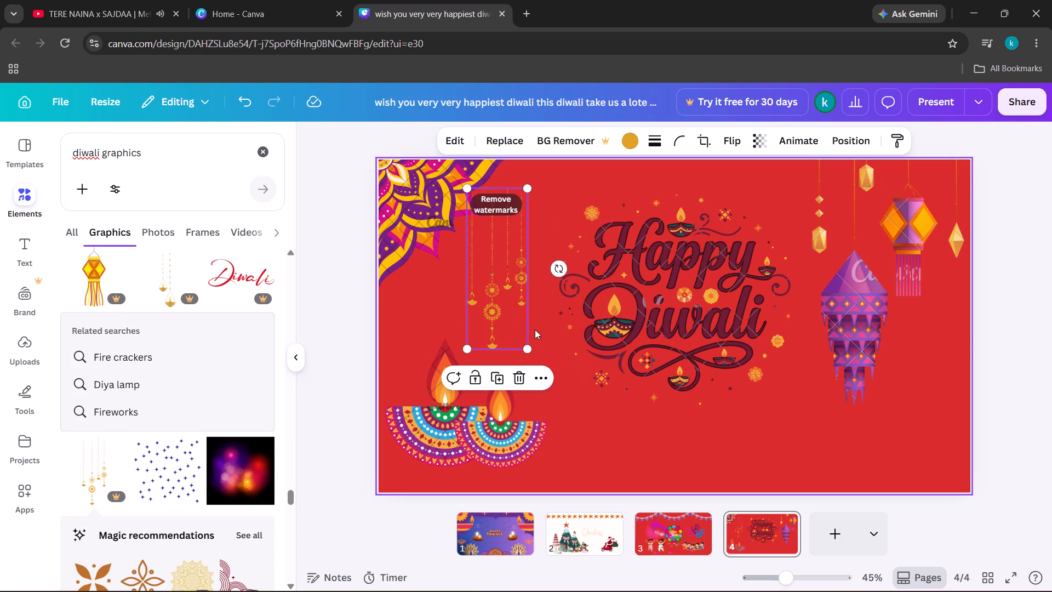
drag(532, 325, 508, 302)
drag(508, 302, 508, 264)
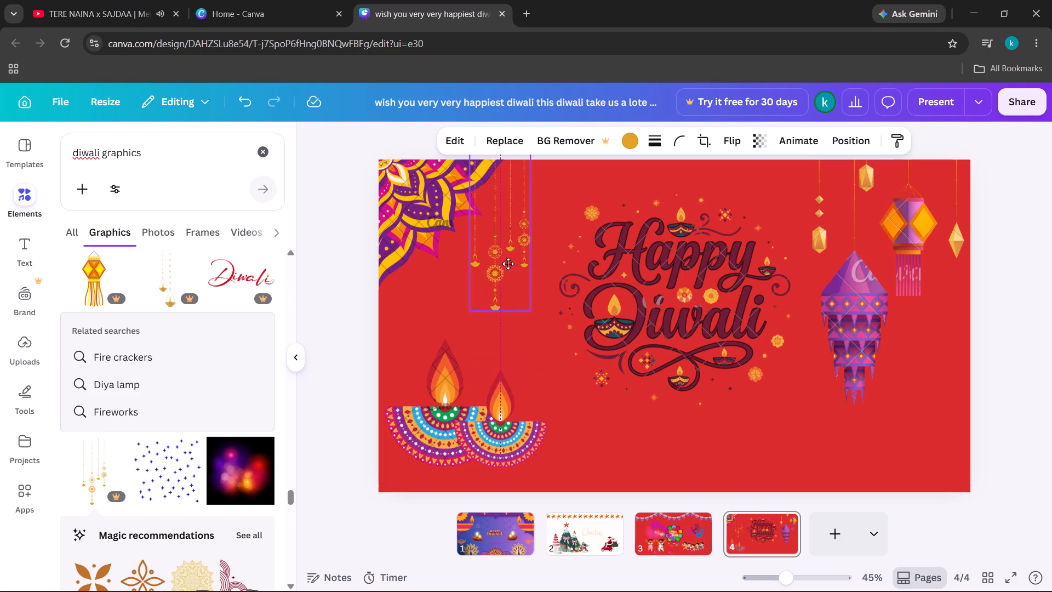
drag(508, 264, 504, 267)
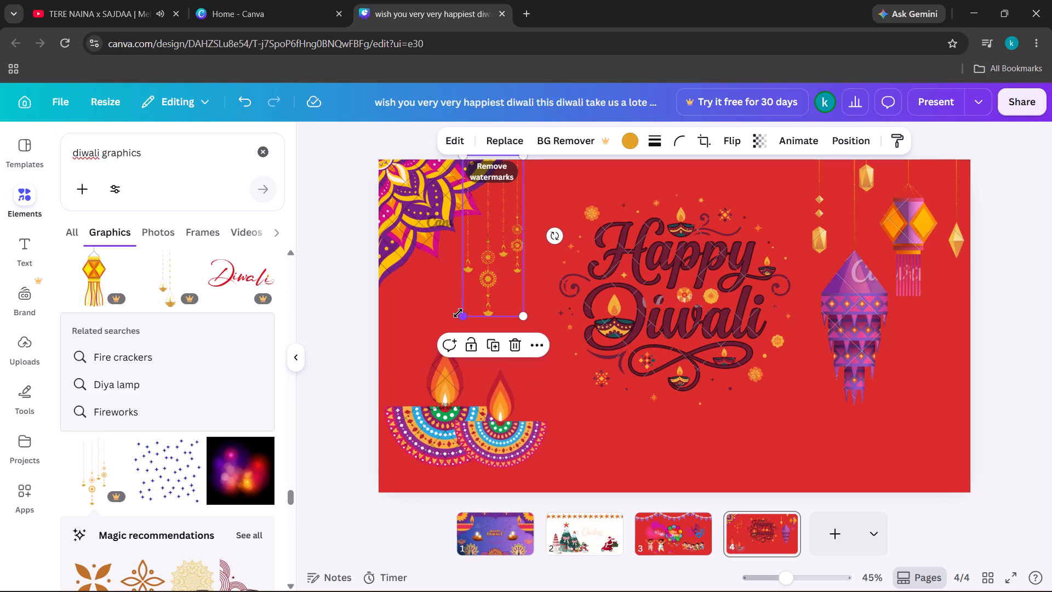
drag(458, 313, 420, 338)
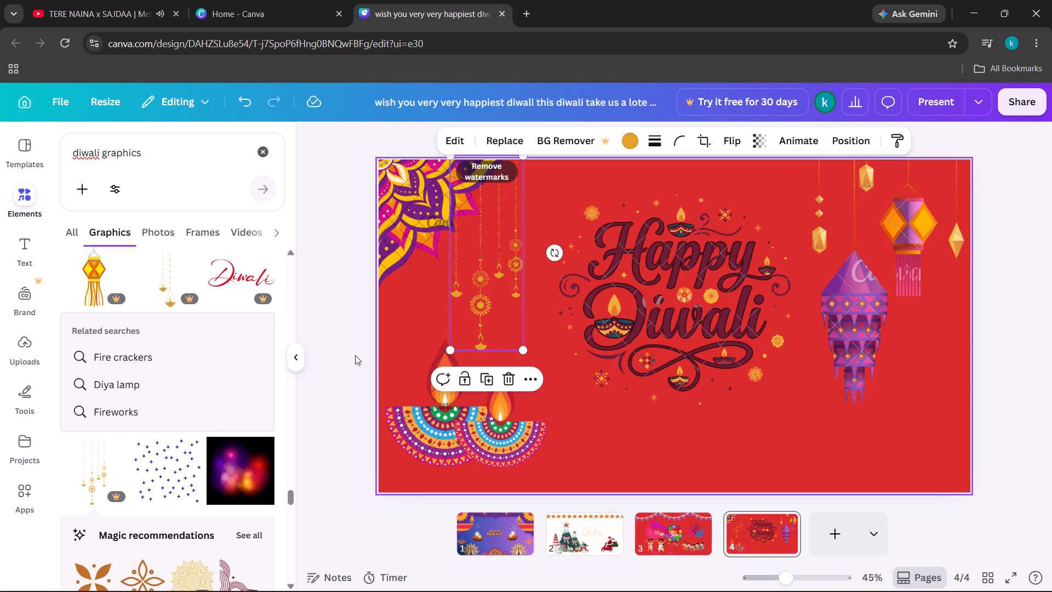
click(352, 357)
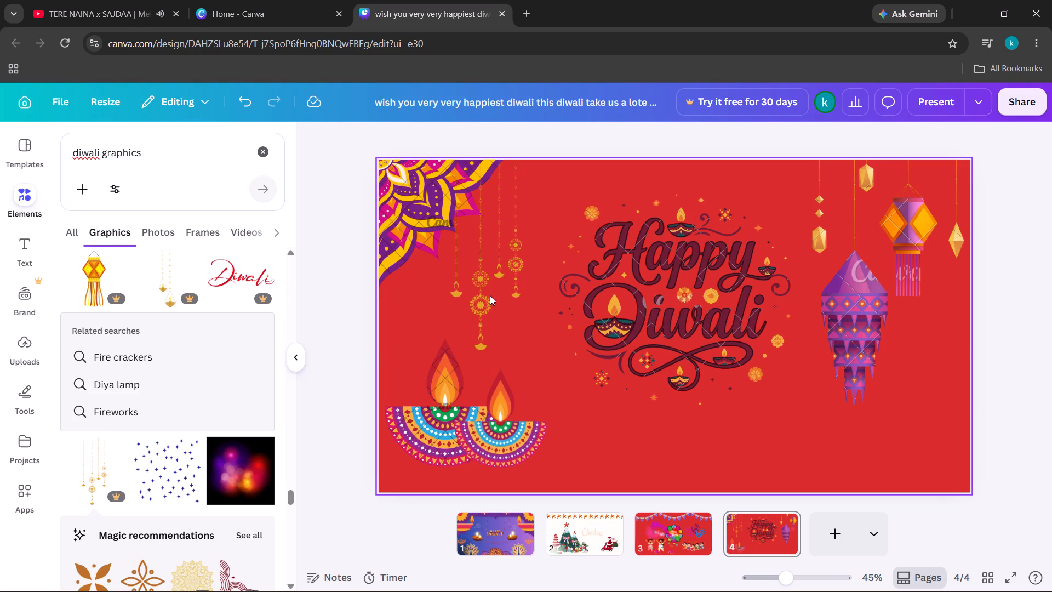
drag(490, 294, 477, 292)
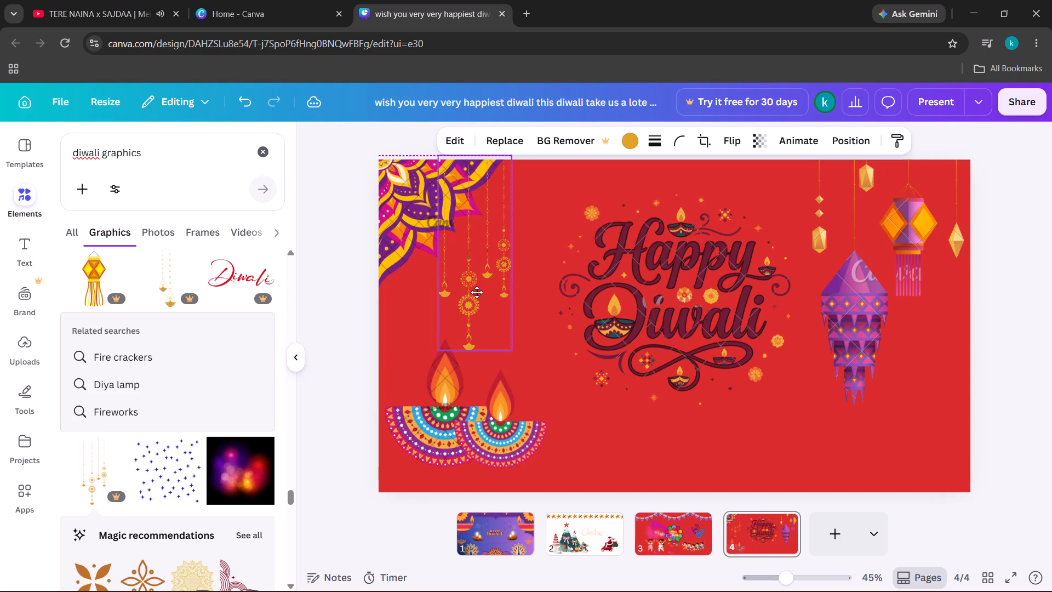
drag(477, 292, 477, 292)
click(351, 316)
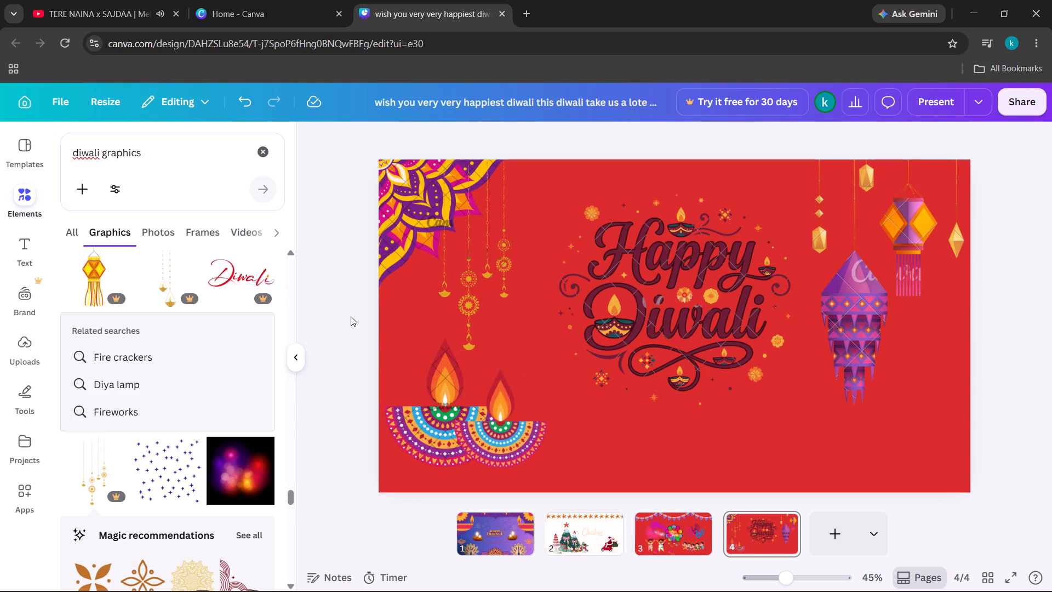
Browse further through the Diwali graphics results for another decoration suited to page 4.
scroll(199, 471, right, 4)
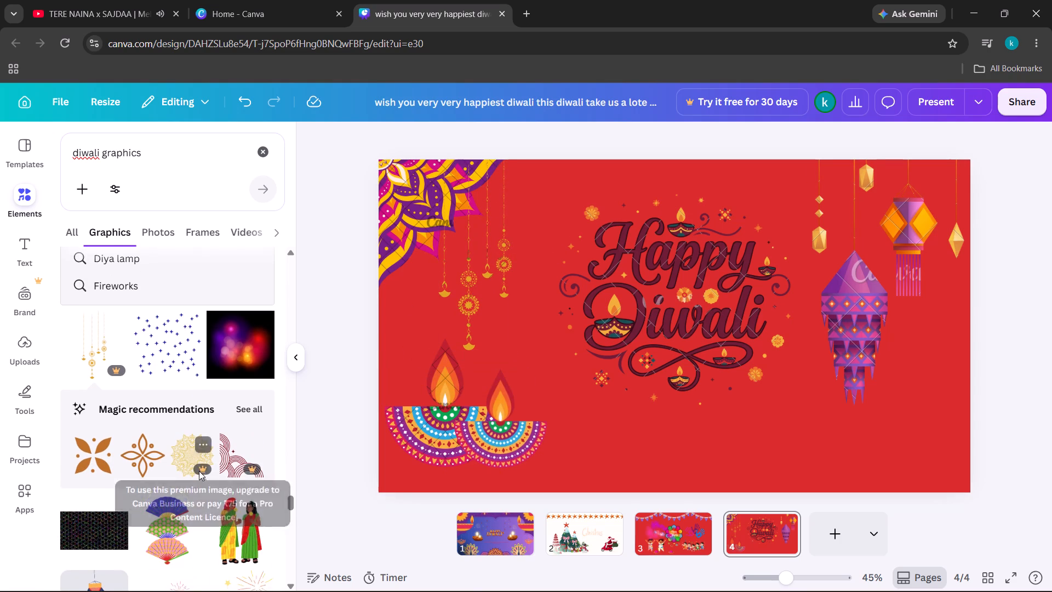
scroll(199, 471, right, 6)
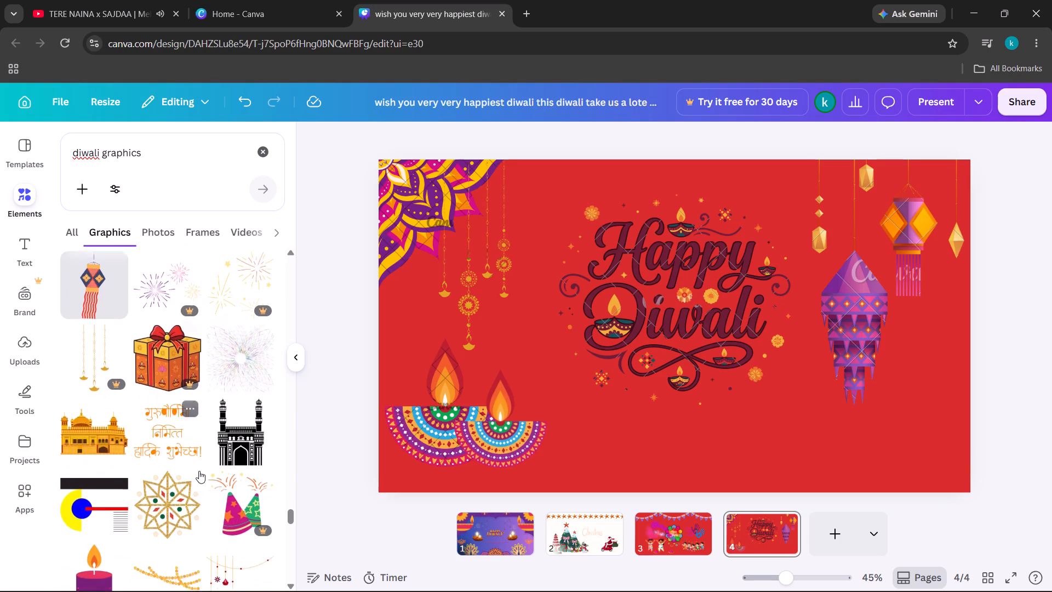
scroll(199, 471, right, 5)
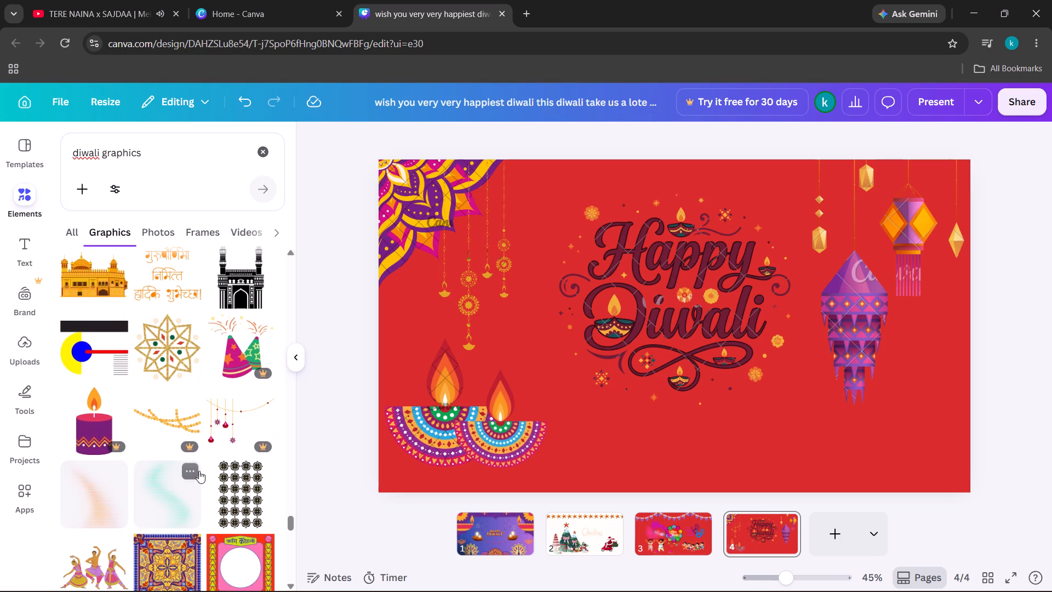
scroll(199, 471, right, 4)
scroll(199, 471, up, 3)
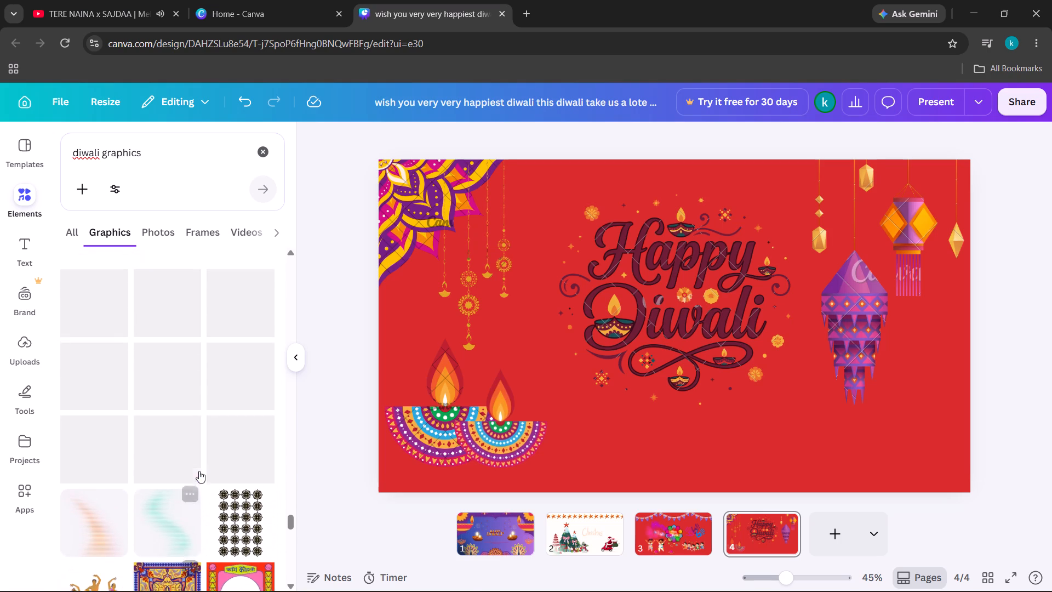
scroll(199, 471, up, 1)
scroll(199, 471, right, 1)
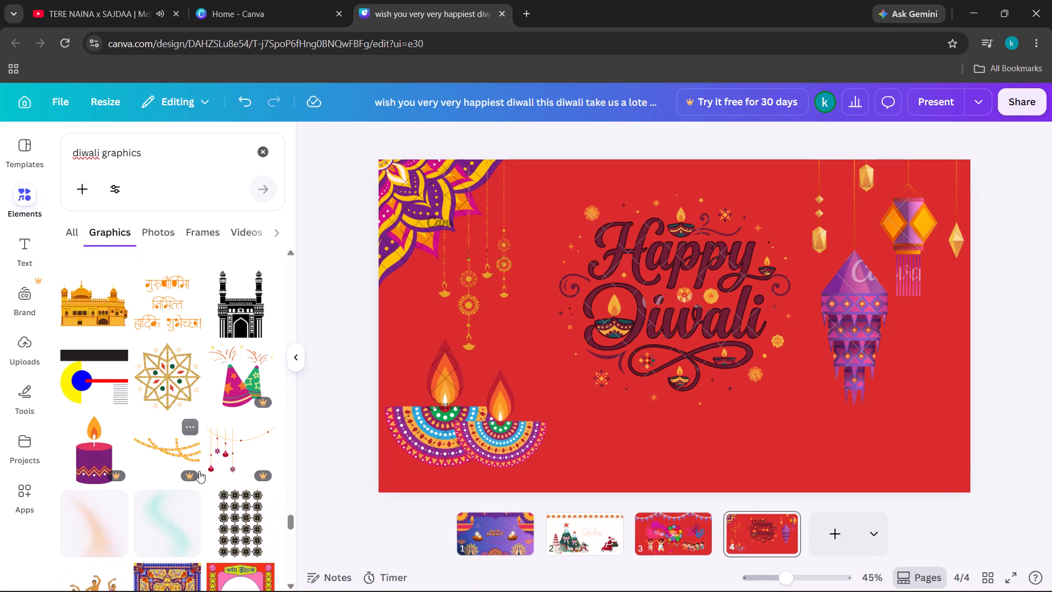
scroll(199, 471, right, 1)
scroll(199, 471, down, 3)
scroll(199, 471, right, 3)
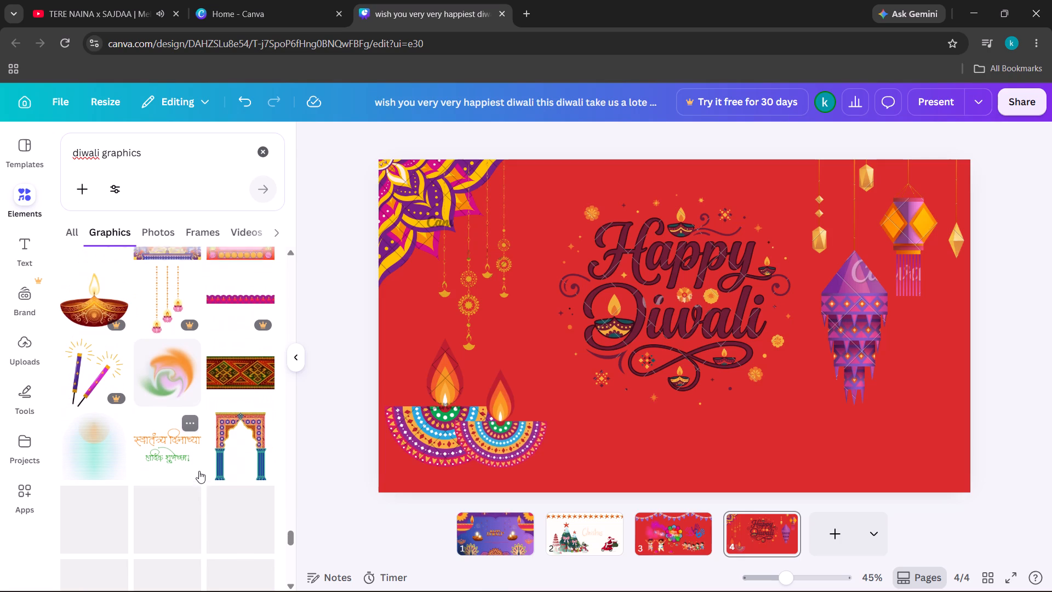
scroll(199, 471, right, 5)
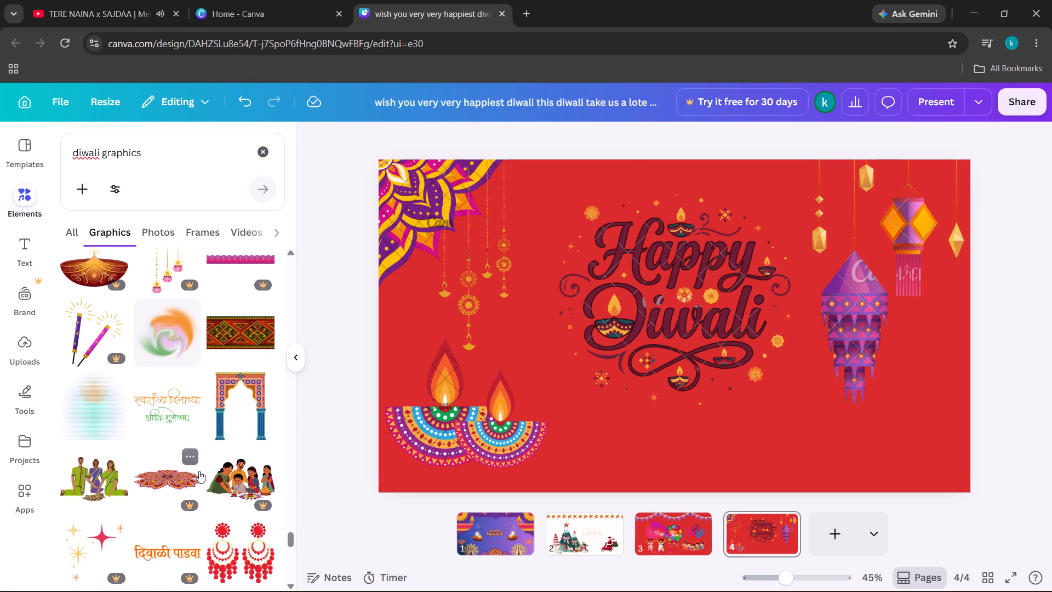
scroll(199, 471, right, 5)
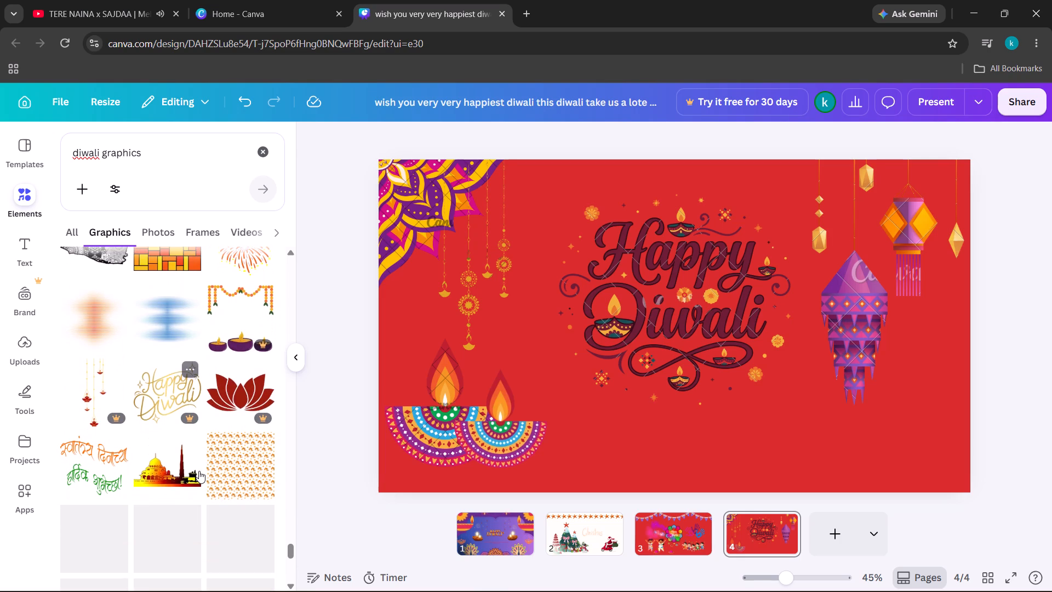
scroll(199, 471, right, 3)
scroll(199, 471, down, 1)
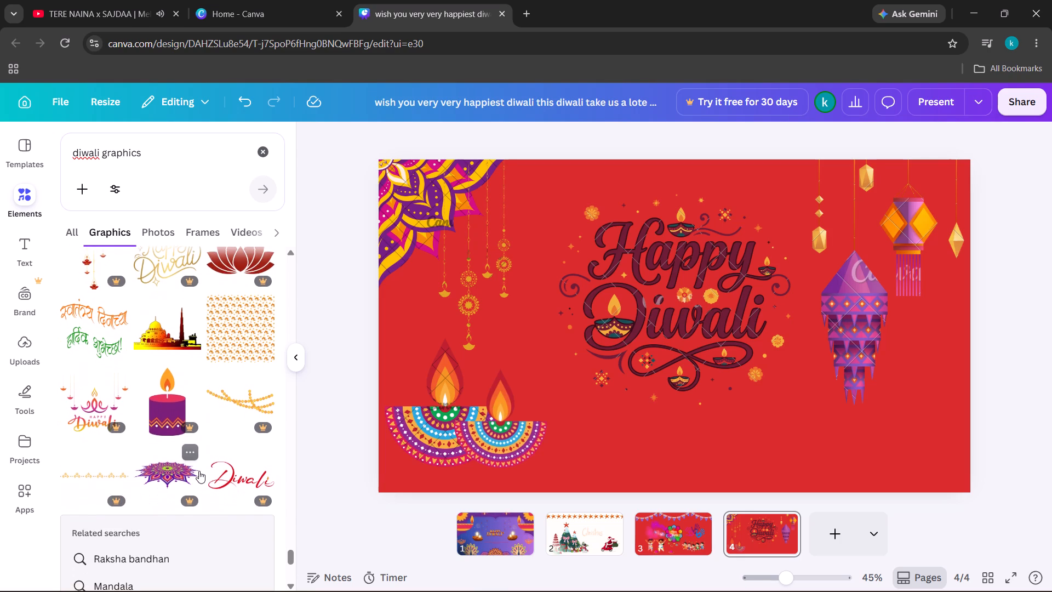
scroll(199, 471, down, 1)
scroll(199, 471, right, 1)
scroll(199, 471, down, 1)
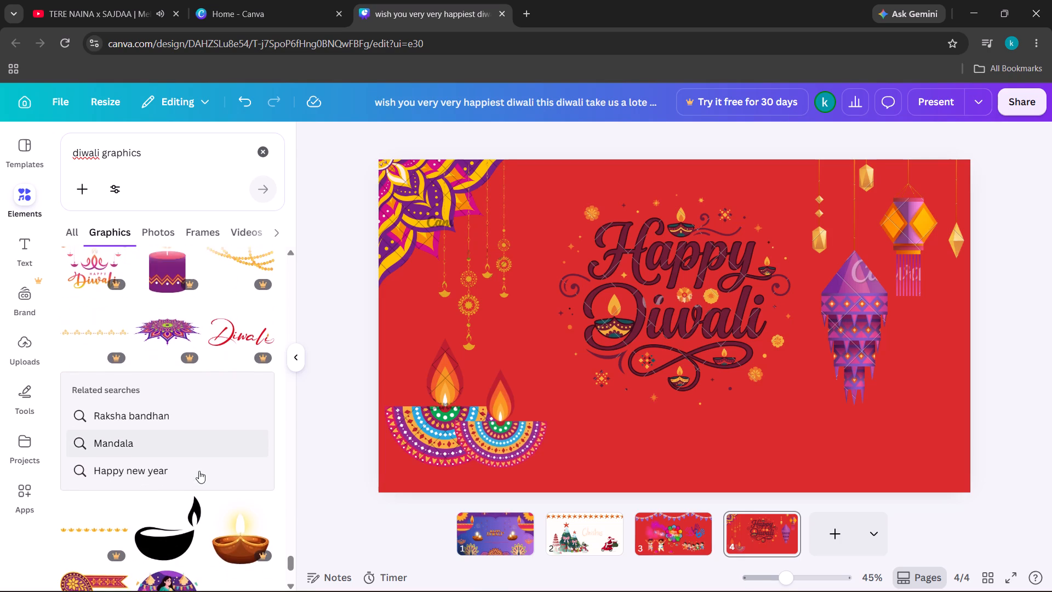
scroll(199, 471, down, 4)
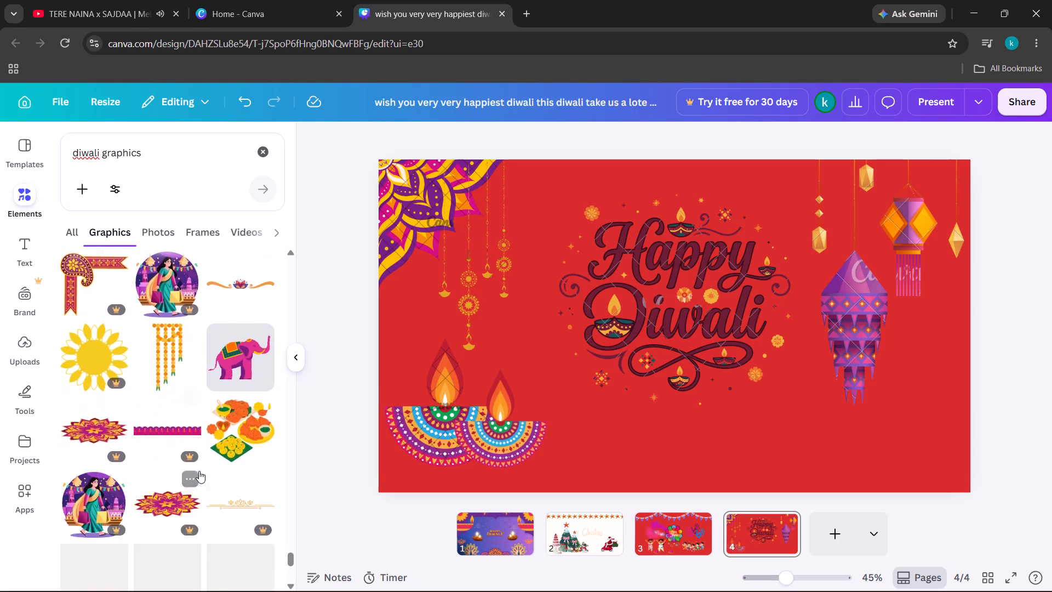
scroll(199, 471, down, 3)
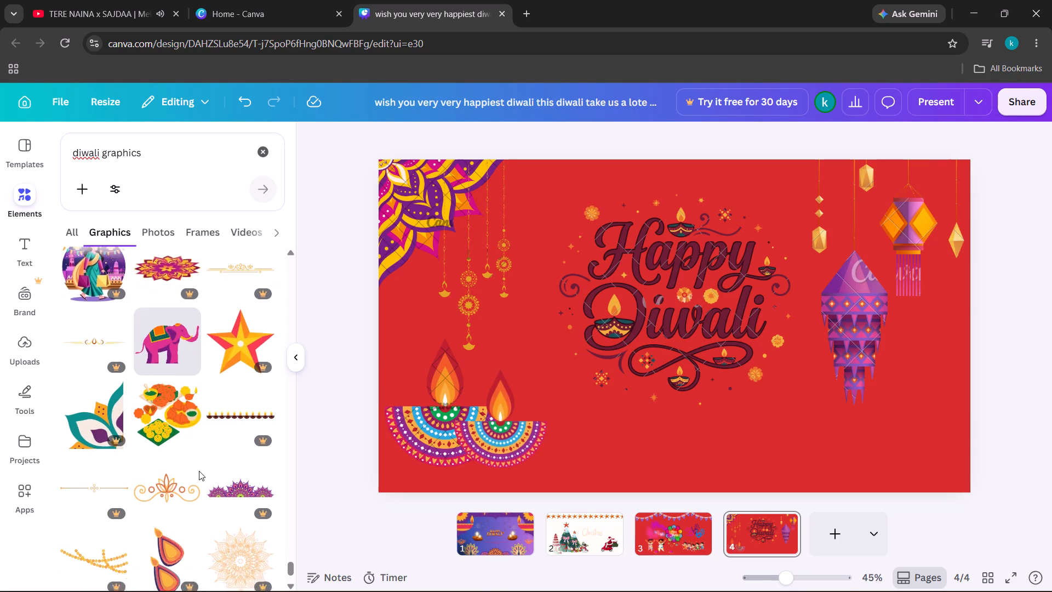
scroll(199, 471, down, 3)
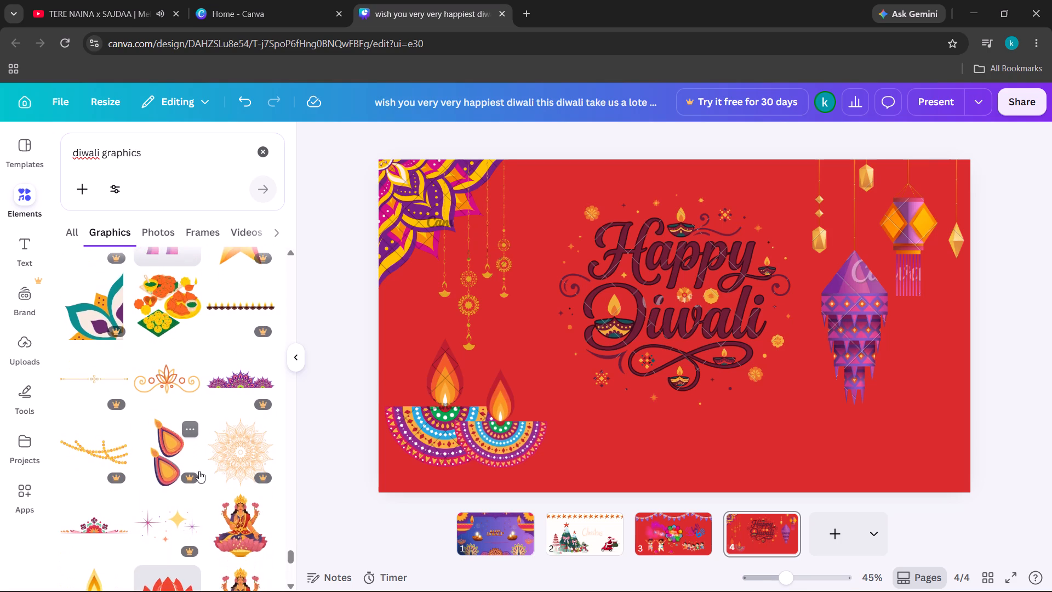
scroll(199, 471, down, 1)
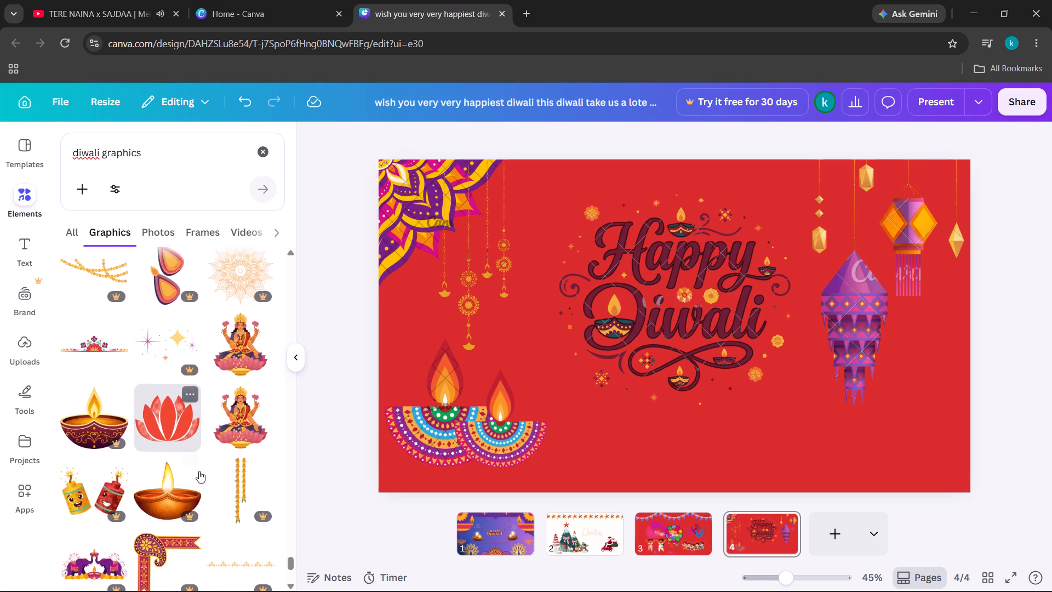
scroll(199, 471, down, 1)
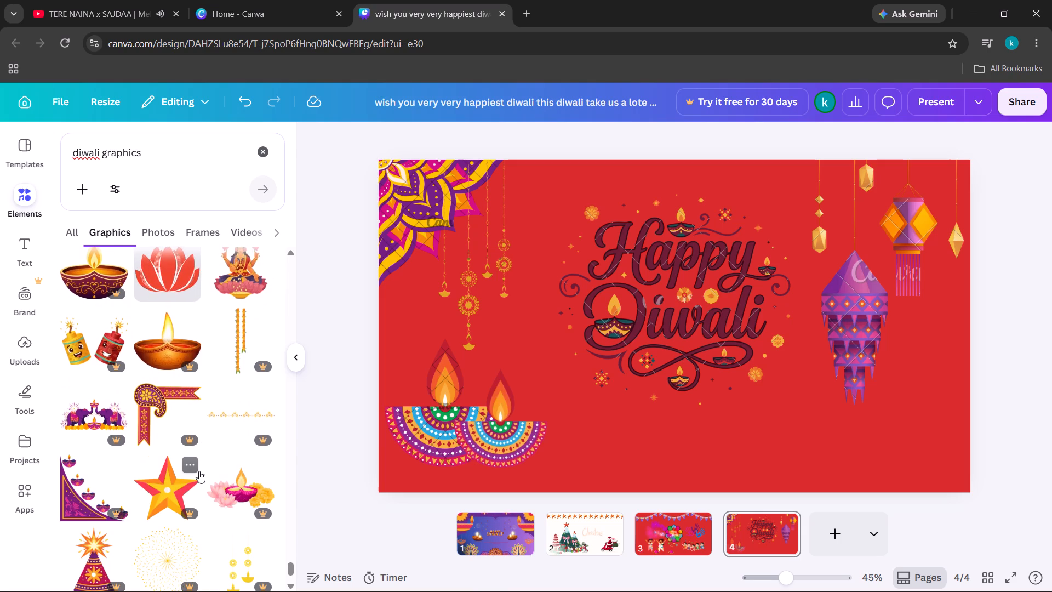
scroll(199, 471, right, 1)
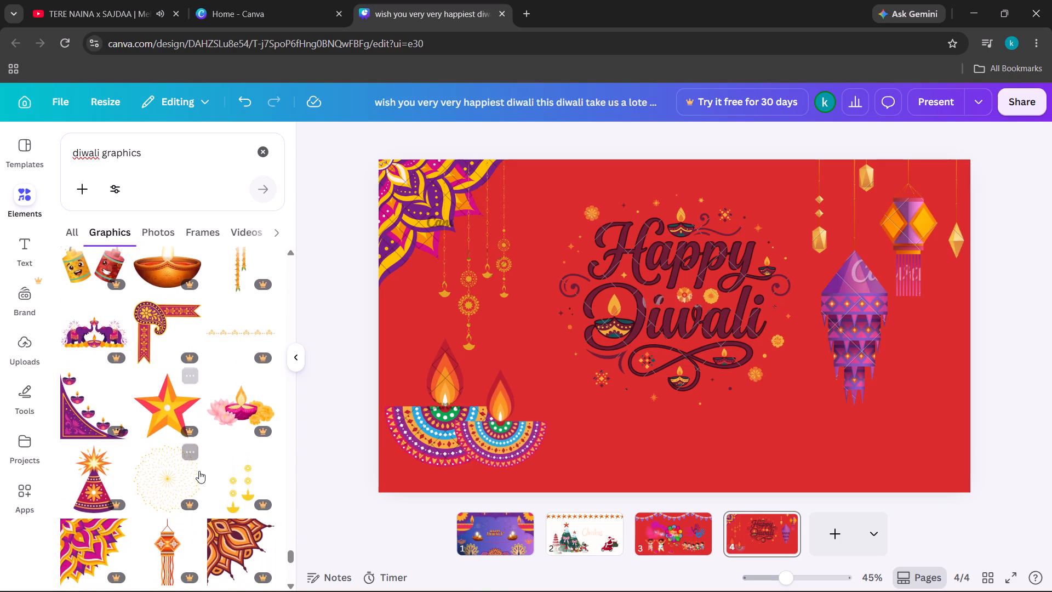
scroll(199, 471, right, 4)
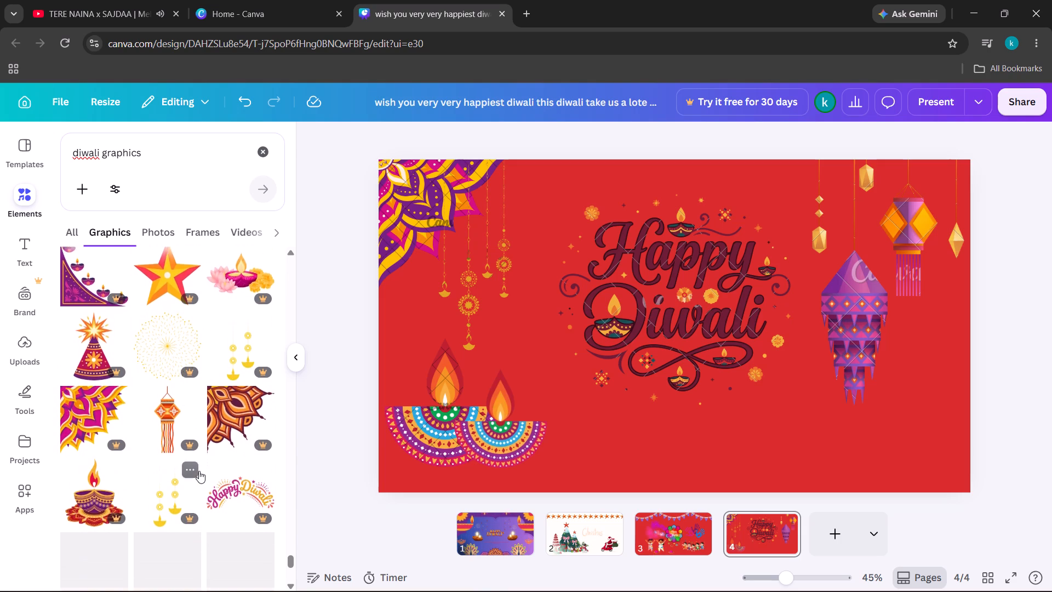
scroll(199, 471, right, 1)
scroll(199, 471, down, 1)
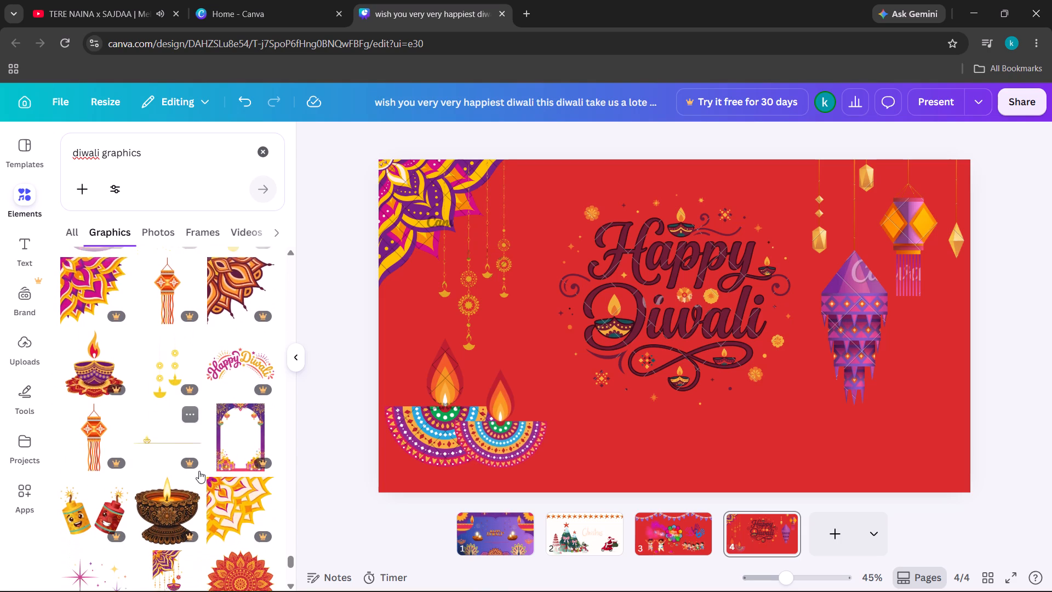
scroll(199, 471, down, 1)
scroll(199, 471, right, 1)
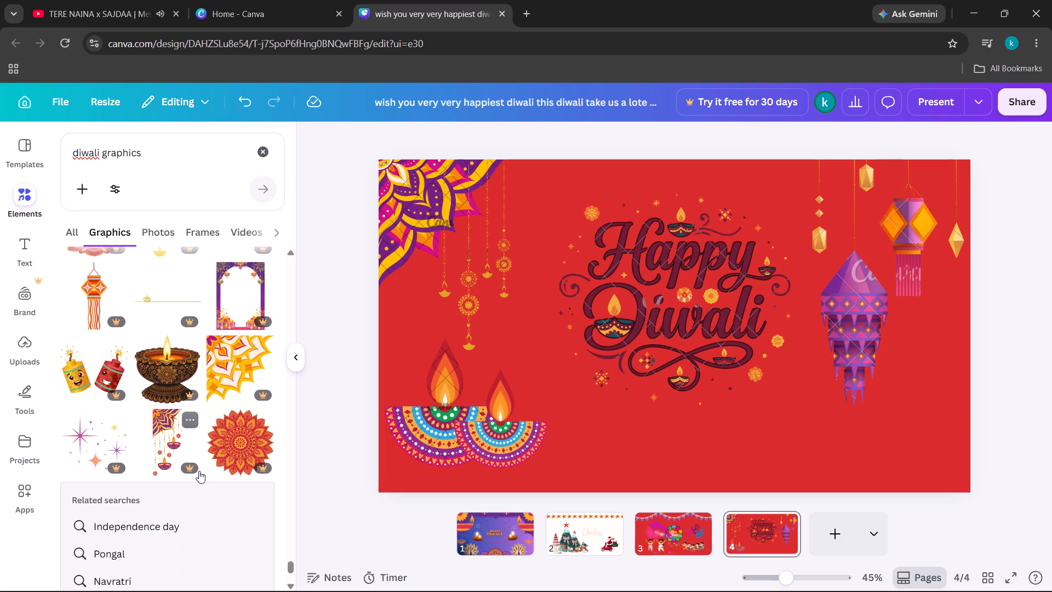
scroll(199, 471, right, 4)
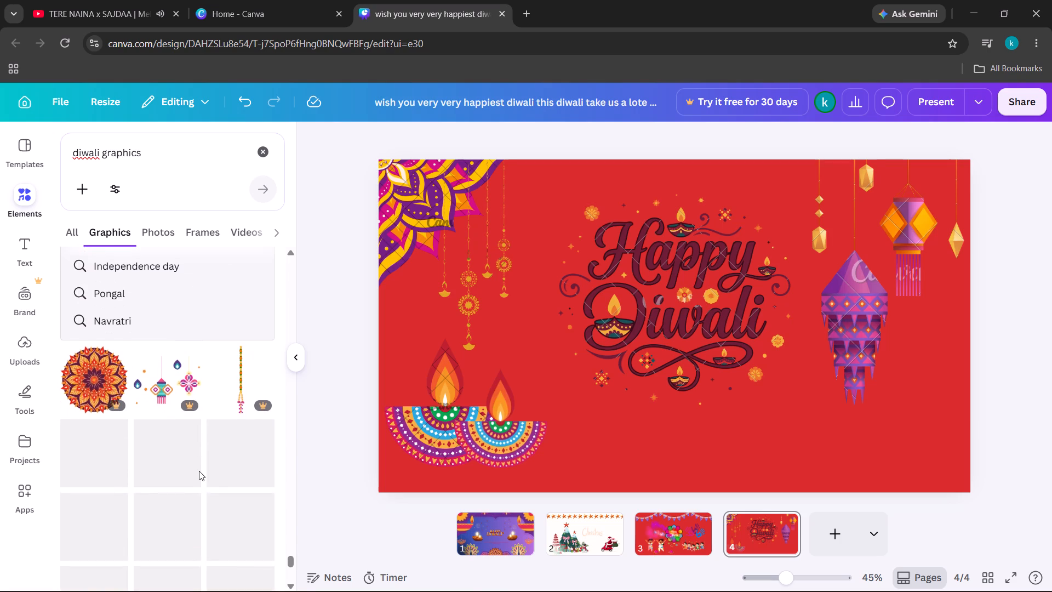
scroll(199, 471, right, 5)
scroll(199, 471, up, 1)
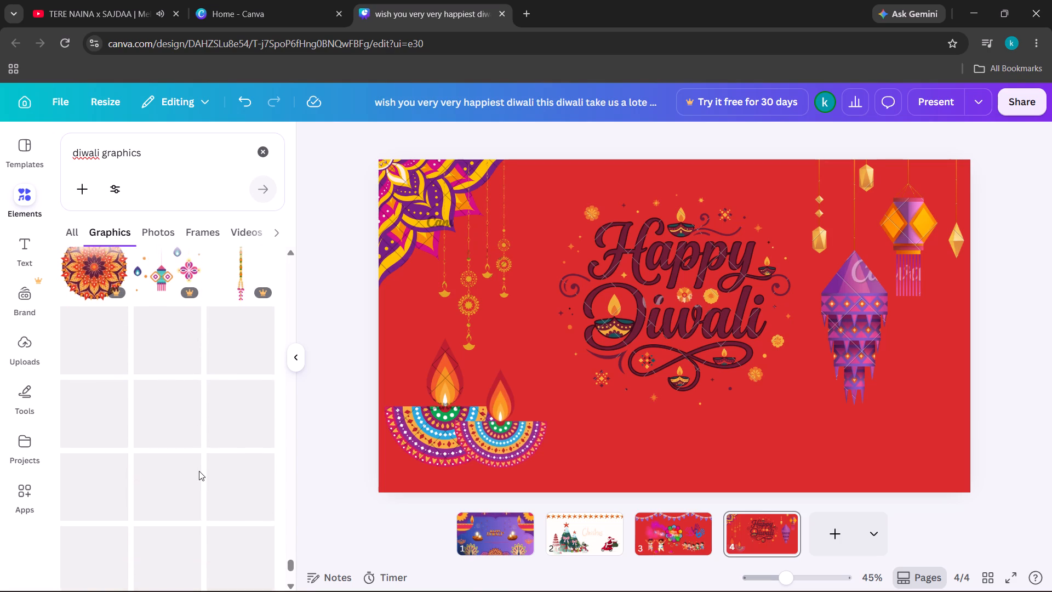
Browse further through the Diwali graphics results for an additional decoration for page 4.
scroll(199, 471, up, 1)
scroll(199, 471, right, 1)
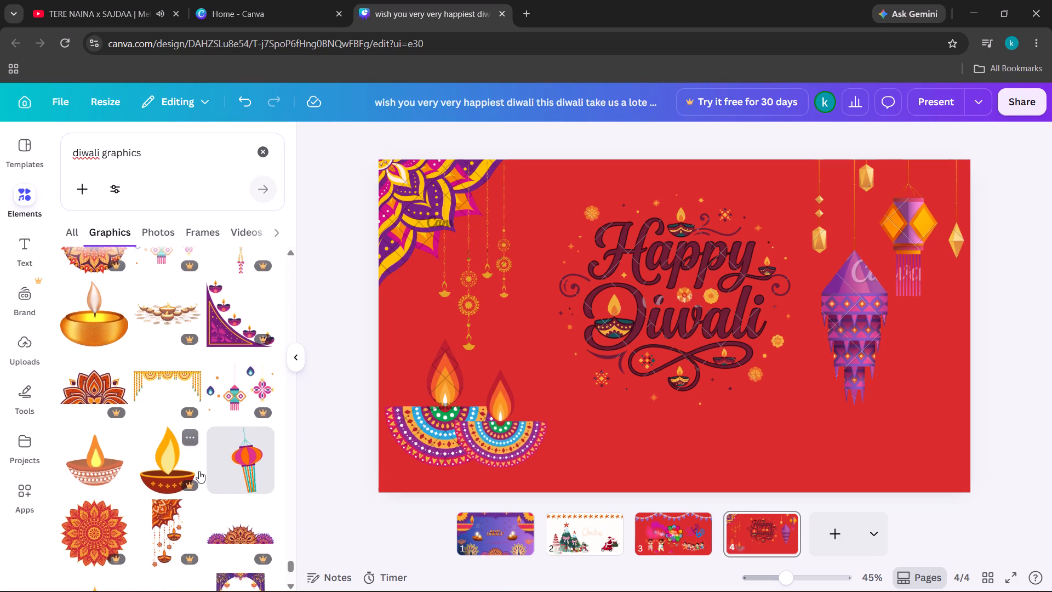
scroll(199, 471, right, 2)
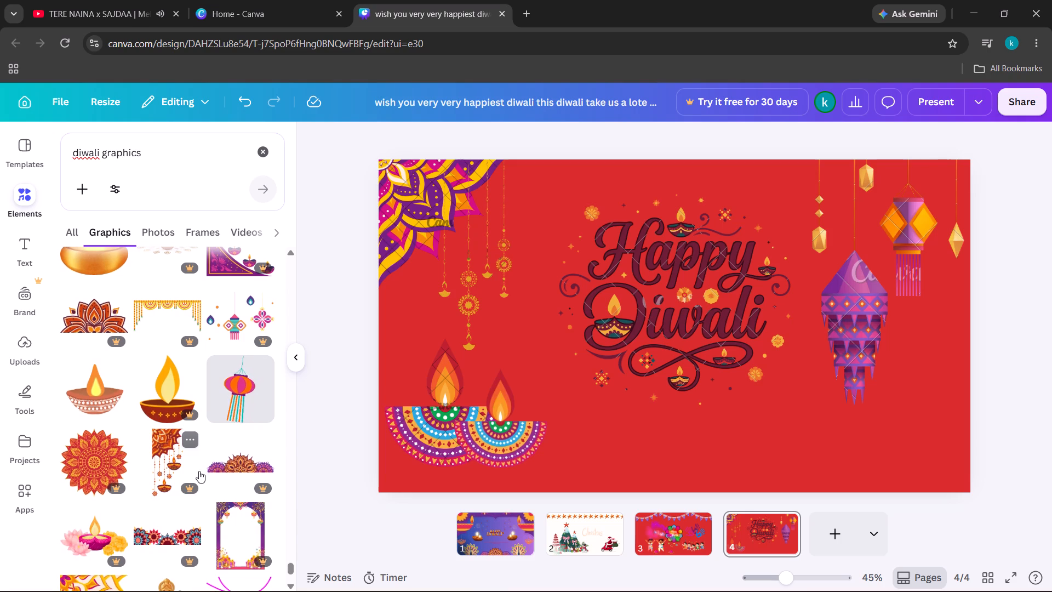
scroll(199, 471, up, 1)
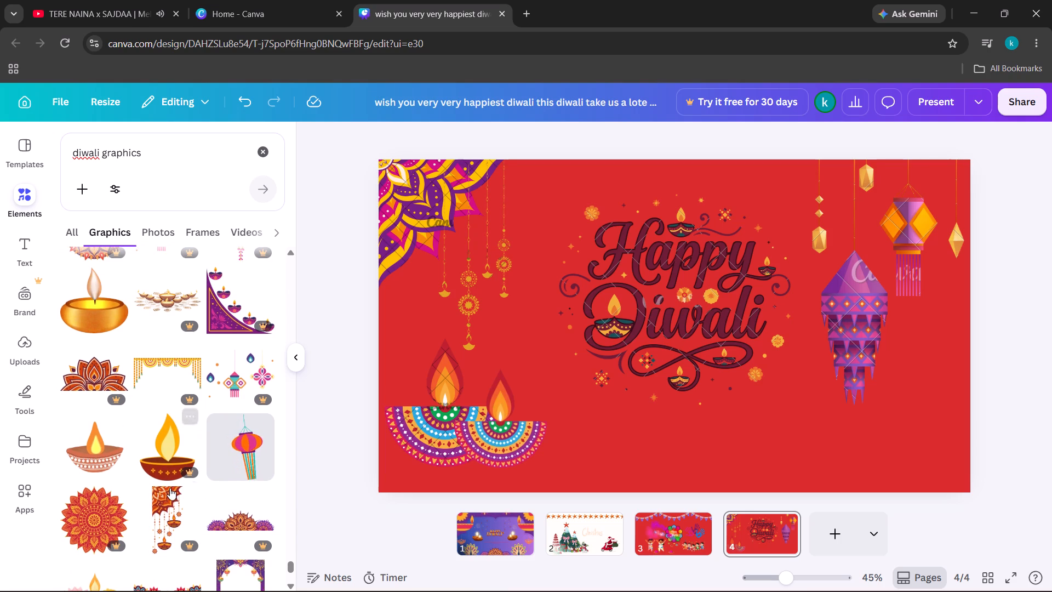
scroll(170, 488, right, 7)
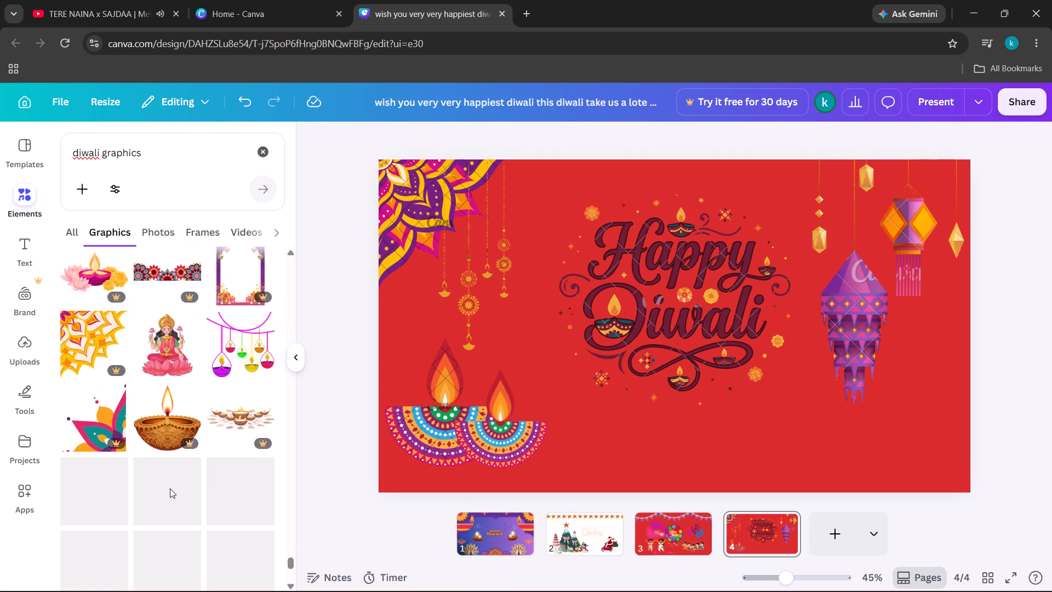
scroll(170, 488, right, 4)
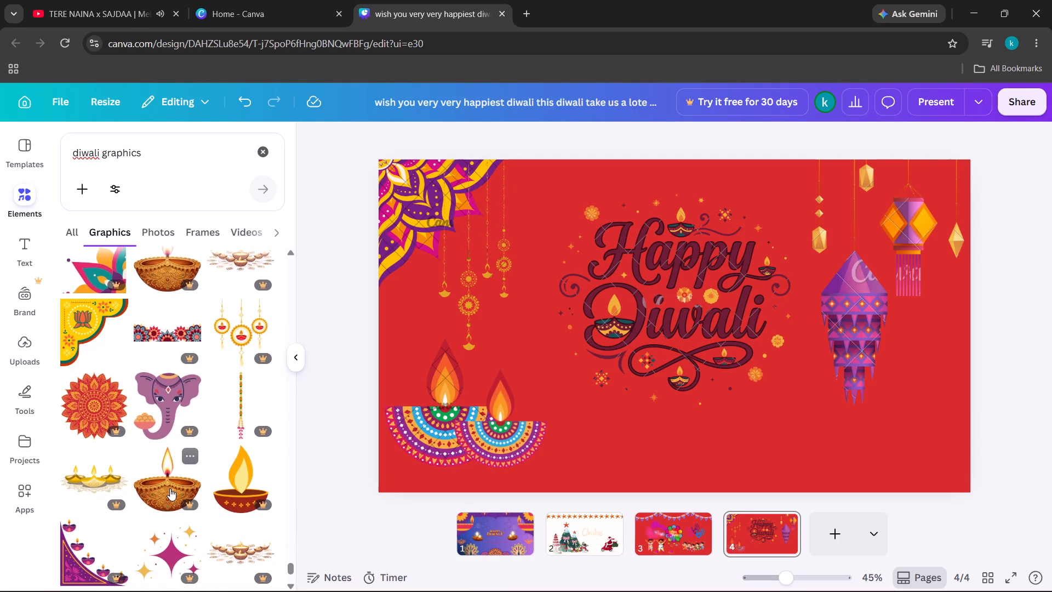
scroll(170, 488, right, 5)
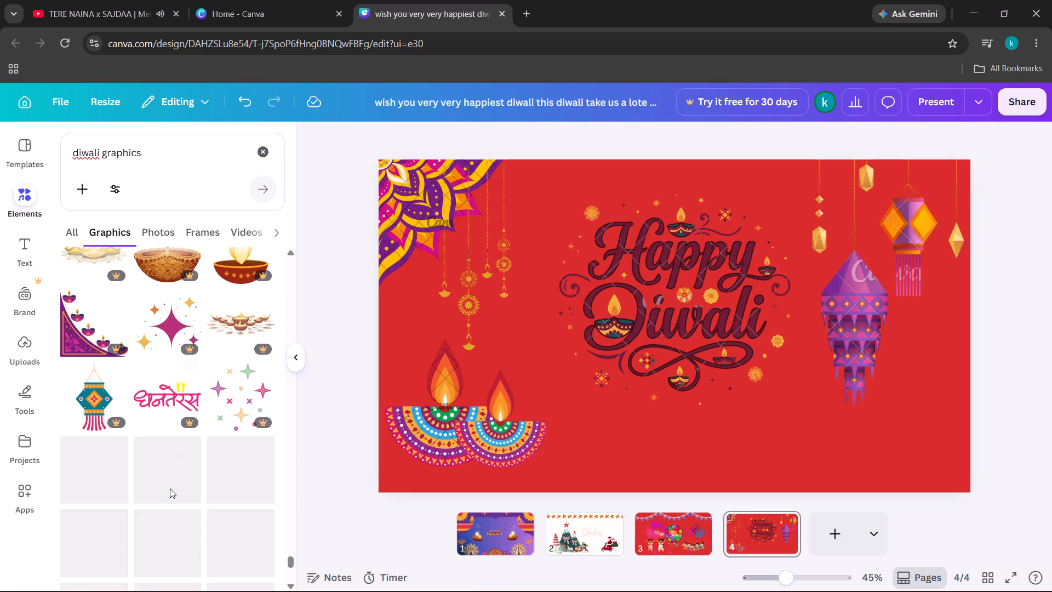
scroll(170, 488, right, 4)
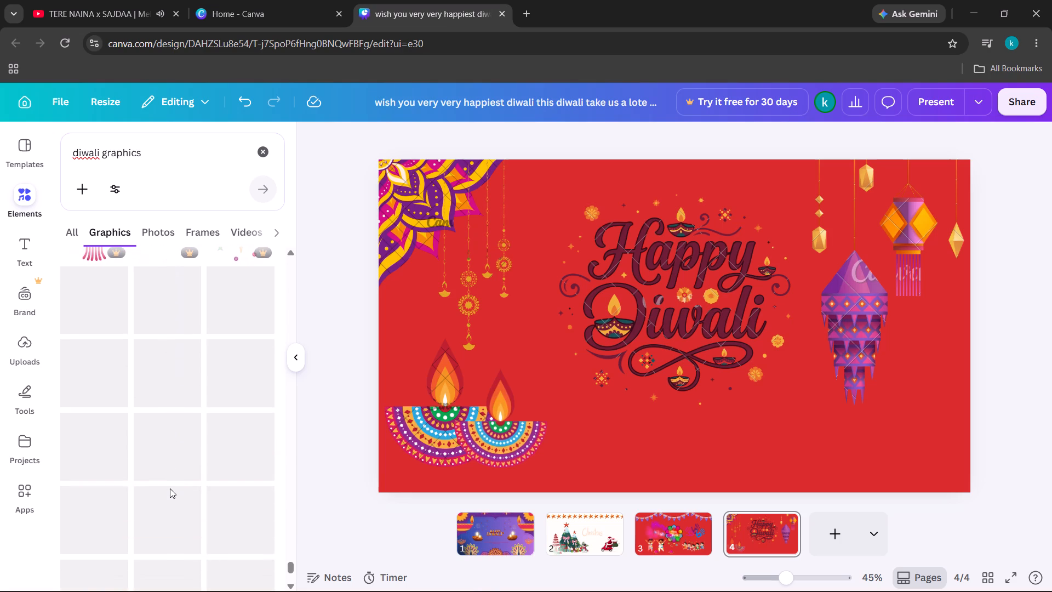
scroll(170, 488, up, 2)
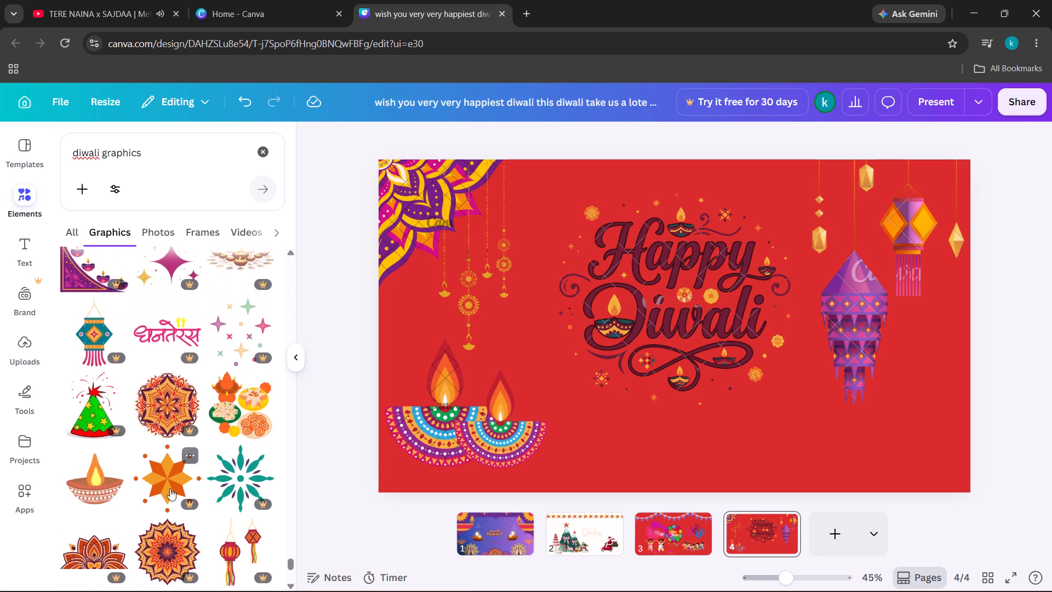
scroll(170, 488, right, 6)
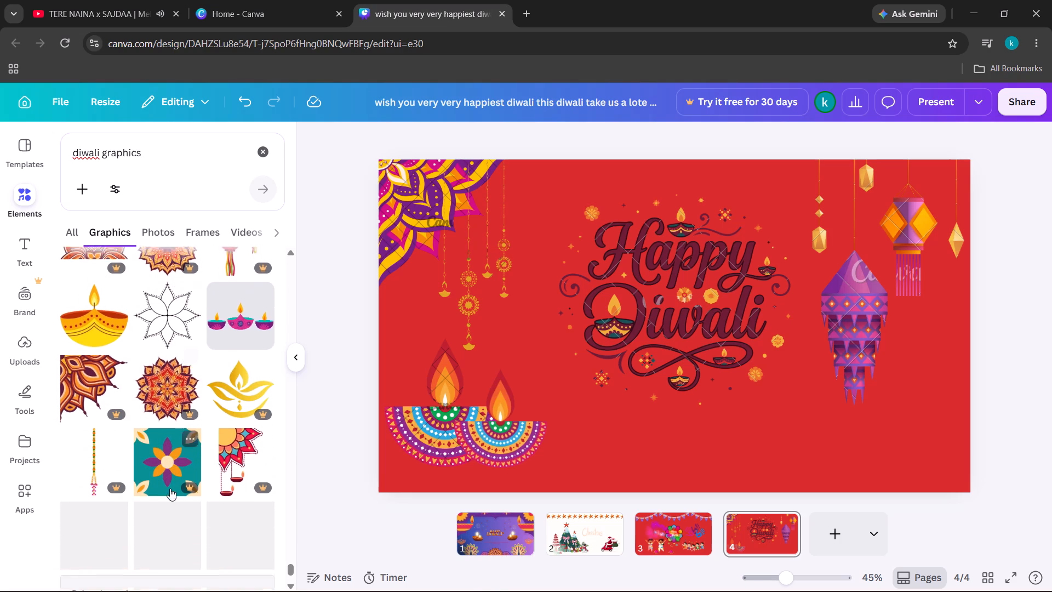
scroll(170, 488, right, 4)
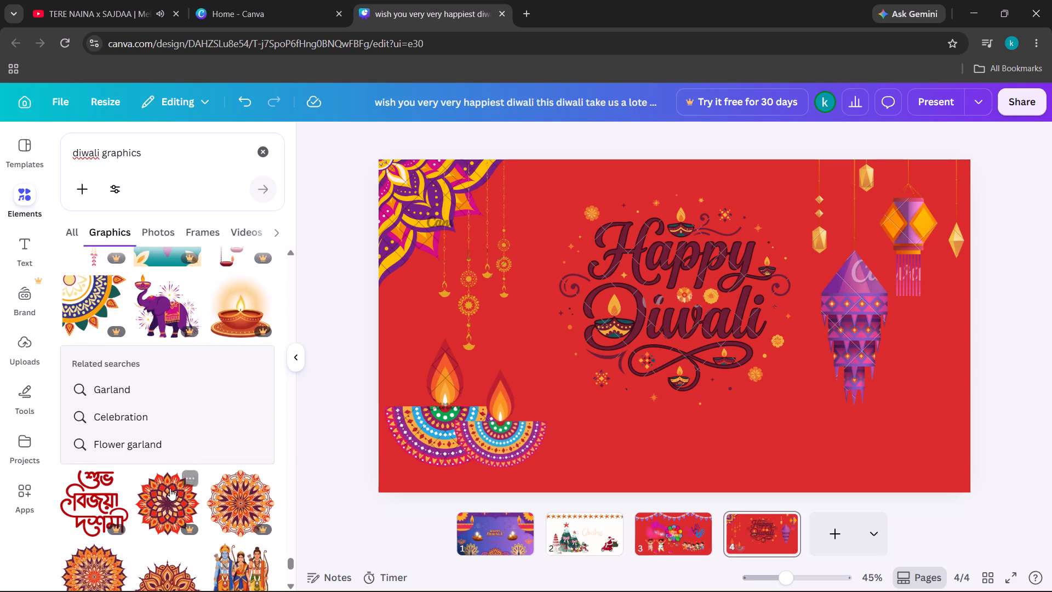
scroll(170, 488, right, 5)
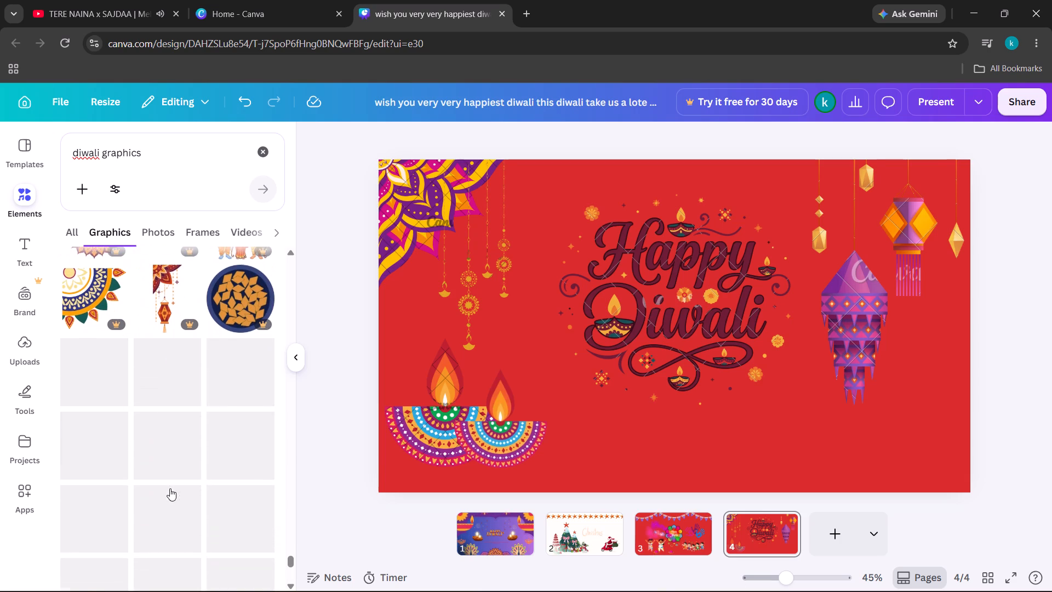
scroll(170, 488, down, 1)
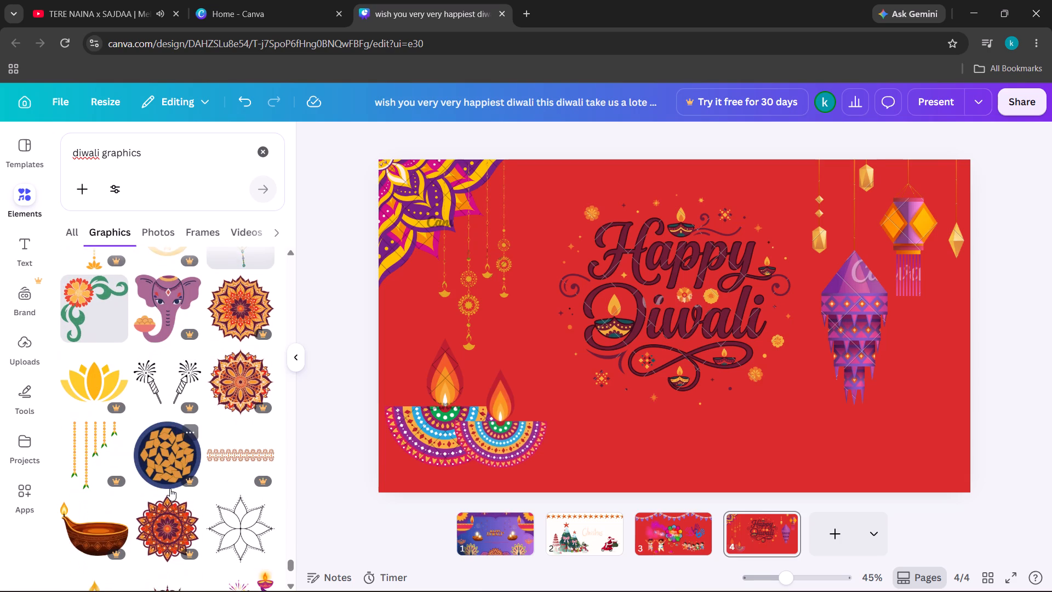
scroll(170, 488, down, 1)
click(77, 483)
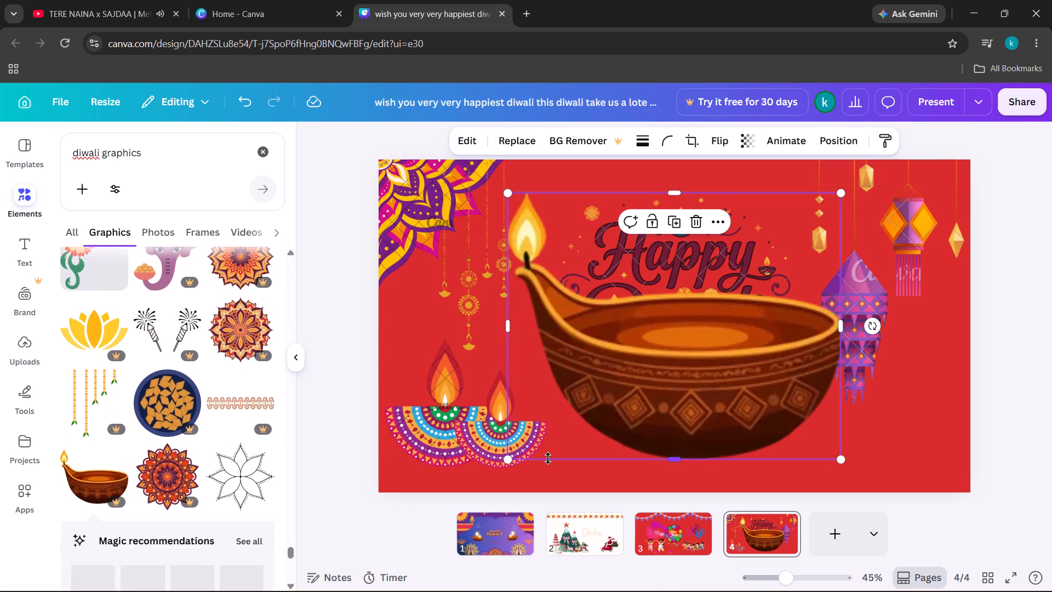
drag(510, 197, 713, 368)
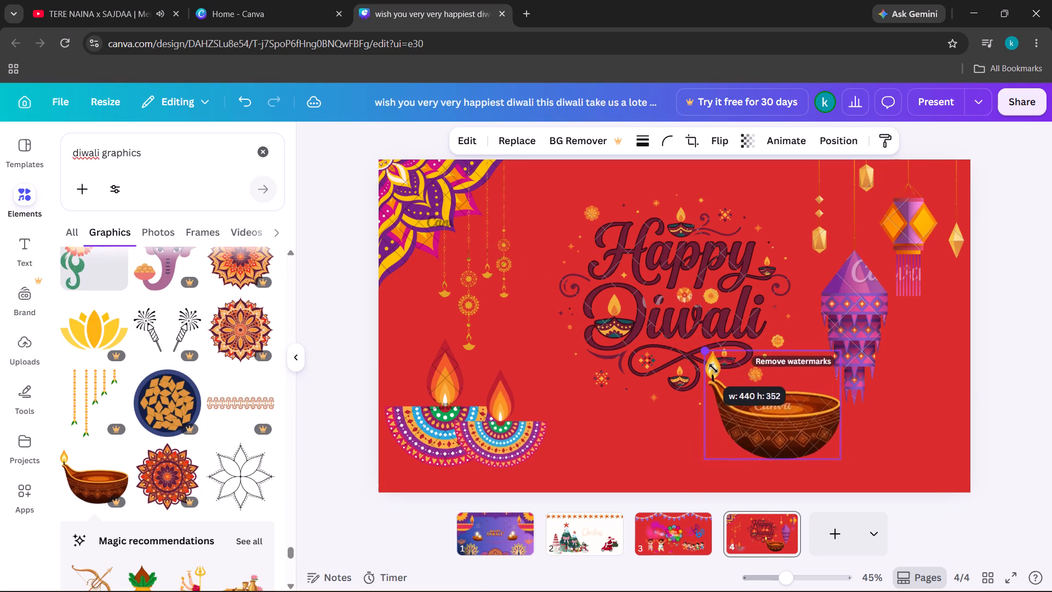
drag(713, 368, 721, 372)
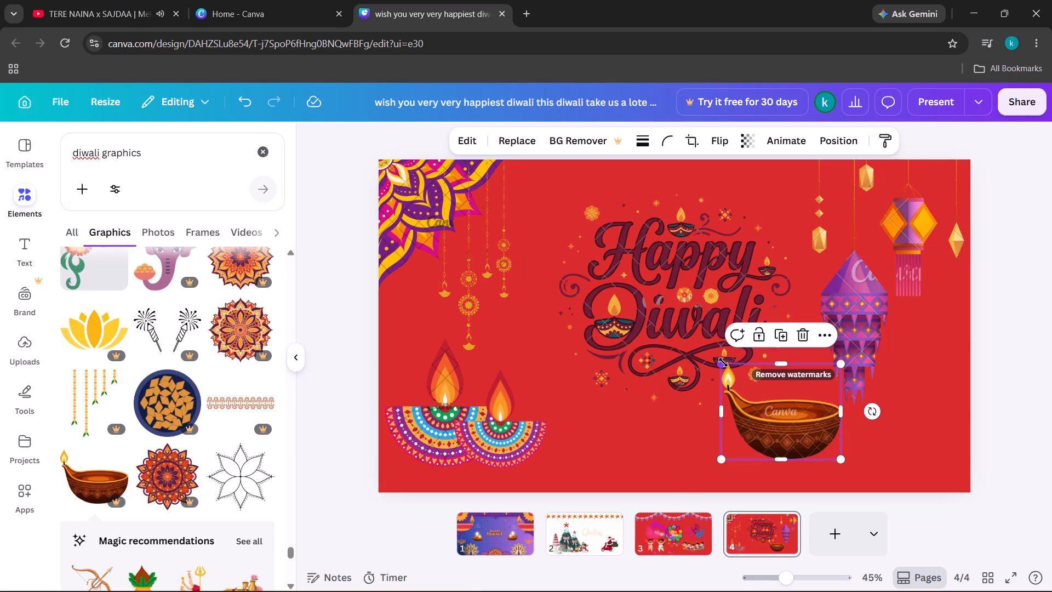
drag(769, 412, 903, 439)
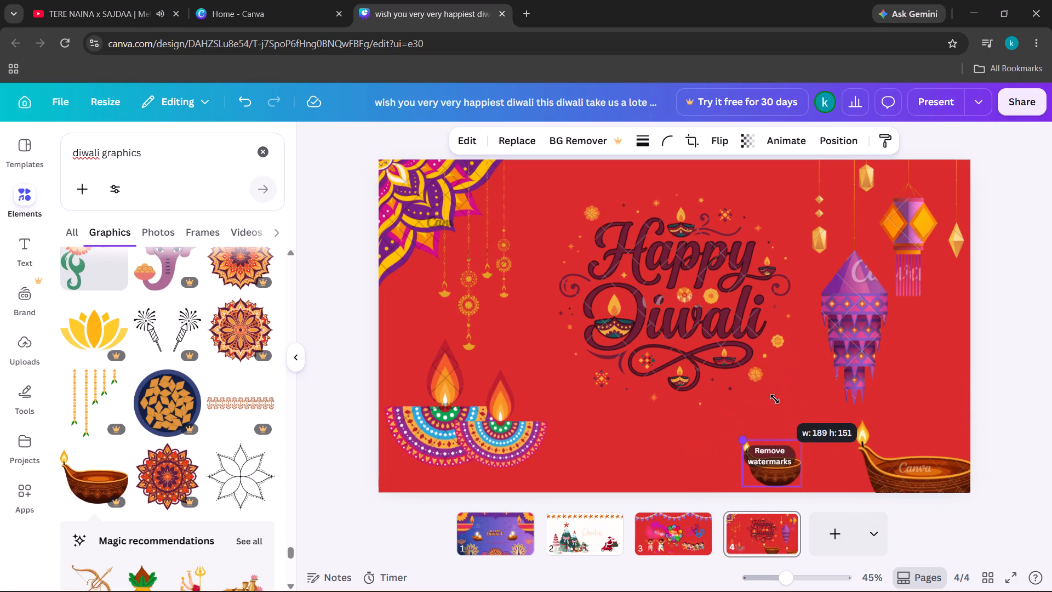
drag(775, 399, 722, 395)
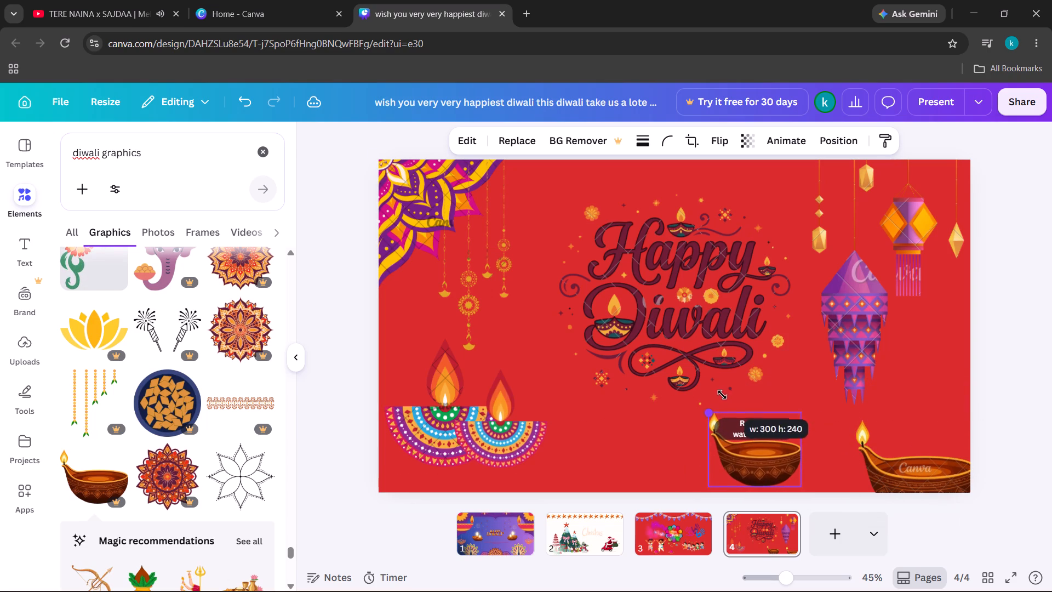
drag(722, 395, 724, 395)
drag(766, 447, 862, 473)
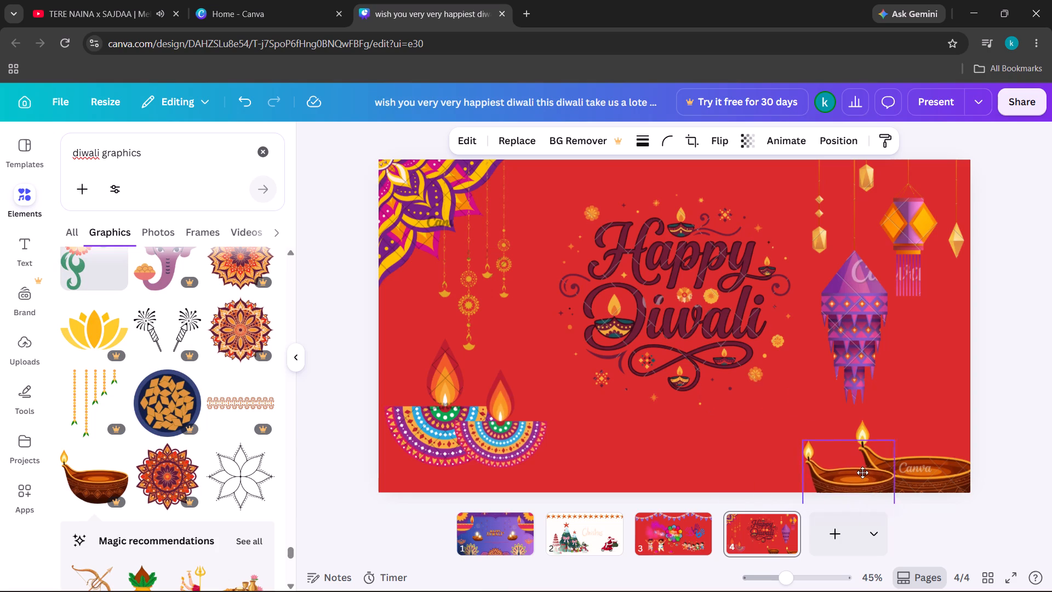
drag(862, 473, 883, 469)
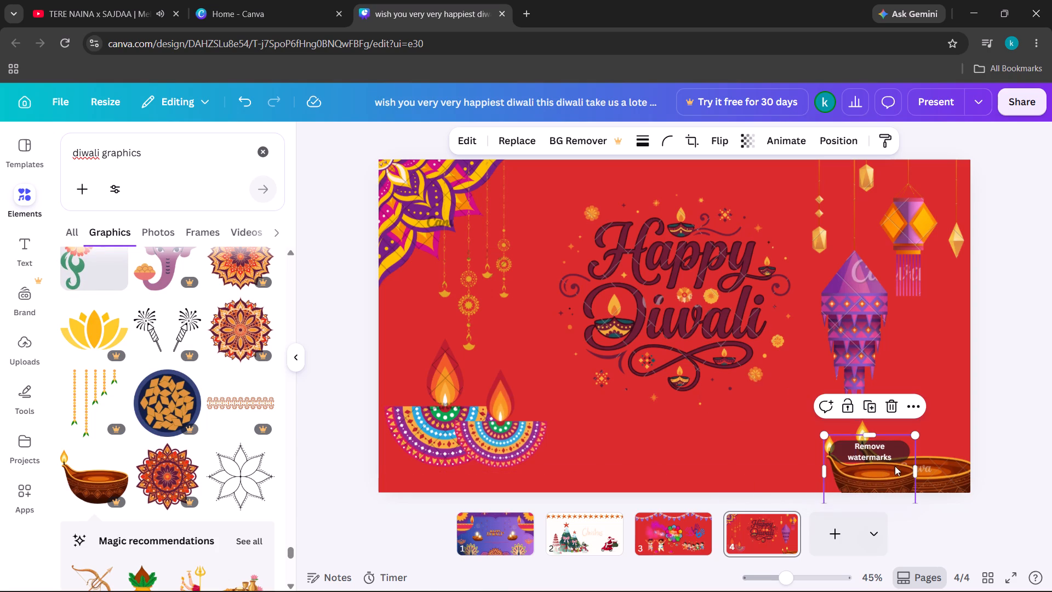
click(1031, 424)
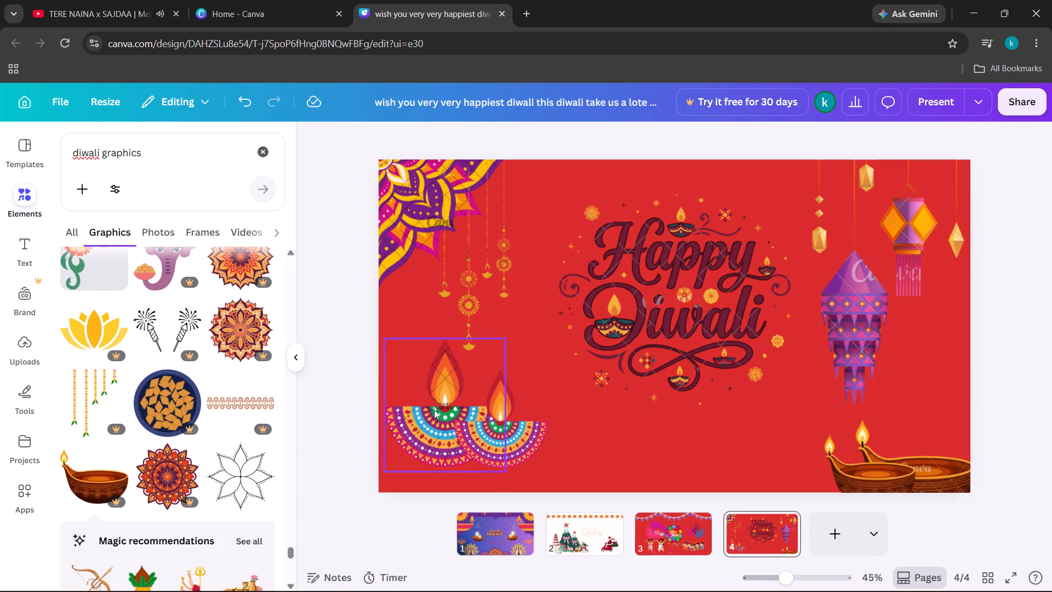
Move the two colourful rangoli diyas down into page 4's lower-left corner, overlapping each other and cut off by the bottom edge.
drag(434, 409, 419, 448)
drag(491, 436, 492, 449)
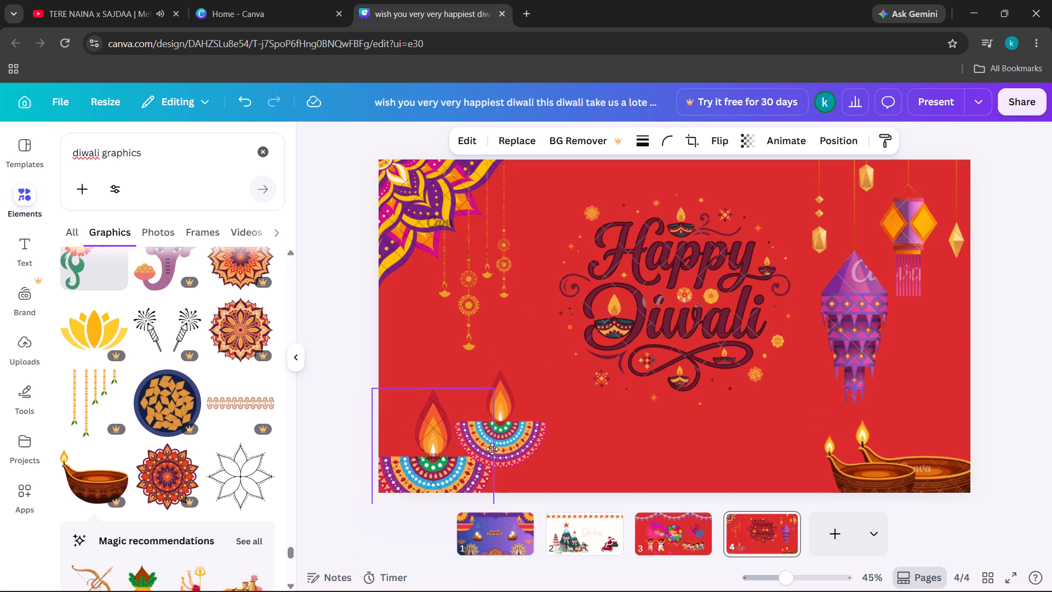
drag(492, 449, 484, 434)
drag(513, 433, 495, 468)
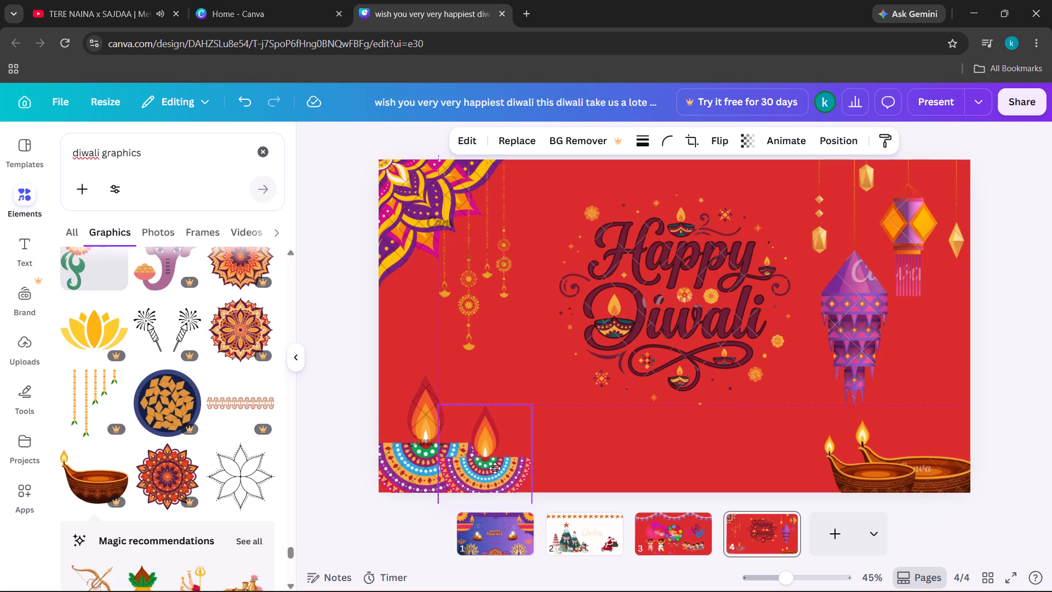
drag(495, 468, 491, 475)
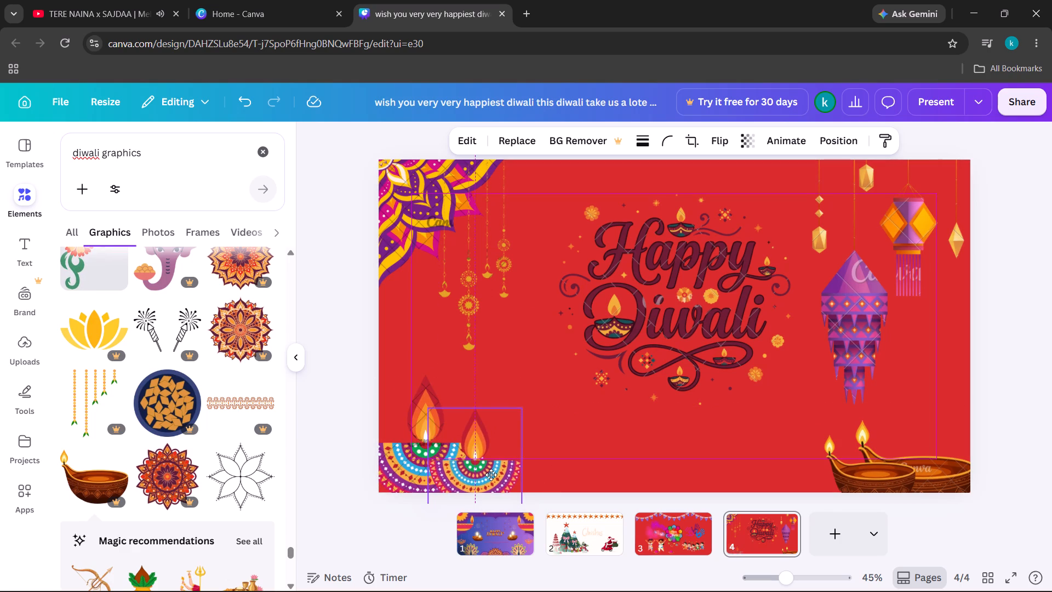
drag(491, 475, 495, 475)
click(333, 423)
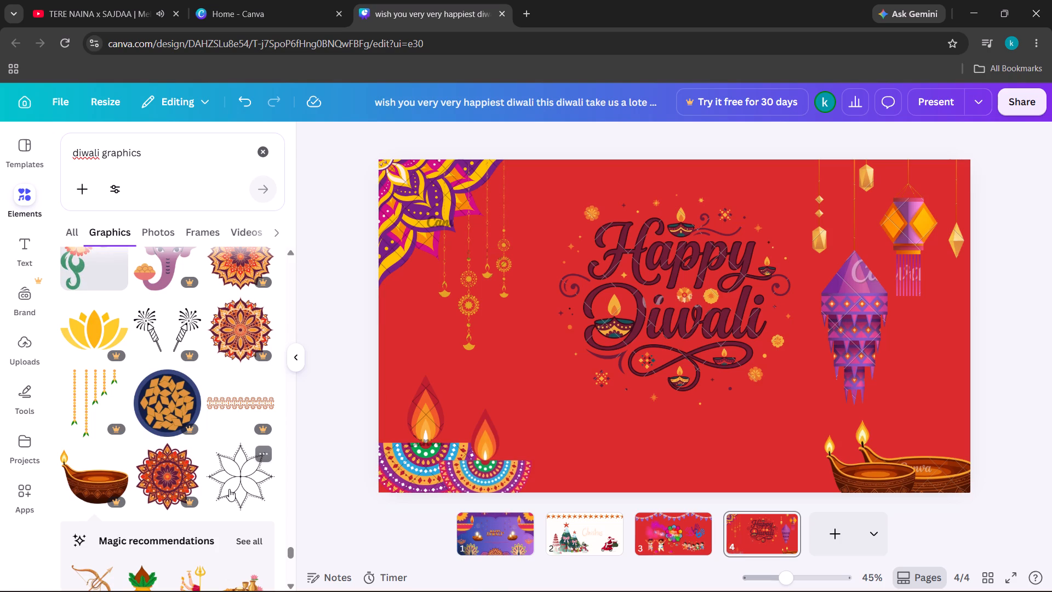
Add the red and orange round mandala to page 4 and place it half below the bottom edge, just right of the rangoli diyas.
click(153, 479)
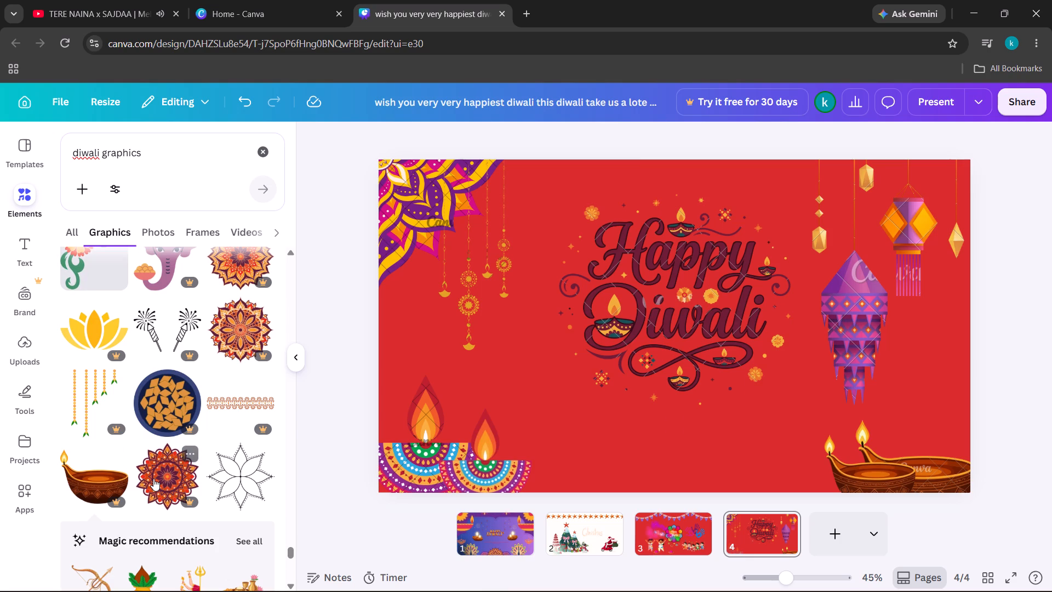
drag(647, 343, 556, 493)
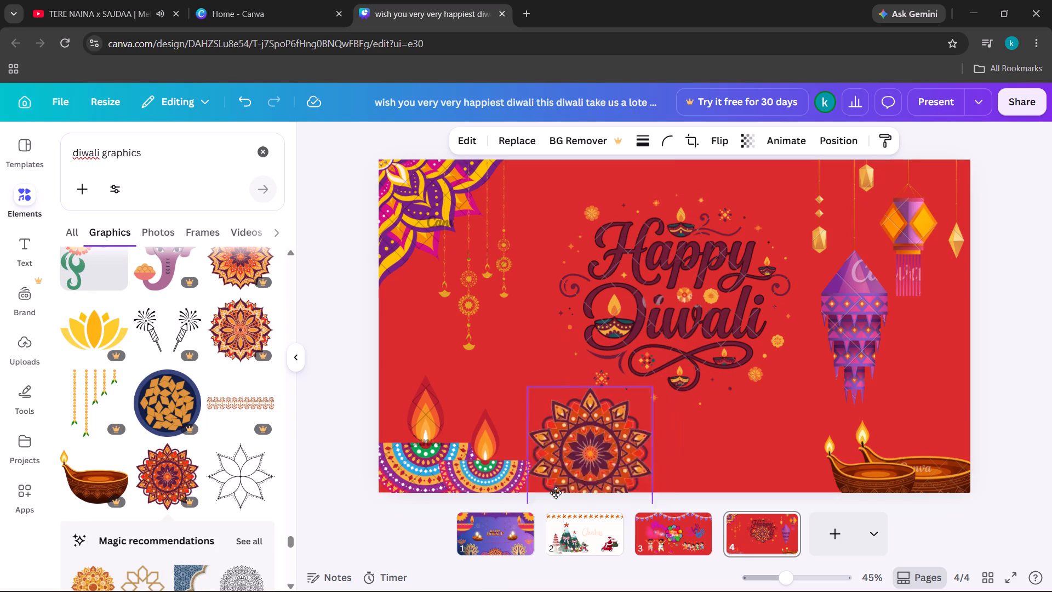
drag(556, 493, 547, 522)
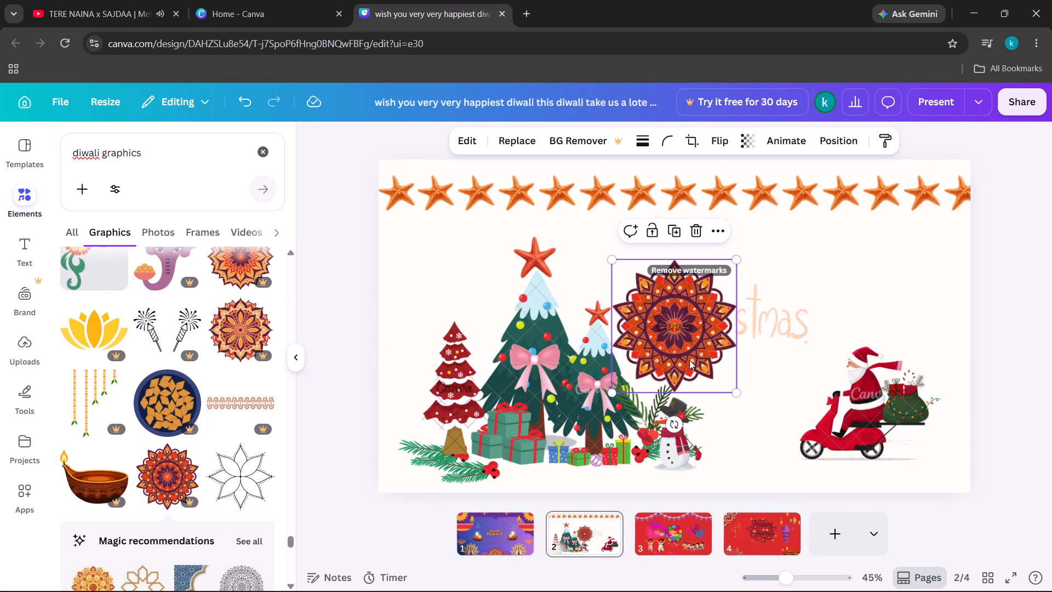
drag(689, 360, 750, 529)
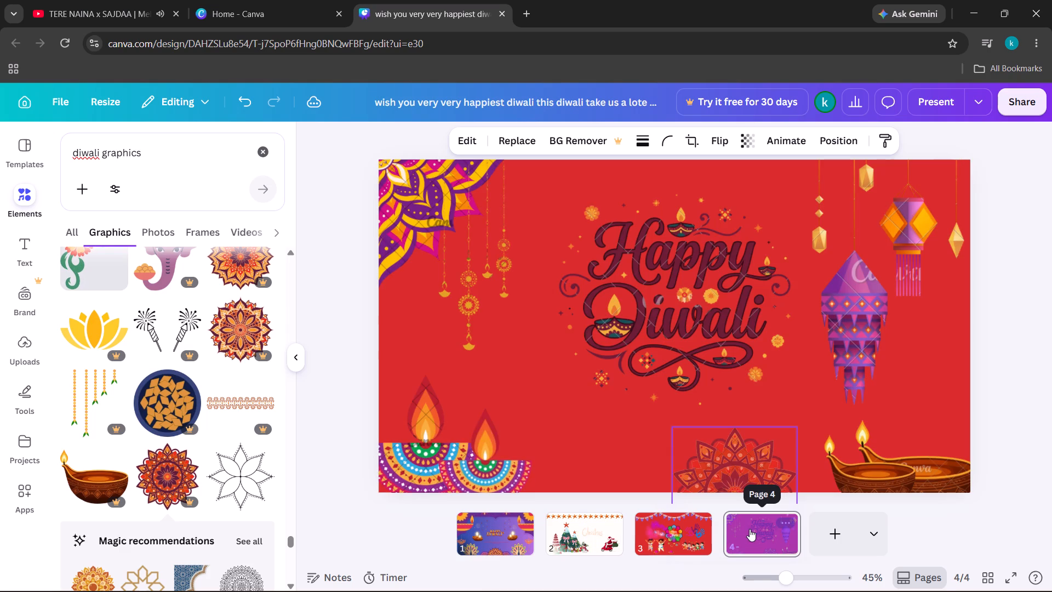
drag(750, 529, 656, 505)
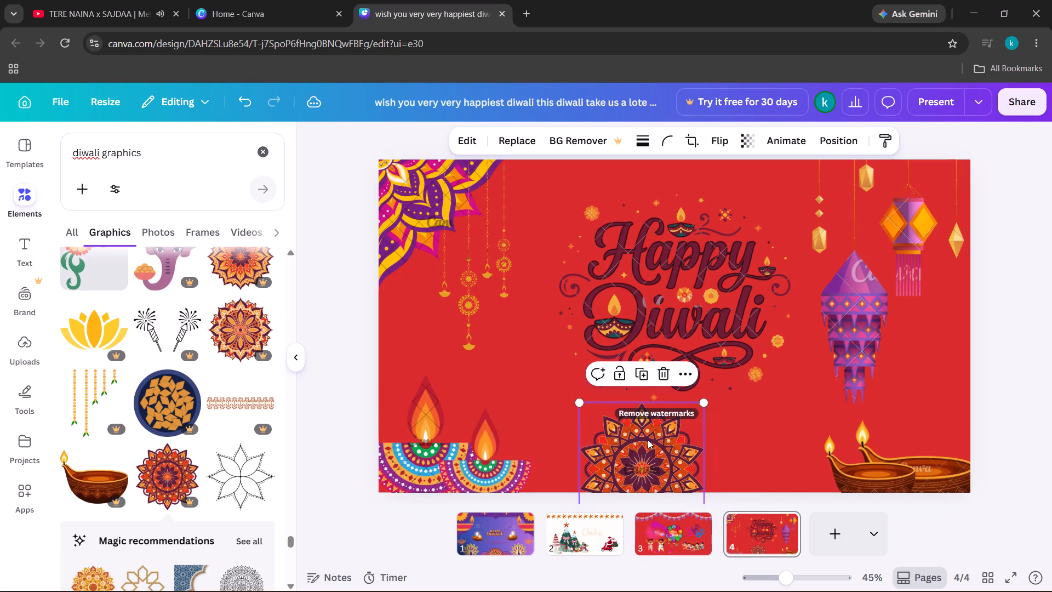
drag(647, 440, 591, 477)
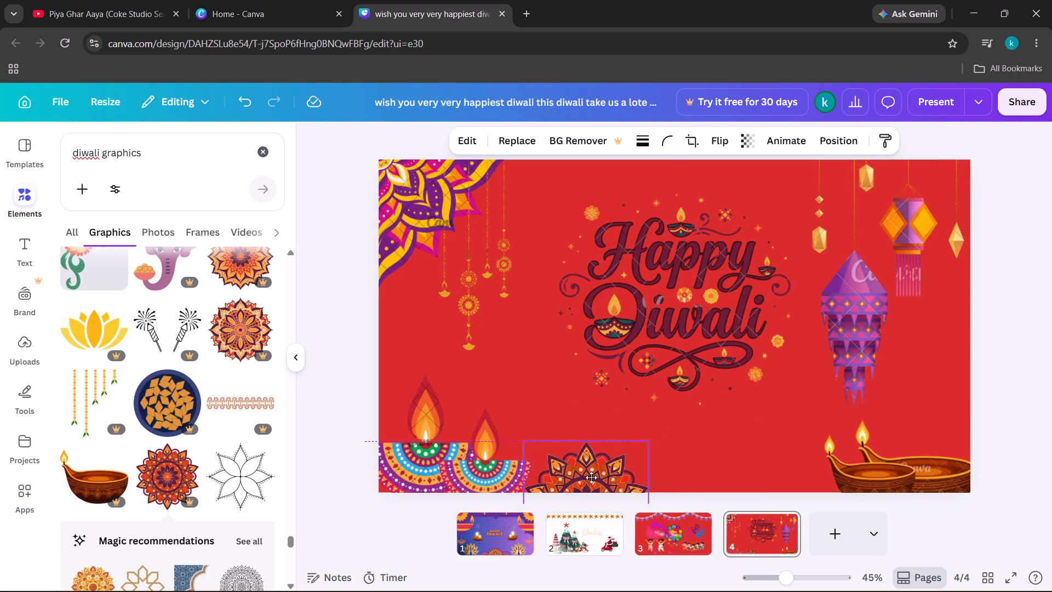
drag(591, 477, 587, 477)
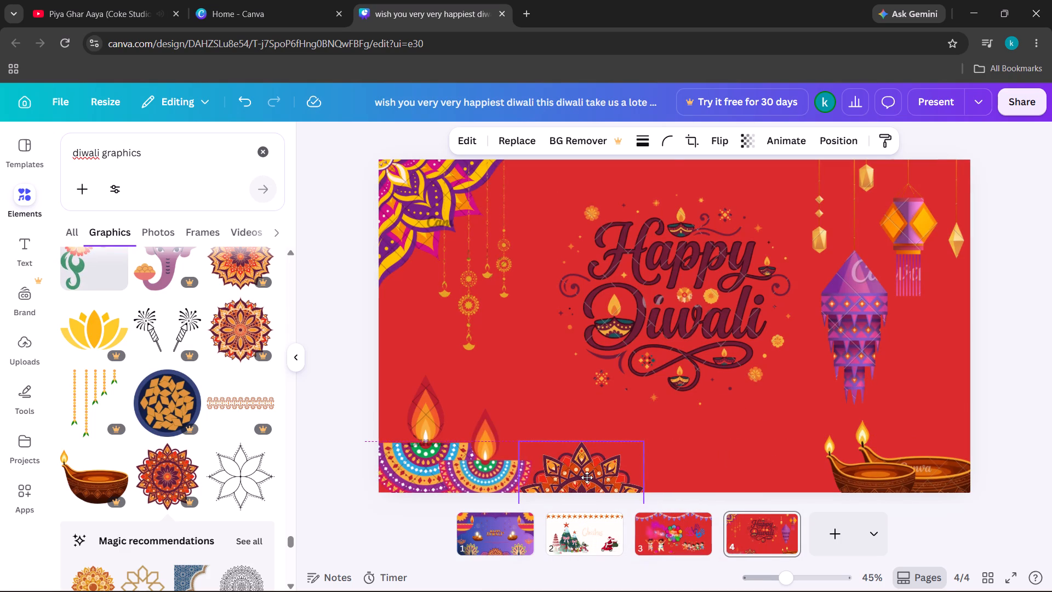
drag(587, 477, 588, 477)
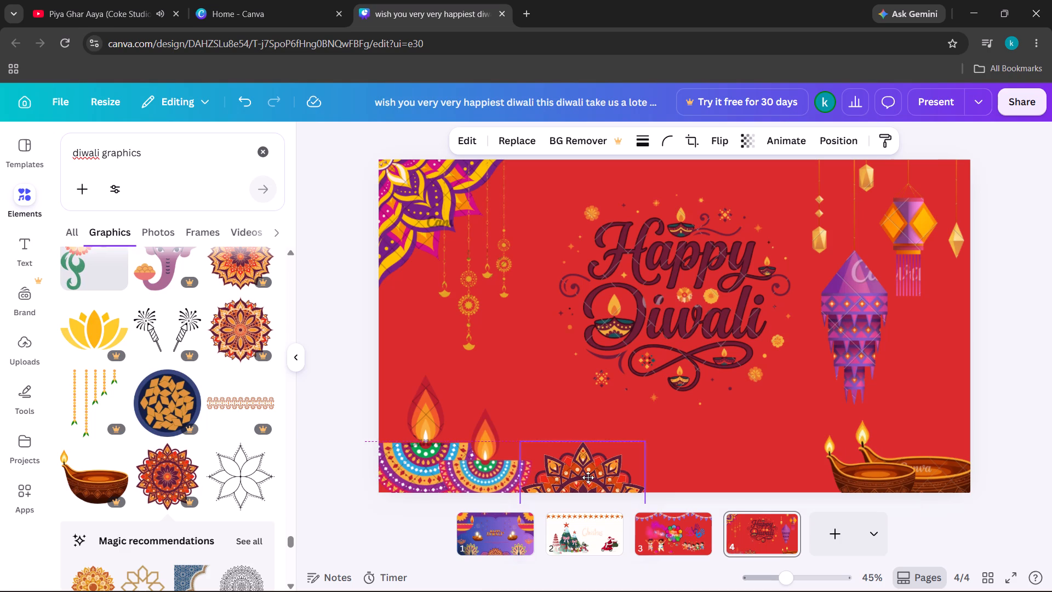
Duplicate the red and orange mandala twice and line up the copies in a row to its right along page 4's bottom edge.
drag(588, 477, 588, 477)
click(585, 417)
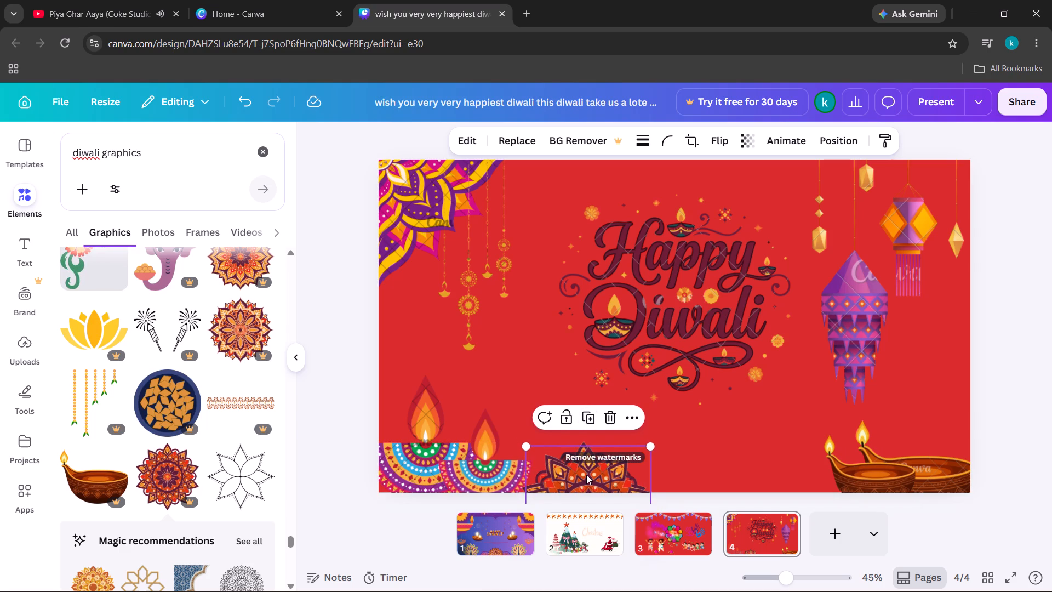
drag(586, 475, 697, 463)
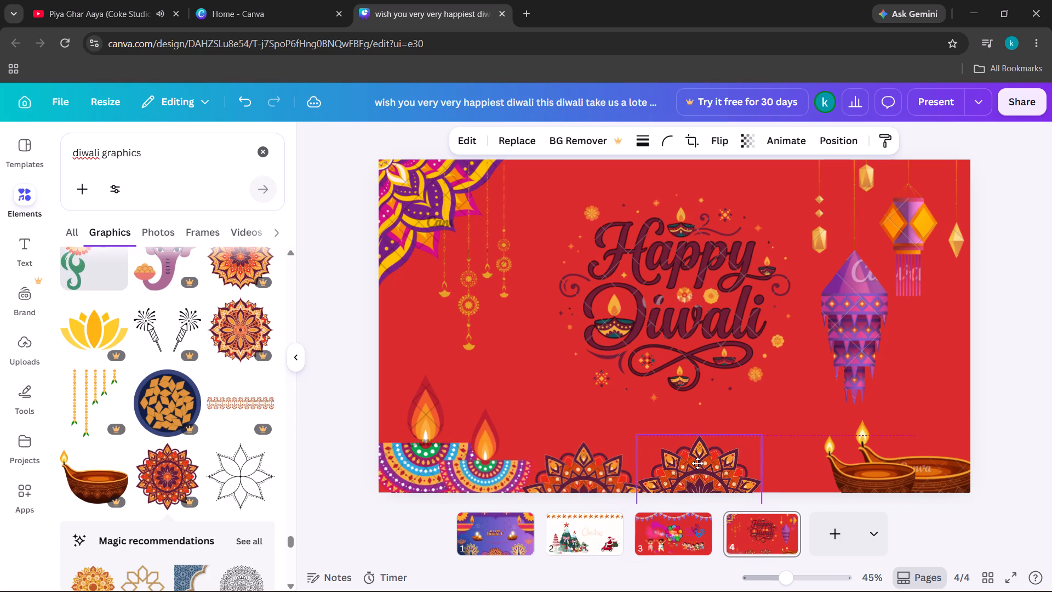
drag(697, 463, 698, 465)
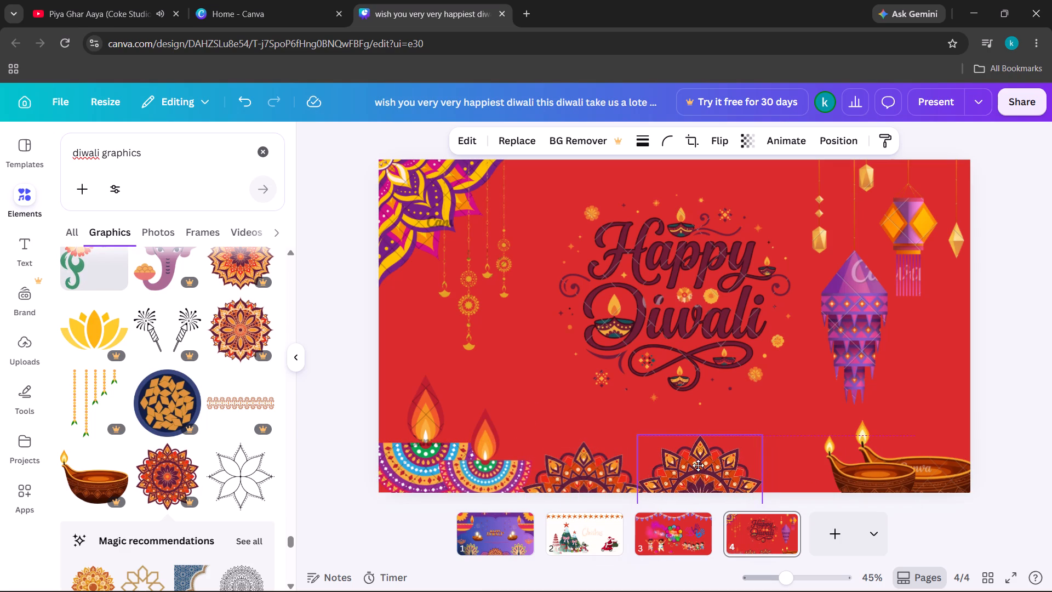
drag(698, 465, 700, 467)
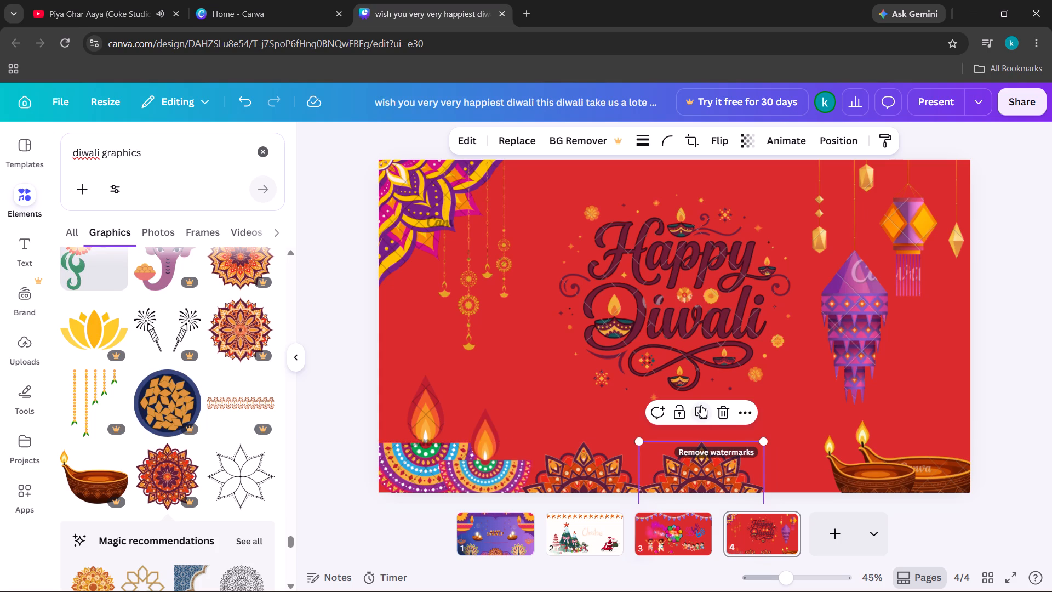
click(701, 405)
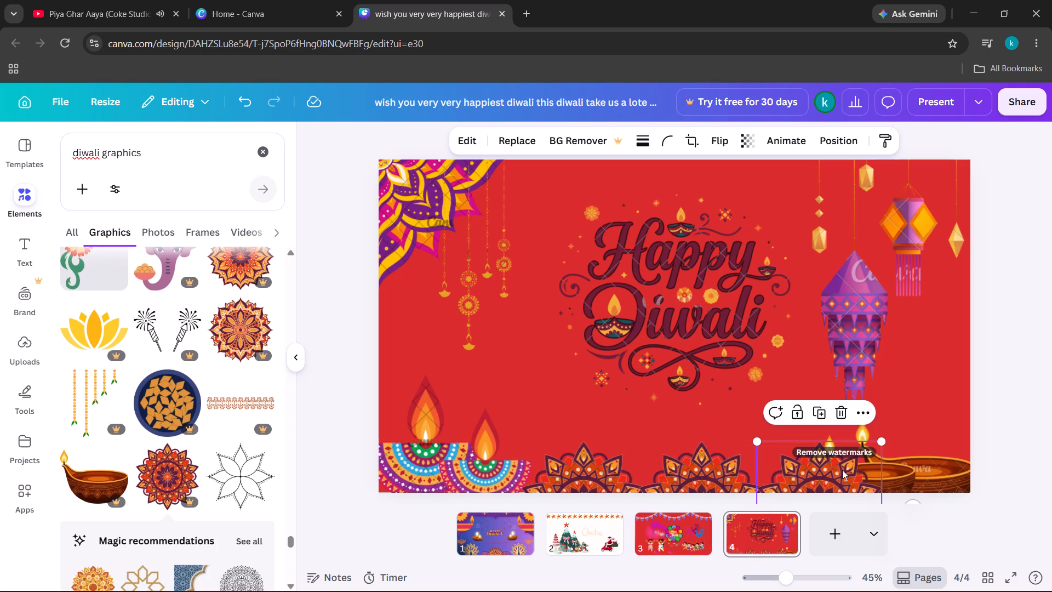
Move both brown clay diyas further right into page 4's lower-right corner, clear of the last mandala, with the larger one partly beyond the right edge.
drag(936, 466, 979, 463)
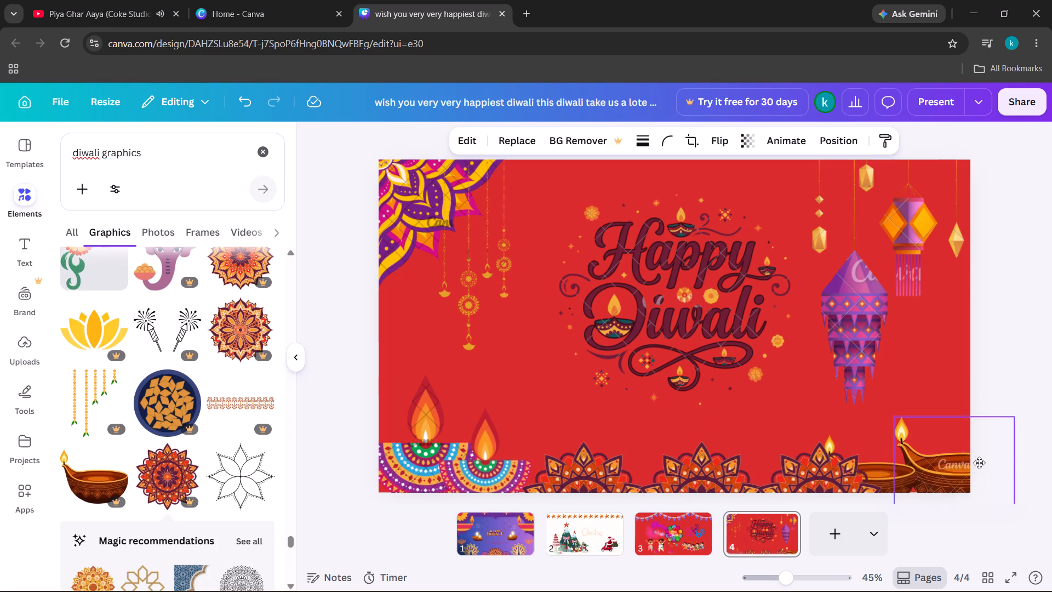
drag(979, 463, 980, 463)
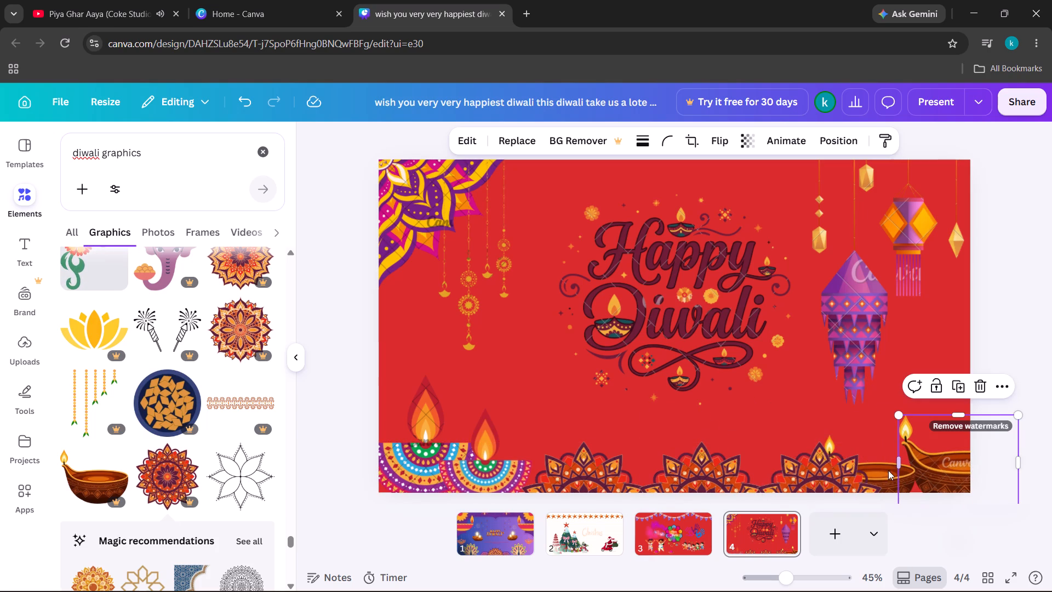
click(879, 470)
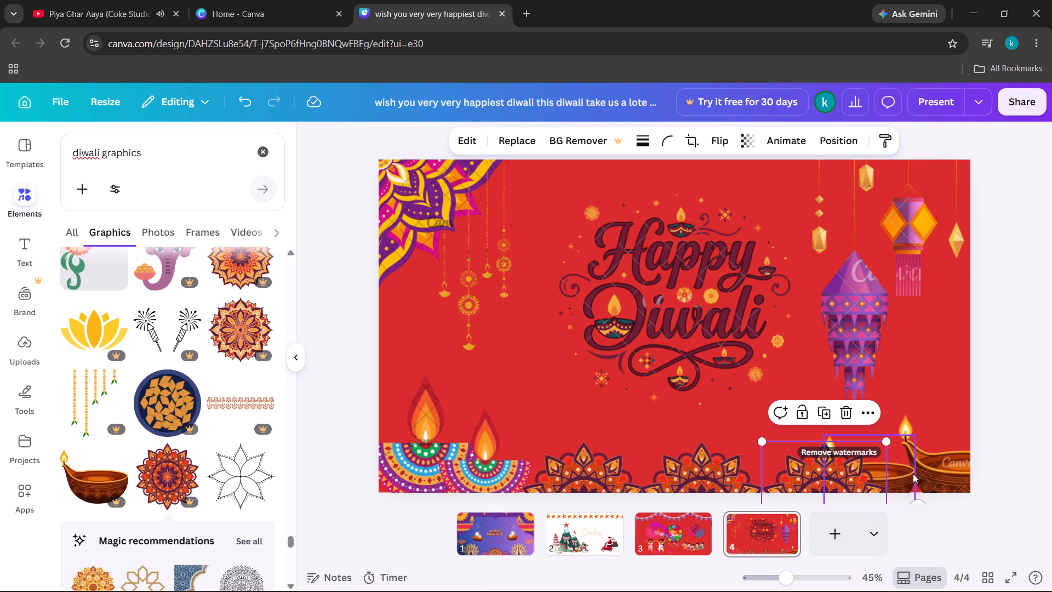
drag(904, 473, 953, 475)
click(999, 440)
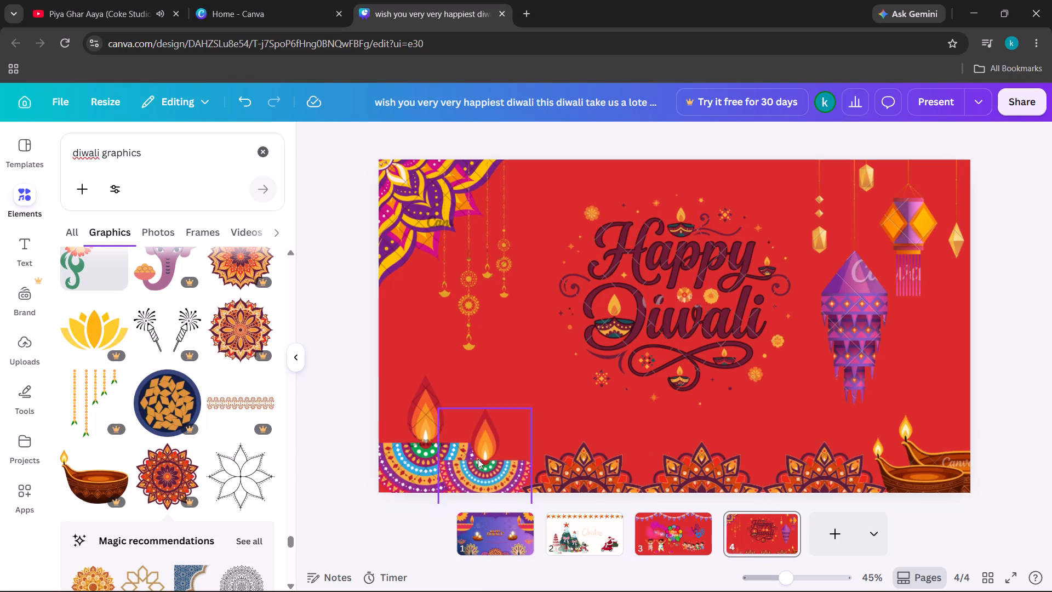
click(352, 419)
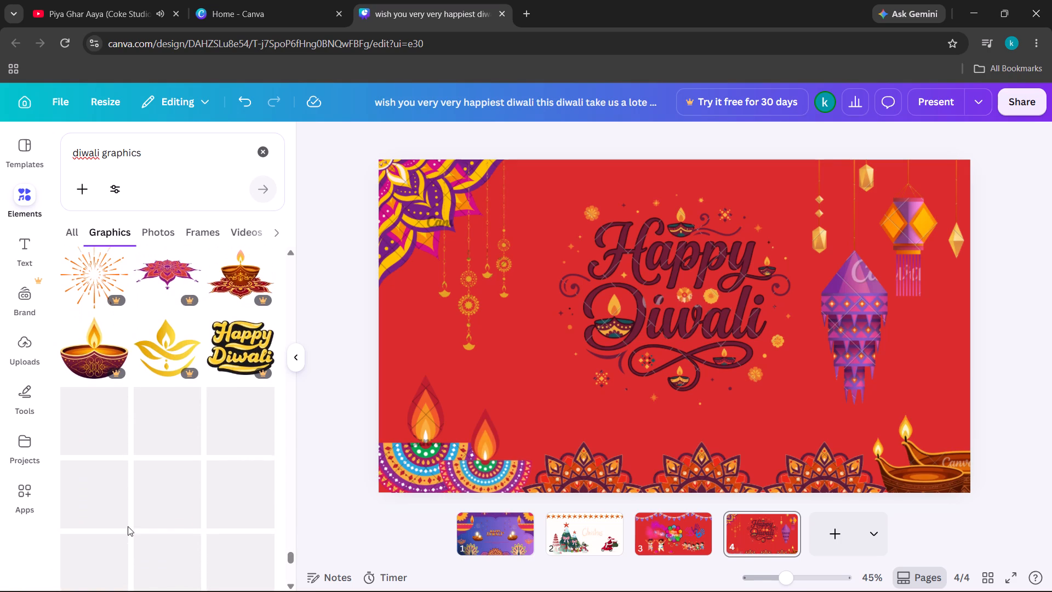
scroll(128, 526, up, 1)
scroll(128, 526, down, 1)
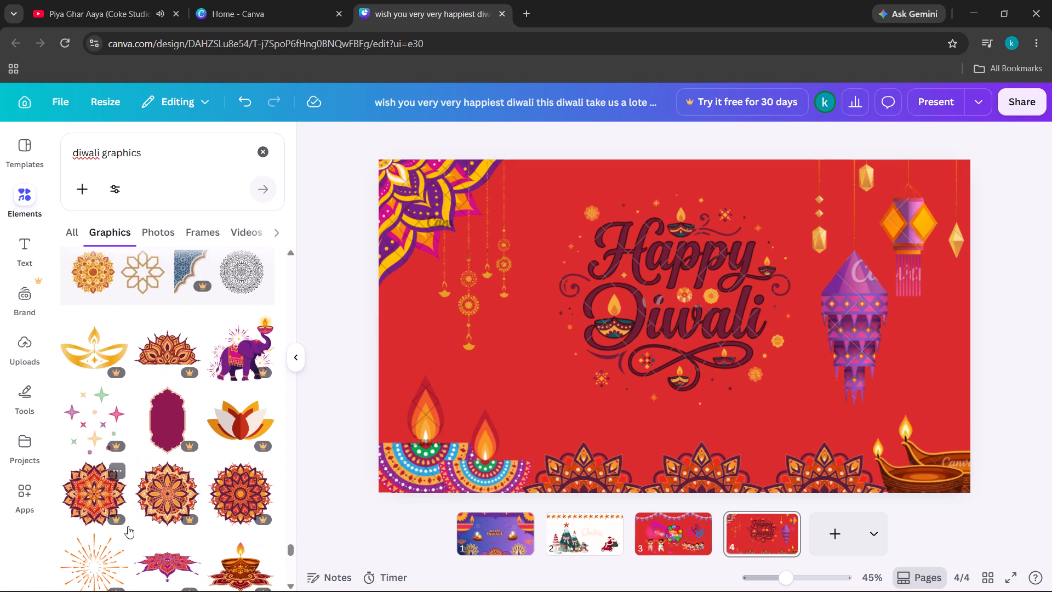
scroll(128, 526, down, 3)
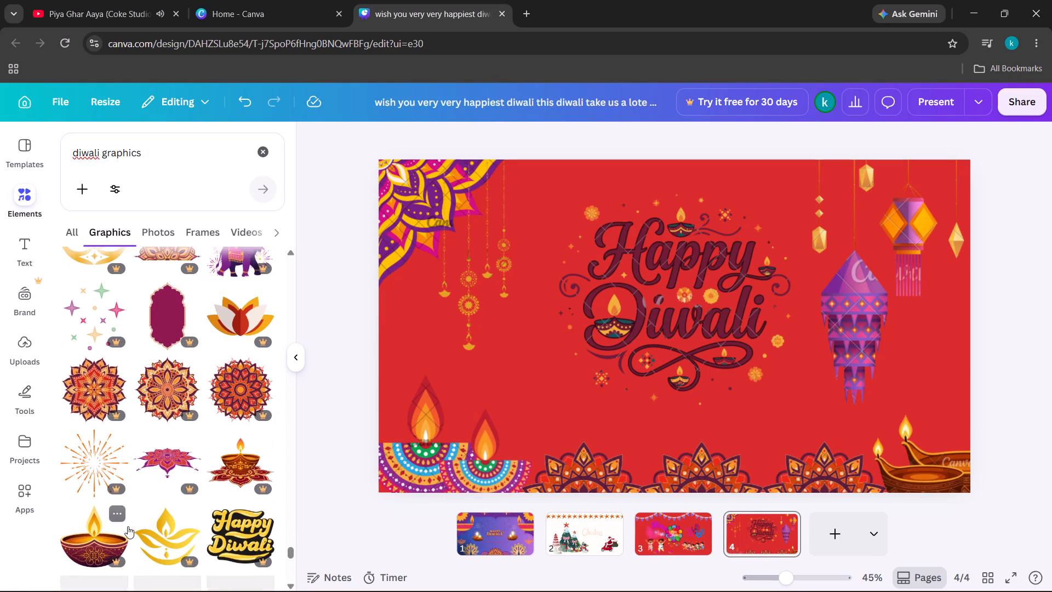
scroll(128, 526, down, 1)
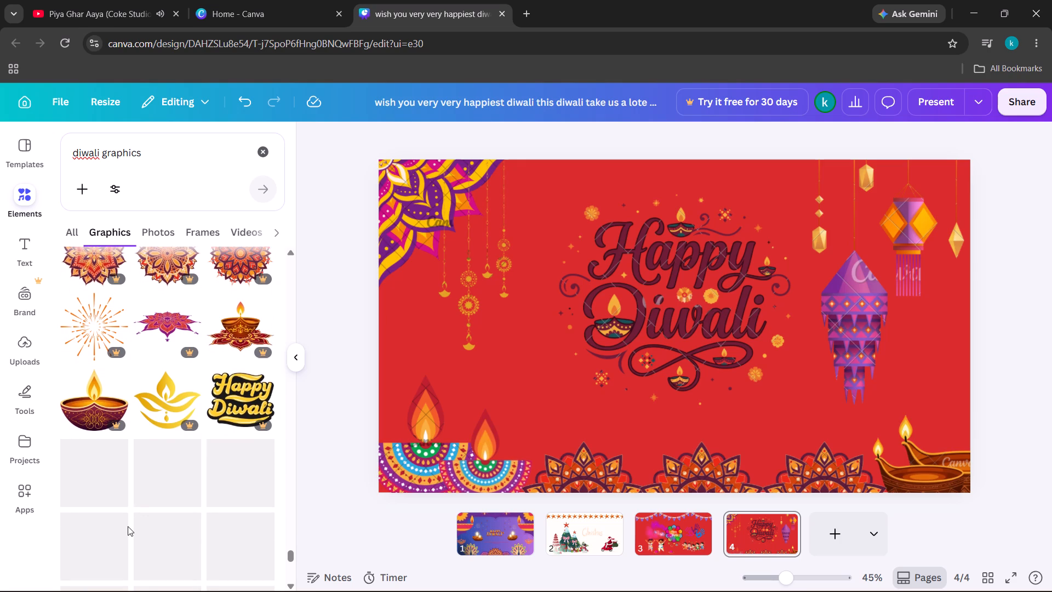
scroll(128, 526, down, 1)
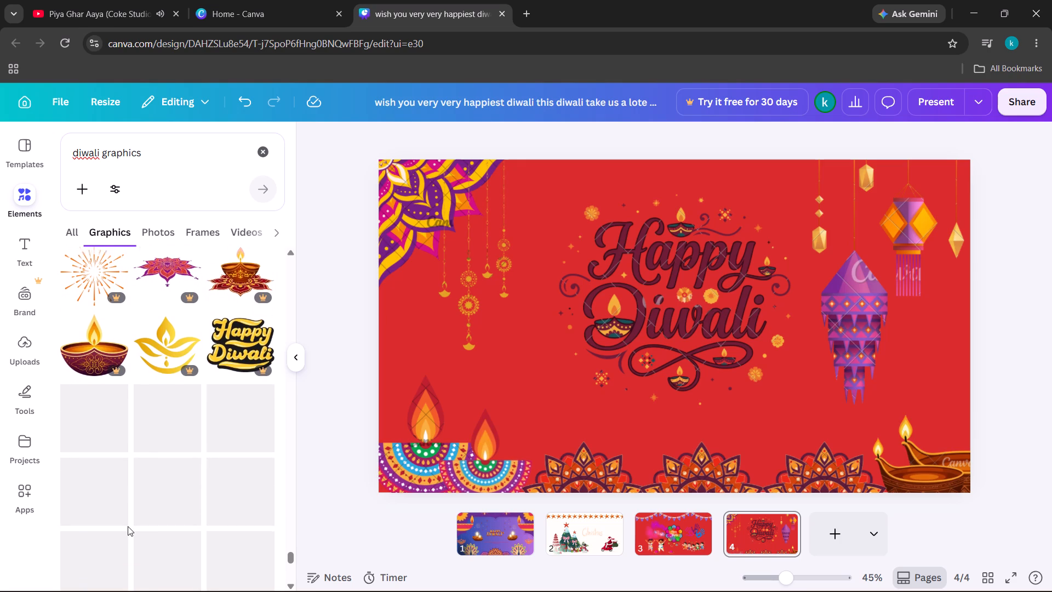
scroll(128, 526, down, 1)
scroll(128, 526, right, 2)
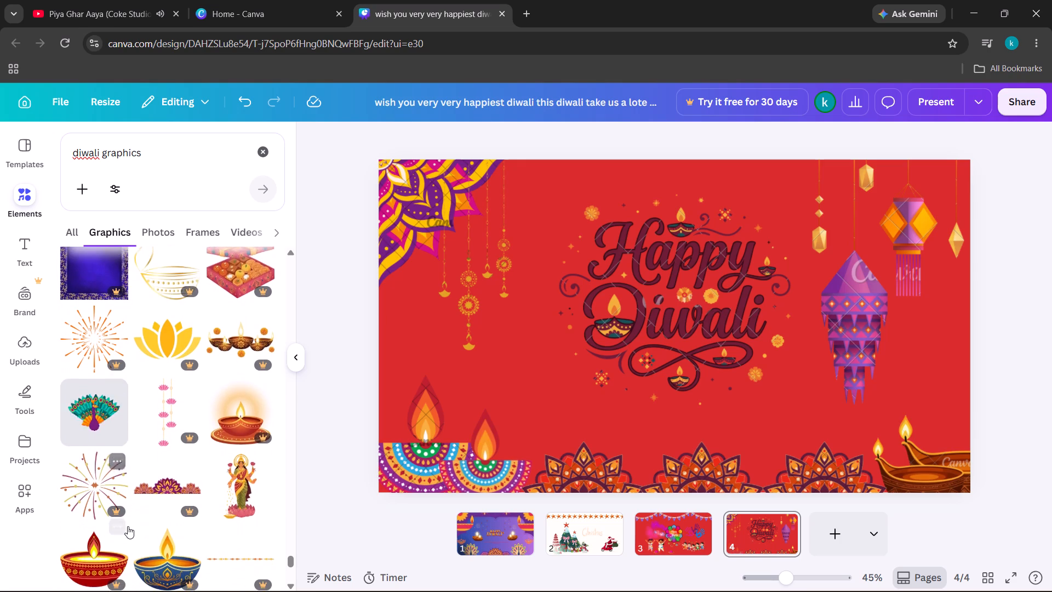
scroll(128, 526, right, 3)
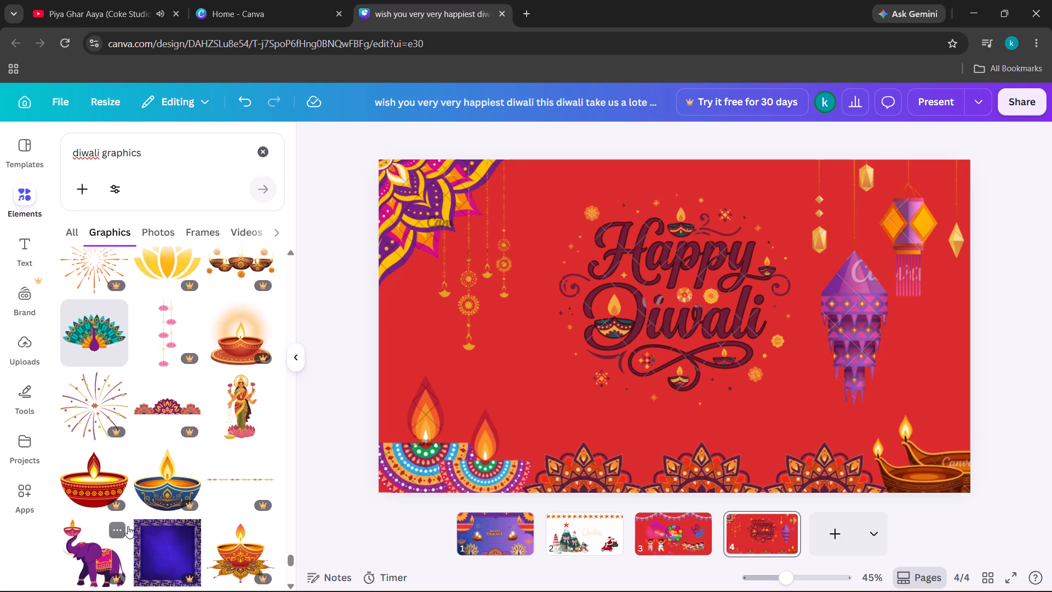
scroll(128, 526, right, 1)
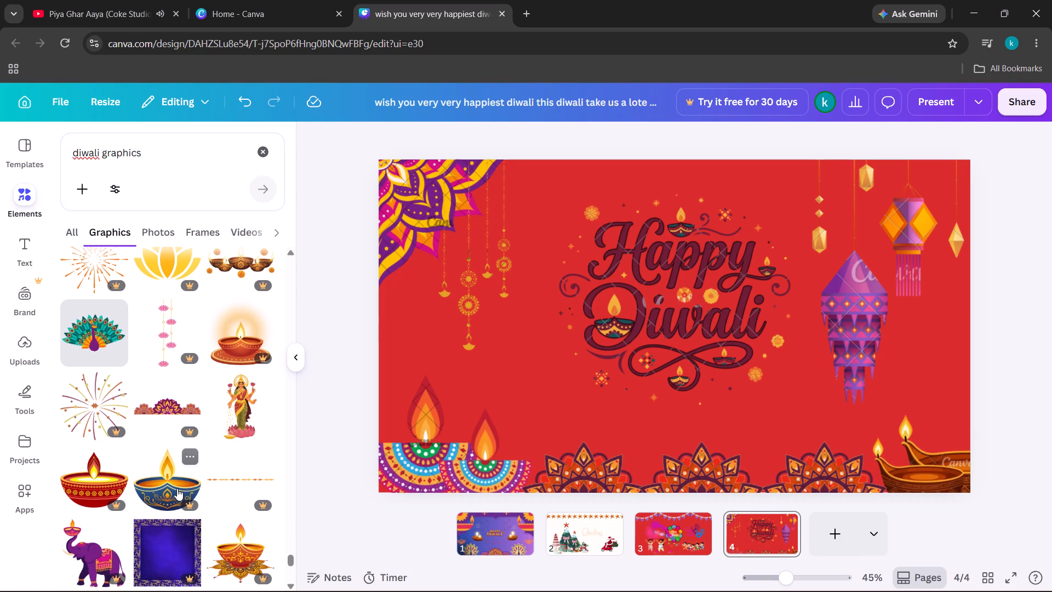
scroll(177, 488, right, 2)
scroll(177, 488, down, 1)
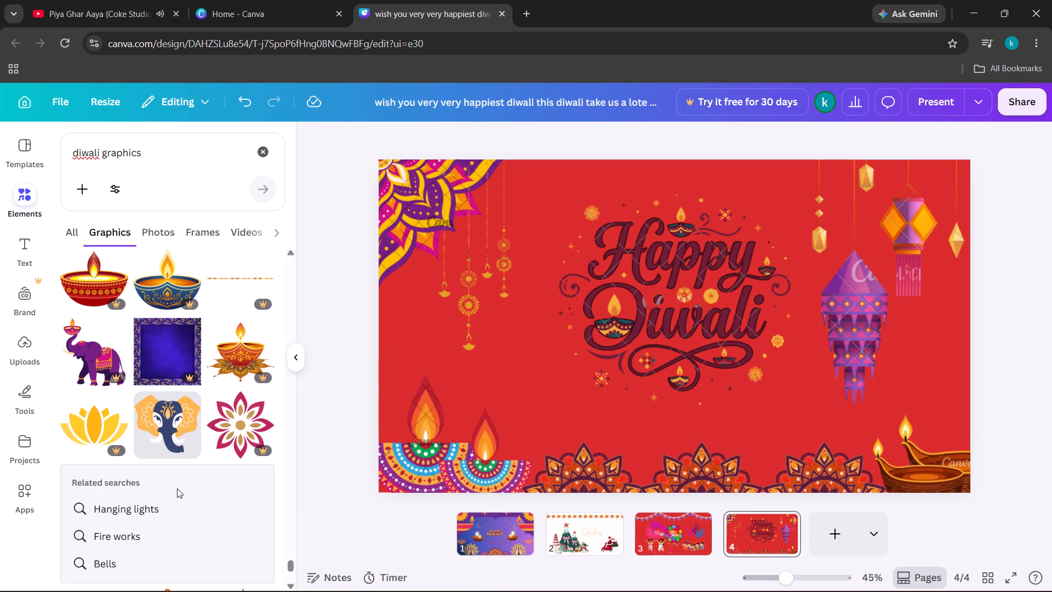
scroll(177, 488, down, 2)
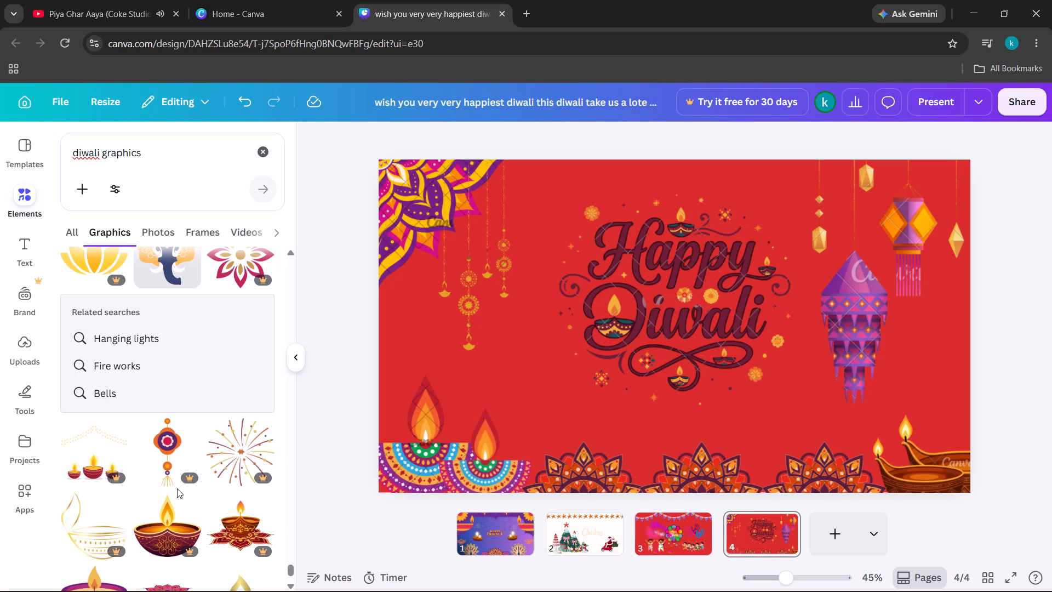
click(351, 444)
scroll(136, 488, right, 1)
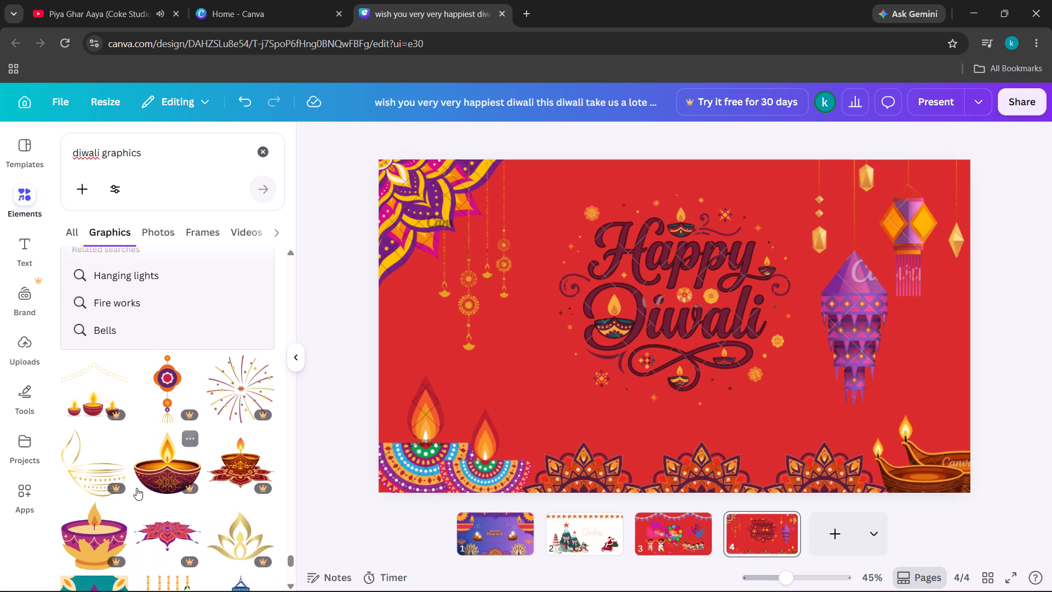
scroll(136, 488, right, 1)
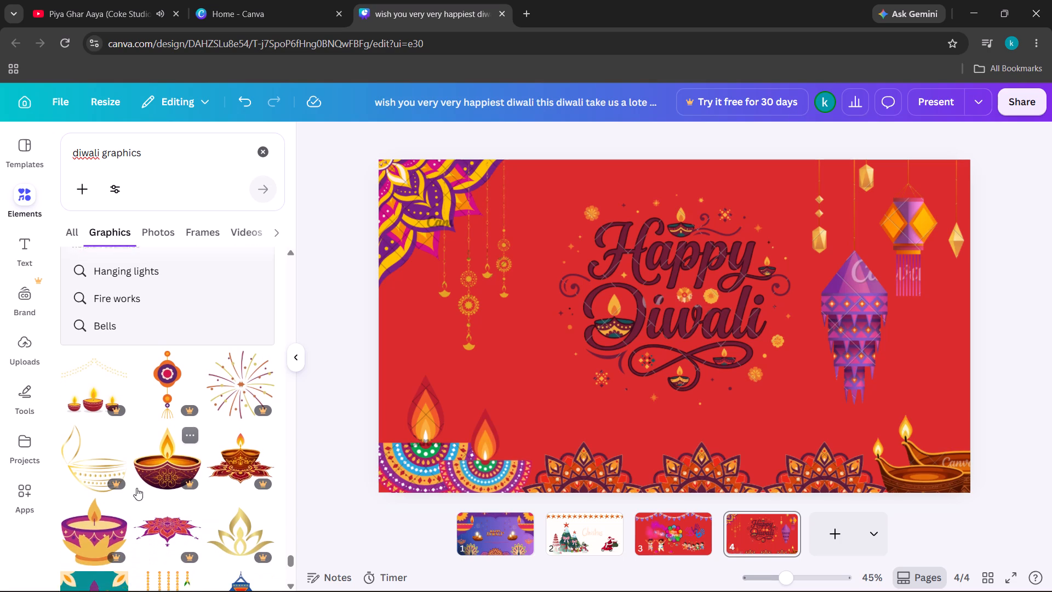
scroll(136, 488, right, 4)
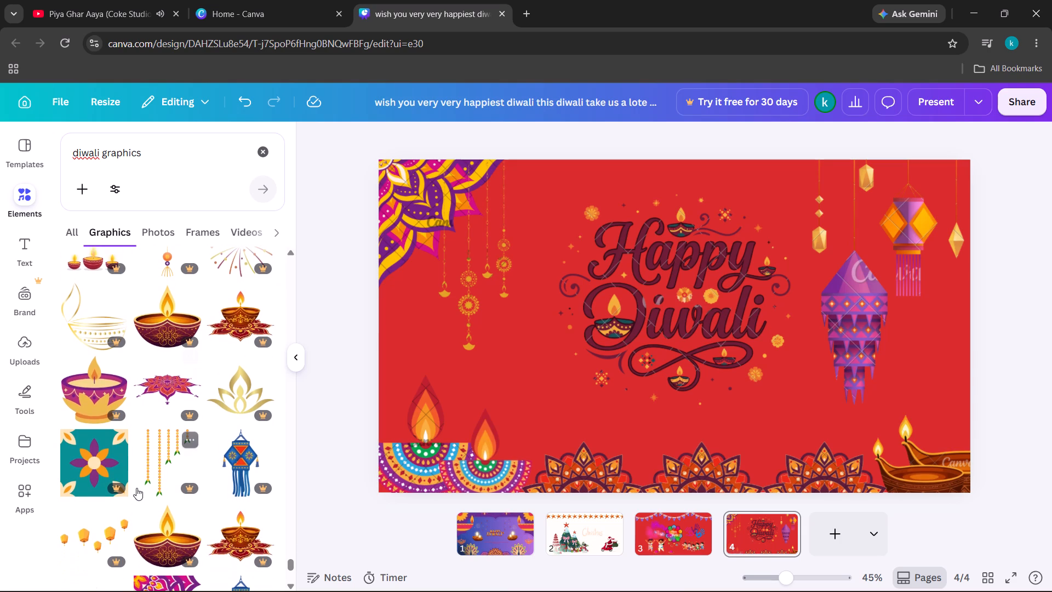
scroll(136, 488, right, 1)
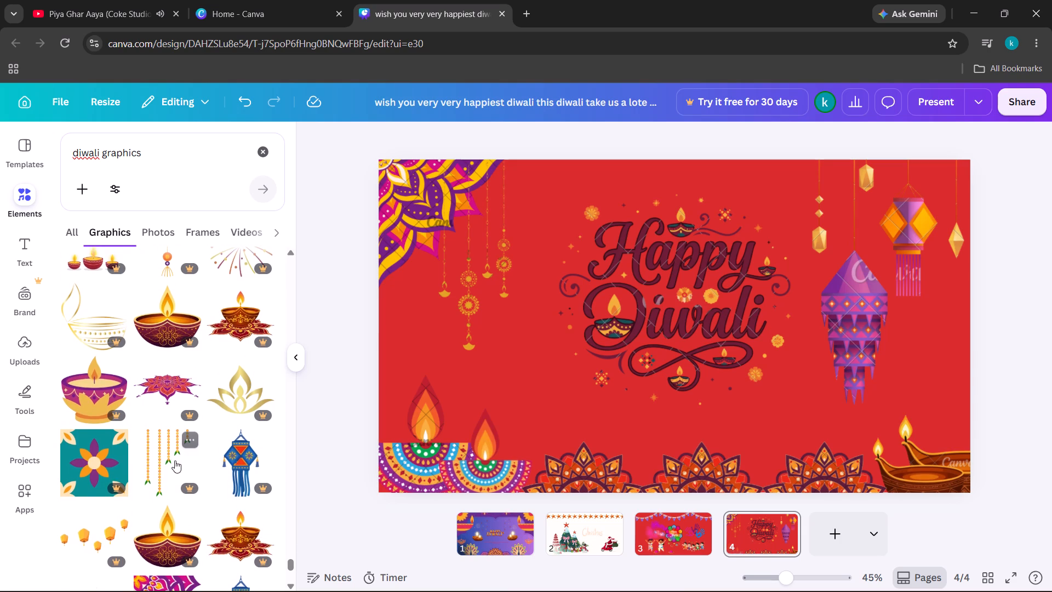
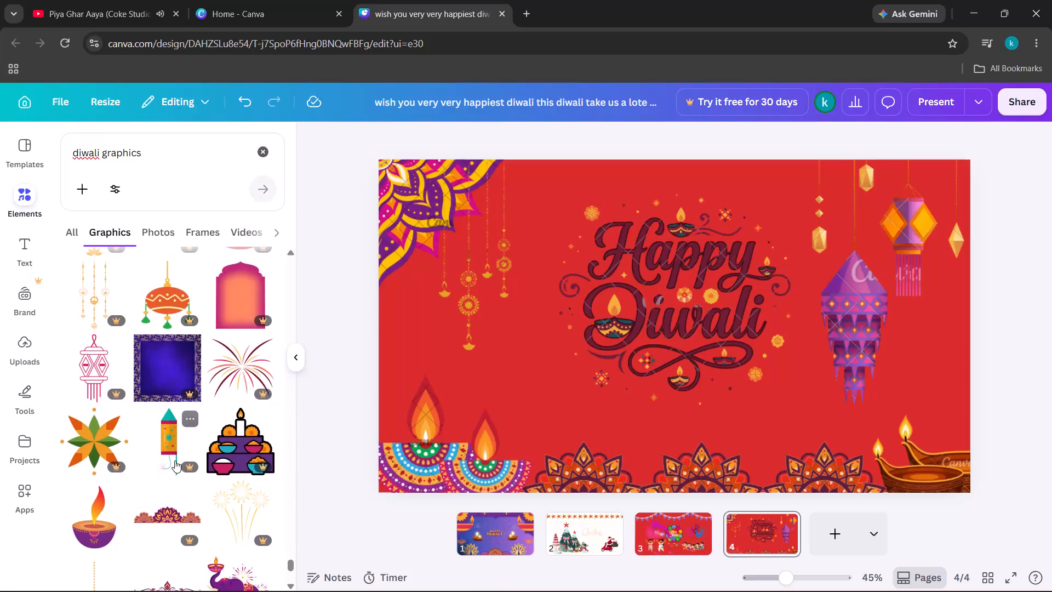
Browse the Diwali graphics results for another decoration for the red Happy Diwali page.
scroll(175, 460, down, 1)
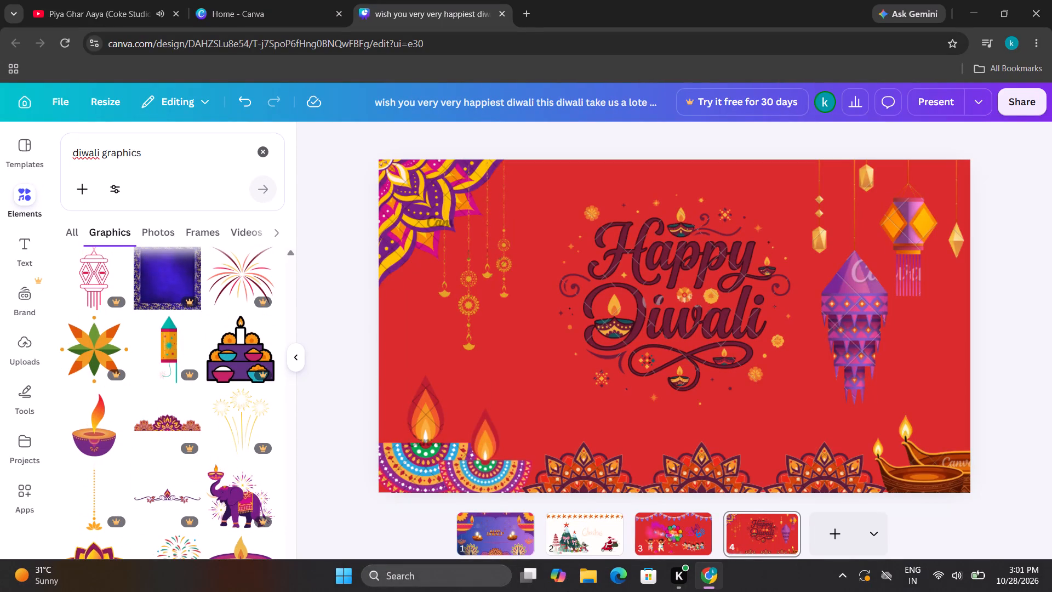
scroll(227, 469, right, 2)
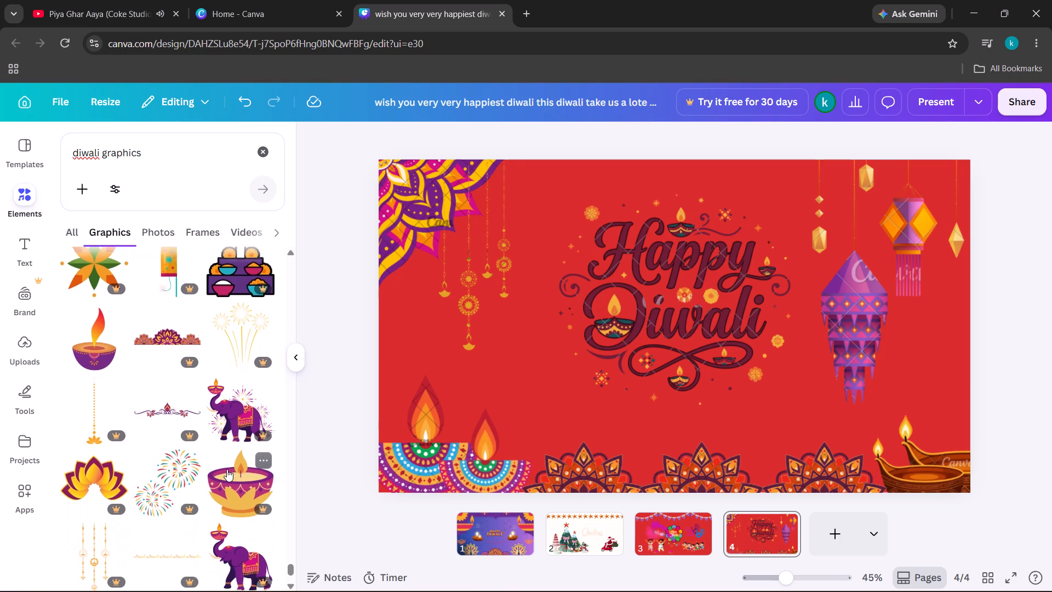
scroll(227, 469, right, 5)
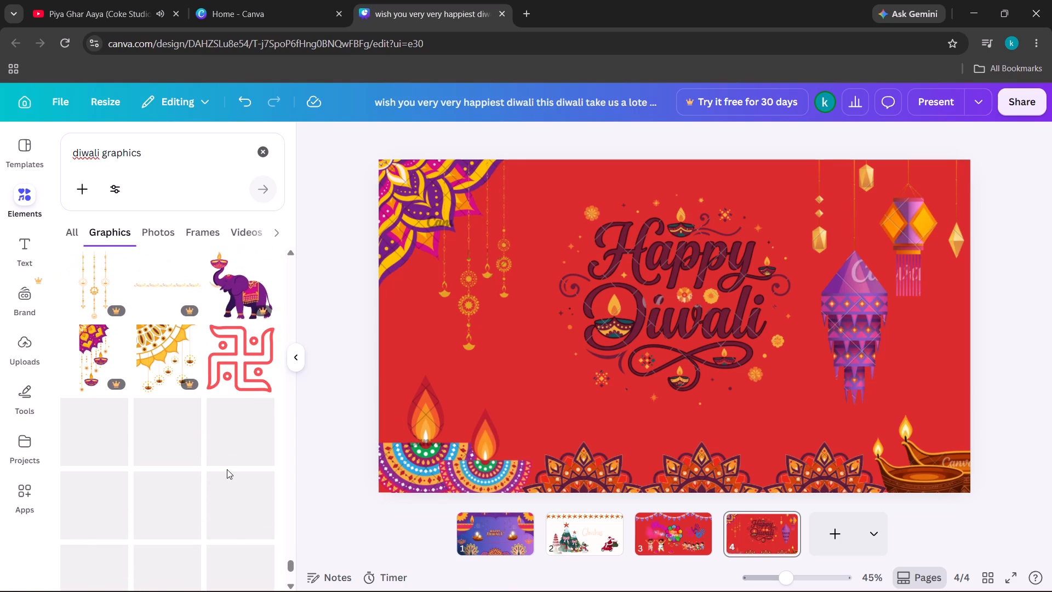
scroll(227, 469, down, 1)
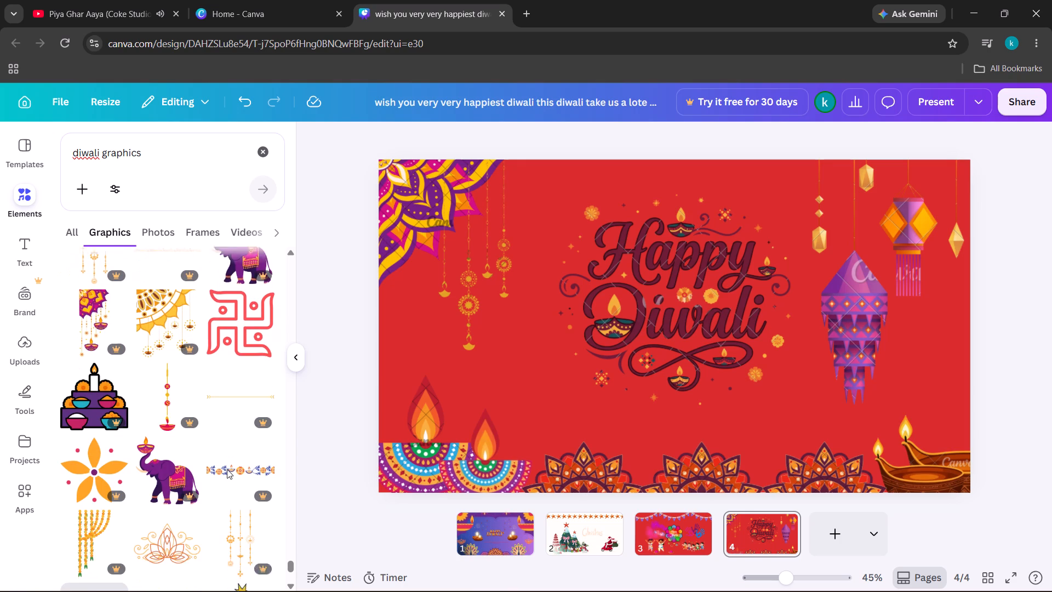
scroll(227, 469, down, 4)
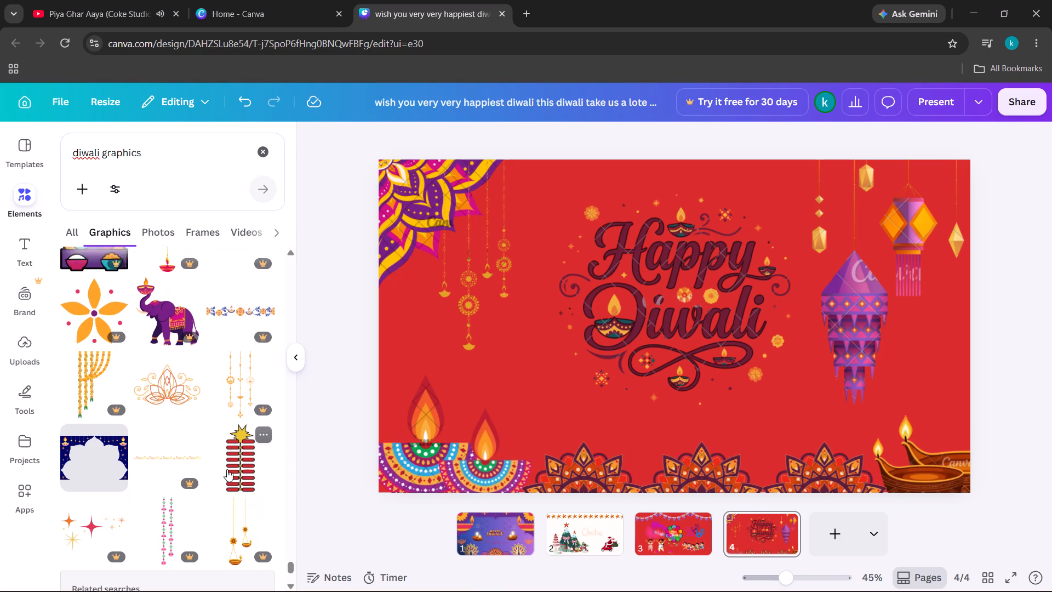
scroll(227, 469, down, 1)
scroll(227, 469, right, 1)
scroll(227, 469, down, 1)
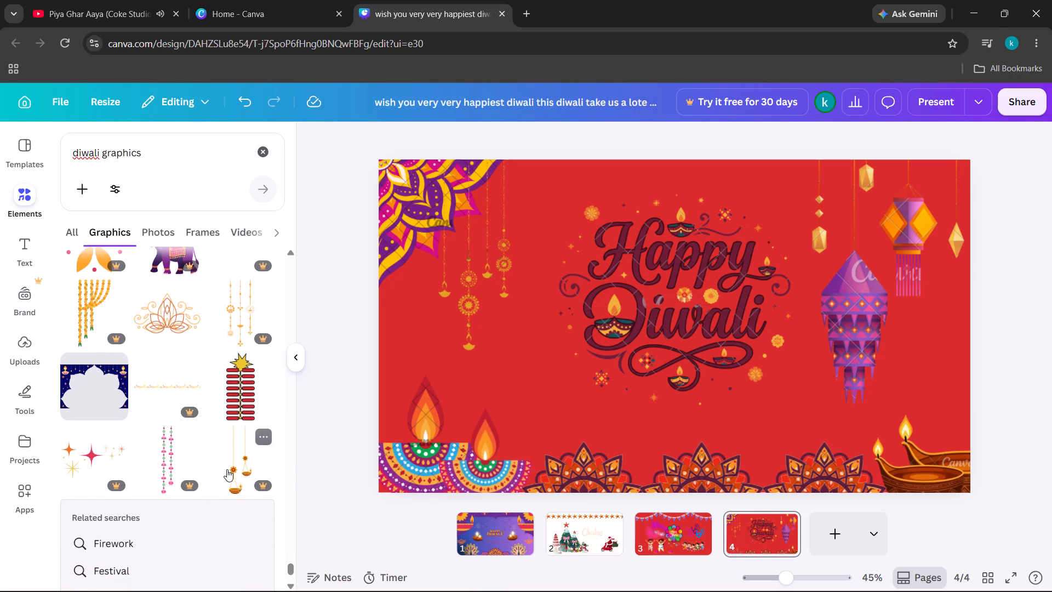
scroll(227, 469, down, 2)
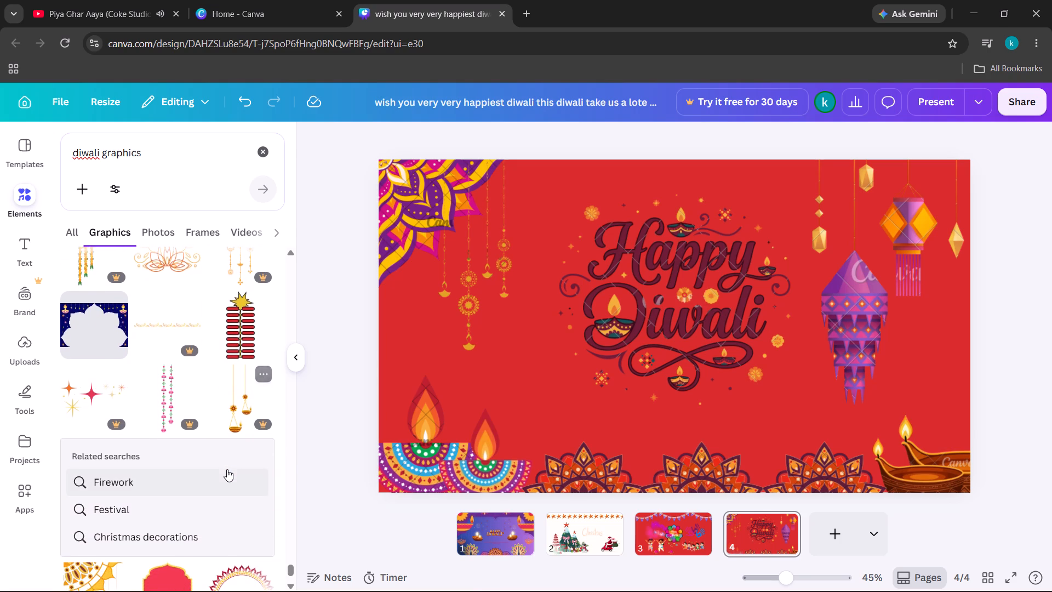
scroll(227, 469, down, 1)
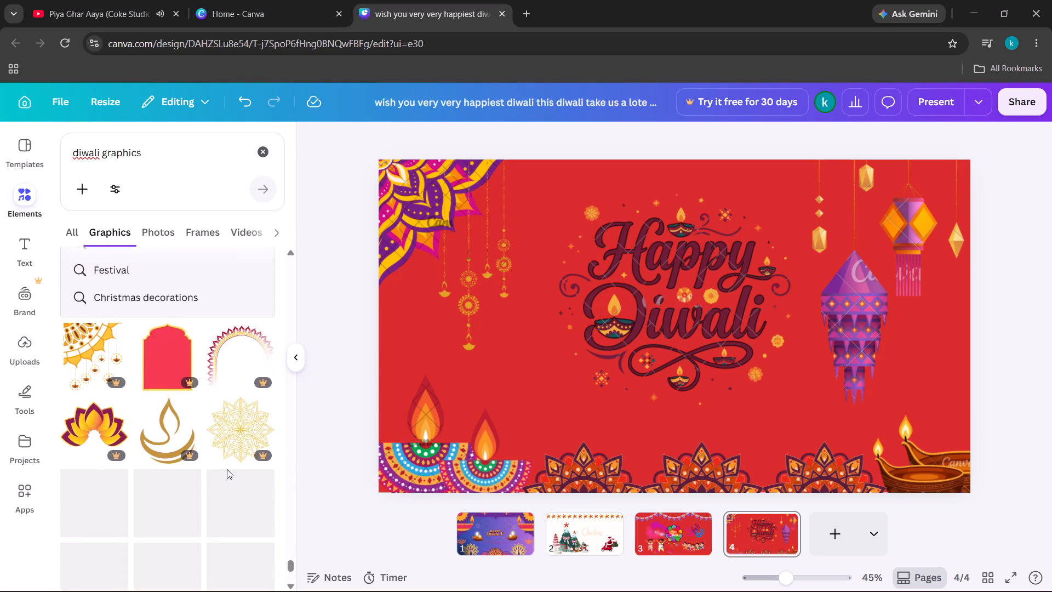
scroll(227, 469, down, 2)
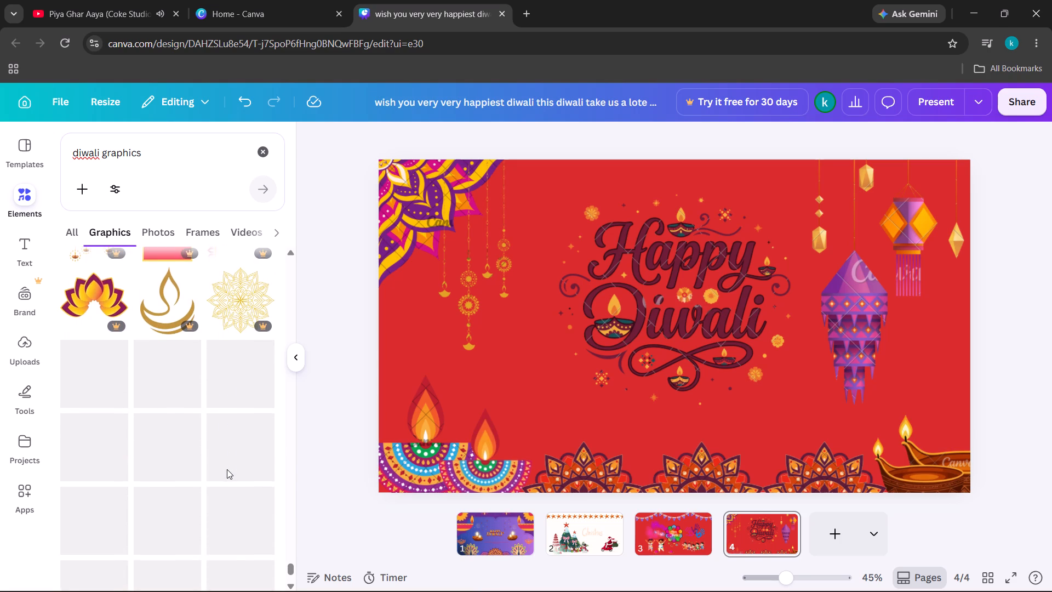
scroll(227, 469, down, 1)
scroll(227, 469, up, 3)
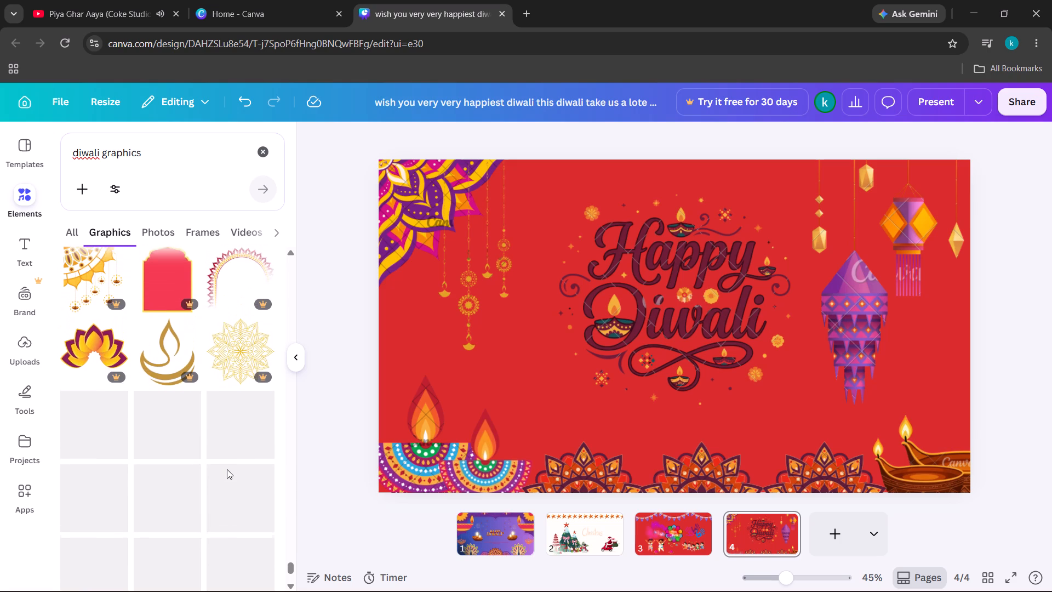
scroll(227, 469, up, 3)
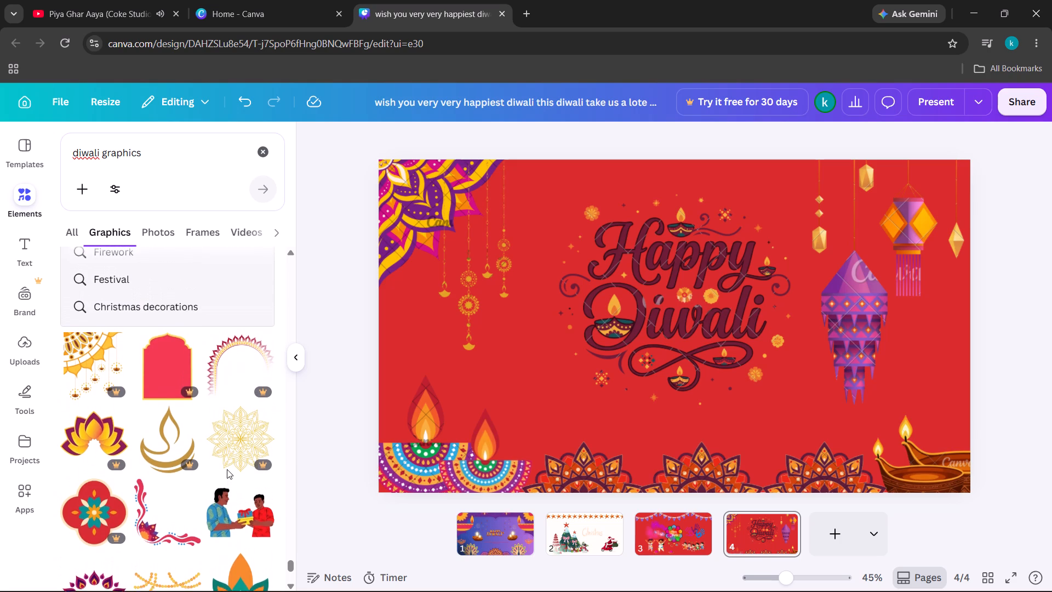
scroll(227, 469, up, 1)
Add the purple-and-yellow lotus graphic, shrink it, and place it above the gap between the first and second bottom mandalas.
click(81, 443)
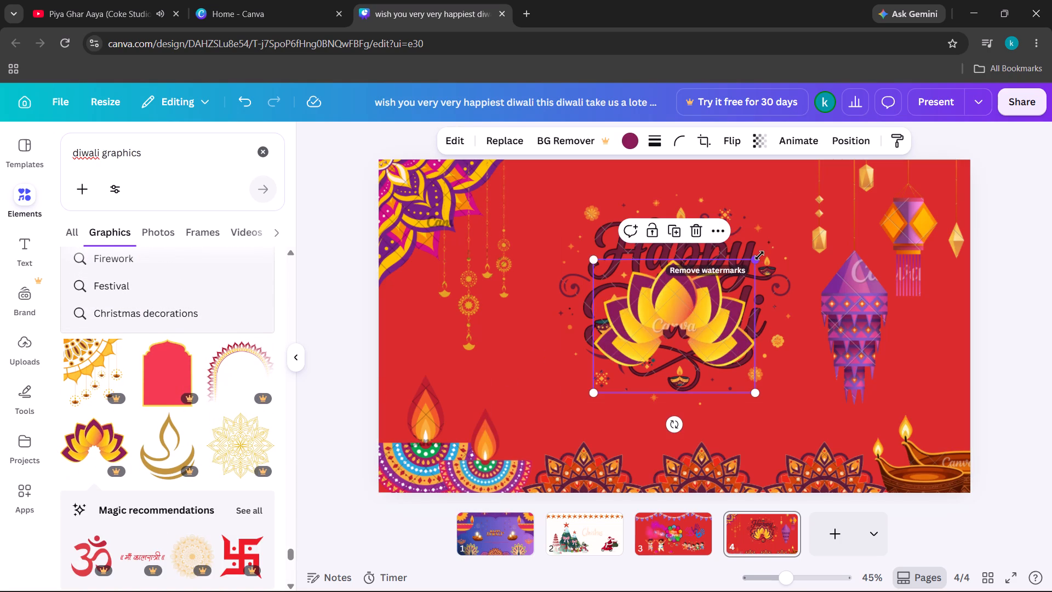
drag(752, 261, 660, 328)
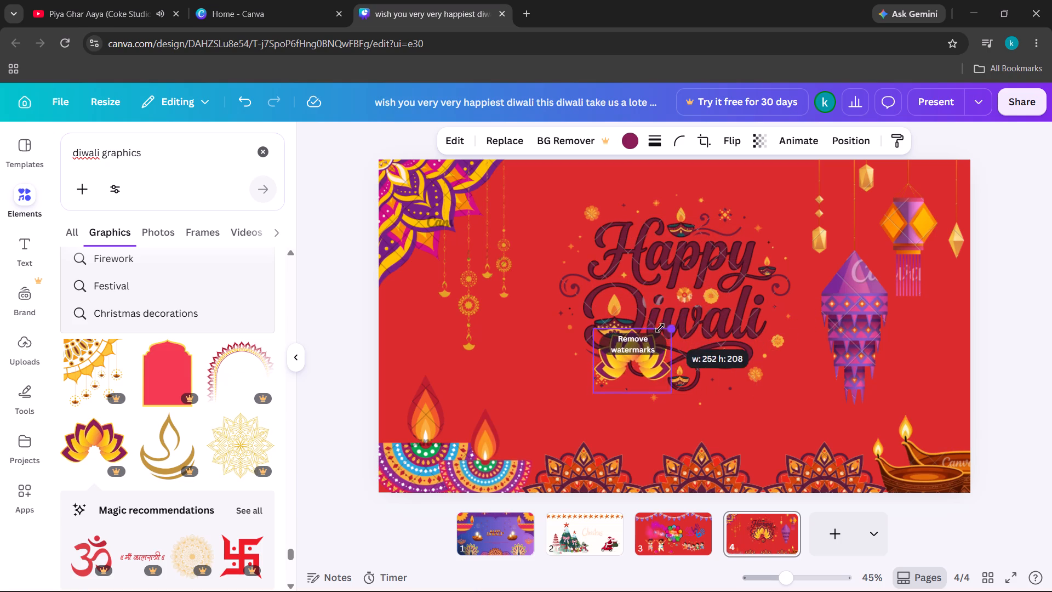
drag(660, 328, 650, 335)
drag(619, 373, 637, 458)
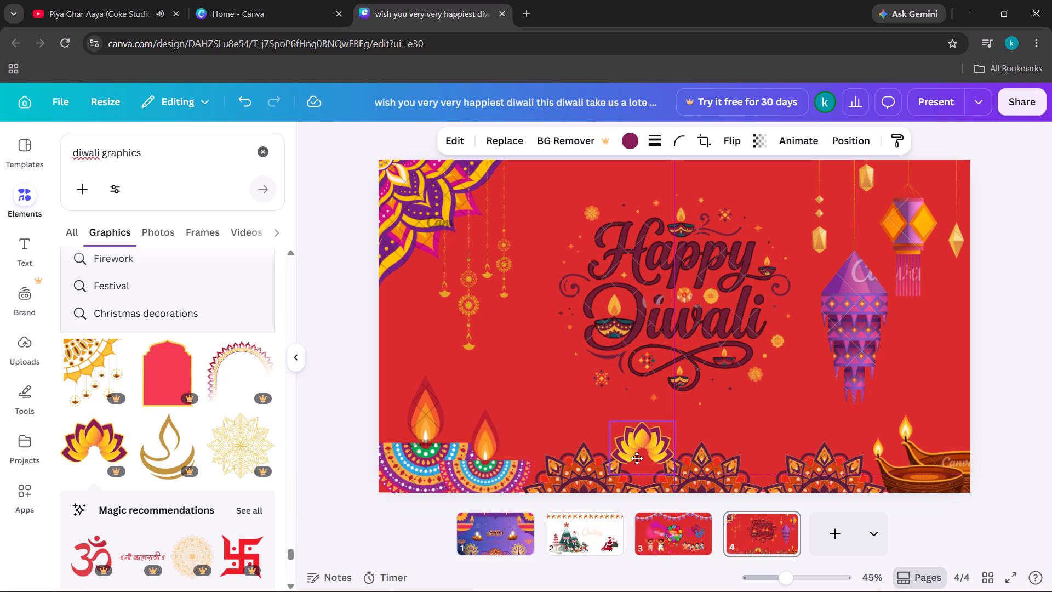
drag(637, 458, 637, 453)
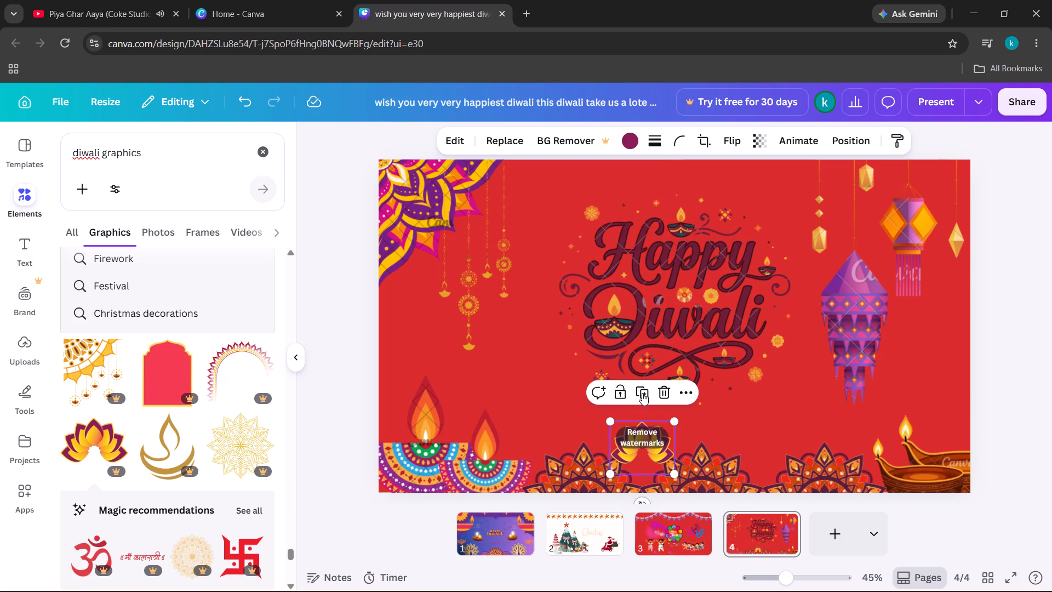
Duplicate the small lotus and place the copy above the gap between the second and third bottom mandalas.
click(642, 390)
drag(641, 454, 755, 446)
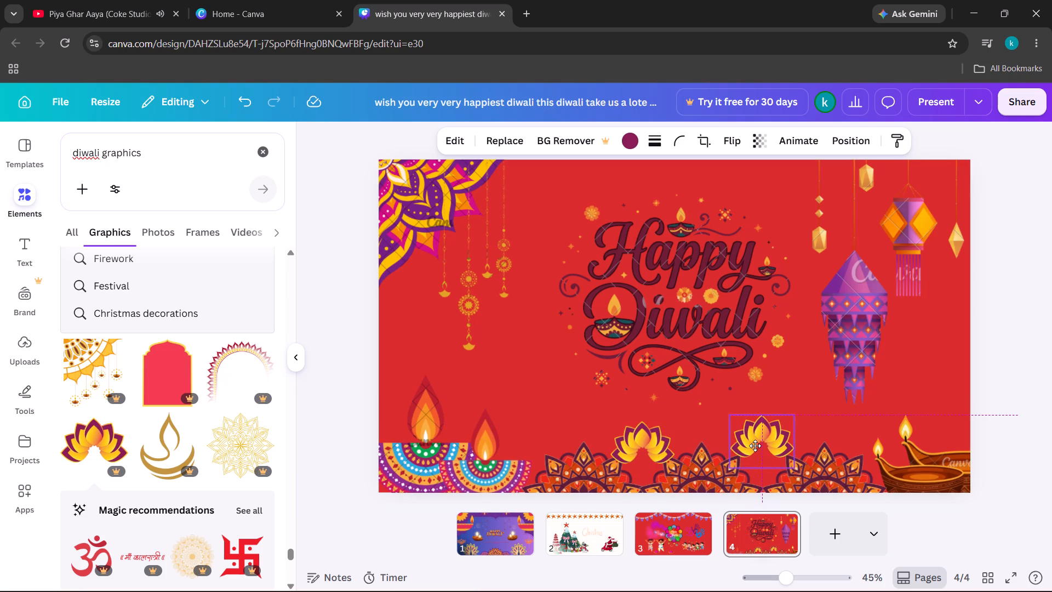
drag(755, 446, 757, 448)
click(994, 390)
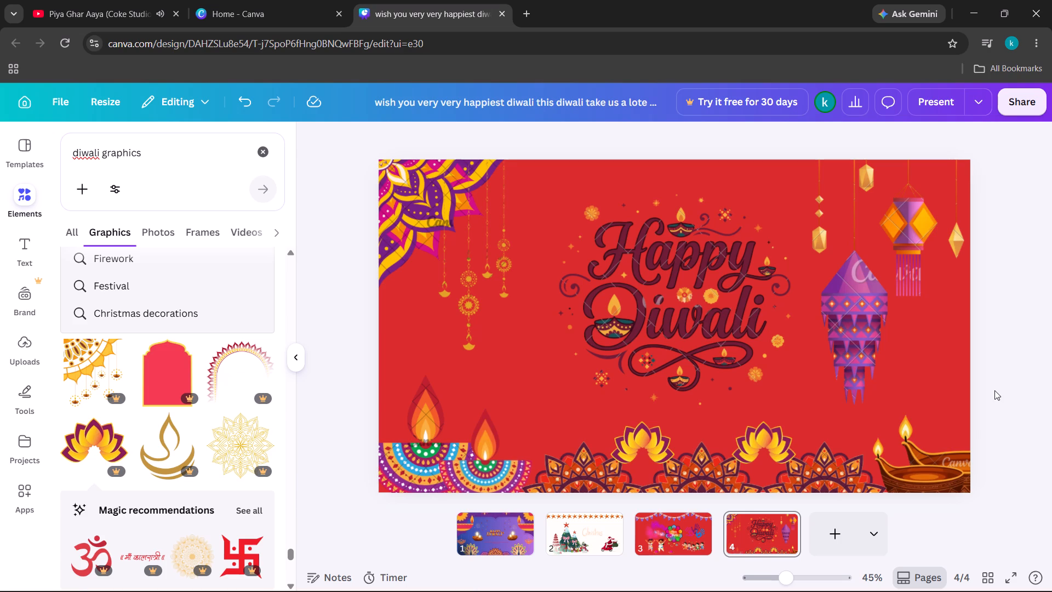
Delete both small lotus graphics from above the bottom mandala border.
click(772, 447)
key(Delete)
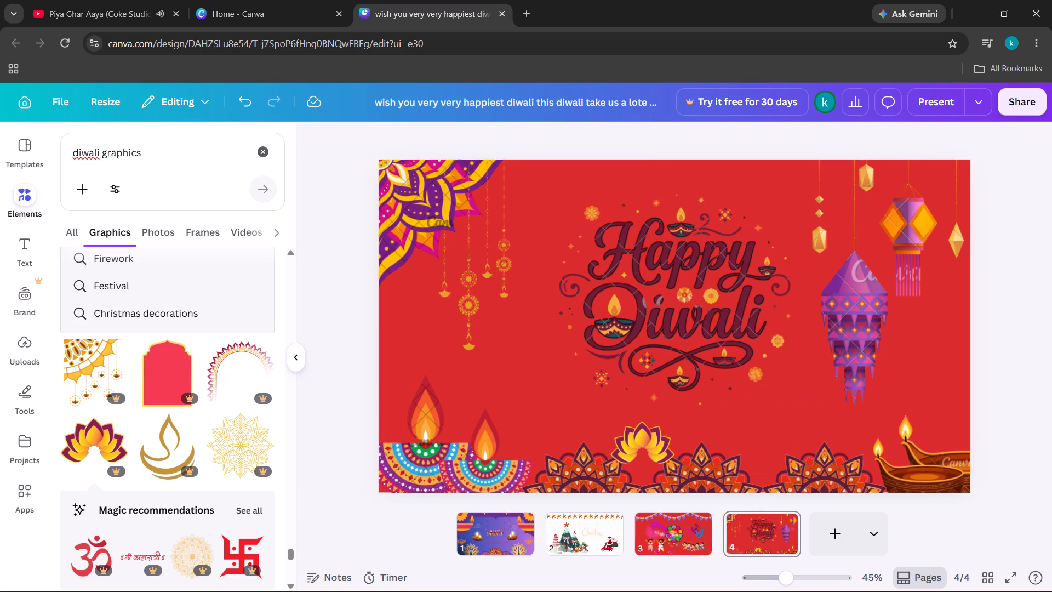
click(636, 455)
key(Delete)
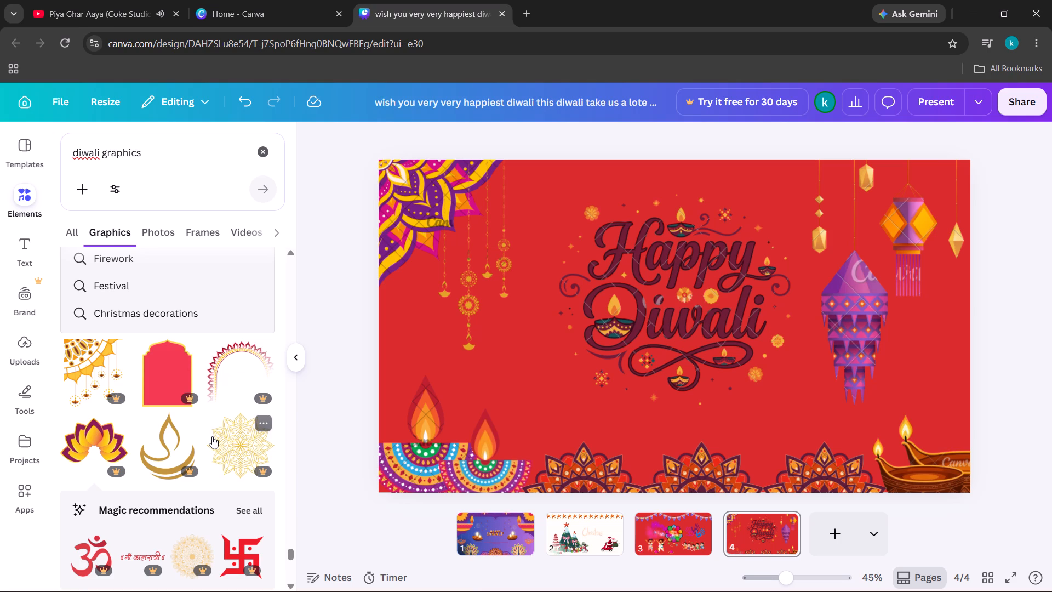
Look further through the Diwali graphics results for other lamps, lanterns, mandalas and borders.
scroll(212, 436, right, 3)
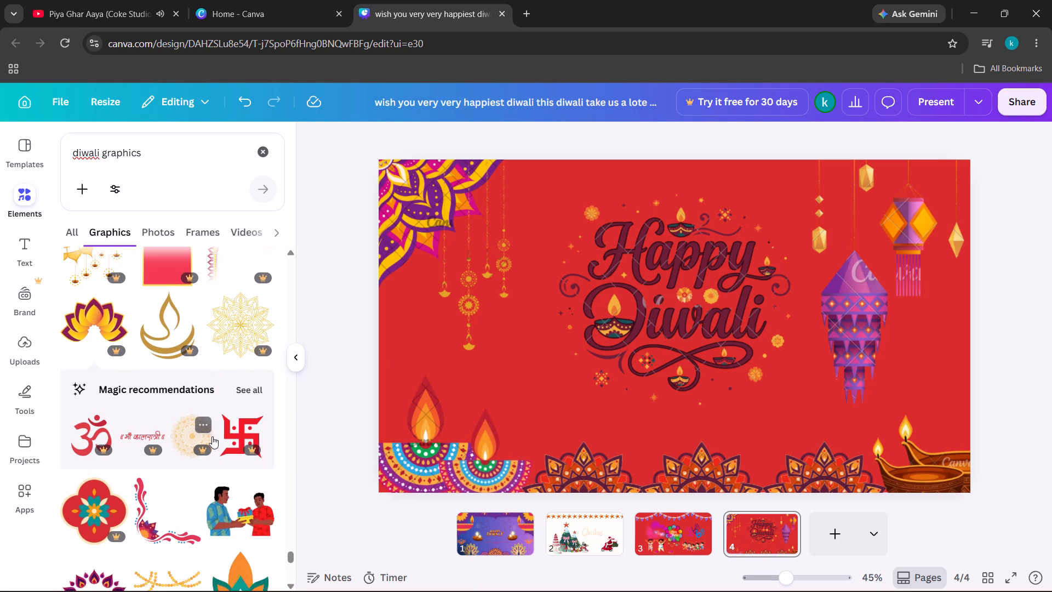
scroll(212, 436, right, 3)
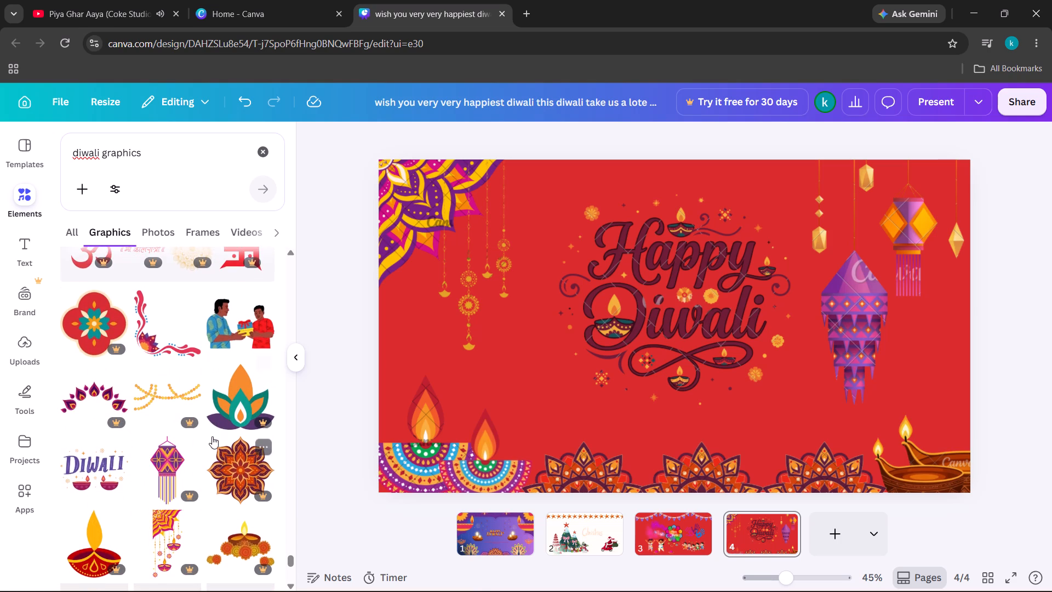
scroll(212, 436, right, 1)
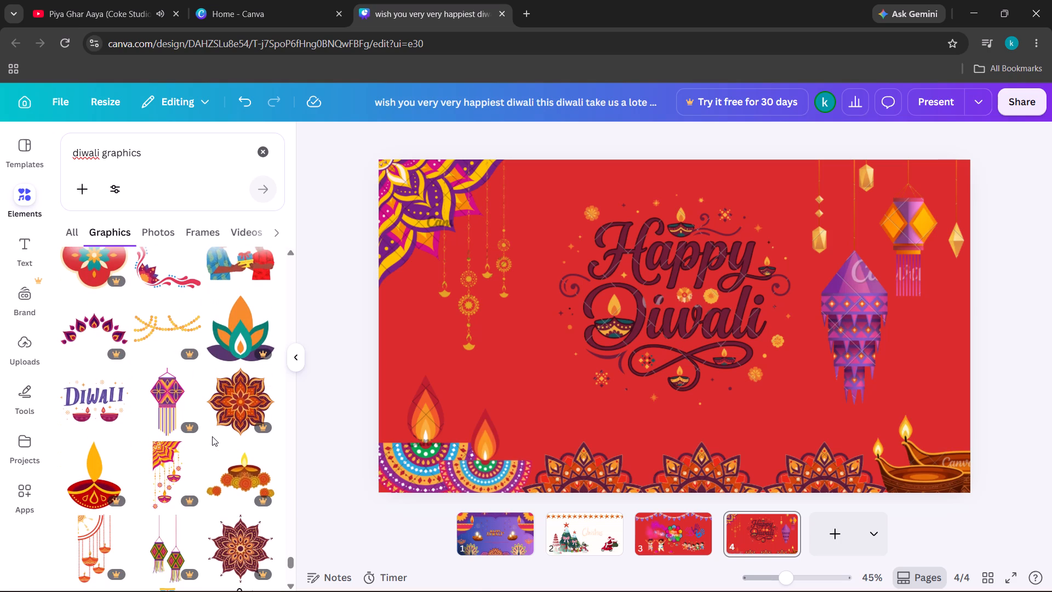
scroll(212, 436, down, 3)
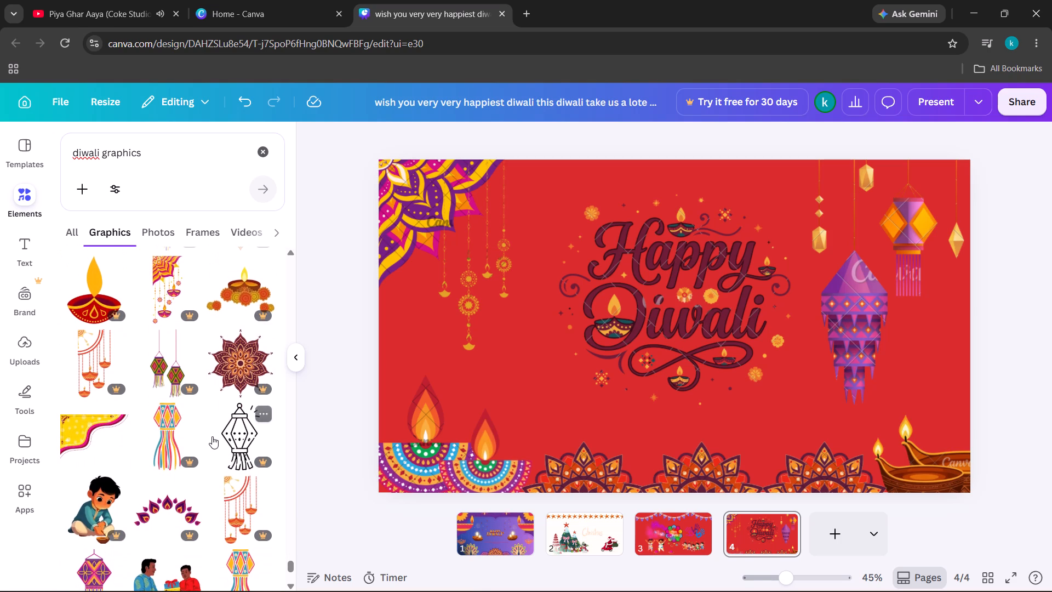
scroll(212, 436, down, 3)
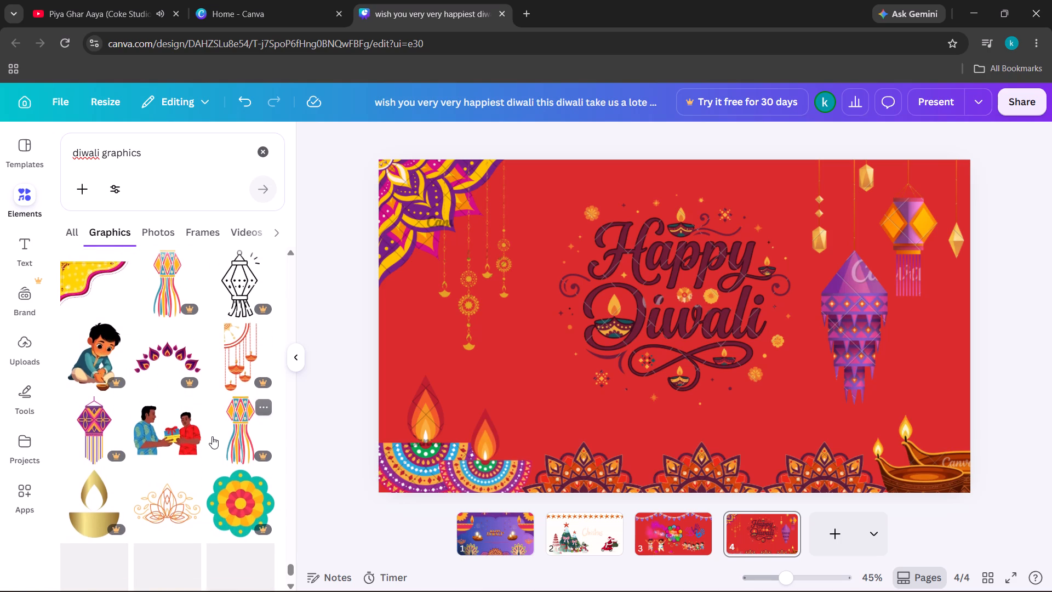
scroll(212, 436, down, 1)
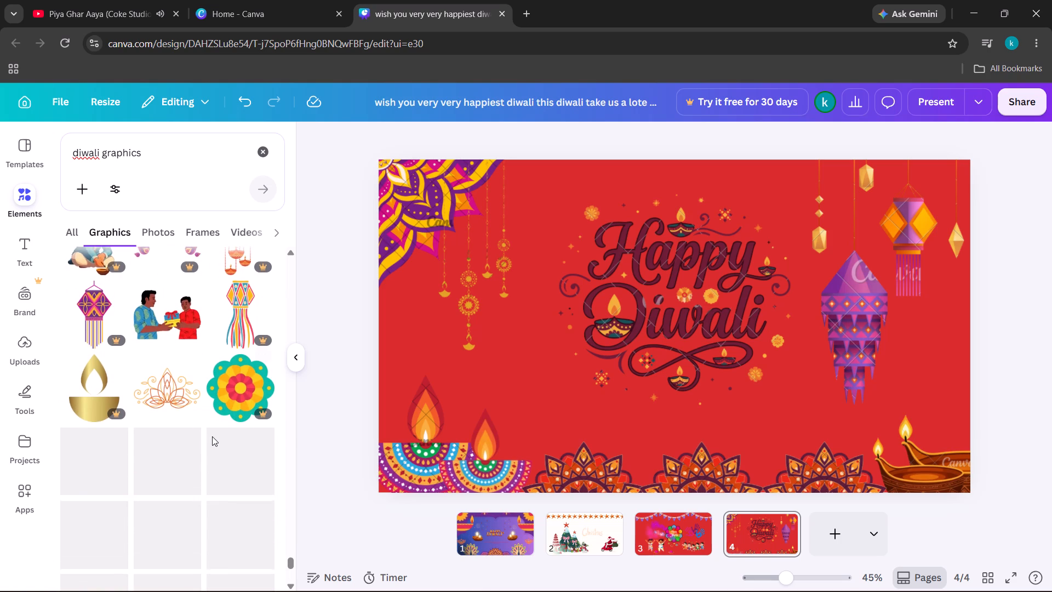
scroll(212, 436, down, 3)
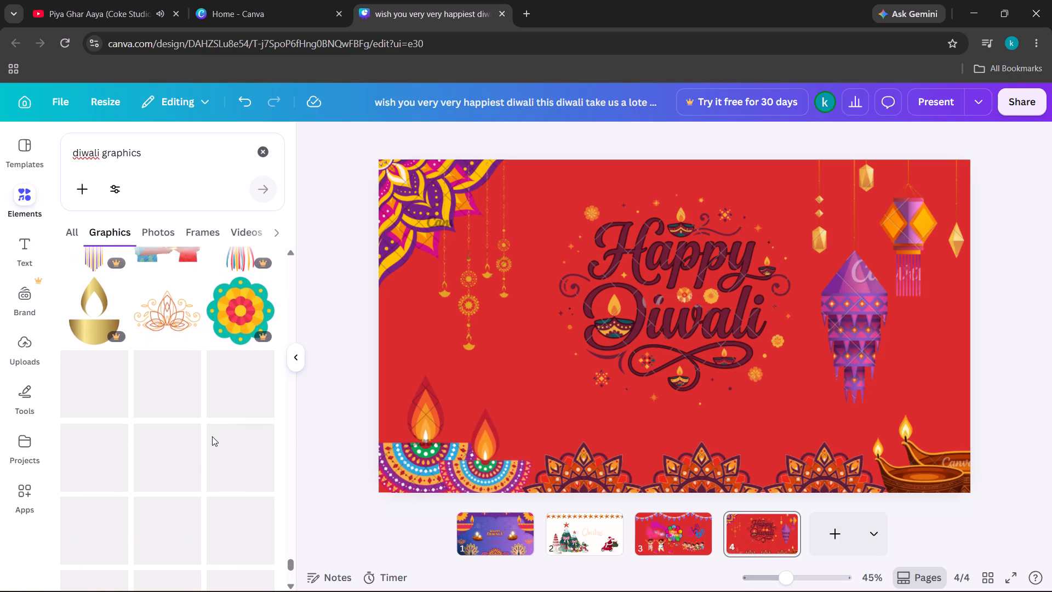
scroll(212, 436, down, 1)
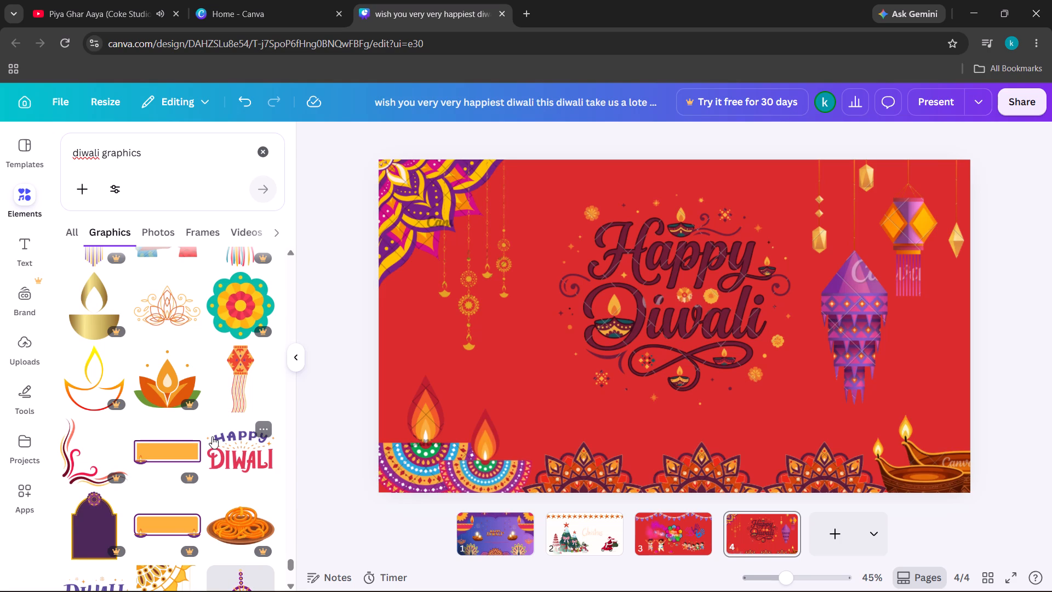
scroll(211, 497, down, 3)
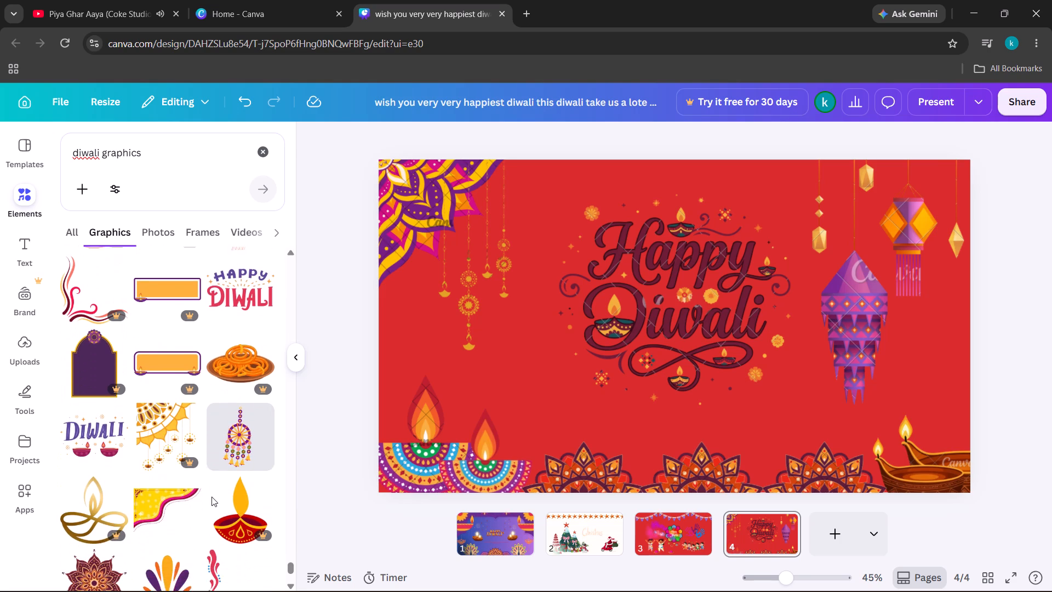
scroll(211, 497, down, 1)
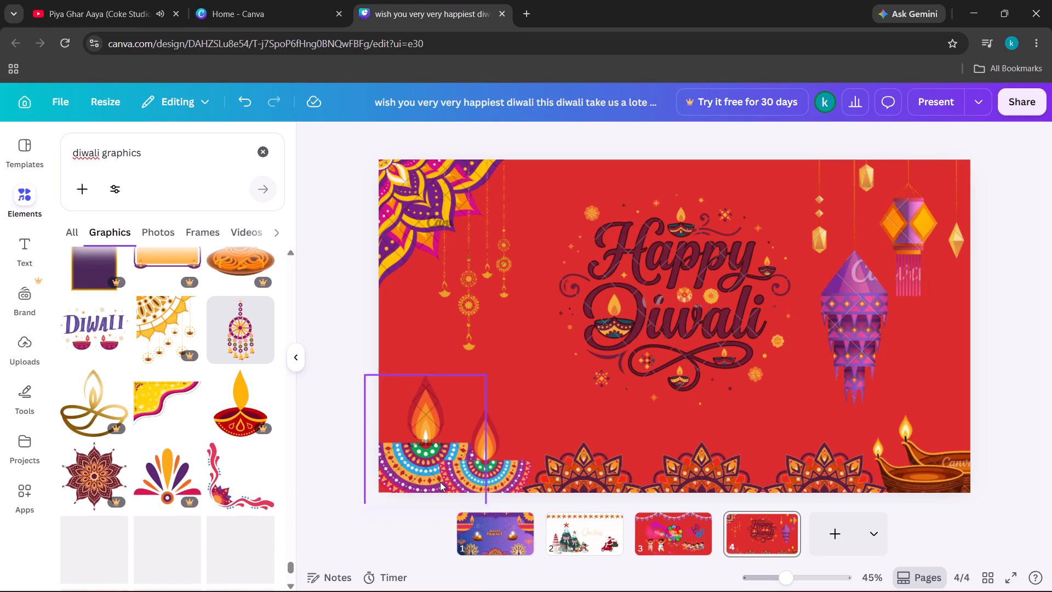
Add a fifth page and set its background to the dark green document colour #1f3813.
click(821, 533)
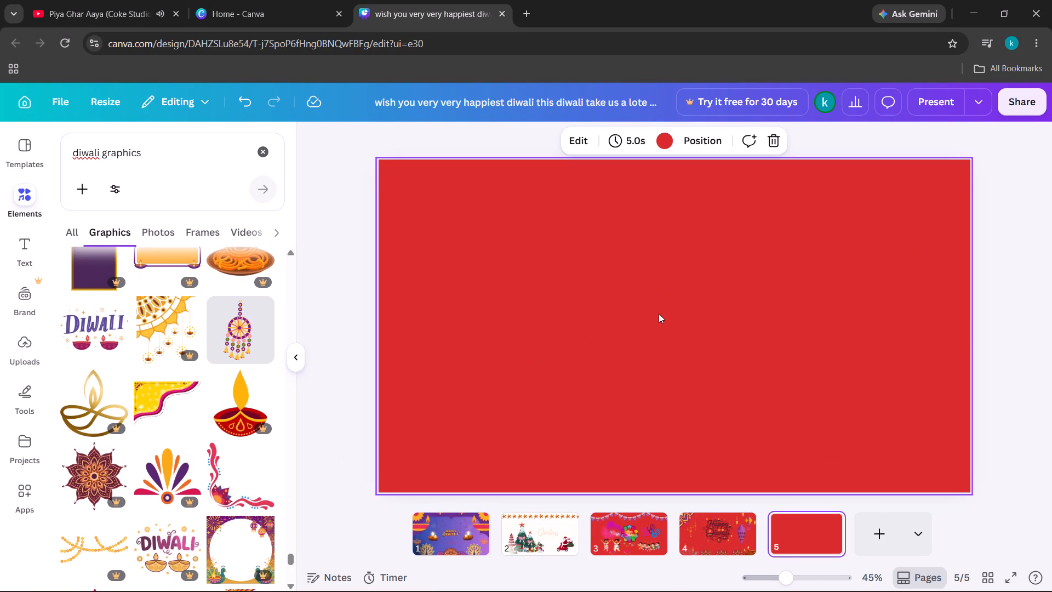
click(669, 142)
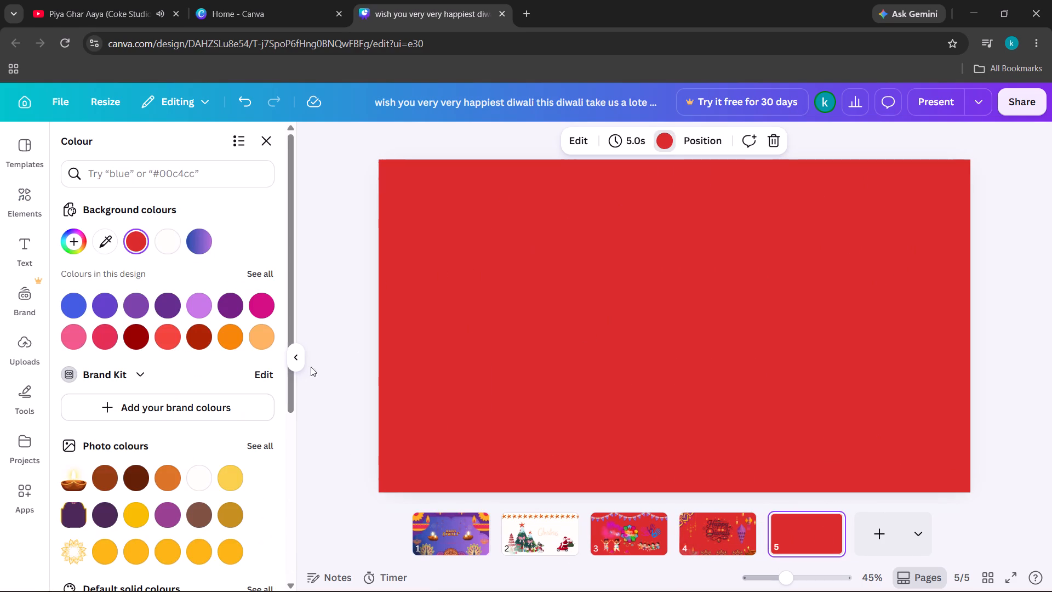
click(267, 283)
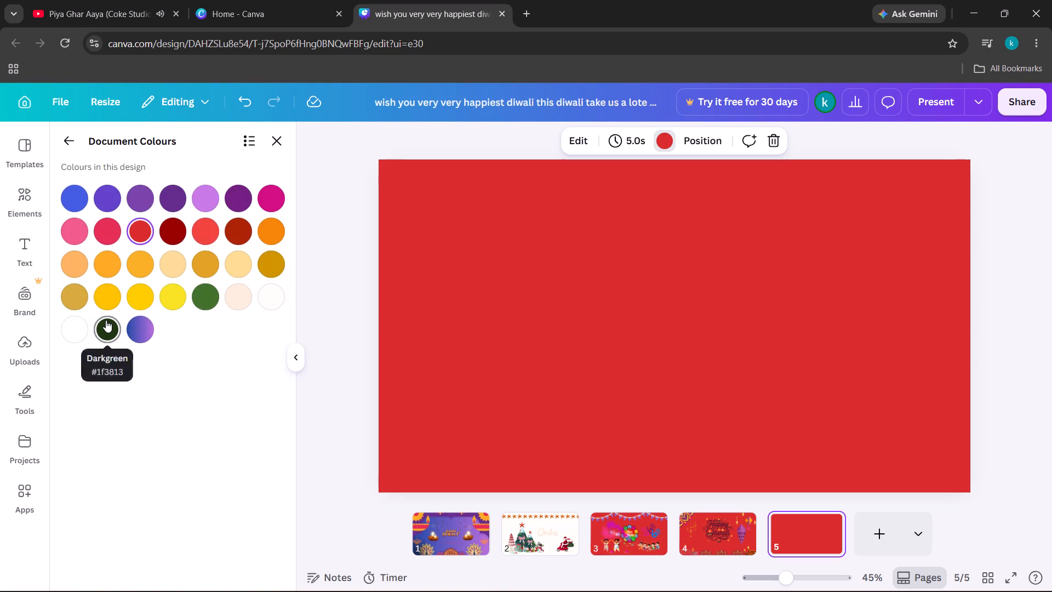
click(106, 320)
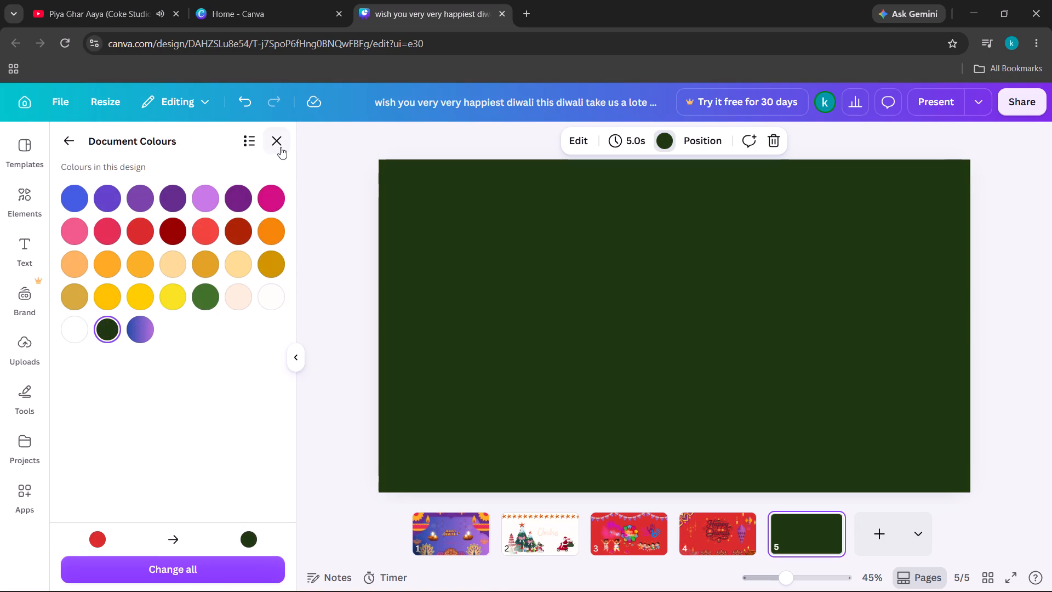
click(281, 147)
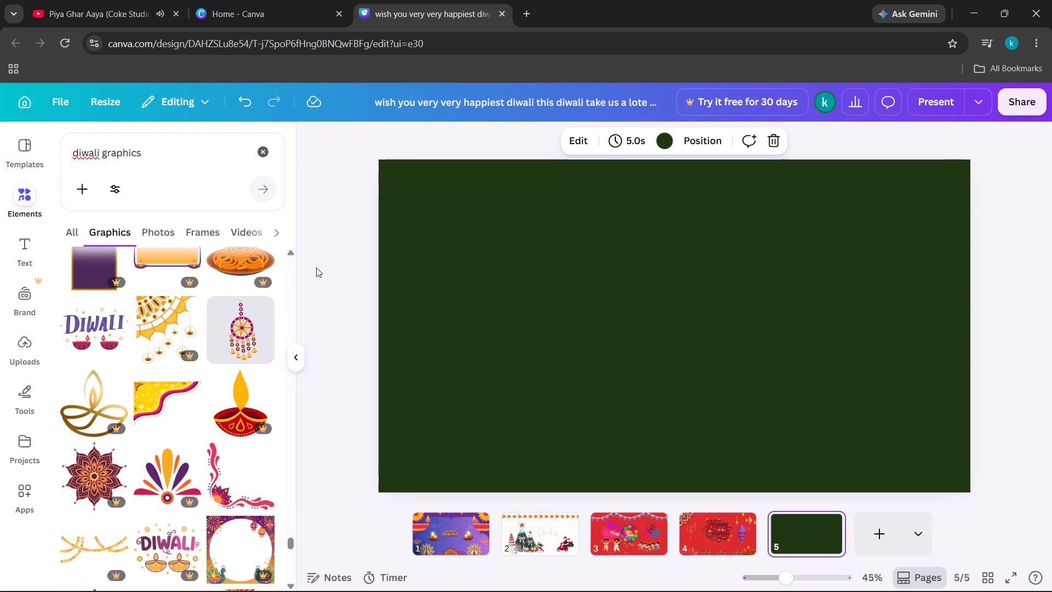
click(660, 144)
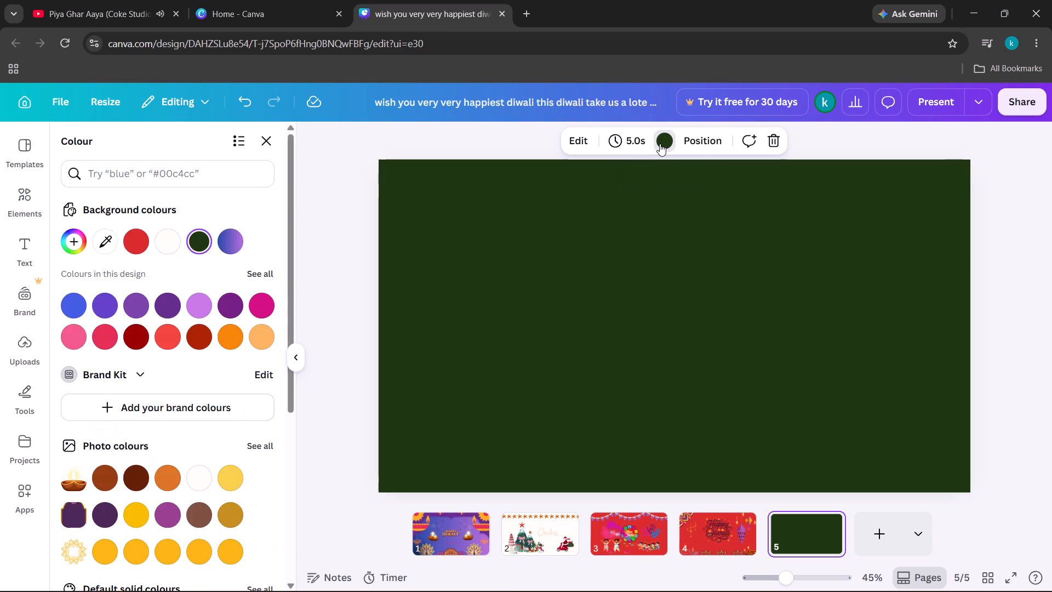
scroll(188, 392, down, 3)
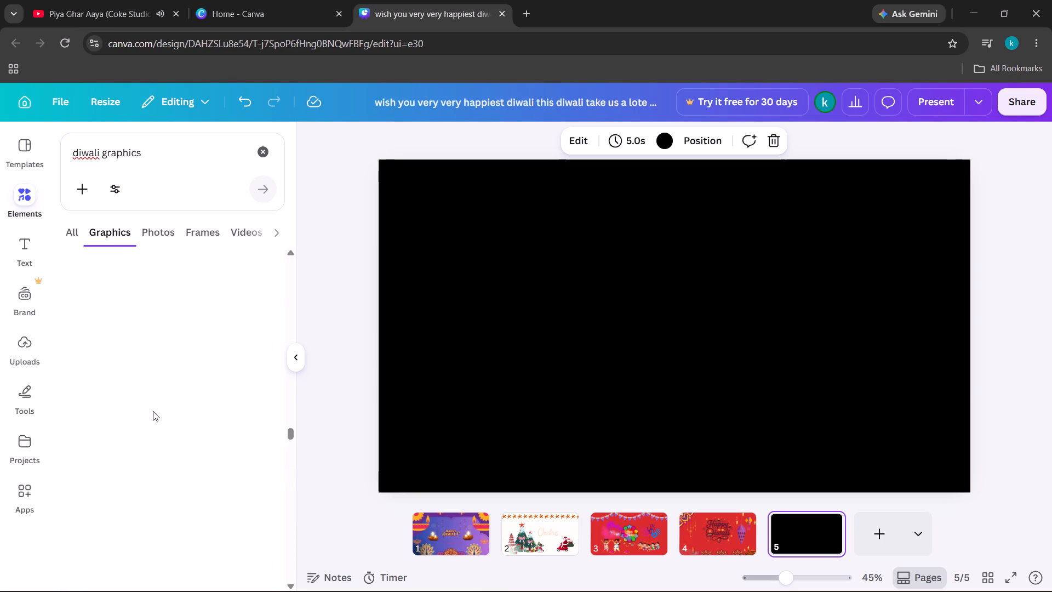
scroll(153, 411, up, 20)
scroll(153, 411, up, 4)
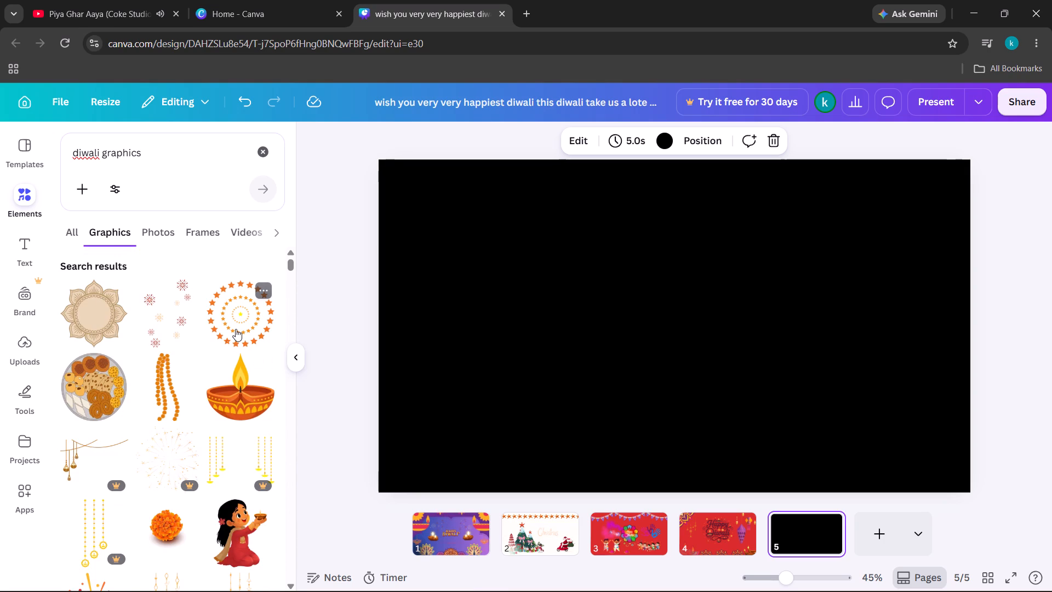
click(258, 318)
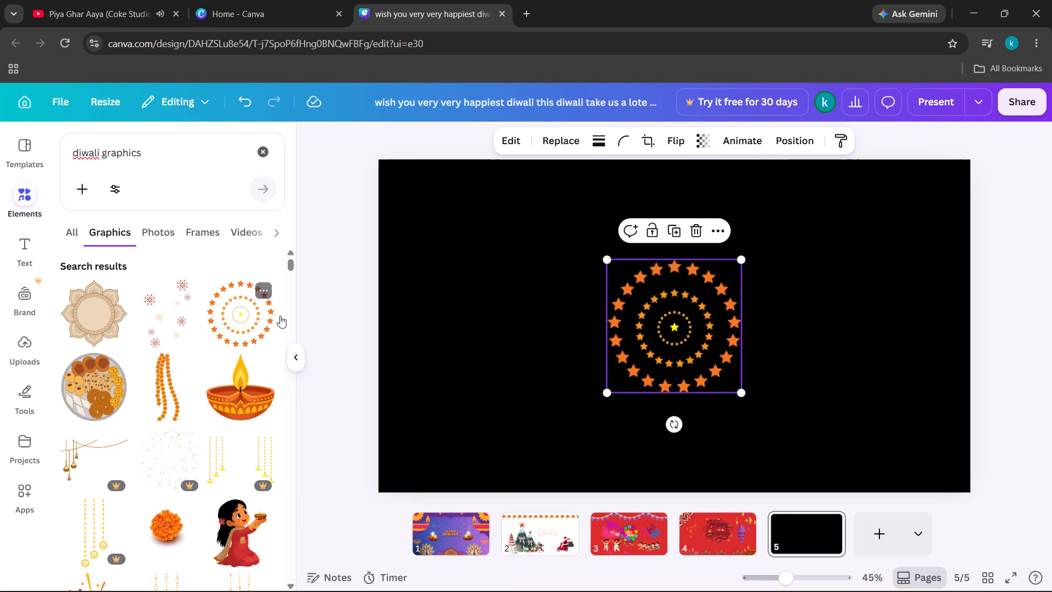
drag(662, 328, 540, 317)
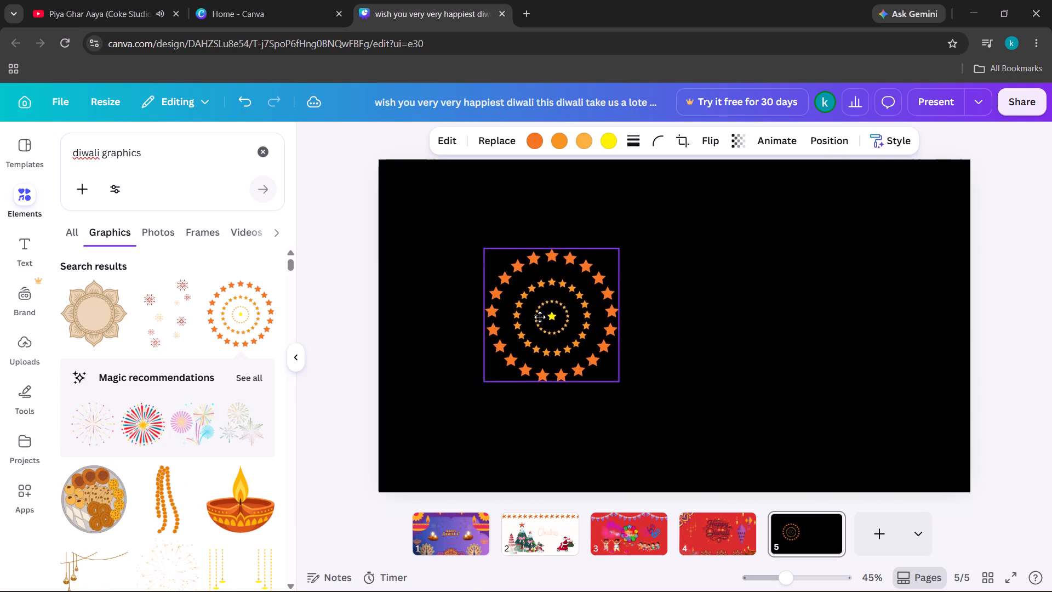
drag(540, 317, 547, 308)
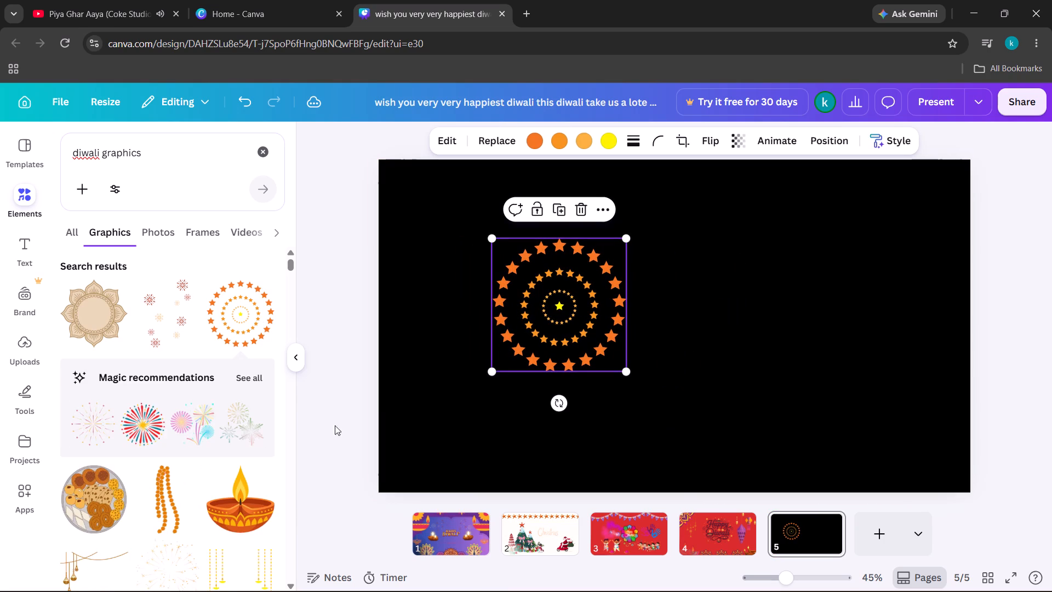
Add the orange lit diya graphic, shrink it to about half the star circle's width, and centre it over the circle's lower edge.
click(231, 504)
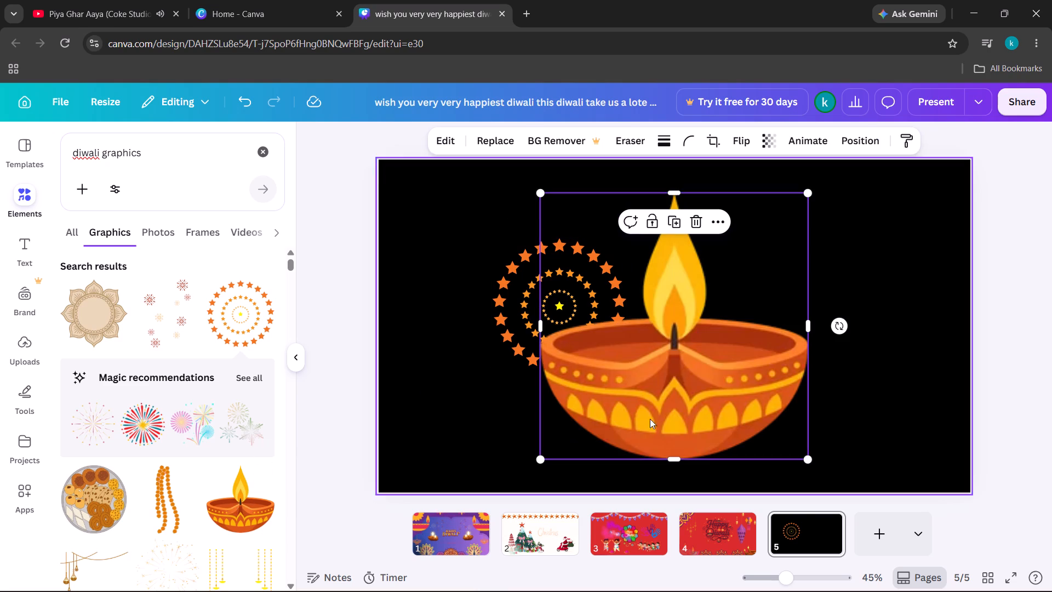
drag(542, 462, 629, 406)
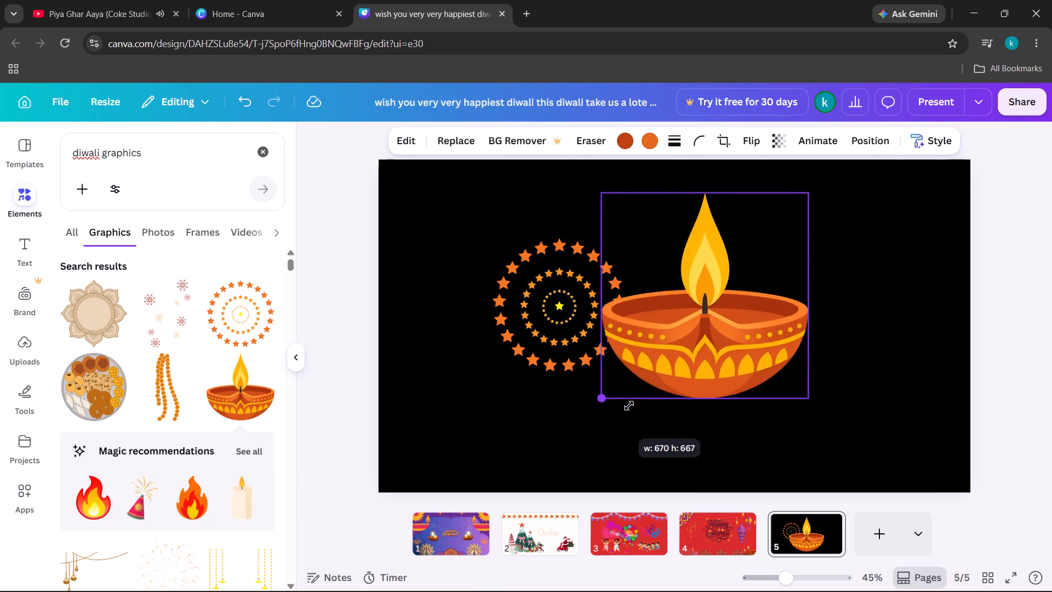
drag(629, 406, 802, 320)
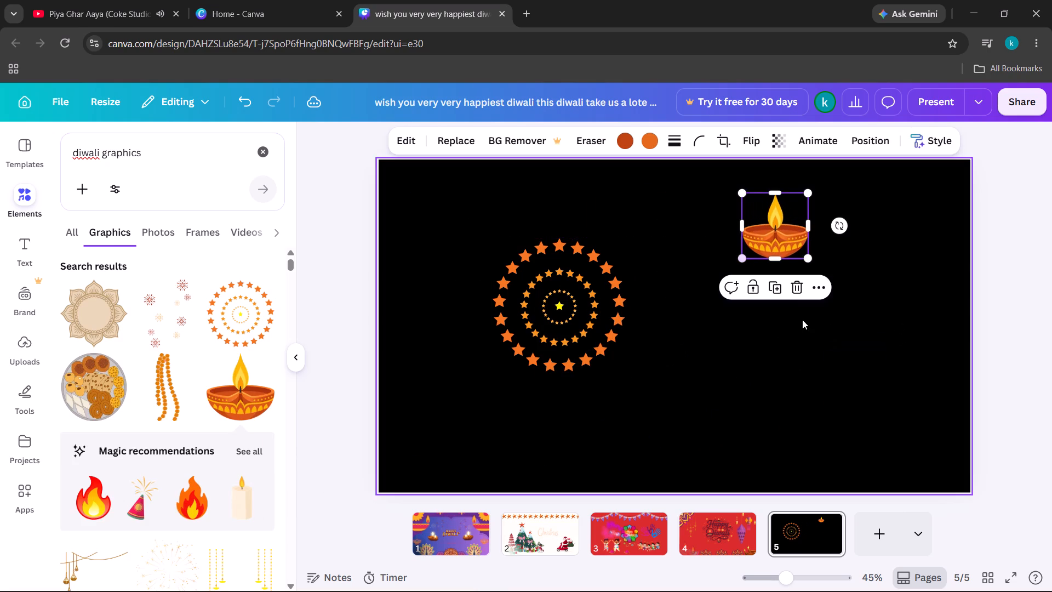
drag(782, 228, 567, 363)
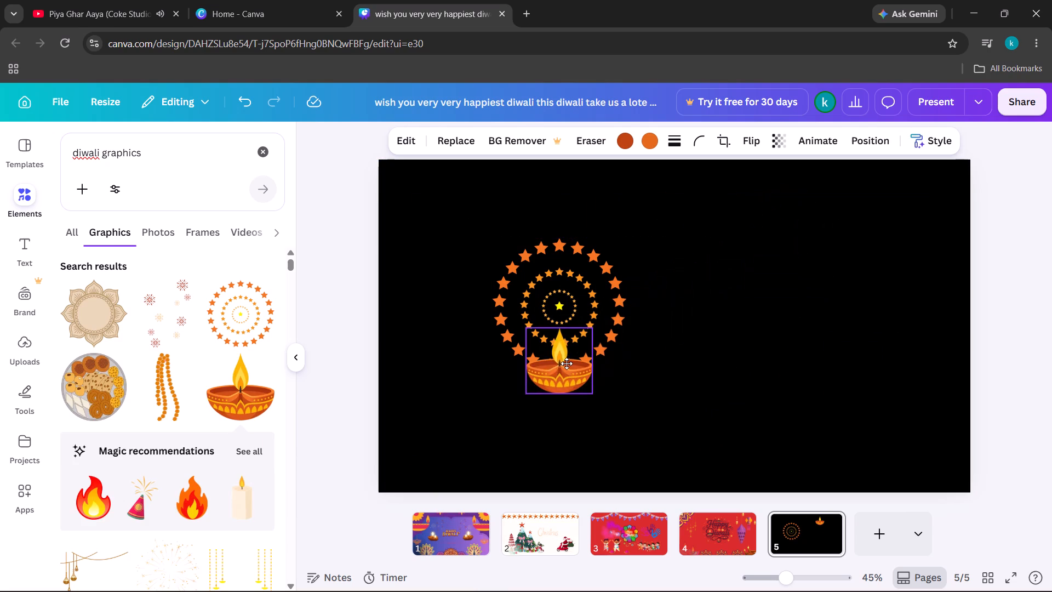
drag(567, 363, 567, 377)
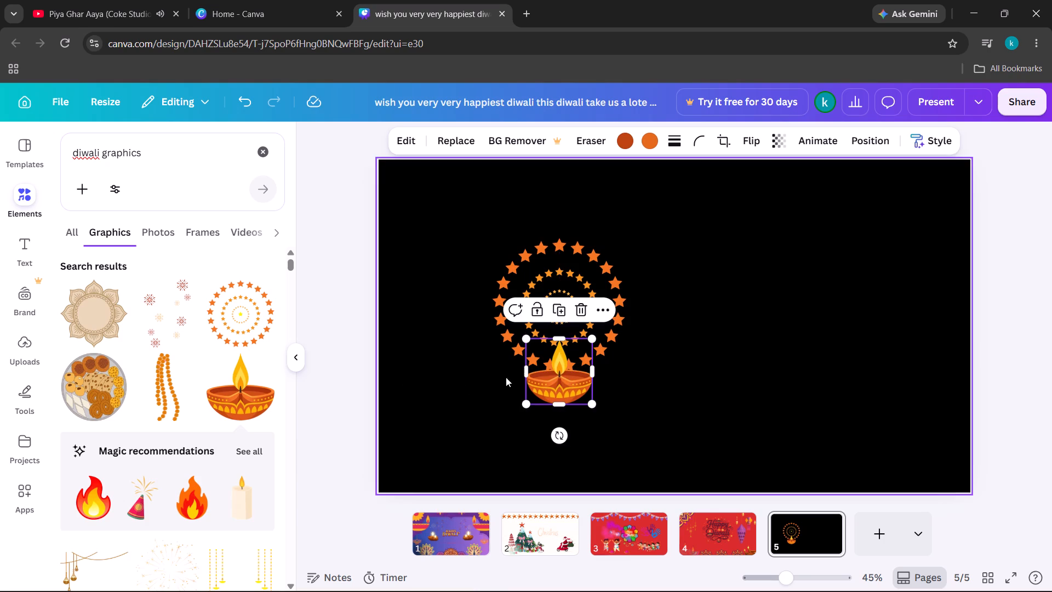
Duplicate the diya, make the copy slightly smaller, and place it against the right side of the central diya.
click(557, 306)
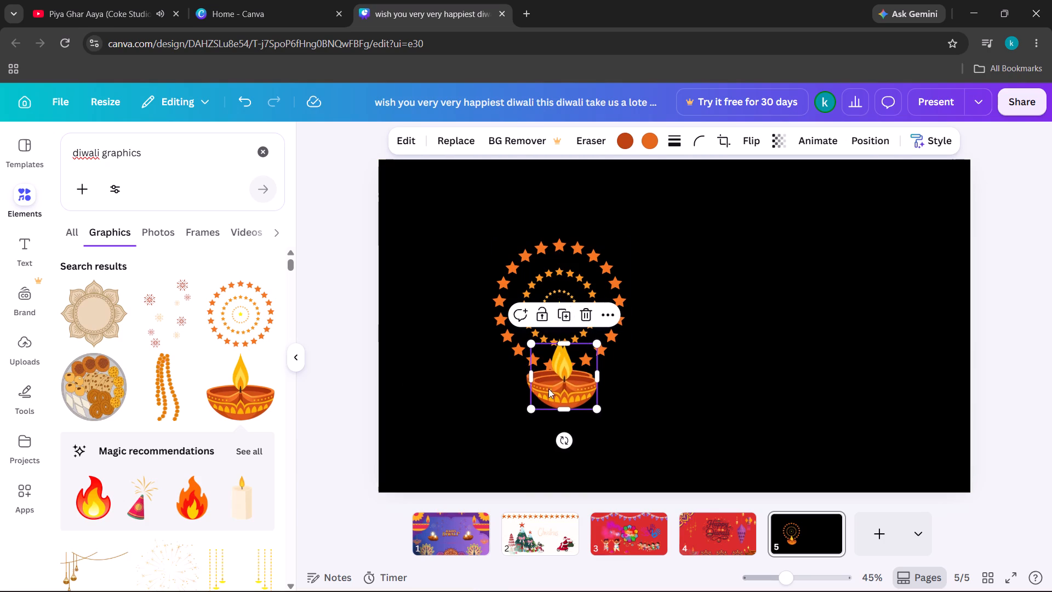
drag(534, 405, 555, 396)
drag(576, 383, 598, 385)
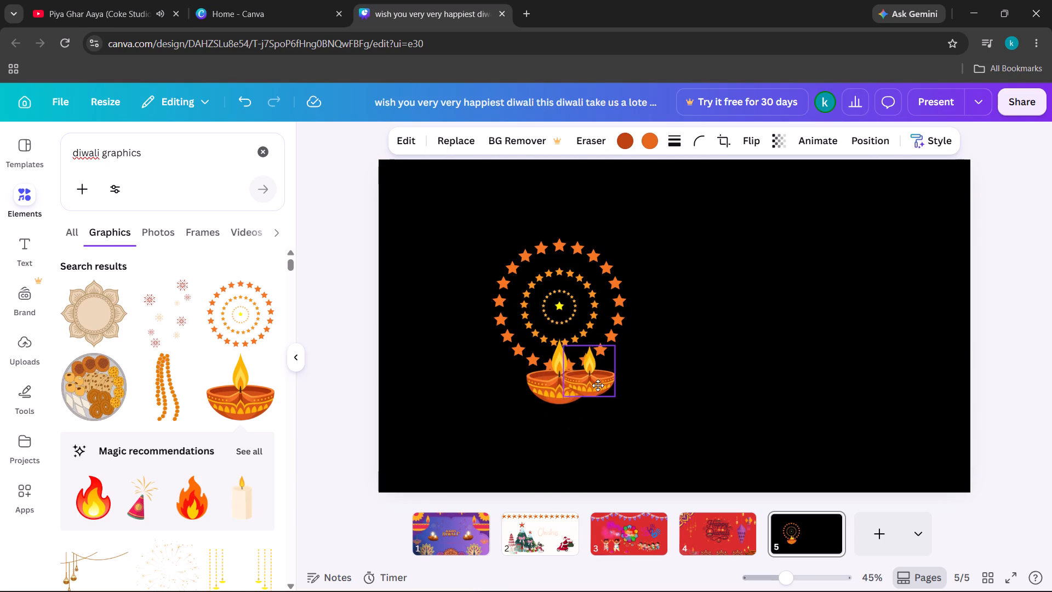
drag(598, 385, 607, 386)
Duplicate the smaller diya and place the copy on the central diya's left side, level with the one on the right.
click(603, 322)
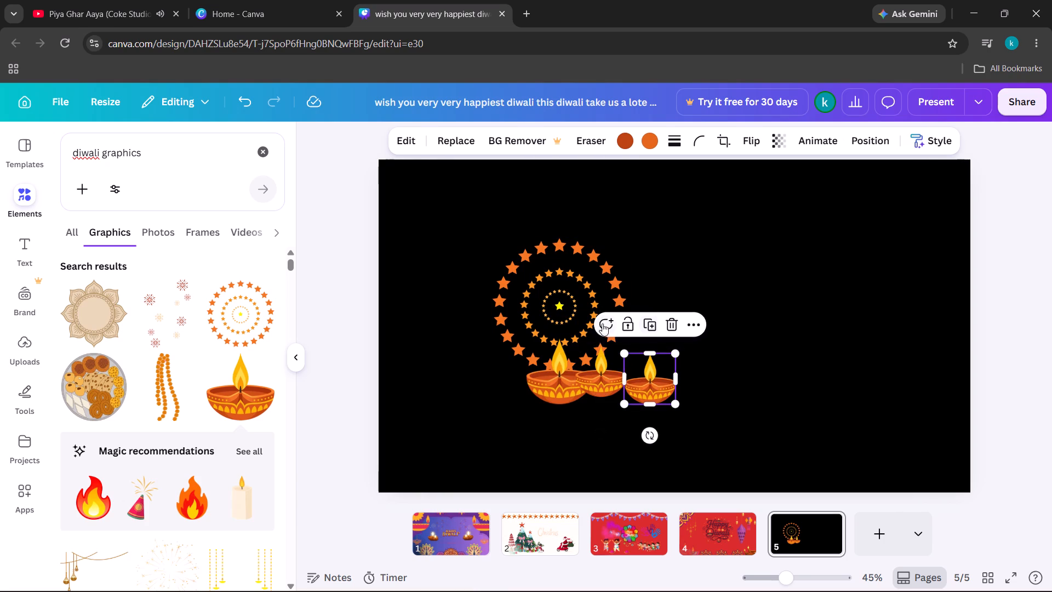
drag(650, 375, 512, 369)
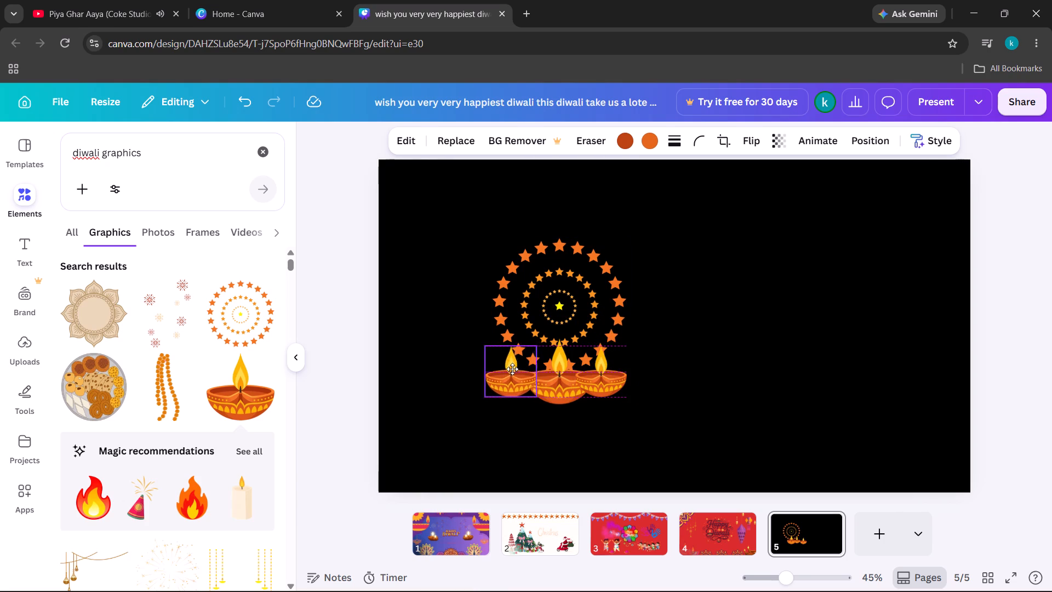
drag(512, 369, 519, 365)
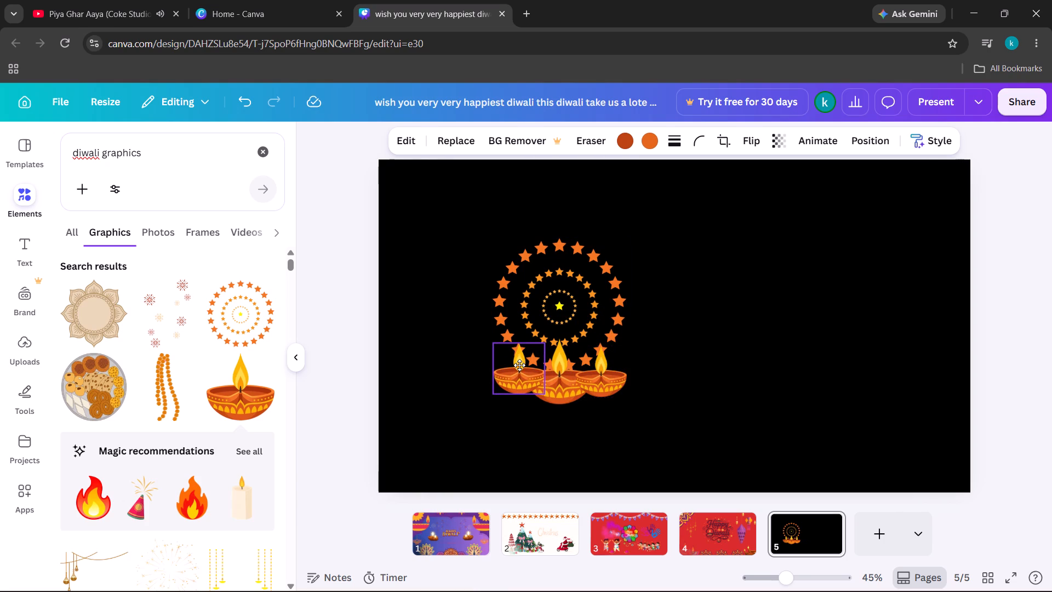
drag(519, 365, 519, 367)
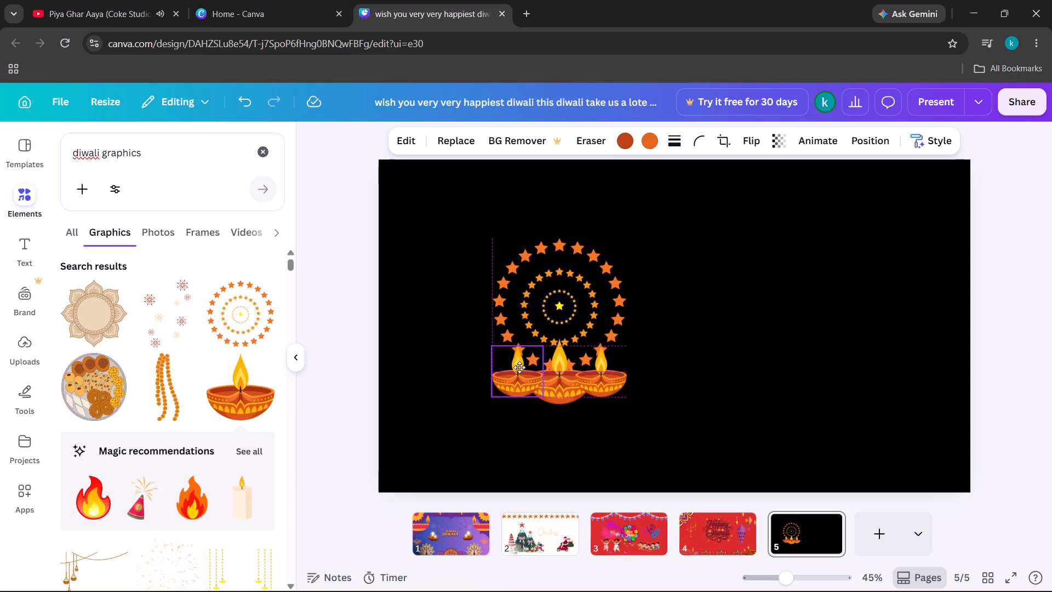
drag(519, 367, 524, 363)
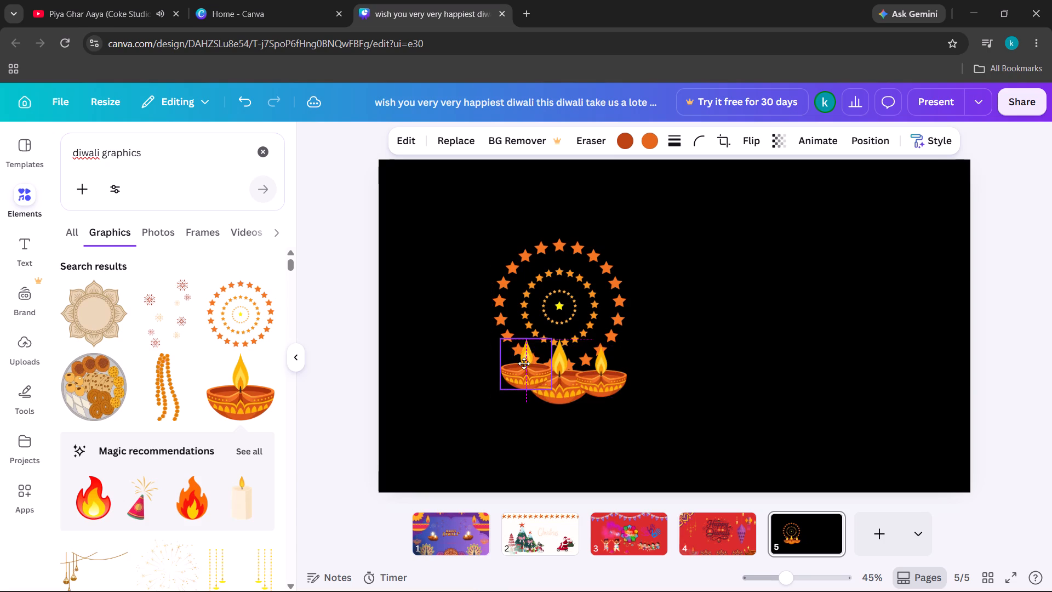
drag(524, 363, 522, 366)
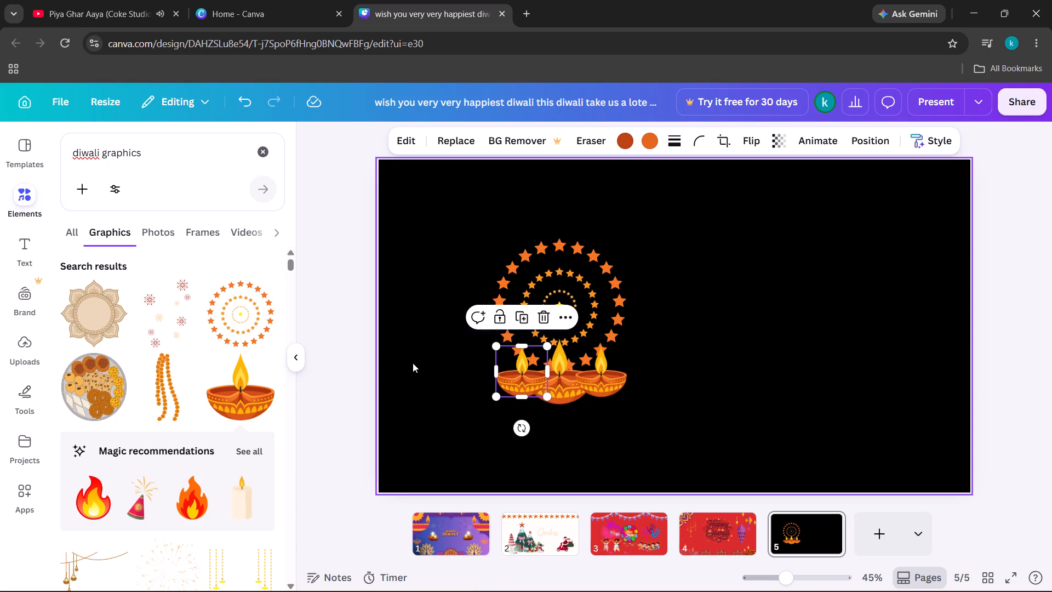
click(413, 363)
click(305, 363)
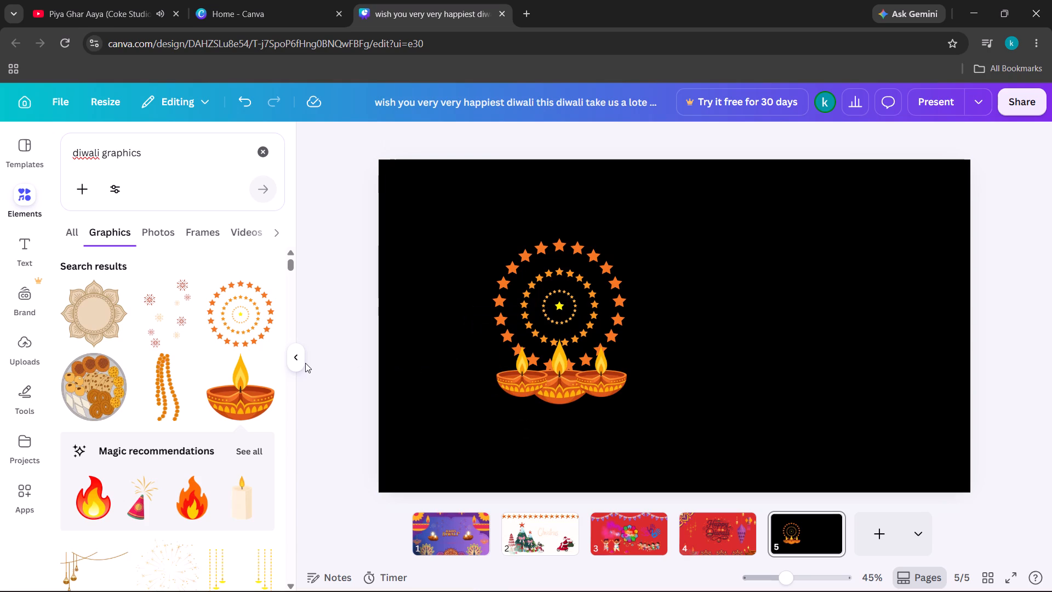
Look through the Diwali graphics results for a greeting or decoration to go with the star circle and diyas.
scroll(176, 371, down, 2)
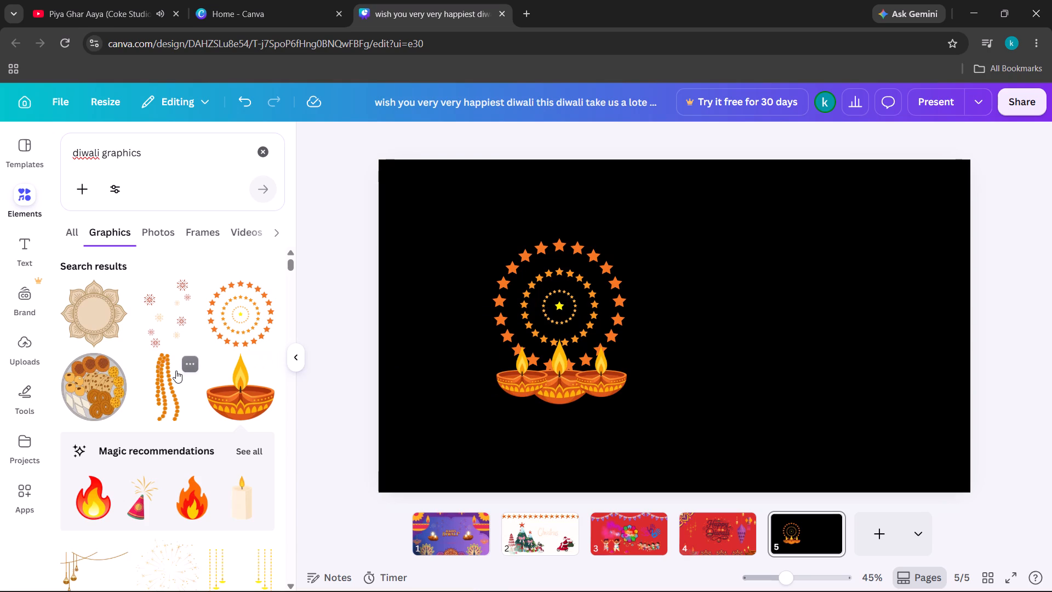
scroll(176, 371, down, 2)
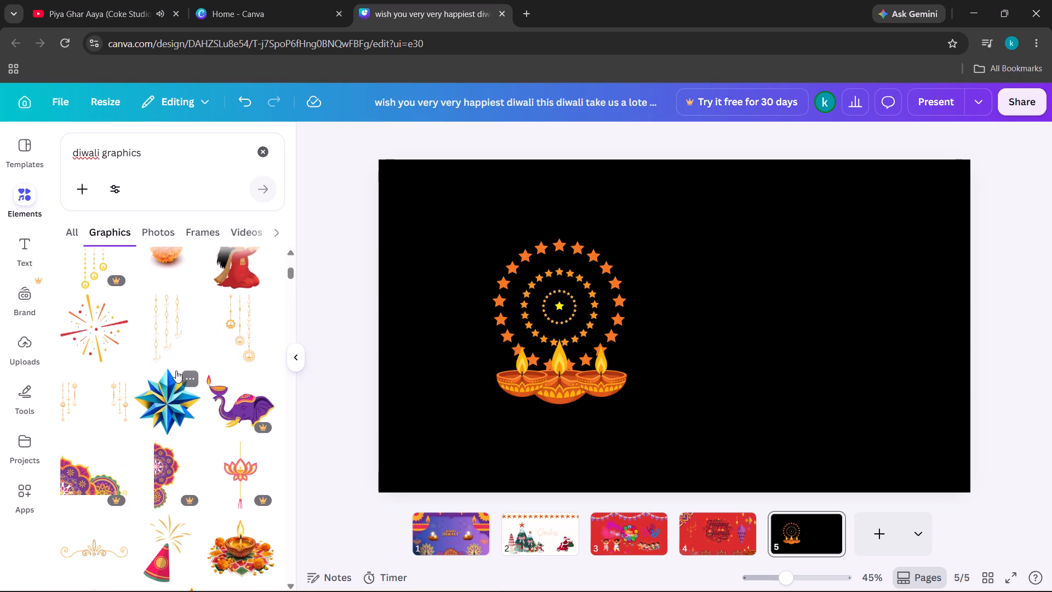
scroll(176, 371, down, 2)
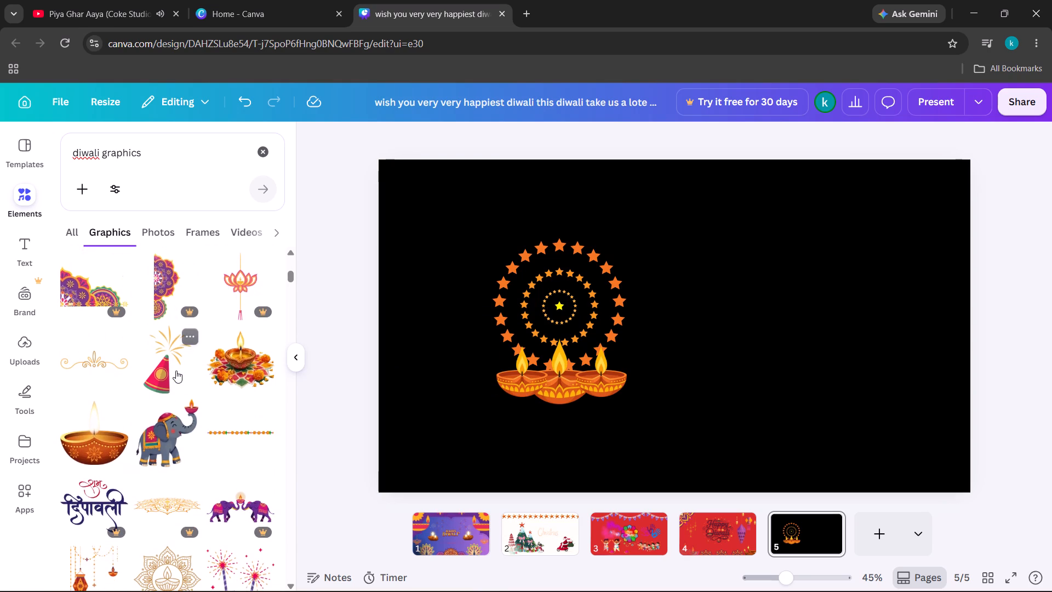
scroll(176, 371, down, 1)
scroll(176, 371, right, 1)
scroll(176, 371, down, 1)
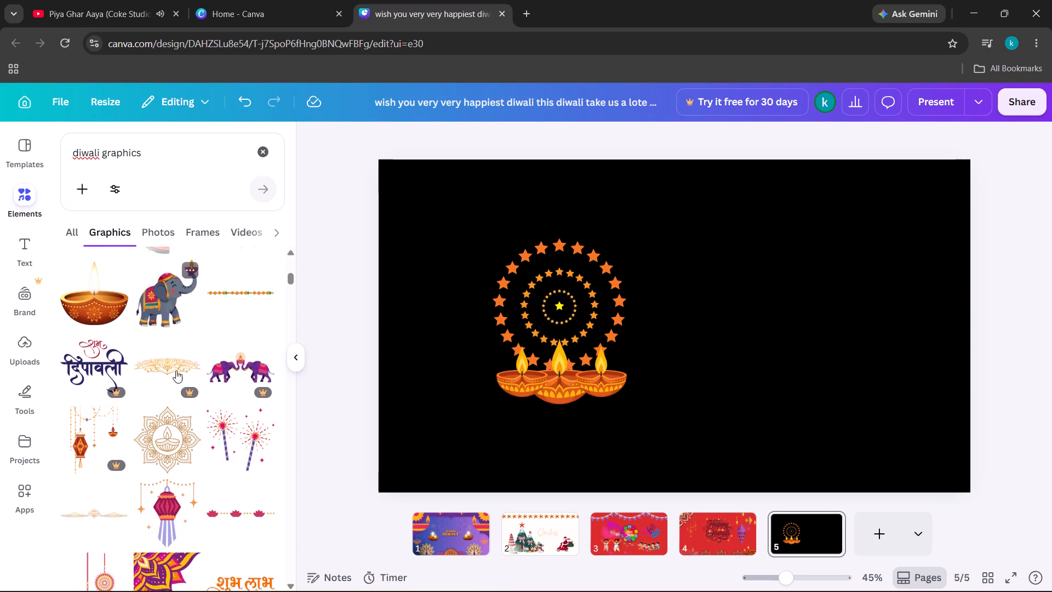
scroll(176, 371, down, 1)
scroll(176, 371, right, 1)
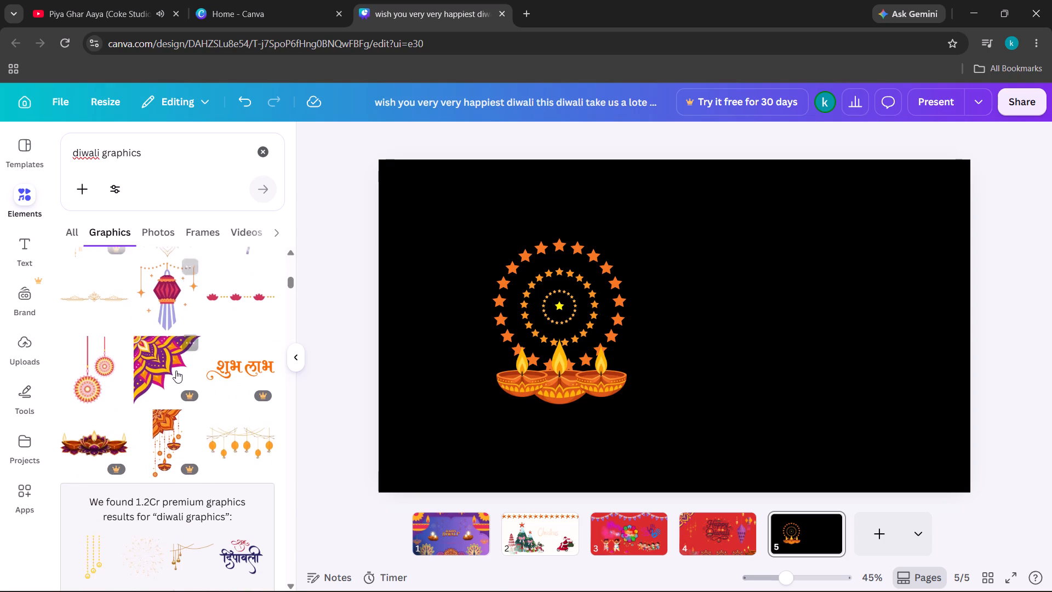
scroll(176, 371, down, 1)
scroll(174, 469, down, 1)
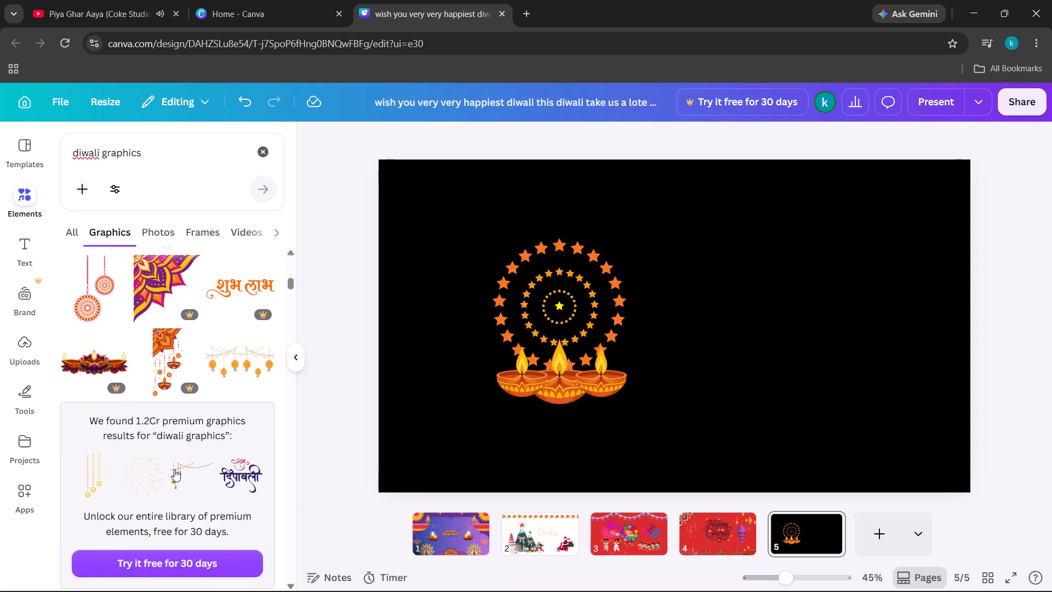
scroll(174, 469, down, 5)
scroll(174, 469, right, 1)
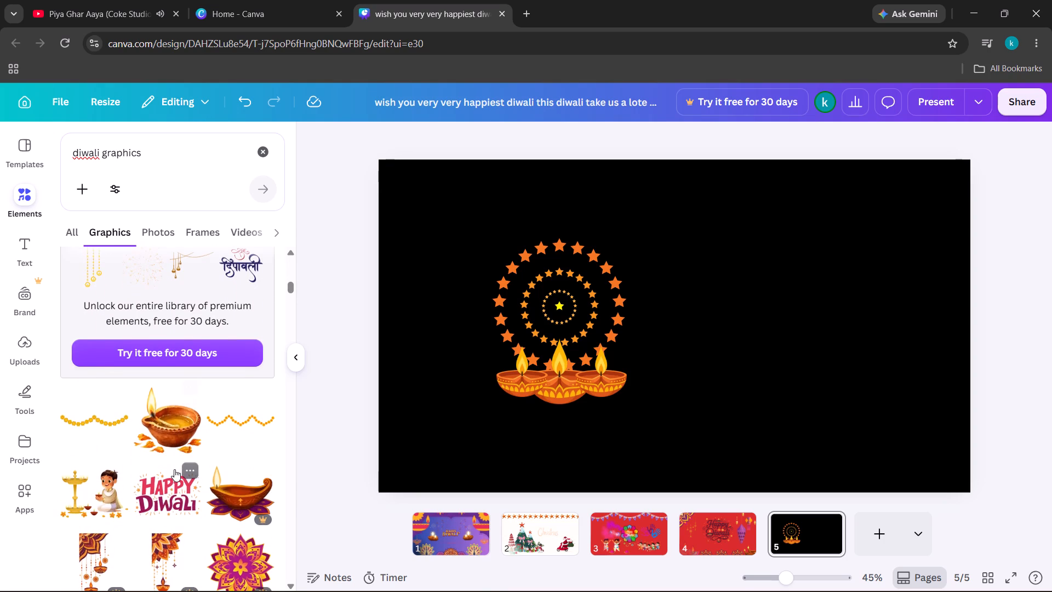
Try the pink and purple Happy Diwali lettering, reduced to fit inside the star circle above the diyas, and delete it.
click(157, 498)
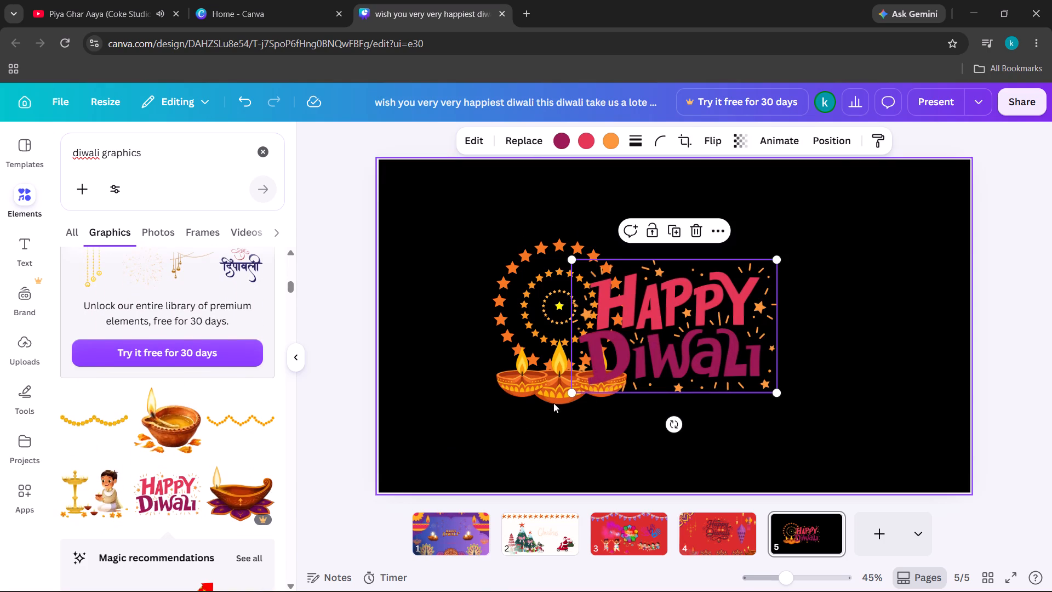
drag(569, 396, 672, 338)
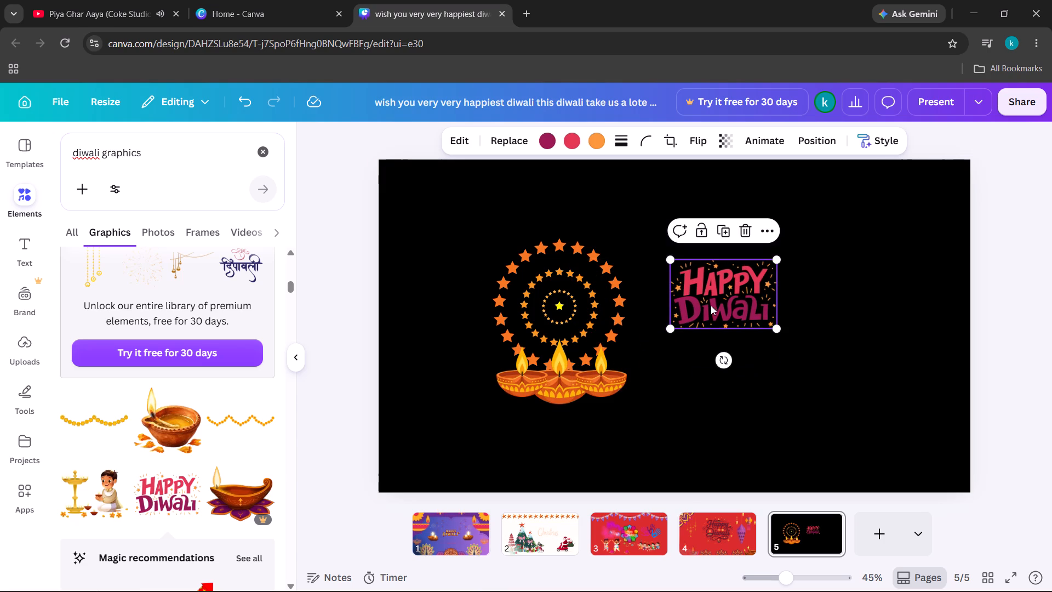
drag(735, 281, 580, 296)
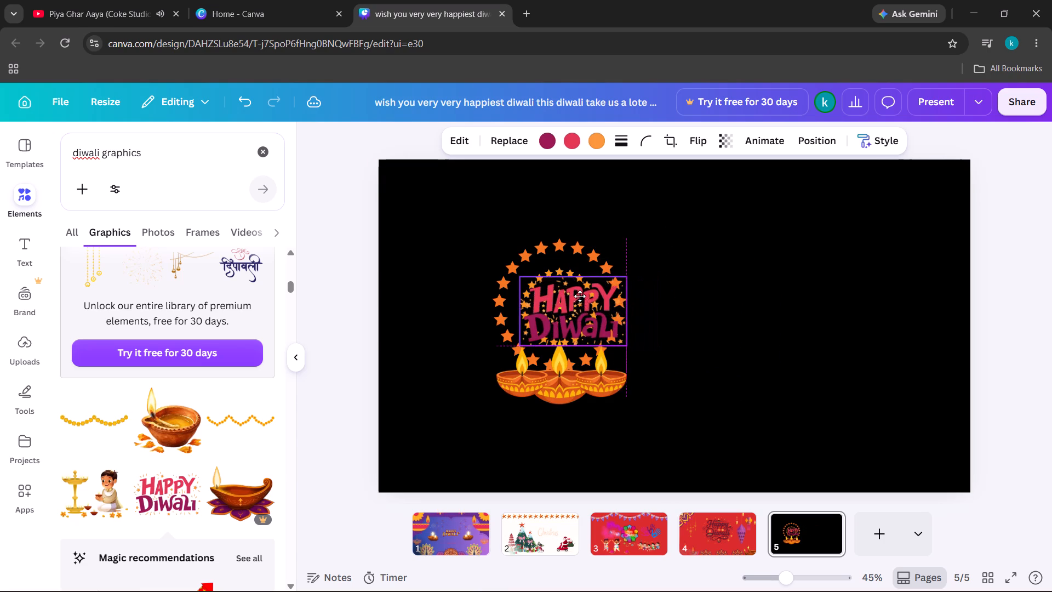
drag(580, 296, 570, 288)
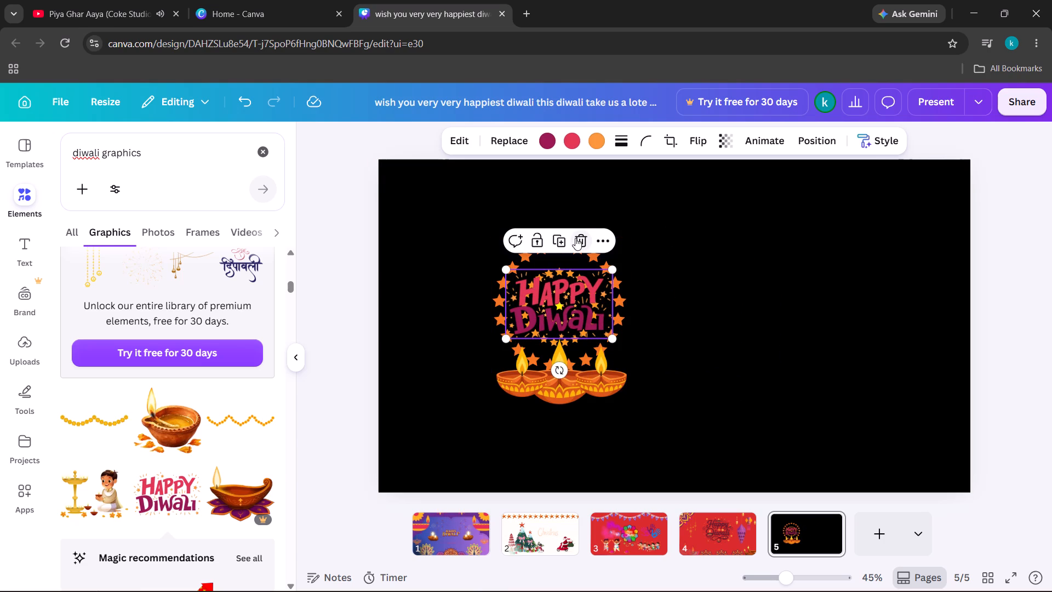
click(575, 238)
Look through the Diwali graphics results for Happy Diwali lettering to go above the three diyas.
scroll(189, 479, down, 1)
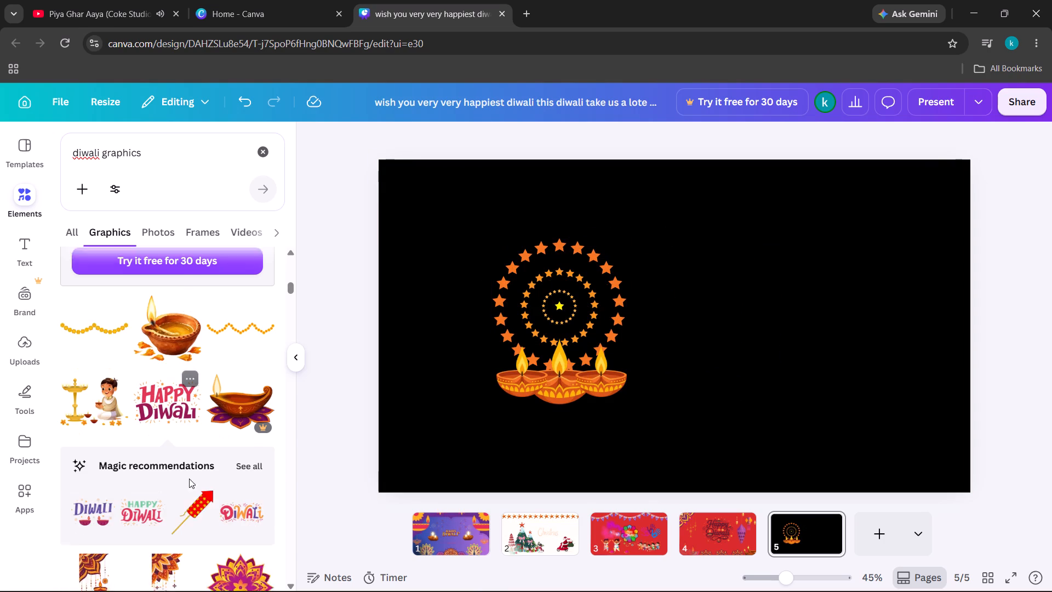
scroll(189, 479, down, 2)
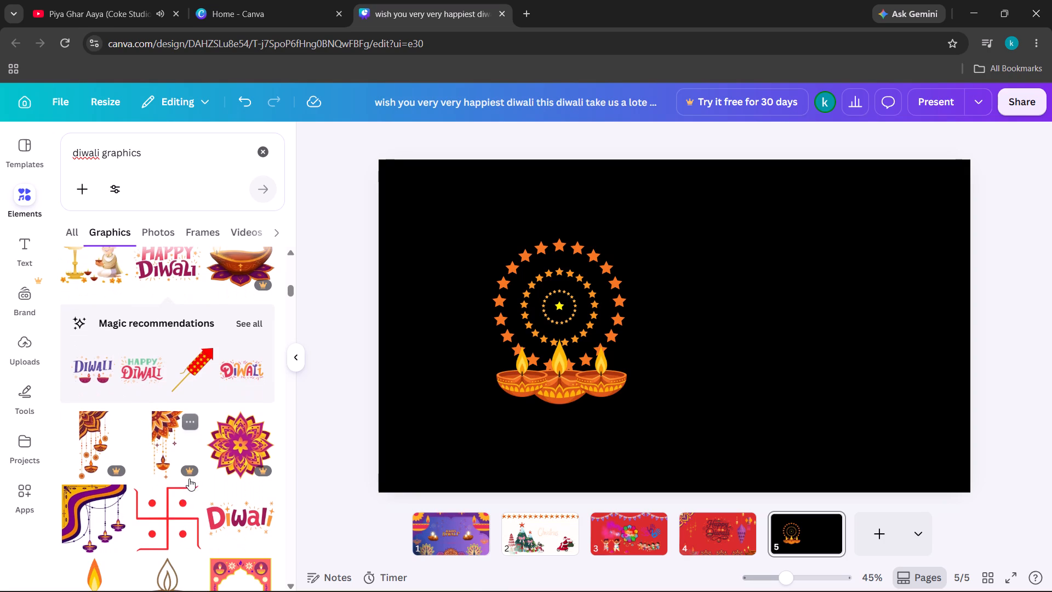
scroll(189, 479, down, 2)
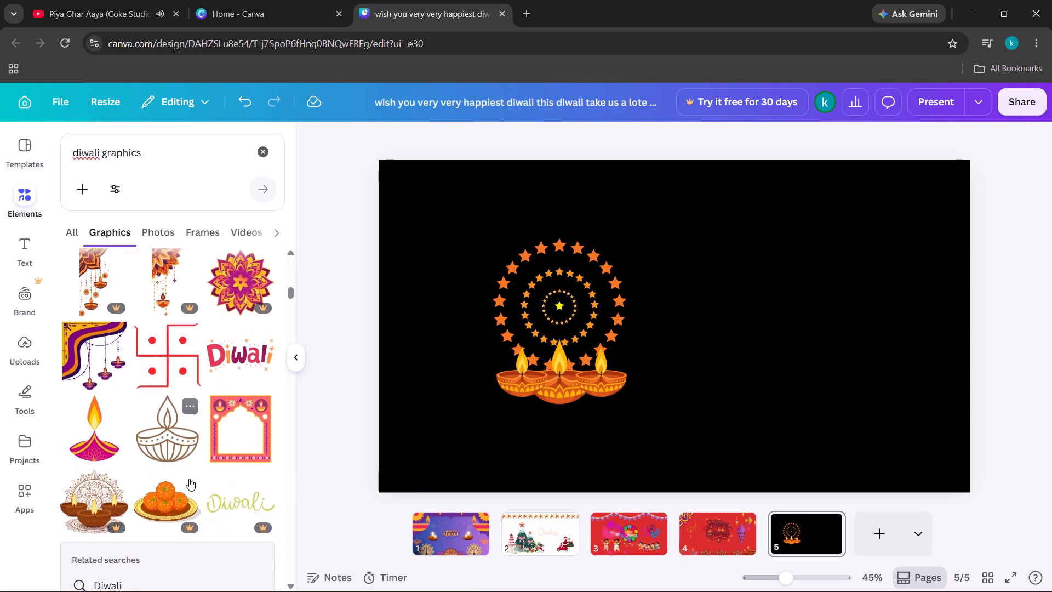
scroll(189, 479, down, 3)
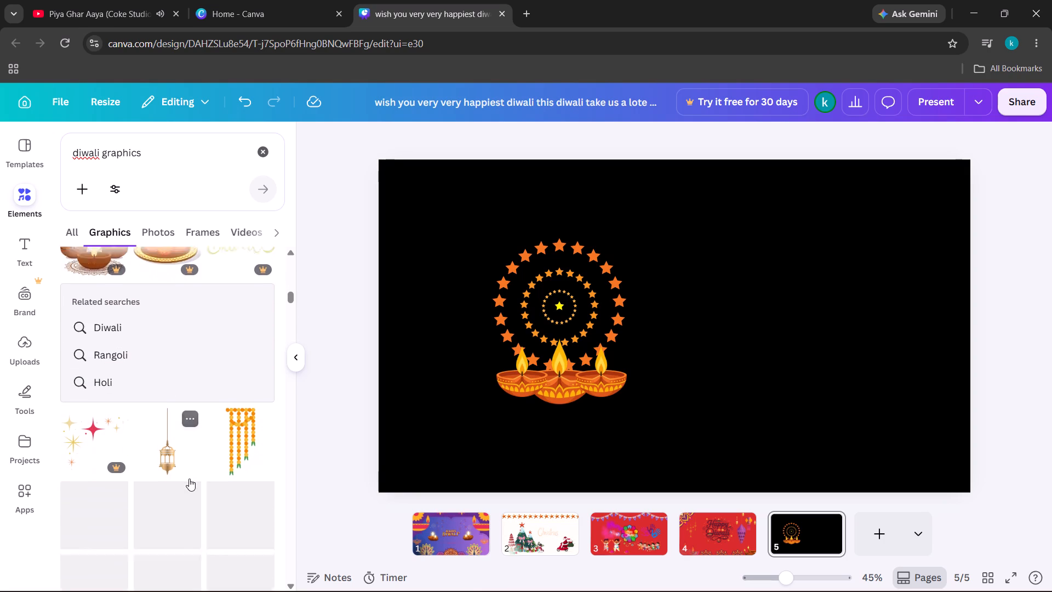
scroll(189, 479, down, 1)
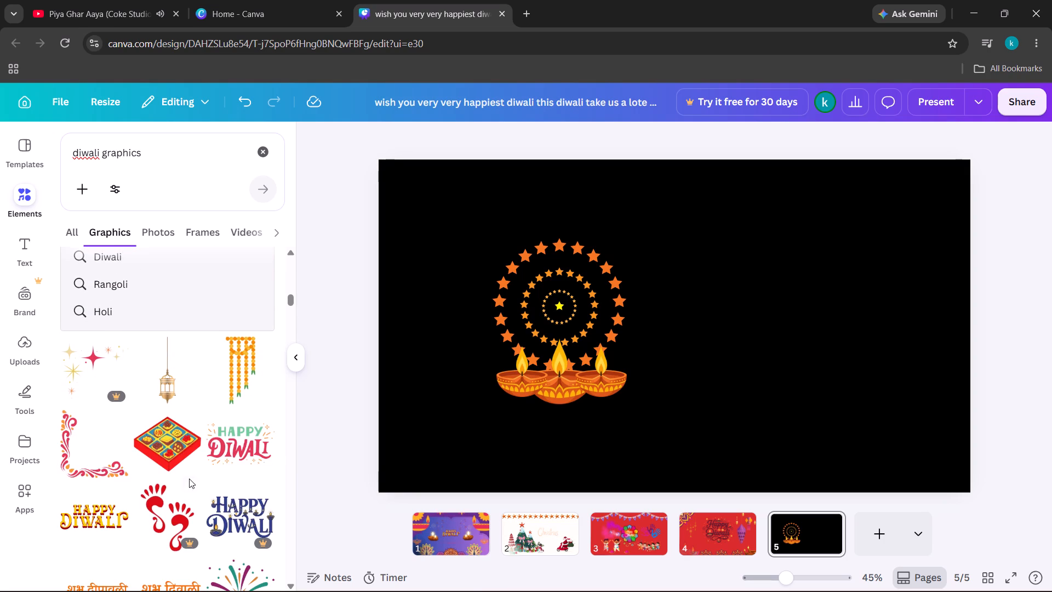
scroll(189, 479, down, 1)
scroll(189, 479, right, 1)
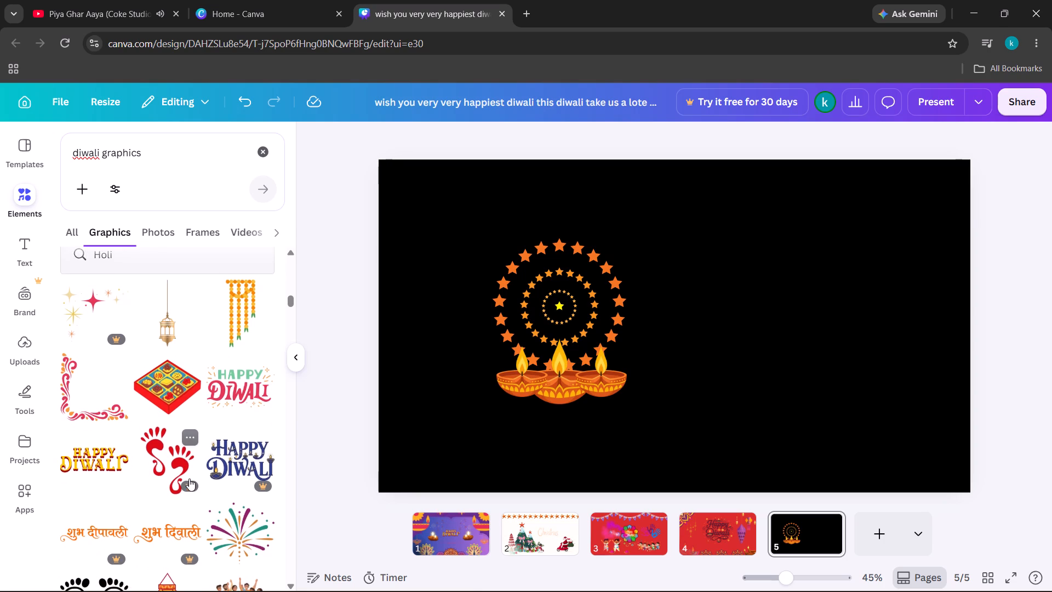
scroll(189, 479, right, 5)
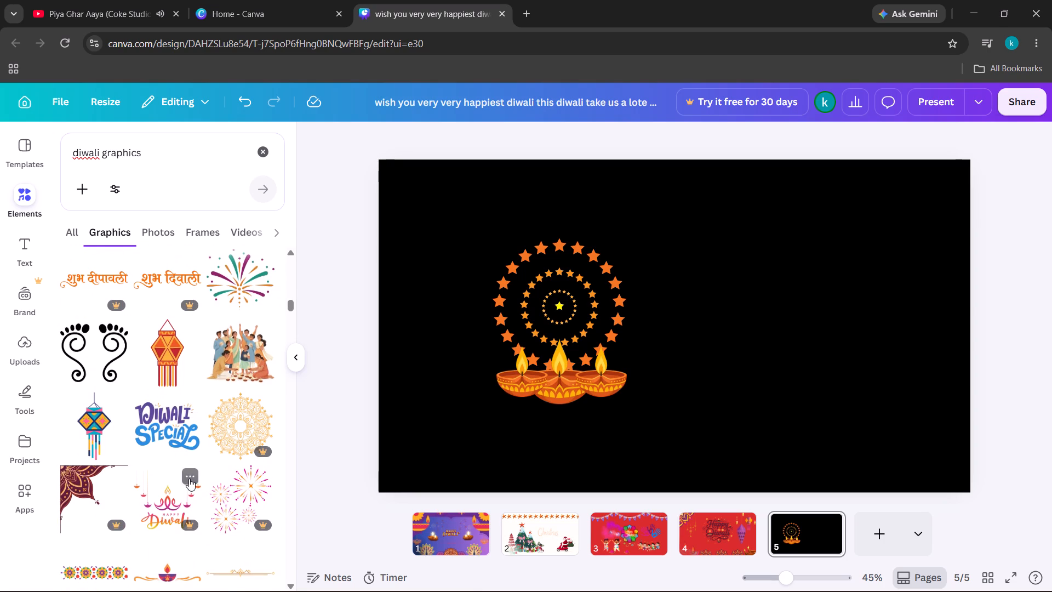
scroll(189, 479, down, 2)
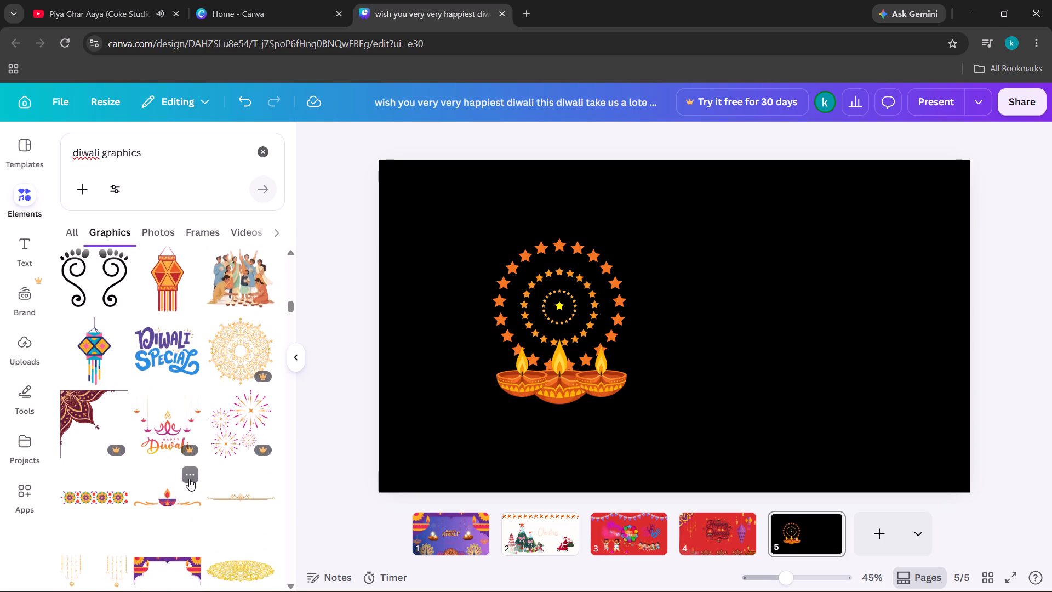
scroll(189, 479, down, 2)
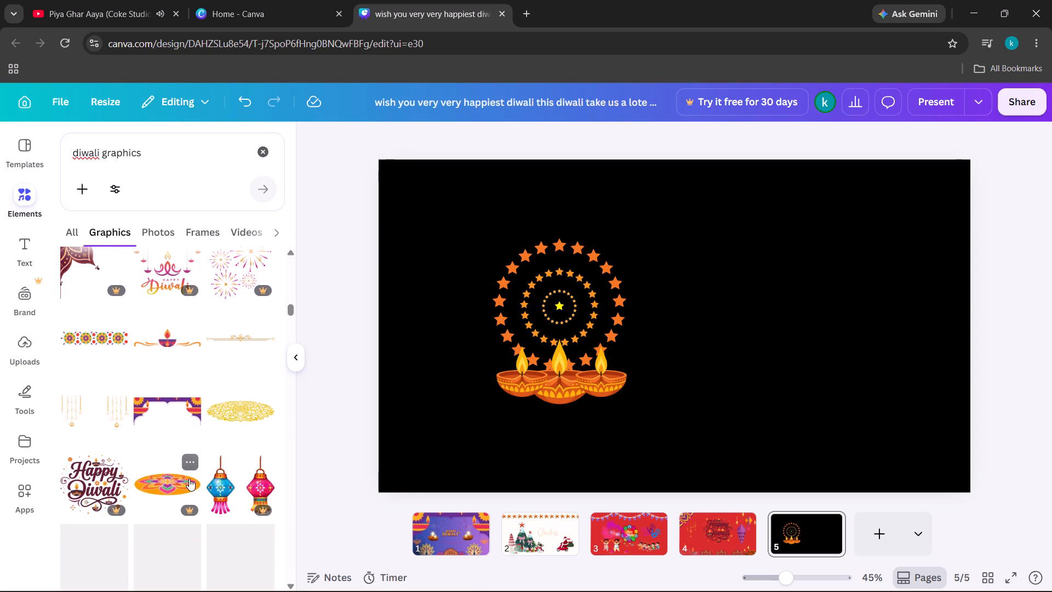
scroll(189, 479, down, 1)
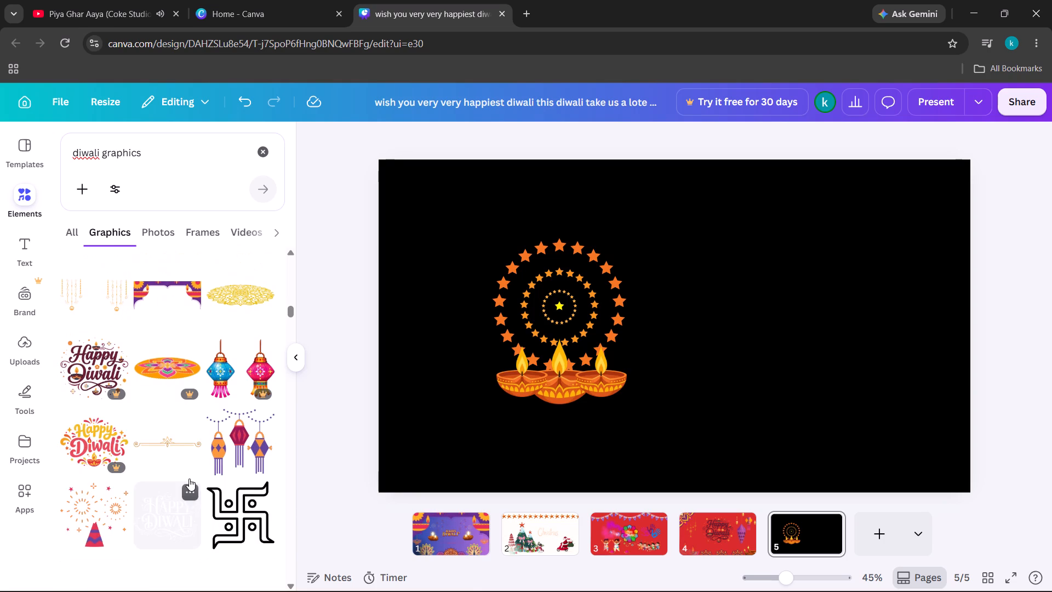
scroll(189, 479, down, 1)
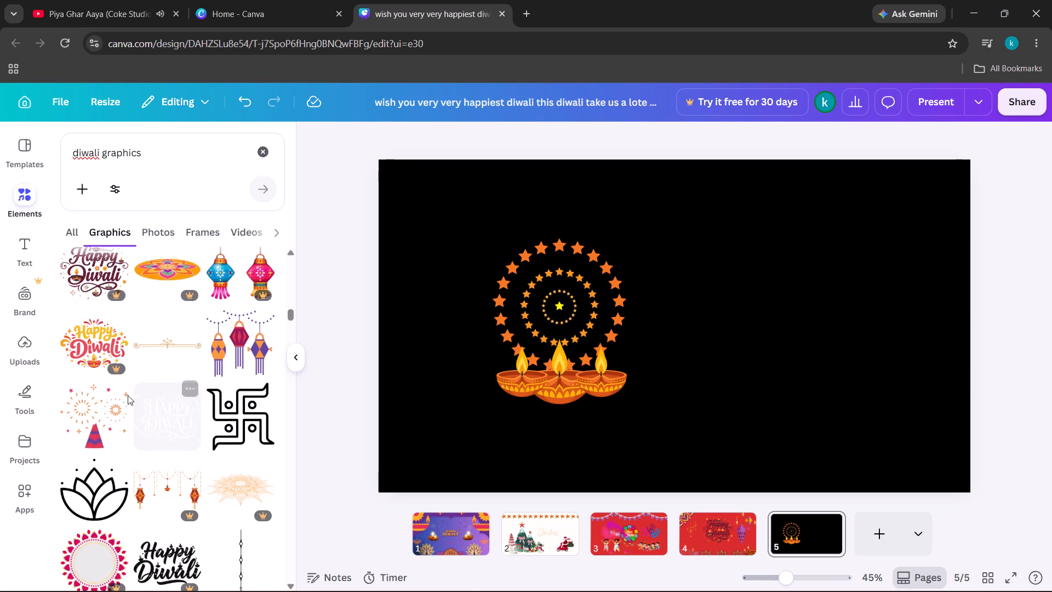
Add the yellow and red Happy Diwali lettering, reduced to about 339 by 244, inside the star circle above the diyas.
click(95, 356)
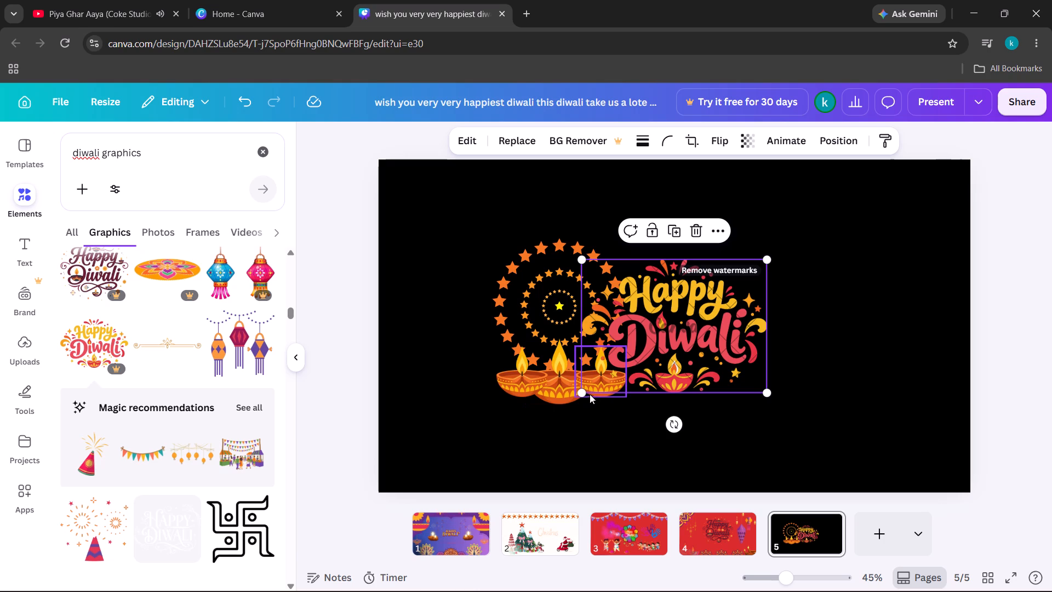
drag(585, 394, 674, 348)
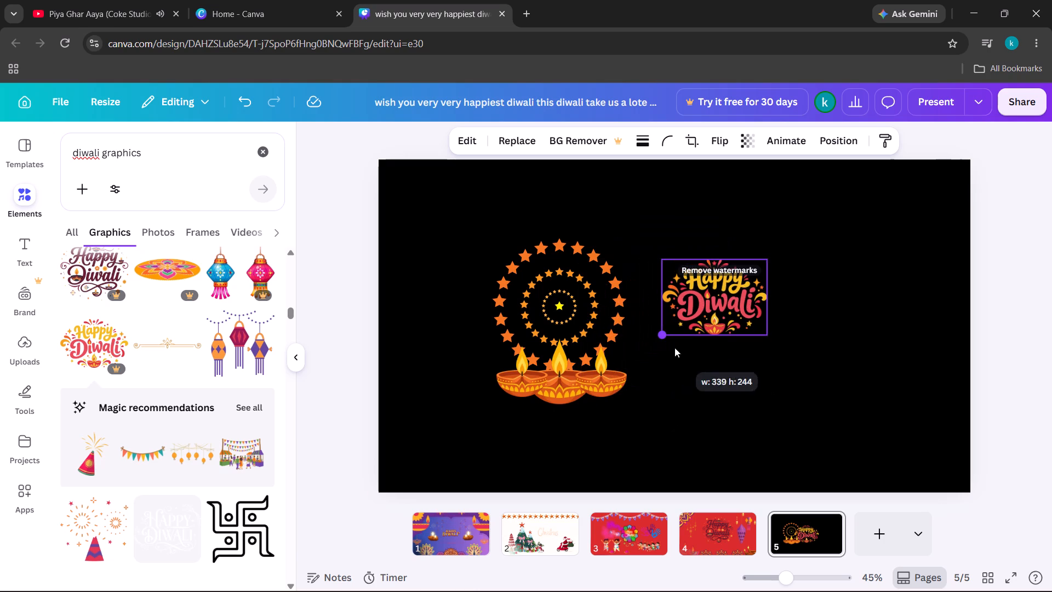
drag(758, 278, 603, 289)
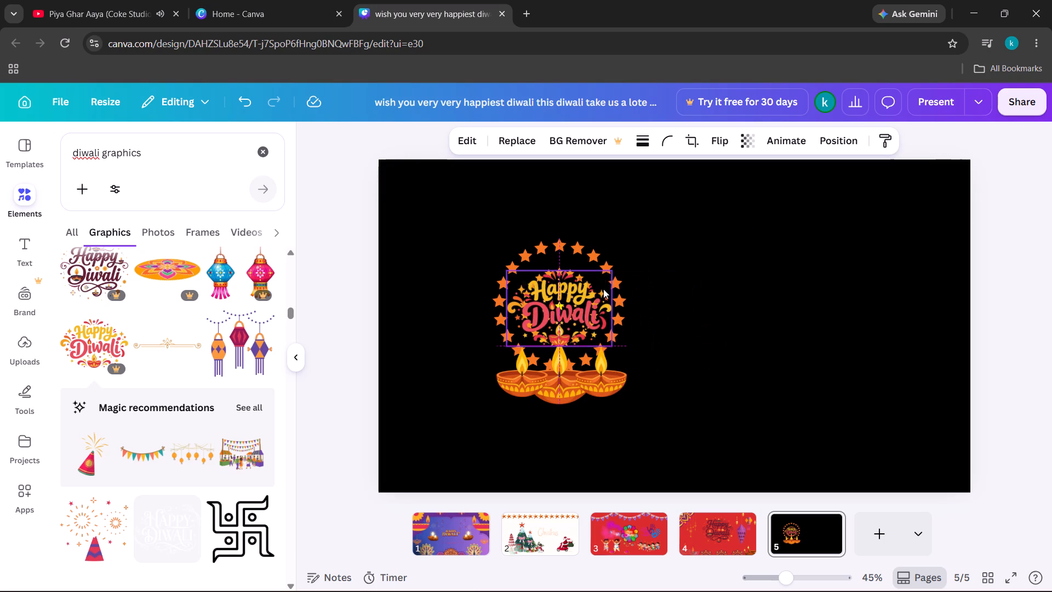
Delete the orange star circle behind the Happy Diwali lettering.
click(618, 251)
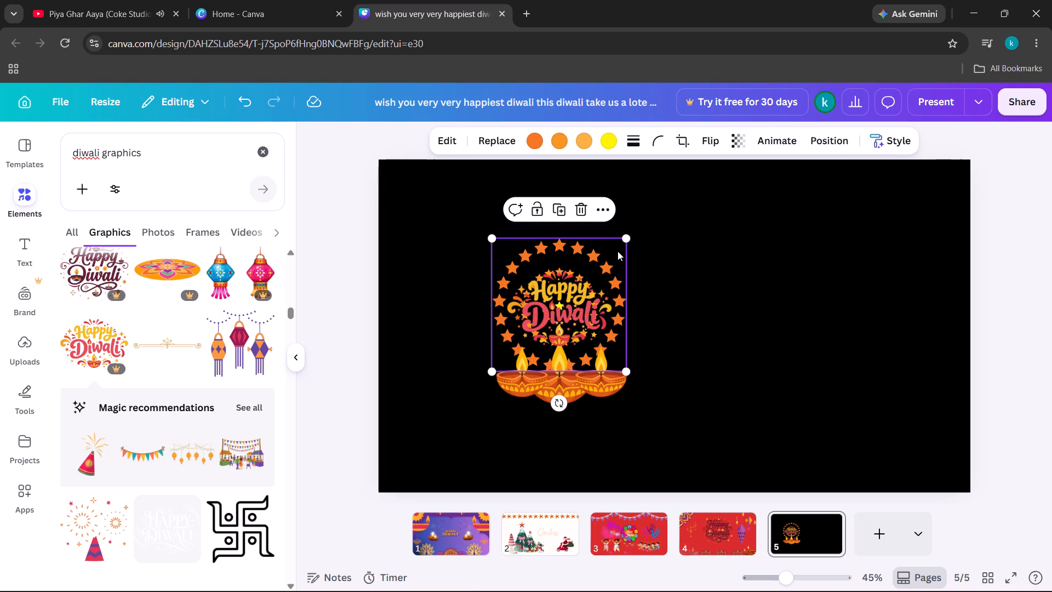
key(Delete)
click(496, 248)
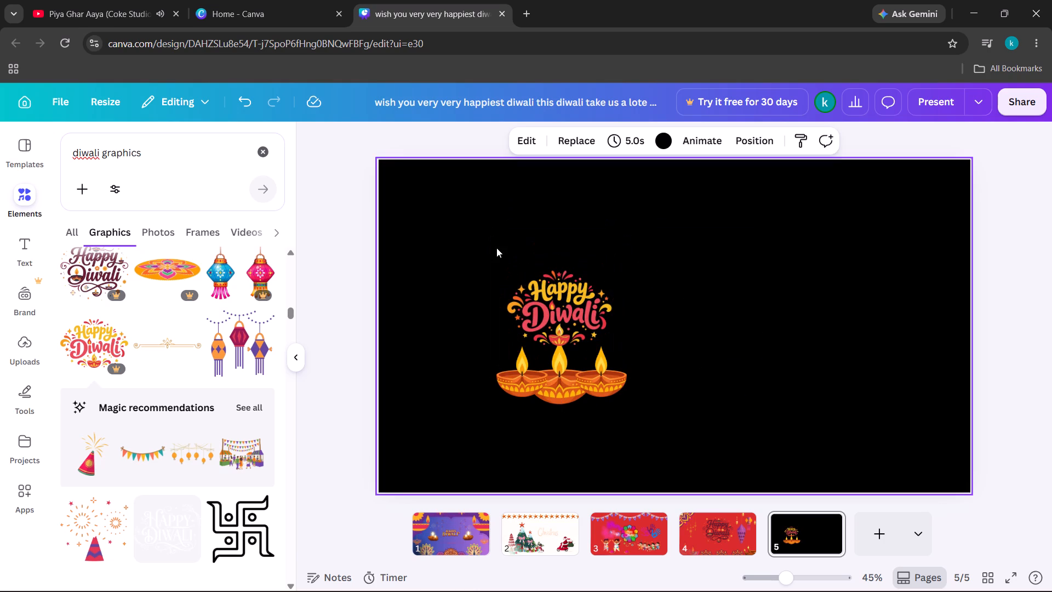
click(352, 295)
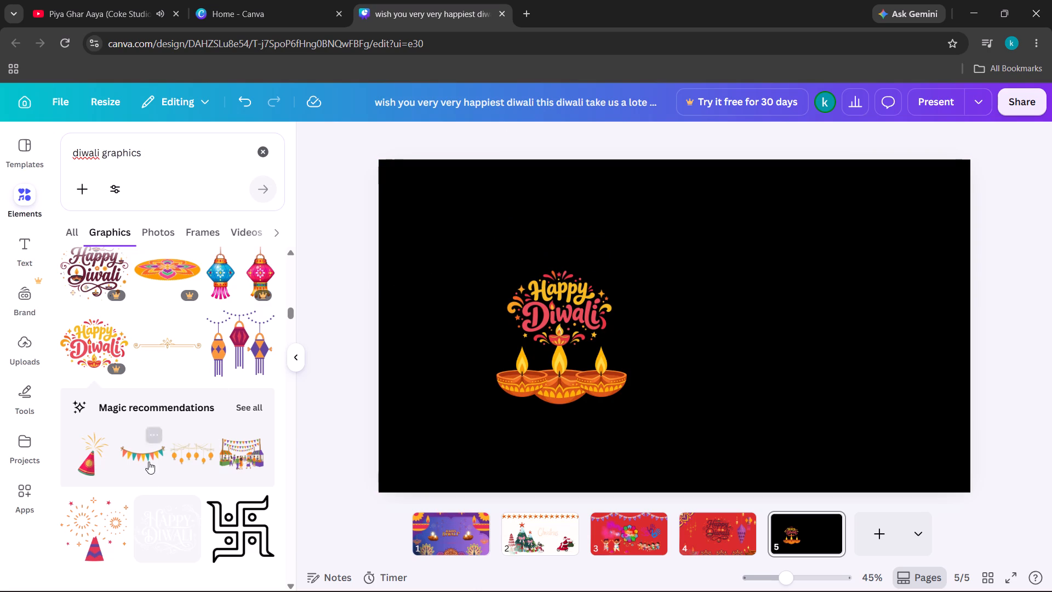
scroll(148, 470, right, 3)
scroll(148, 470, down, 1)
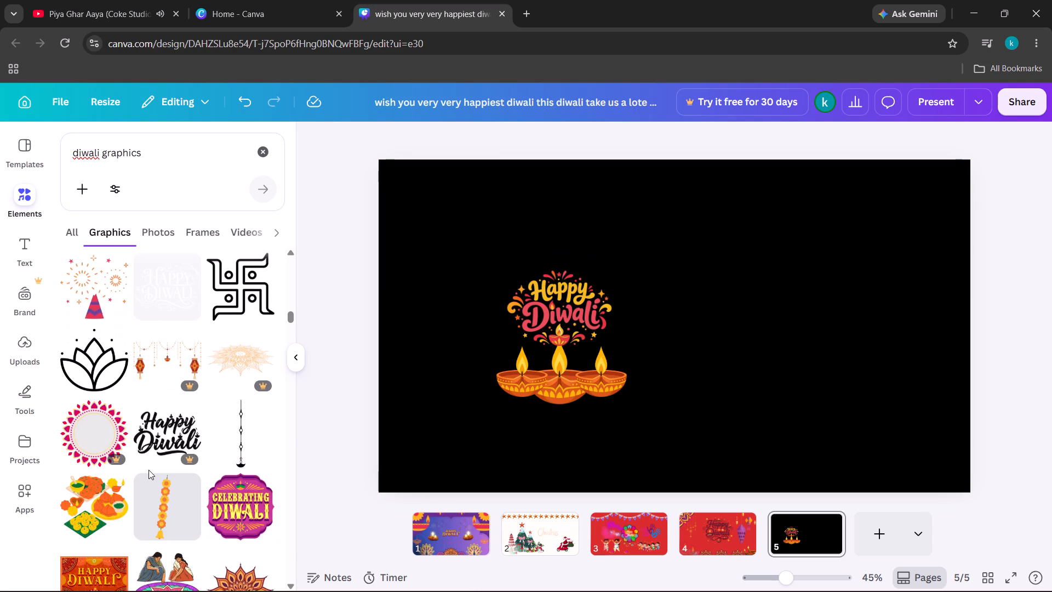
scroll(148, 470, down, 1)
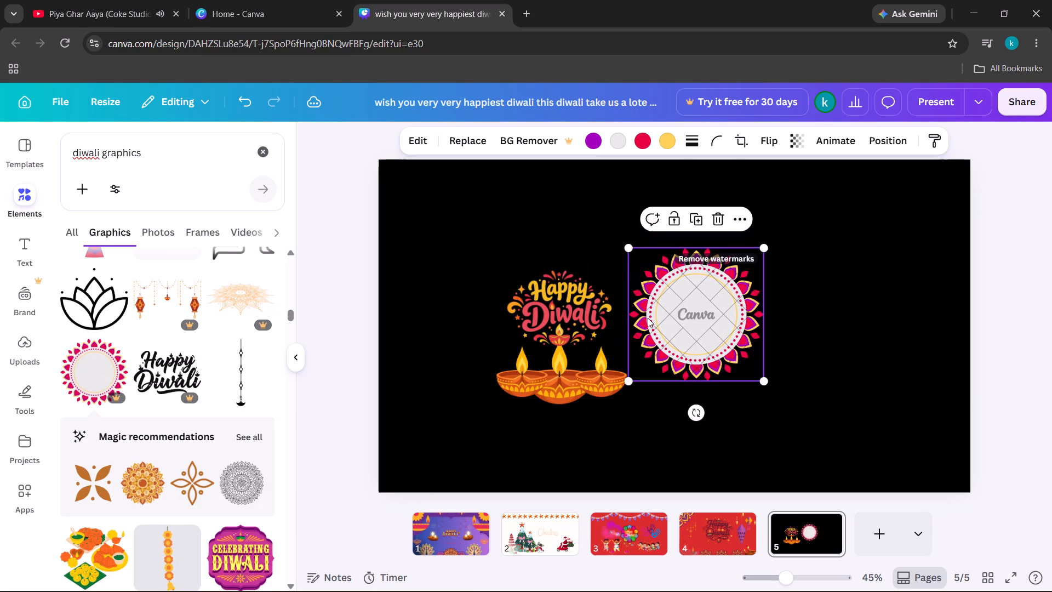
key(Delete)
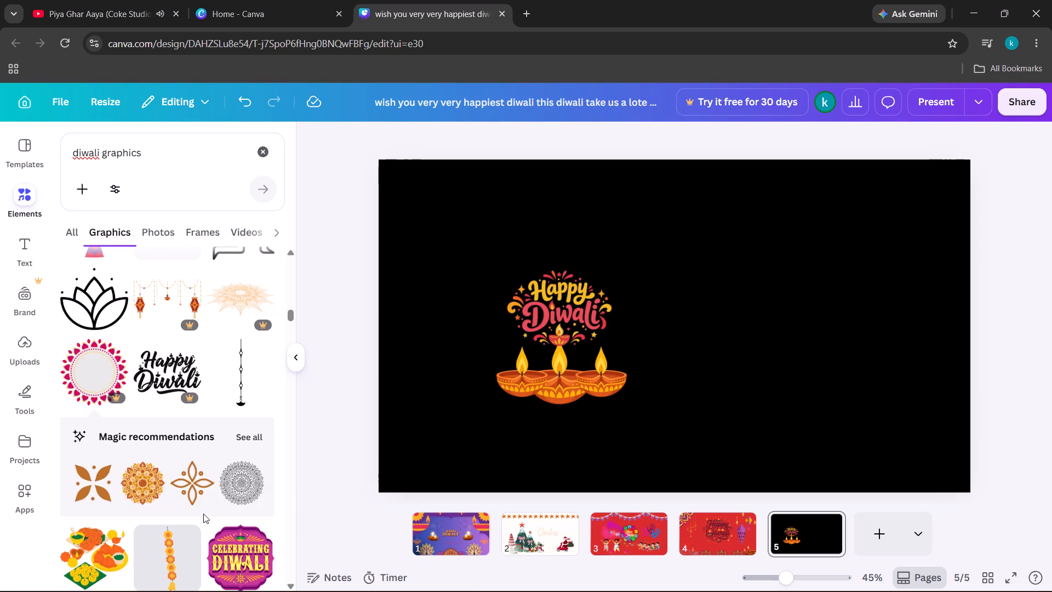
Look further through the Diwali graphics results for another decoration to frame the Happy Diwali lettering.
scroll(203, 514, right, 3)
scroll(203, 514, down, 1)
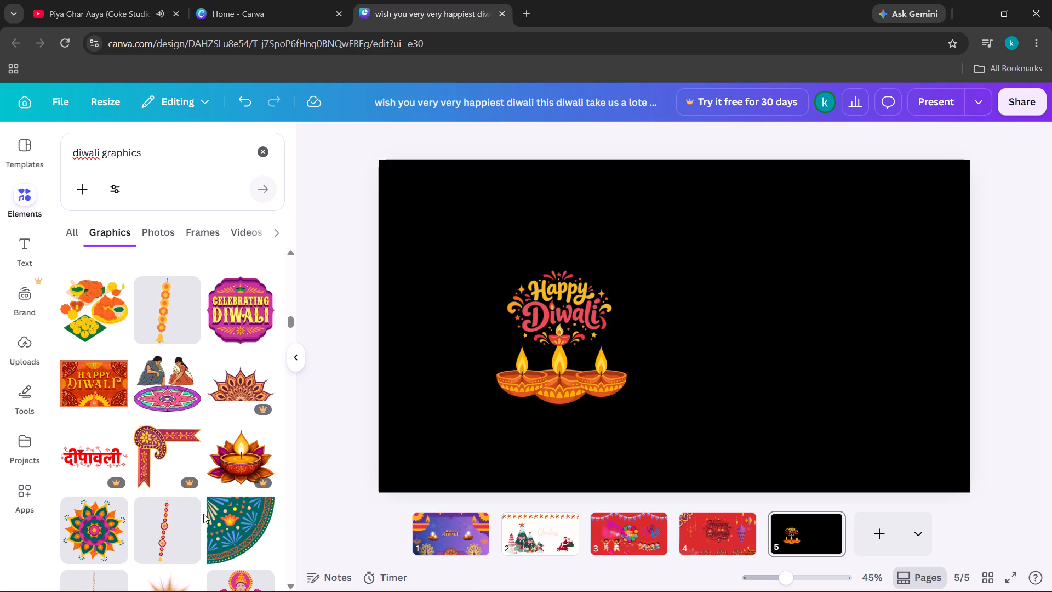
scroll(203, 514, down, 3)
scroll(203, 514, right, 1)
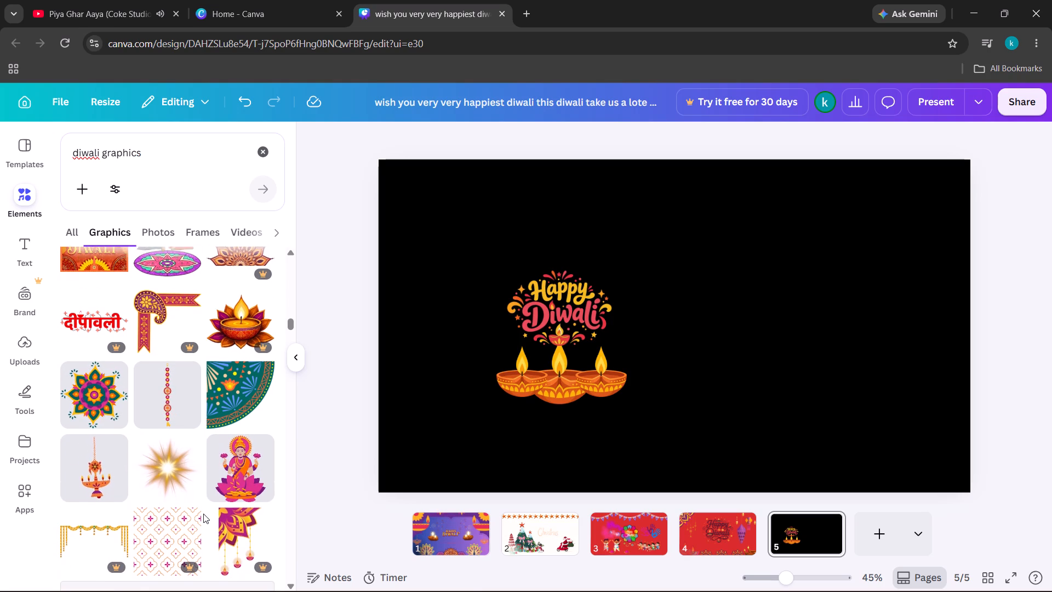
scroll(203, 514, right, 1)
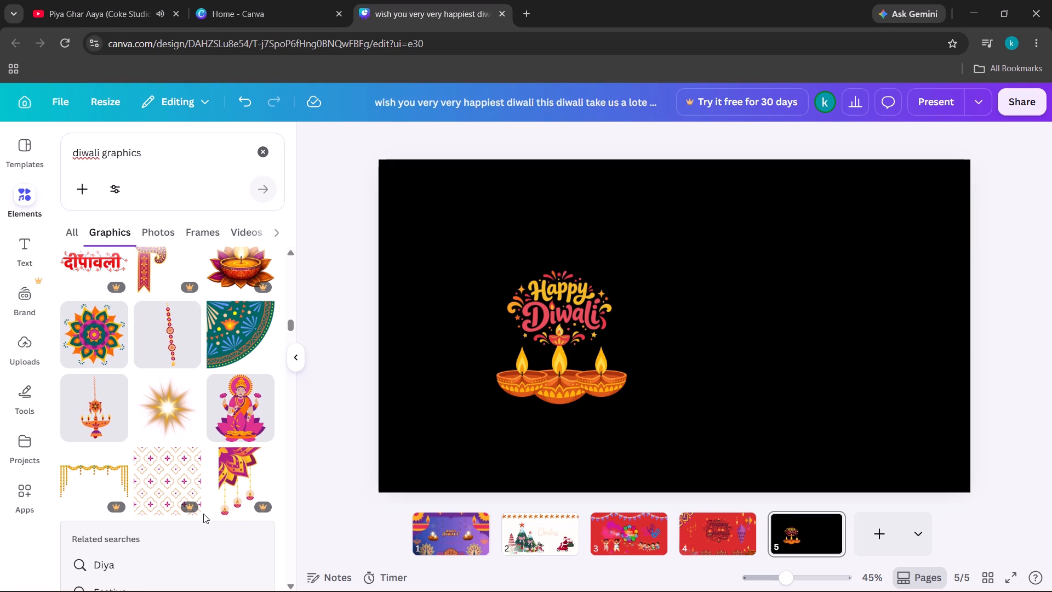
scroll(203, 514, right, 5)
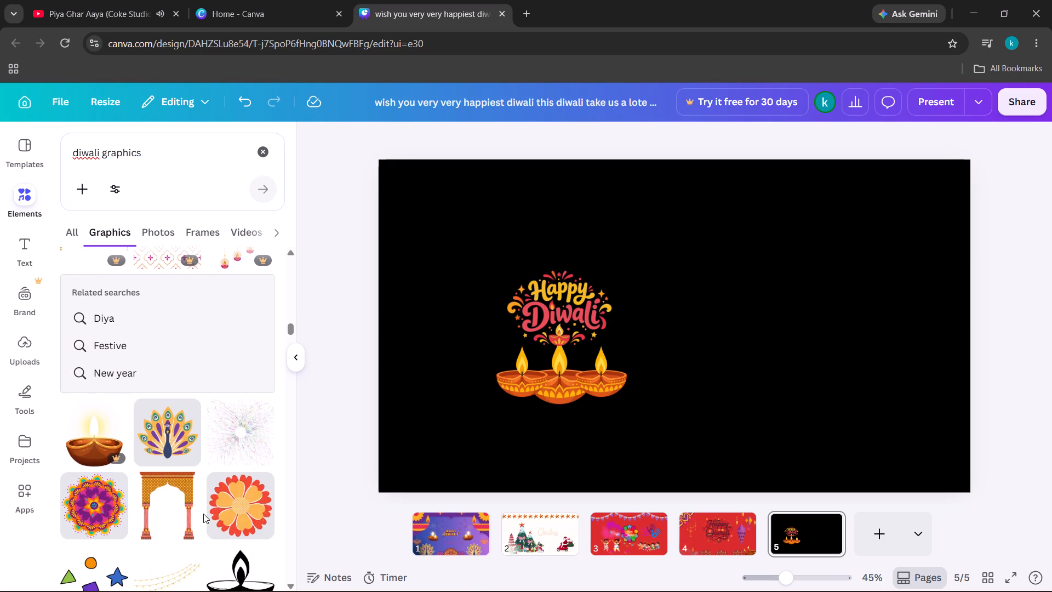
scroll(203, 514, right, 2)
scroll(203, 514, down, 1)
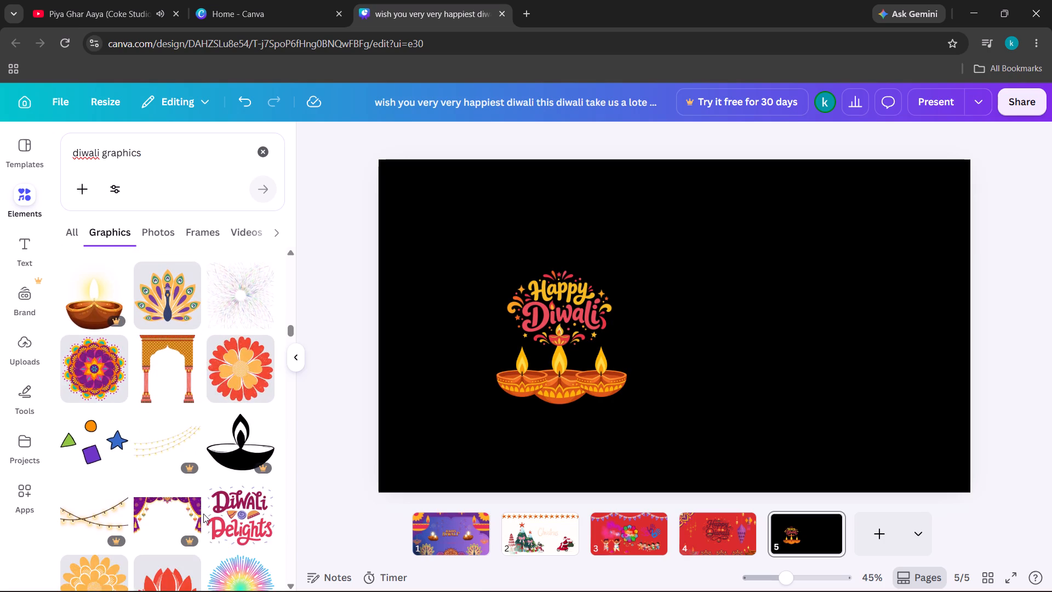
scroll(203, 514, right, 1)
Add the orange patterned arch with pink pillars, make it smaller, and centre it around the Happy Diwali lettering near the page's top.
click(170, 360)
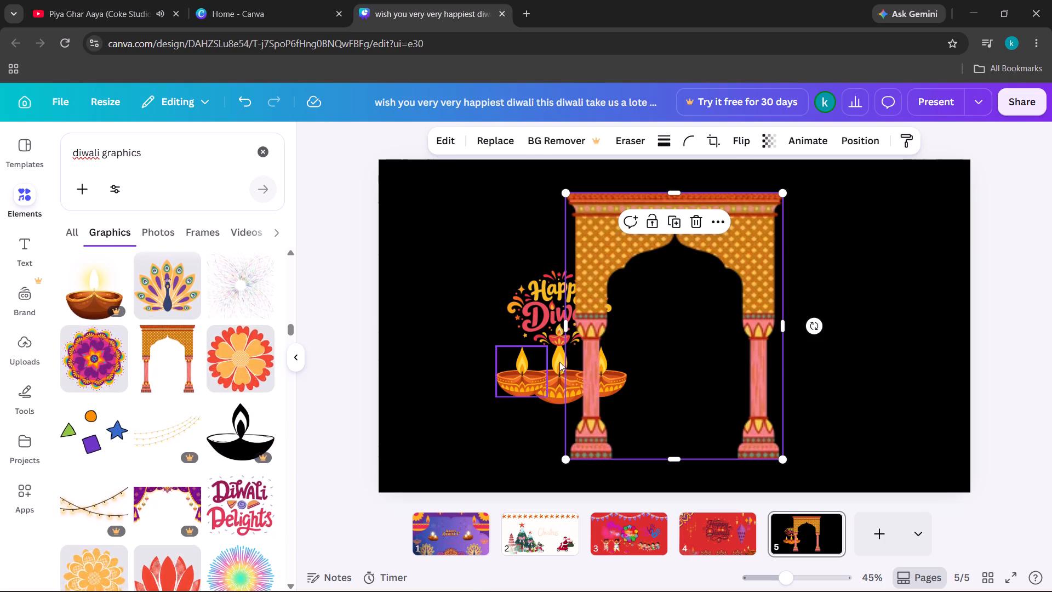
drag(564, 459, 627, 390)
drag(707, 308, 643, 289)
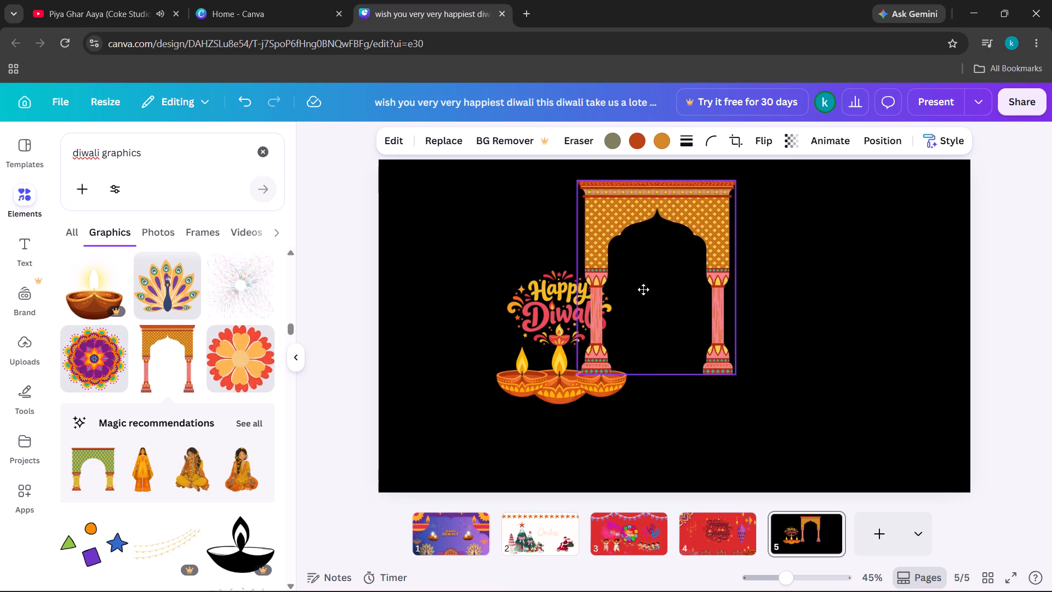
drag(643, 289, 559, 282)
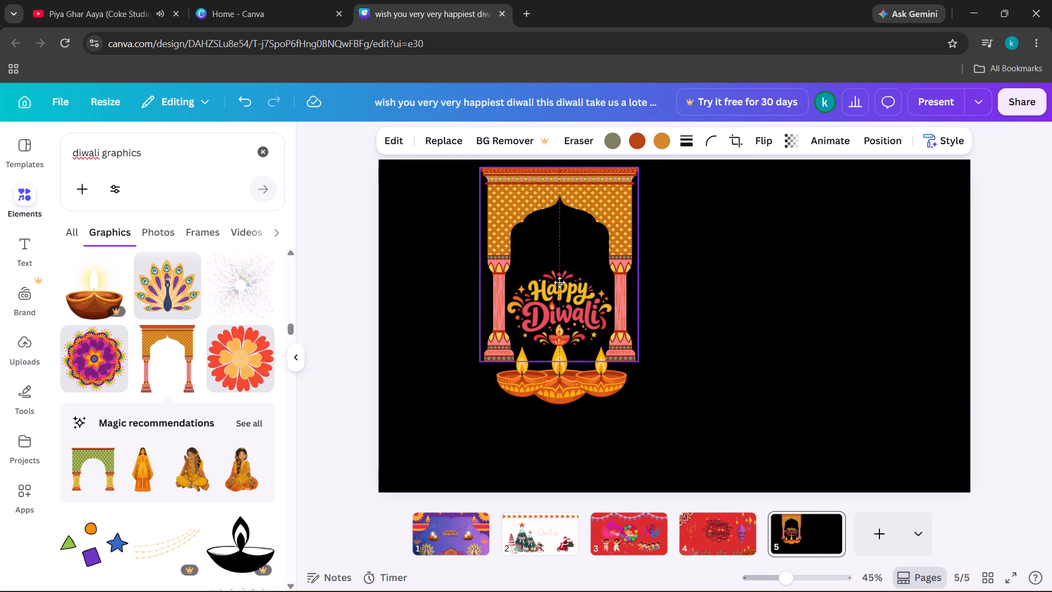
drag(559, 282, 559, 286)
click(795, 351)
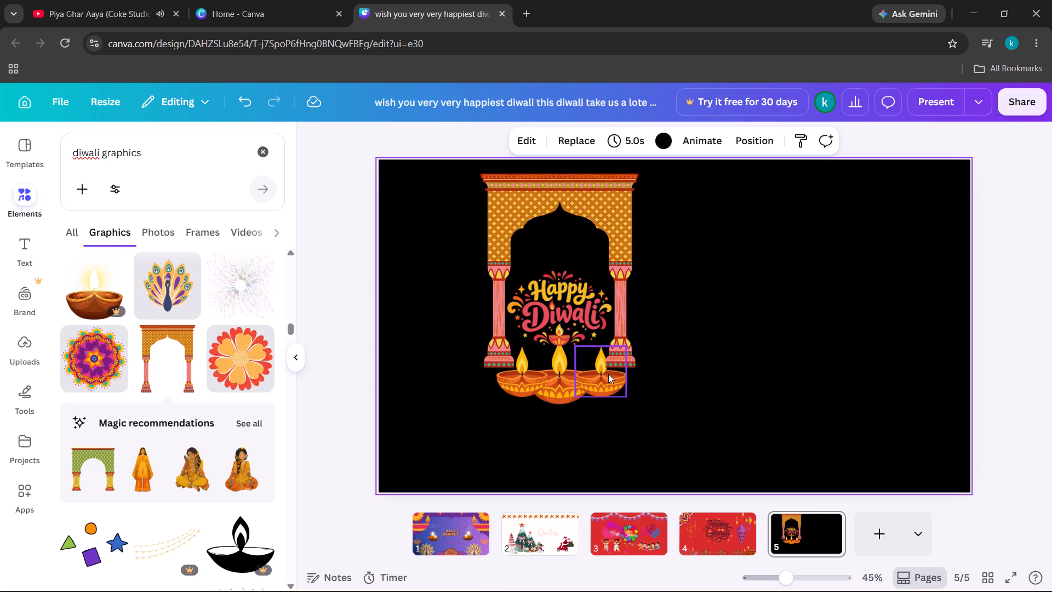
Move the three diyas down as a cluster, clear of the arch, with the larger diya in the middle.
drag(569, 386, 567, 433)
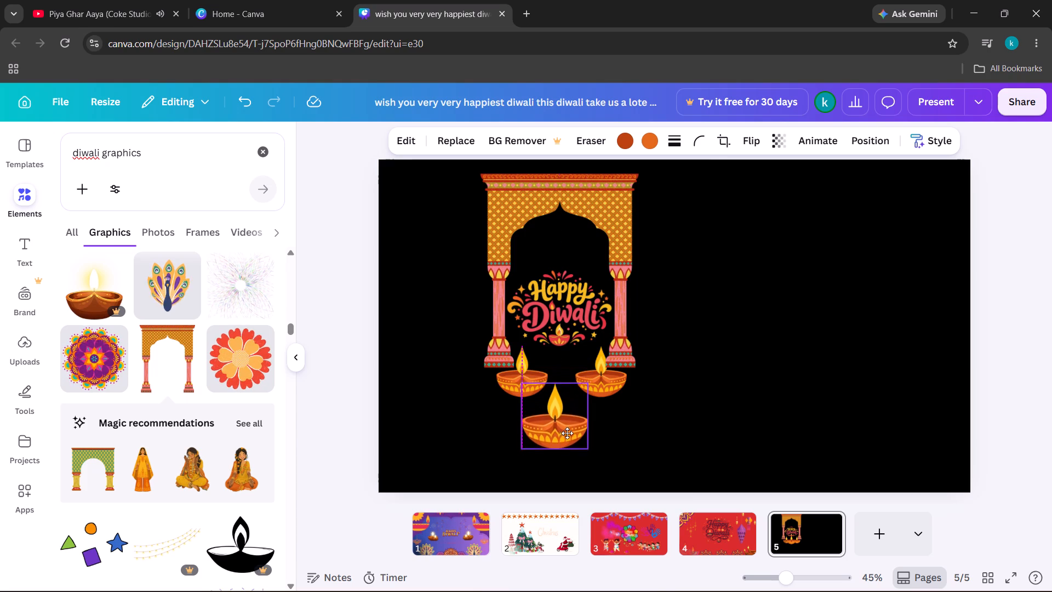
drag(567, 433, 573, 437)
drag(603, 382, 606, 419)
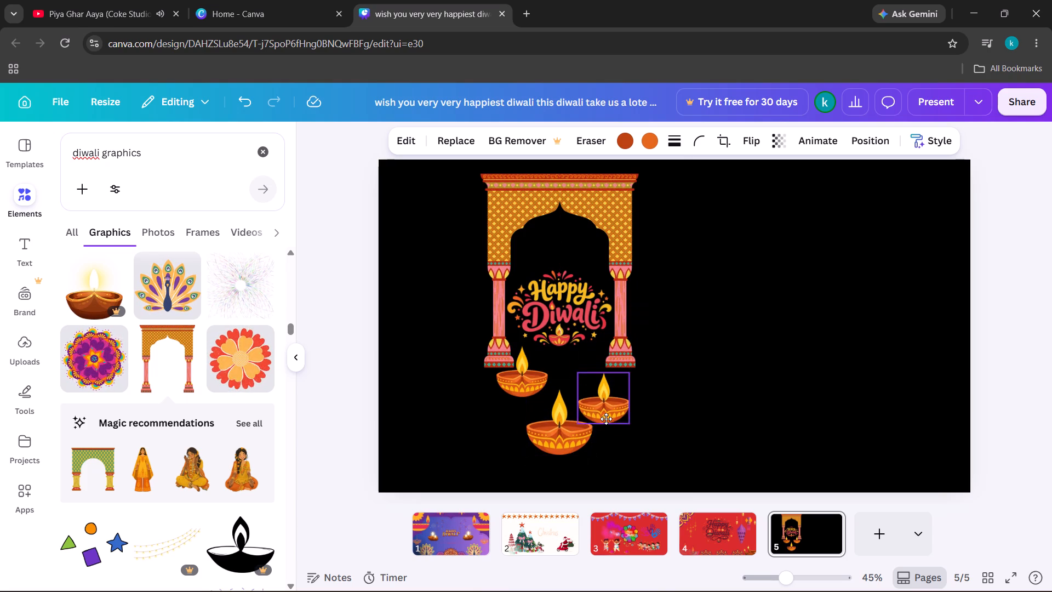
drag(606, 419, 604, 437)
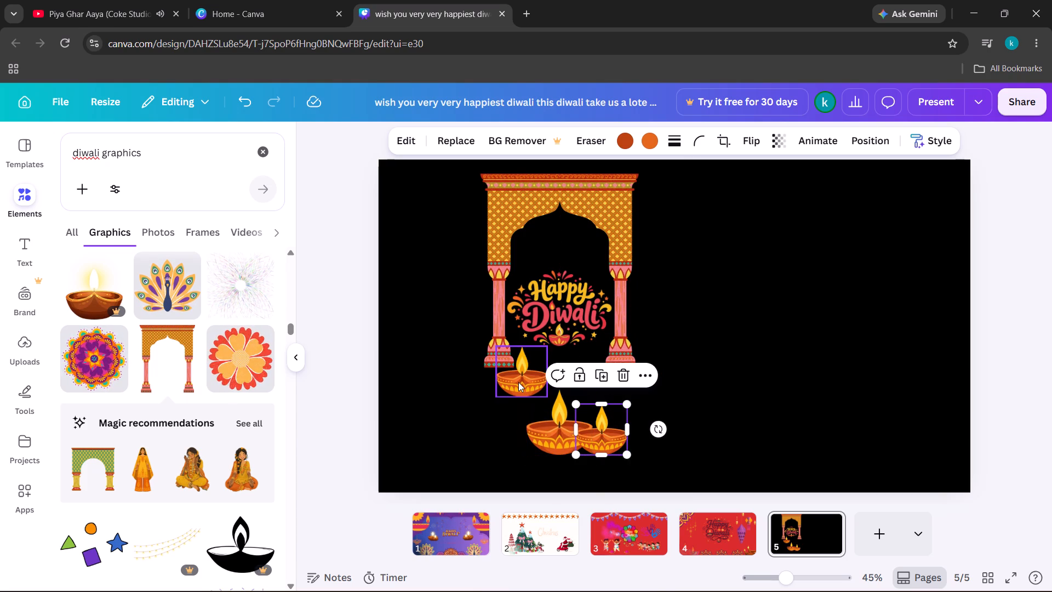
drag(518, 382, 517, 443)
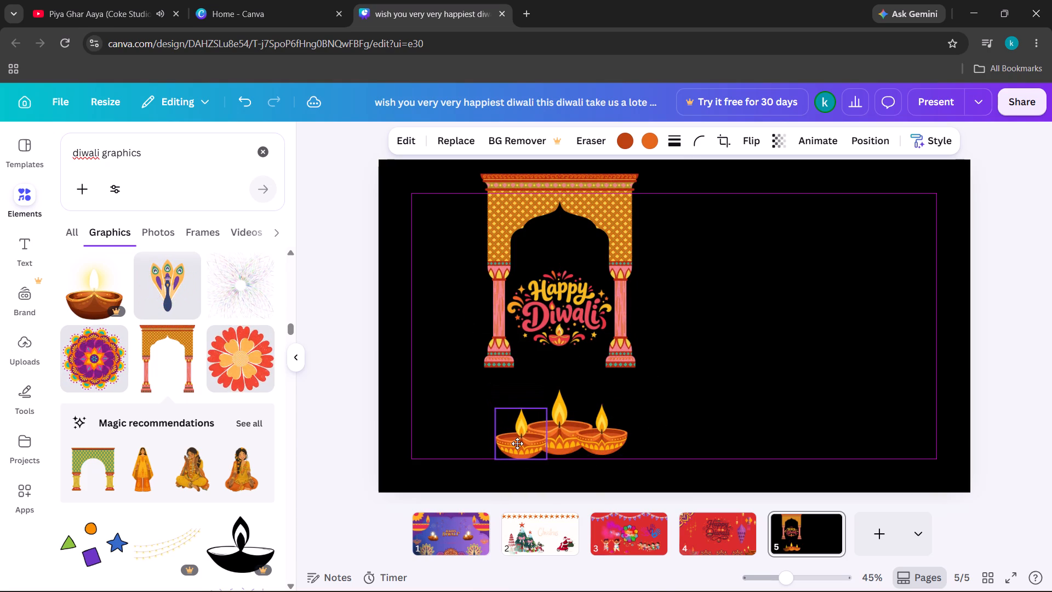
drag(517, 443, 516, 443)
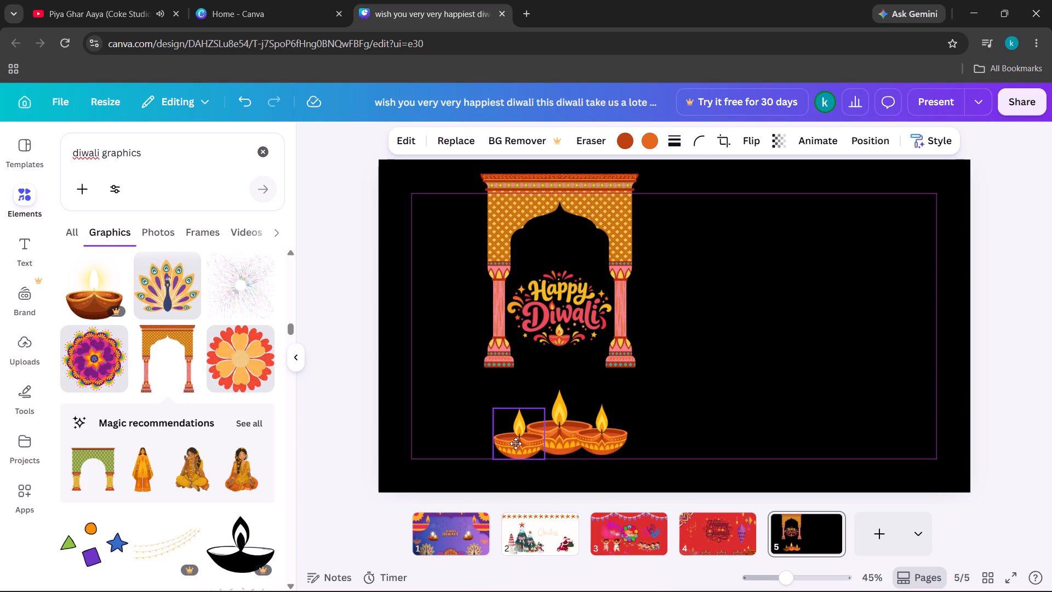
drag(516, 443, 514, 445)
click(449, 412)
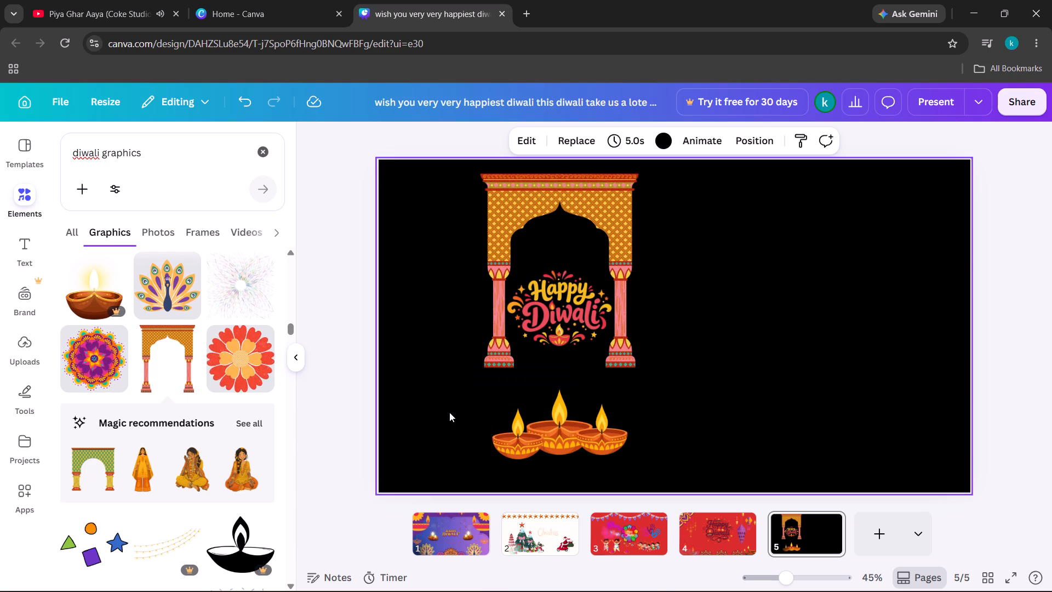
Lower the orange arch around the Happy Diwali lettering so its pillars reach the tops of the diyas.
drag(501, 339, 500, 379)
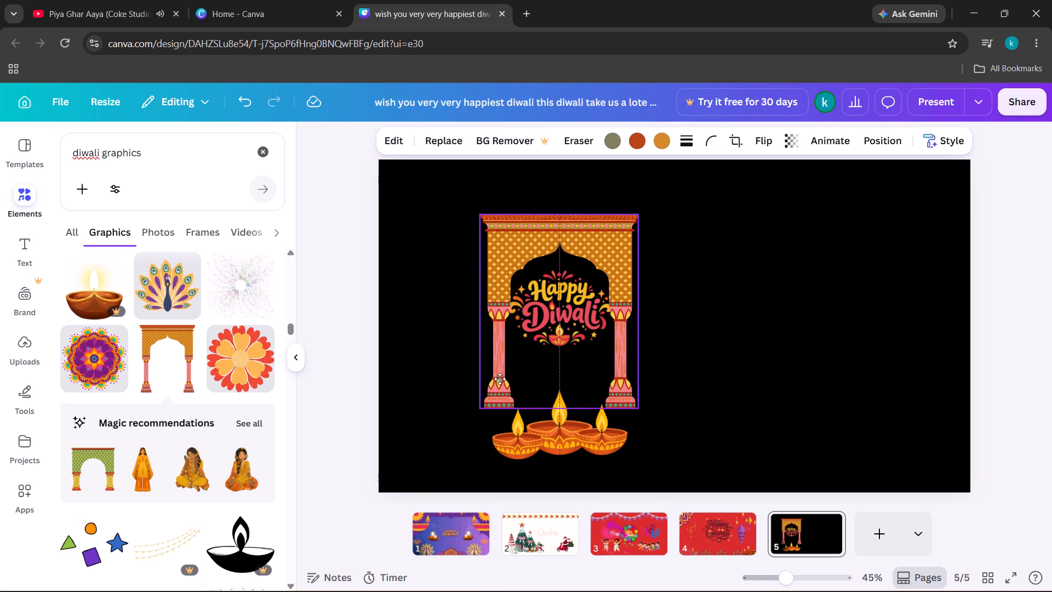
drag(500, 379, 500, 386)
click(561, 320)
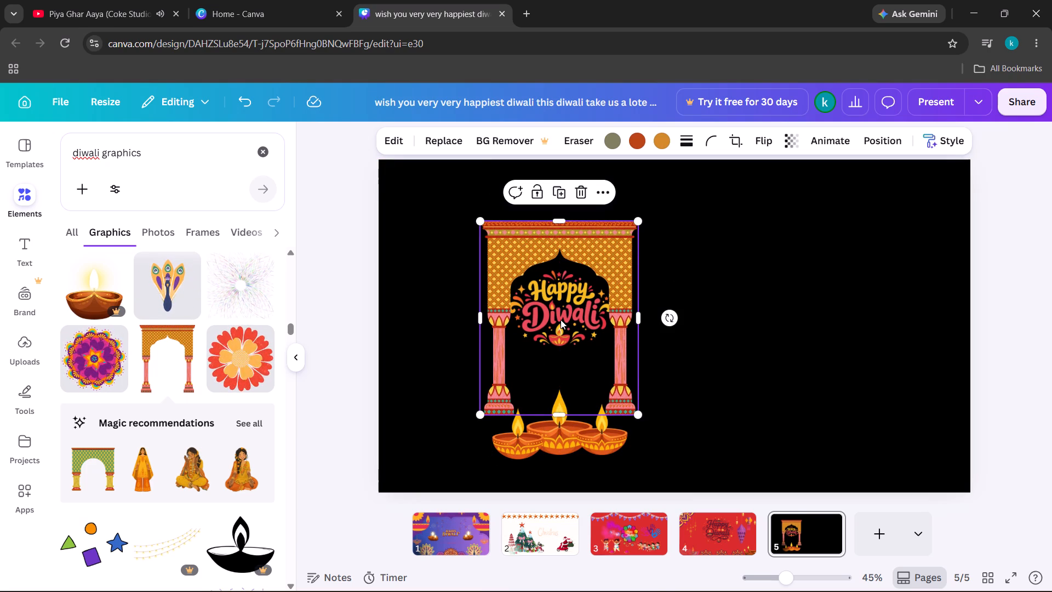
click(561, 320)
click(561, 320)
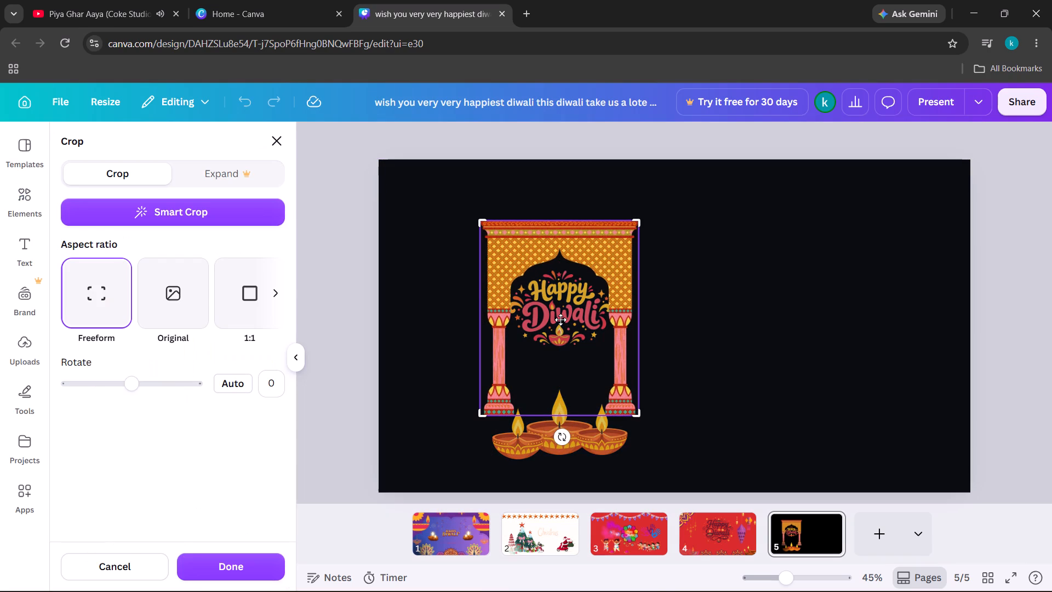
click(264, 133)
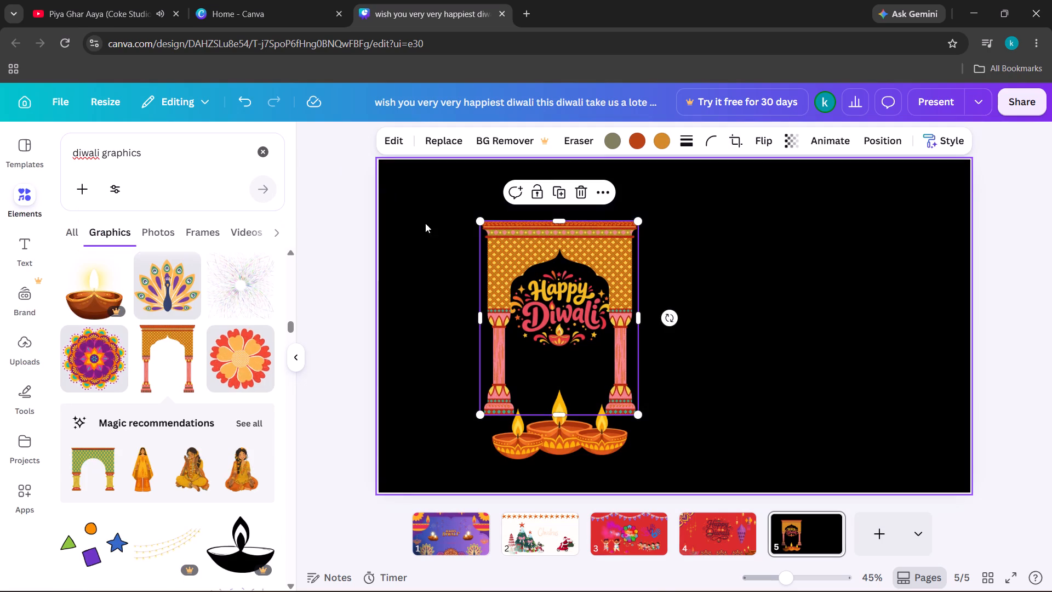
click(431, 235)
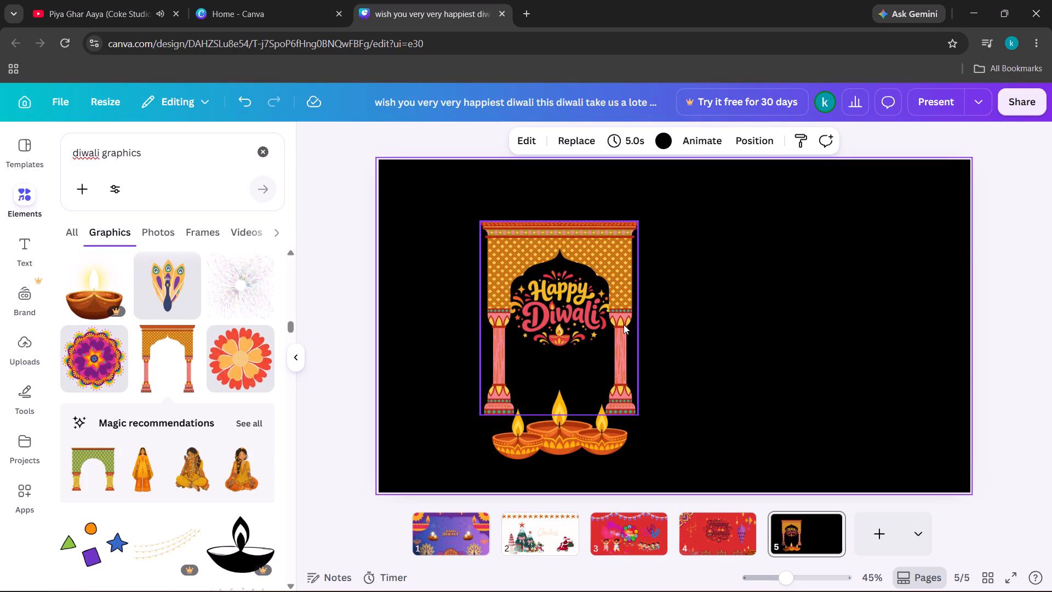
Pull the arch and Happy Diwali lettering apart, re-centre the arch above the diyas, and place the lettering lower inside its opening.
drag(624, 325, 758, 327)
drag(561, 296, 562, 321)
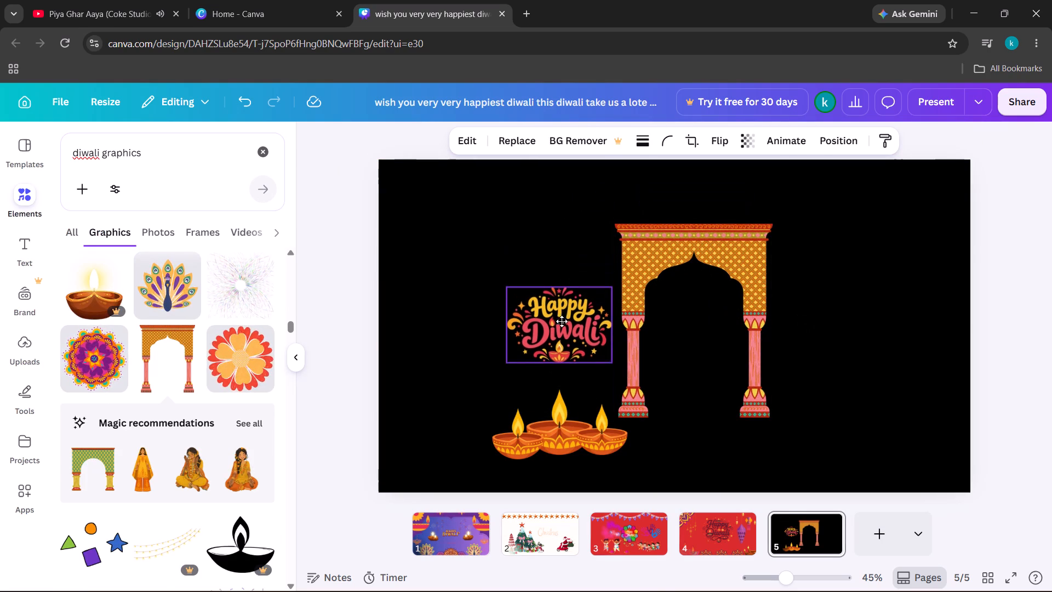
drag(562, 321, 825, 344)
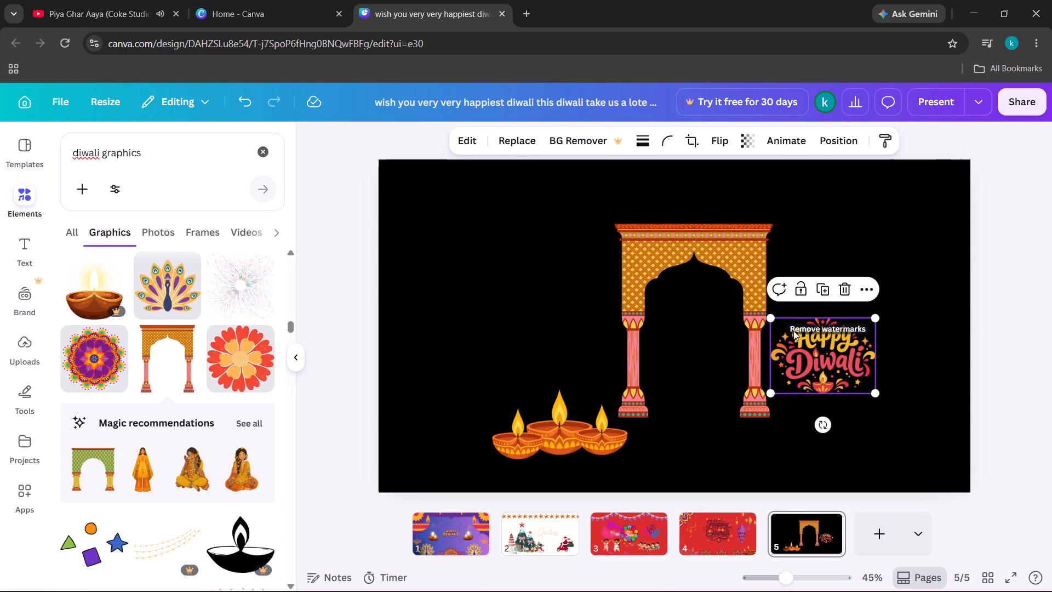
drag(653, 271, 514, 257)
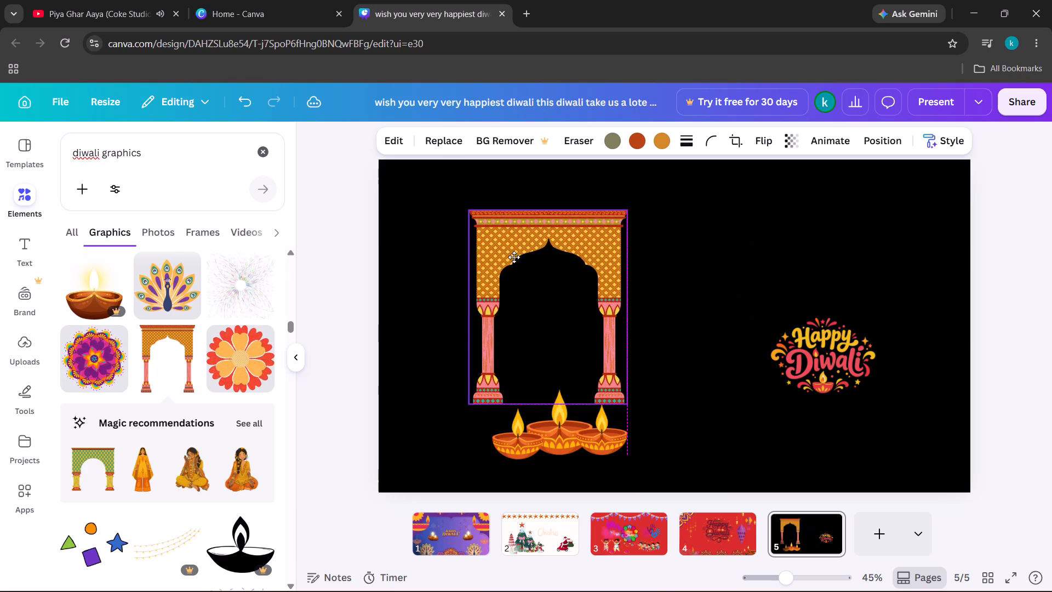
drag(514, 257, 523, 265)
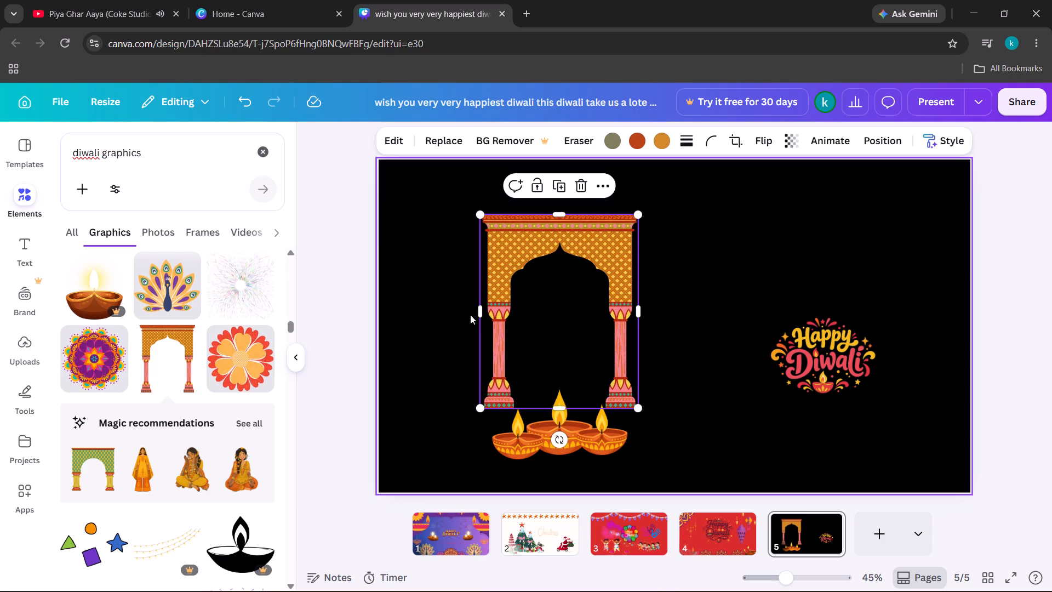
click(514, 429)
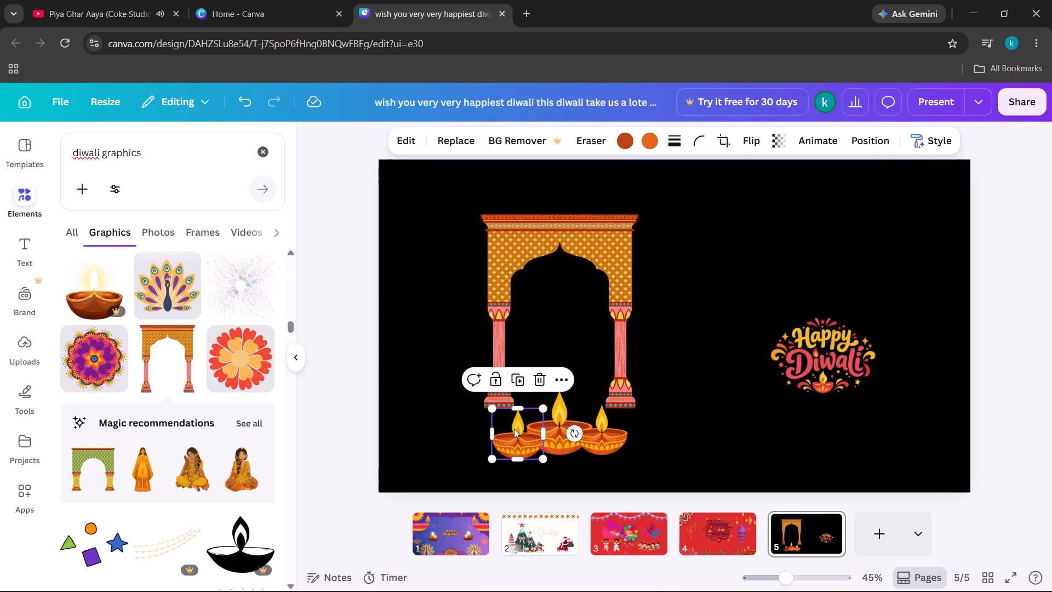
click(460, 426)
drag(824, 365, 561, 346)
click(443, 363)
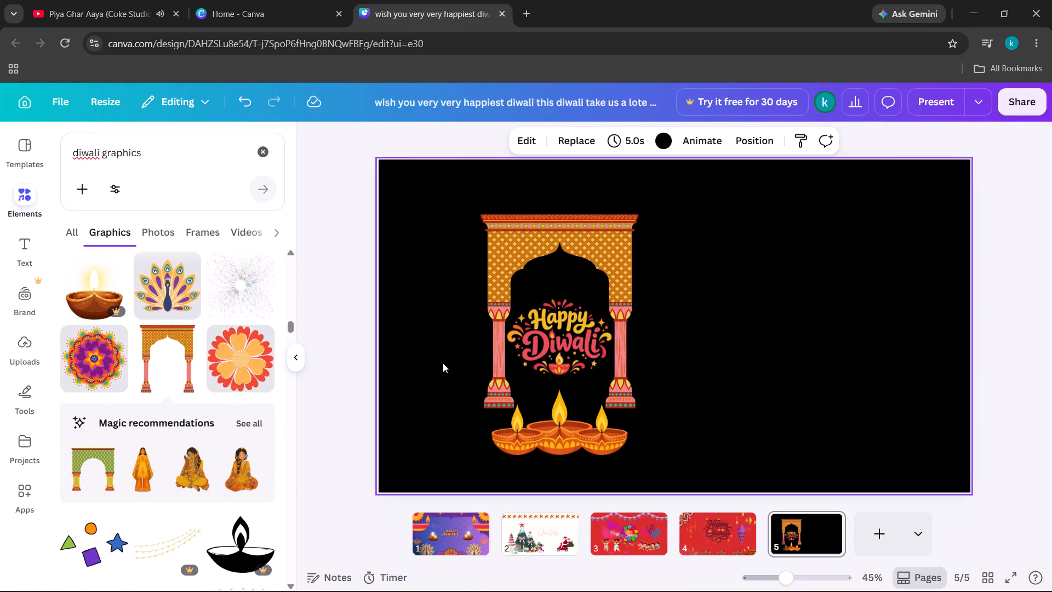
Add the glowing string lights graphic from the Diwali results, shrink it, and place it in the page's top-left corner, partly past the edge.
scroll(146, 496, right, 1)
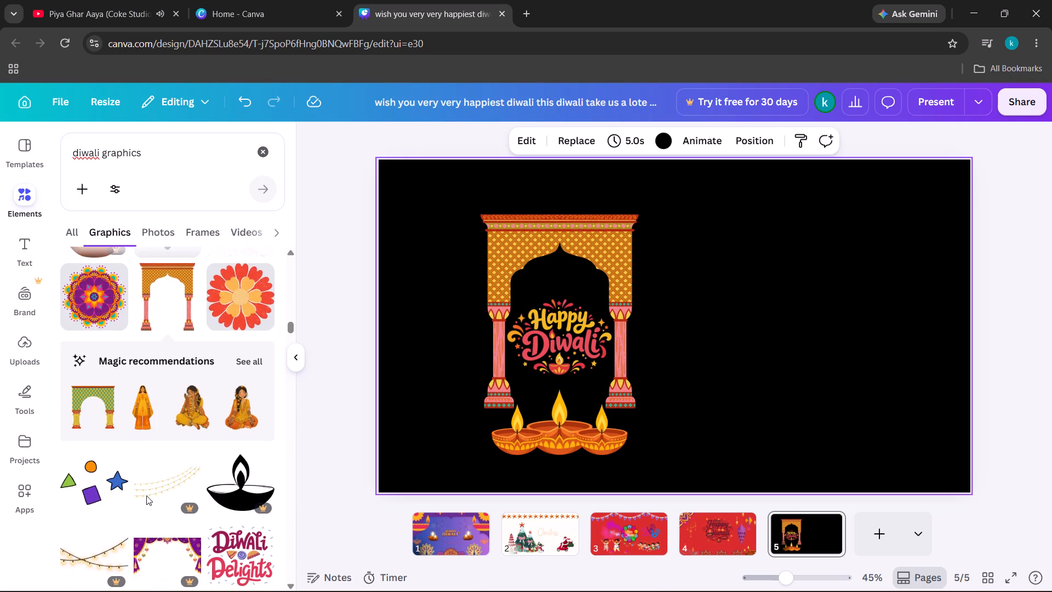
scroll(146, 496, right, 3)
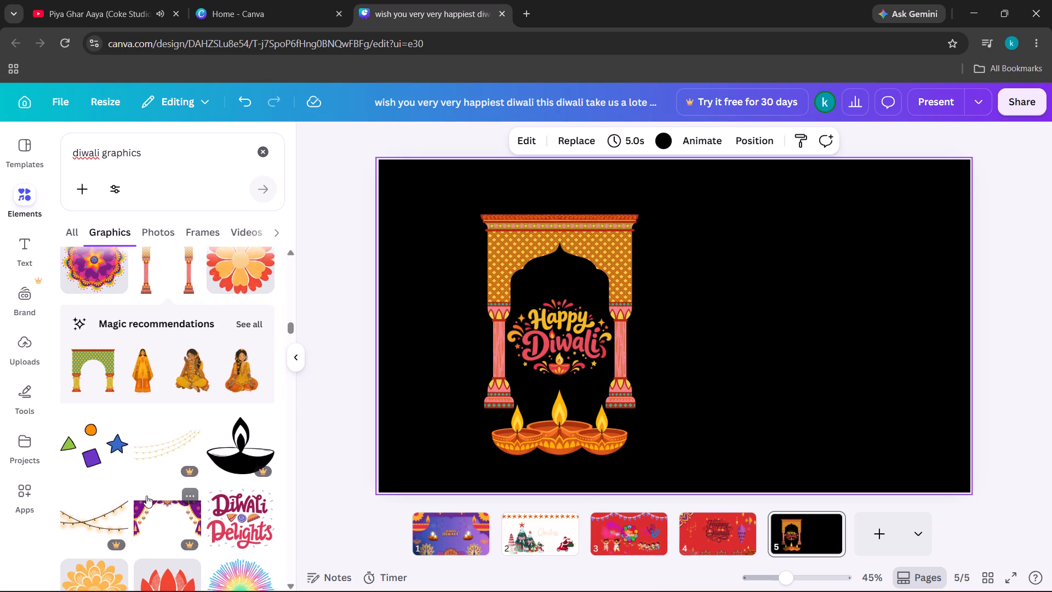
scroll(146, 496, right, 2)
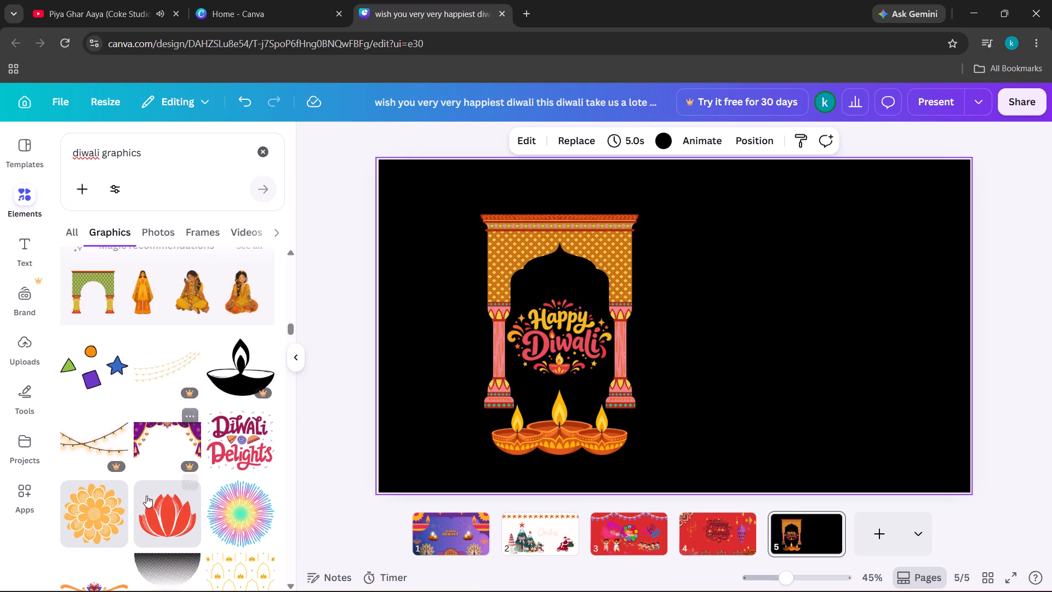
click(168, 388)
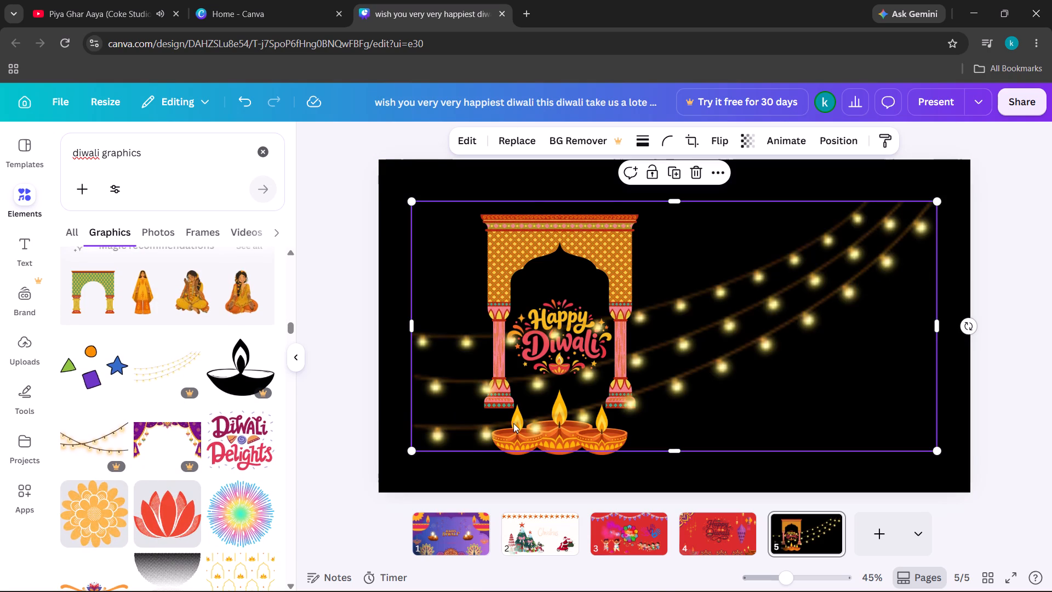
drag(413, 447, 777, 380)
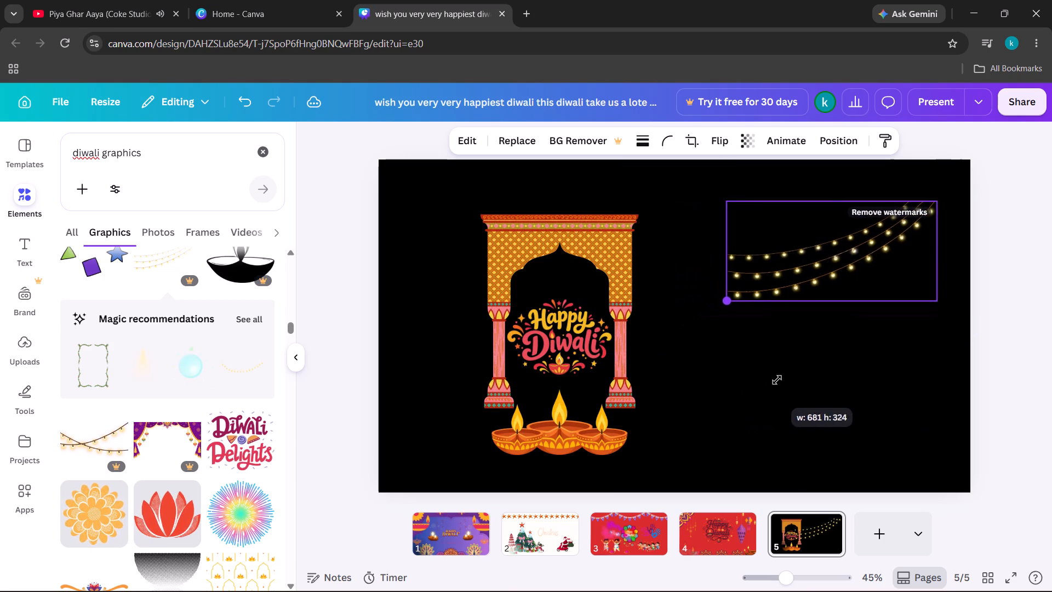
drag(777, 380, 784, 377)
drag(830, 273, 586, 238)
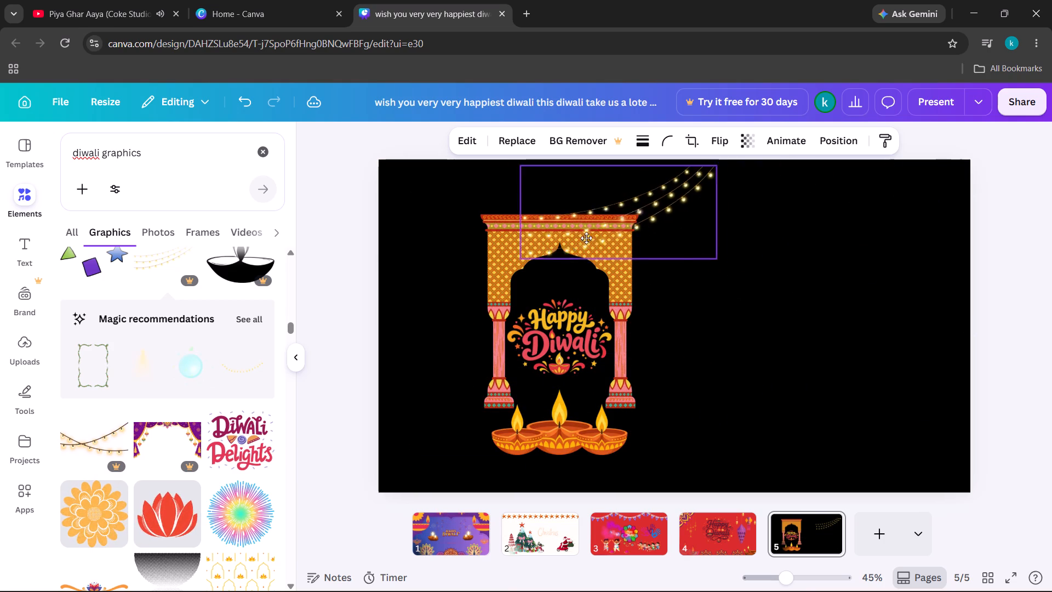
drag(586, 238, 433, 227)
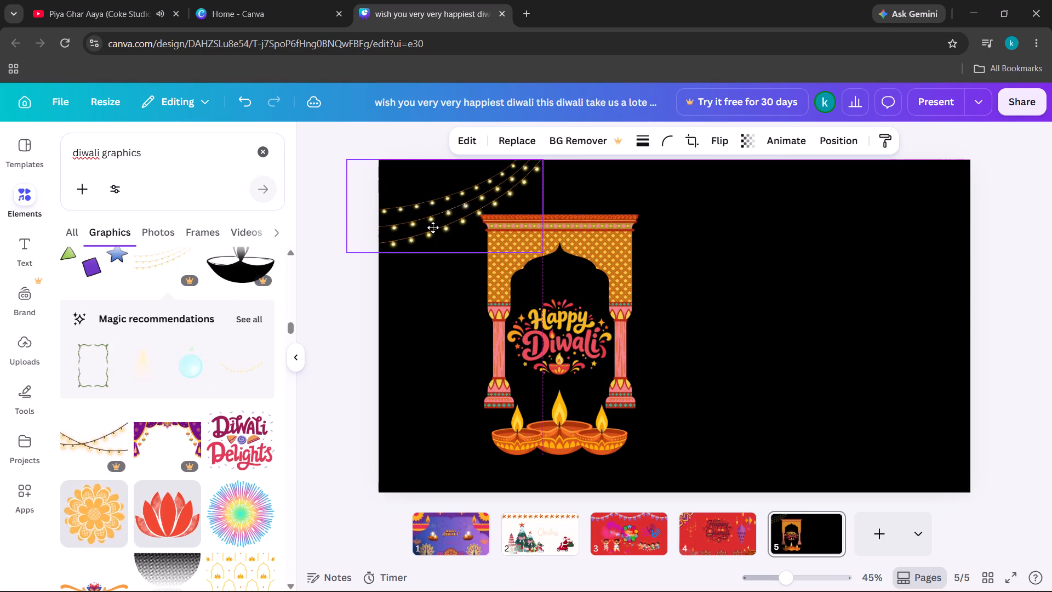
drag(433, 227, 430, 229)
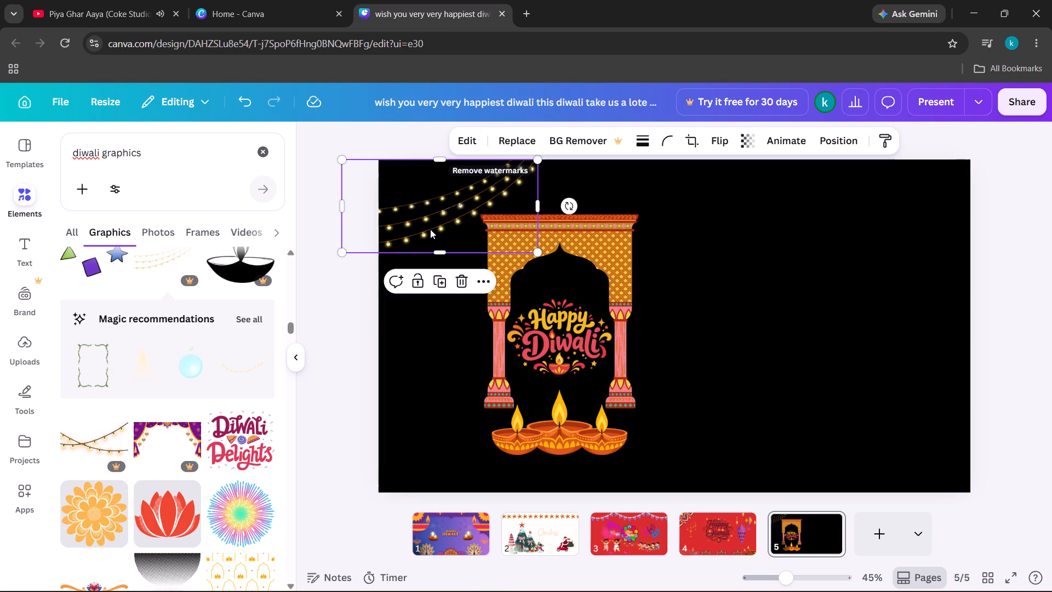
Move the three diyas down close to the page's bottom edge, keeping the smaller ones tucked beside the large middle diya.
drag(554, 430, 555, 463)
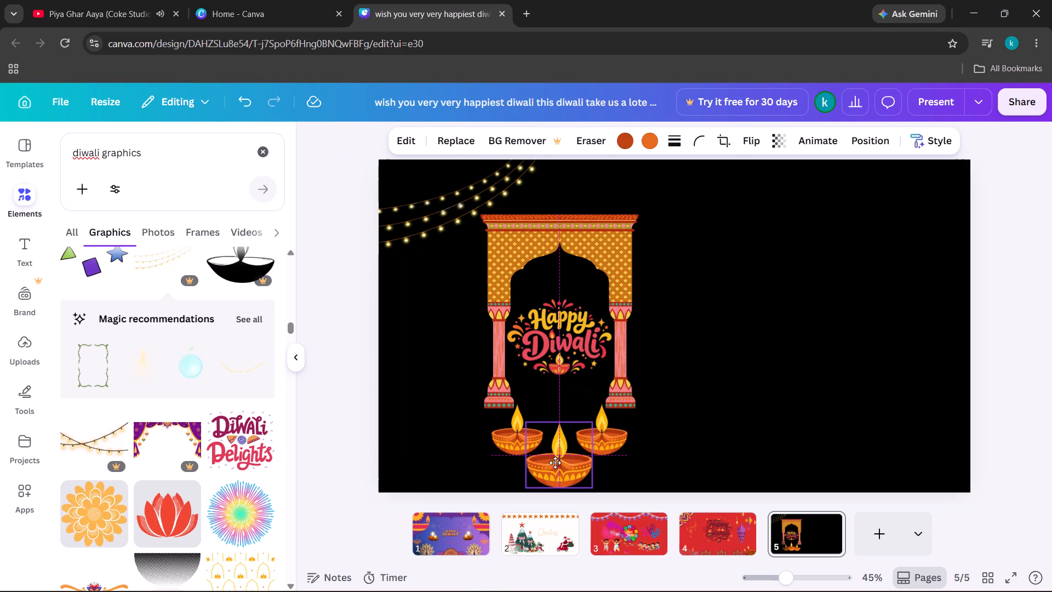
drag(555, 463, 555, 464)
drag(607, 447, 605, 477)
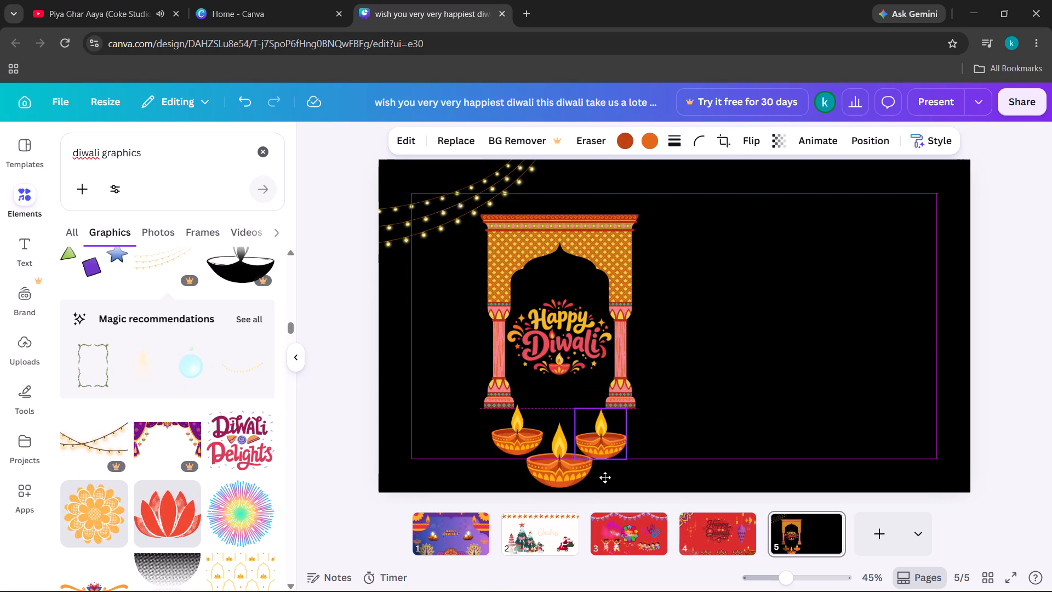
drag(605, 477, 603, 477)
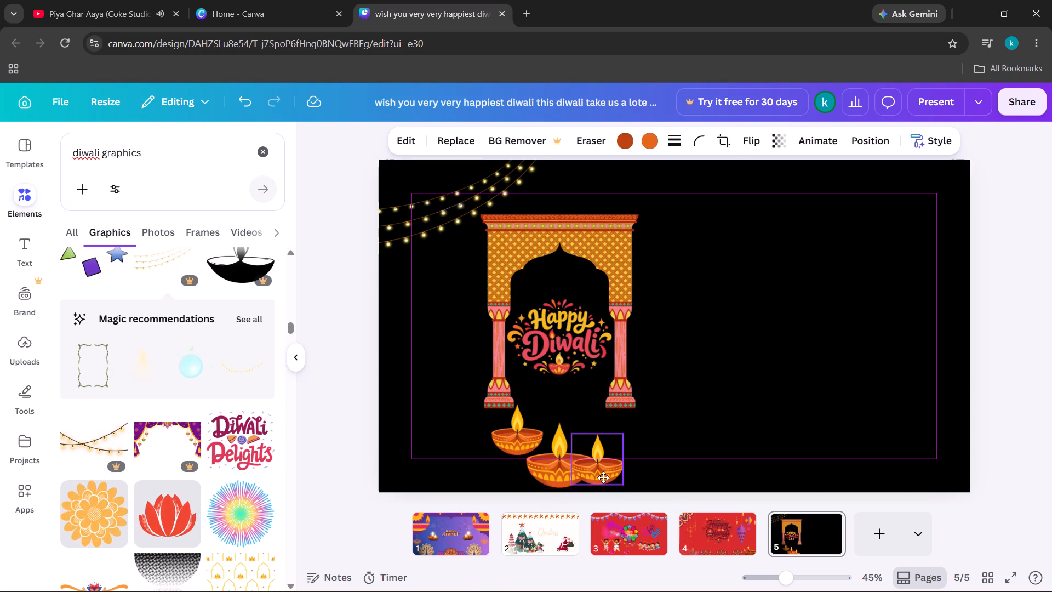
drag(603, 477, 603, 481)
drag(527, 454, 528, 459)
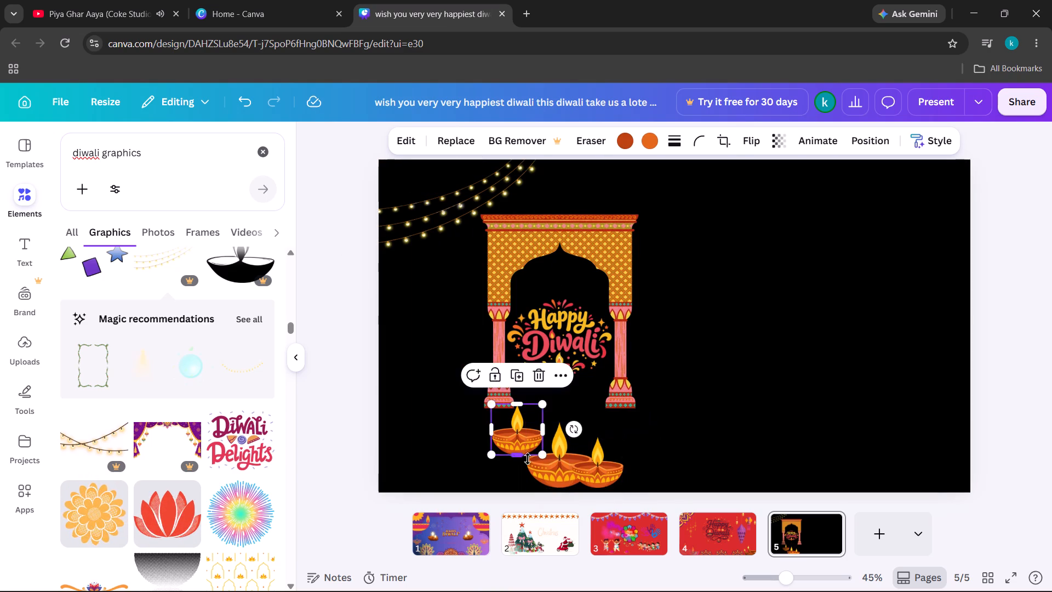
drag(528, 459, 532, 487)
click(459, 464)
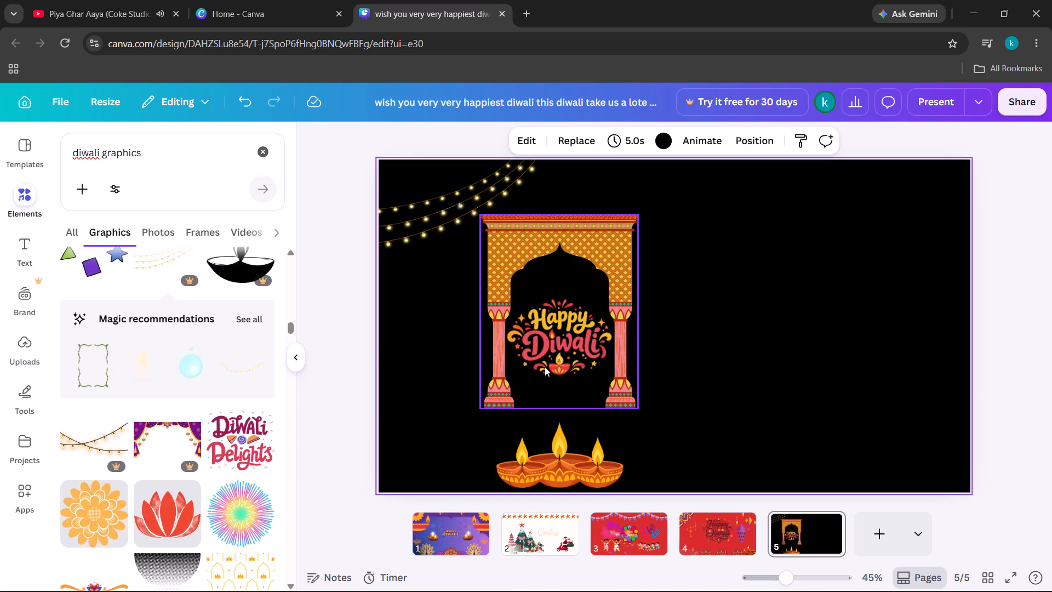
Lower the Happy Diwali lettering to just above the diyas and re-centre the arch around it at the matching lower height.
drag(545, 367, 735, 394)
drag(580, 348, 582, 379)
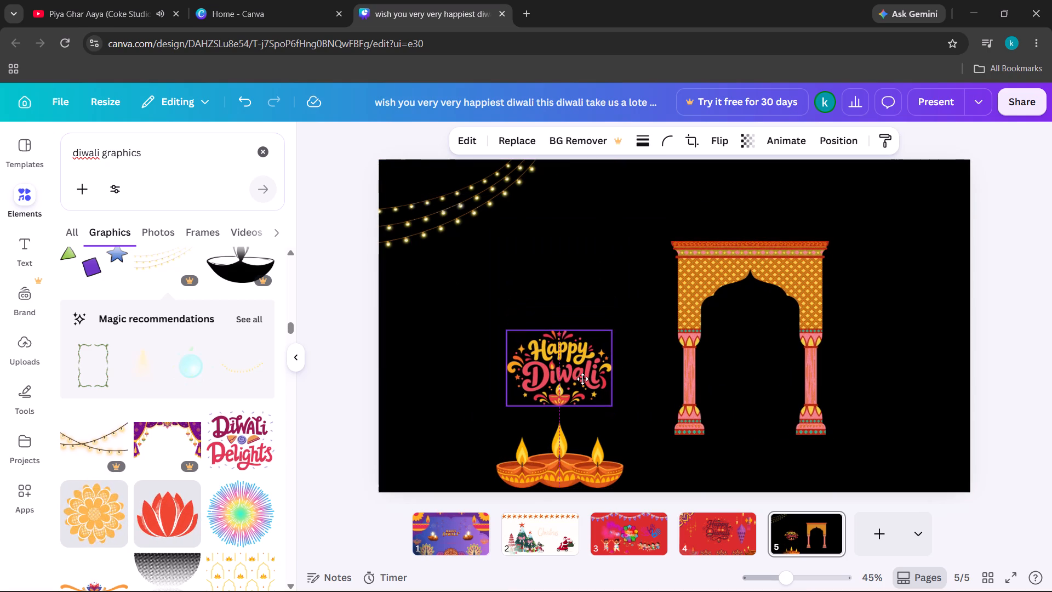
drag(582, 379, 582, 380)
drag(693, 363, 535, 364)
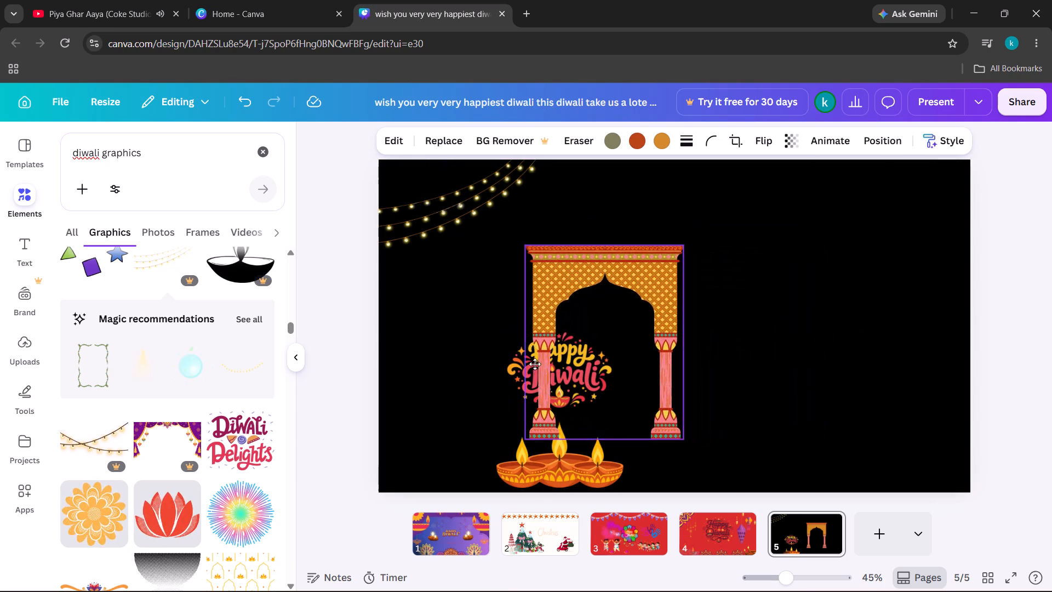
drag(535, 364, 500, 371)
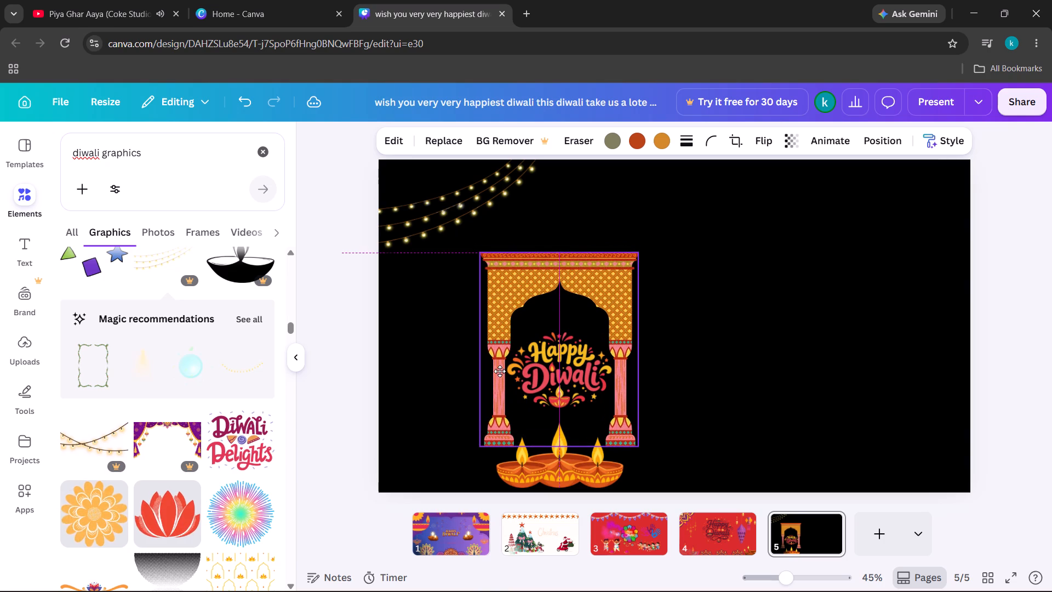
drag(500, 371, 501, 373)
click(431, 384)
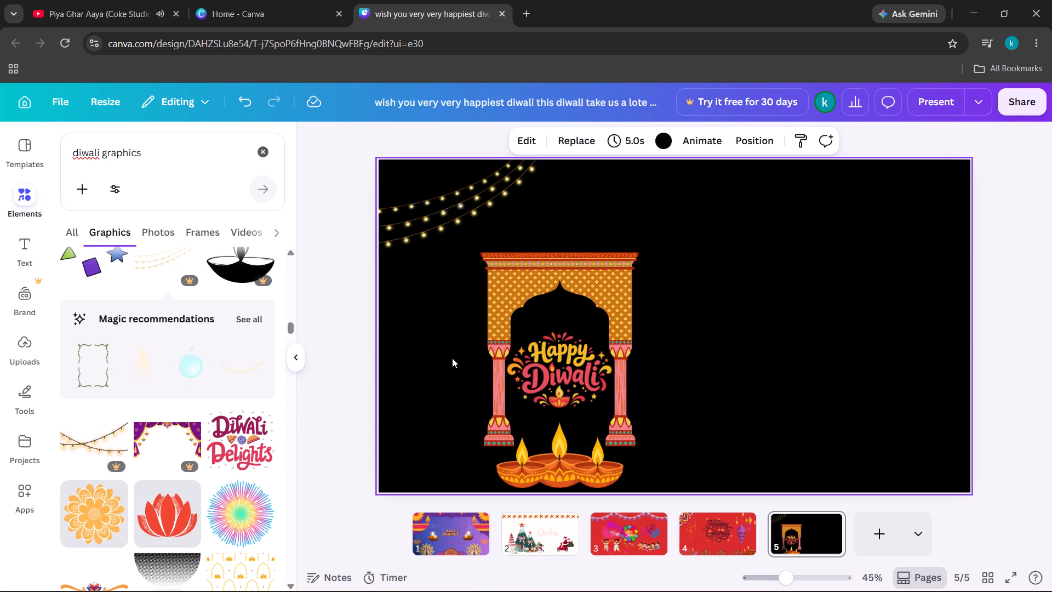
Browse further through the Diwali graphics results for a hanging decoration to use in place of the string lights.
click(445, 224)
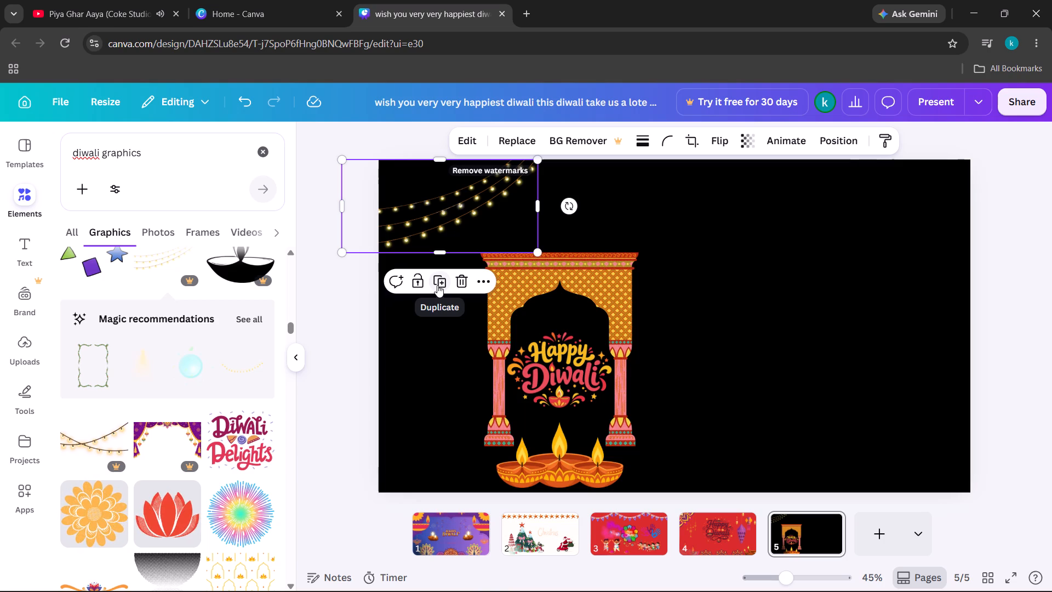
click(340, 312)
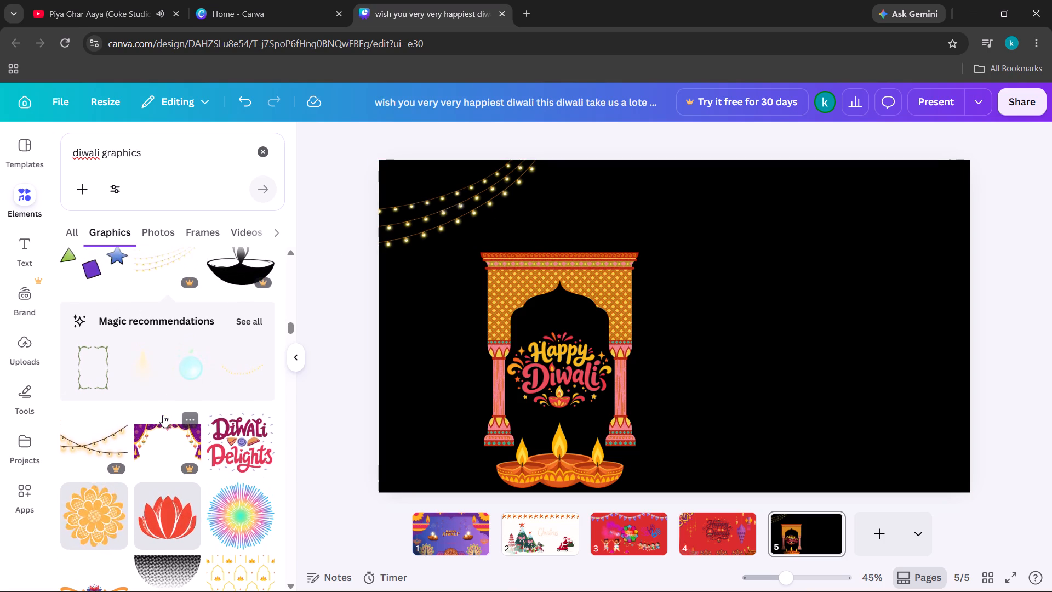
scroll(163, 415, right, 7)
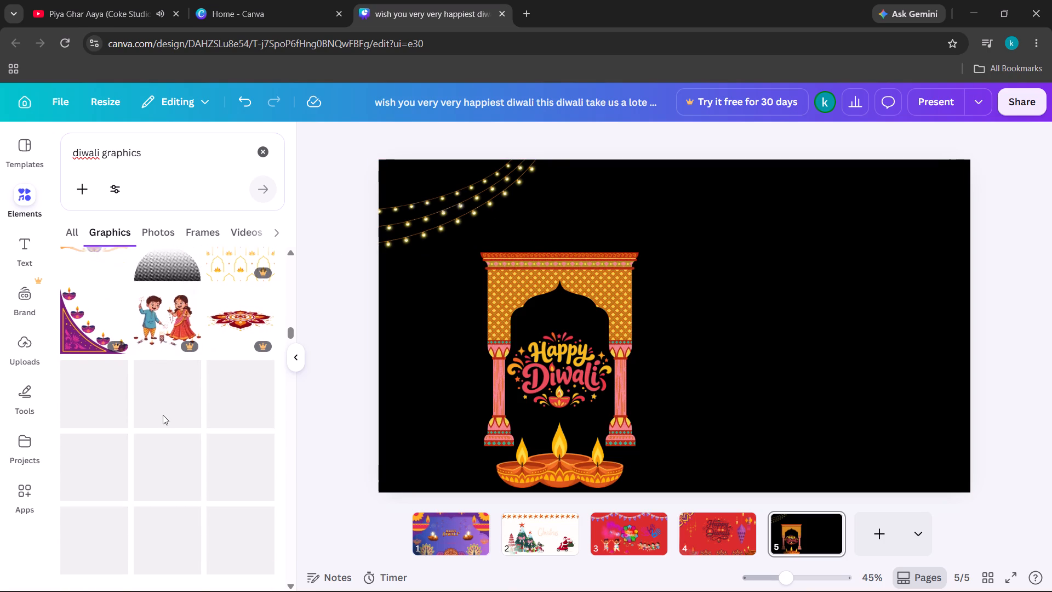
scroll(163, 415, right, 2)
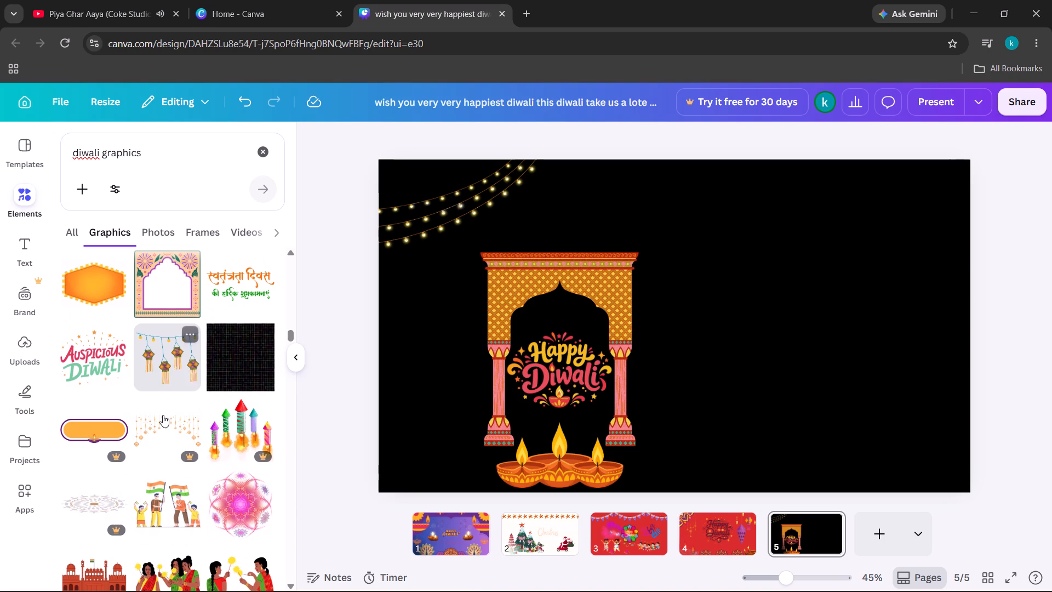
scroll(163, 415, right, 2)
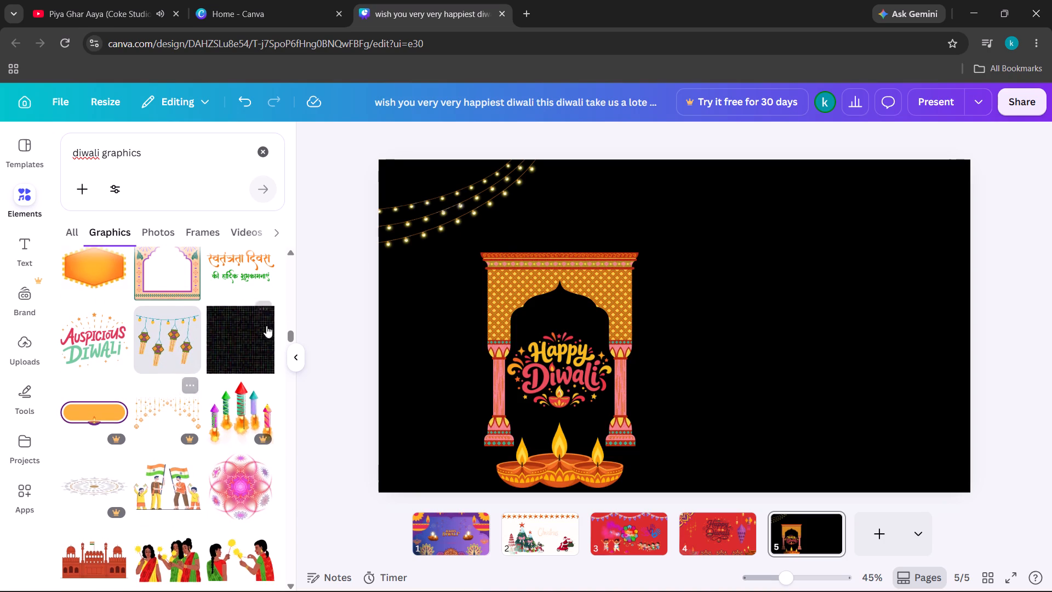
Delete the glowing string lights graphic from the top-left corner of the black fifth page.
click(418, 224)
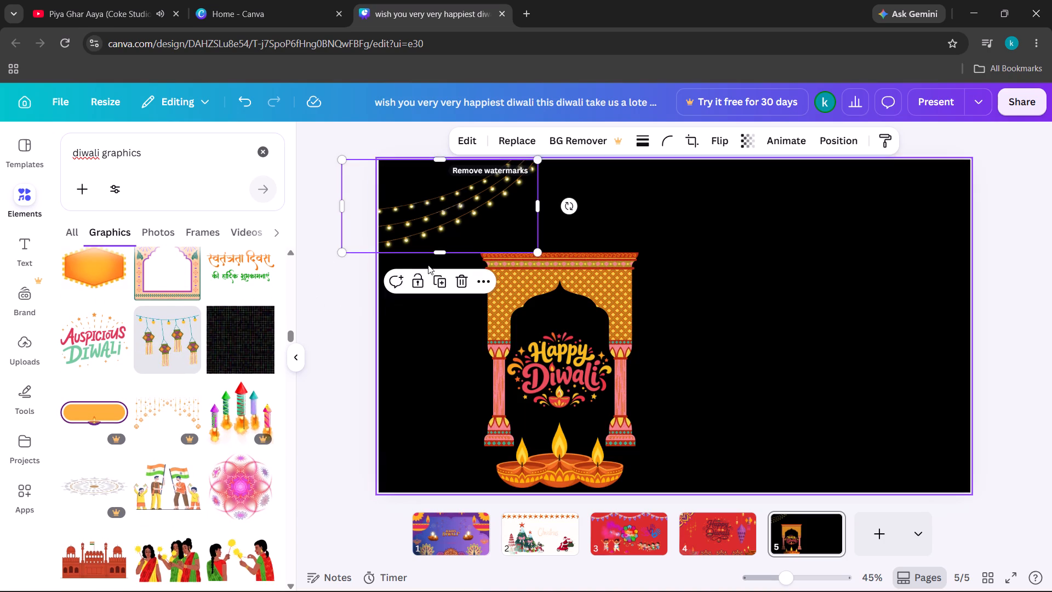
key(Delete)
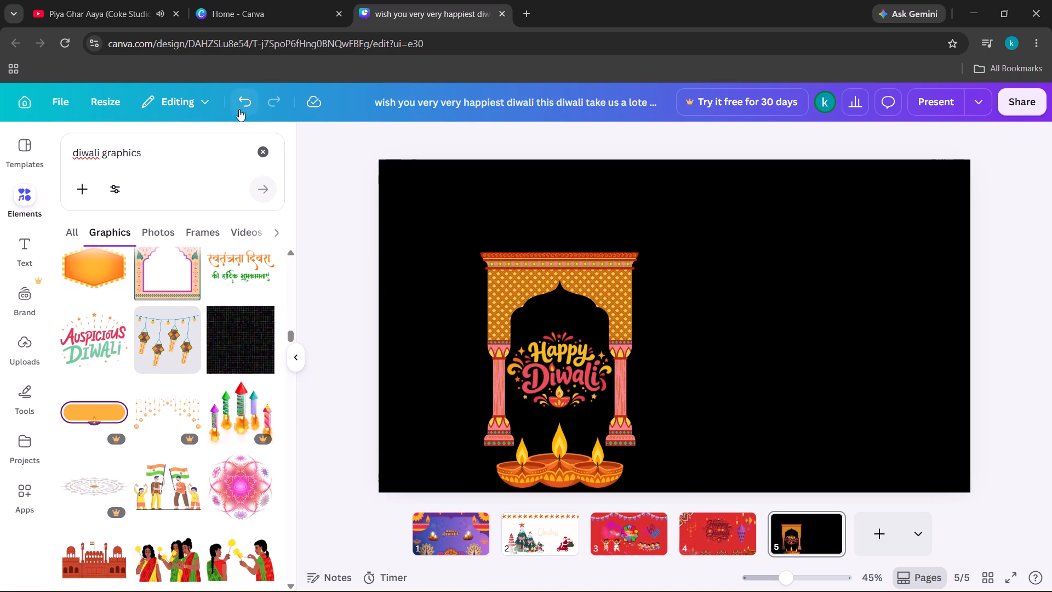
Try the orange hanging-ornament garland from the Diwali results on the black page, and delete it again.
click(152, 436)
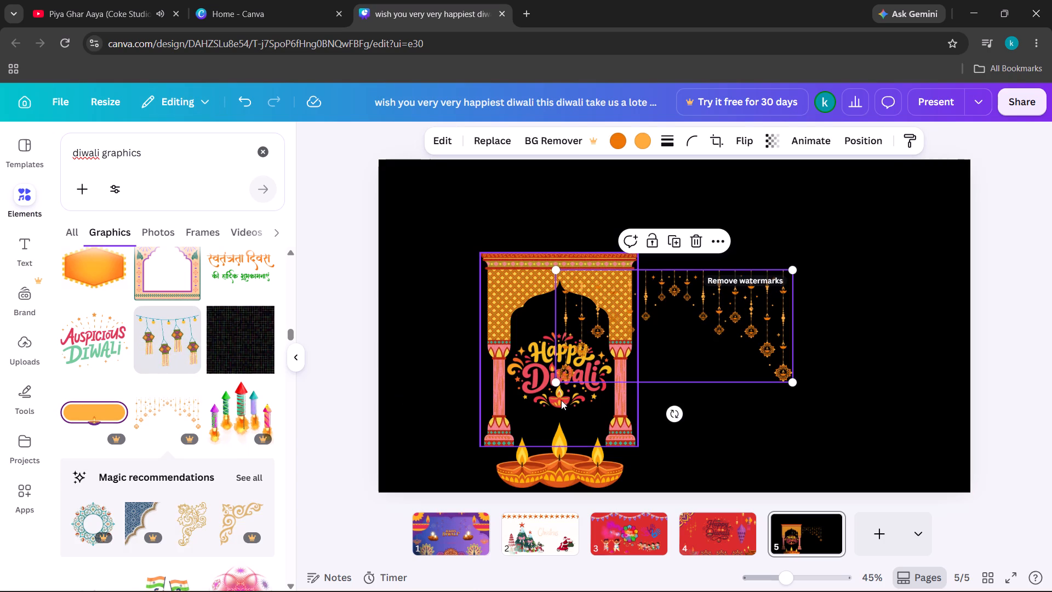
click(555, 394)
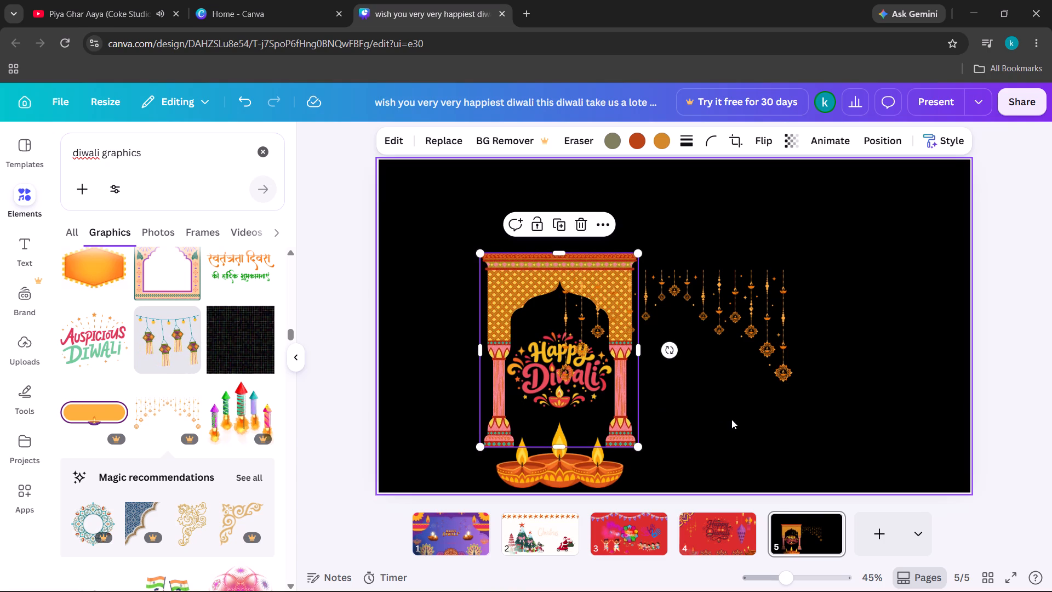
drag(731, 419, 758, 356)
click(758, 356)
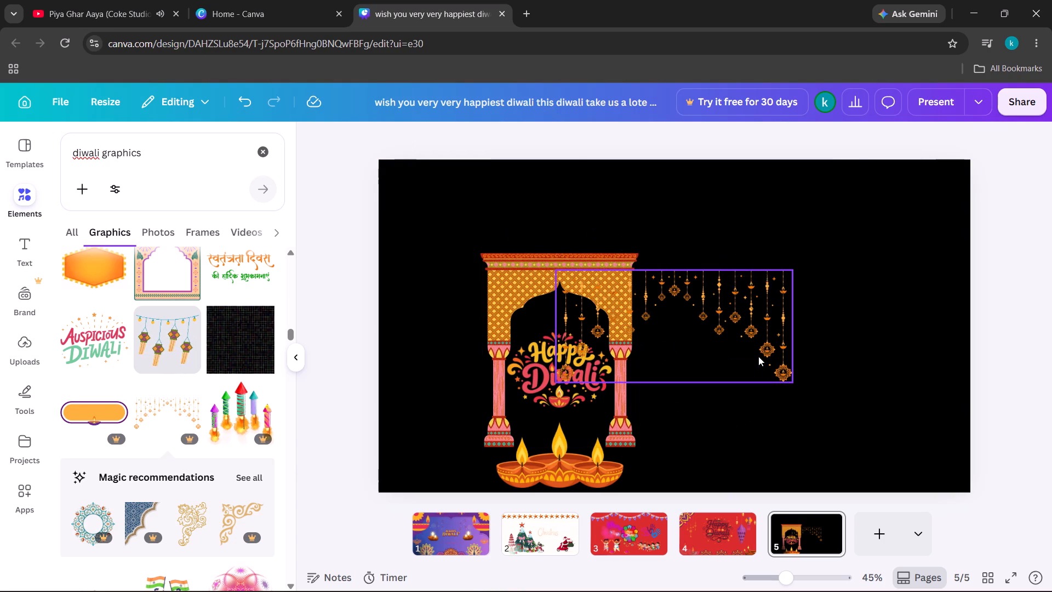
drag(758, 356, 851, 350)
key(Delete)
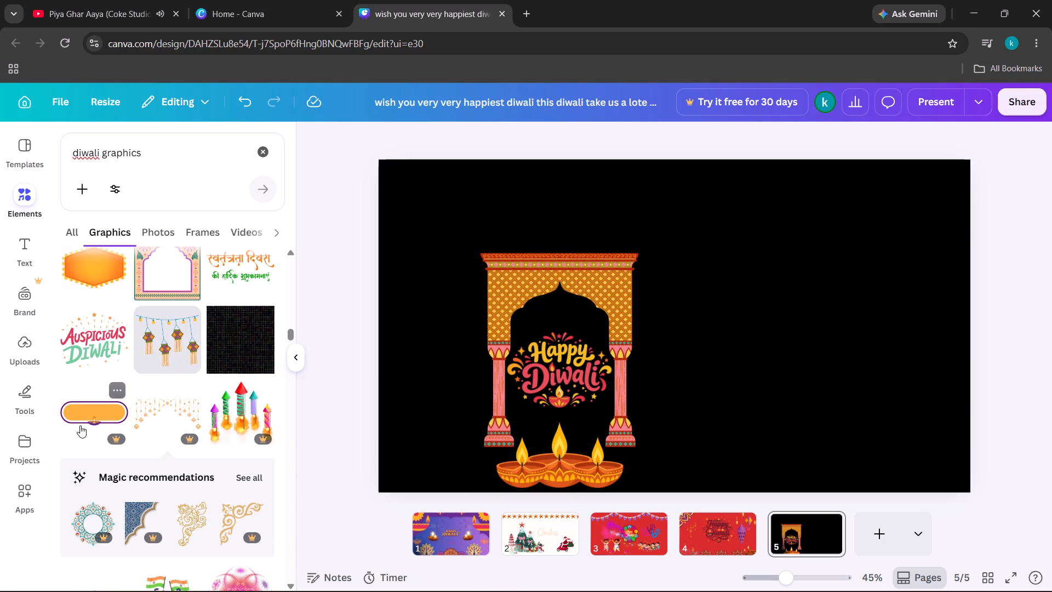
scroll(144, 470, right, 3)
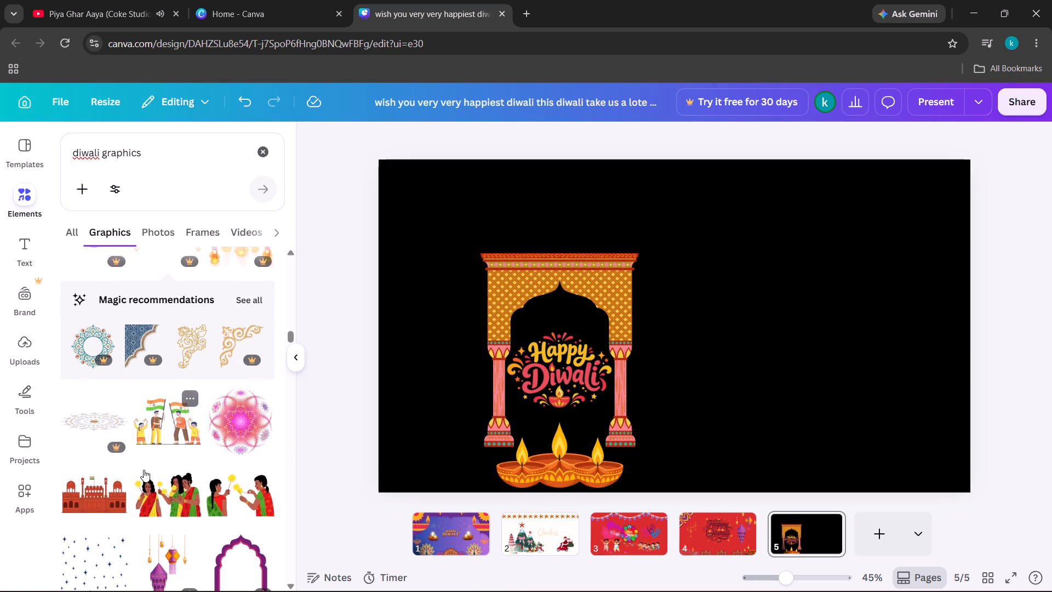
scroll(144, 470, right, 9)
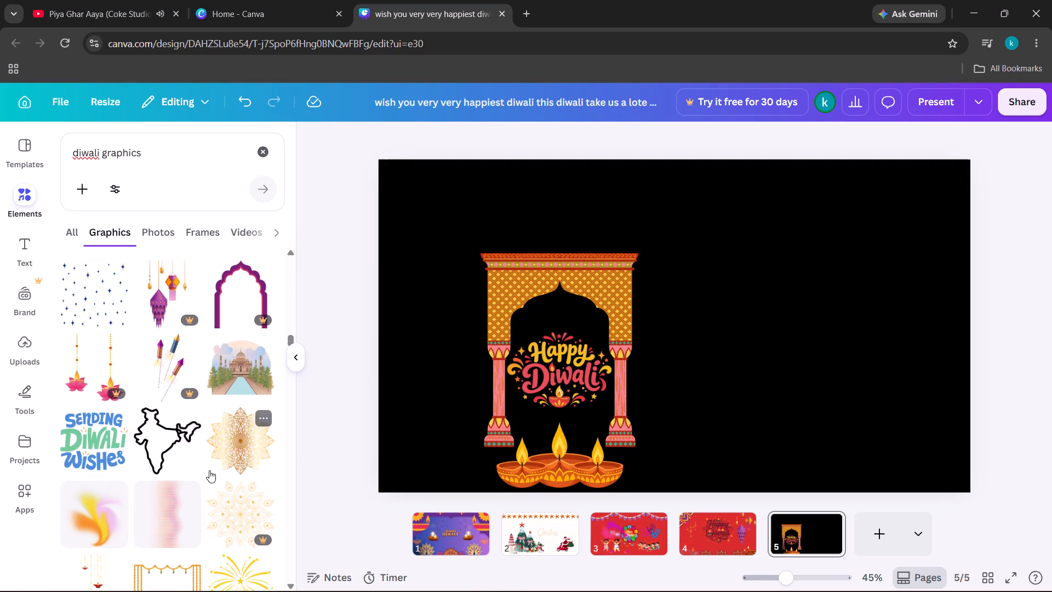
scroll(209, 470, right, 5)
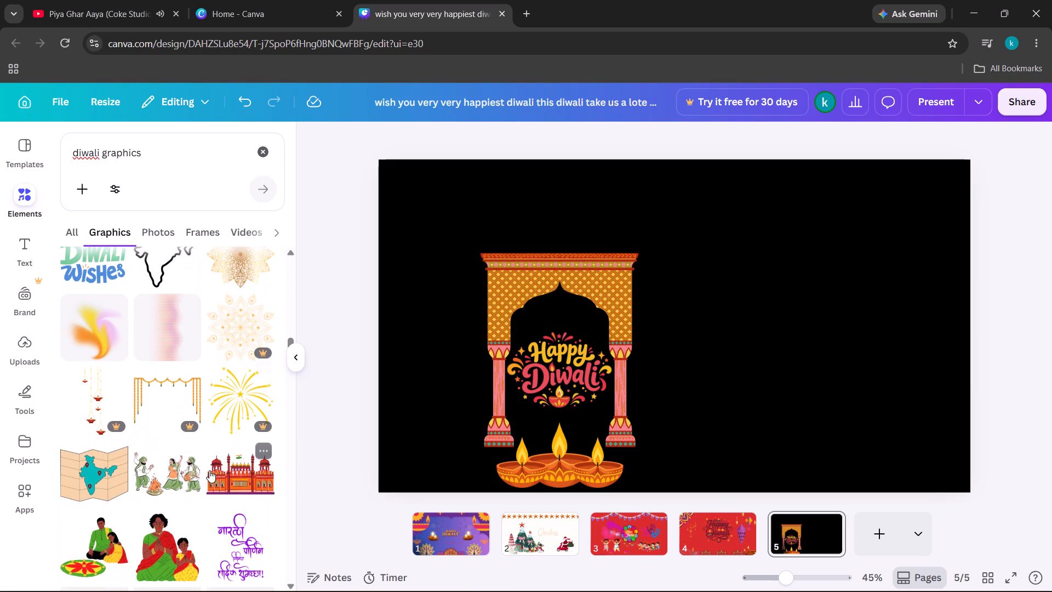
scroll(209, 470, right, 3)
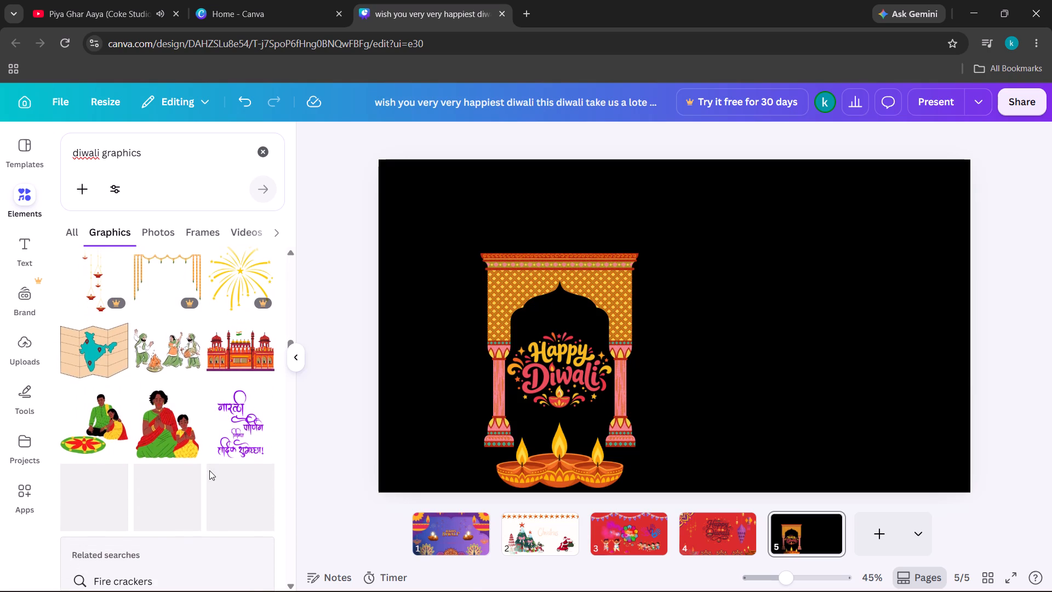
scroll(209, 470, right, 6)
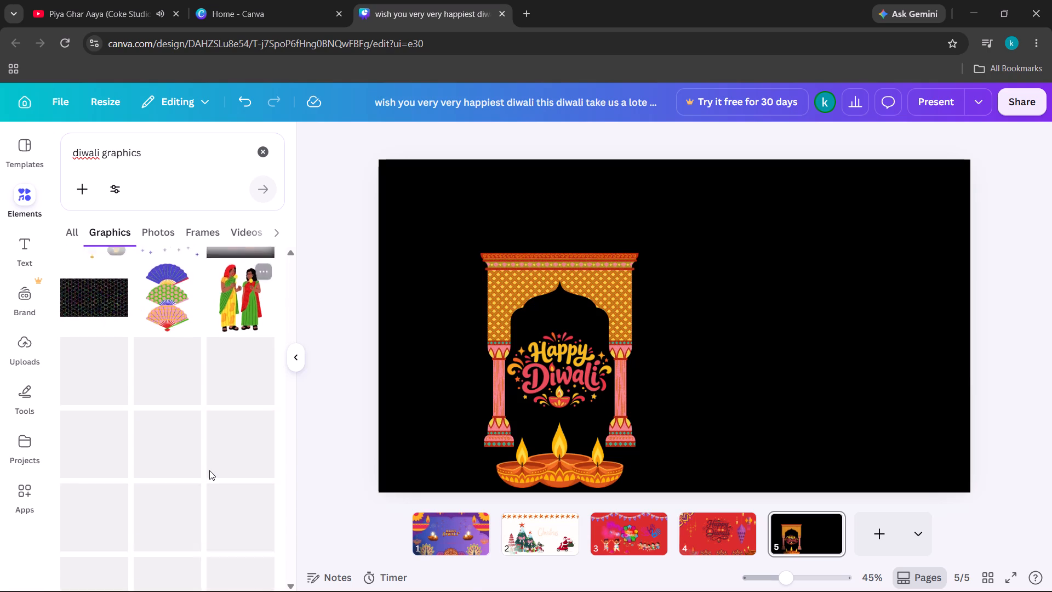
scroll(209, 470, right, 1)
scroll(209, 470, up, 1)
scroll(209, 470, down, 1)
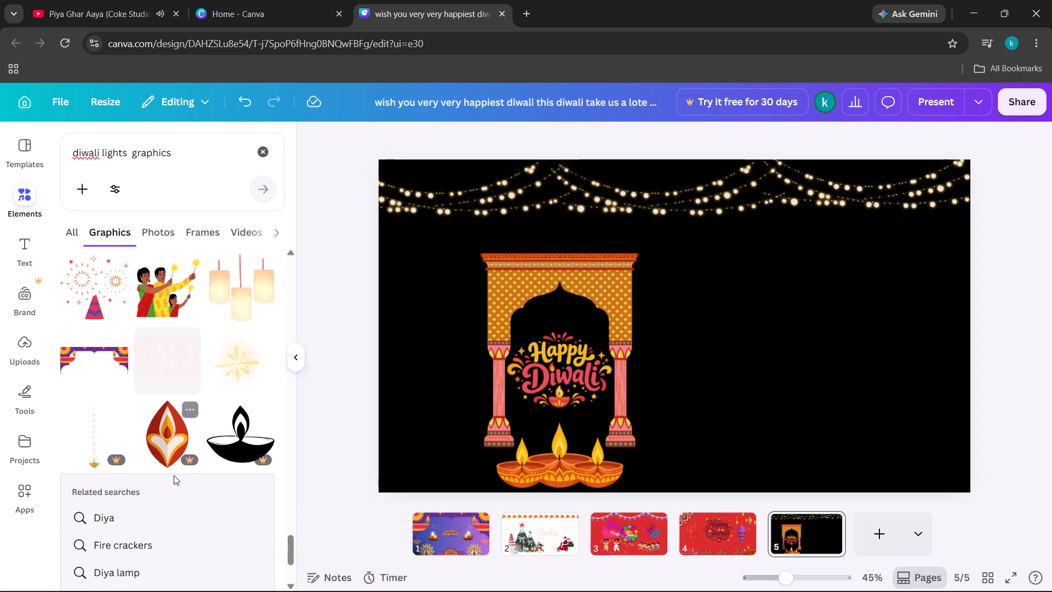
scroll(174, 475, right, 6)
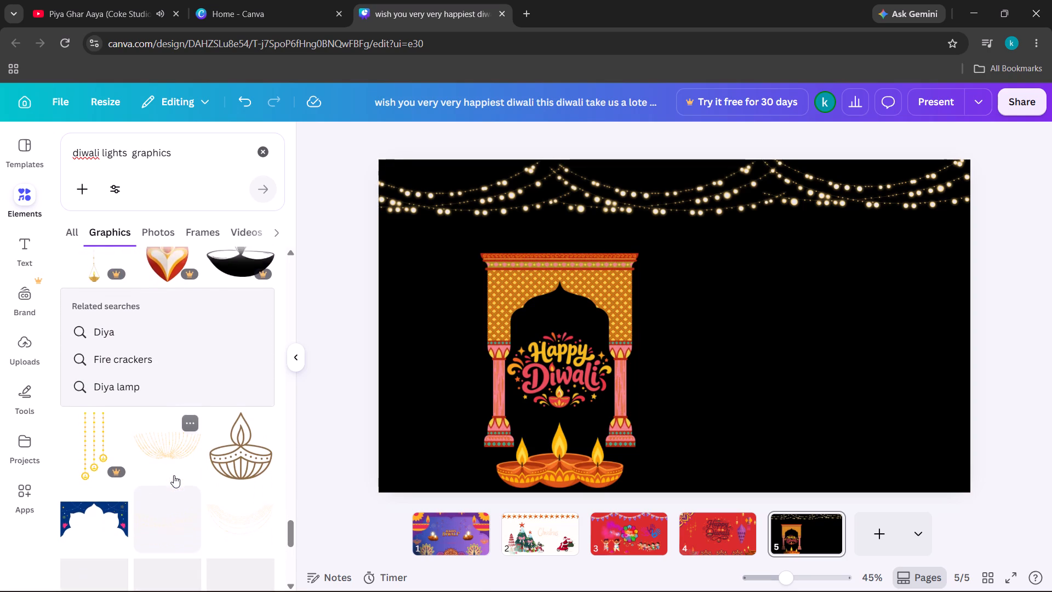
scroll(174, 475, right, 1)
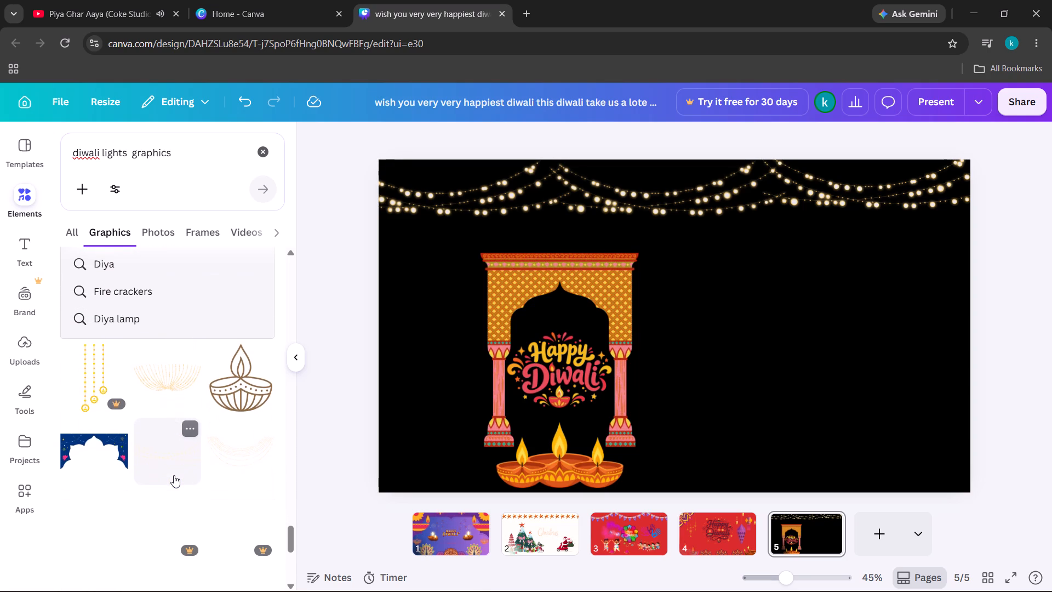
Add the draped curtain of fine golden fairy lights from the graphics results to the black fifth page.
click(247, 454)
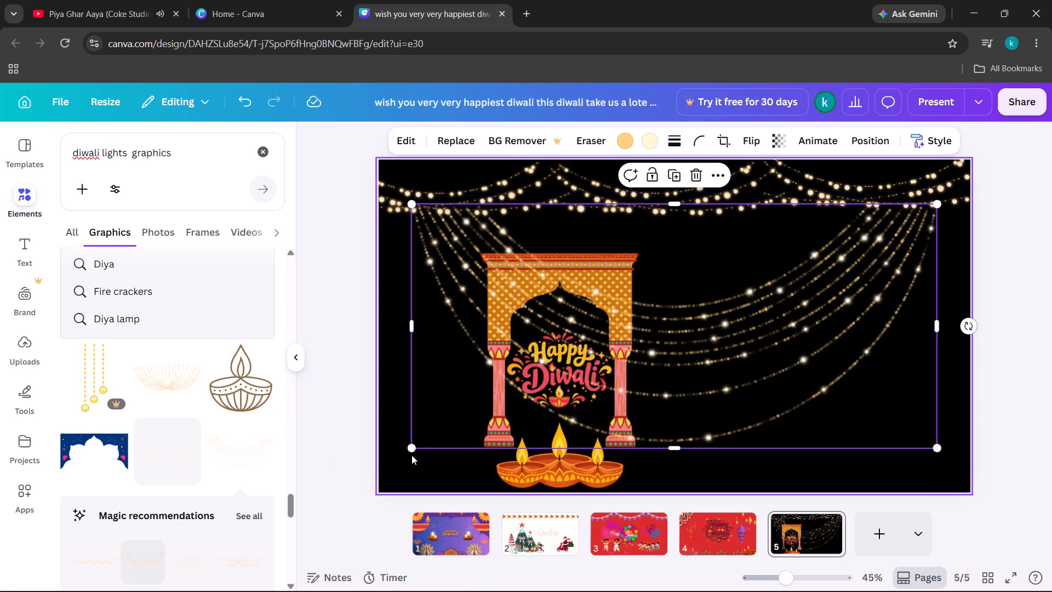
Delete the three earlier string lights that form the garland along the black page's top edge.
click(770, 197)
key(Delete)
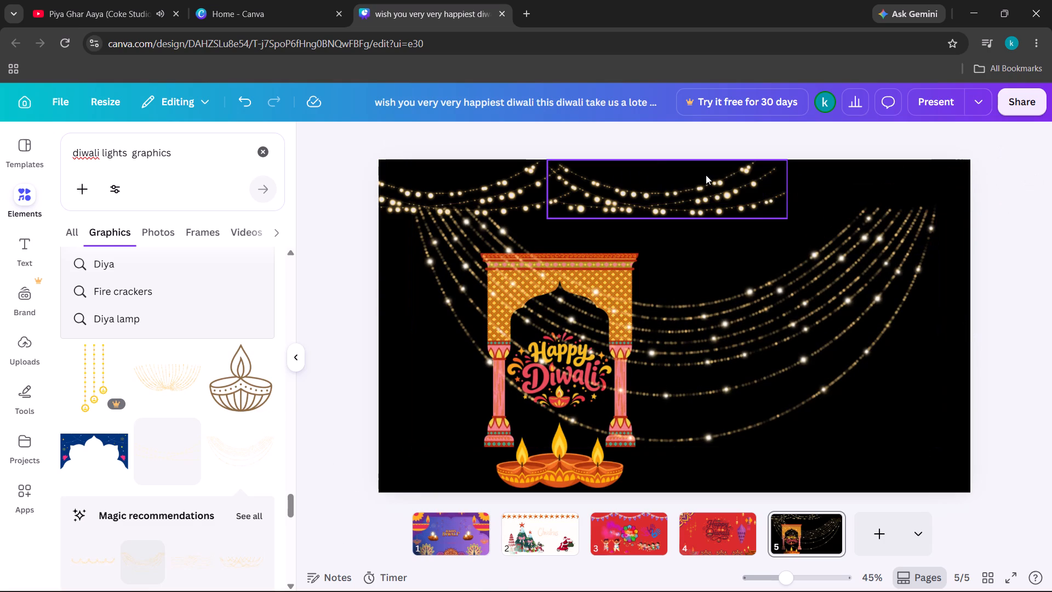
click(706, 175)
key(Delete)
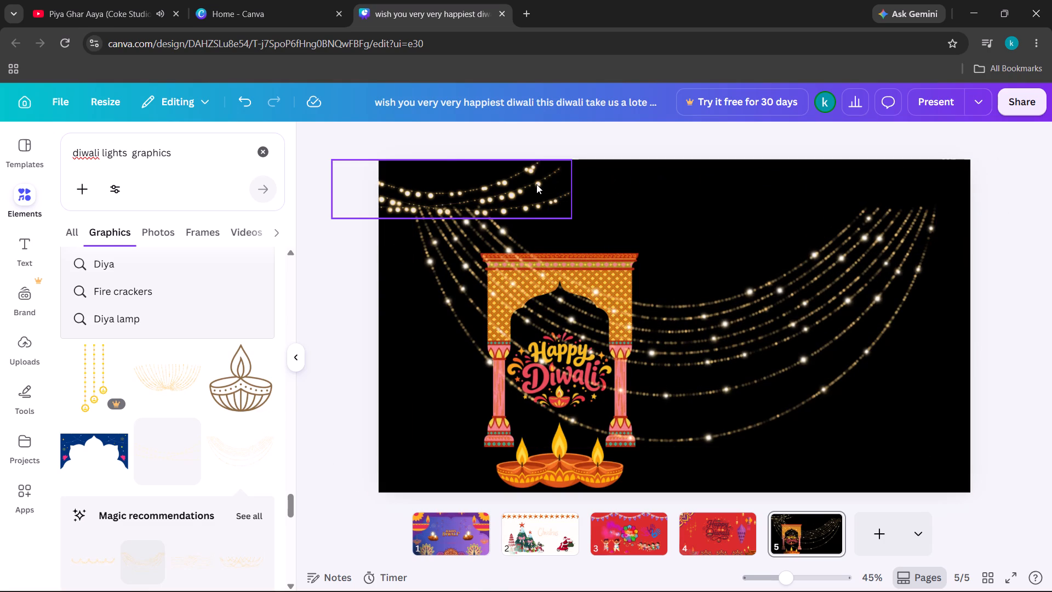
click(536, 184)
key(Delete)
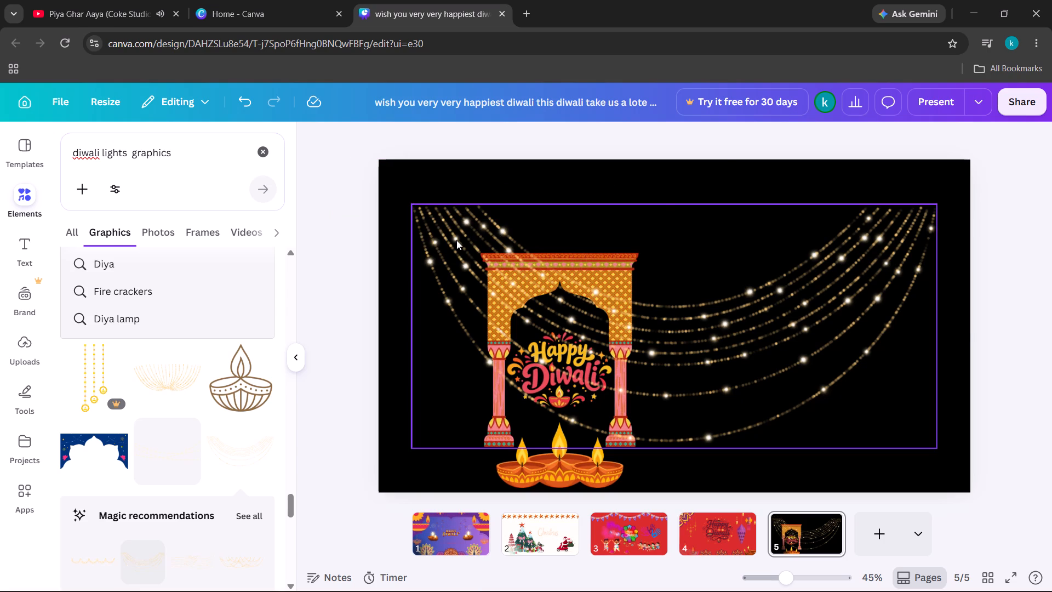
Shrink the draped fairy lights to about 40% of their size and place them at the middle of the black page's top edge.
click(456, 240)
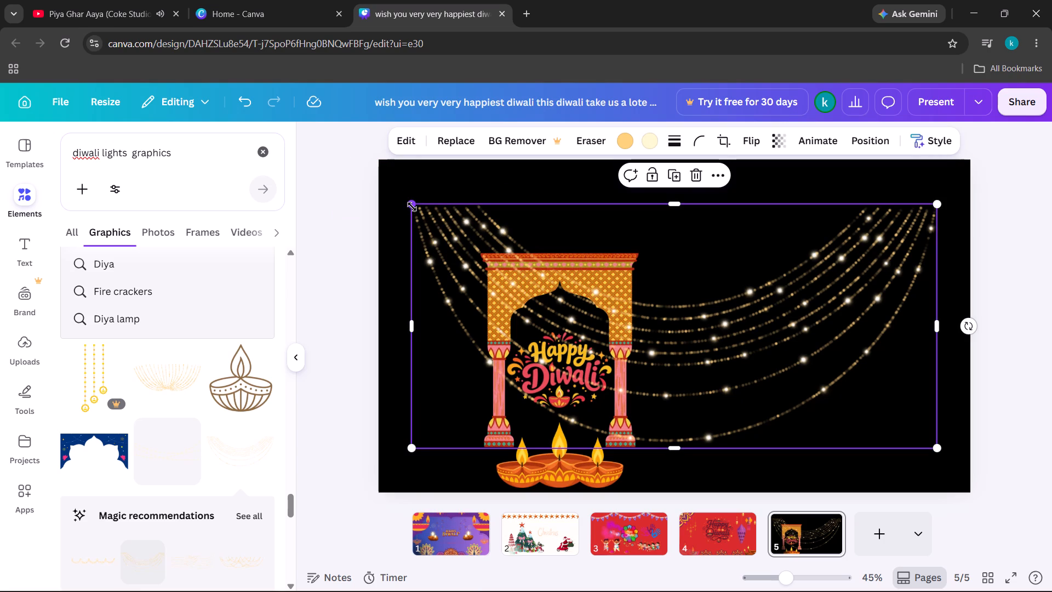
drag(412, 207, 689, 351)
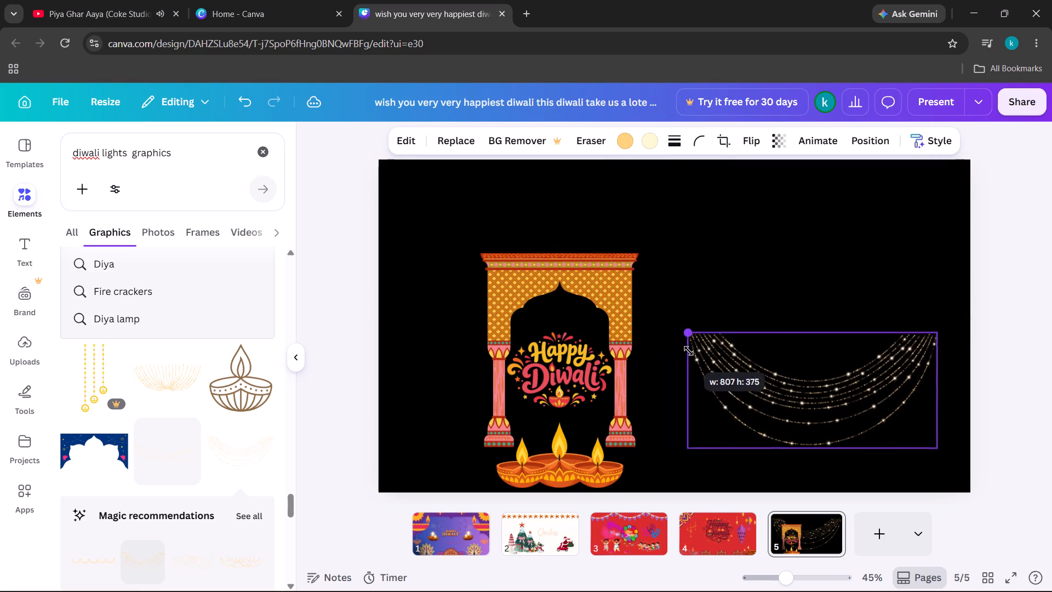
drag(689, 351, 728, 365)
drag(776, 386, 701, 236)
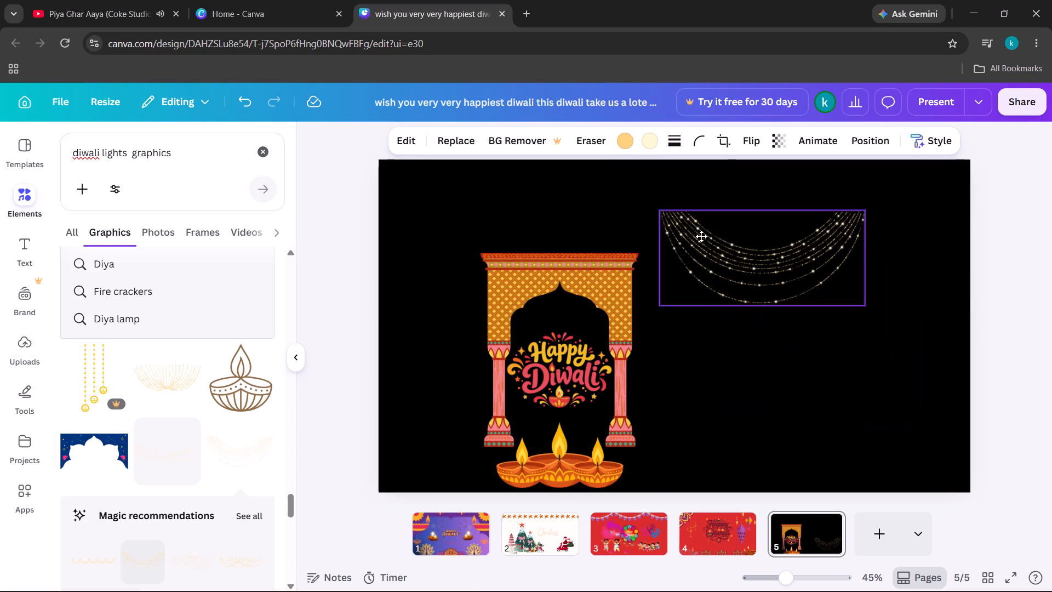
drag(701, 236, 590, 188)
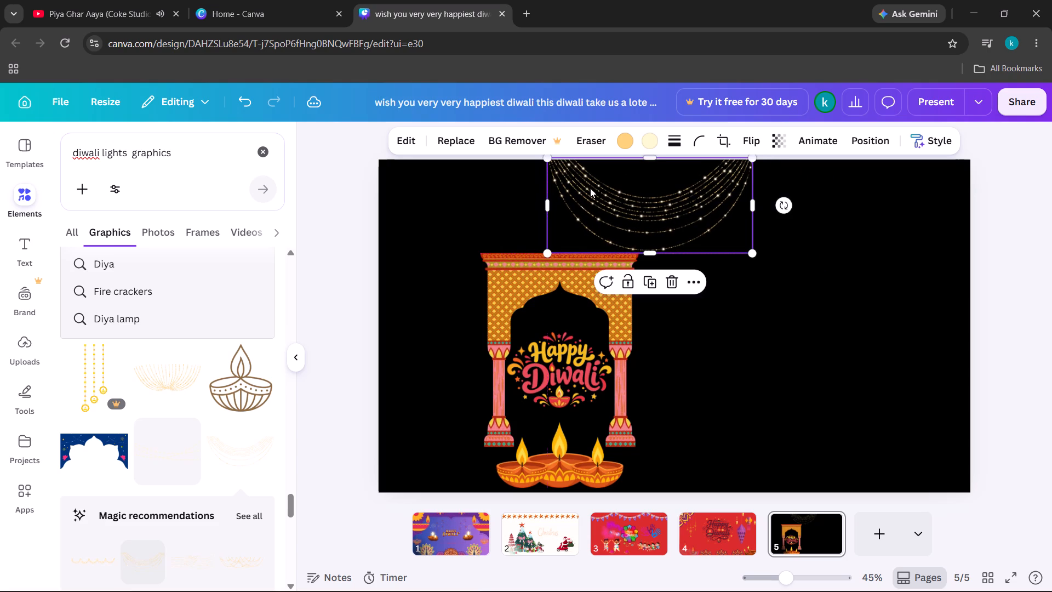
click(590, 188)
click(655, 215)
drag(655, 215, 674, 215)
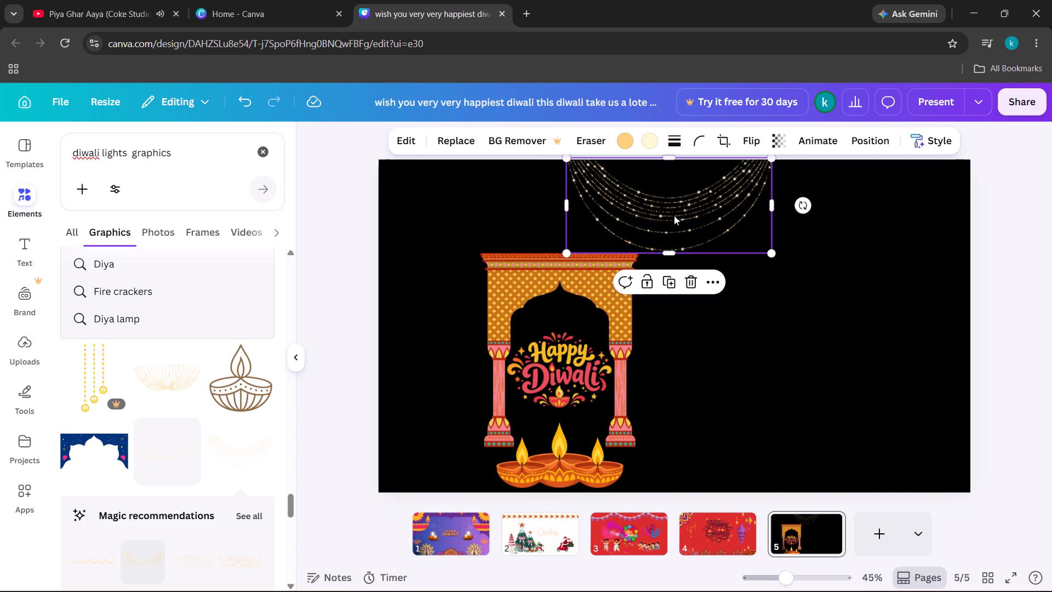
Duplicate the draped fairy lights twice and place the copies on either side of the original, spanning the black page's top edge.
click(672, 279)
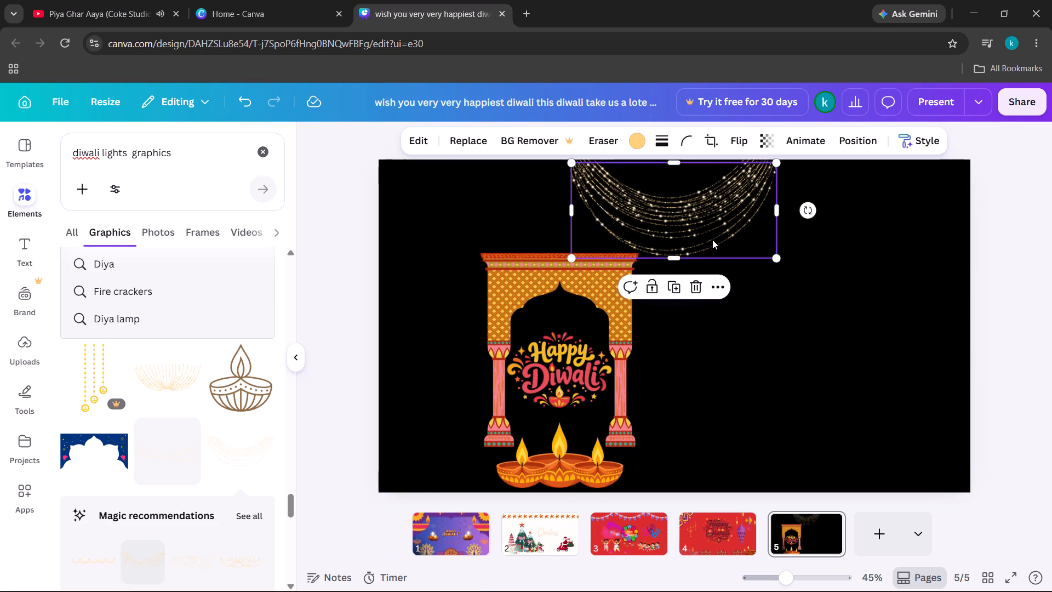
drag(712, 240, 902, 241)
click(876, 287)
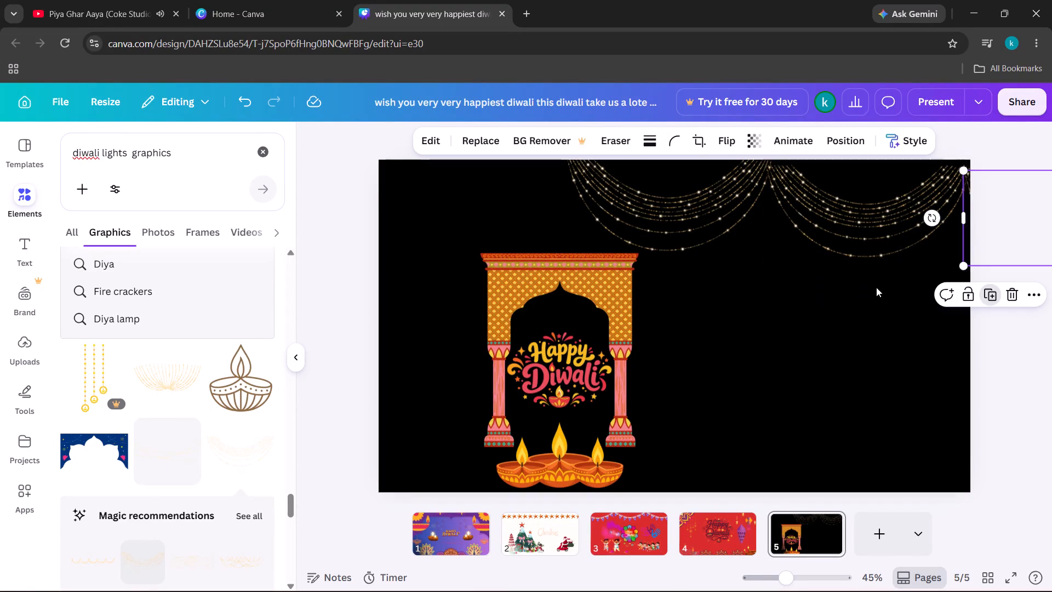
drag(1024, 234, 678, 241)
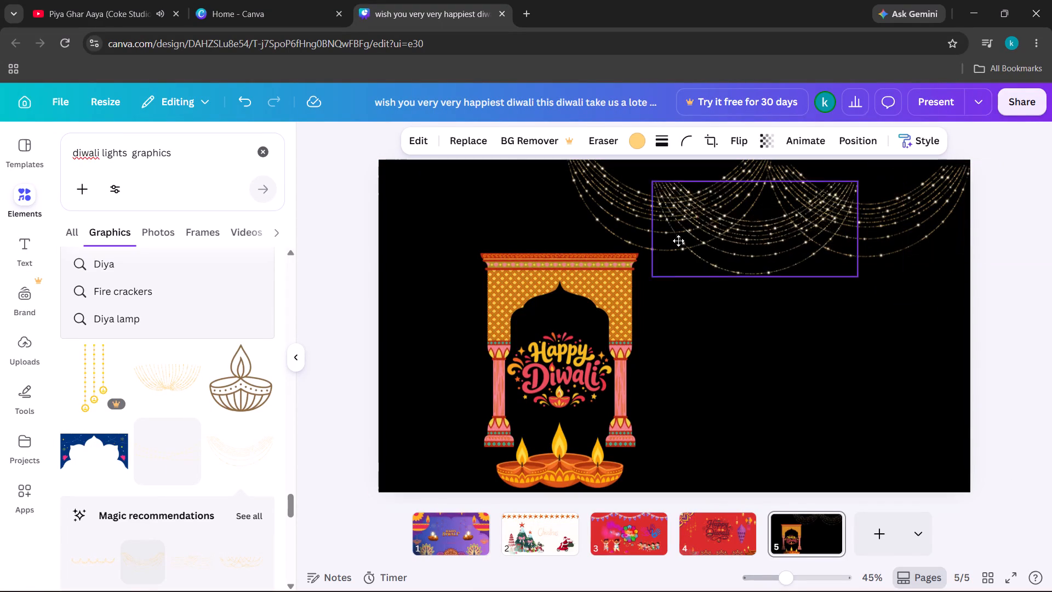
drag(678, 241, 426, 225)
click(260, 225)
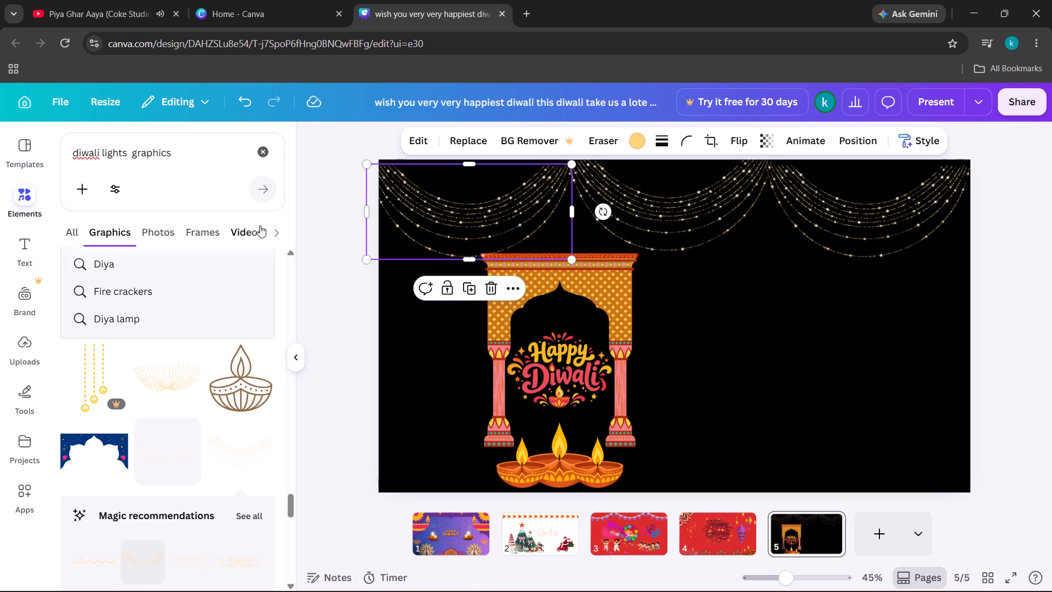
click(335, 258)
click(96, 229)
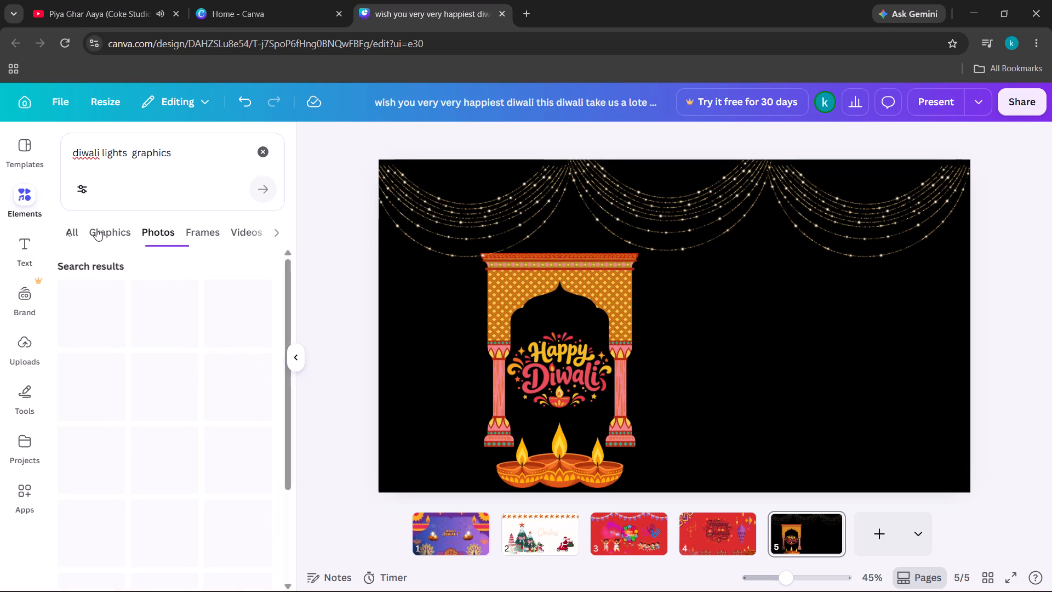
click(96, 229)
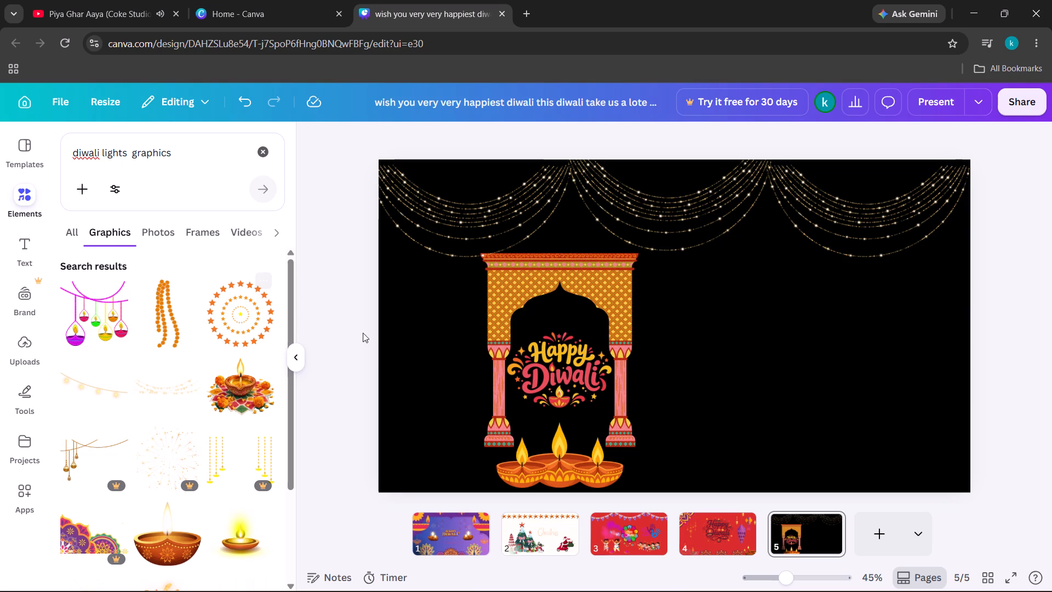
Add the glowing yellow diya from the graphics results, shrink it to about 37%, and place it in the black page's bottom-right corner.
click(235, 545)
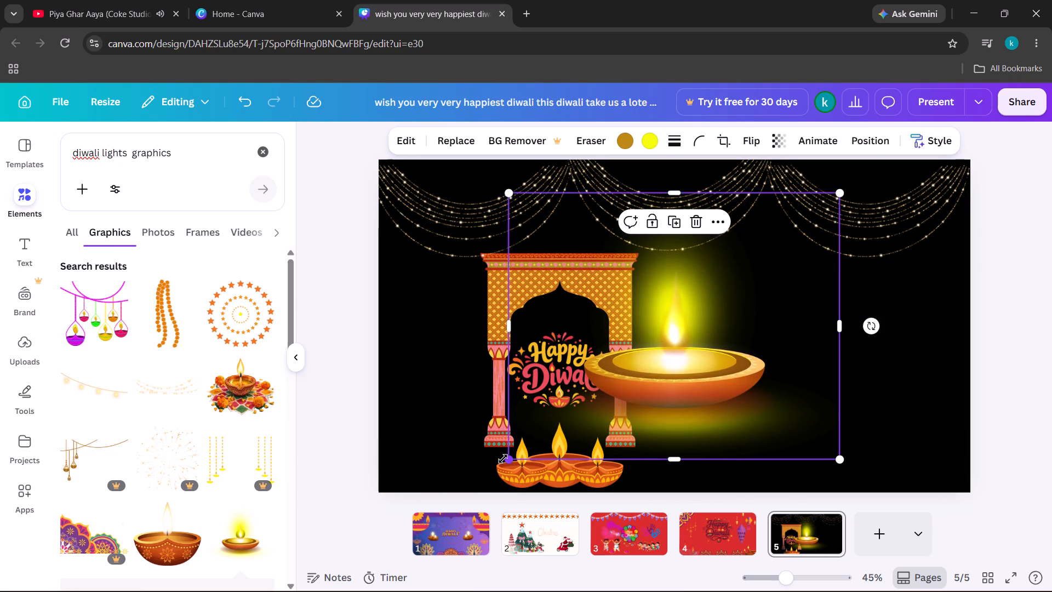
drag(503, 459, 775, 368)
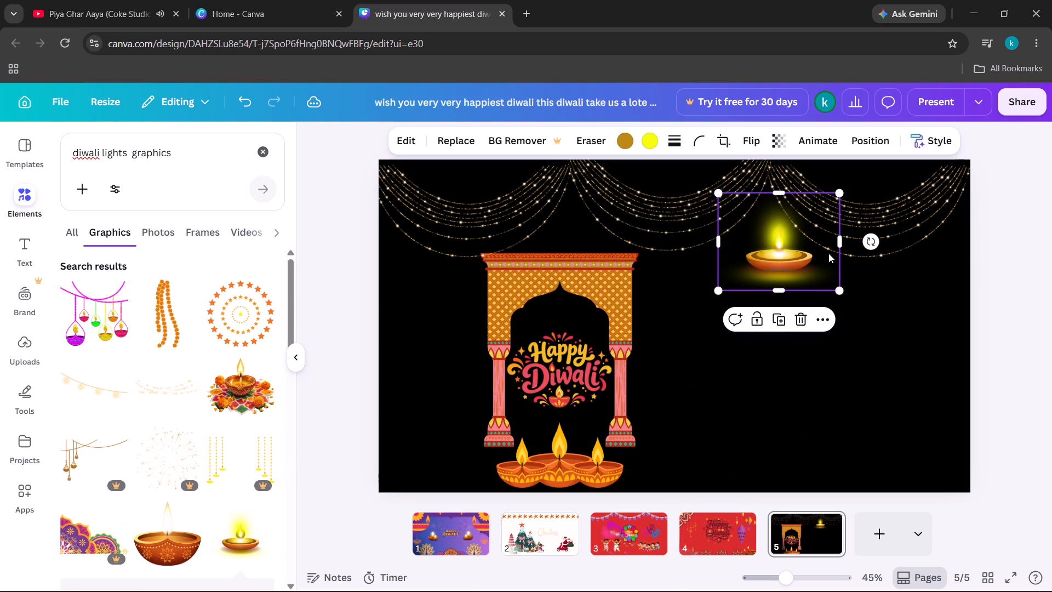
drag(828, 253, 984, 471)
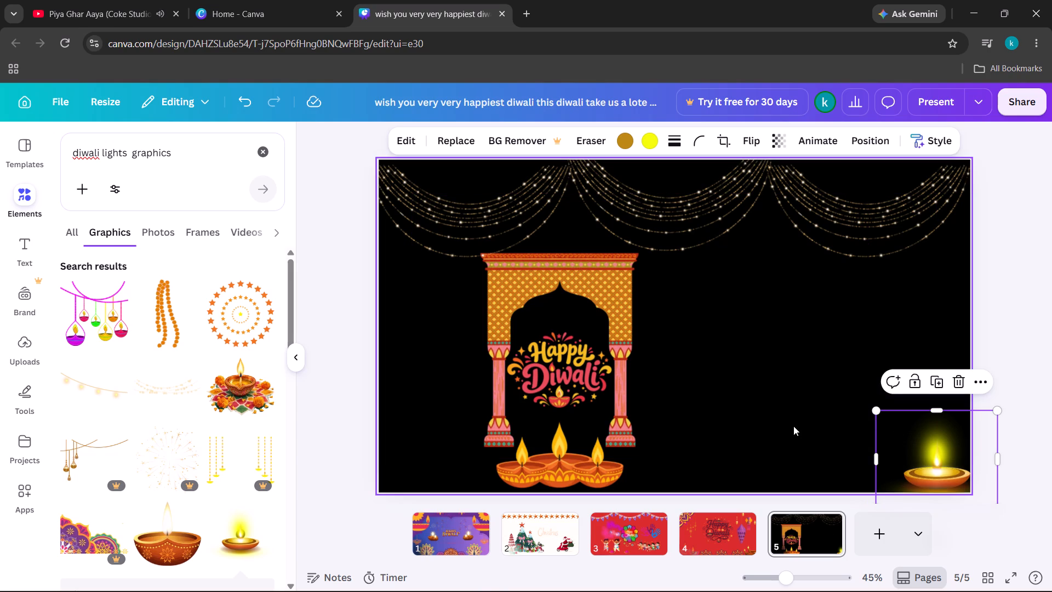
Duplicate the glowing diya and place the copy slightly lower and to the left, overlapping the first one.
click(940, 377)
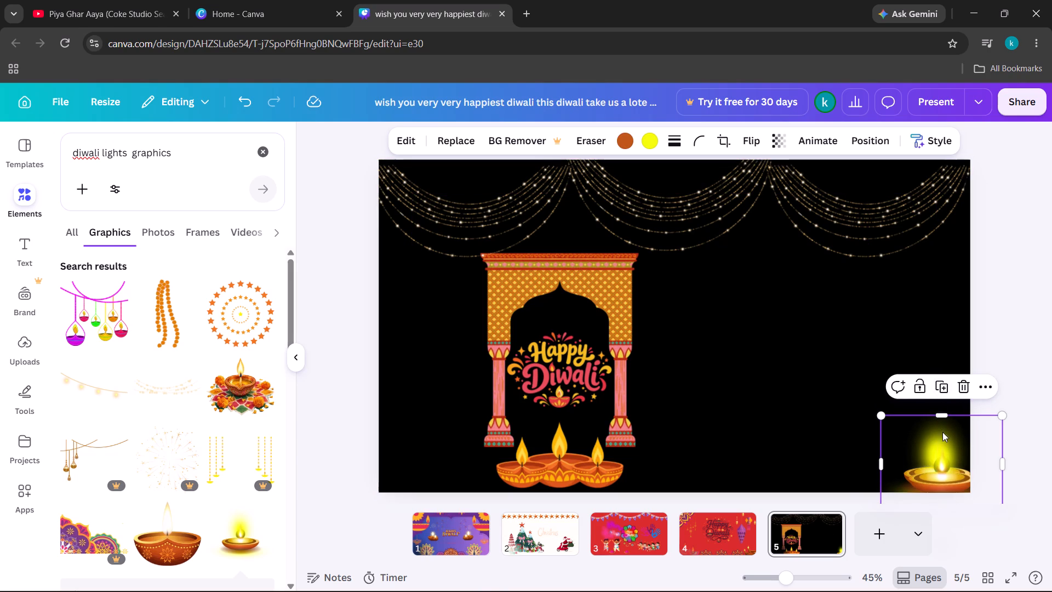
drag(932, 462, 901, 464)
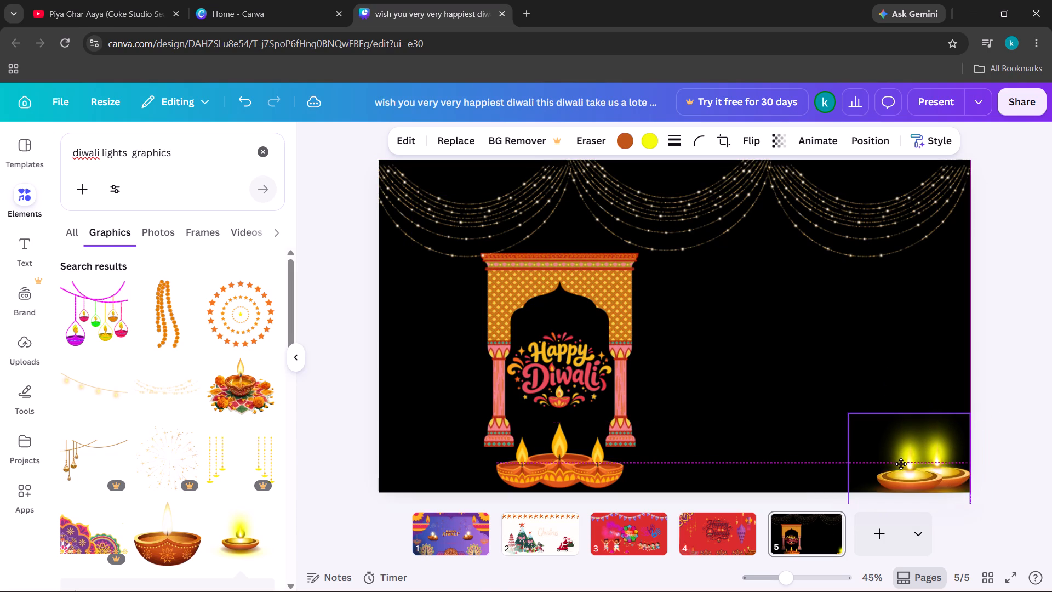
drag(901, 464, 894, 465)
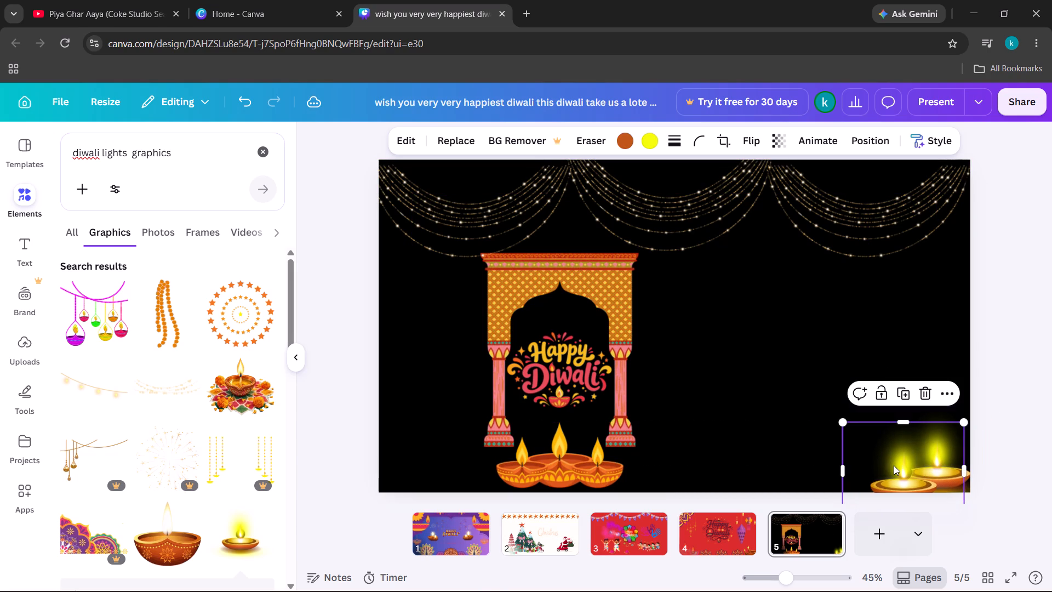
click(996, 430)
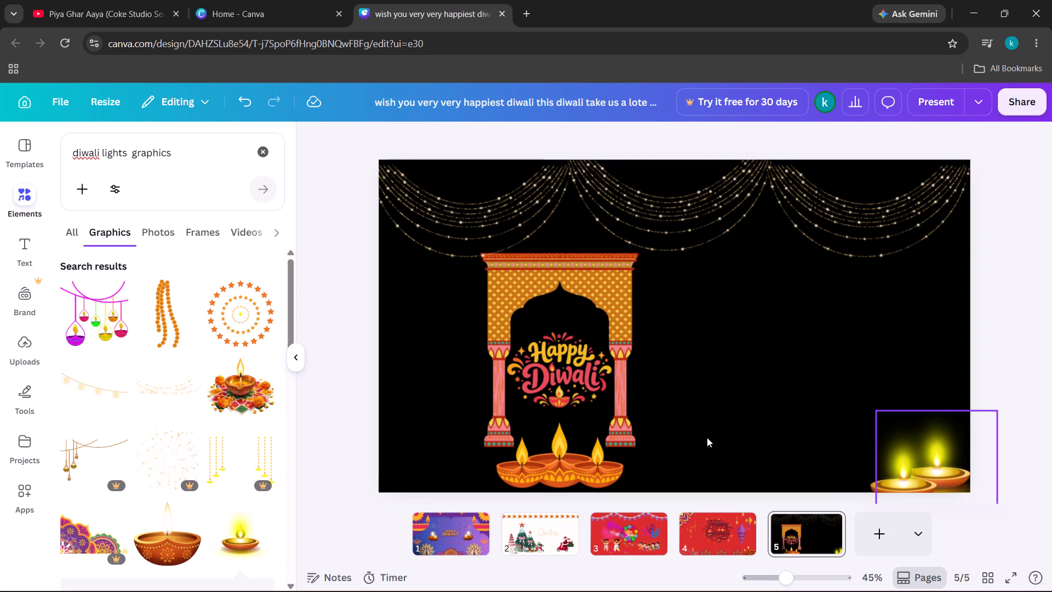
Add the recommended group of three lit candles, shrink it to about 40%, and place it in the black page's bottom-left corner.
scroll(196, 486, right, 4)
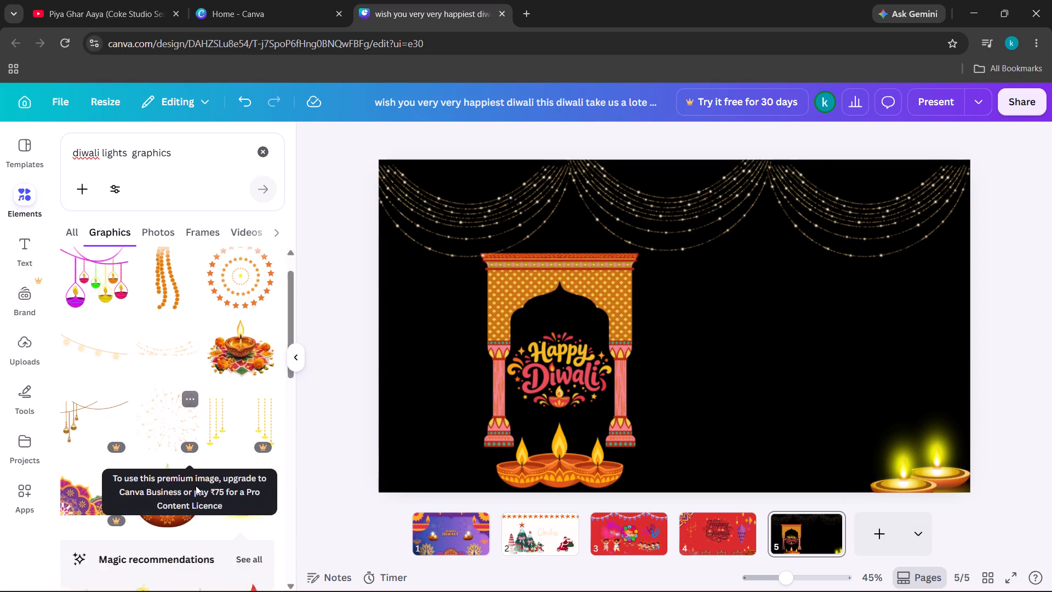
scroll(196, 486, right, 5)
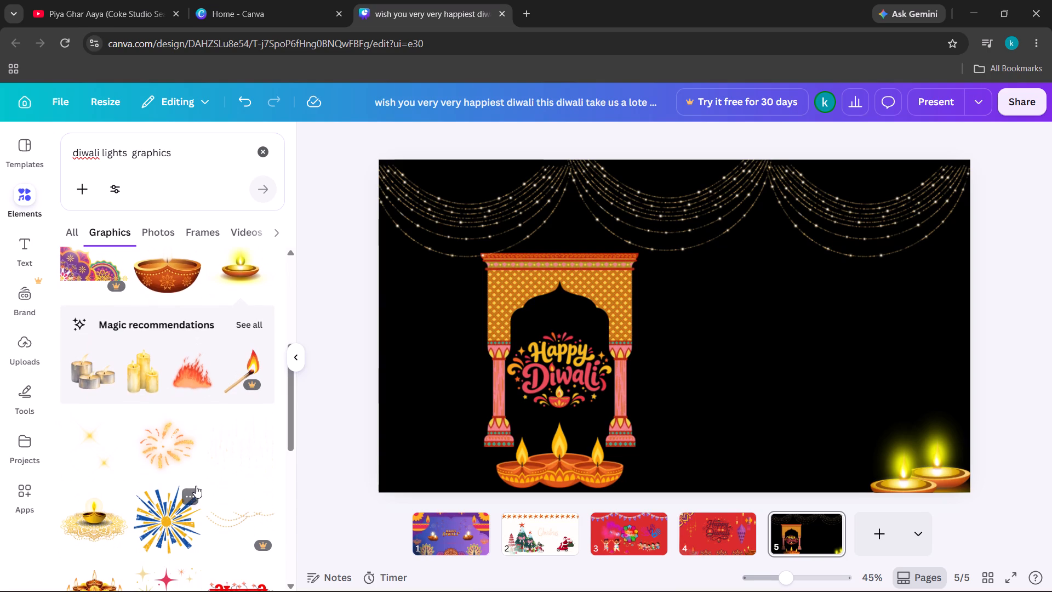
click(127, 385)
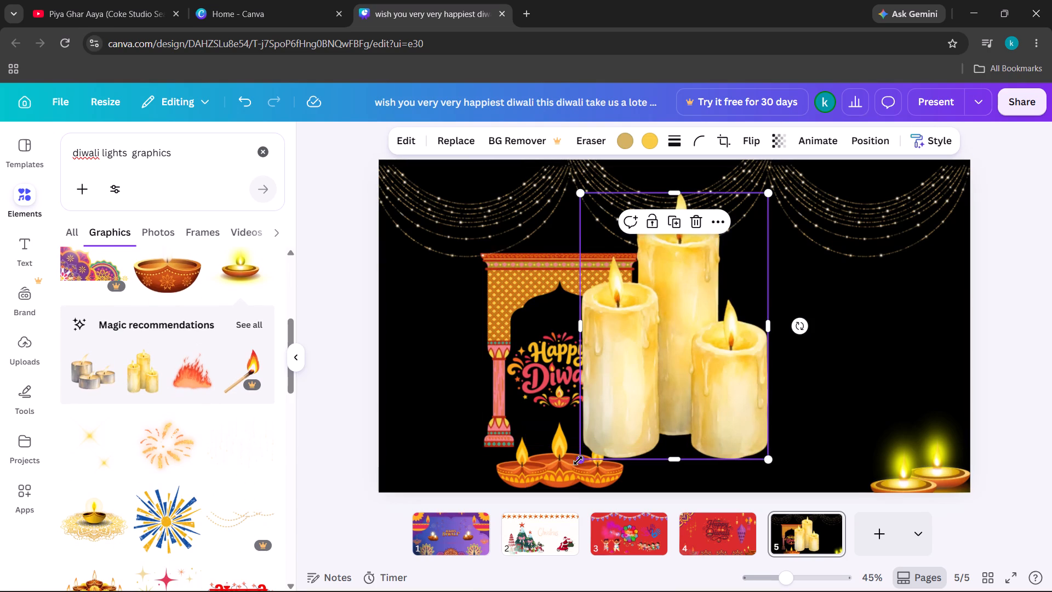
drag(579, 460, 716, 317)
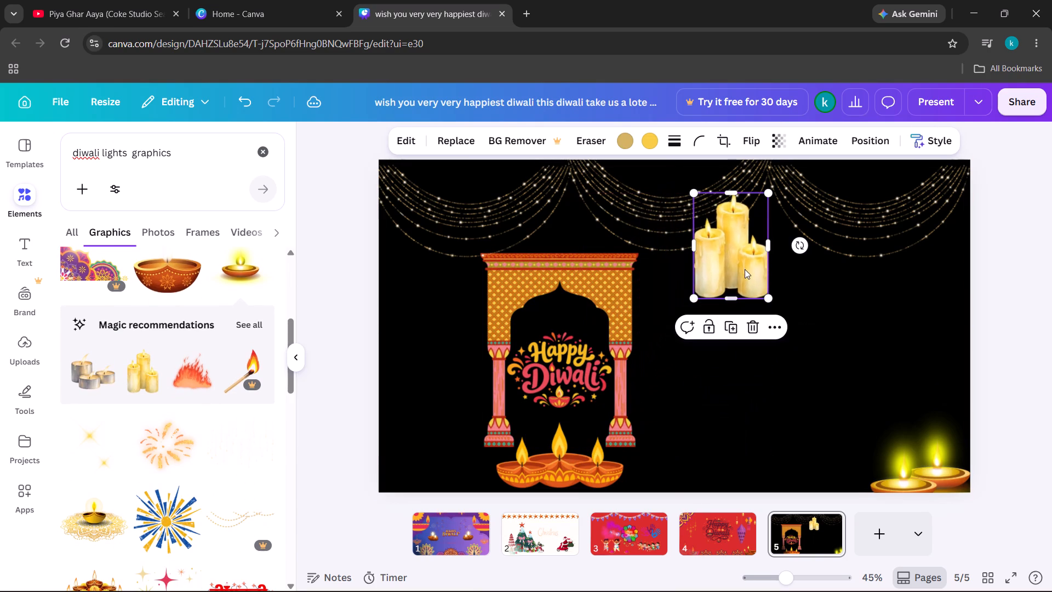
drag(745, 269, 427, 475)
click(352, 440)
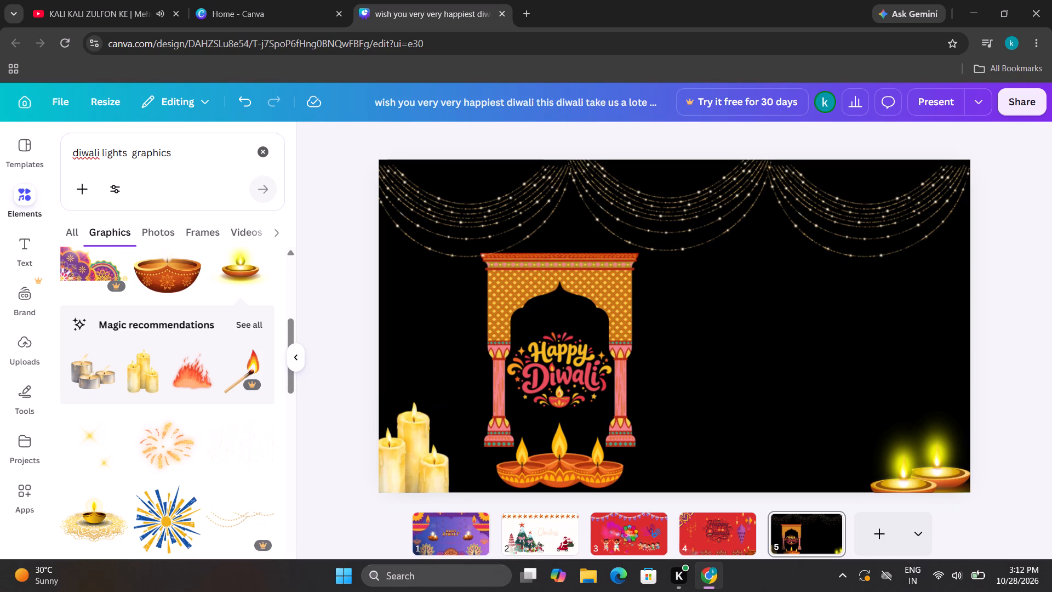
scroll(541, 591, down, 2)
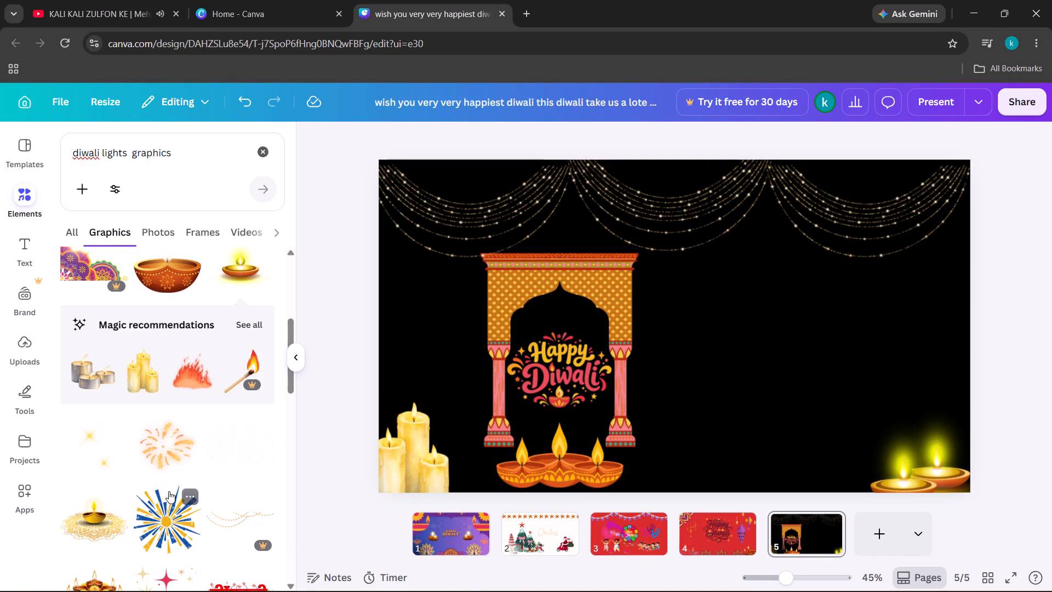
scroll(169, 491, down, 2)
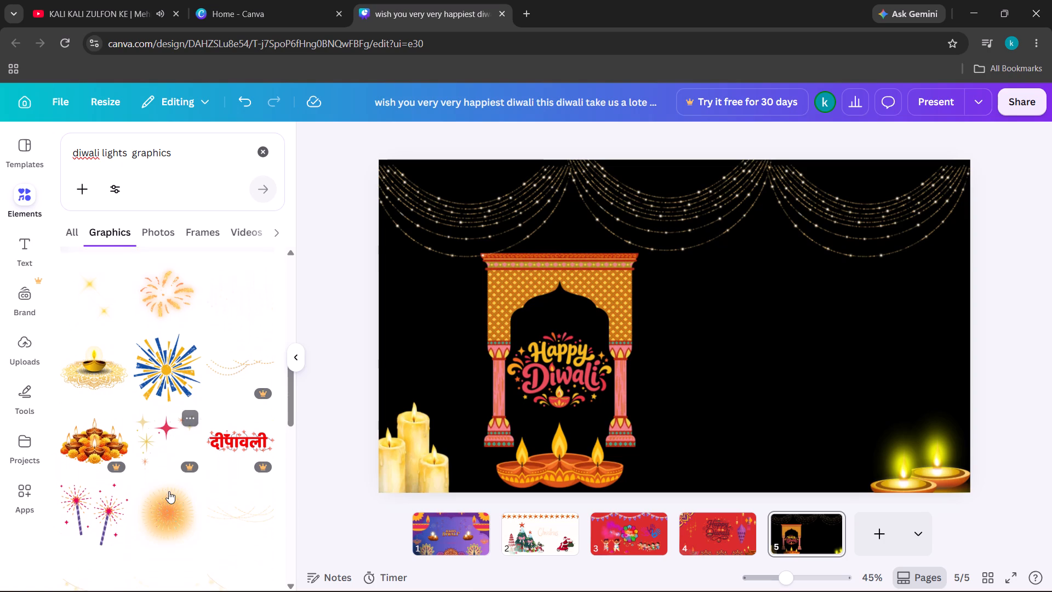
scroll(169, 491, down, 4)
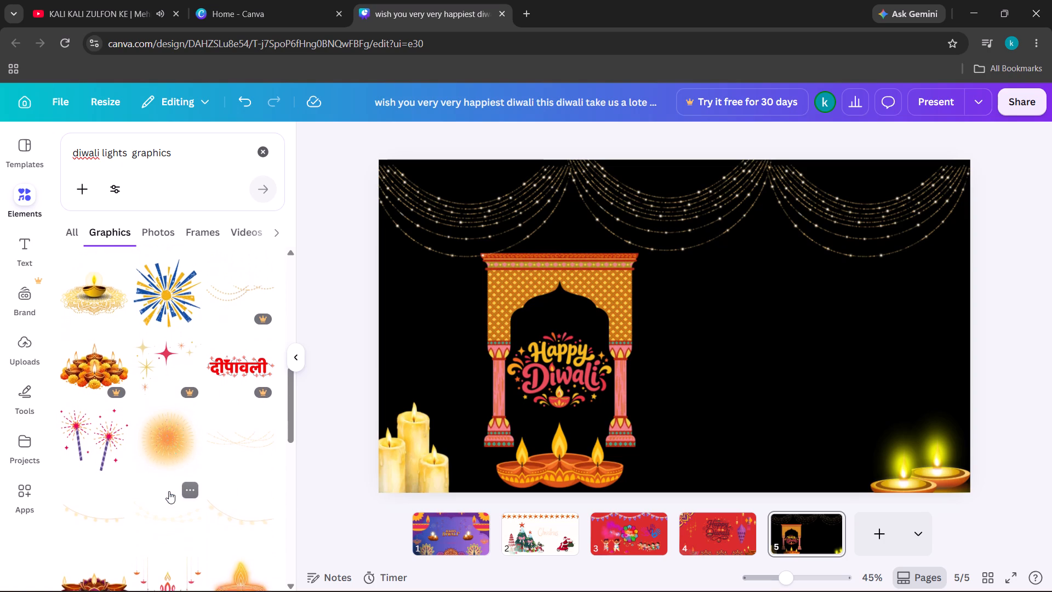
scroll(169, 491, down, 1)
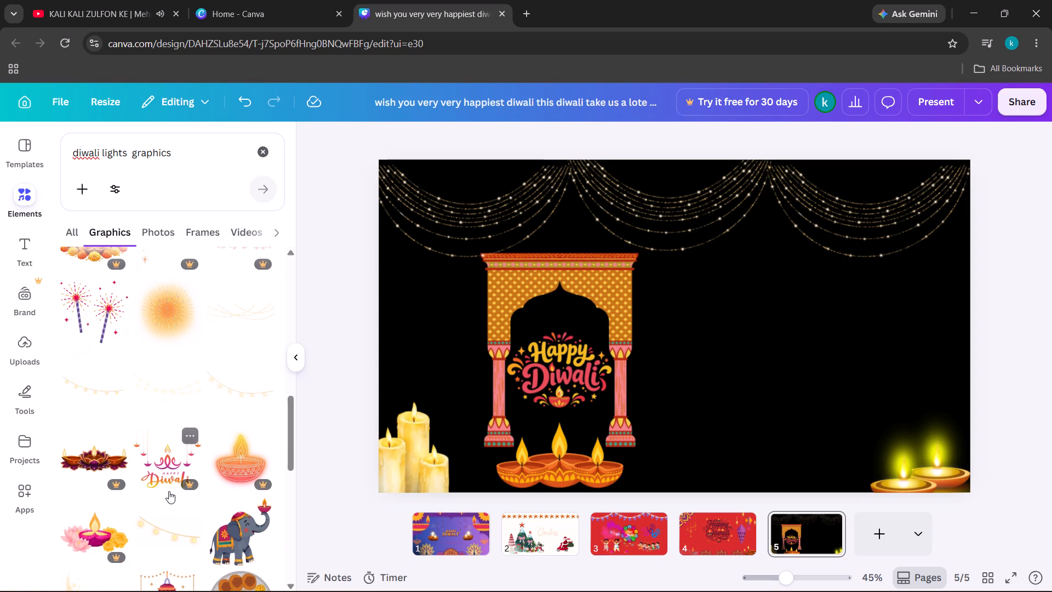
scroll(169, 491, down, 4)
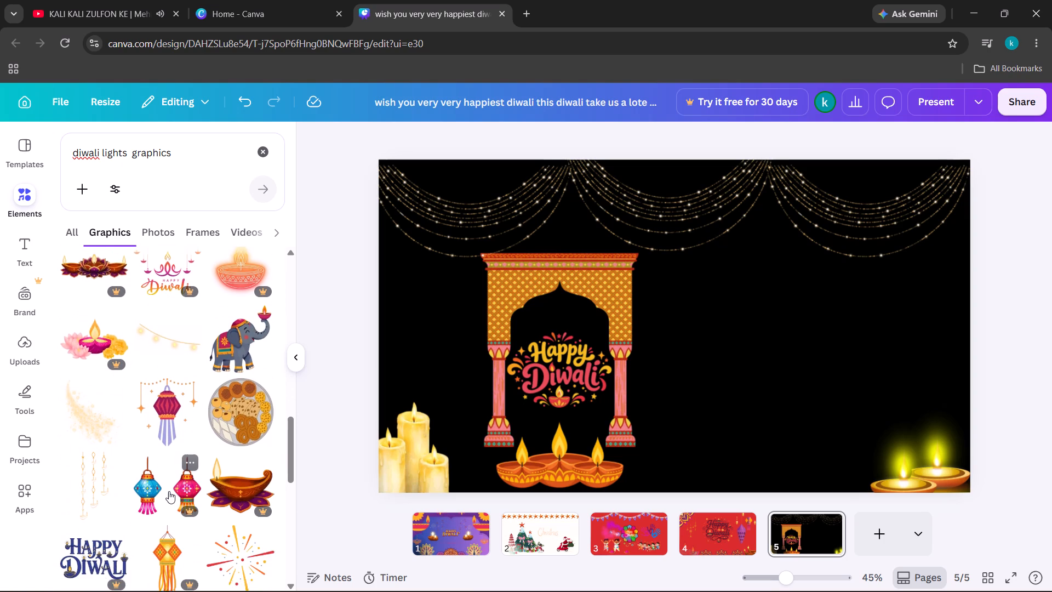
scroll(169, 491, down, 3)
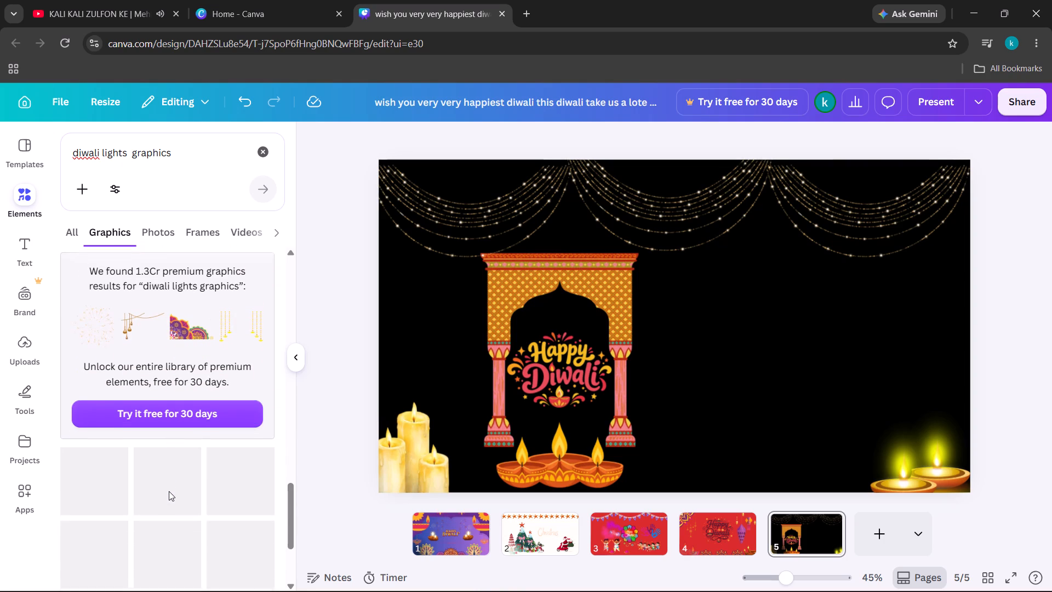
scroll(169, 491, down, 4)
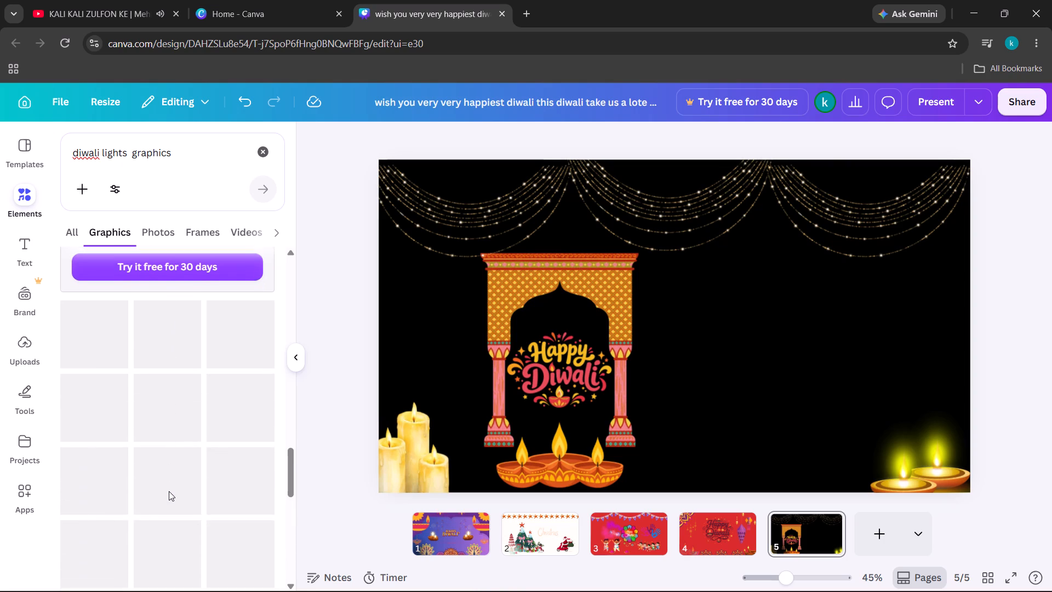
scroll(169, 491, down, 1)
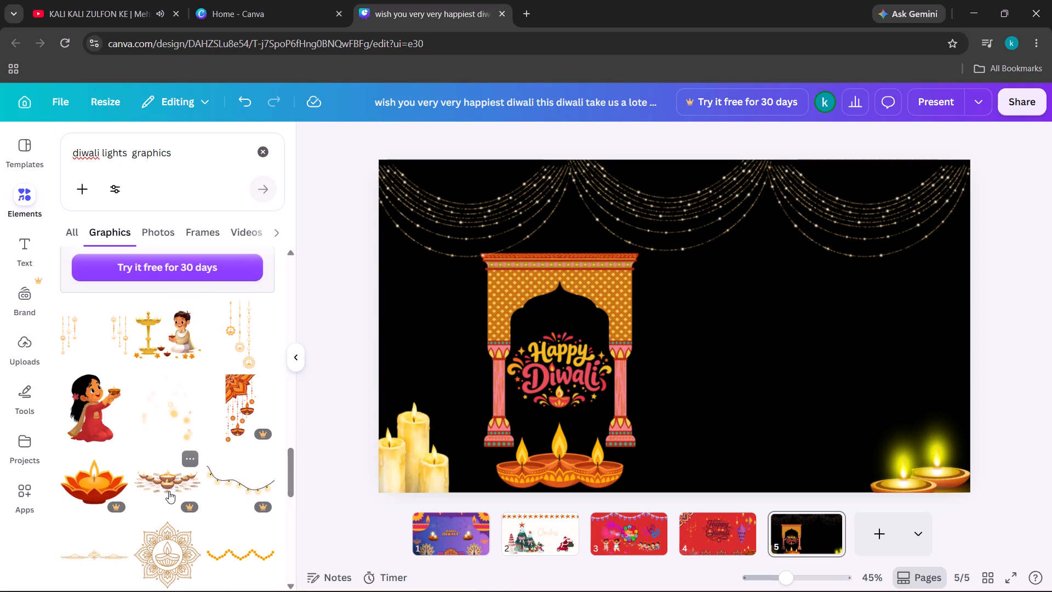
scroll(169, 491, down, 1)
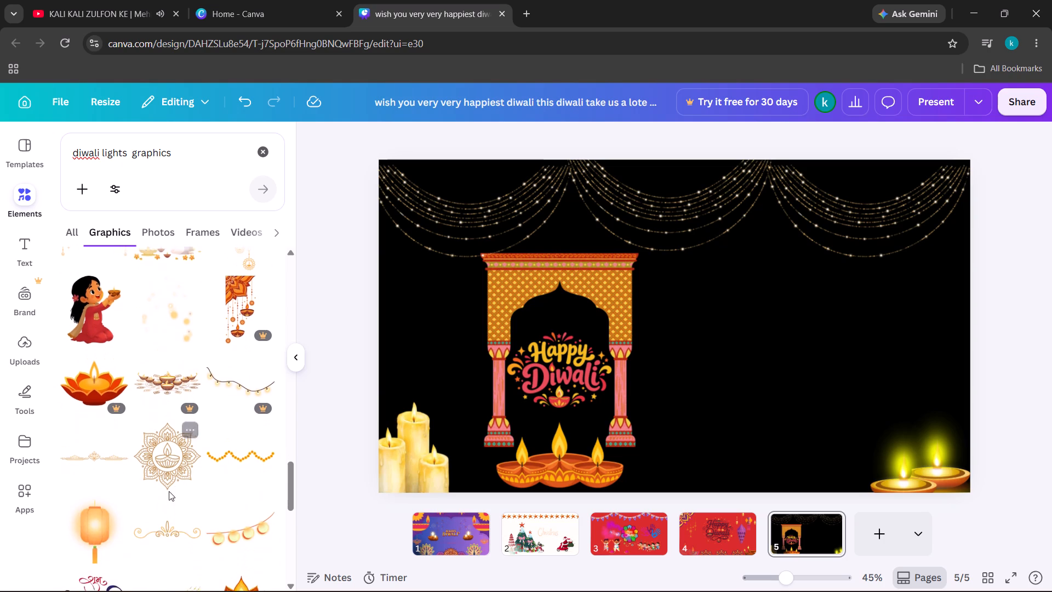
scroll(169, 491, down, 2)
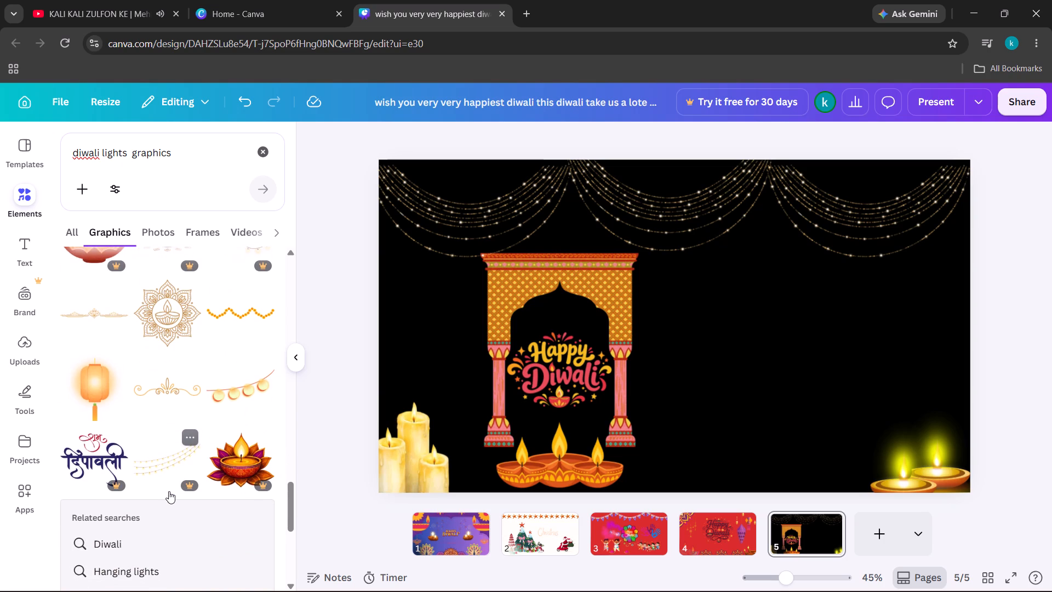
scroll(169, 491, down, 2)
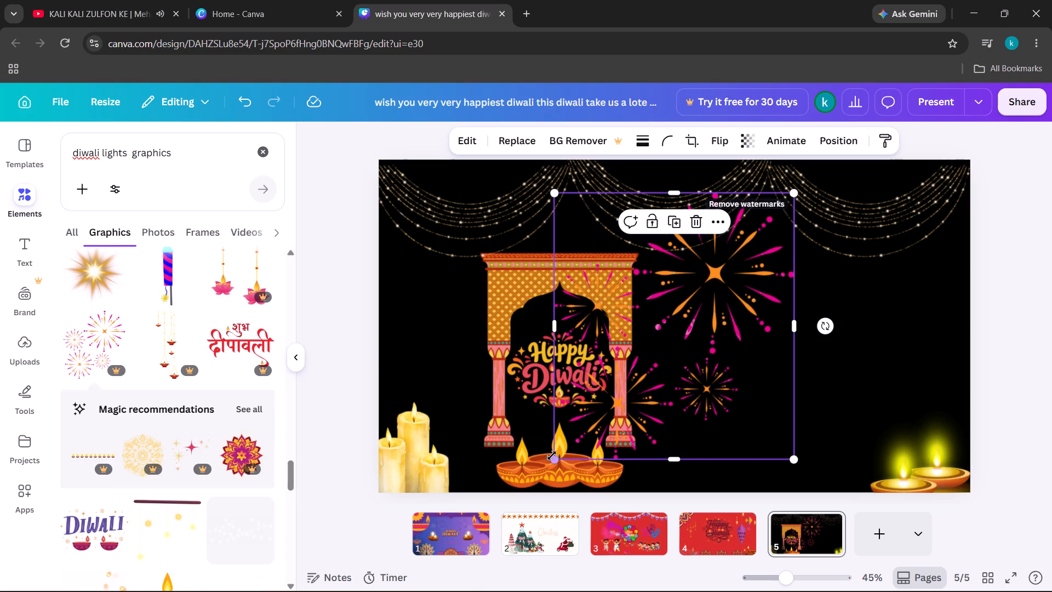
drag(552, 458, 751, 305)
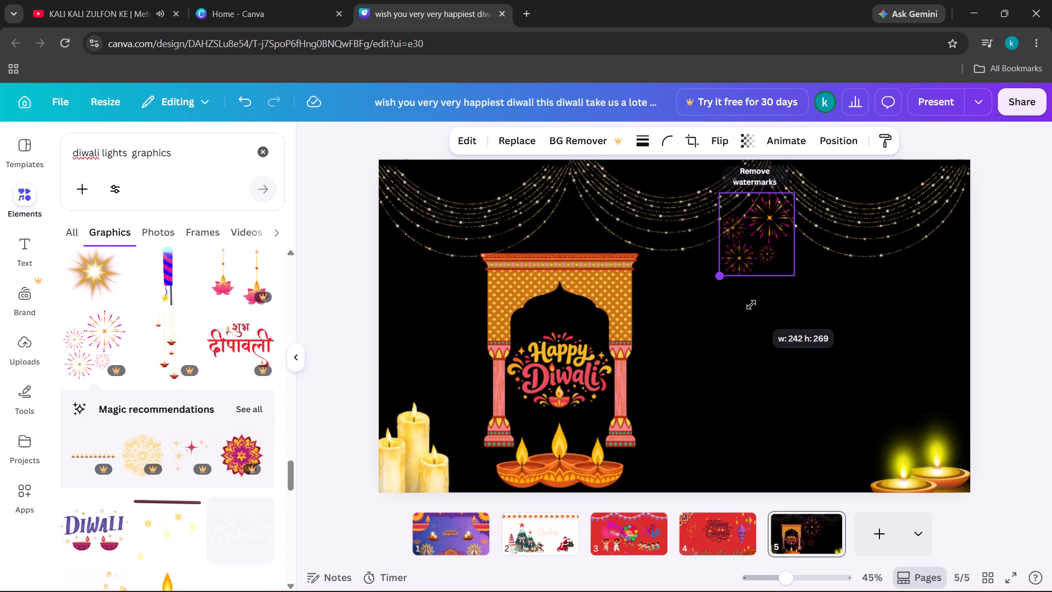
drag(751, 305, 754, 298)
drag(764, 254, 716, 334)
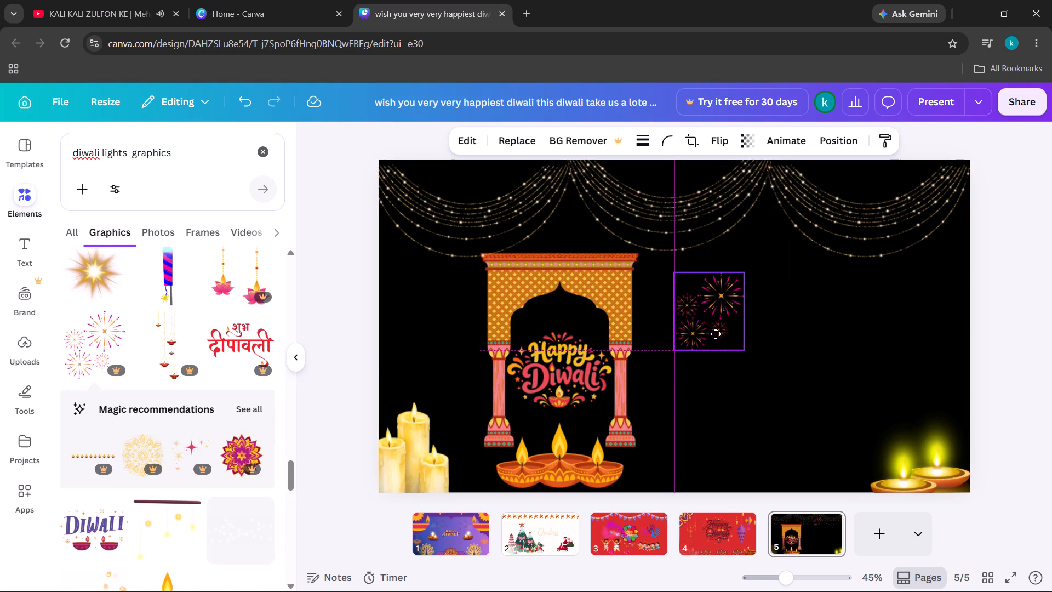
drag(716, 334, 725, 316)
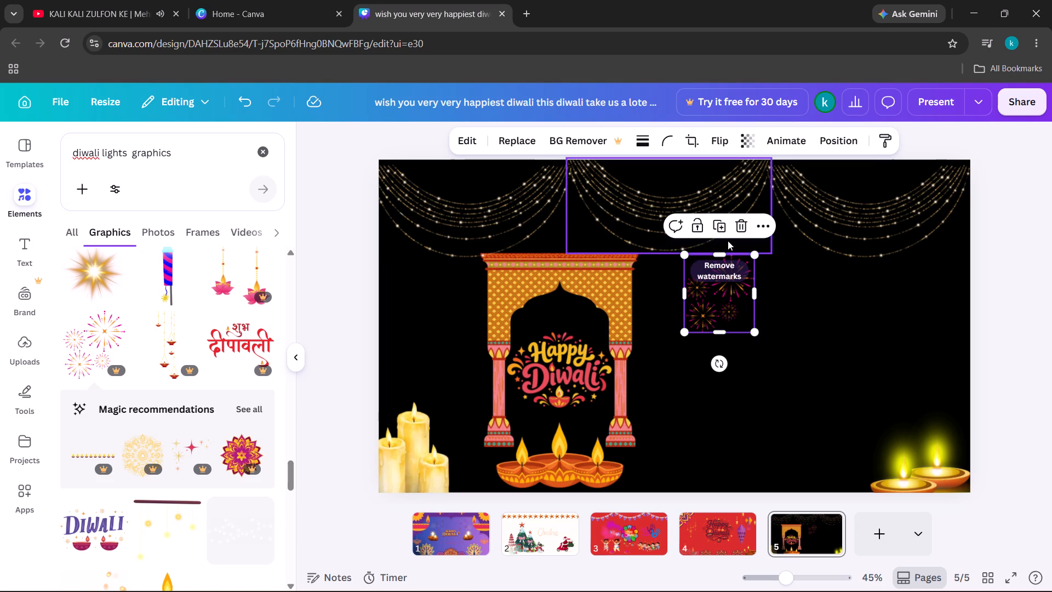
Duplicate the fireworks cluster and place the copy left of the arch, level with the original.
click(720, 233)
drag(727, 299, 804, 284)
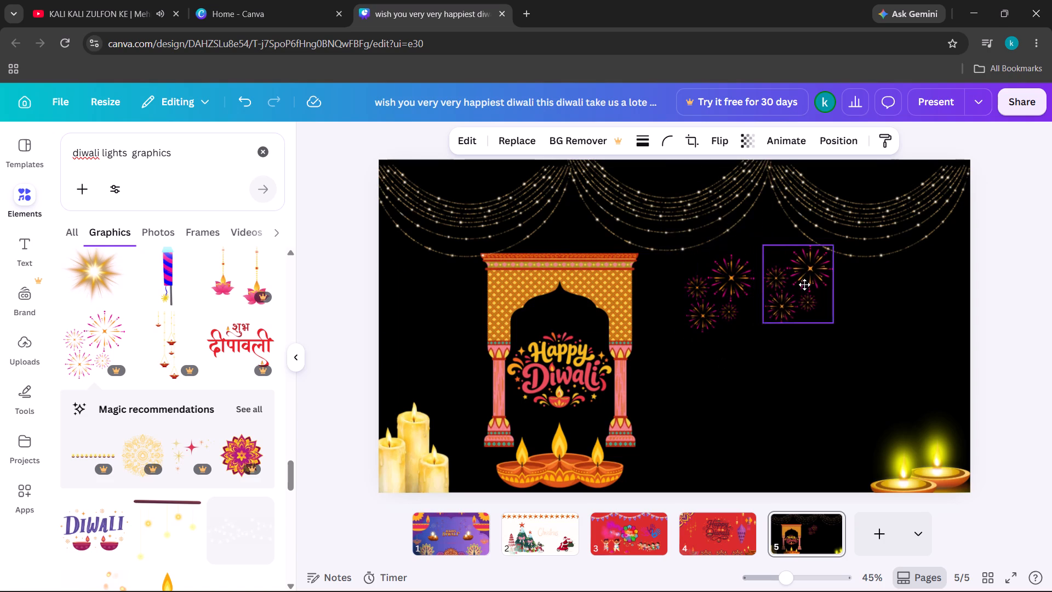
drag(804, 284, 434, 295)
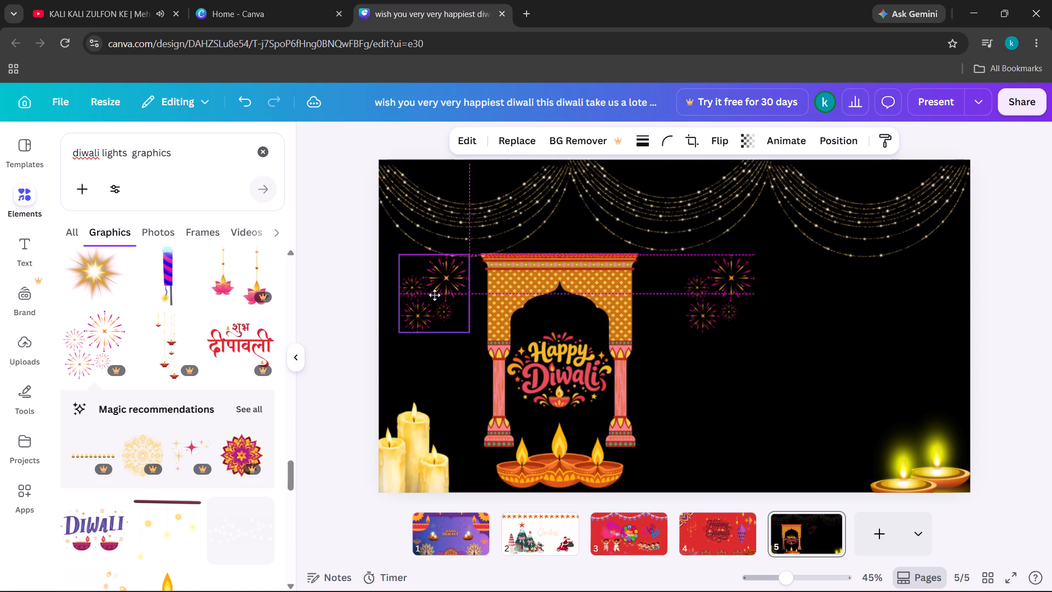
drag(434, 295, 435, 293)
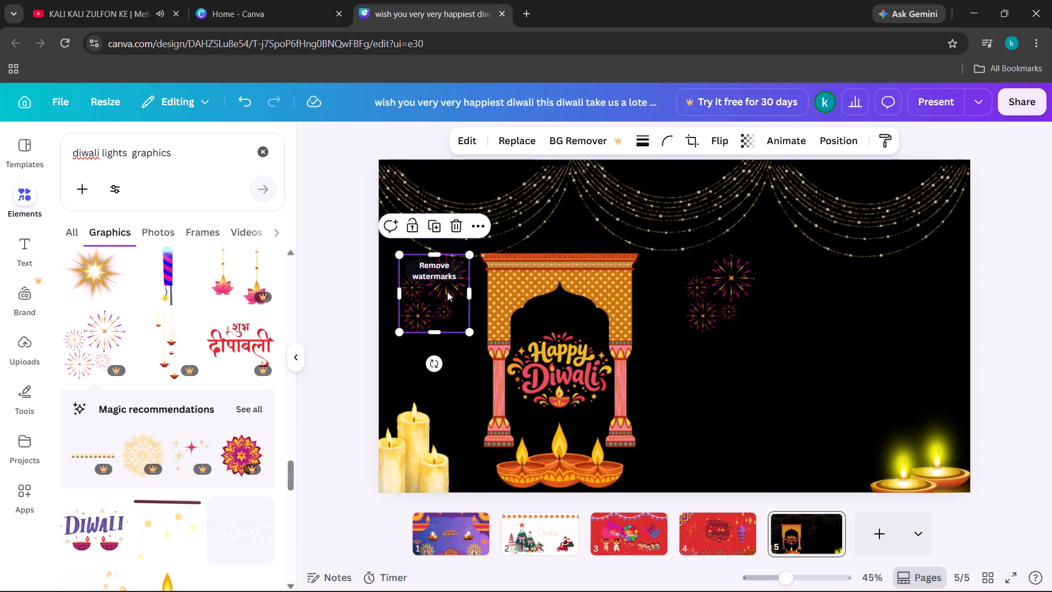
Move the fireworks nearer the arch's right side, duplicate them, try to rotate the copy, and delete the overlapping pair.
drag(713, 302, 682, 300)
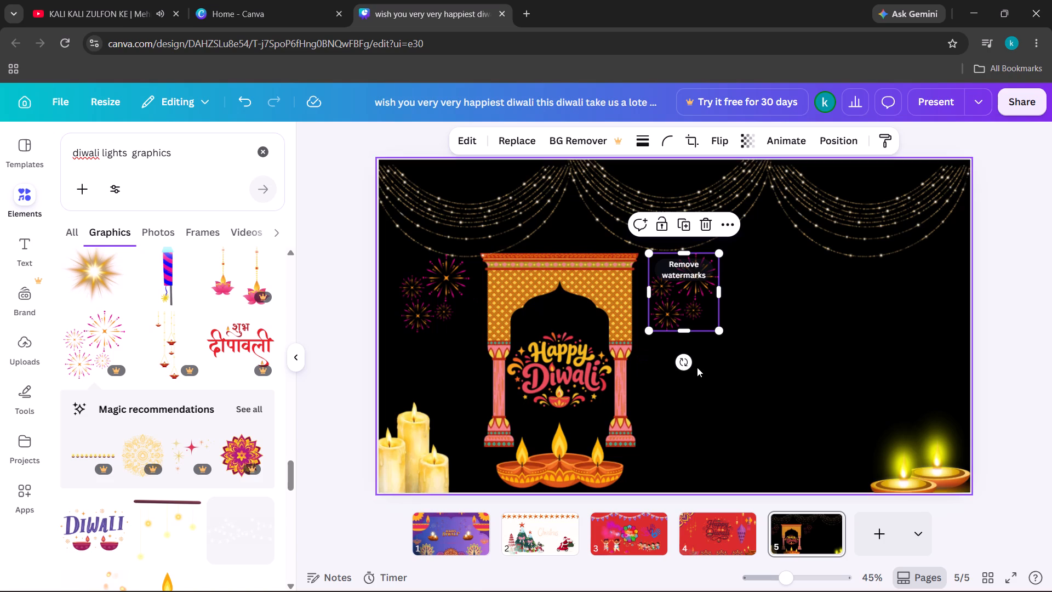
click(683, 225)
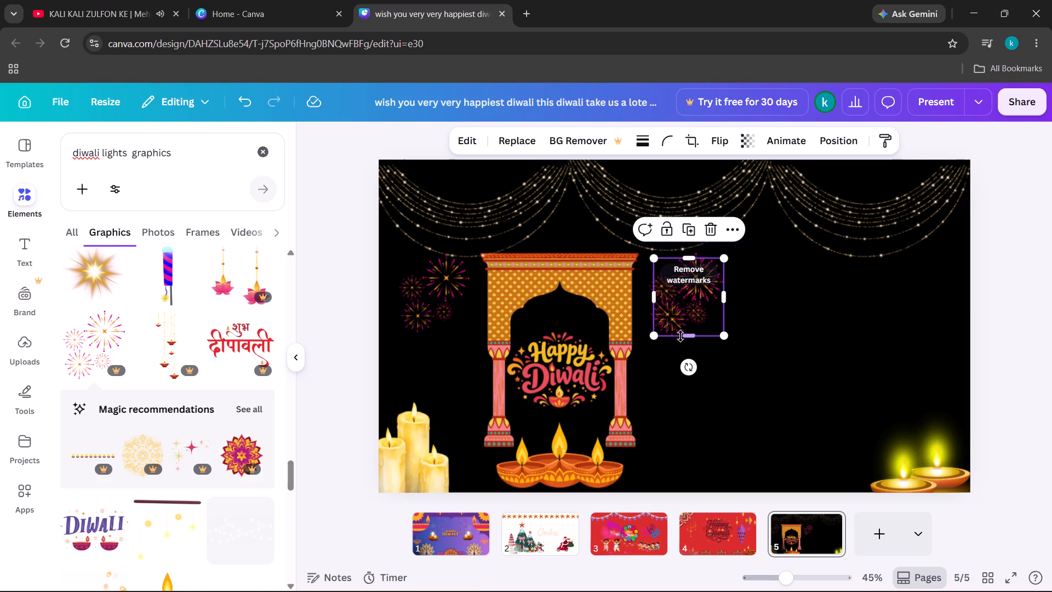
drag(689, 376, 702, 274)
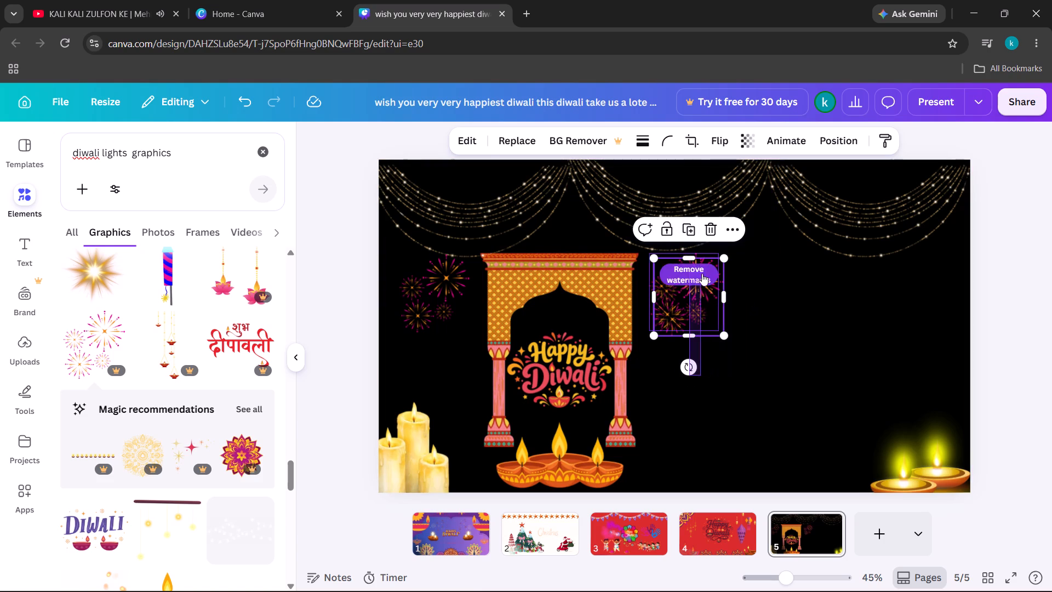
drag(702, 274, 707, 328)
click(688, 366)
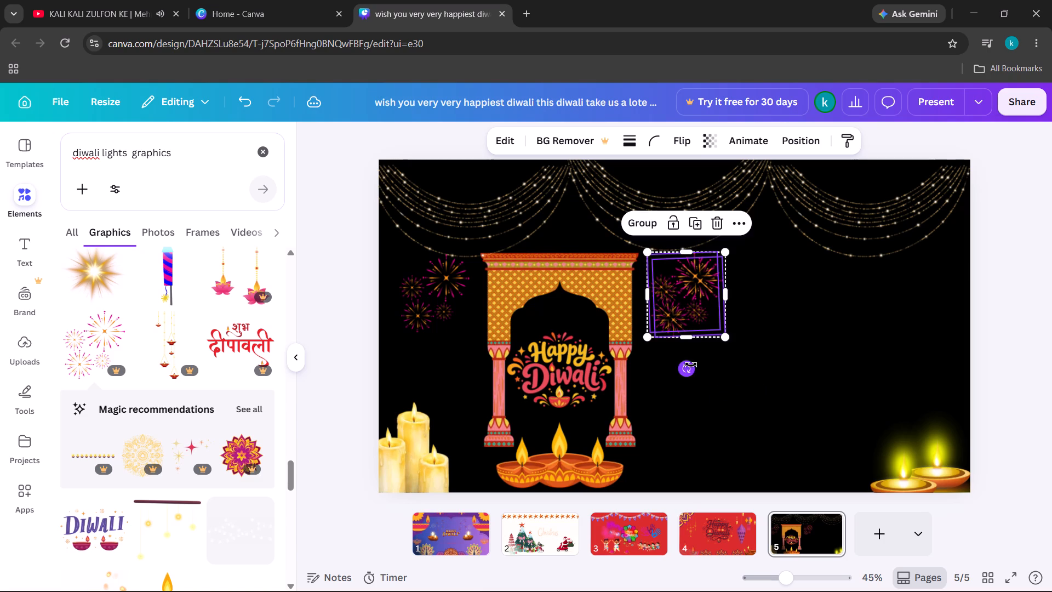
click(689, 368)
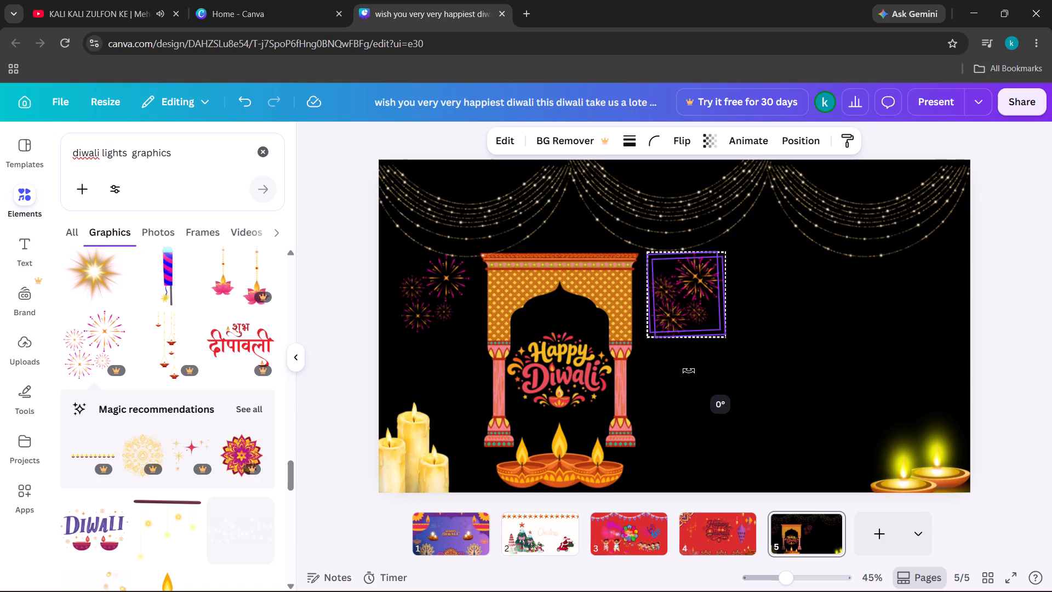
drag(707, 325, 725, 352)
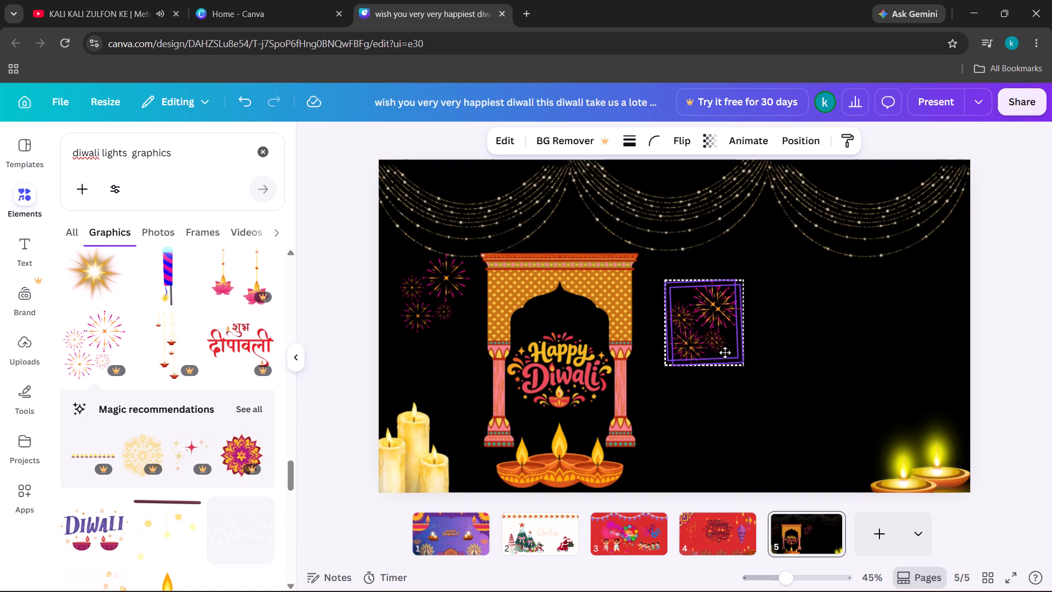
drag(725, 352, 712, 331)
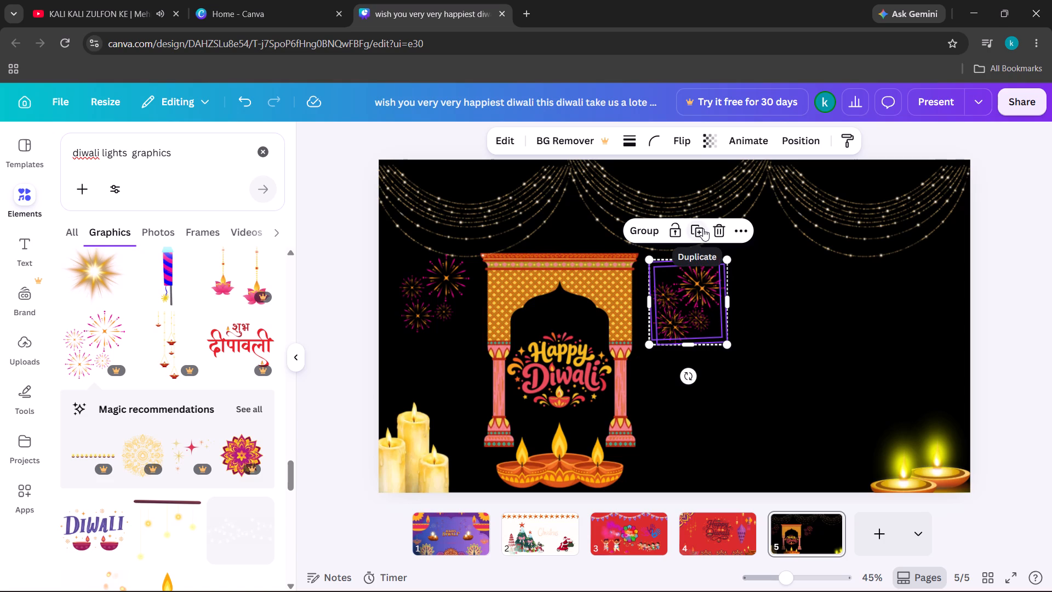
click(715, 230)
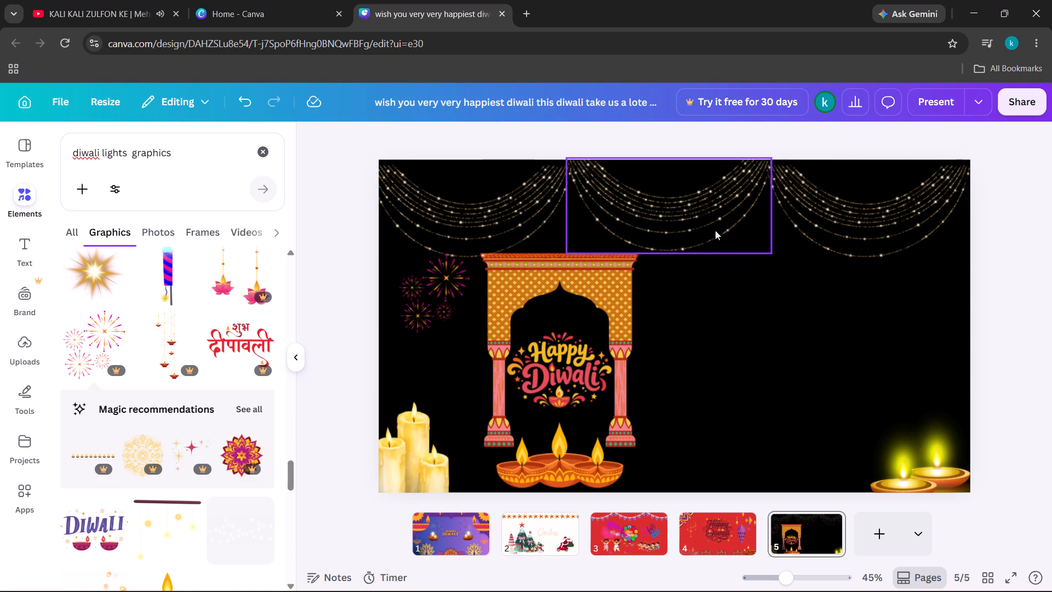
Duplicate the fireworks left of the arch and place the copy close to the arch's upper right side.
click(434, 304)
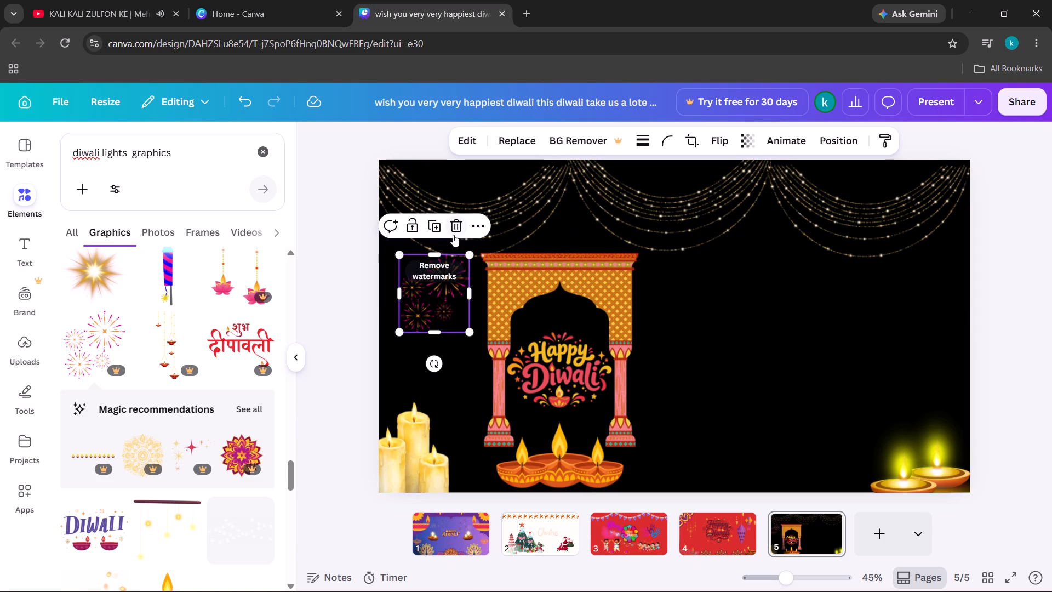
click(432, 231)
drag(431, 317, 673, 297)
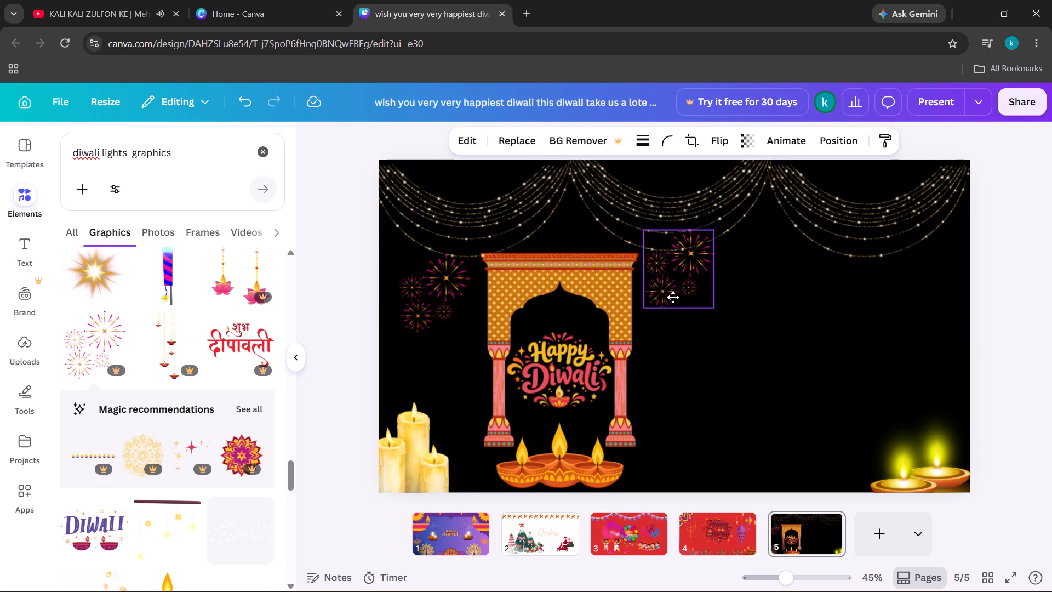
drag(673, 297, 671, 321)
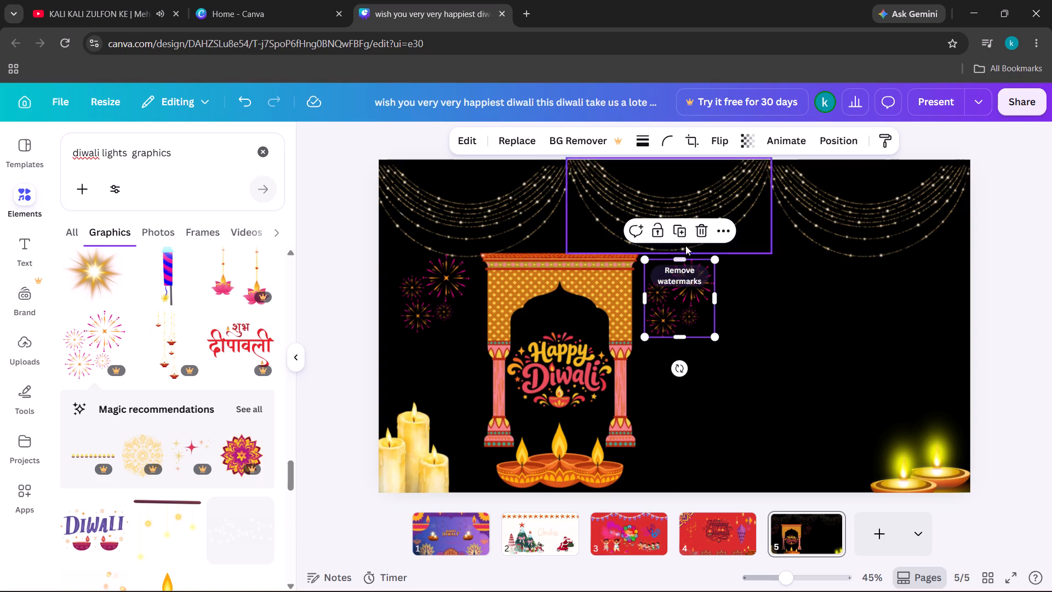
Duplicate the fireworks right of the arch, rotate the copy about a quarter turn clockwise, and overlap it just below the first cluster.
click(682, 234)
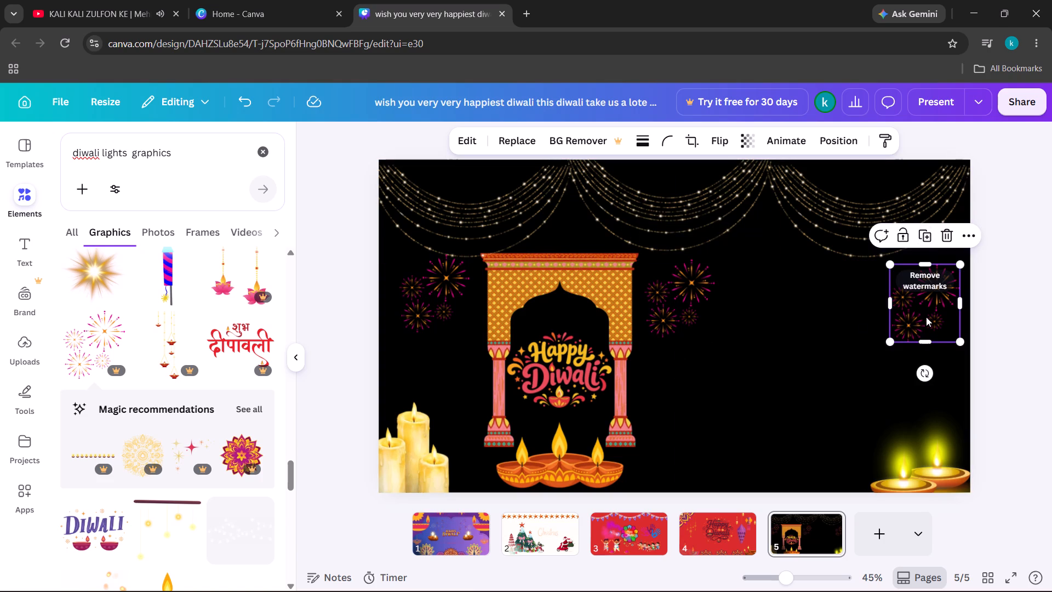
drag(926, 317, 743, 355)
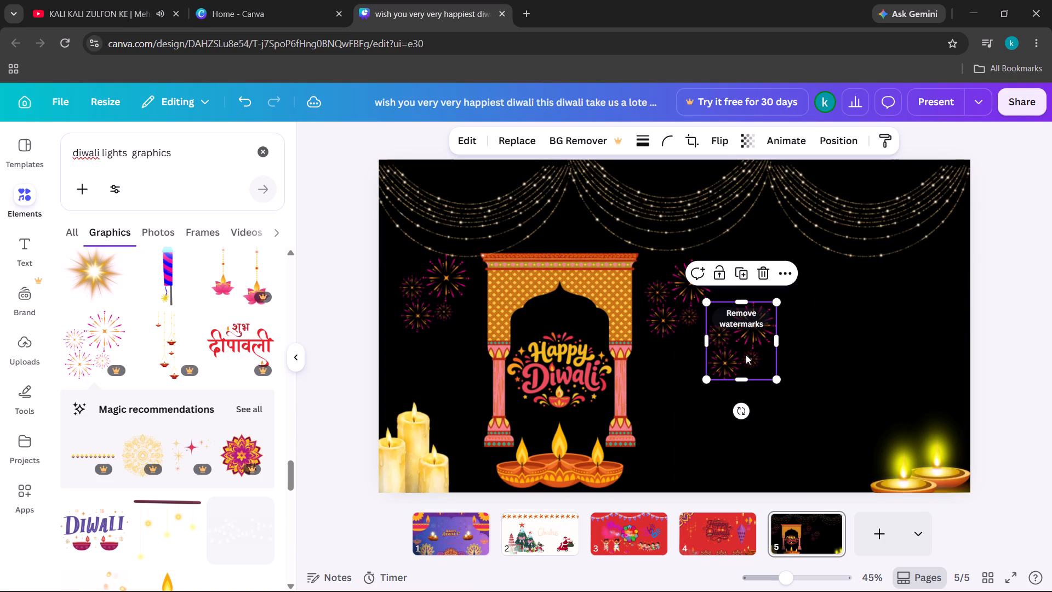
drag(737, 414, 744, 315)
drag(731, 329, 684, 323)
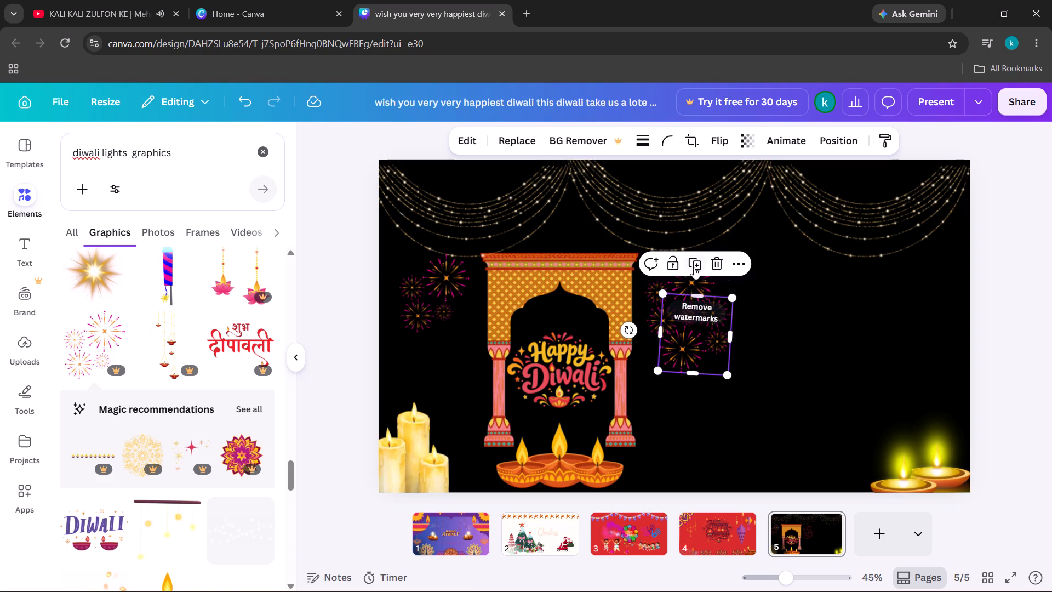
Duplicate the rotated fireworks and place the copy left of the arch, overlapping just below the fireworks there.
click(694, 267)
drag(708, 396, 547, 389)
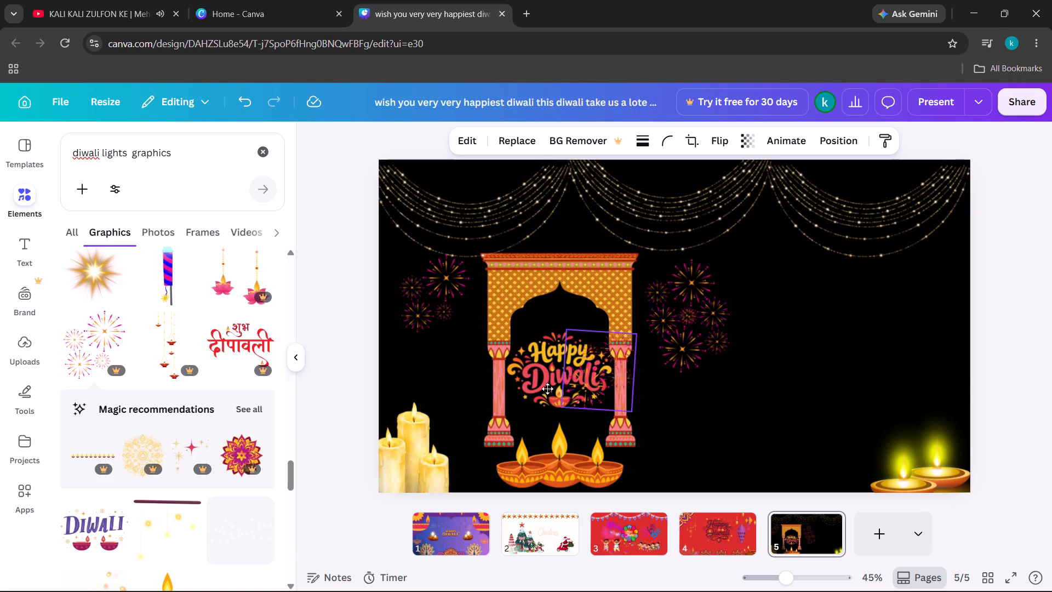
drag(547, 389, 449, 362)
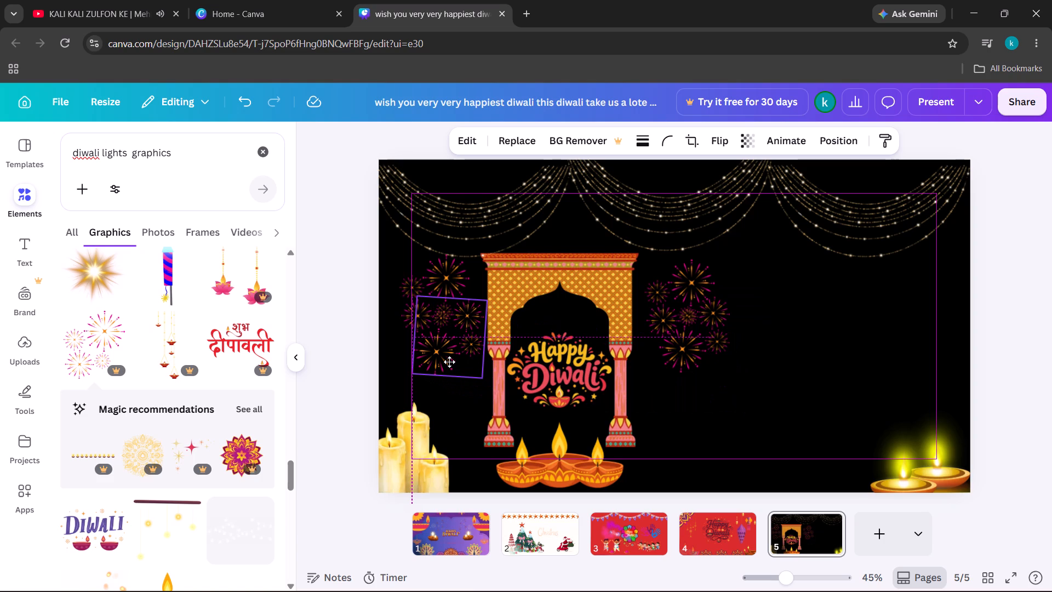
drag(449, 362, 445, 361)
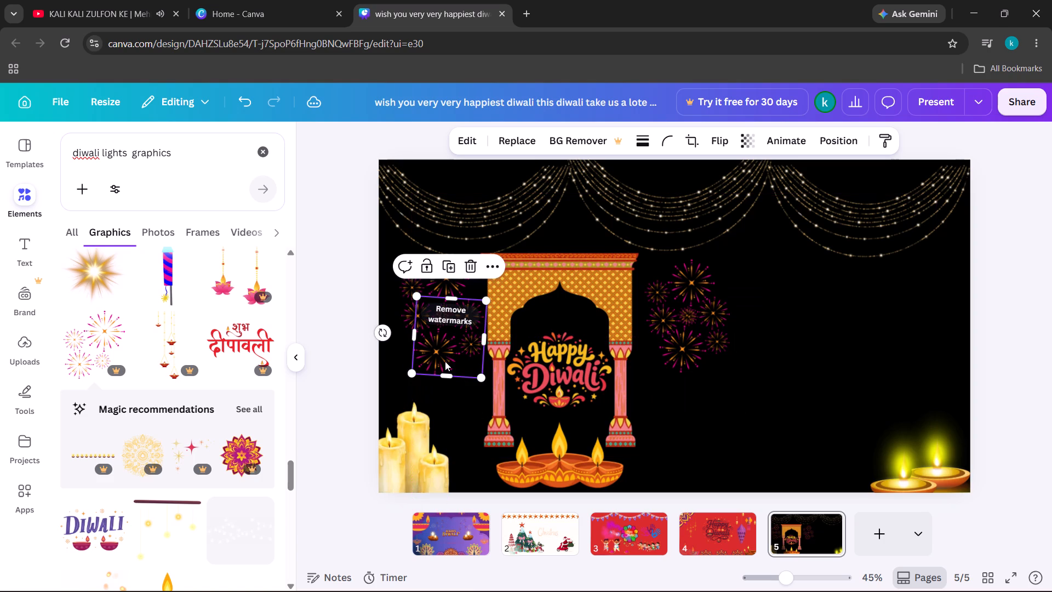
click(358, 346)
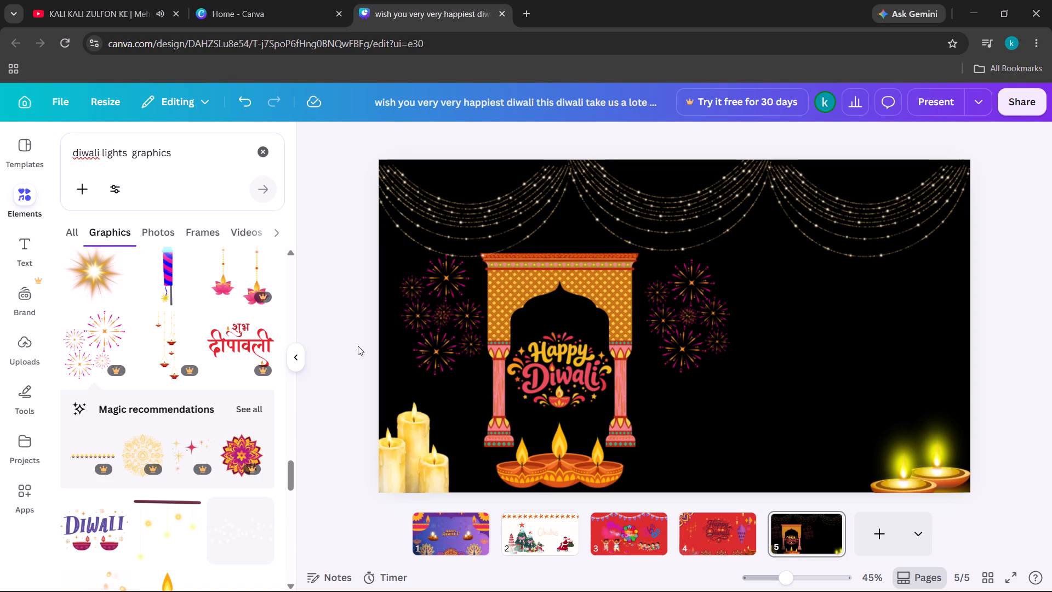
click(181, 341)
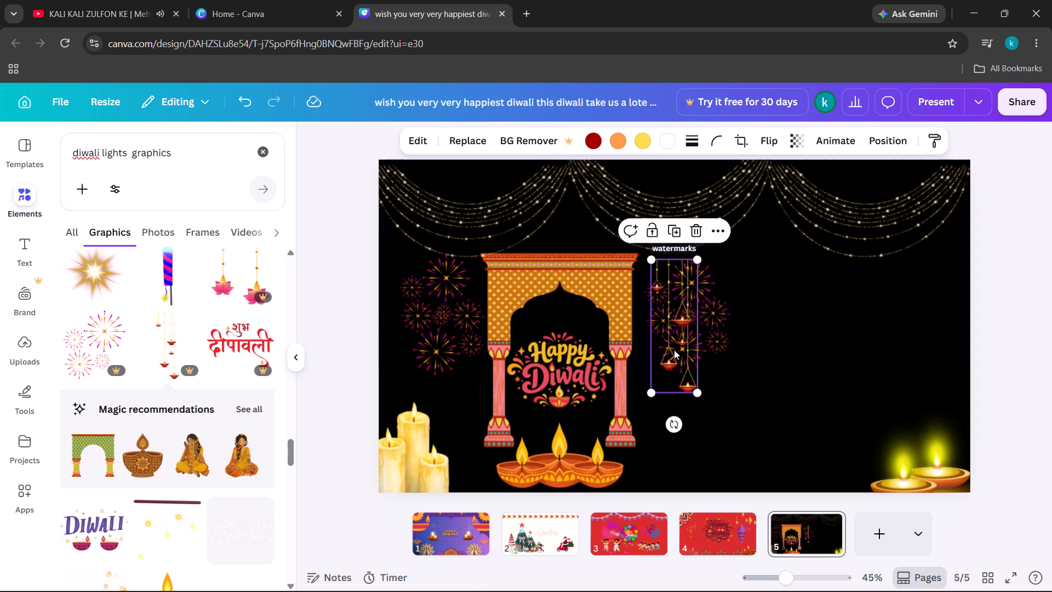
drag(653, 394, 604, 424)
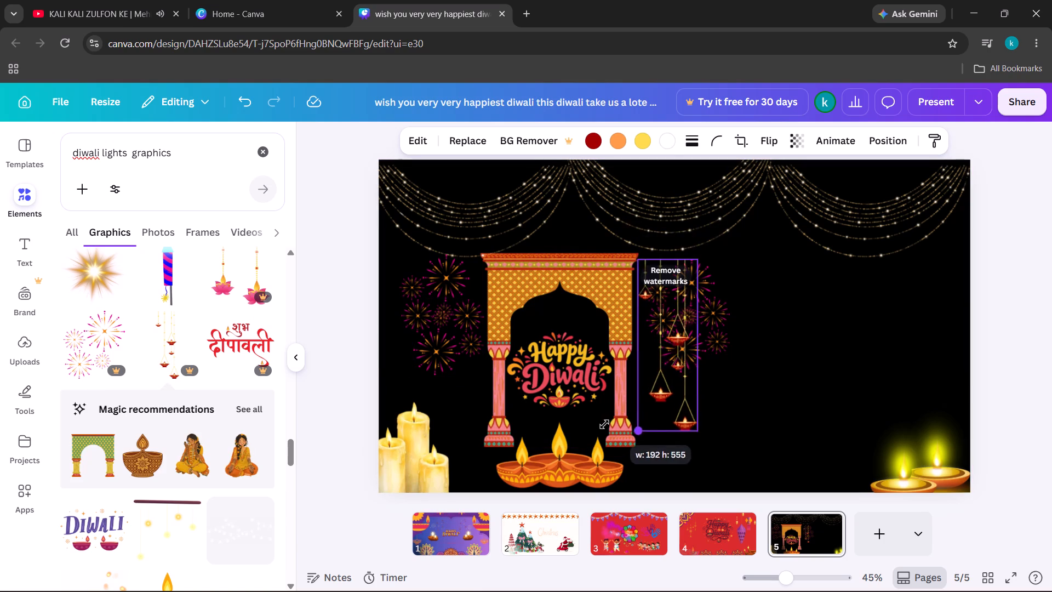
drag(604, 424, 585, 445)
drag(666, 415, 940, 316)
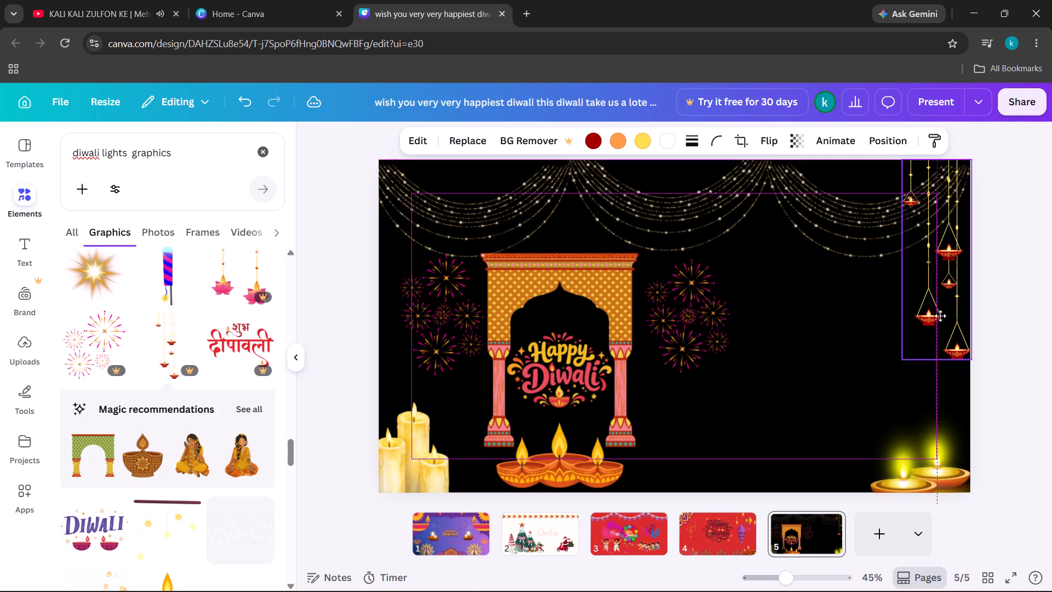
drag(940, 316, 936, 373)
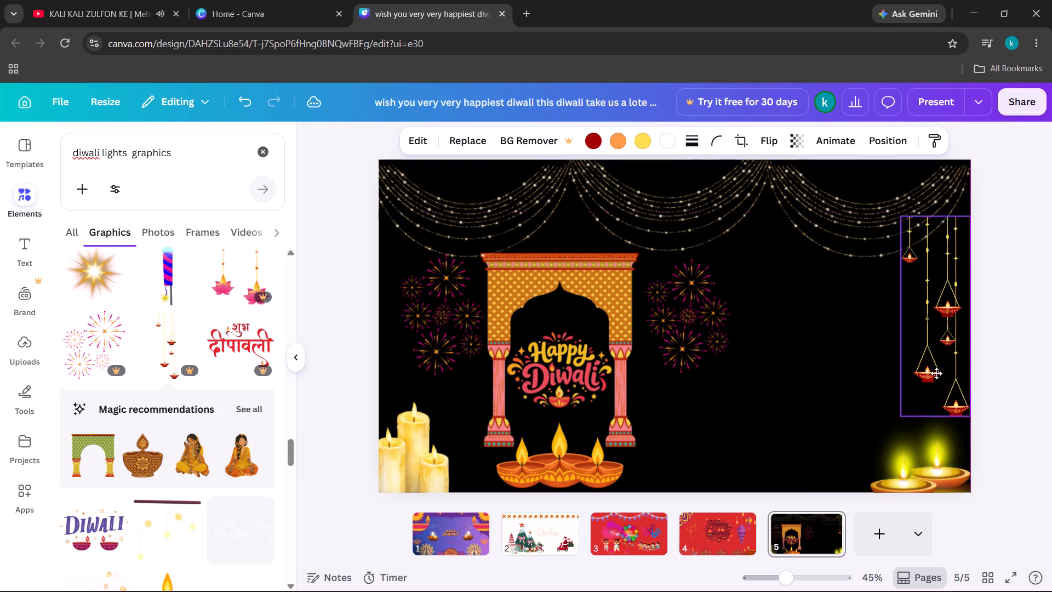
drag(936, 373, 935, 355)
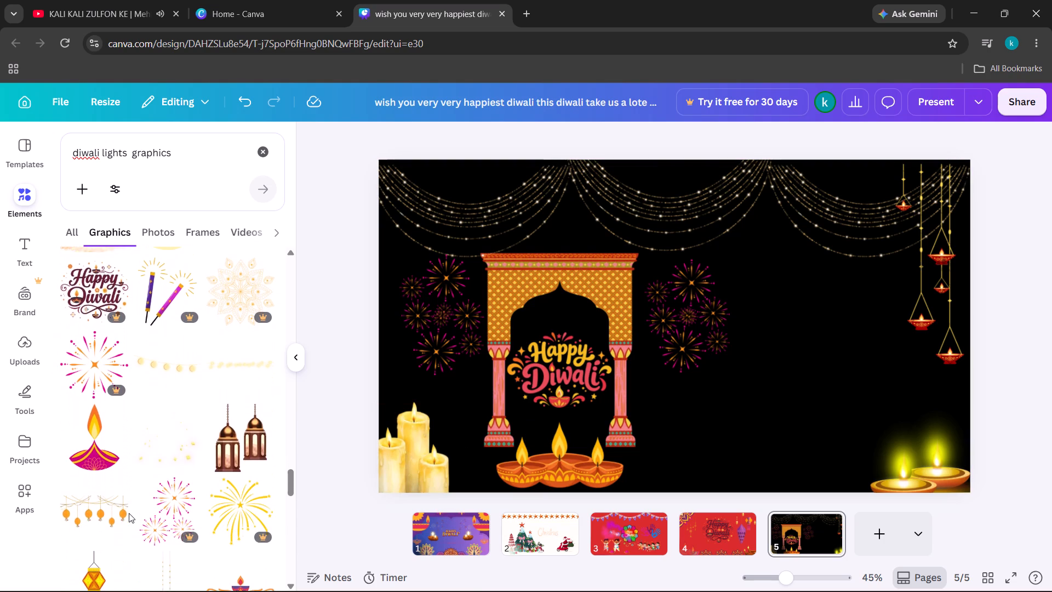
scroll(129, 513, down, 1)
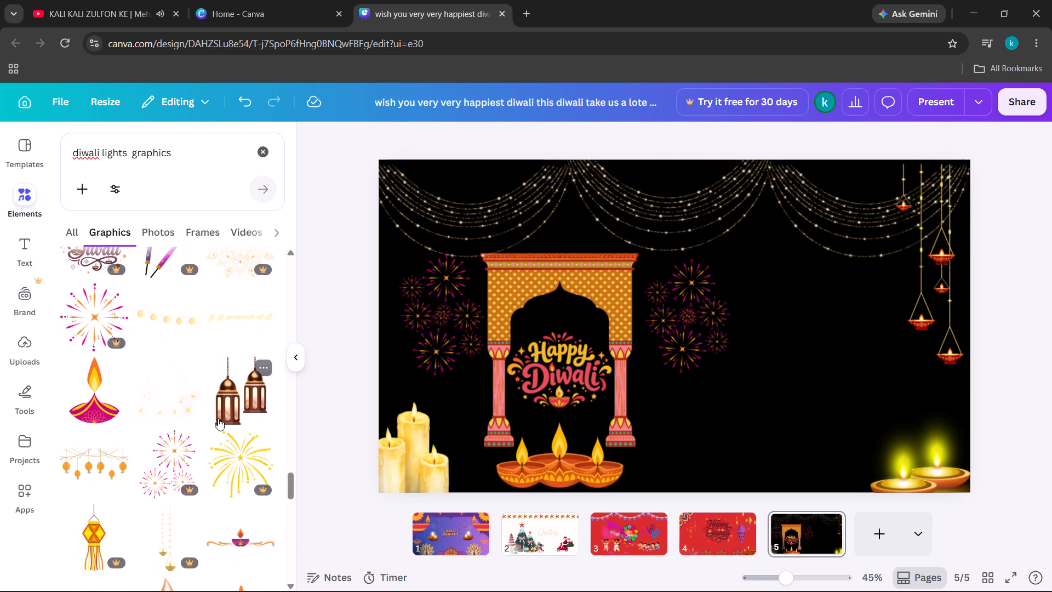
scroll(218, 418, down, 2)
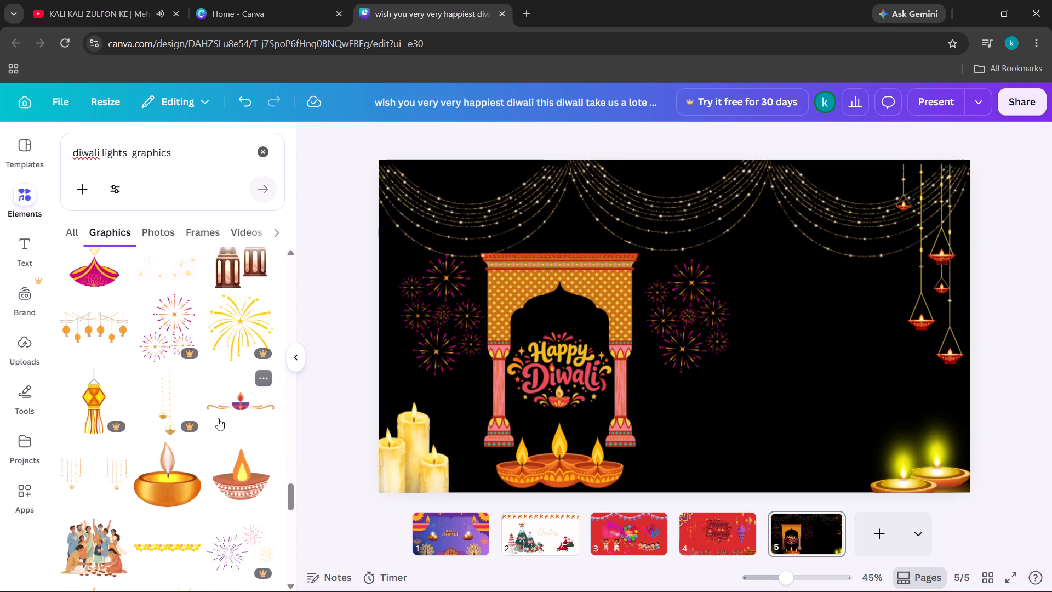
scroll(218, 418, down, 3)
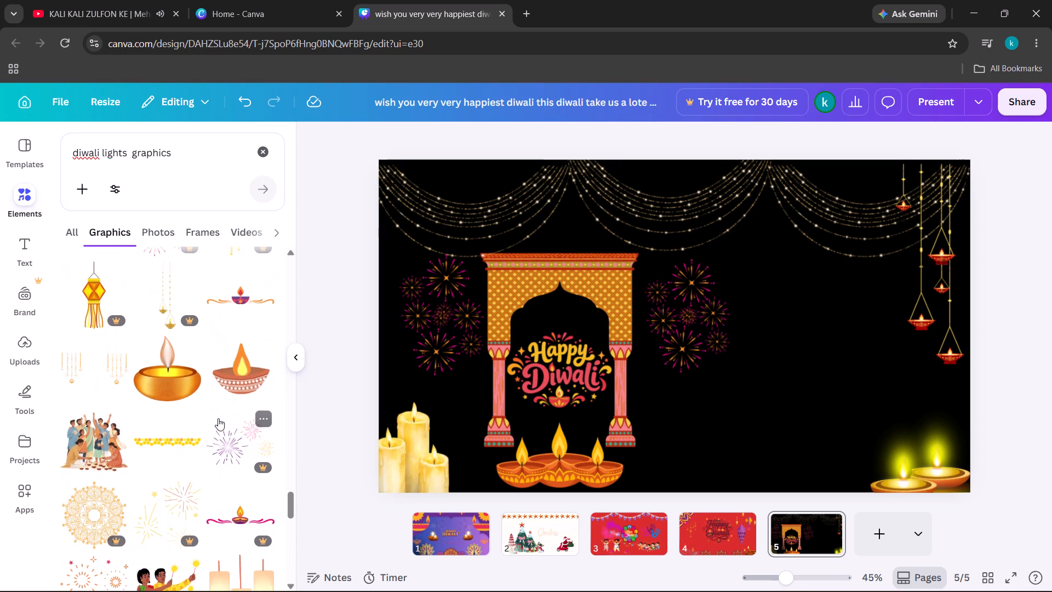
scroll(218, 418, down, 2)
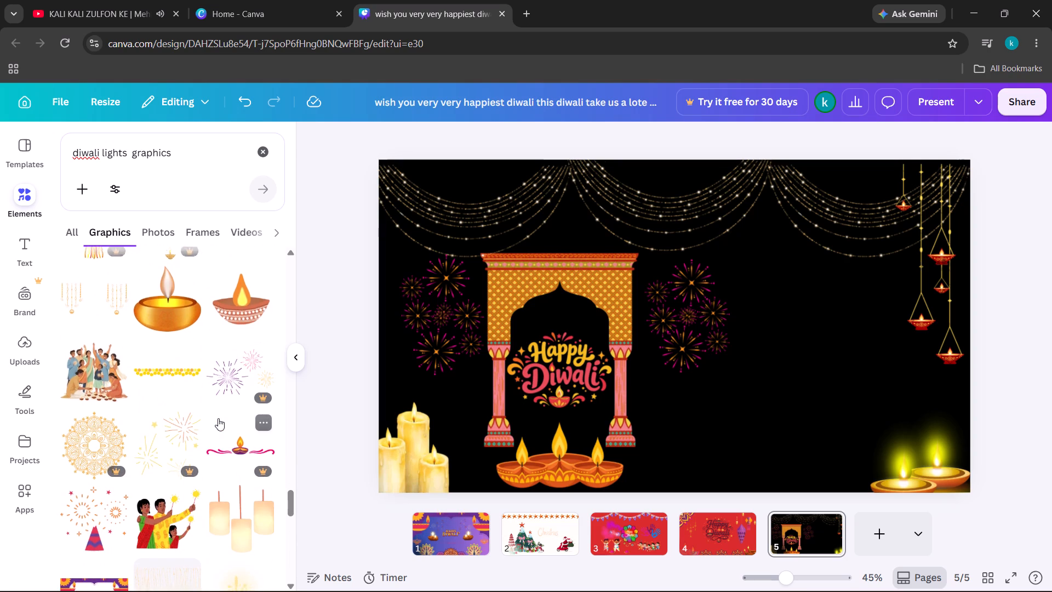
scroll(218, 418, down, 4)
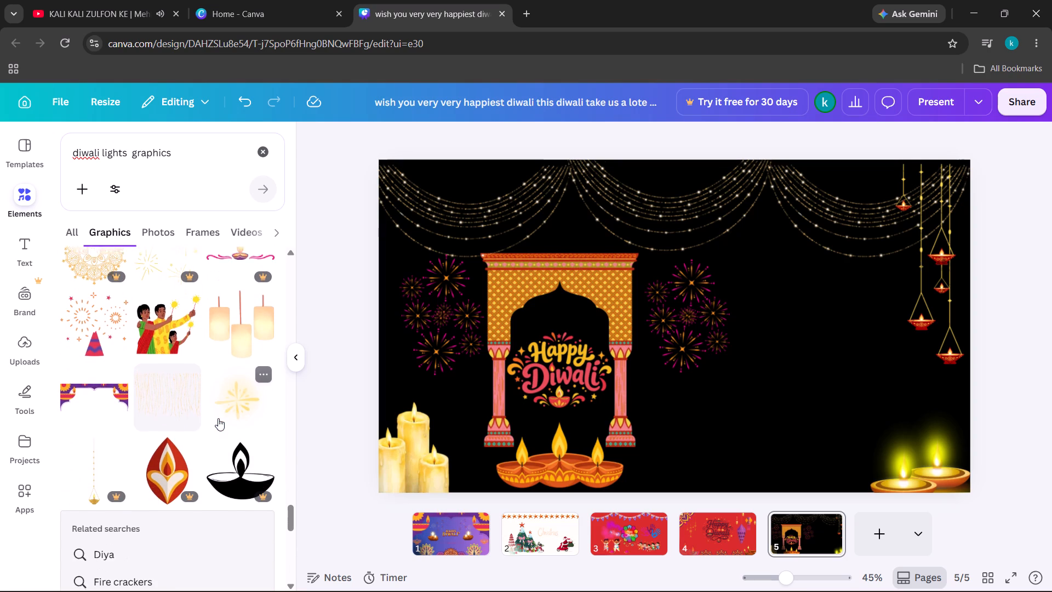
scroll(218, 418, down, 2)
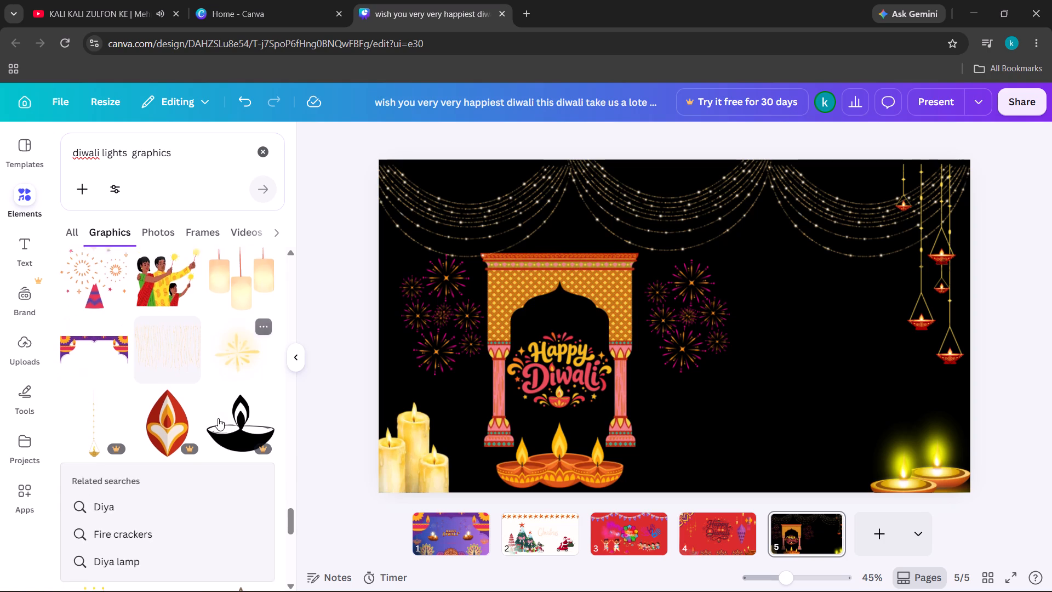
scroll(218, 418, down, 1)
scroll(218, 418, right, 4)
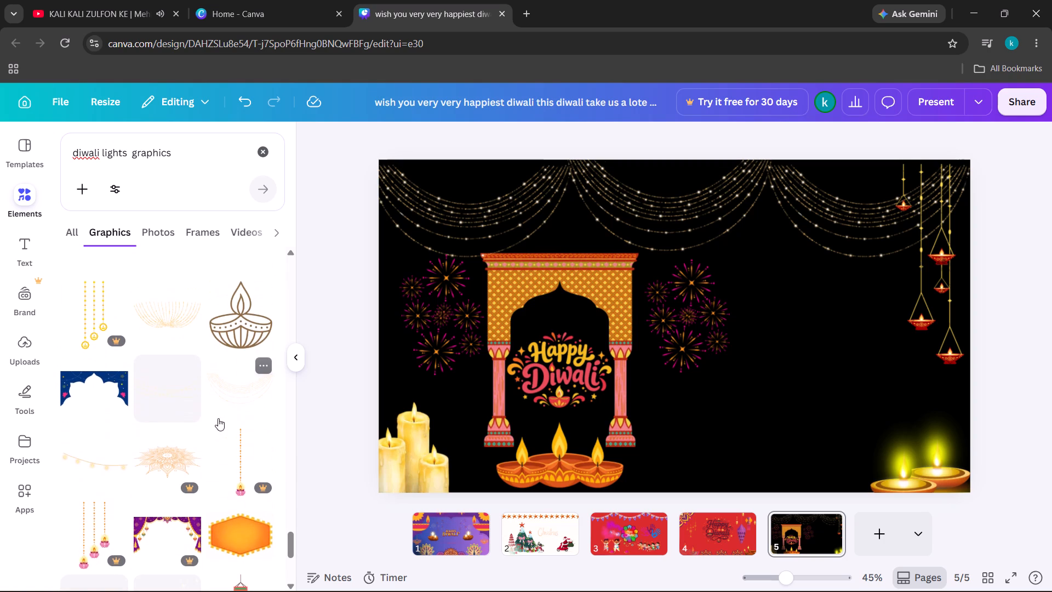
scroll(218, 418, down, 1)
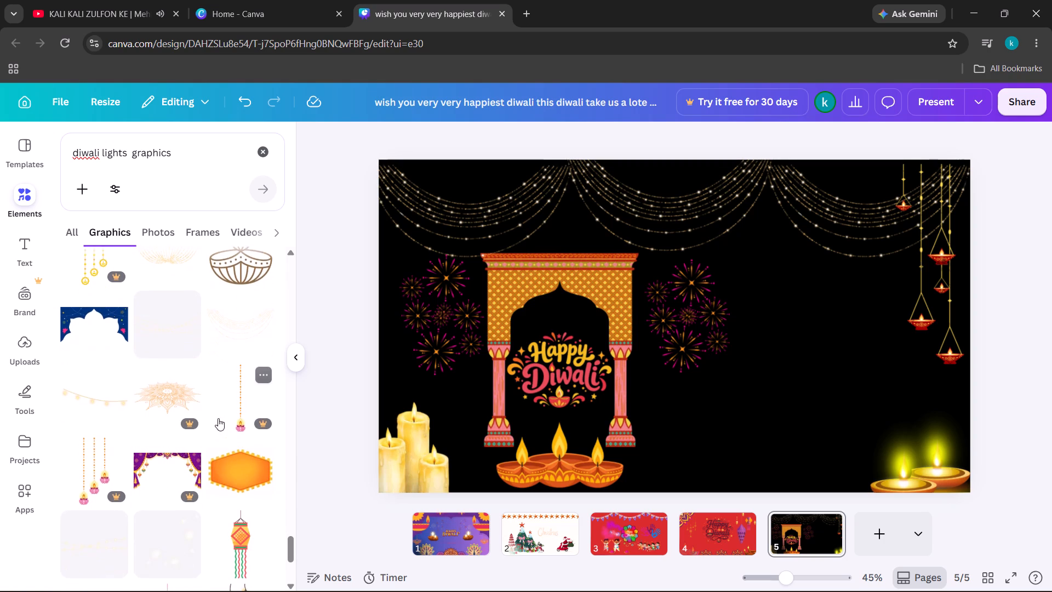
scroll(218, 418, down, 1)
Add the draped fairy-lights graphic and place it over the black page's top-left corner, with its upper half beyond the top edge.
scroll(218, 418, up, 1)
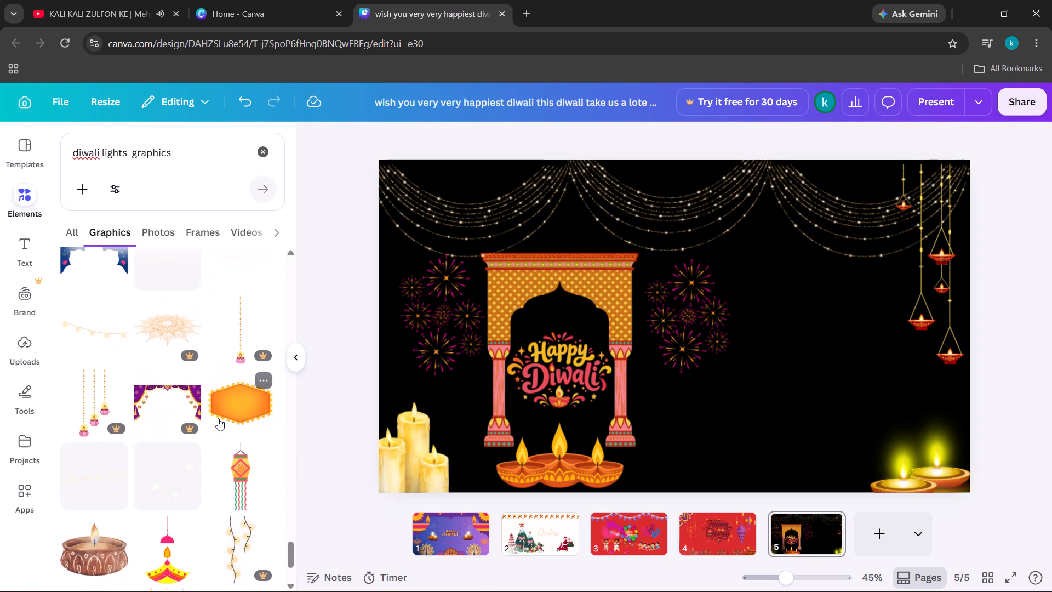
scroll(218, 418, up, 3)
scroll(218, 418, down, 2)
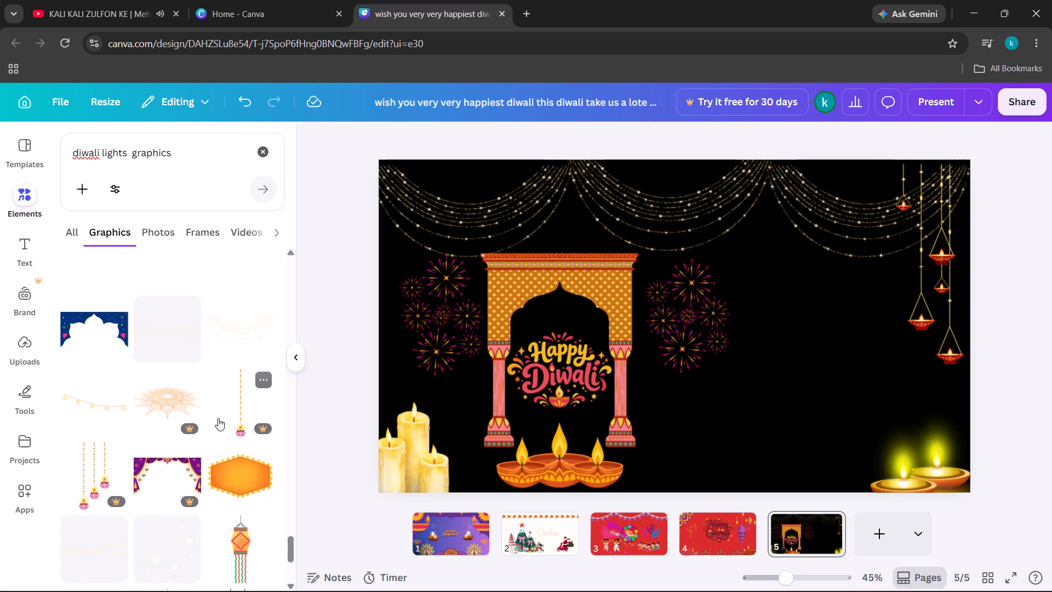
click(244, 337)
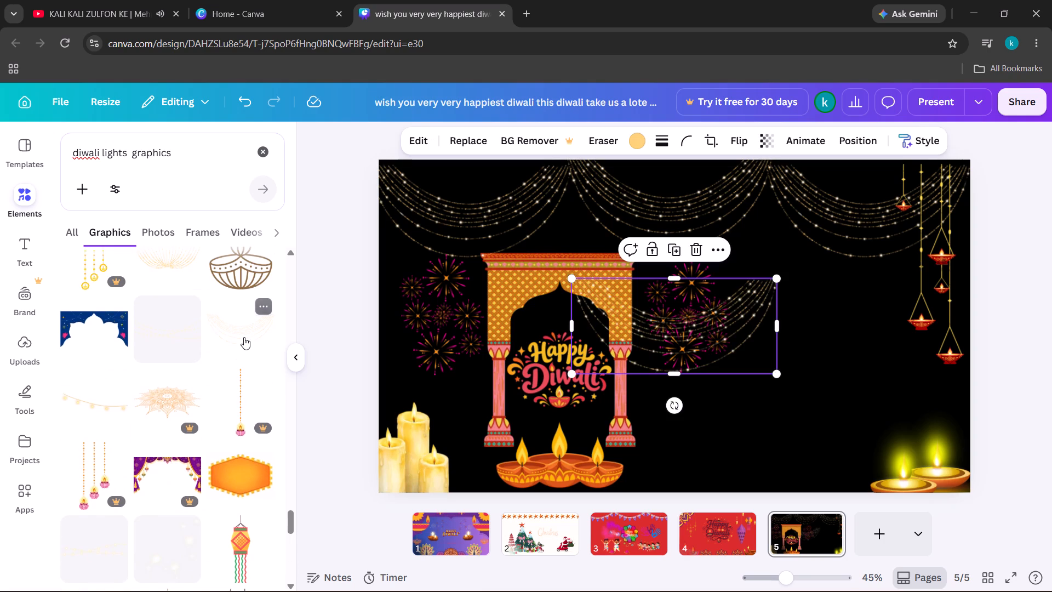
drag(669, 327, 510, 147)
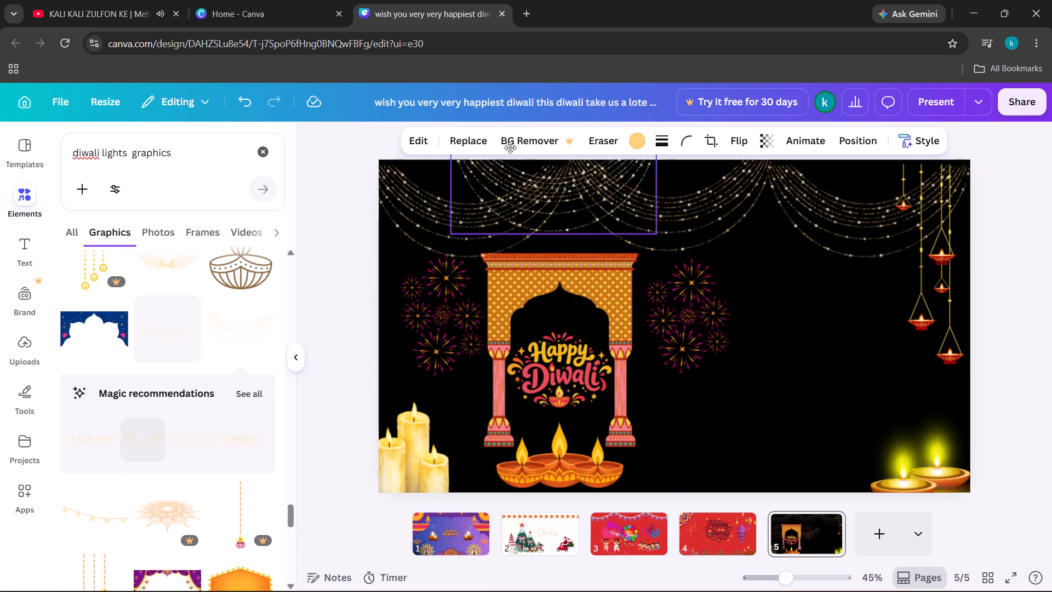
drag(510, 147, 464, 153)
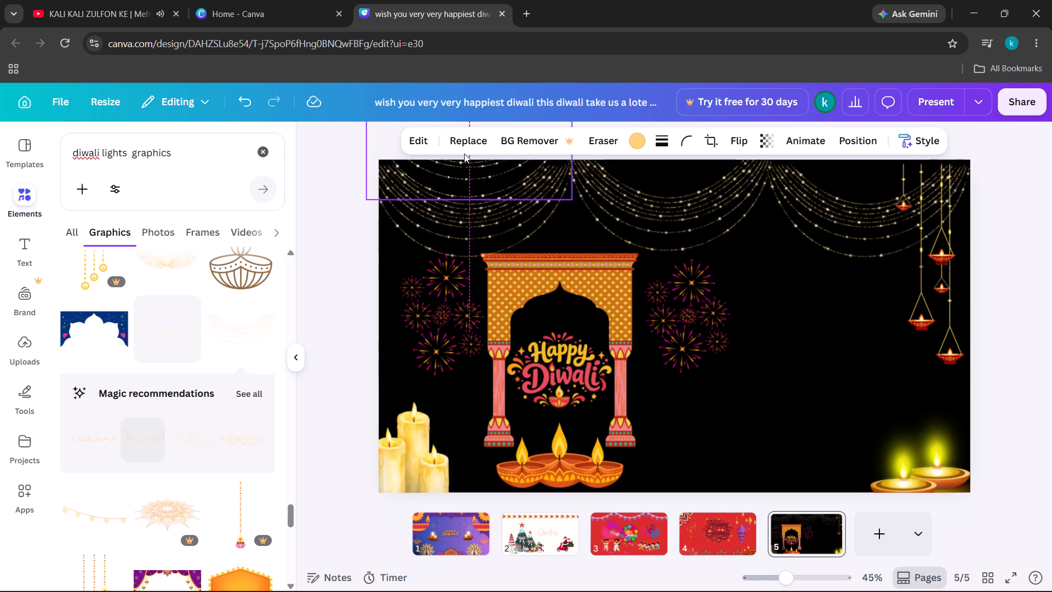
drag(464, 153, 465, 155)
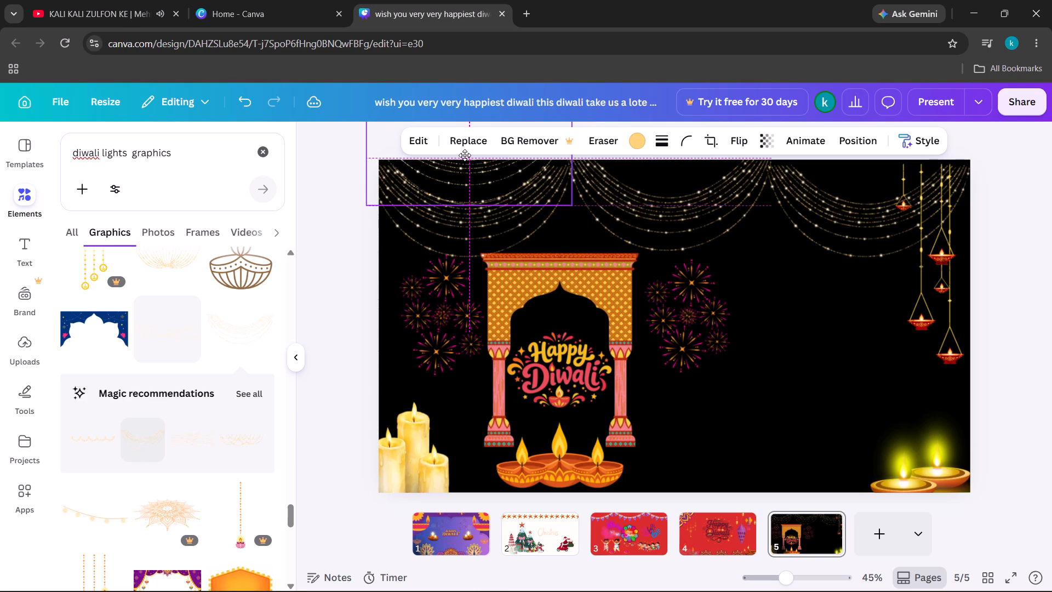
drag(465, 155, 466, 155)
Duplicate the newly placed fairy lights and position the copy over the middle garland, with its upper half beyond the top edge.
click(470, 231)
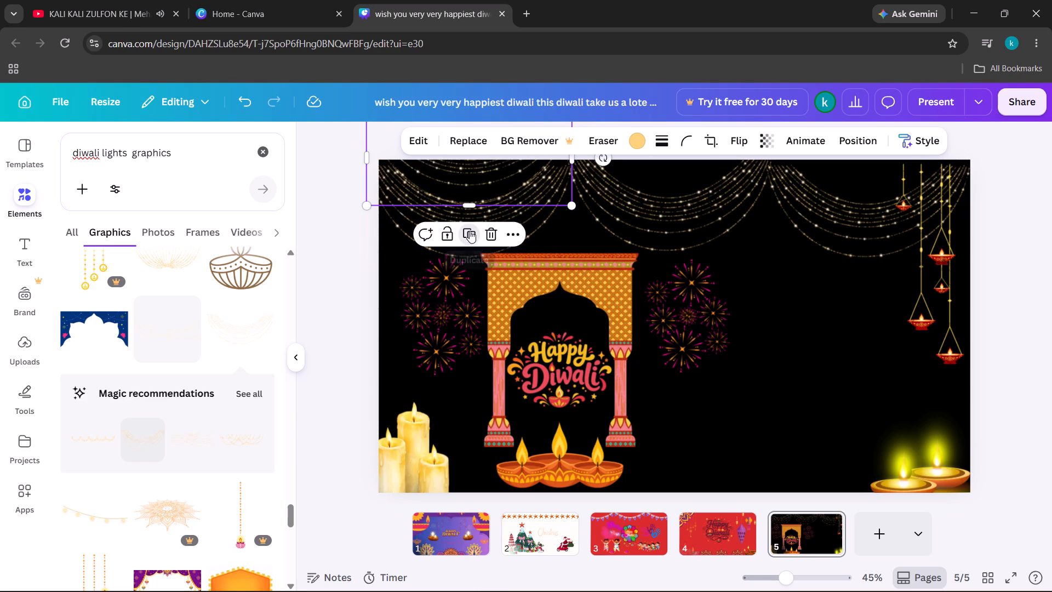
drag(493, 192, 654, 173)
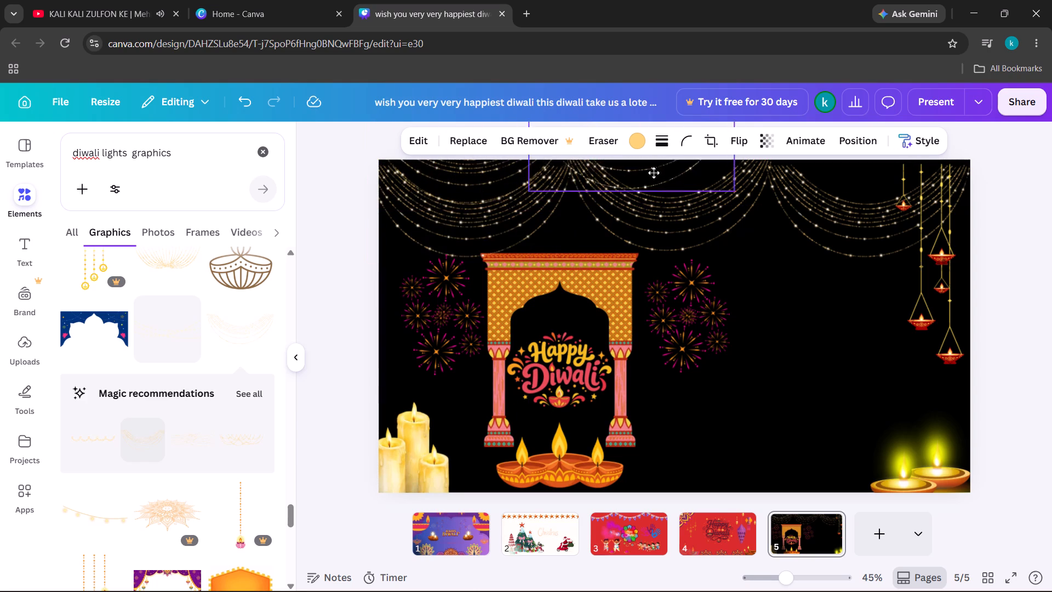
drag(654, 173, 686, 178)
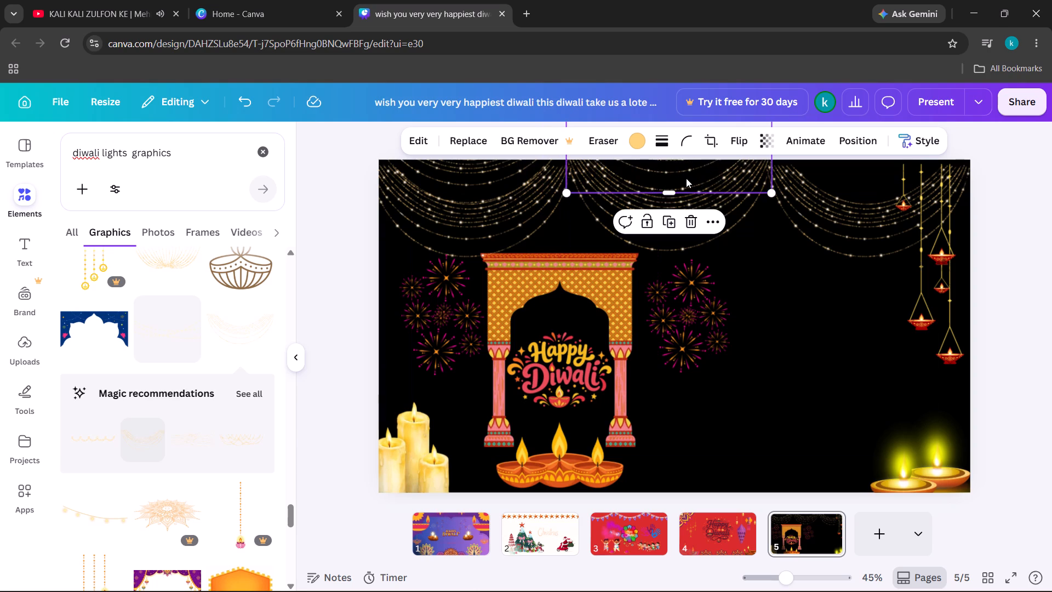
drag(686, 178, 687, 186)
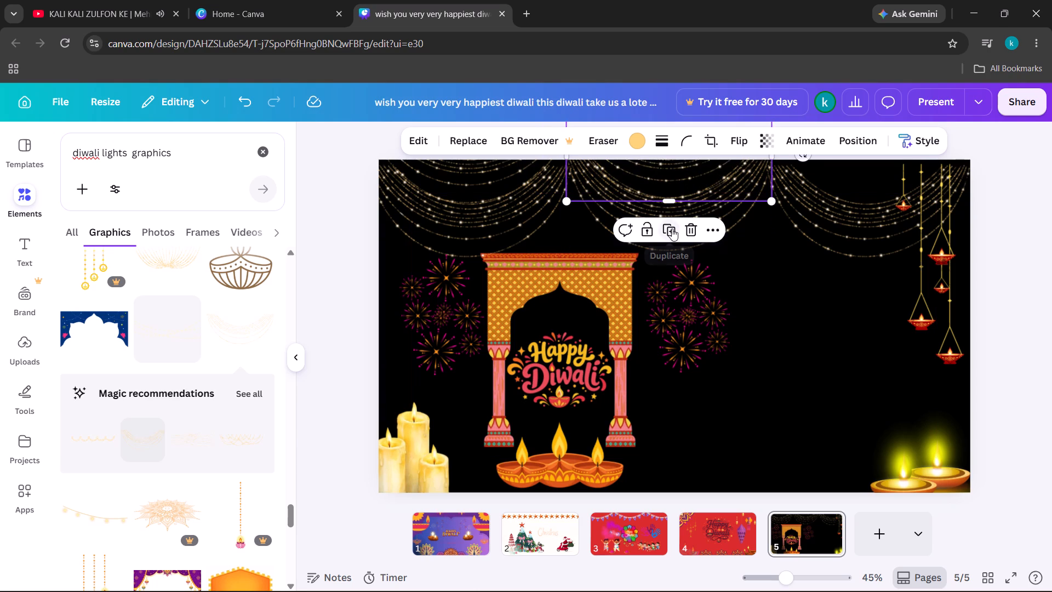
Duplicate the middle fairy lights and position the copy over the page's top-right garland, level with the other two.
click(672, 229)
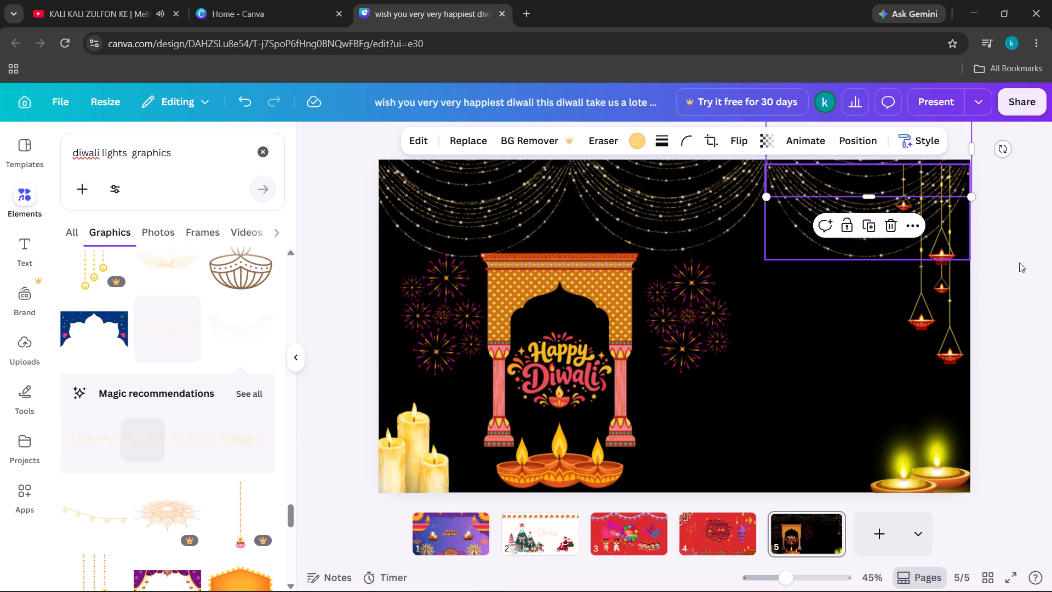
click(1019, 262)
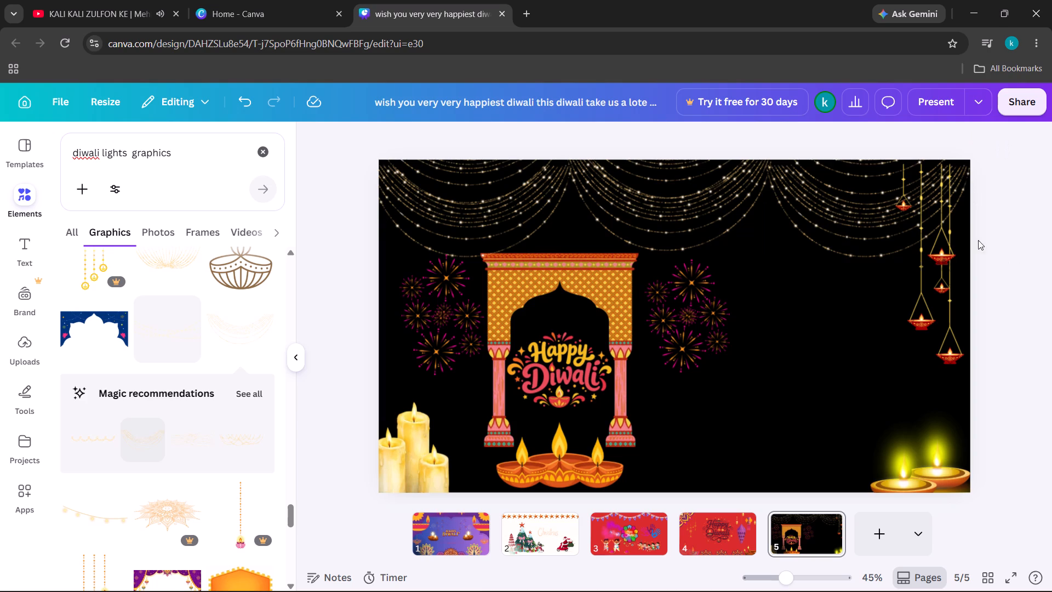
drag(841, 180, 842, 186)
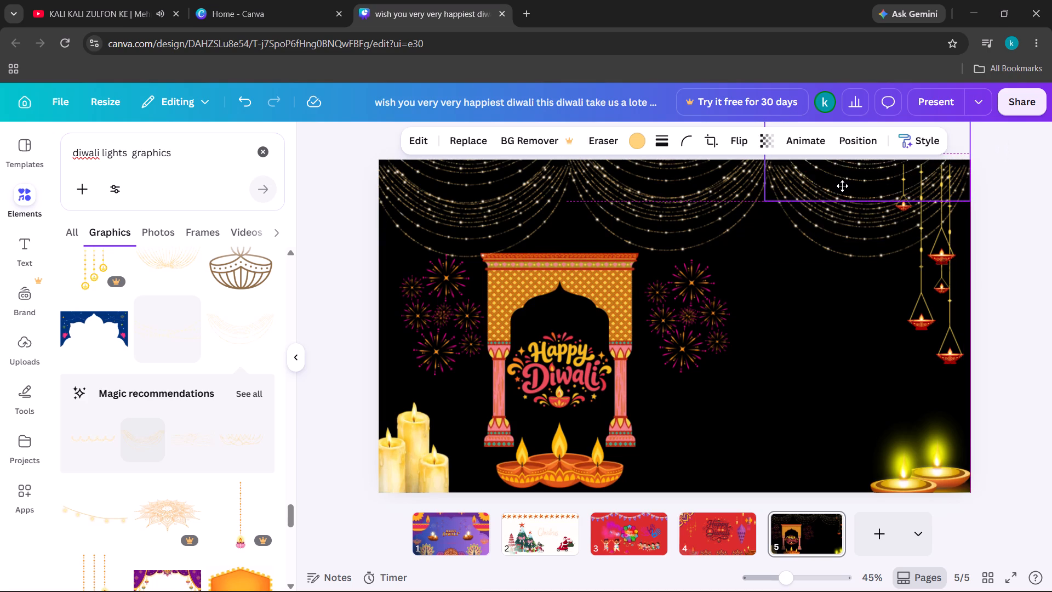
drag(842, 186, 847, 190)
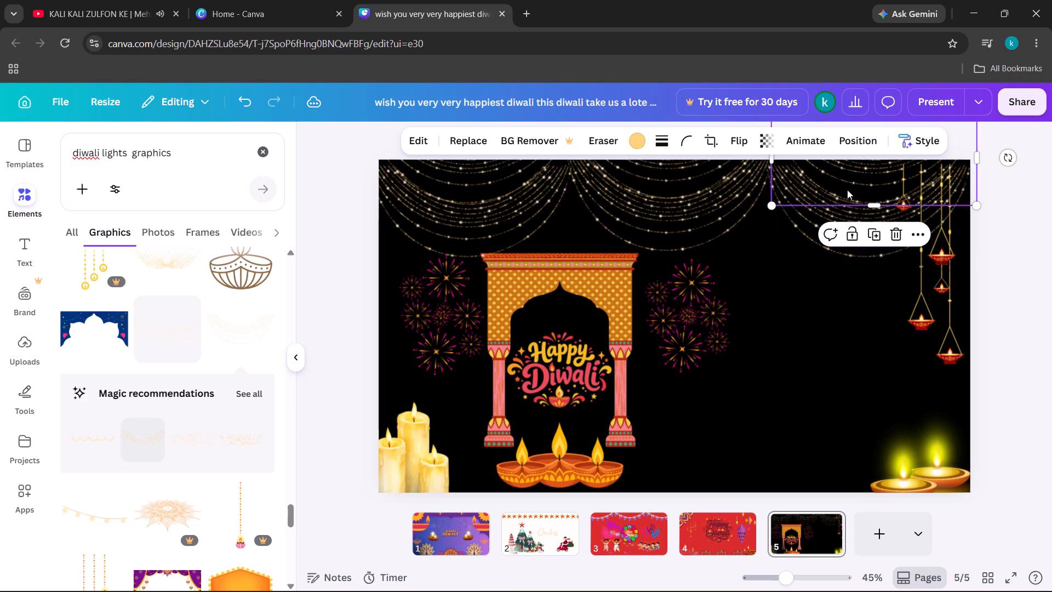
click(1010, 226)
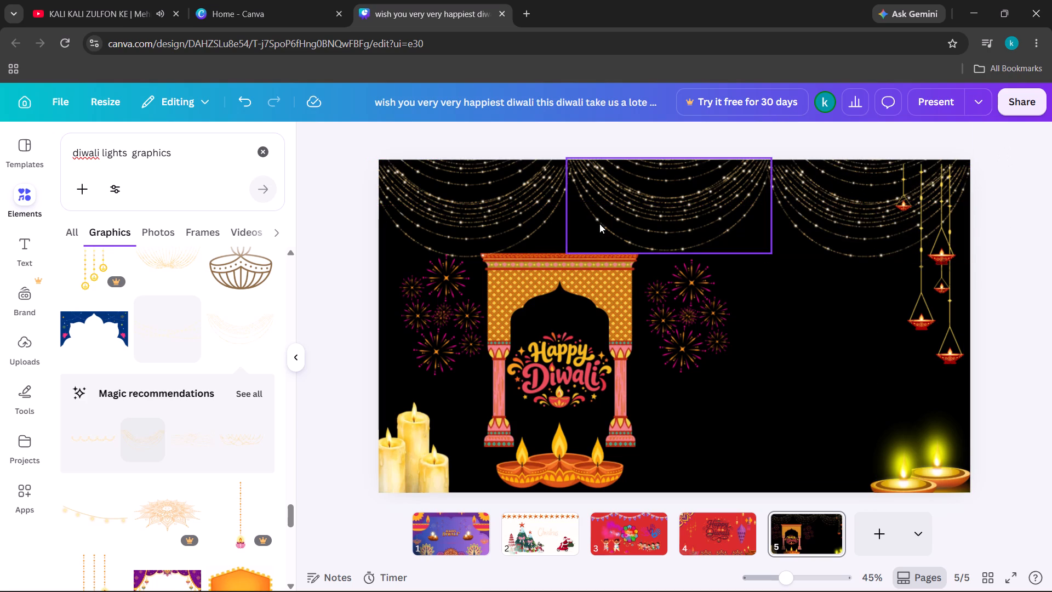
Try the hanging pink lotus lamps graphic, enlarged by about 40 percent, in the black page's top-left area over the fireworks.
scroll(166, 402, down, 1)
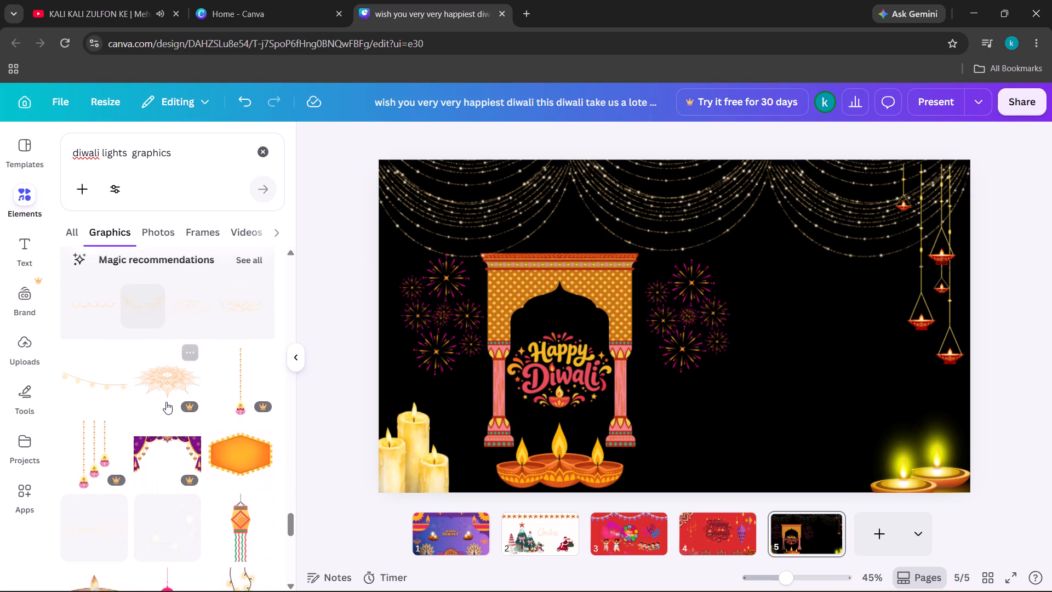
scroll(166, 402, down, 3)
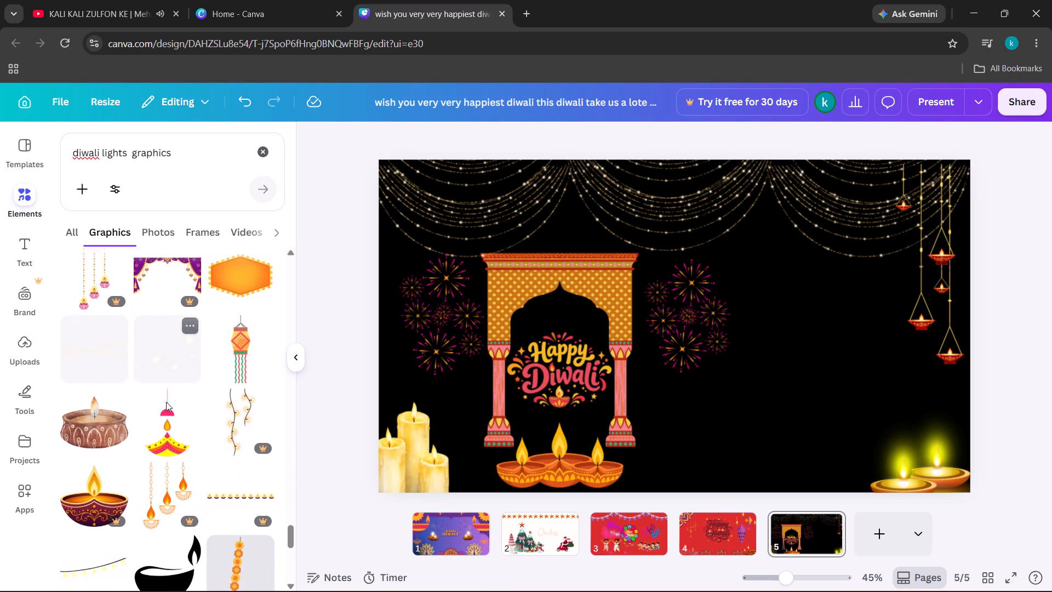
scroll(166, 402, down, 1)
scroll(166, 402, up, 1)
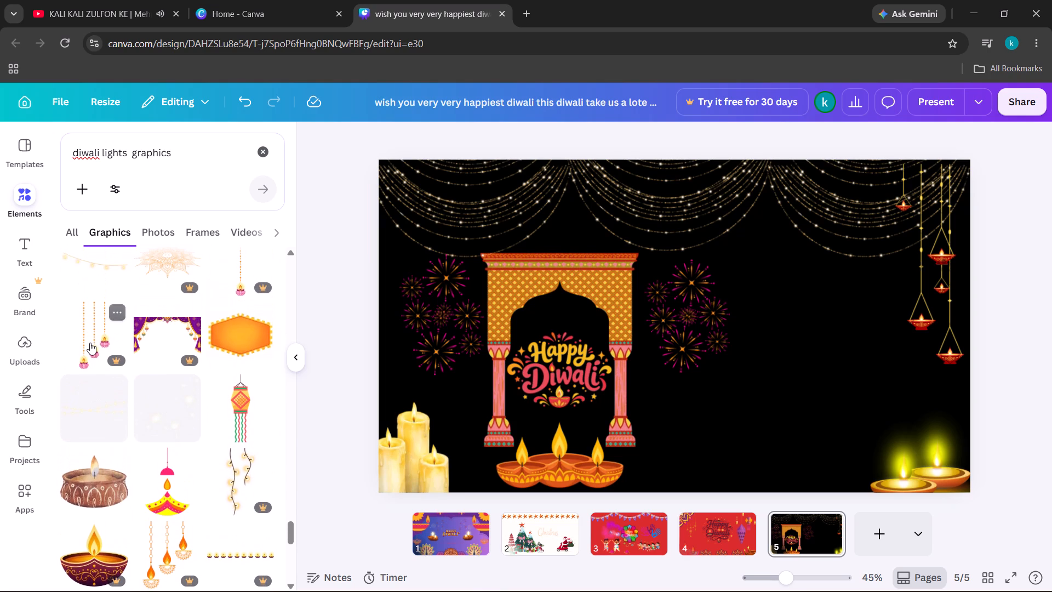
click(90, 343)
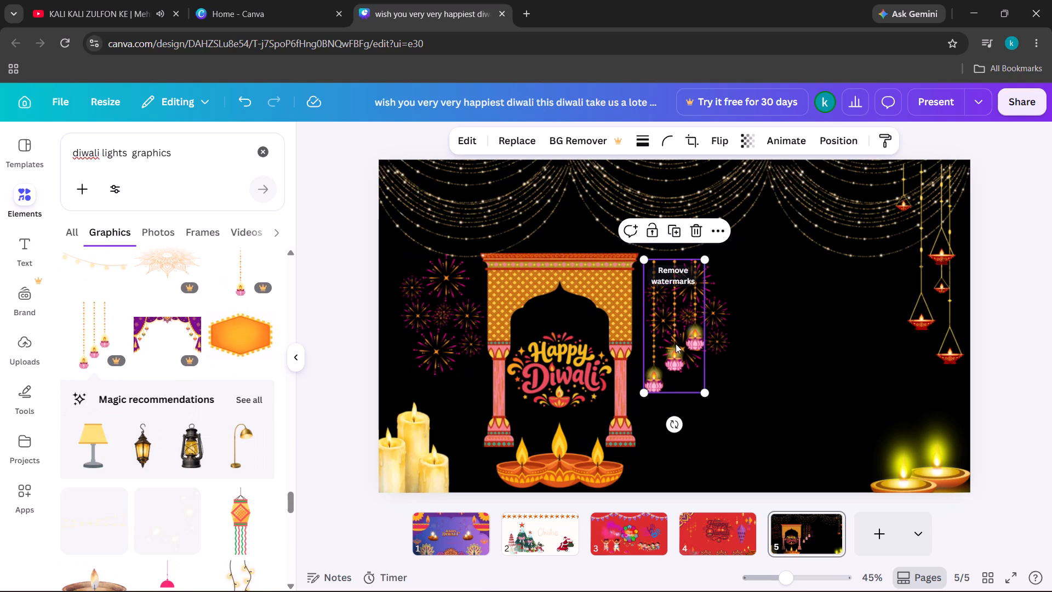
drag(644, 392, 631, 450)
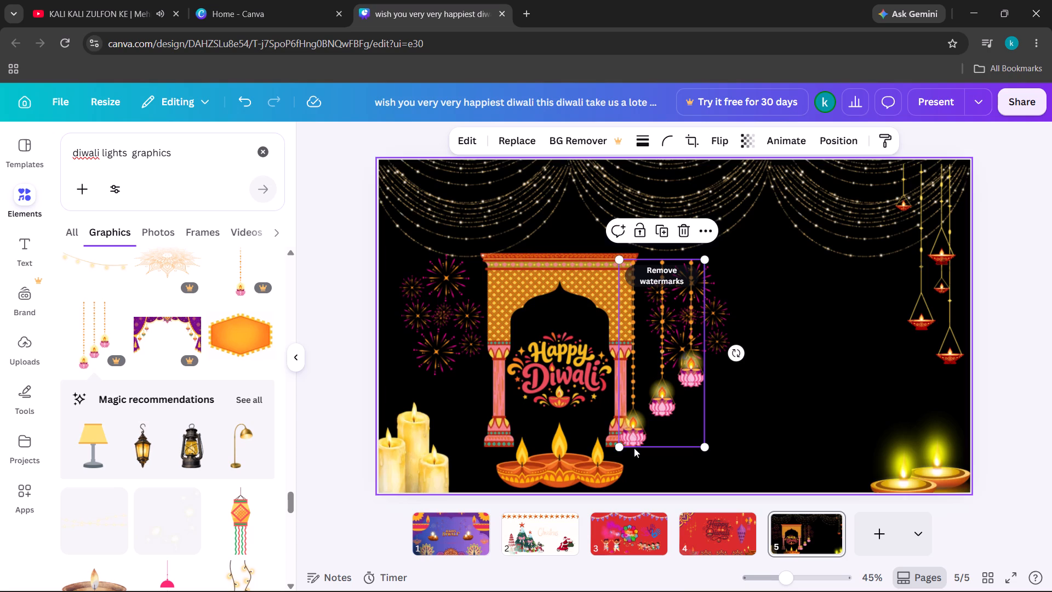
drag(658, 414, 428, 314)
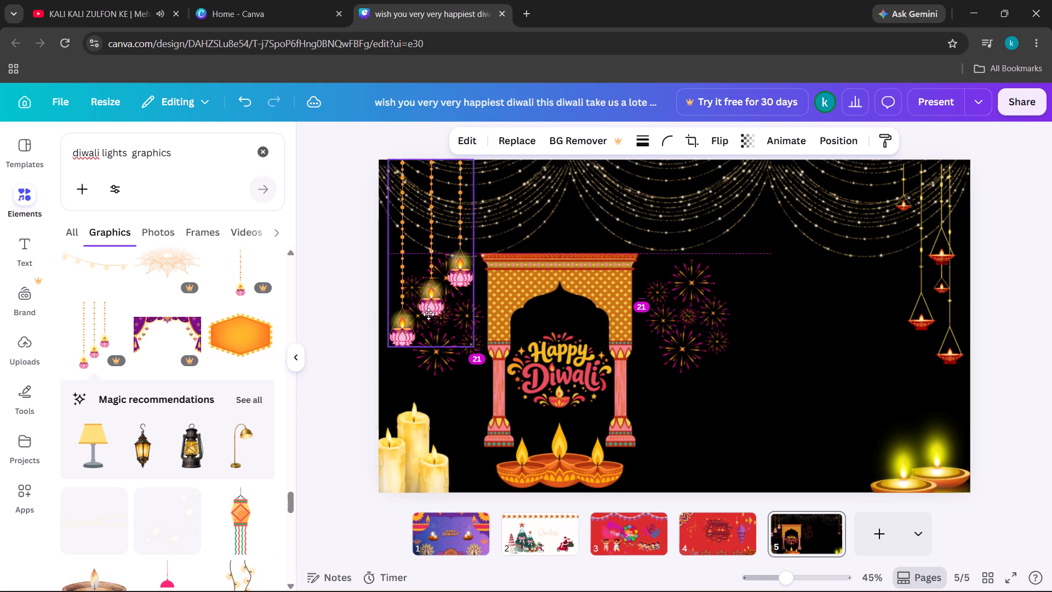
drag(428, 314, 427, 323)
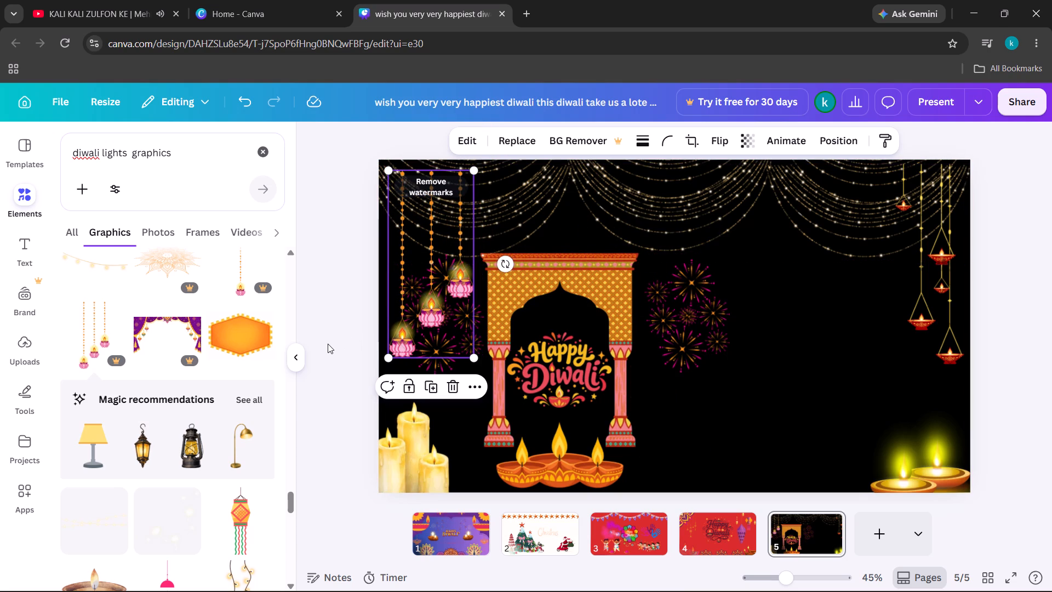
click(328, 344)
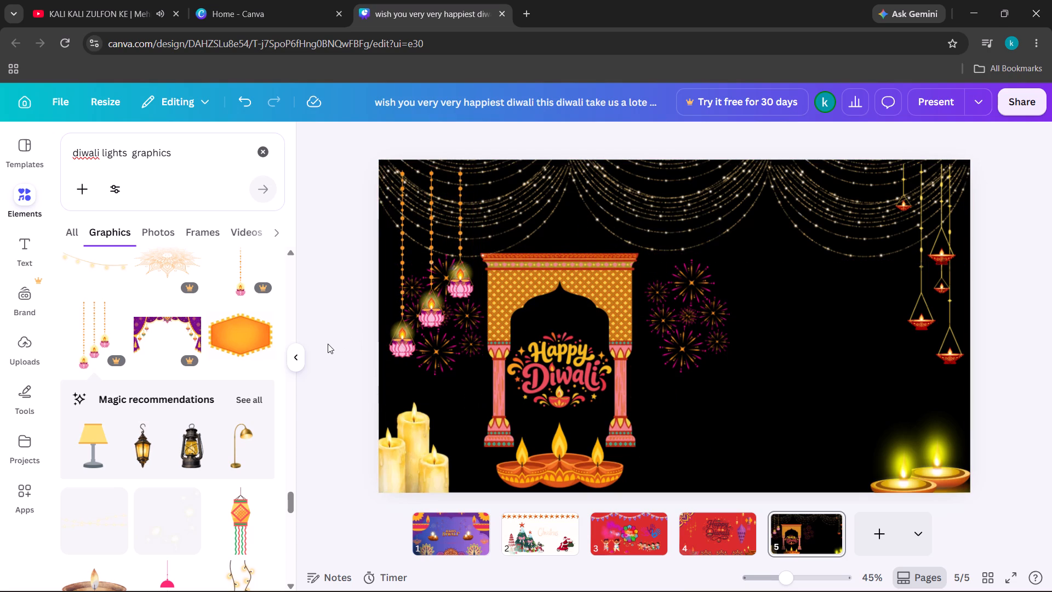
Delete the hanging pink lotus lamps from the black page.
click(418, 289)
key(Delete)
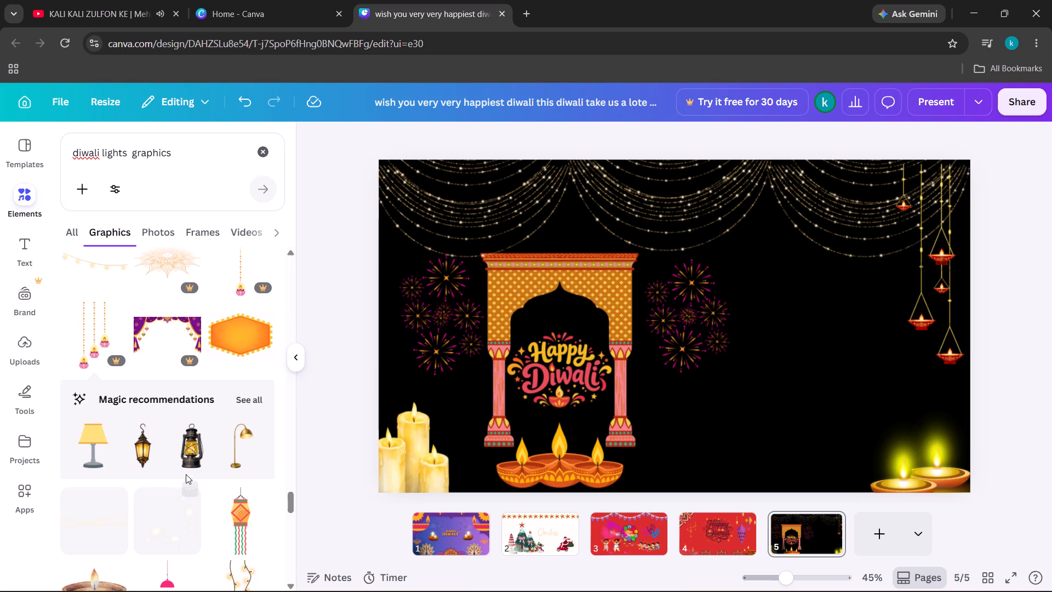
scroll(175, 471, down, 3)
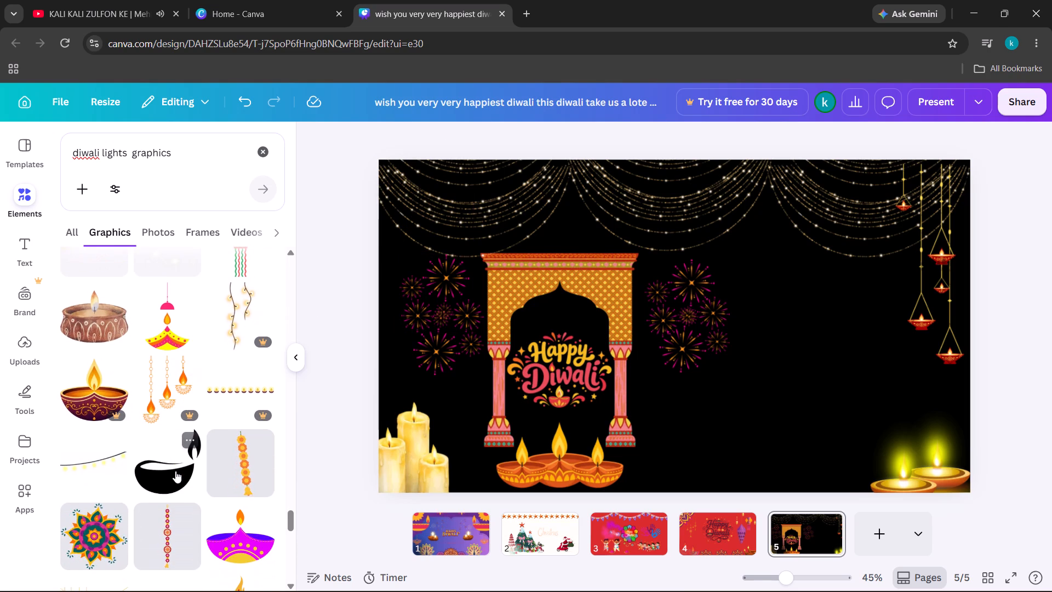
scroll(175, 471, down, 1)
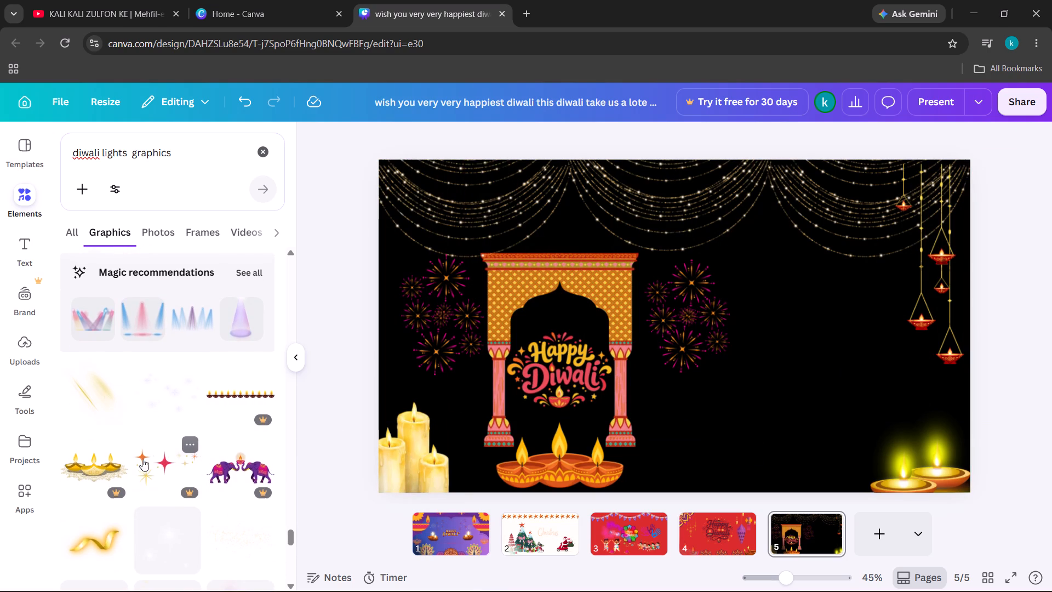
click(67, 403)
drag(665, 357, 906, 241)
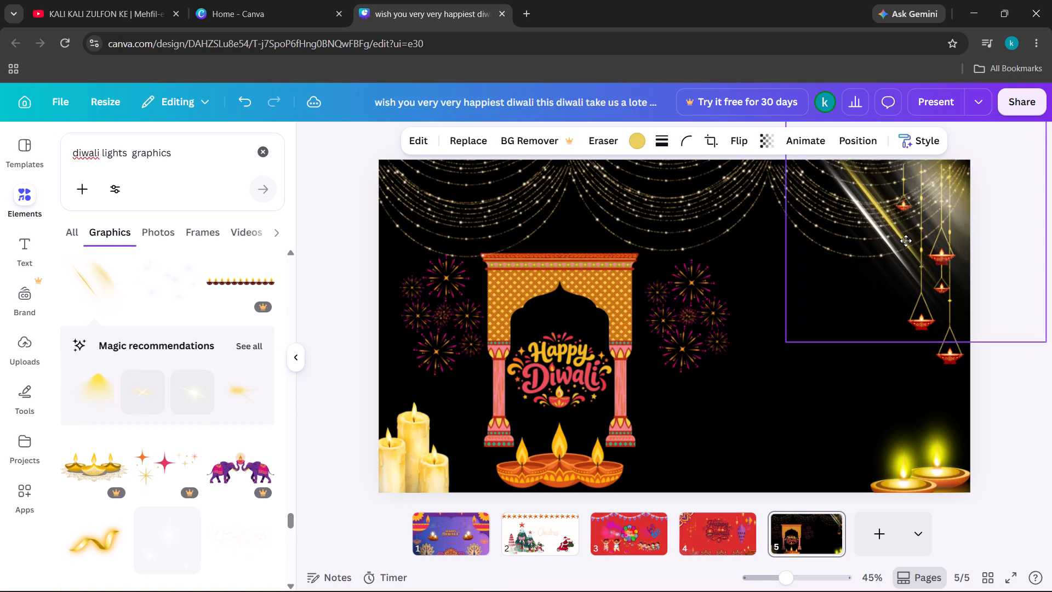
drag(906, 241, 906, 213)
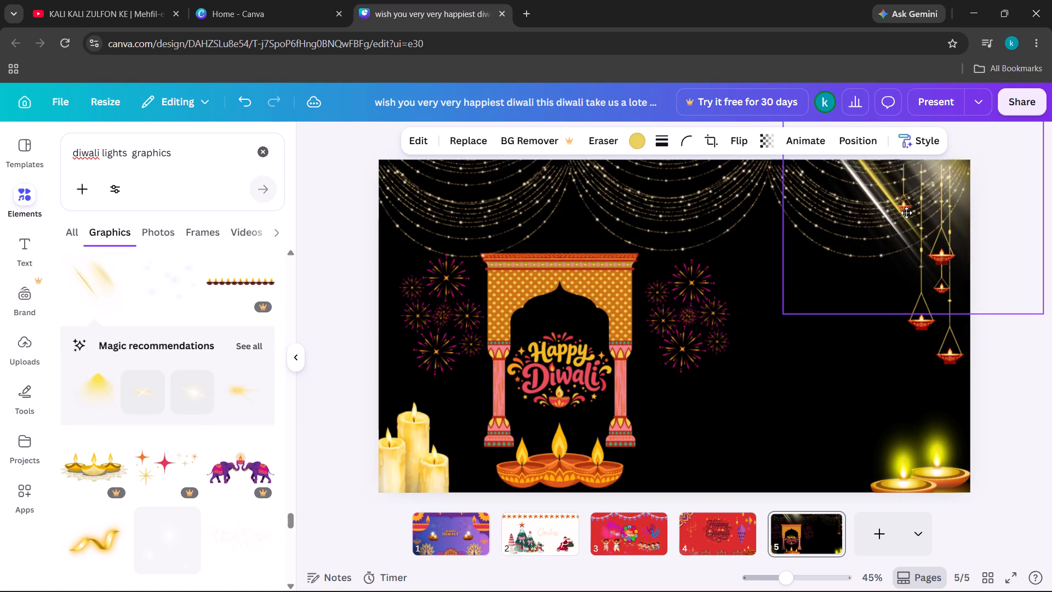
drag(906, 213, 755, 276)
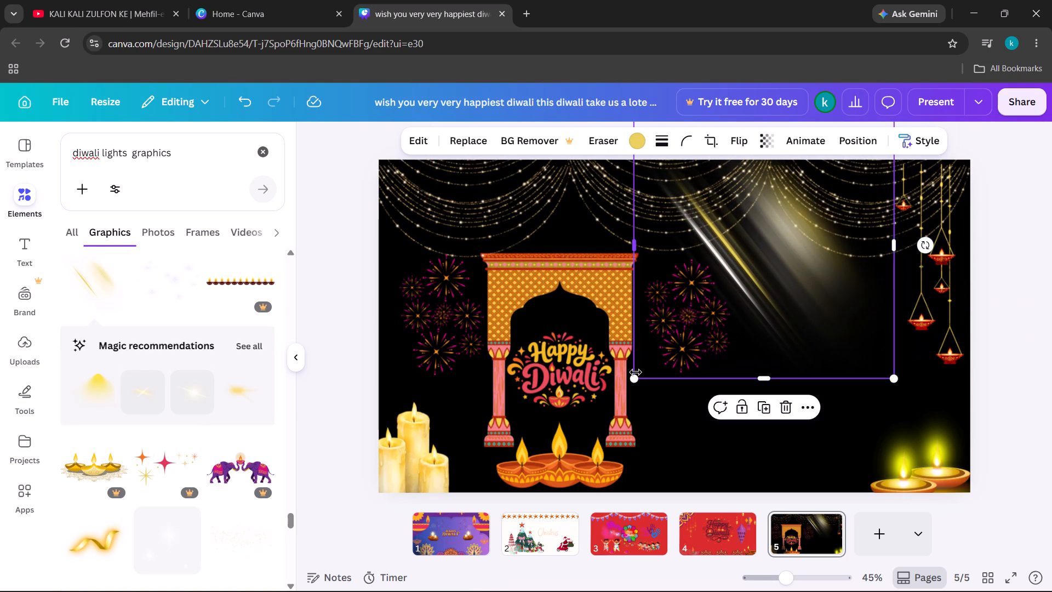
drag(636, 383, 732, 344)
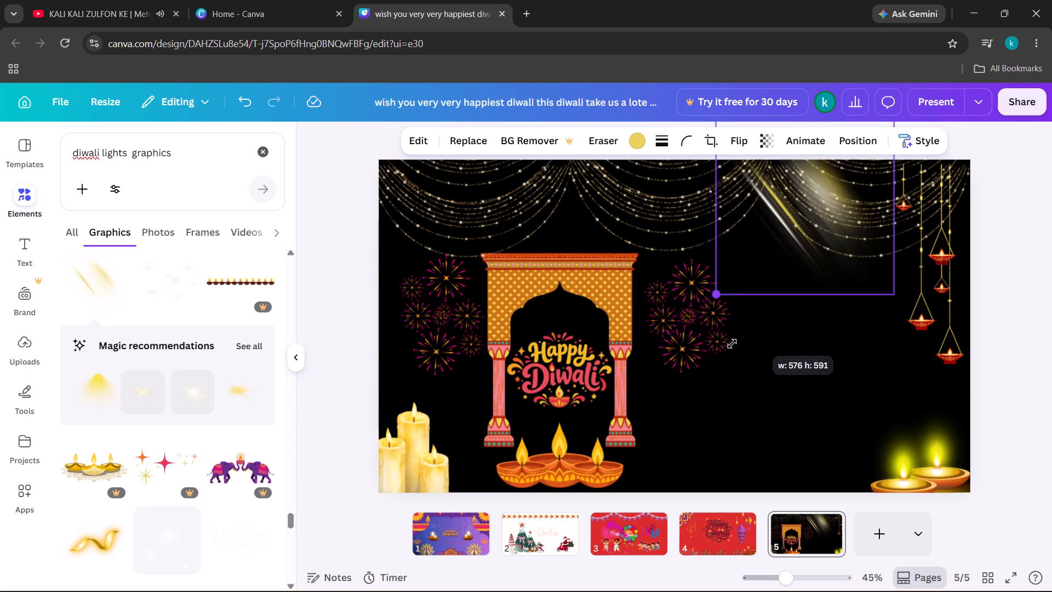
drag(732, 344, 797, 372)
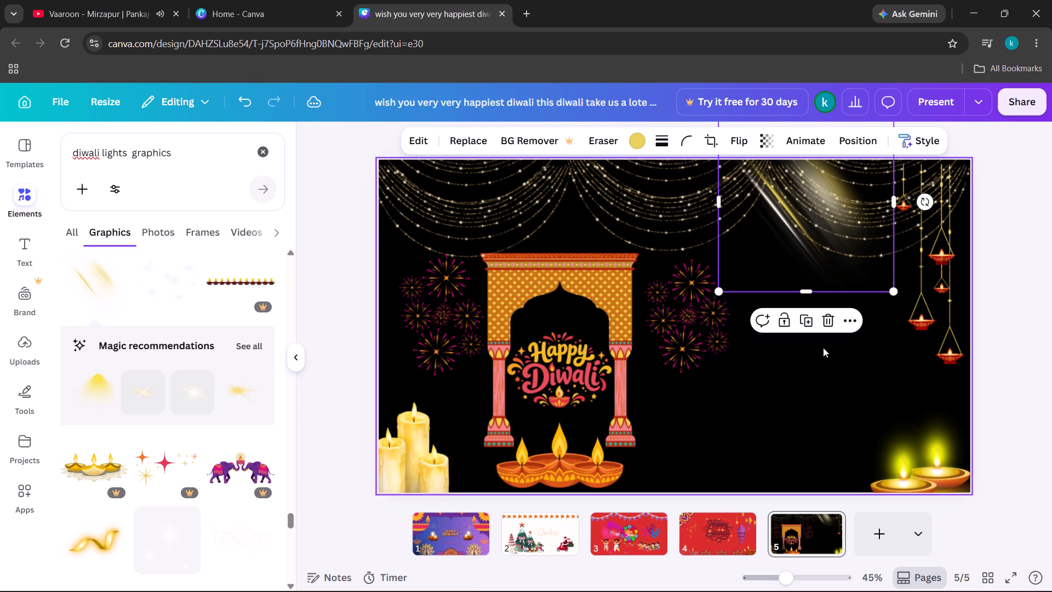
Rotate the golden light rays graphic and move it over the hanging diyas, extending past the black page's upper-right corner.
drag(927, 208, 788, 197)
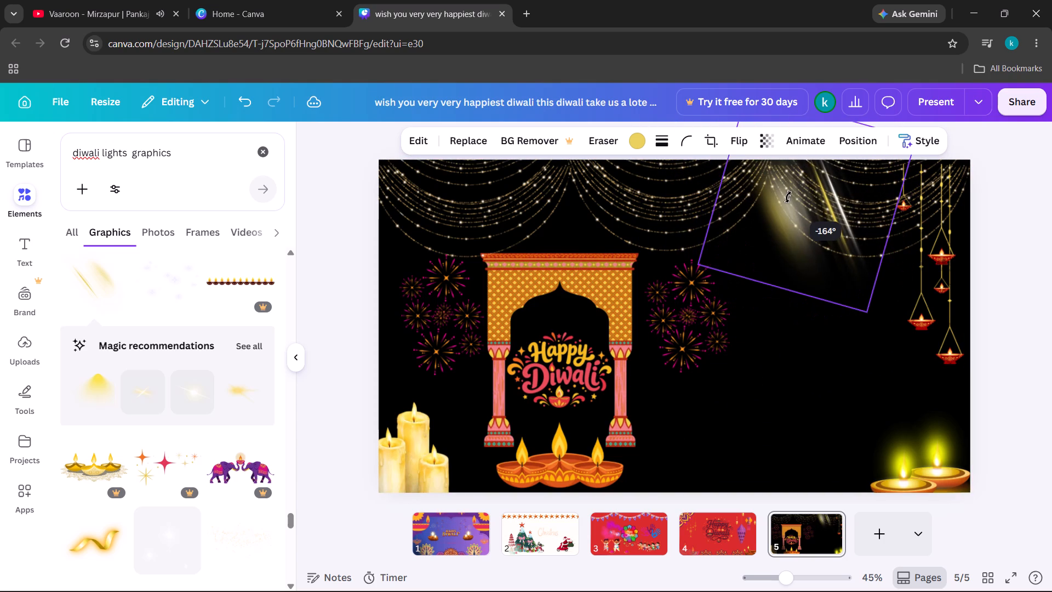
drag(788, 197, 786, 202)
drag(770, 217, 904, 187)
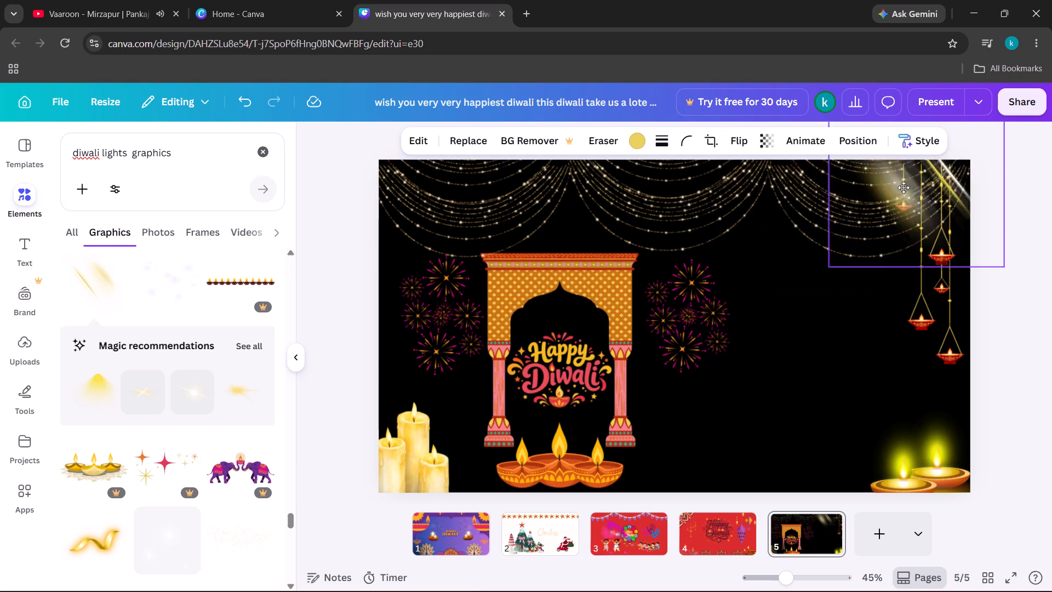
drag(904, 187, 941, 182)
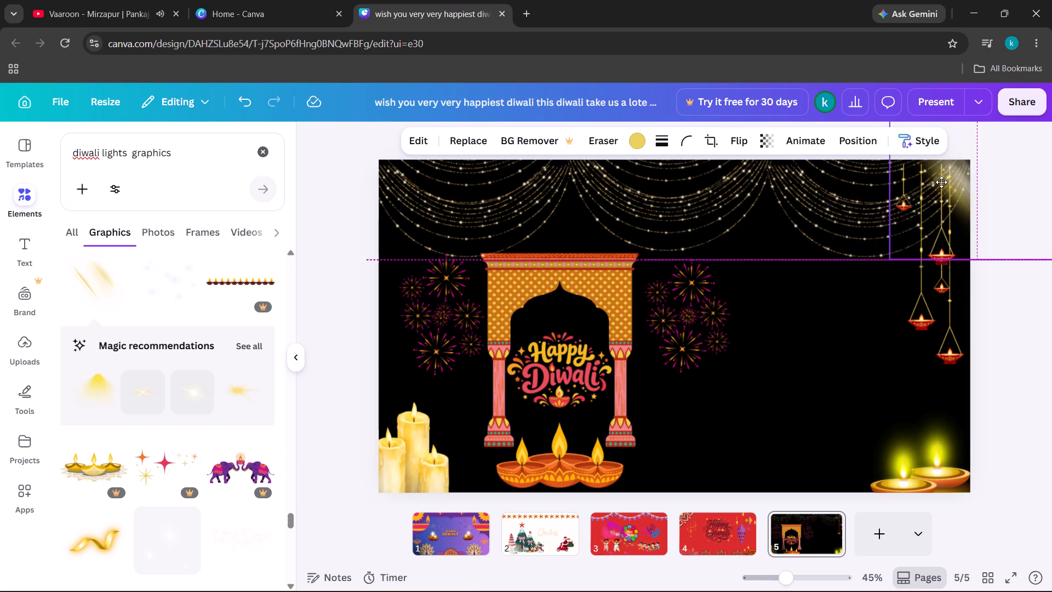
drag(941, 182, 941, 182)
click(994, 399)
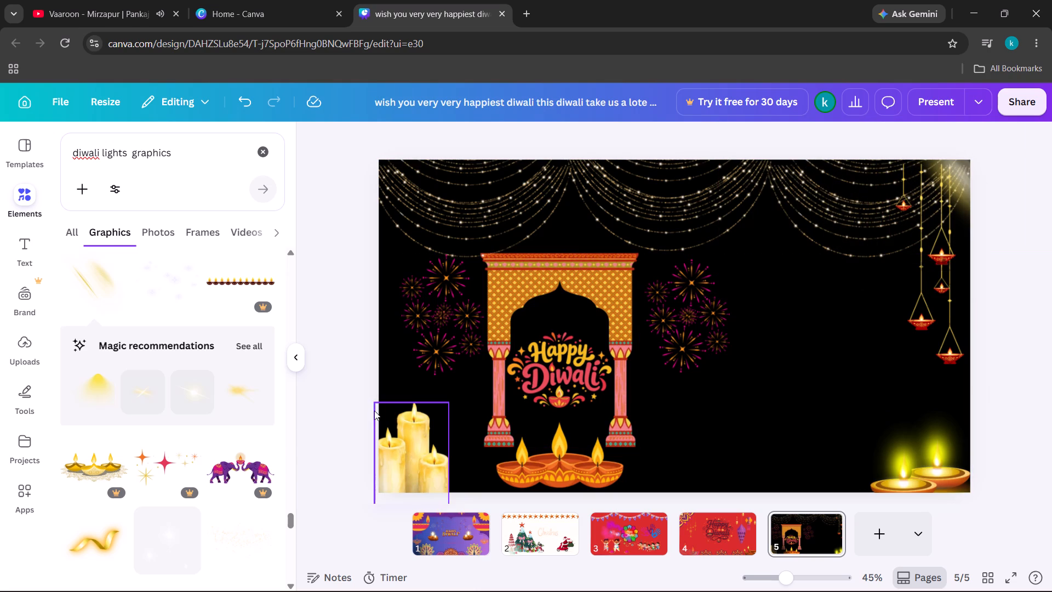
Add the glowing bulb string graphic, scaled to just over a third of the page's width, hanging from the page's top centre.
scroll(136, 442, right, 2)
scroll(136, 442, down, 1)
scroll(136, 442, right, 1)
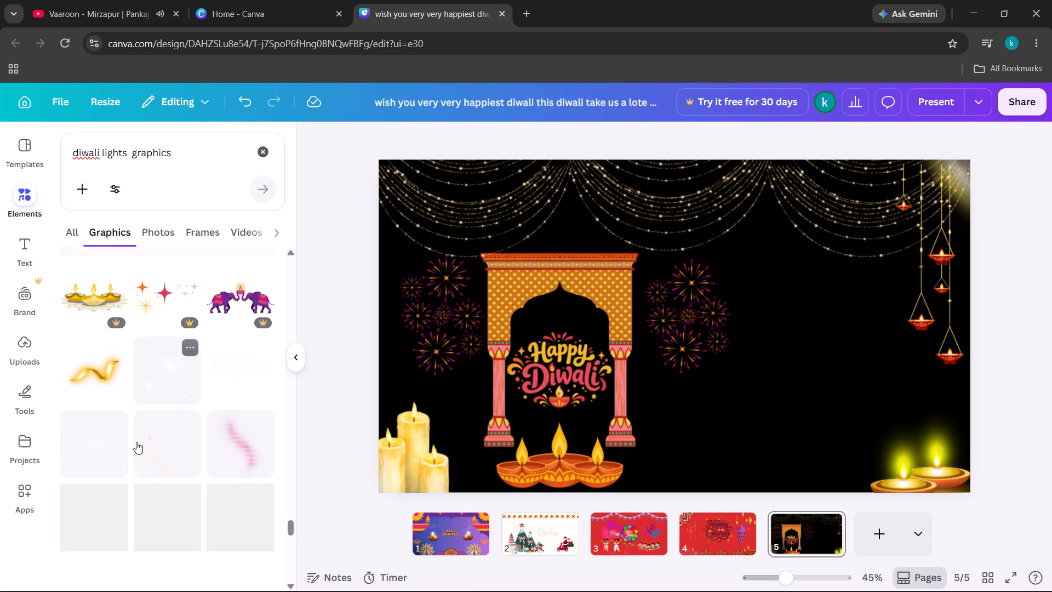
scroll(136, 442, right, 1)
scroll(136, 442, down, 1)
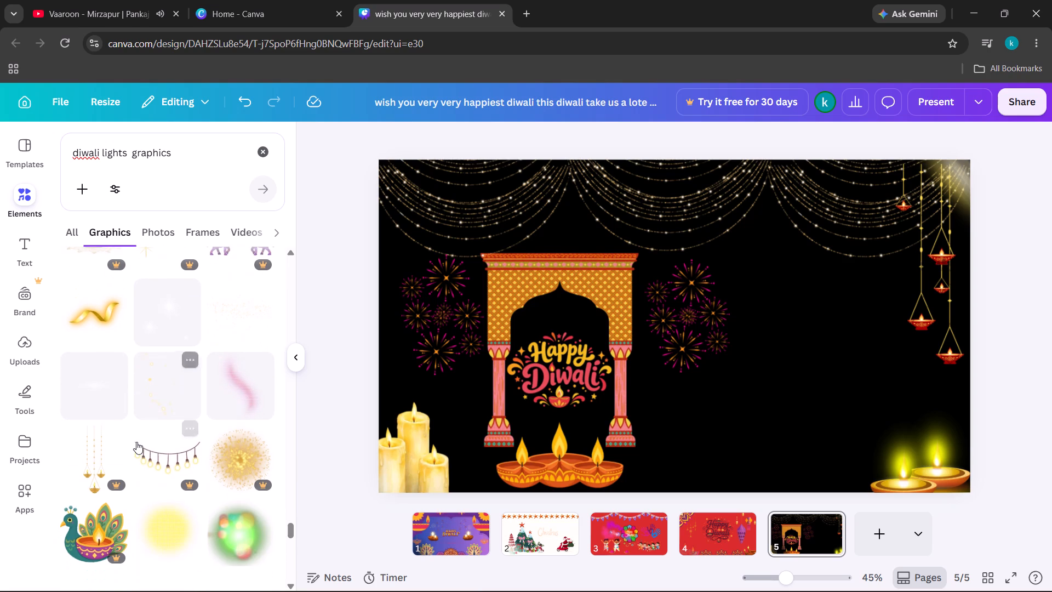
click(158, 456)
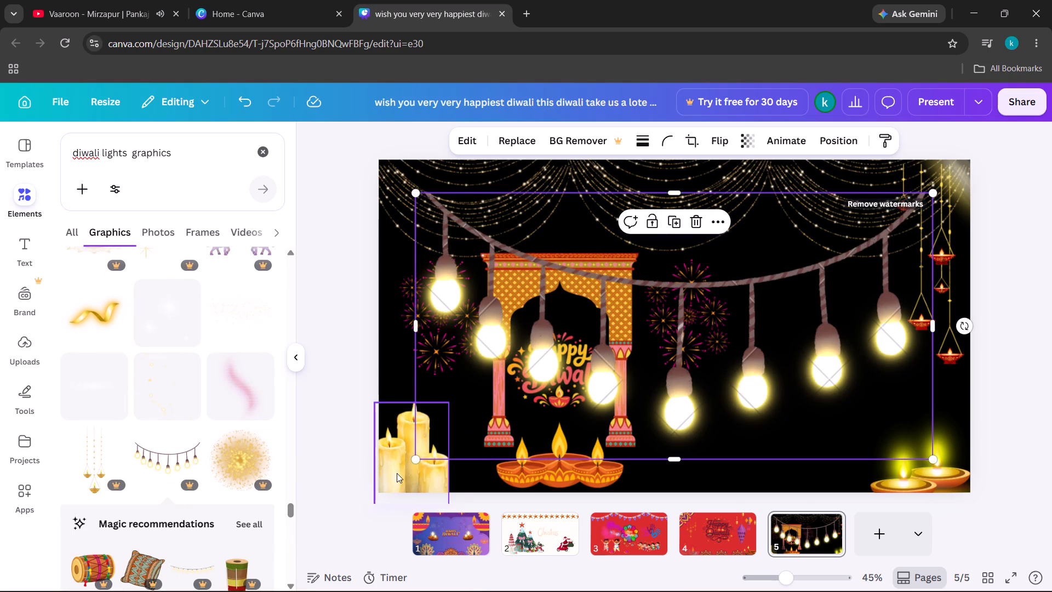
drag(419, 460, 571, 342)
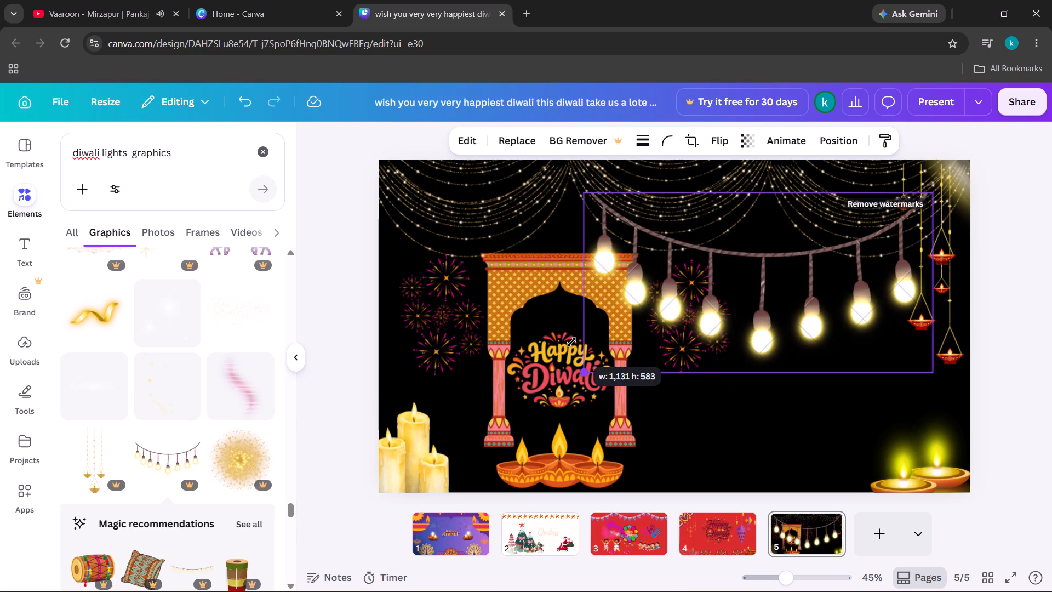
drag(571, 342, 700, 264)
drag(742, 238, 582, 179)
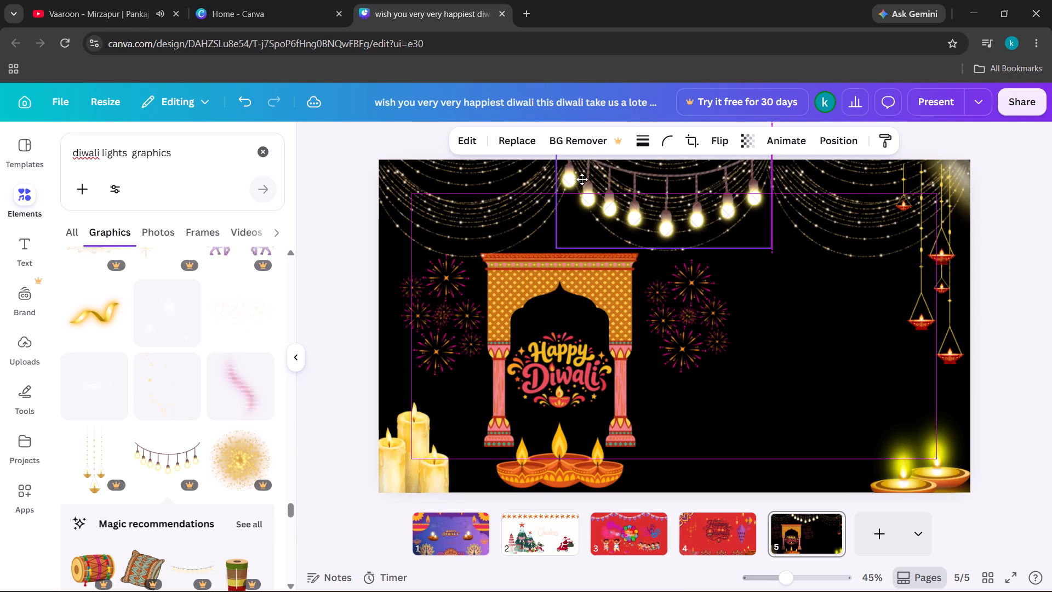
drag(582, 179, 583, 164)
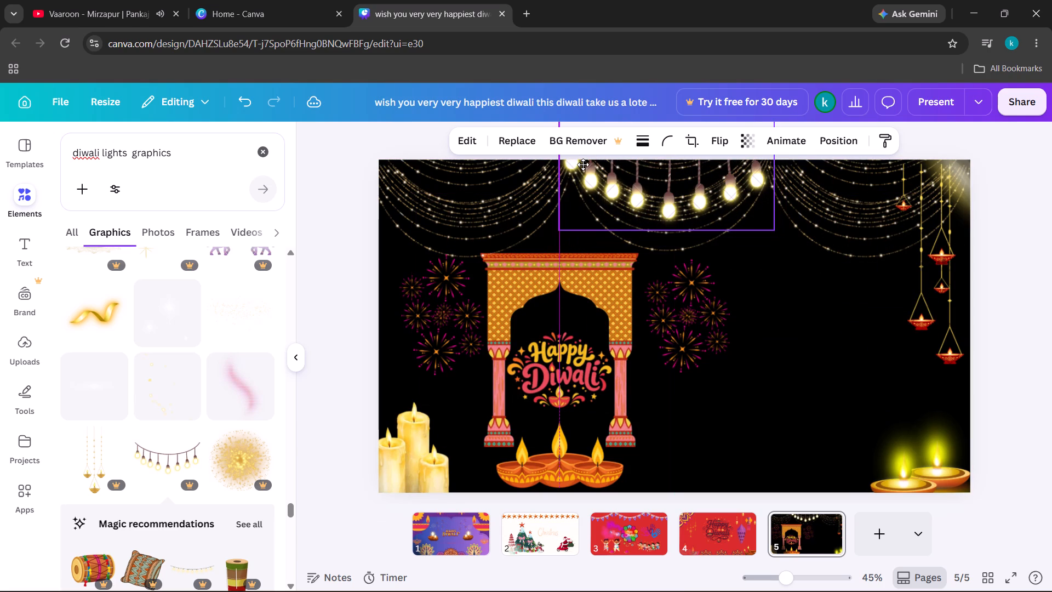
drag(583, 164, 585, 166)
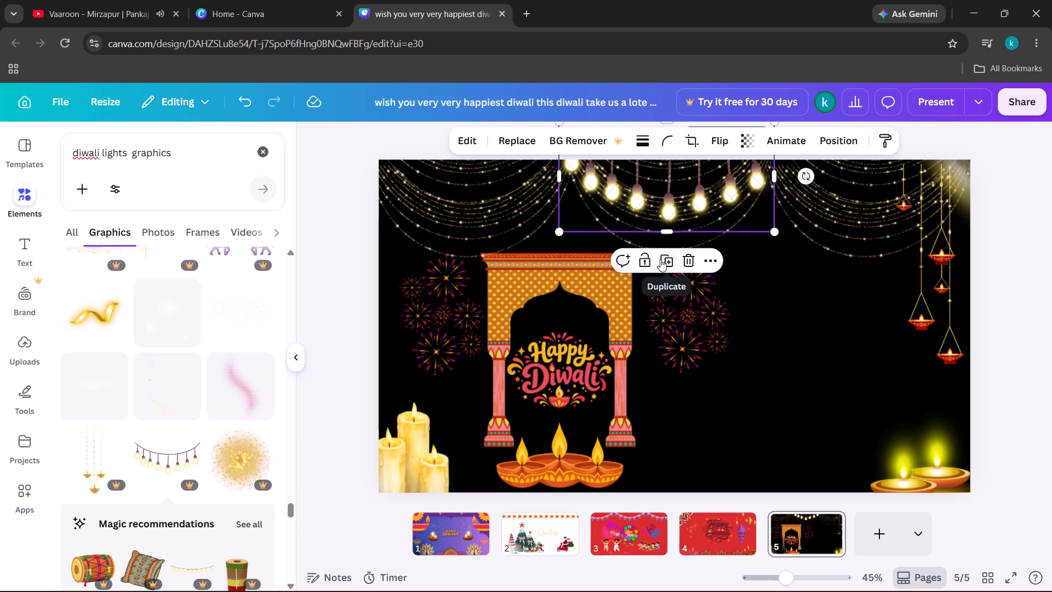
Duplicate the bulb string twice and place a copy on each side of it, forming a continuous row across the page's top.
click(660, 259)
drag(716, 216, 608, 202)
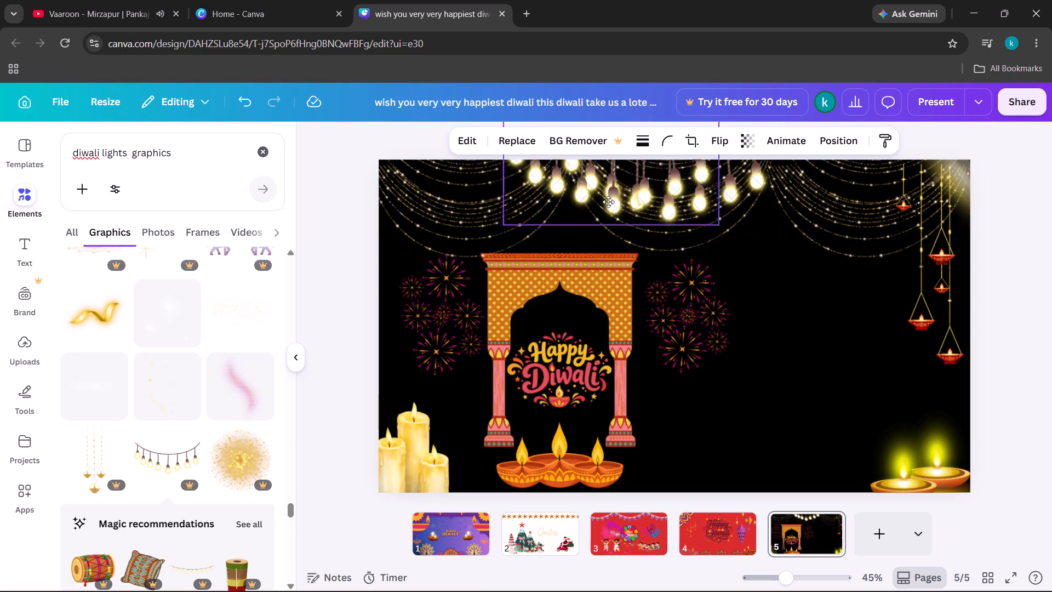
drag(608, 202, 509, 213)
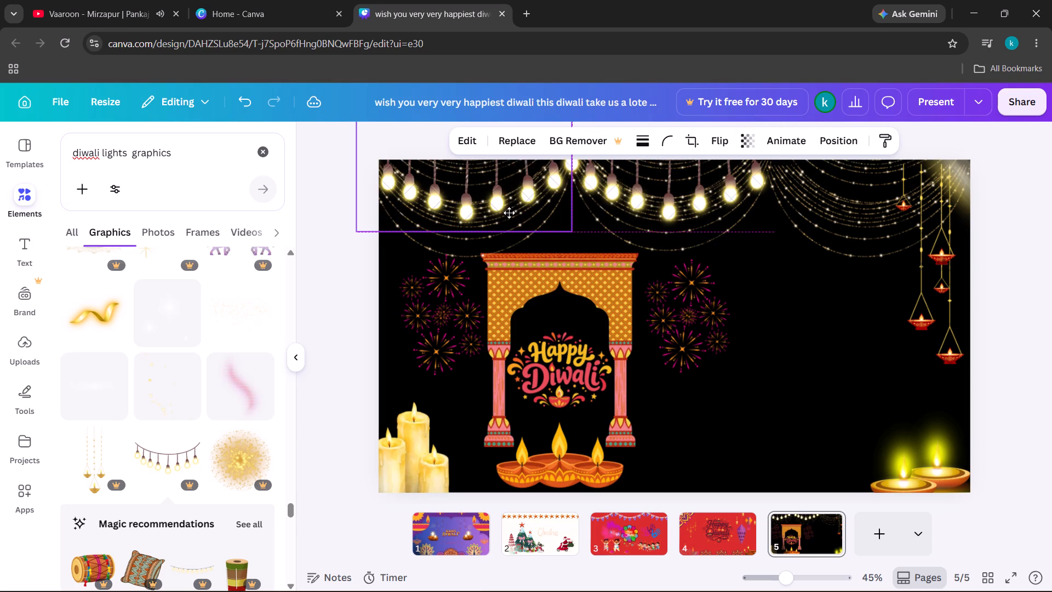
drag(509, 213, 509, 213)
click(465, 261)
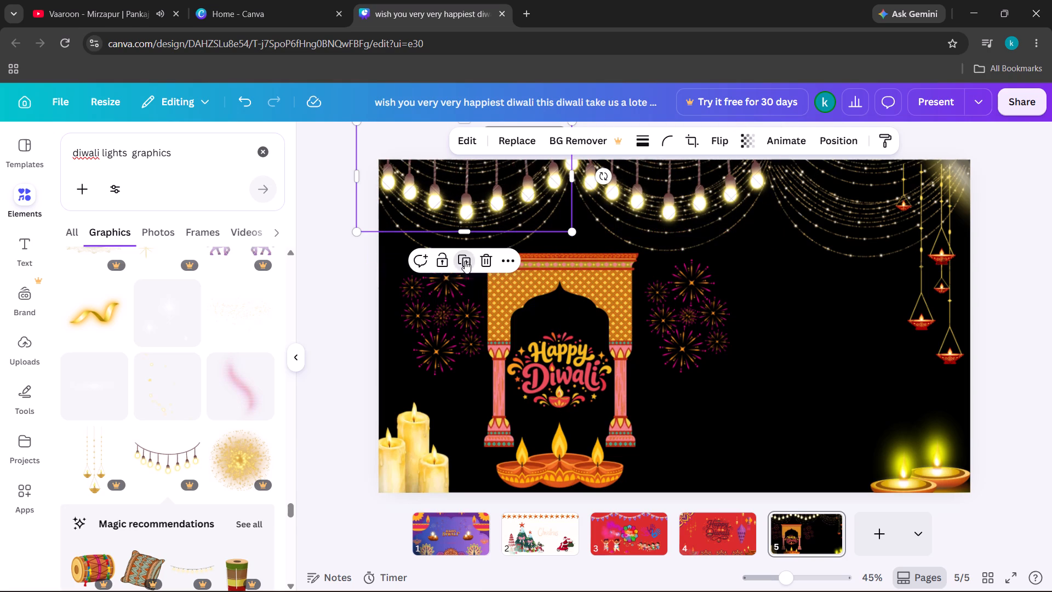
drag(513, 203, 913, 225)
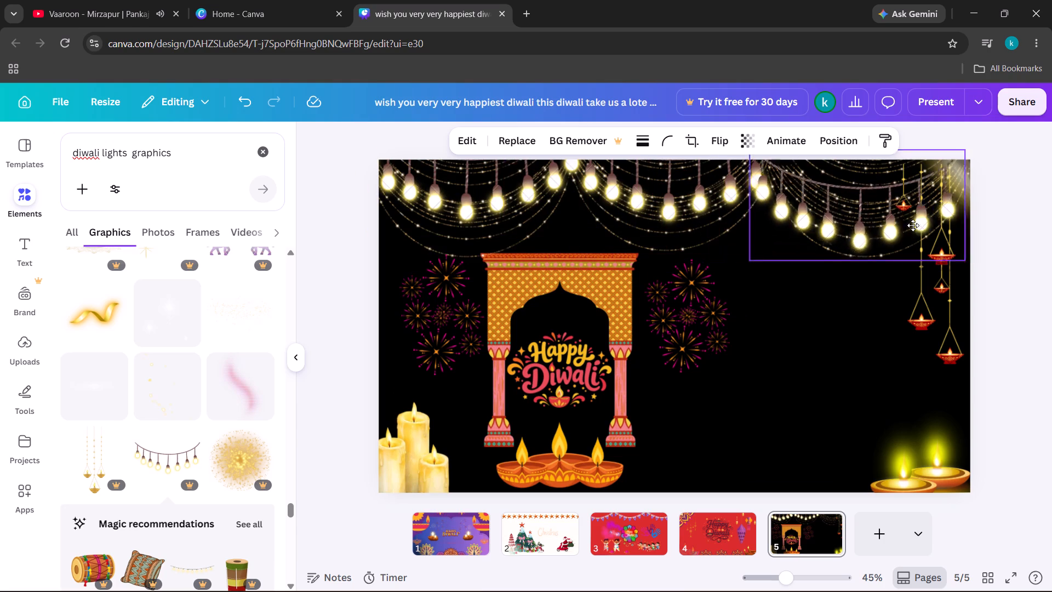
drag(913, 225, 917, 211)
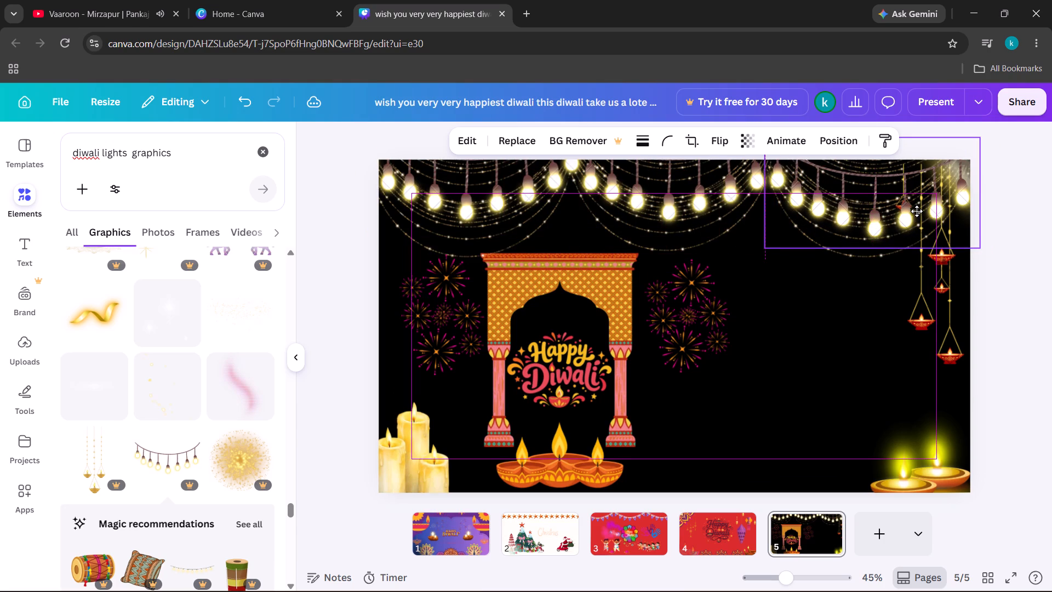
drag(917, 211, 916, 212)
drag(916, 212, 917, 215)
click(1020, 289)
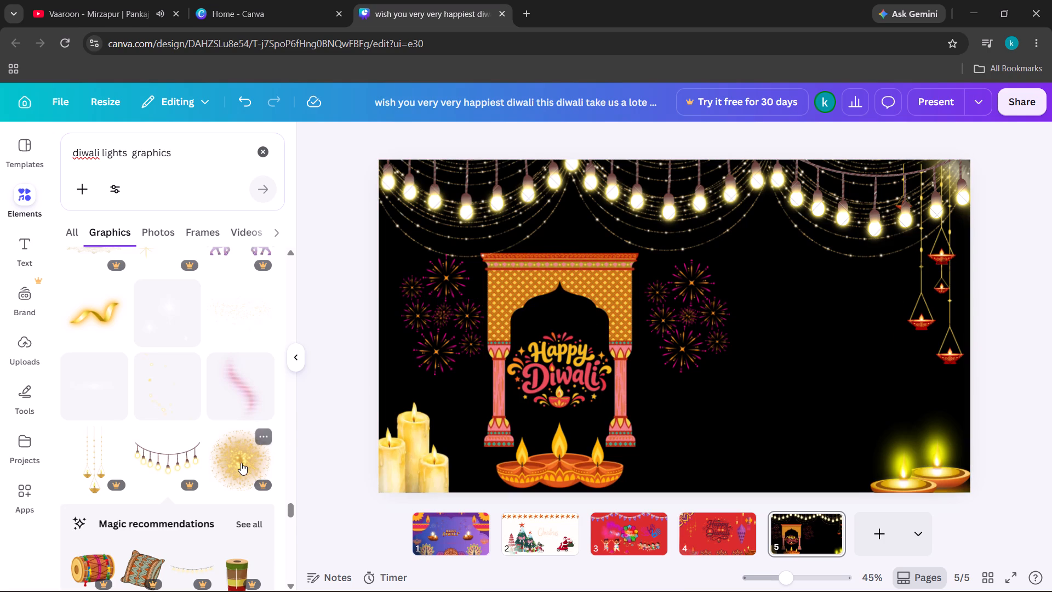
Look through more of the "diwali lights graphics" results for further decorations.
scroll(241, 463, down, 2)
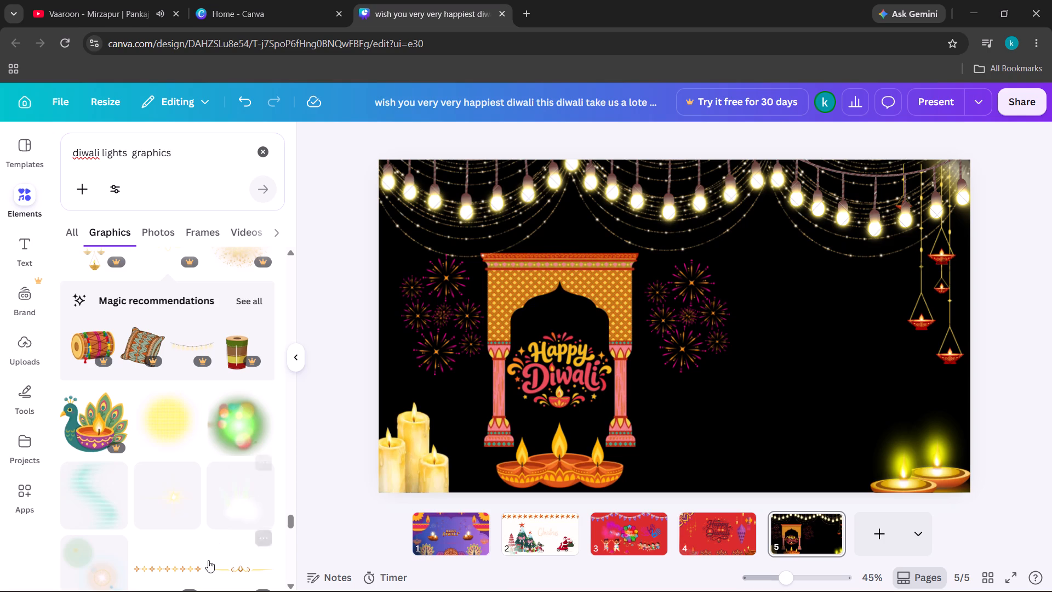
scroll(222, 522, right, 1)
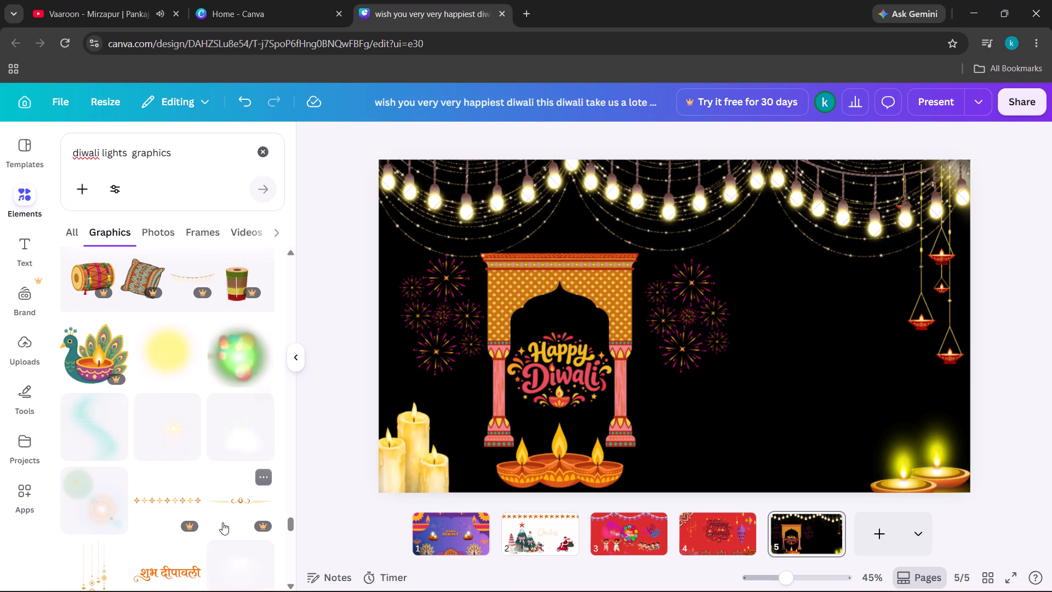
scroll(222, 522, right, 2)
scroll(222, 522, left, 1)
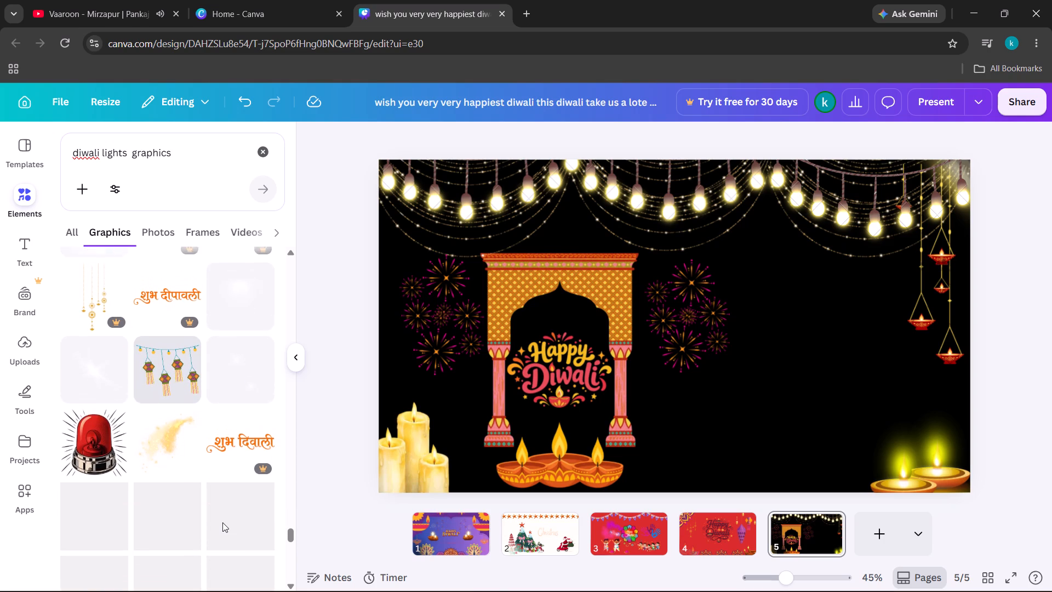
scroll(222, 522, left, 1)
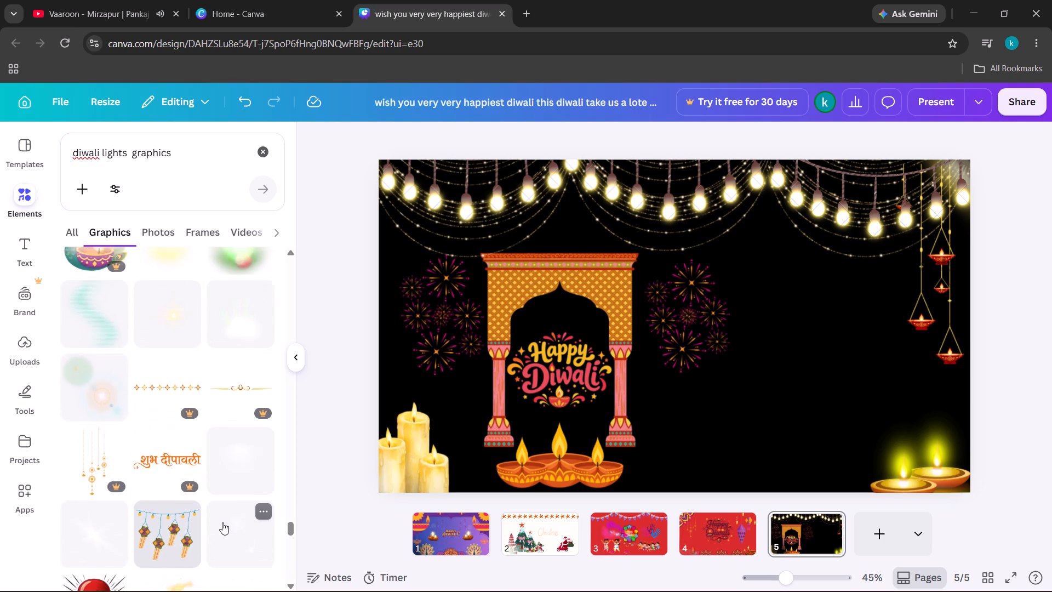
scroll(222, 522, down, 1)
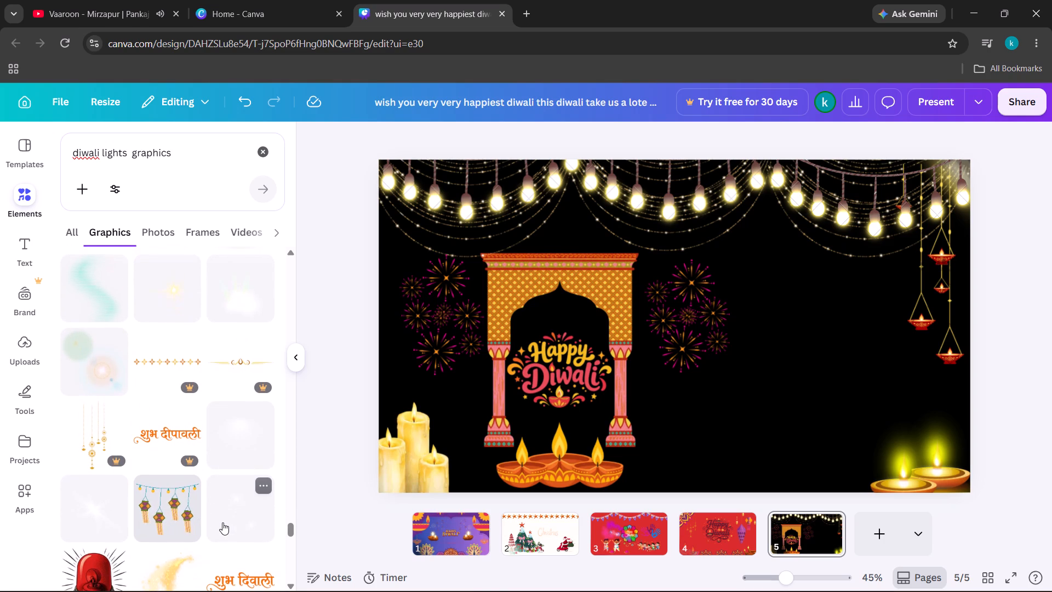
click(27, 251)
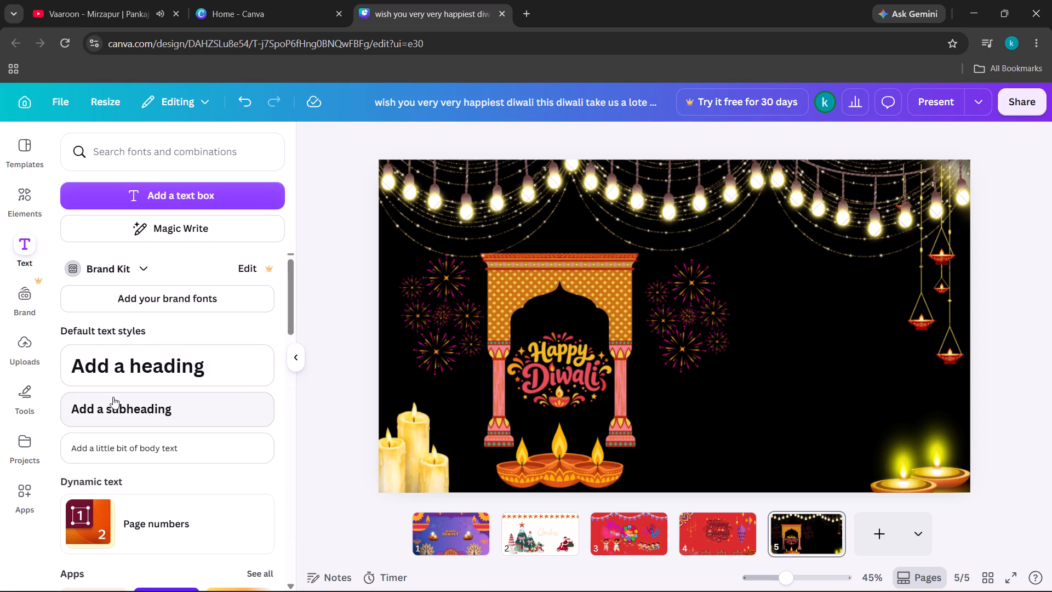
Search the elements for "diwali effects graphics" and show all graphics results.
click(33, 171)
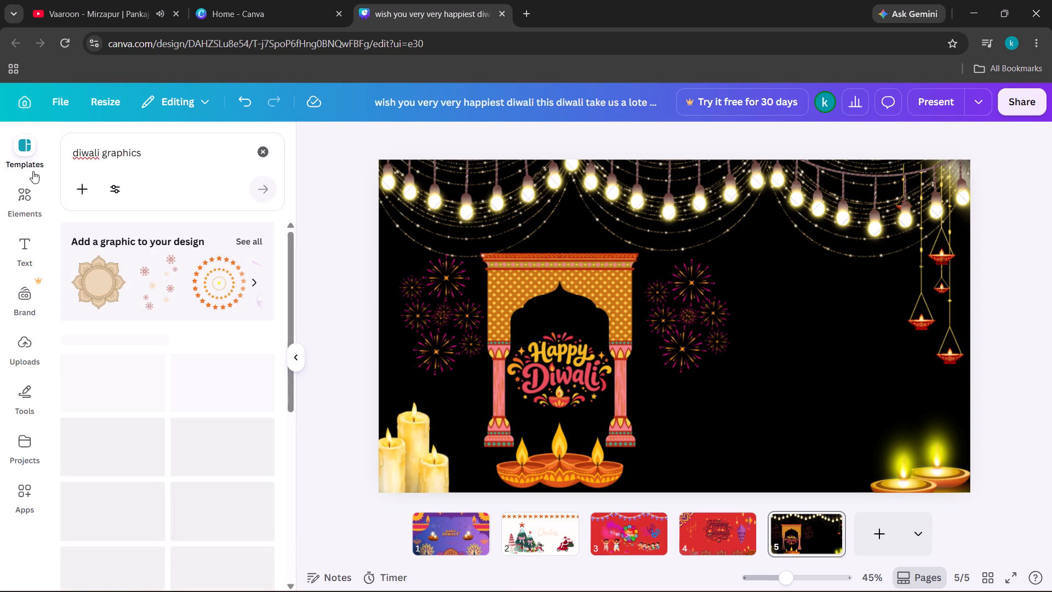
click(253, 242)
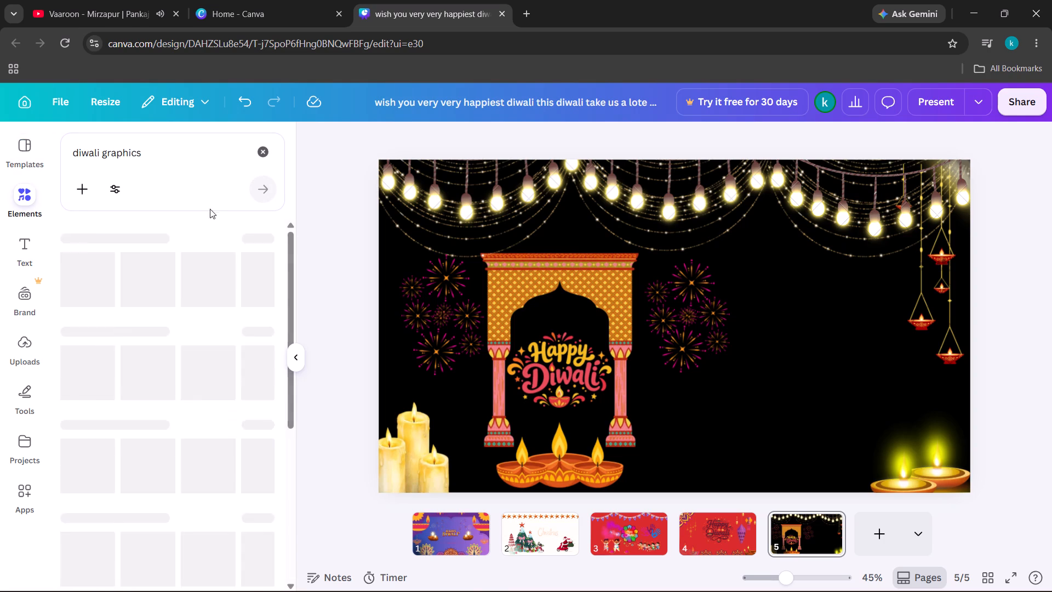
click(100, 152)
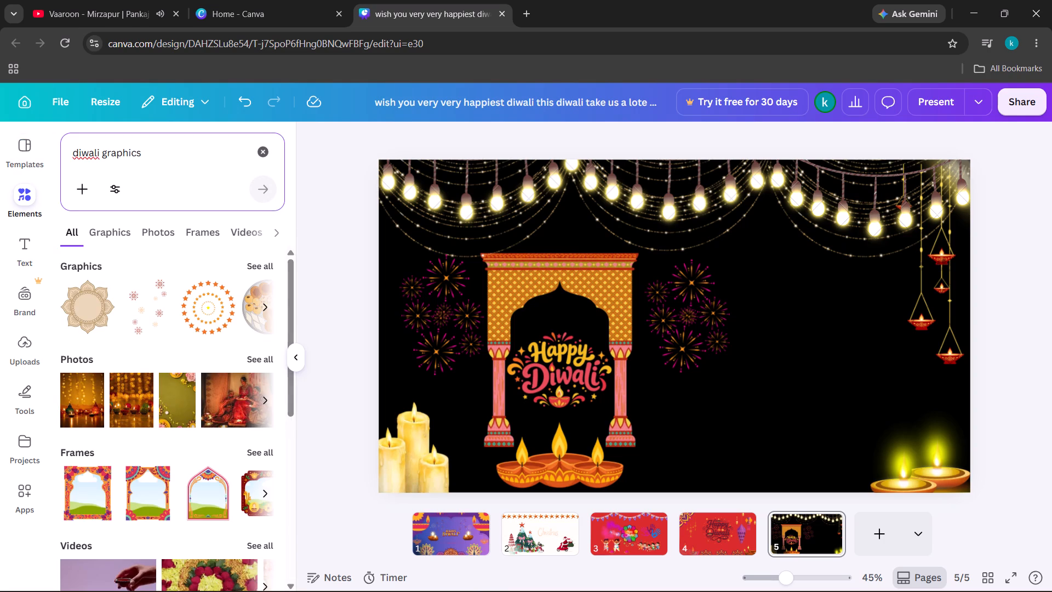
text(li)
key(BackSpace)
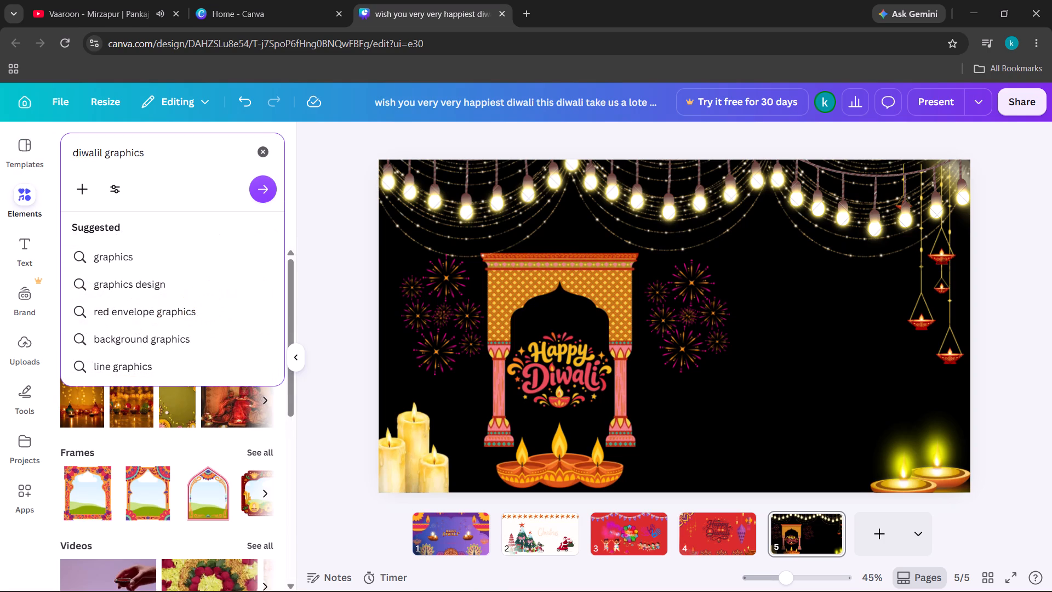
key(BackSpace)
key(e)
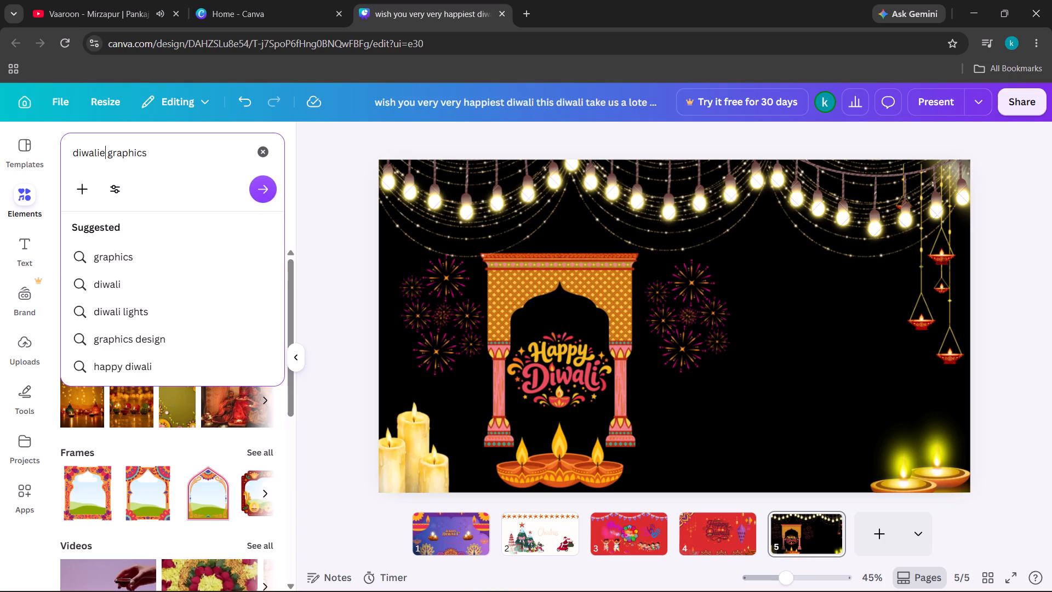
key(BackSpace)
key(space)
text(effects)
key(space)
key(Return)
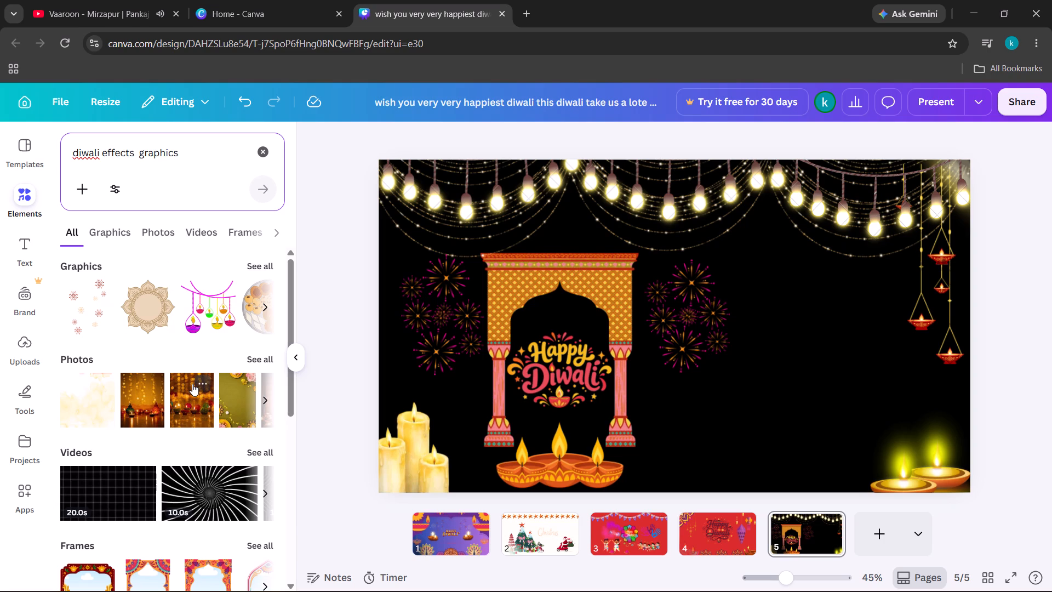
click(251, 266)
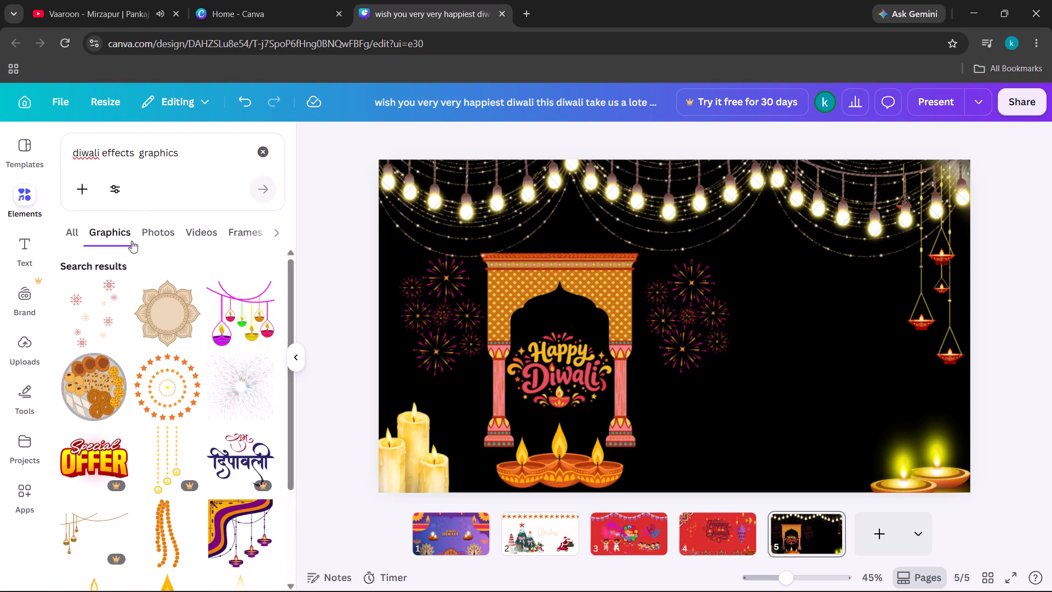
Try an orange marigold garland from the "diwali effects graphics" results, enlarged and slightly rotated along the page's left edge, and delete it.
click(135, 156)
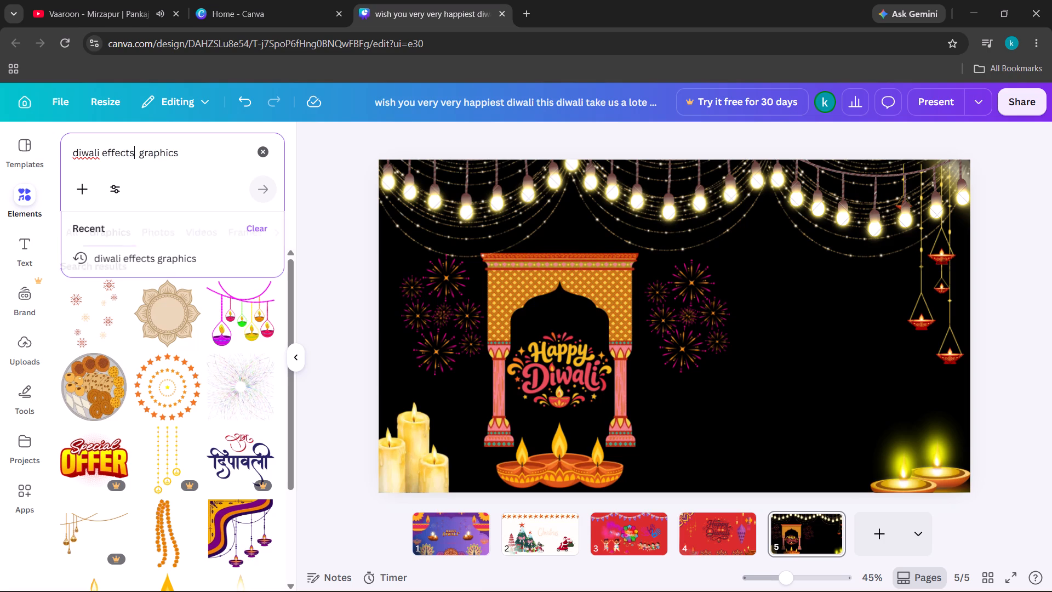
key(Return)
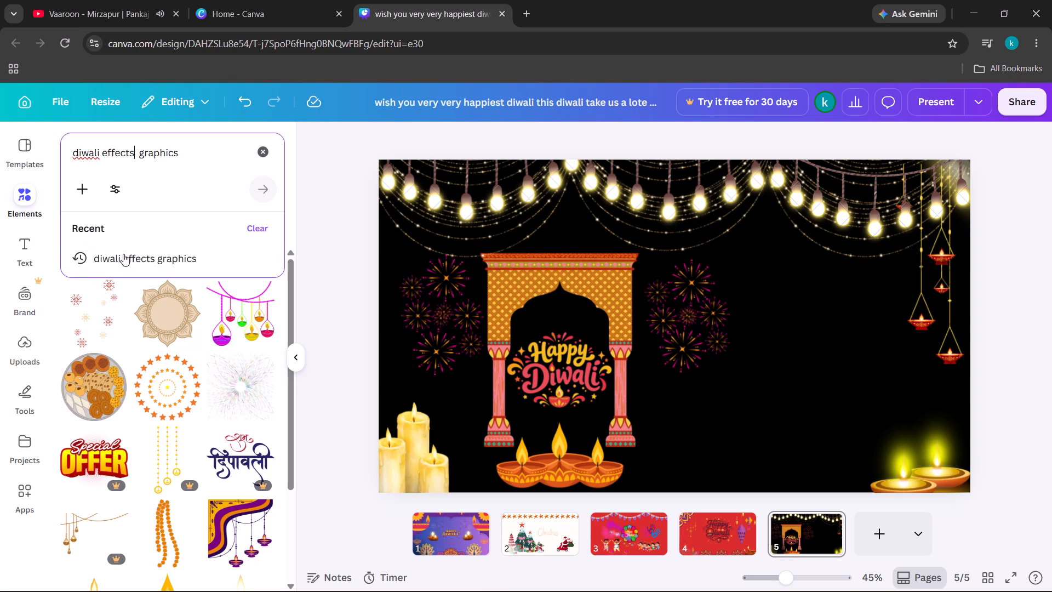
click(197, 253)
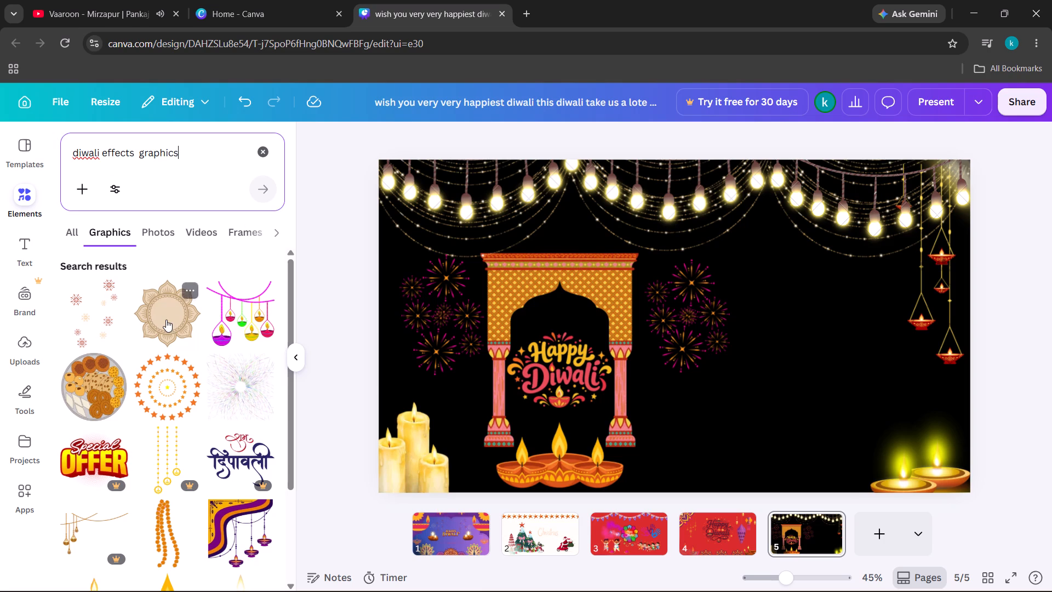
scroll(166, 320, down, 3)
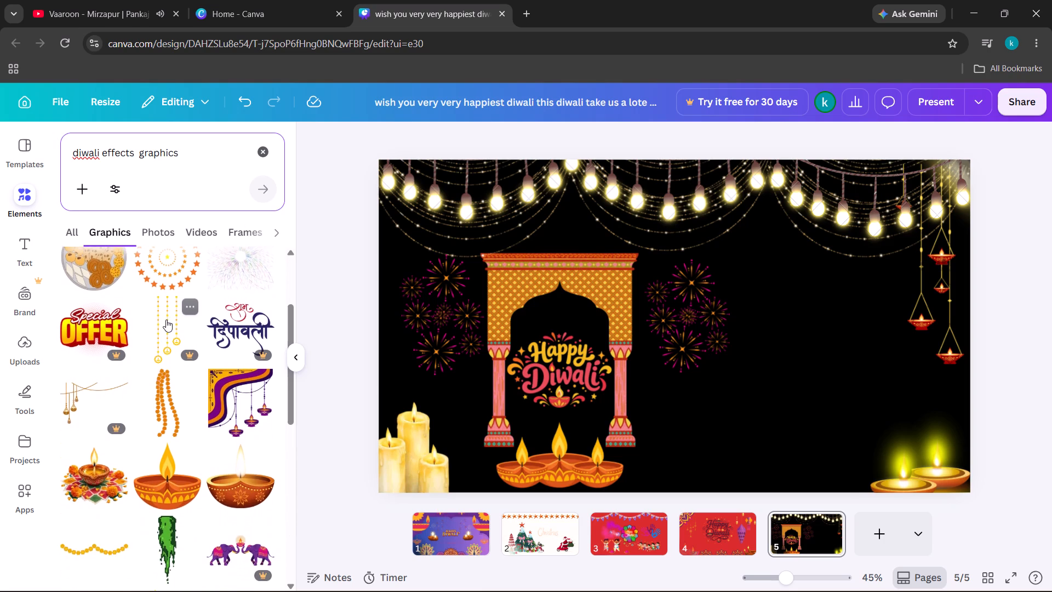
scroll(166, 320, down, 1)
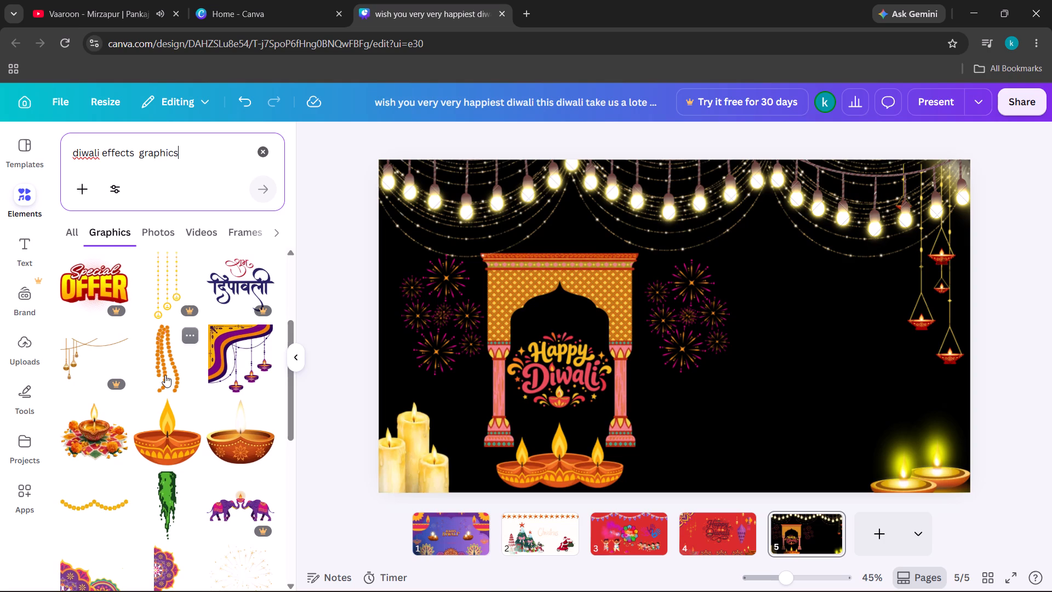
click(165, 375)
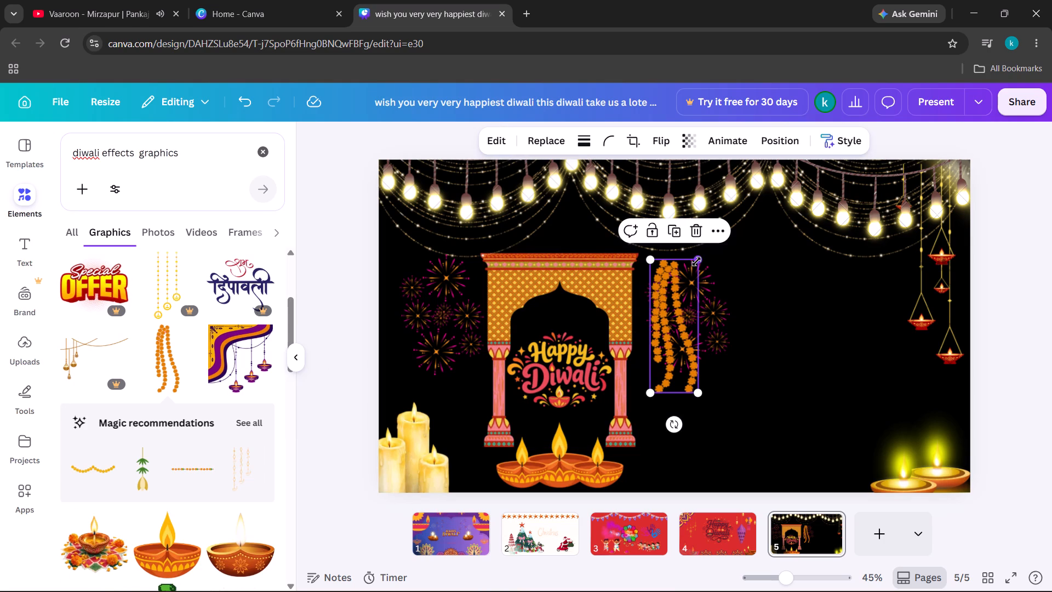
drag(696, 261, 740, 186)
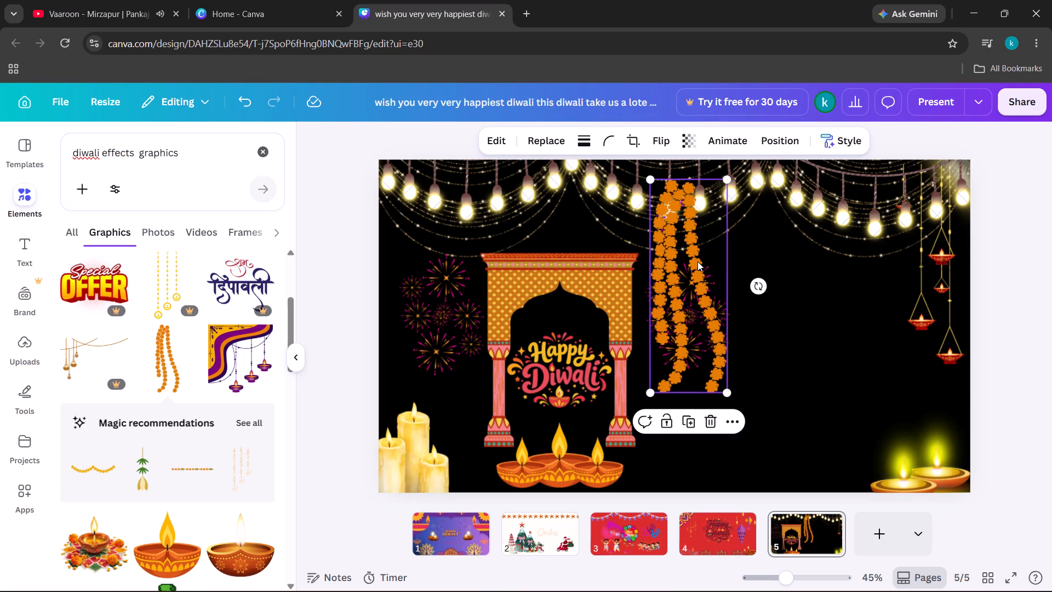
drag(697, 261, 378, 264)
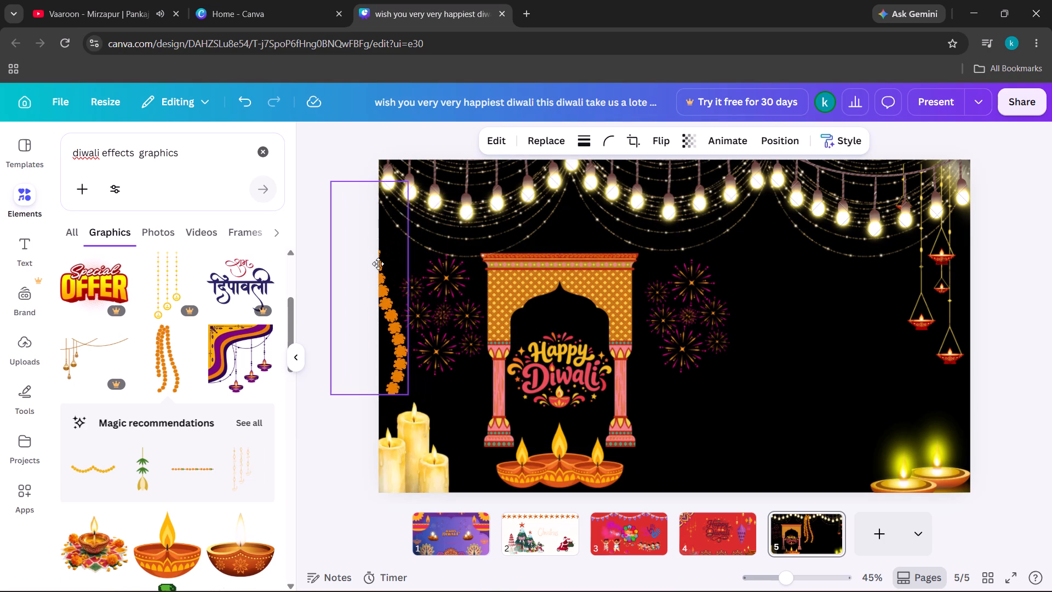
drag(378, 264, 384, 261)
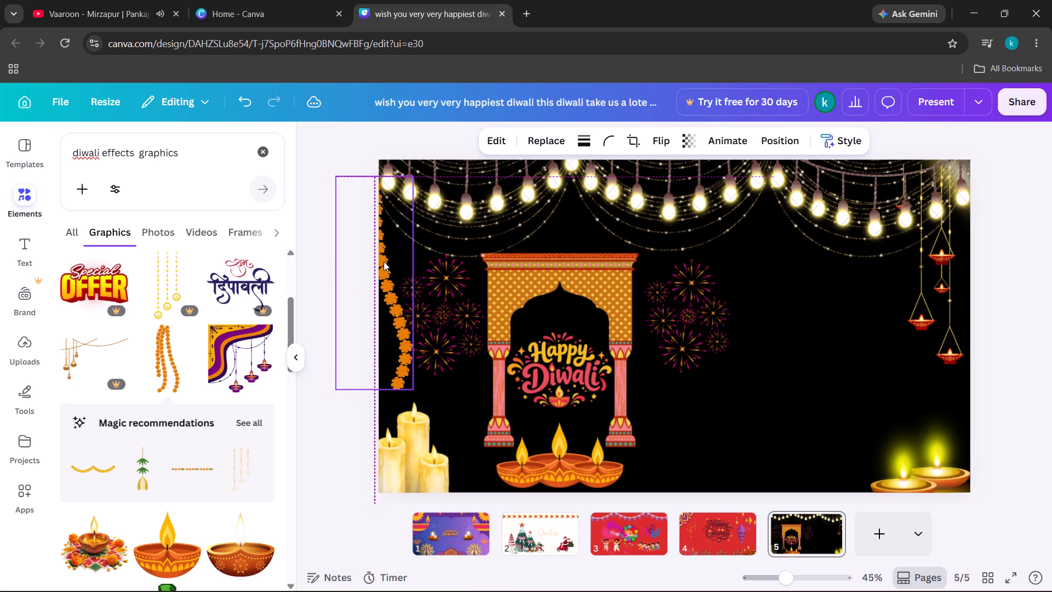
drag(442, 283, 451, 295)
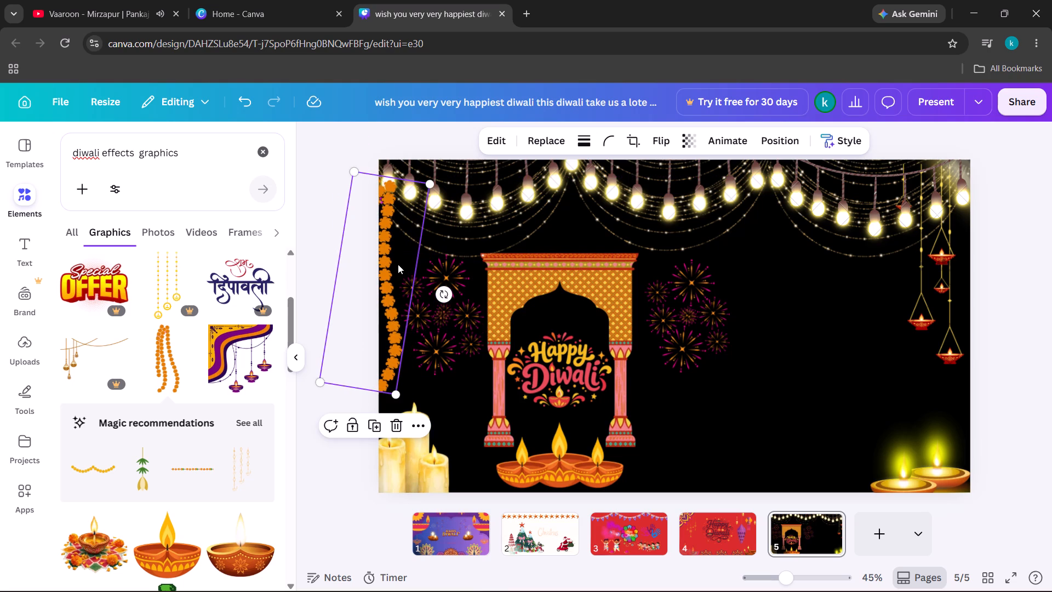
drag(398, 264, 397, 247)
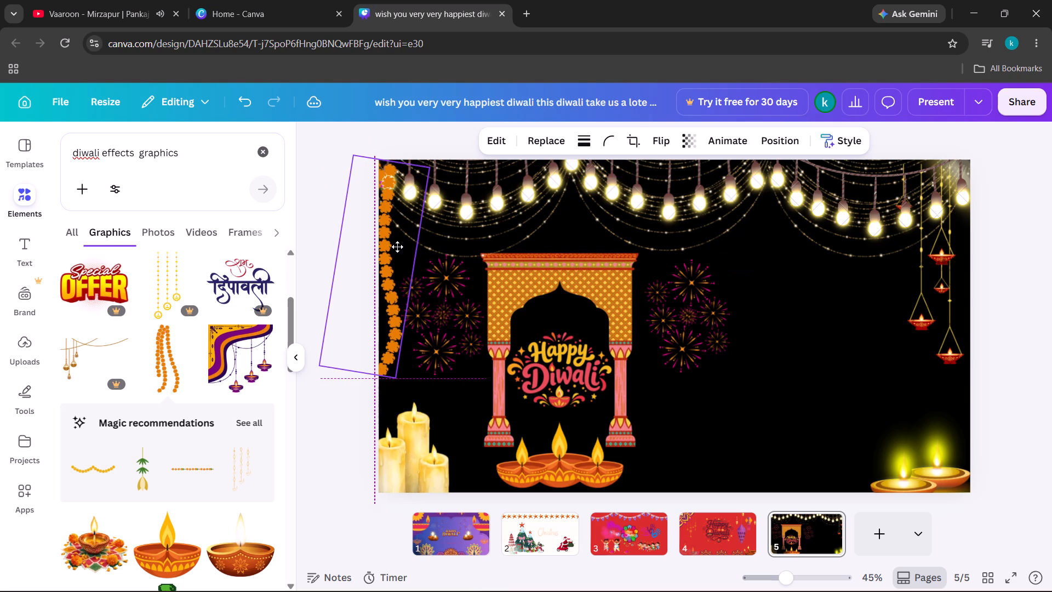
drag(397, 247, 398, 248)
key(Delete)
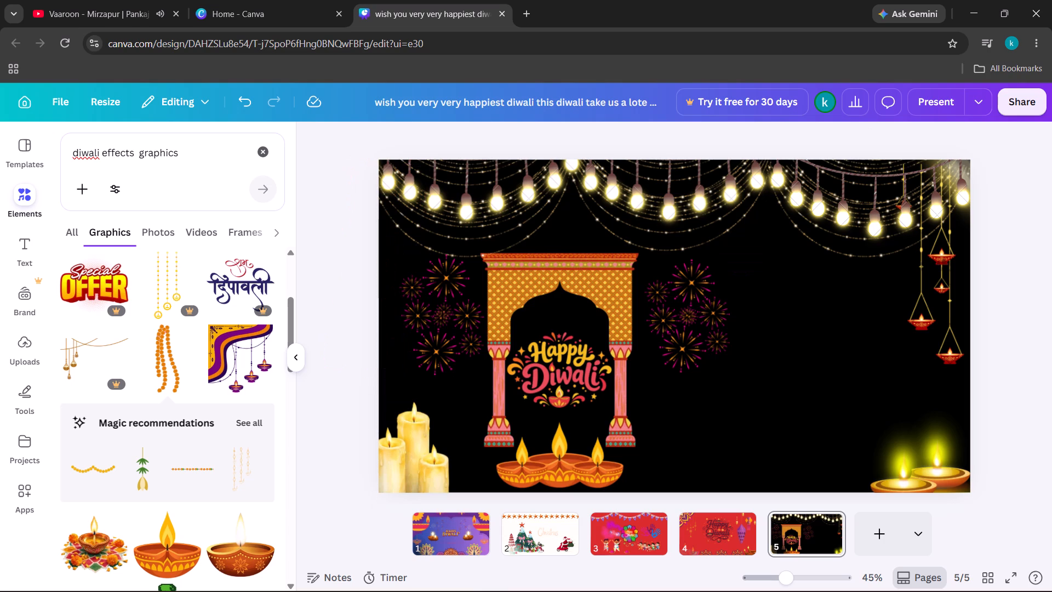
Look further through the "diwali effects graphics" results for lights and other decorations that suit the black Diwali page.
scroll(207, 459, down, 2)
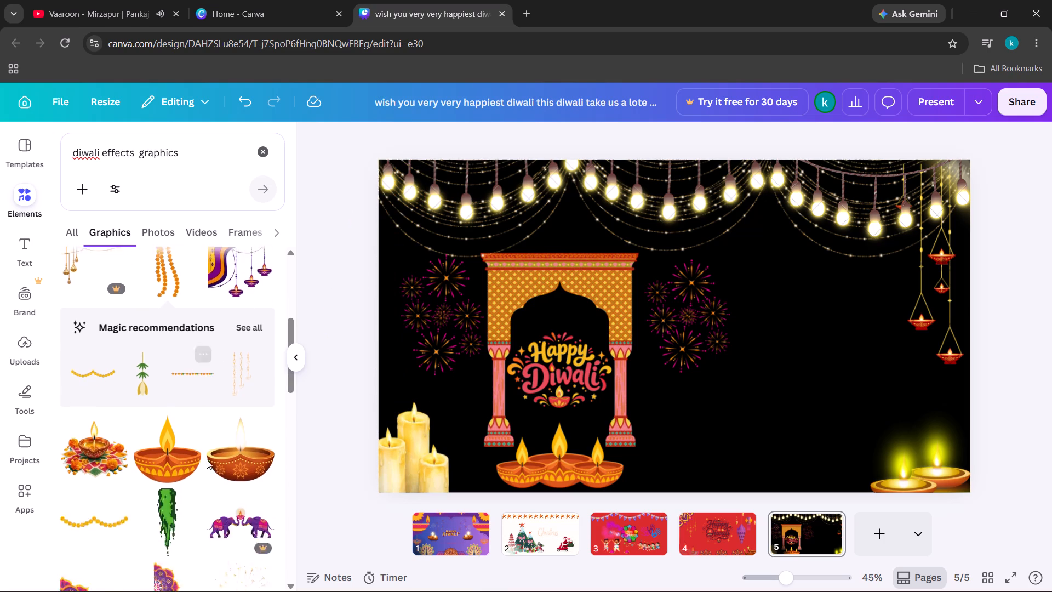
scroll(207, 459, down, 3)
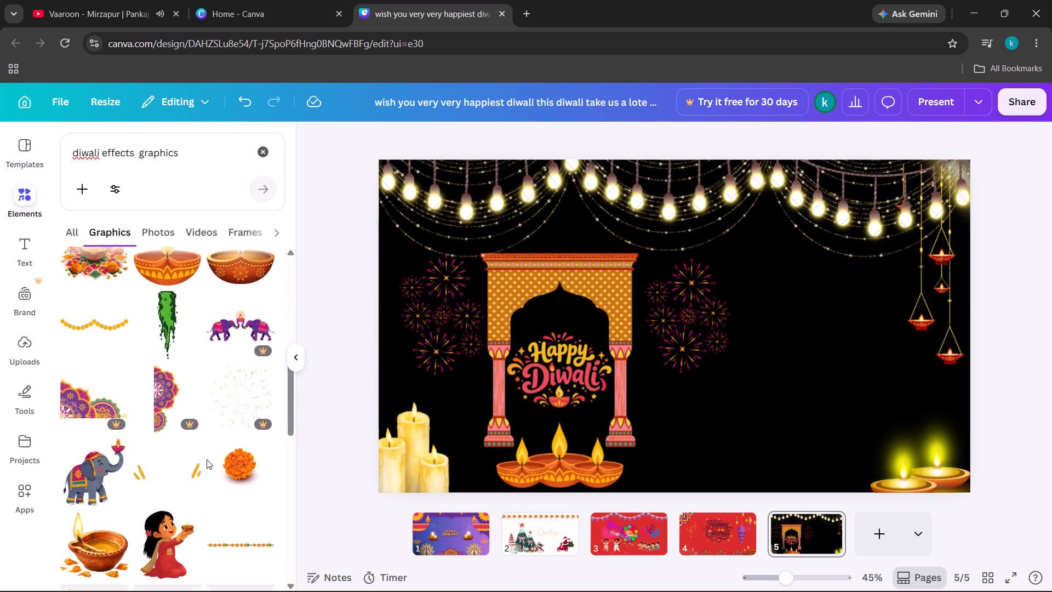
scroll(207, 459, down, 3)
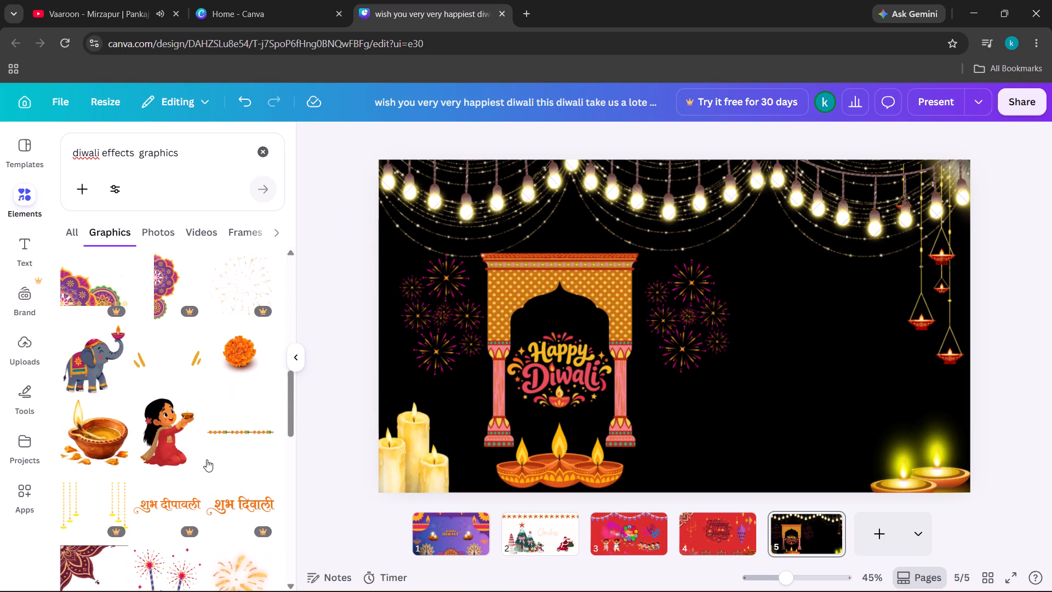
scroll(207, 459, down, 3)
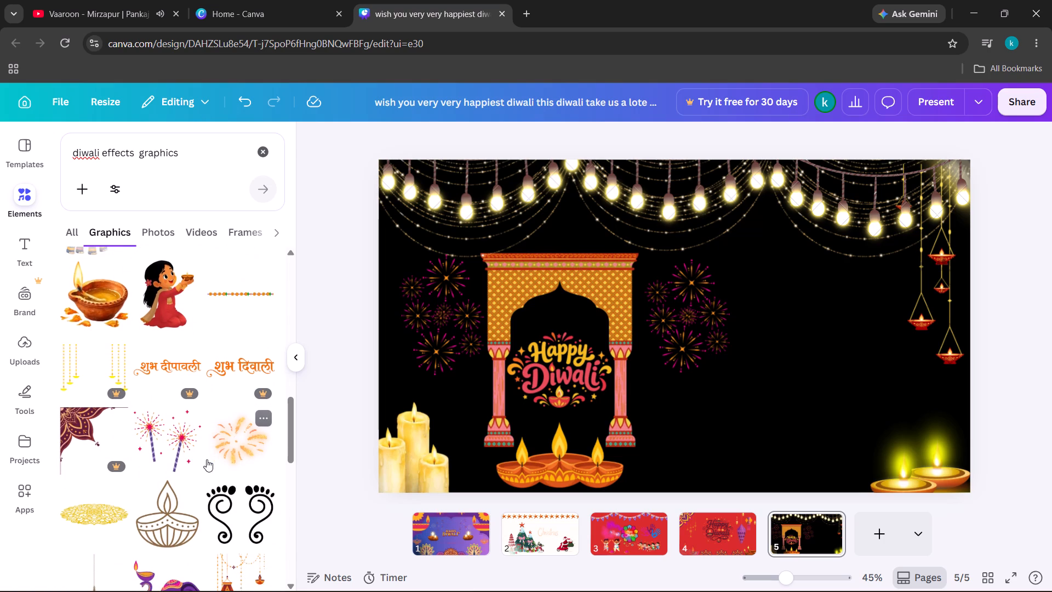
scroll(207, 459, down, 4)
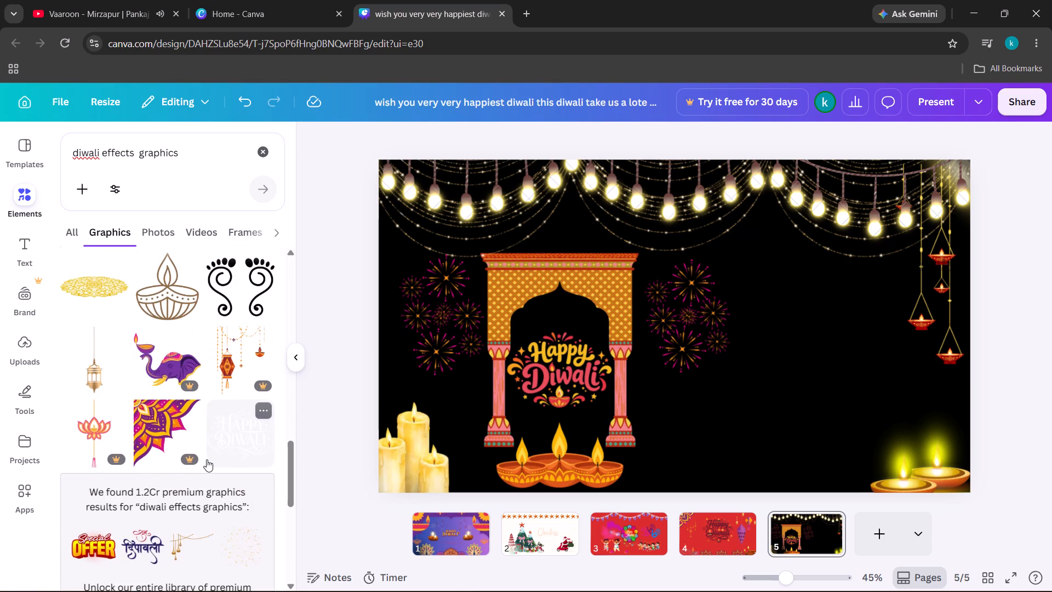
scroll(207, 459, down, 4)
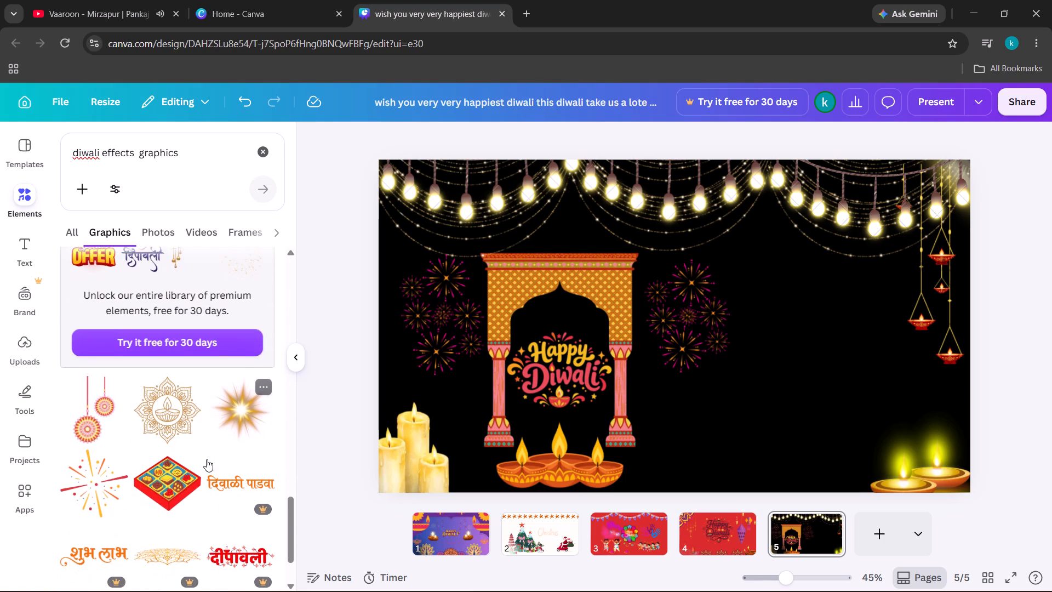
scroll(207, 459, down, 4)
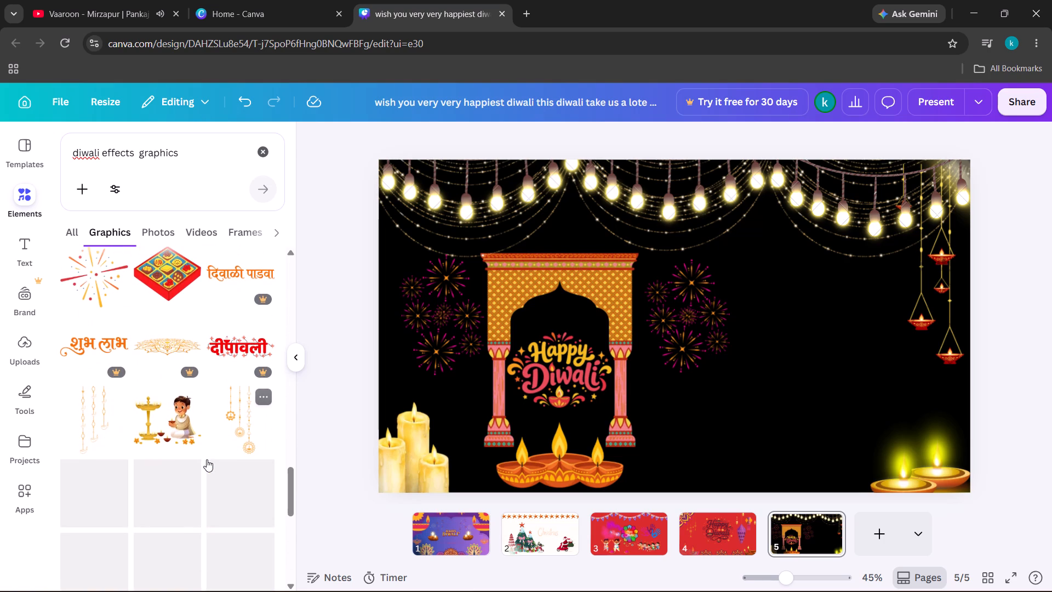
scroll(207, 459, down, 4)
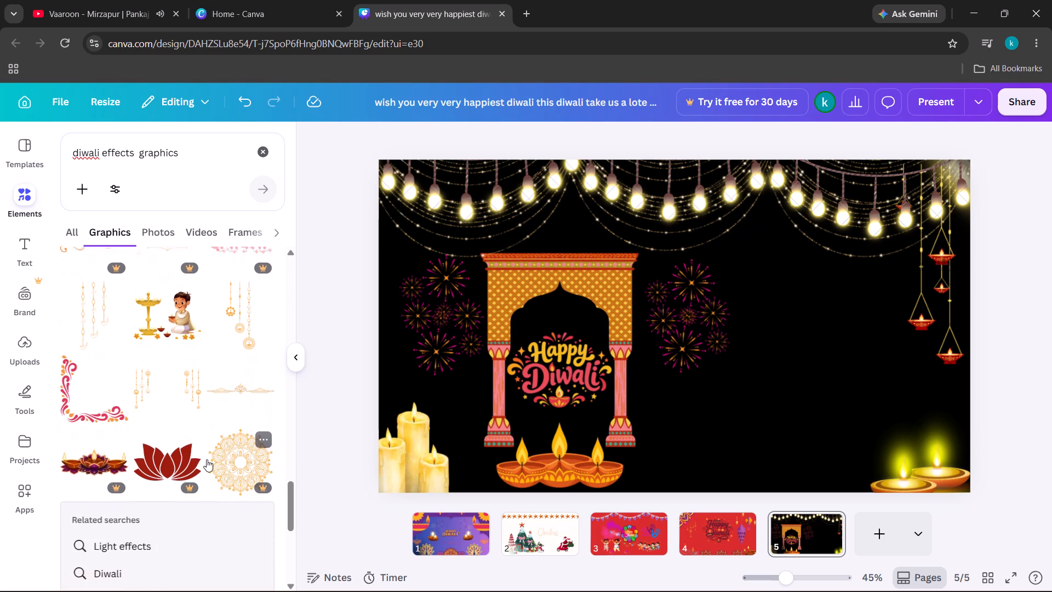
scroll(207, 459, down, 2)
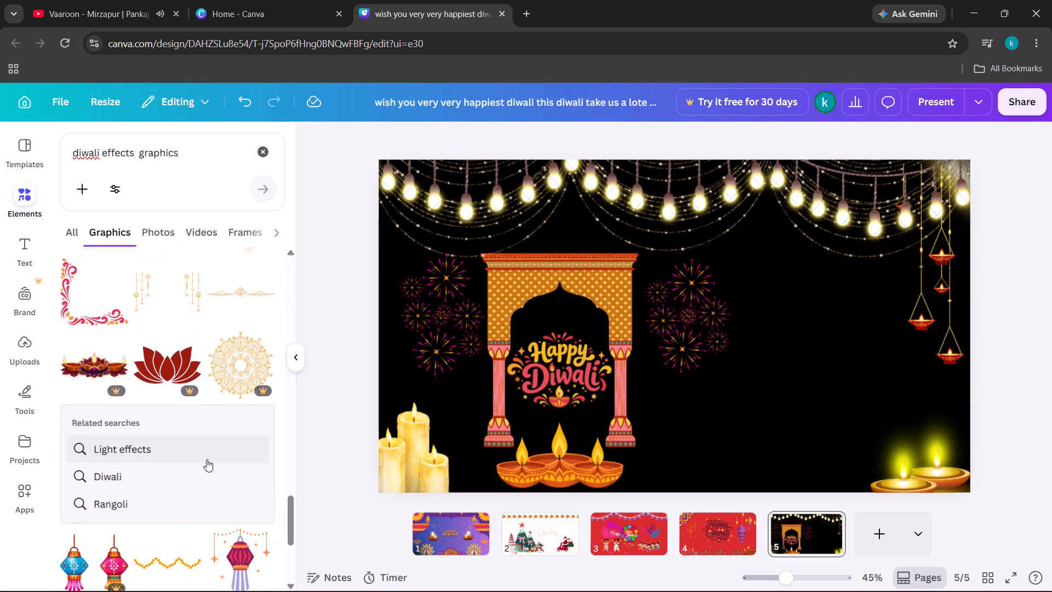
scroll(207, 459, down, 5)
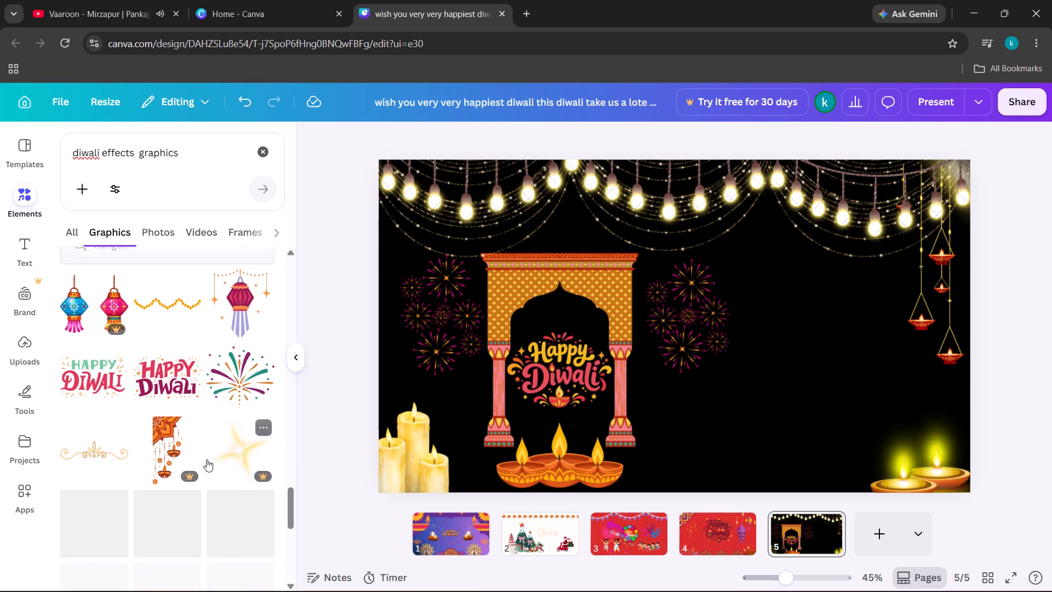
scroll(207, 459, down, 3)
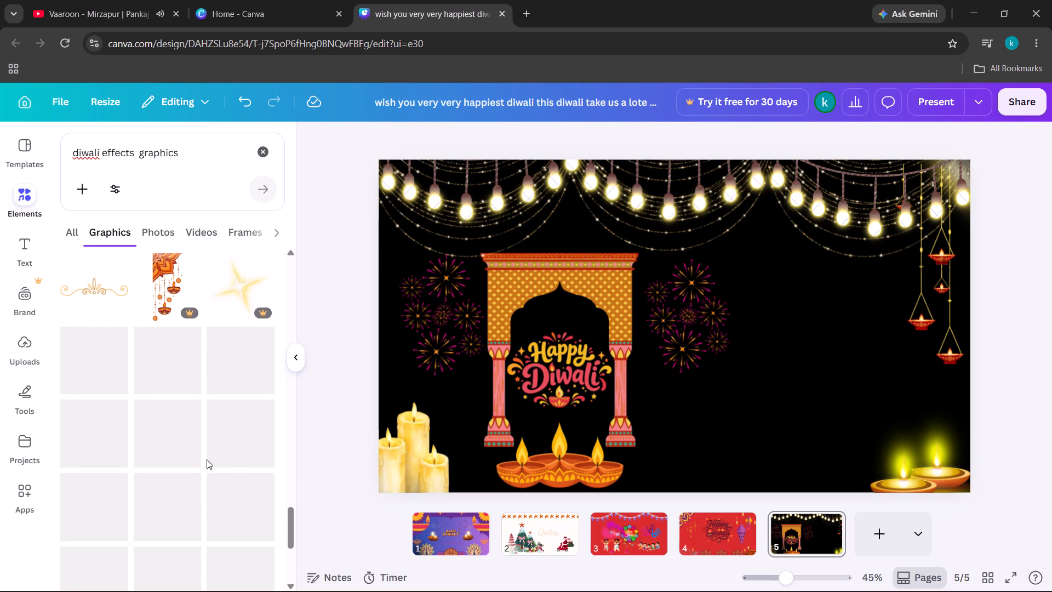
scroll(207, 459, down, 1)
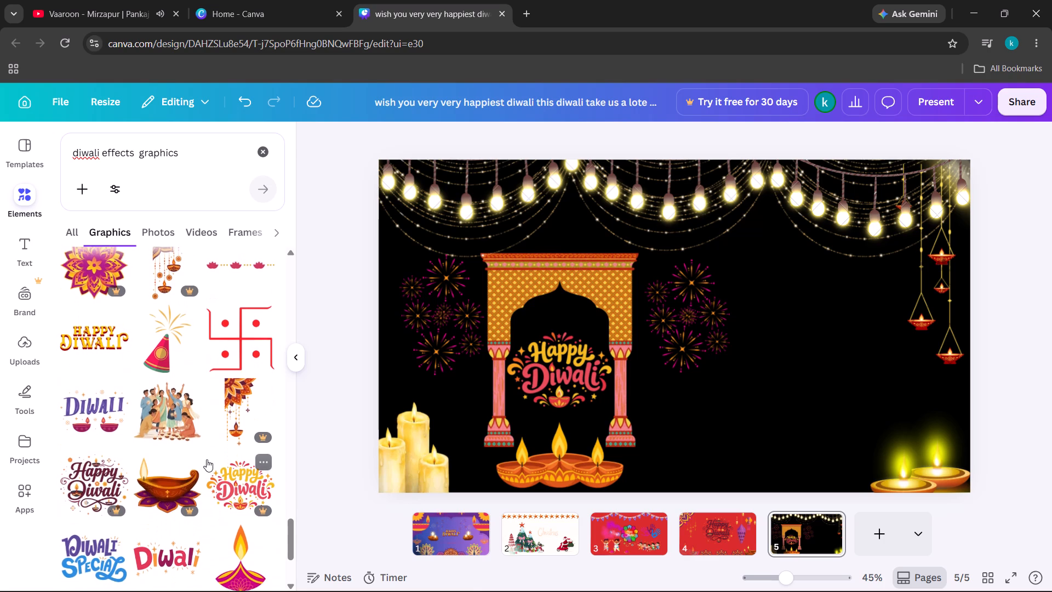
scroll(207, 459, down, 1)
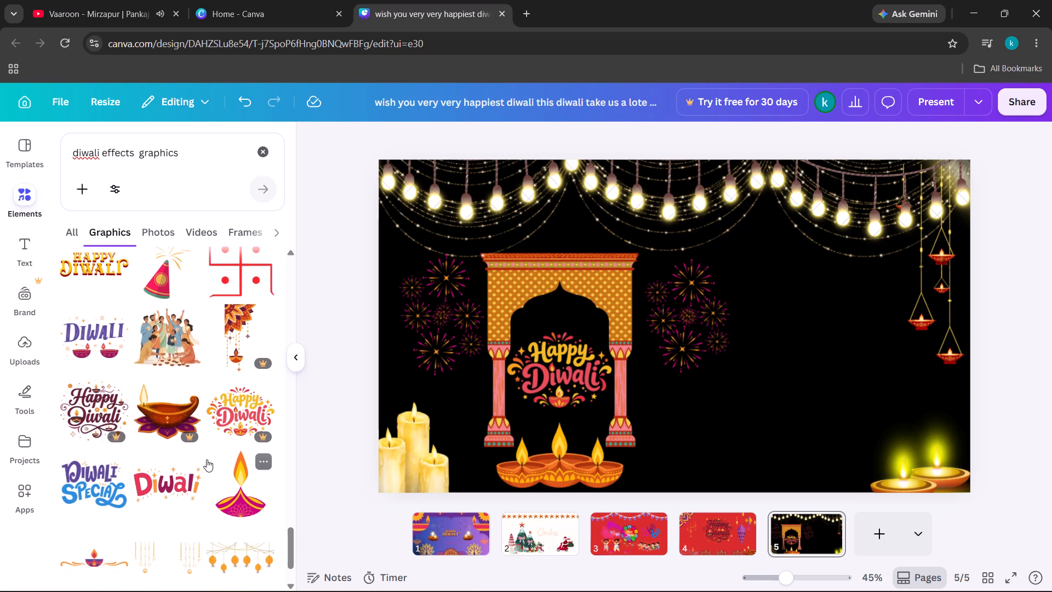
scroll(207, 459, down, 2)
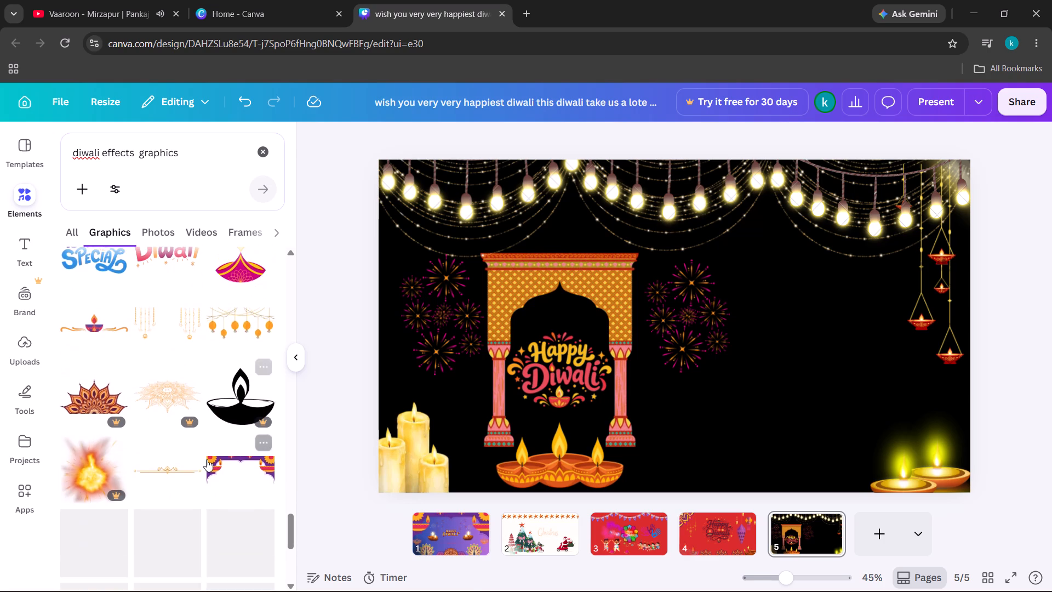
scroll(207, 459, down, 3)
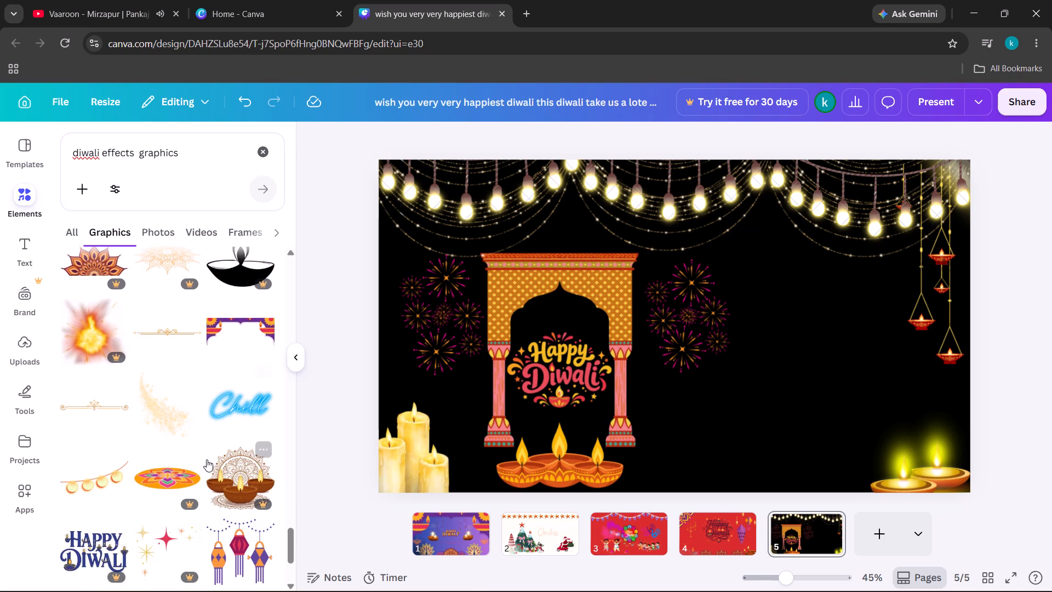
scroll(207, 459, down, 4)
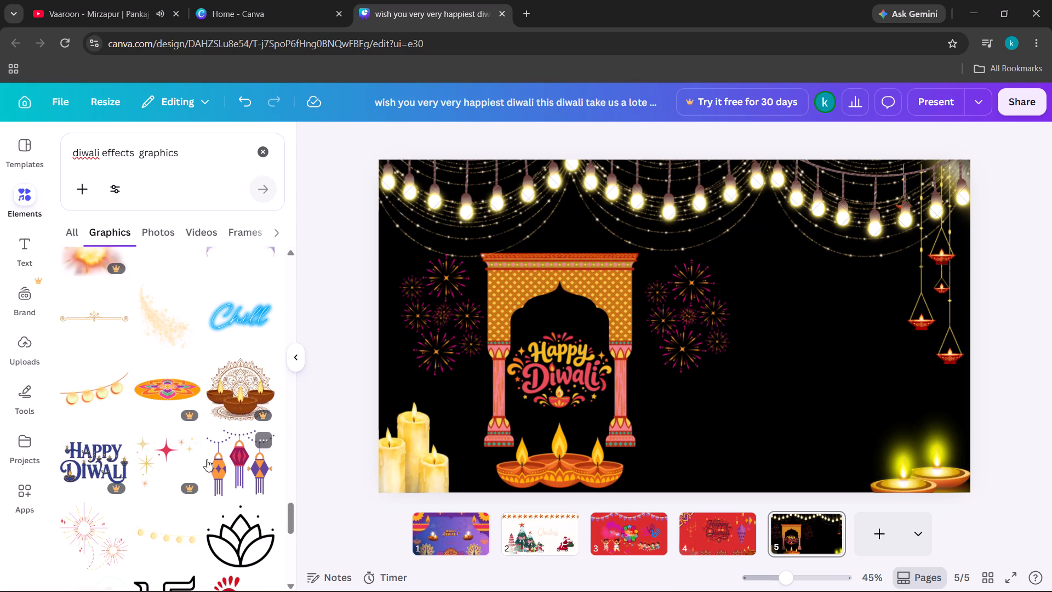
scroll(207, 459, down, 6)
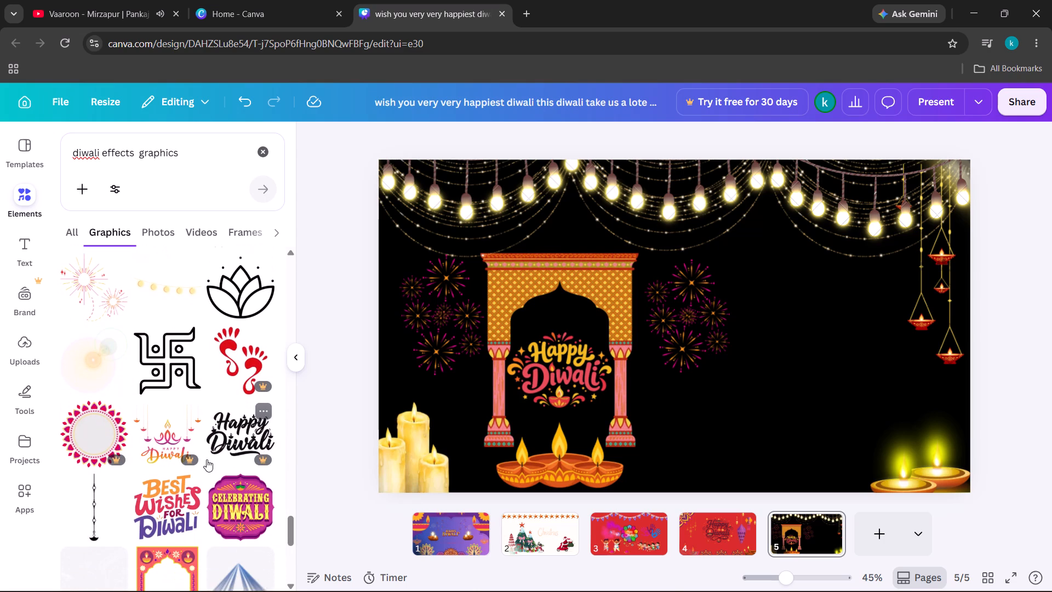
scroll(207, 459, down, 2)
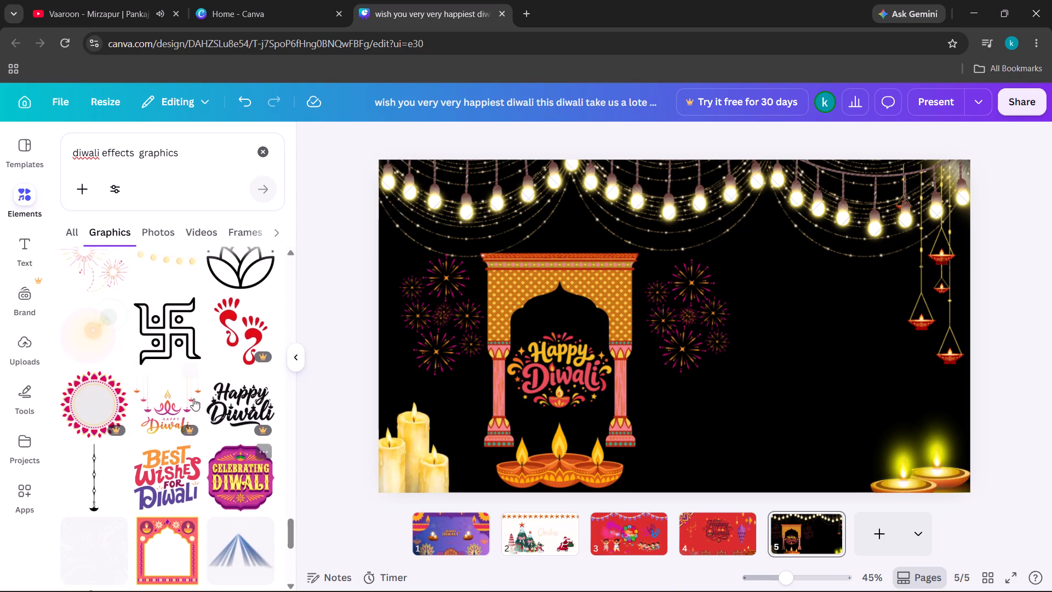
Add the string of five glowing round lights, shrink it to about 500 px wide and tilt it slightly counter-clockwise.
click(184, 266)
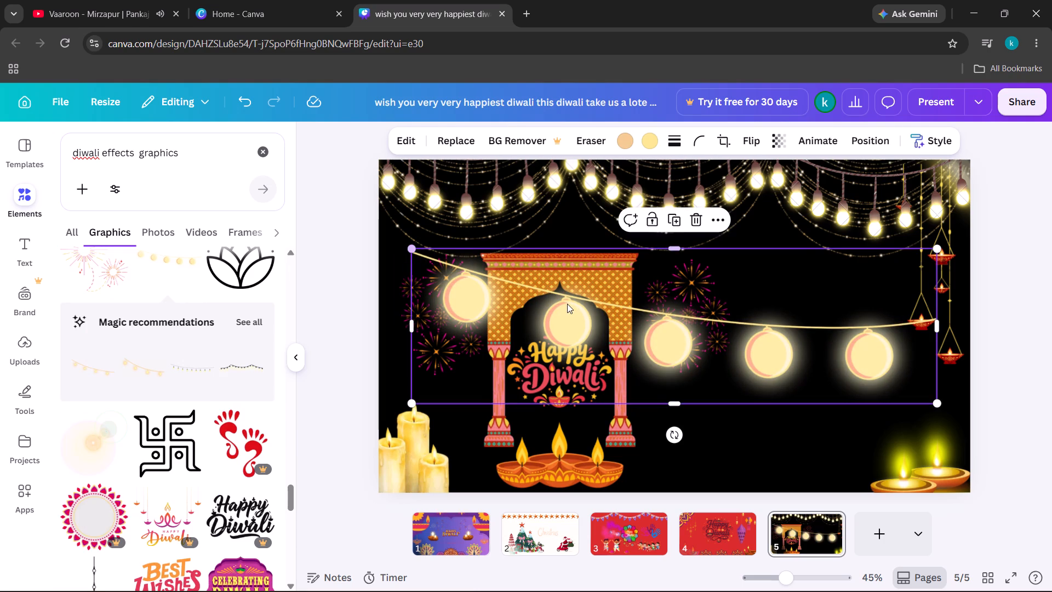
drag(413, 247, 494, 273)
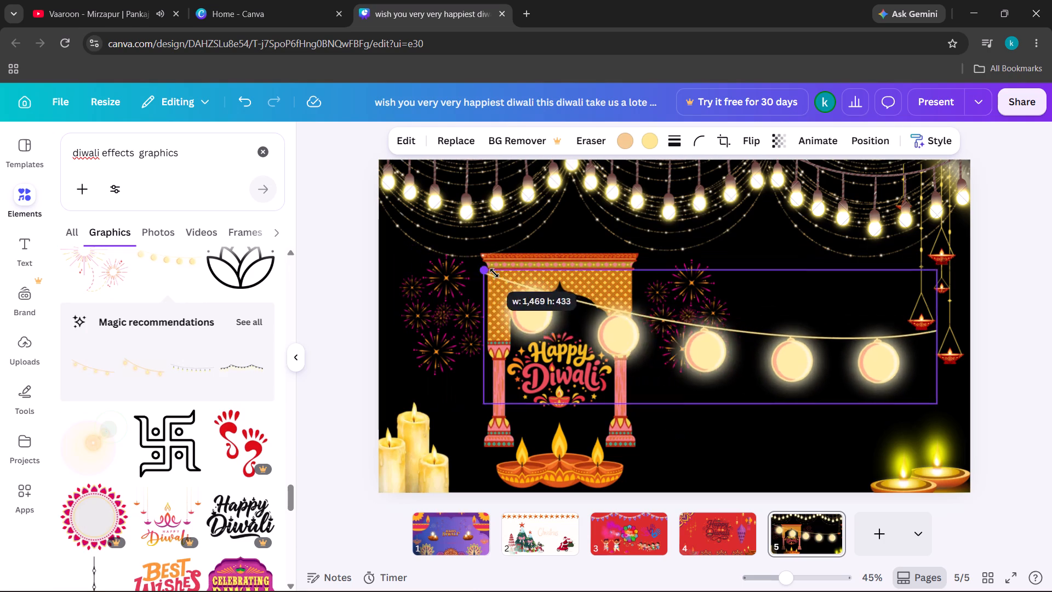
drag(494, 273, 791, 337)
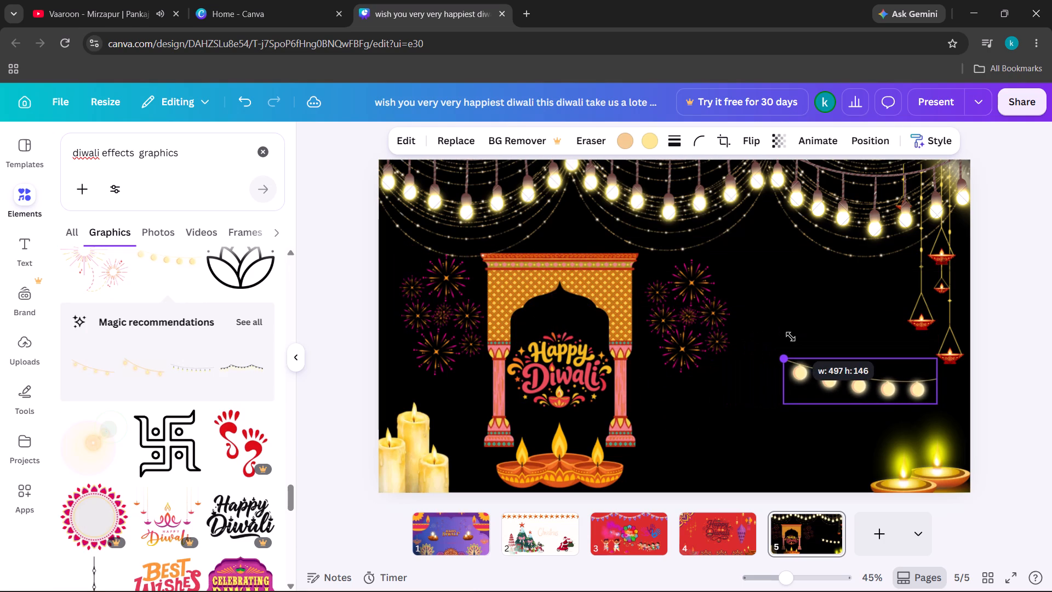
drag(791, 337, 788, 339)
drag(859, 436, 870, 436)
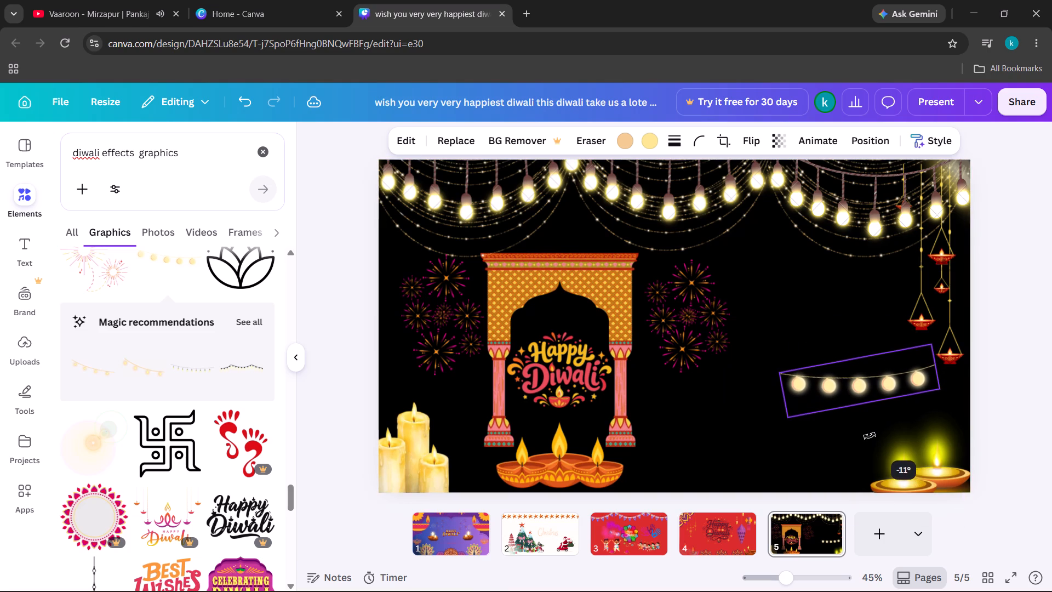
drag(870, 436, 865, 434)
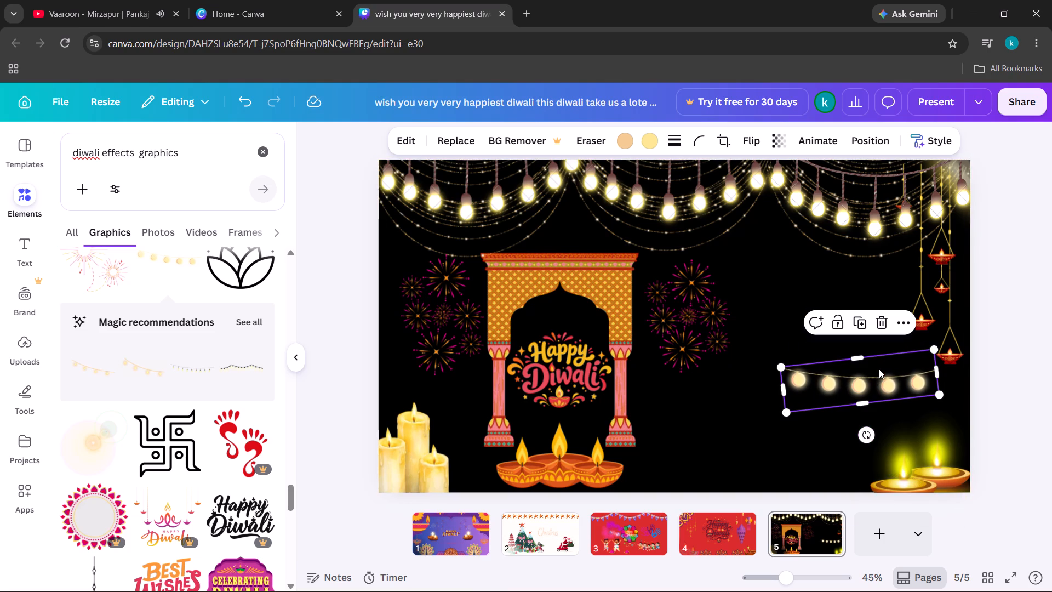
Place the small round-light string across the top of the orange arch, fine-tuning its tilt and centring it on the arch.
drag(879, 369, 578, 266)
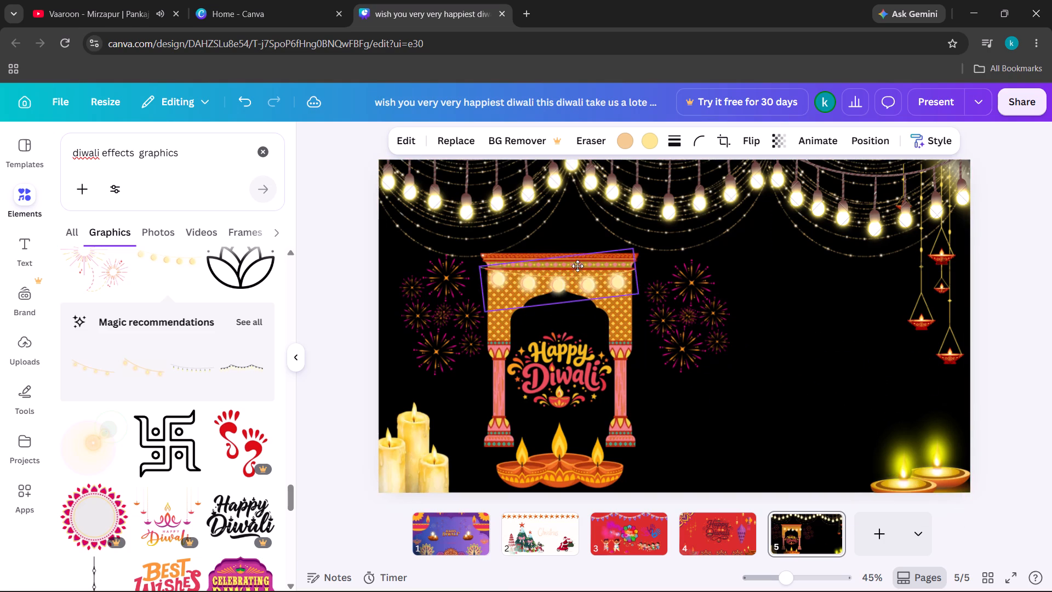
drag(578, 266, 576, 258)
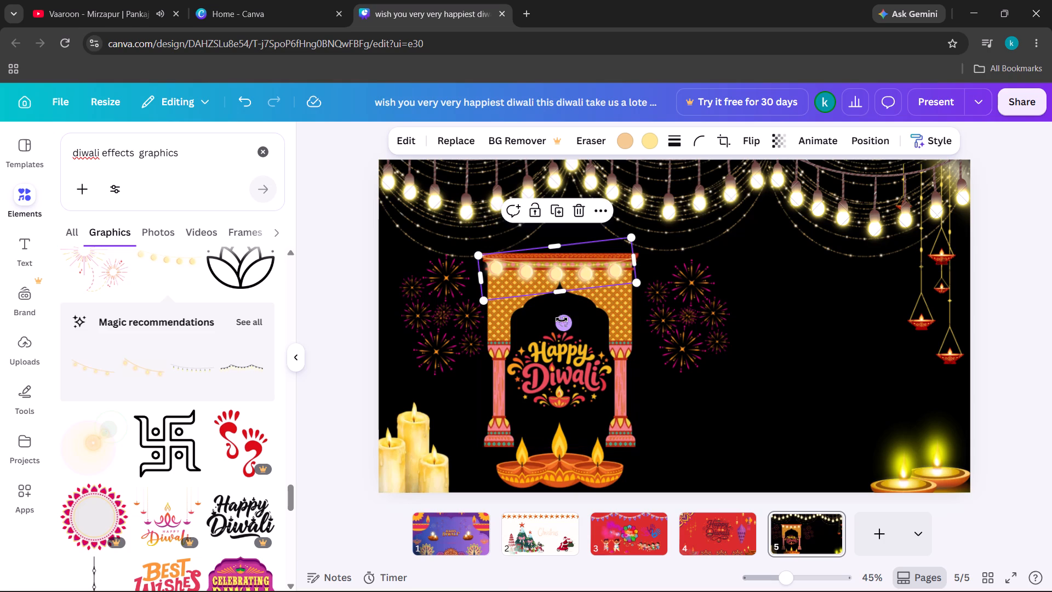
click(562, 320)
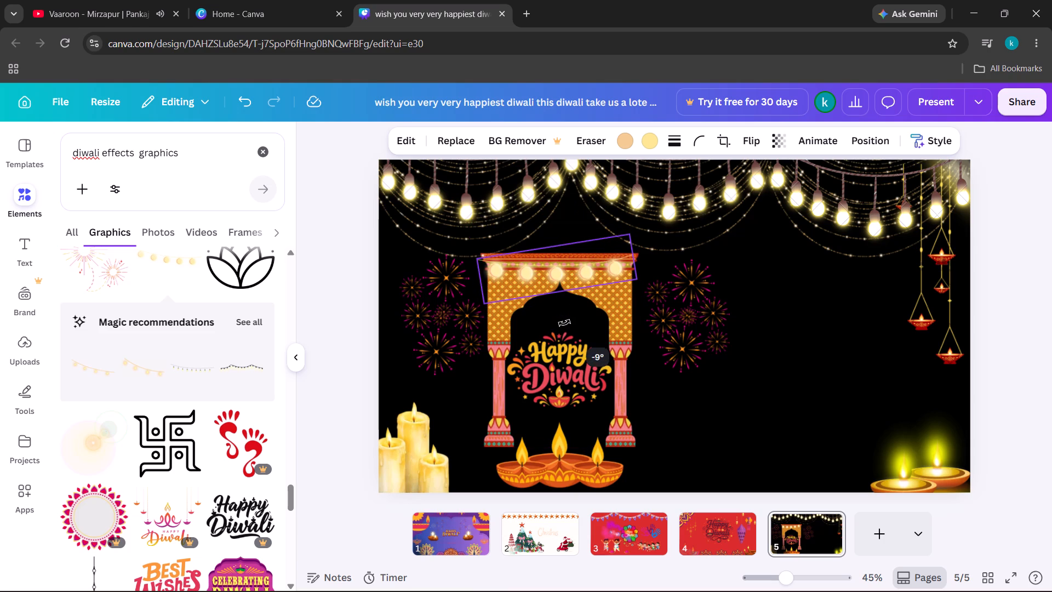
drag(569, 269, 576, 269)
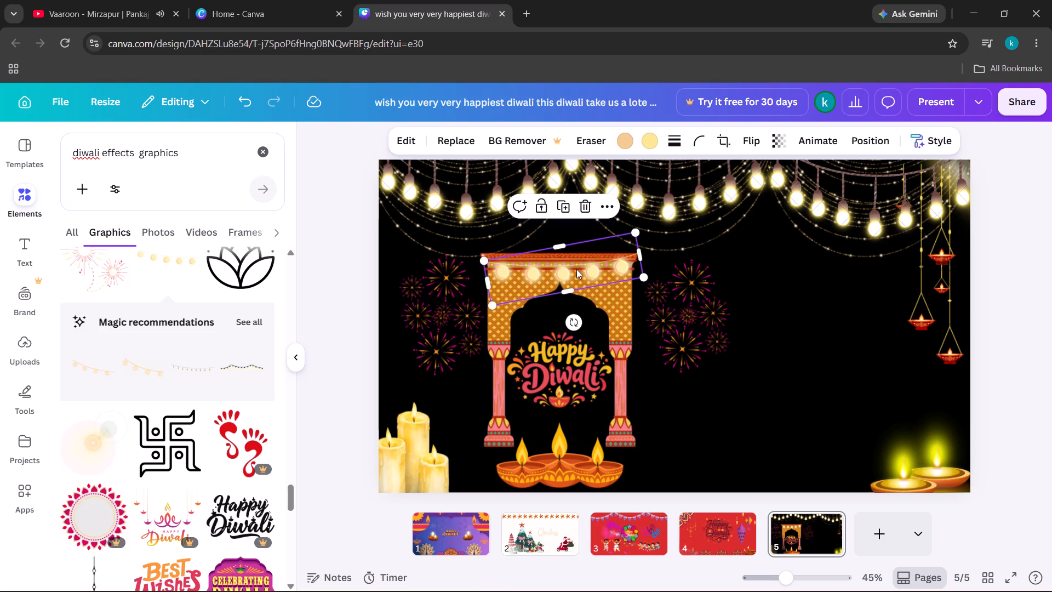
click(570, 320)
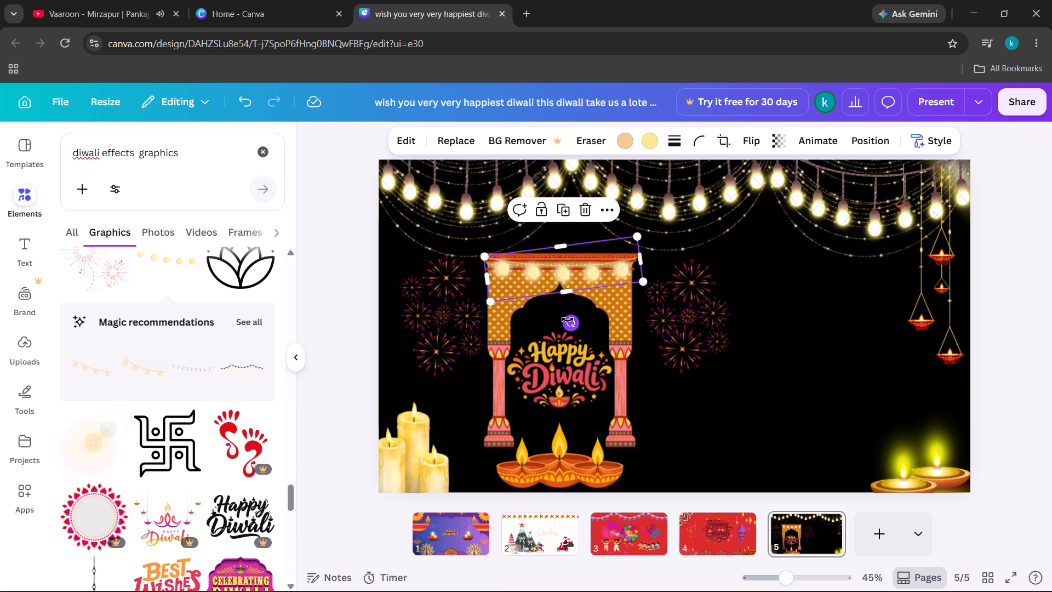
drag(590, 265, 586, 265)
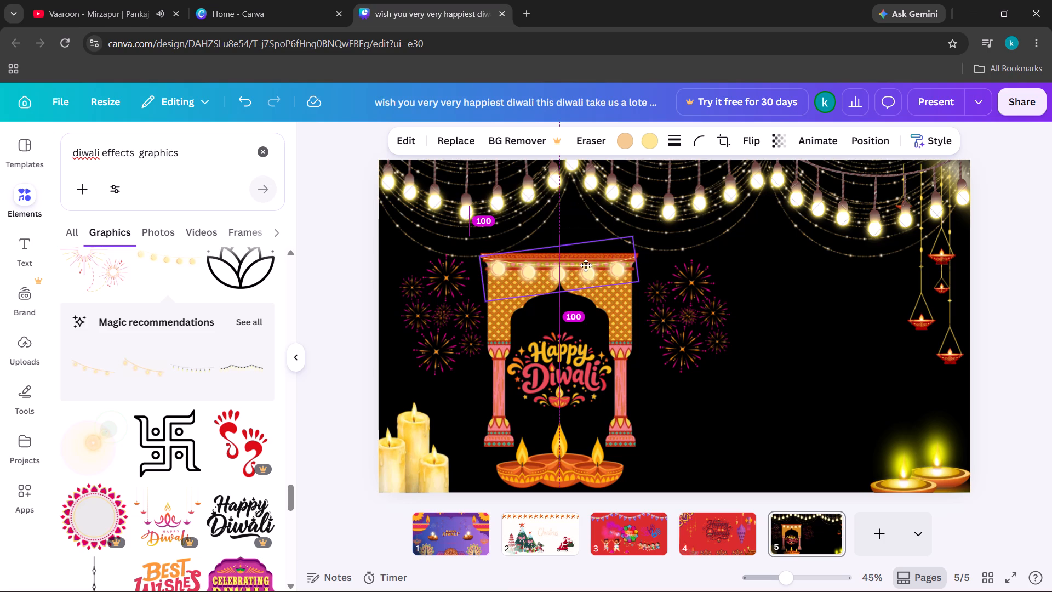
drag(586, 265, 585, 265)
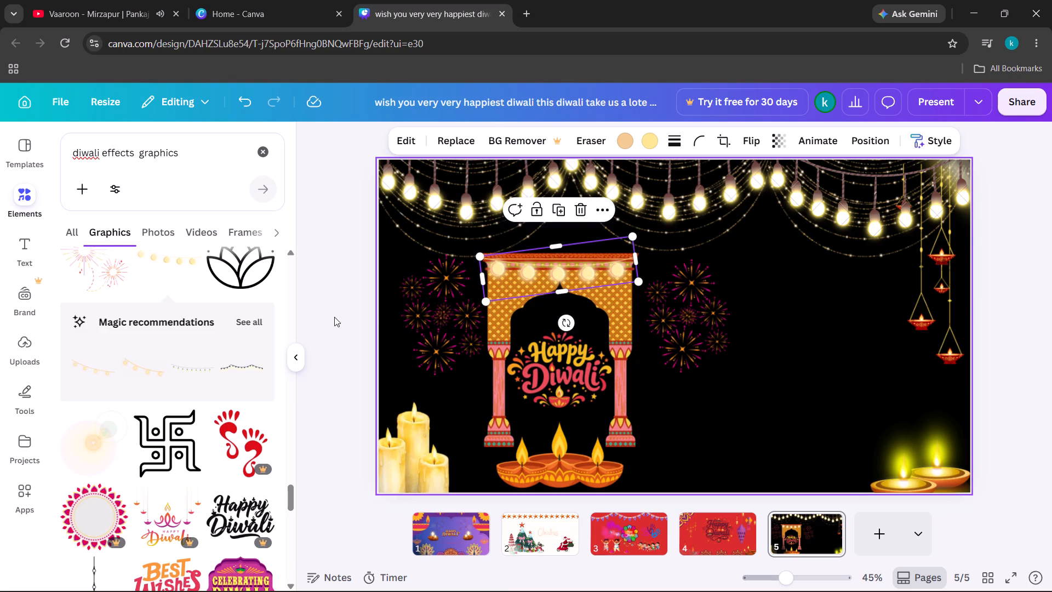
click(334, 317)
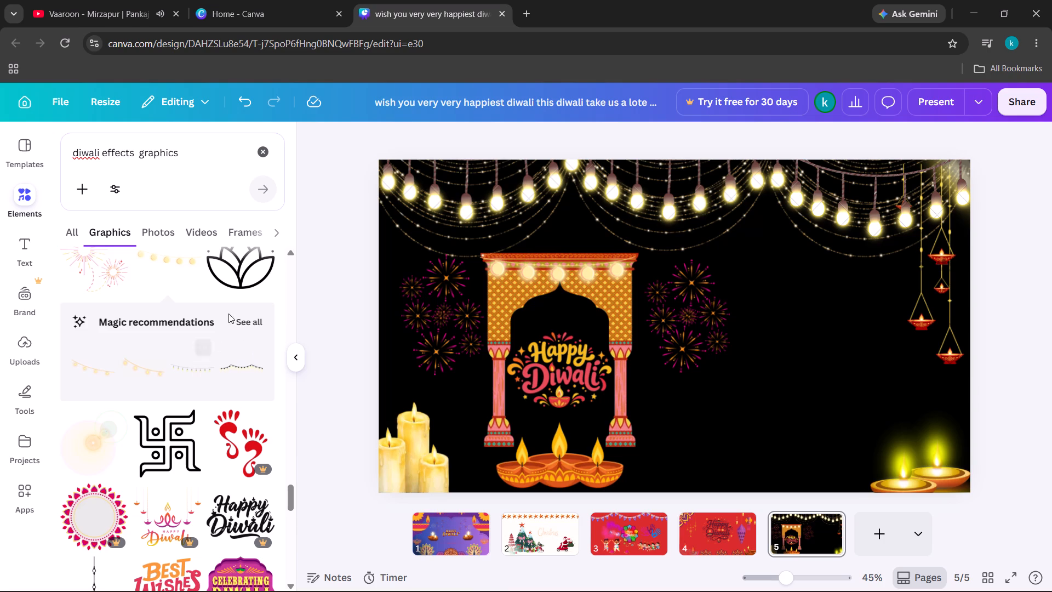
scroll(214, 463, down, 3)
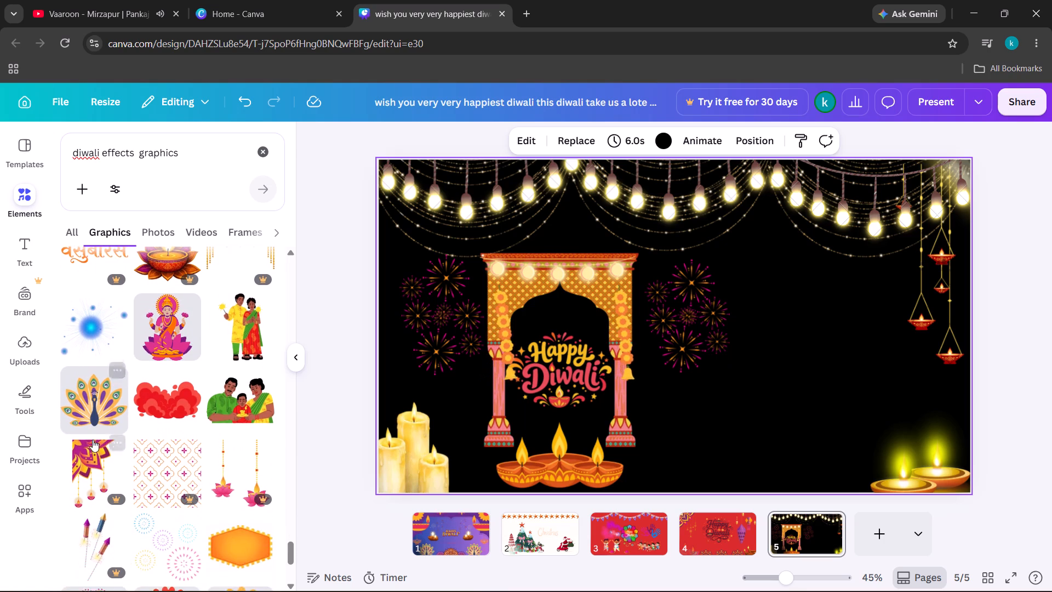
scroll(93, 440, down, 3)
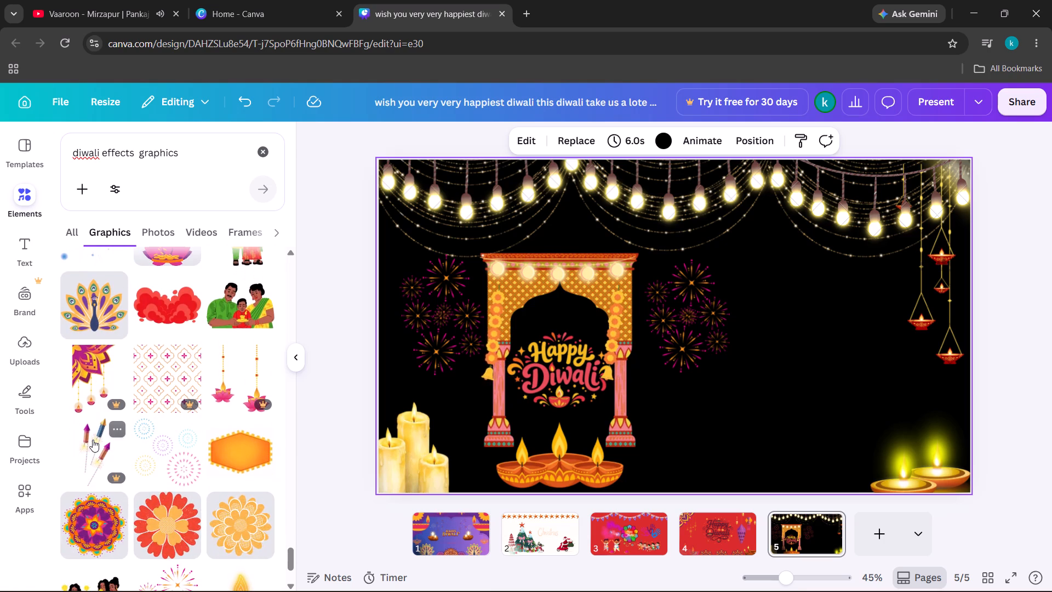
Browse further down the "diwali effects graphics" results for another decoration for the black Diwali page.
scroll(93, 440, down, 8)
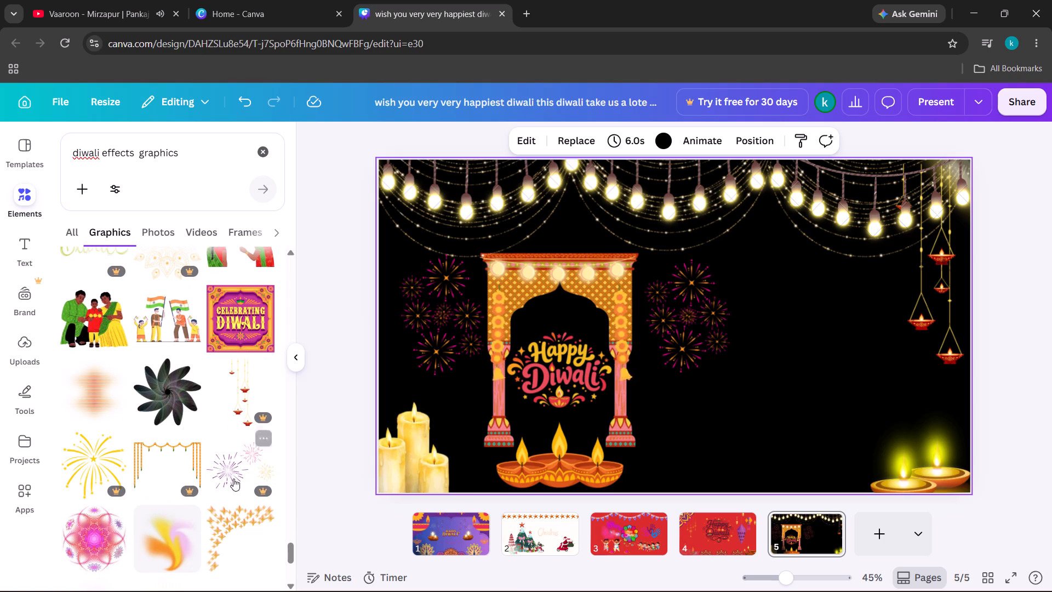
scroll(208, 511, right, 1)
scroll(208, 511, down, 1)
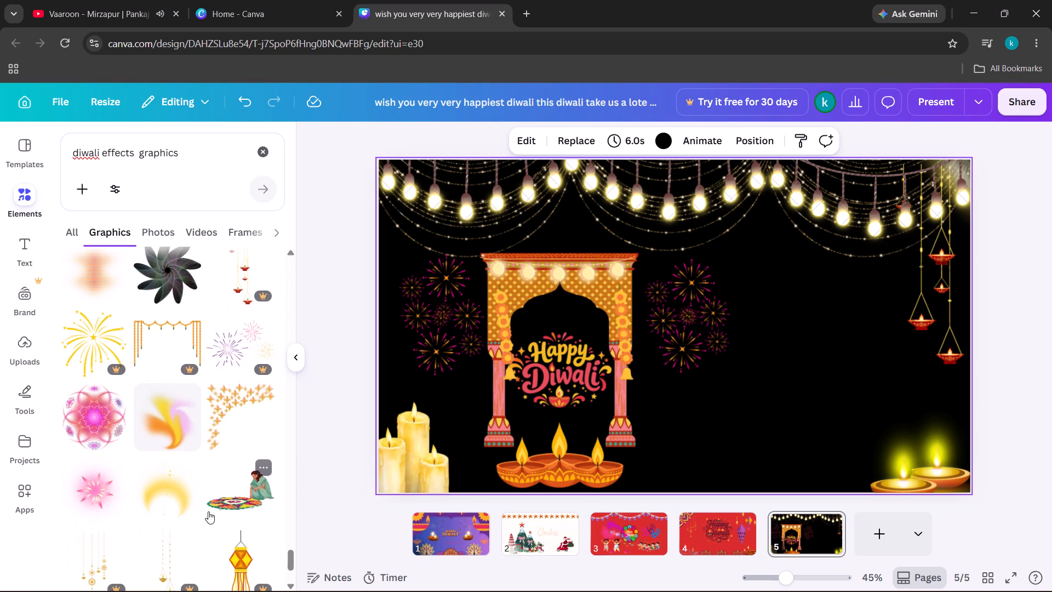
scroll(242, 469, down, 1)
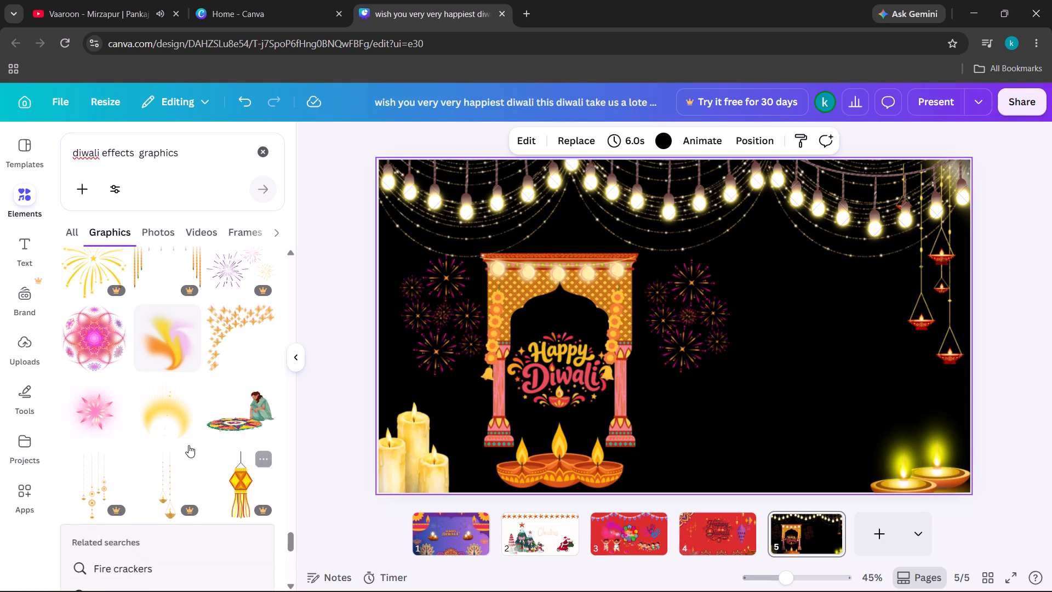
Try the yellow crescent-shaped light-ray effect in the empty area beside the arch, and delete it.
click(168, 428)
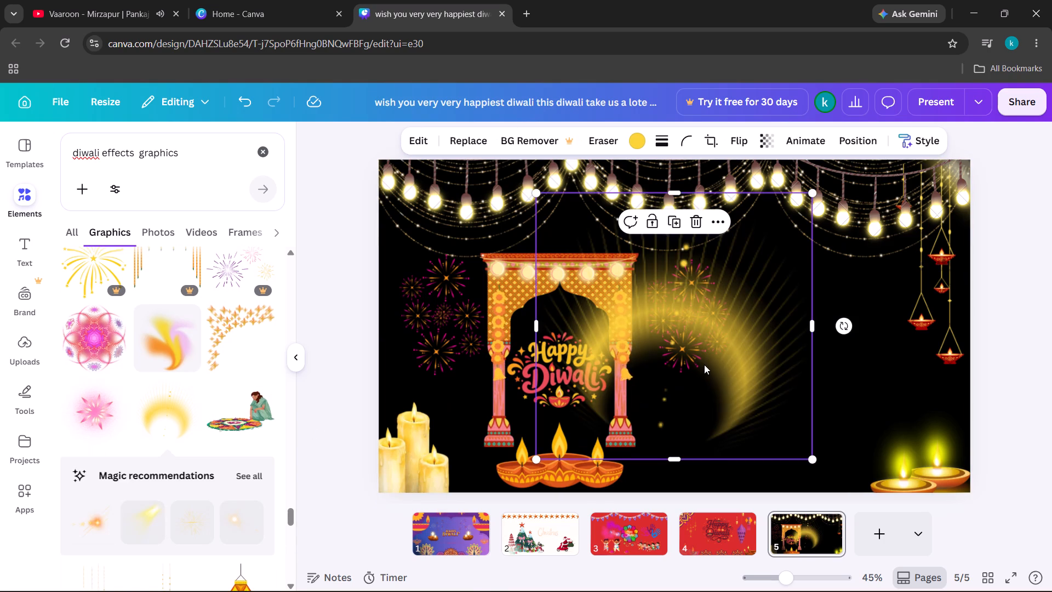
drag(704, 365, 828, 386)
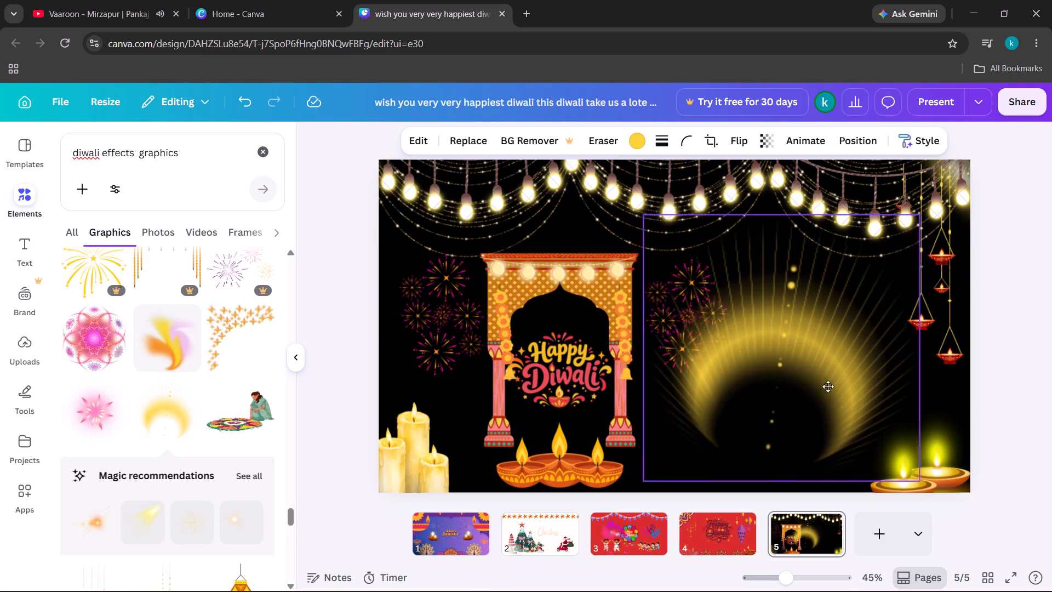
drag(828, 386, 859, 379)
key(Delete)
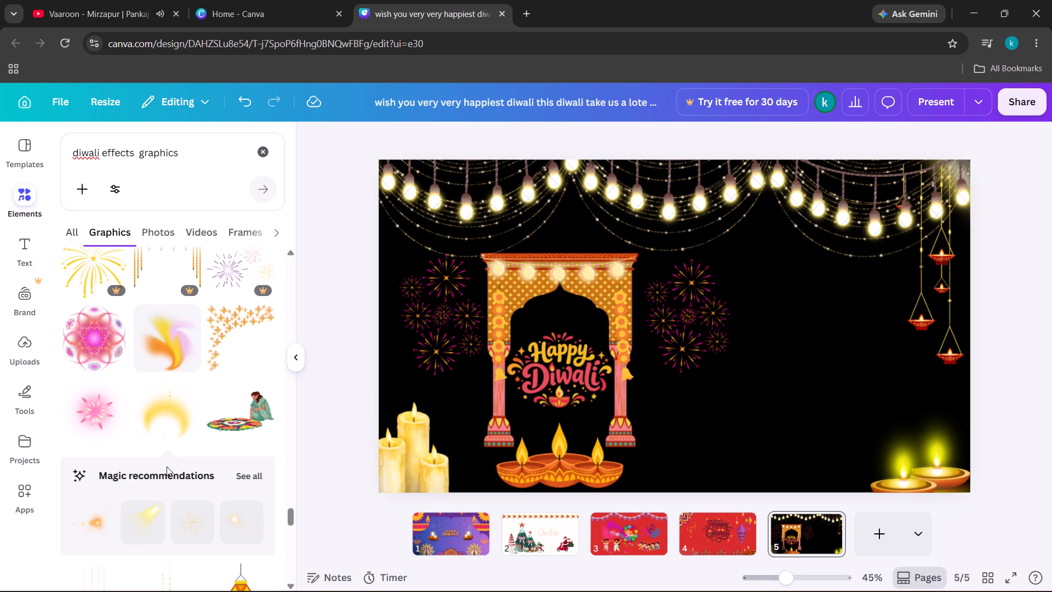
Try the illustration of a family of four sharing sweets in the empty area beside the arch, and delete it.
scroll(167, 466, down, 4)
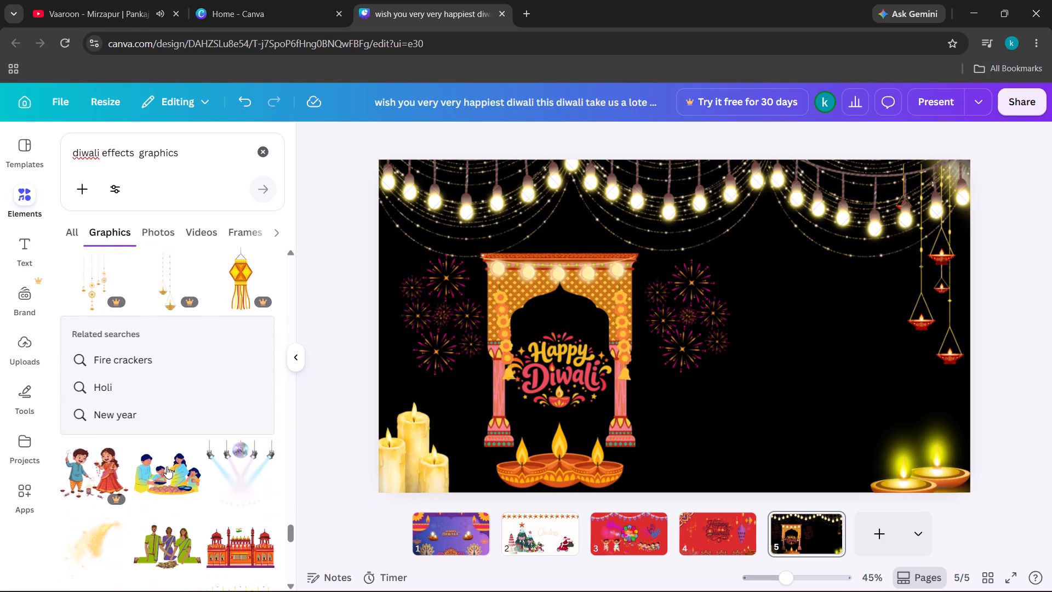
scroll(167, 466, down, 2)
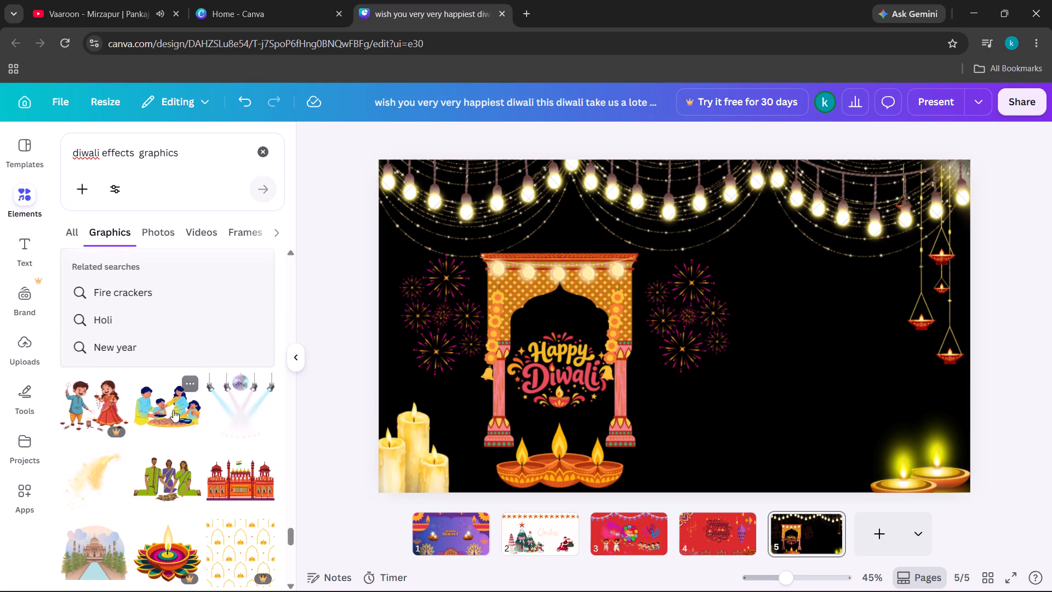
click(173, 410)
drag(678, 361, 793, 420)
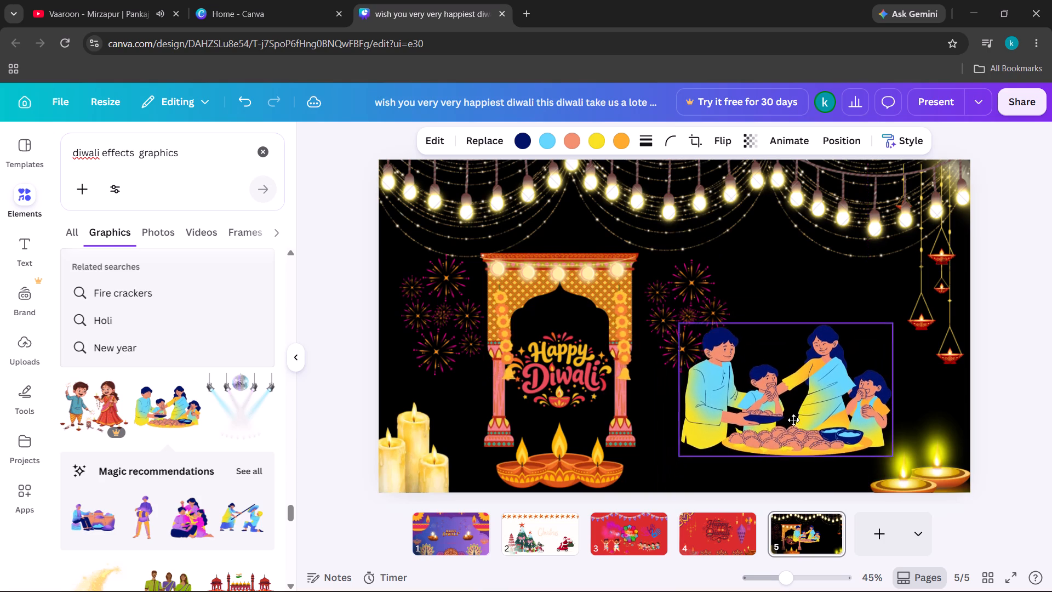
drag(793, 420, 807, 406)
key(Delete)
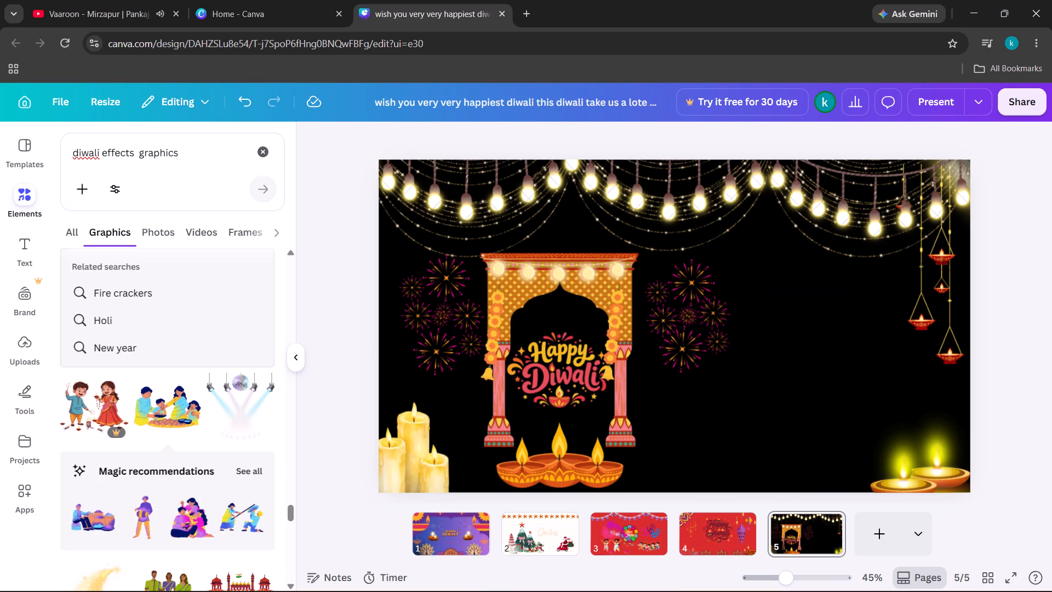
Add the boy and girl with sparklers and diyas, shrink the graphic and place it between the arch and the hanging diyas.
click(83, 408)
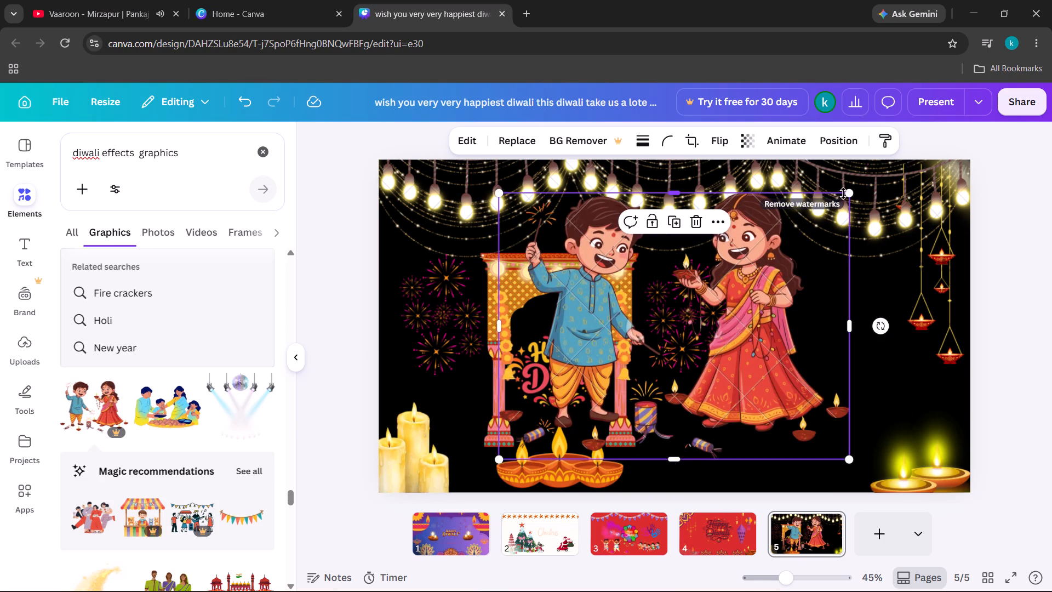
drag(848, 195, 779, 225)
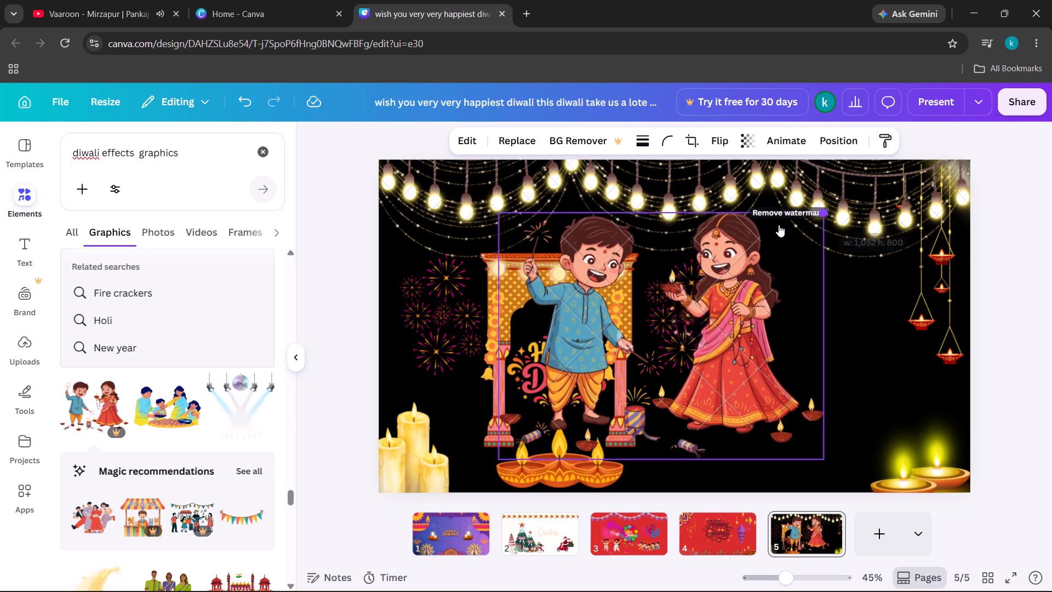
drag(779, 225, 618, 325)
drag(580, 405, 593, 413)
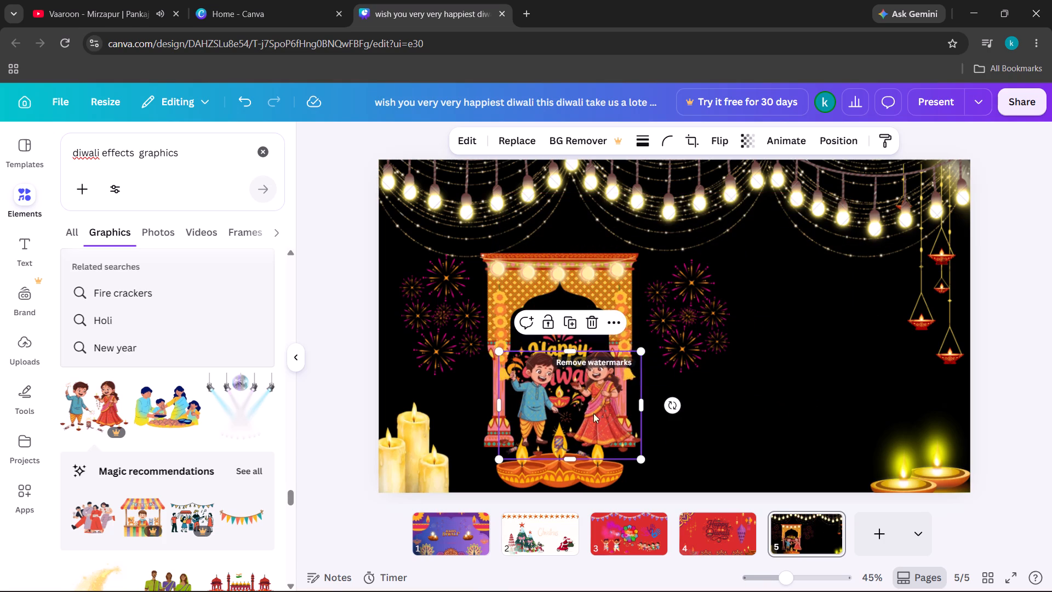
drag(593, 413, 815, 398)
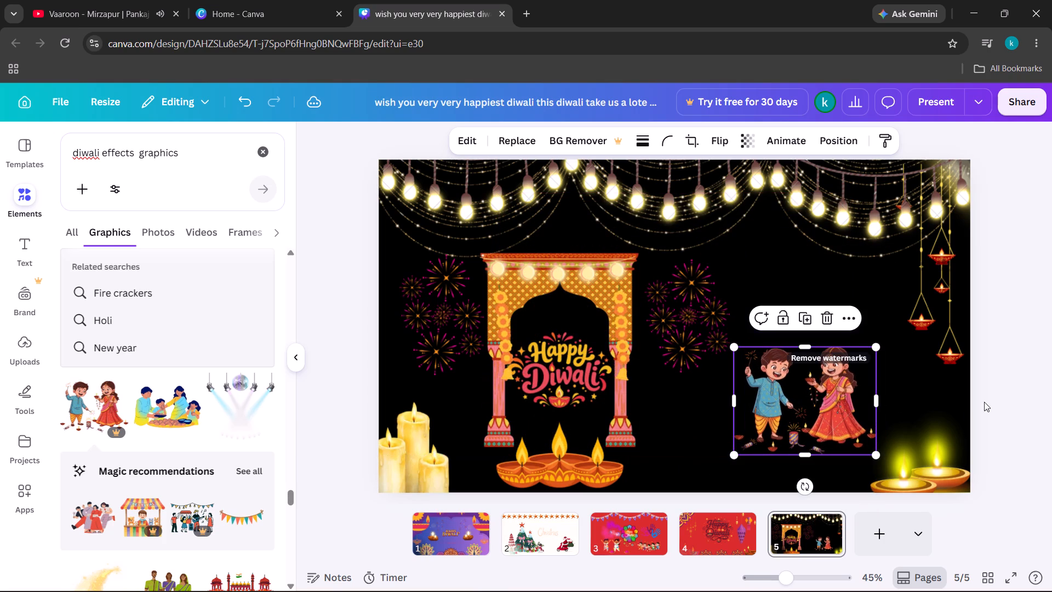
click(997, 402)
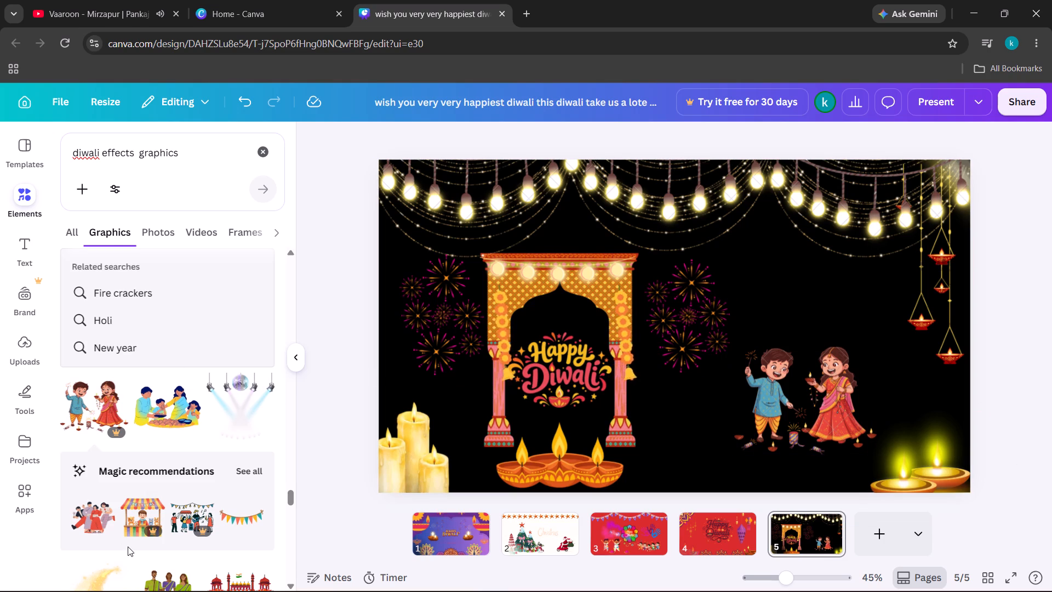
Add the recommended multicoloured triangular bunting, shrink it and place it at the page's top centre over the light bulbs.
click(253, 530)
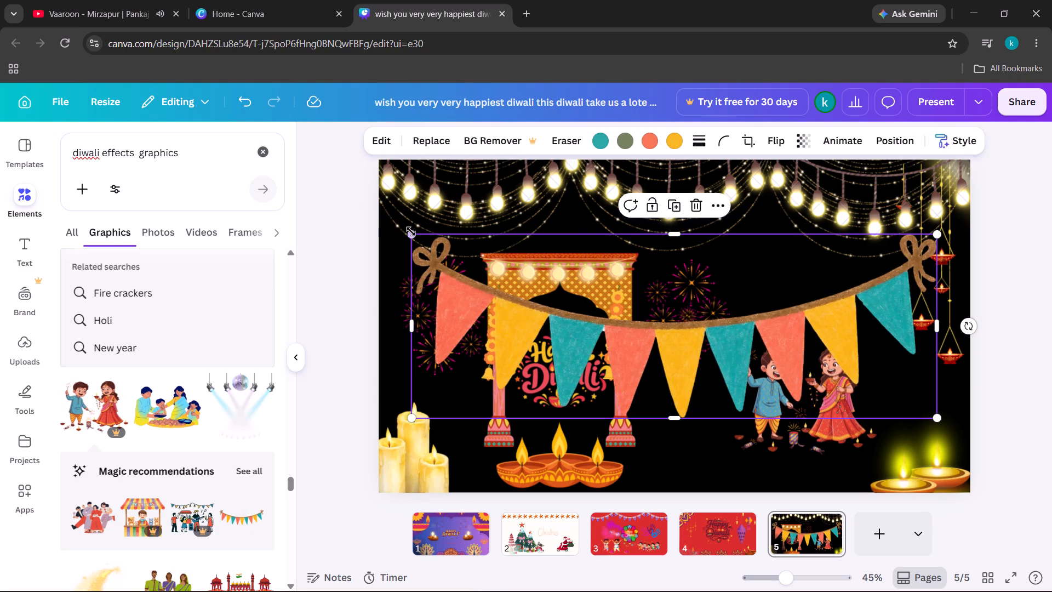
drag(411, 232, 649, 301)
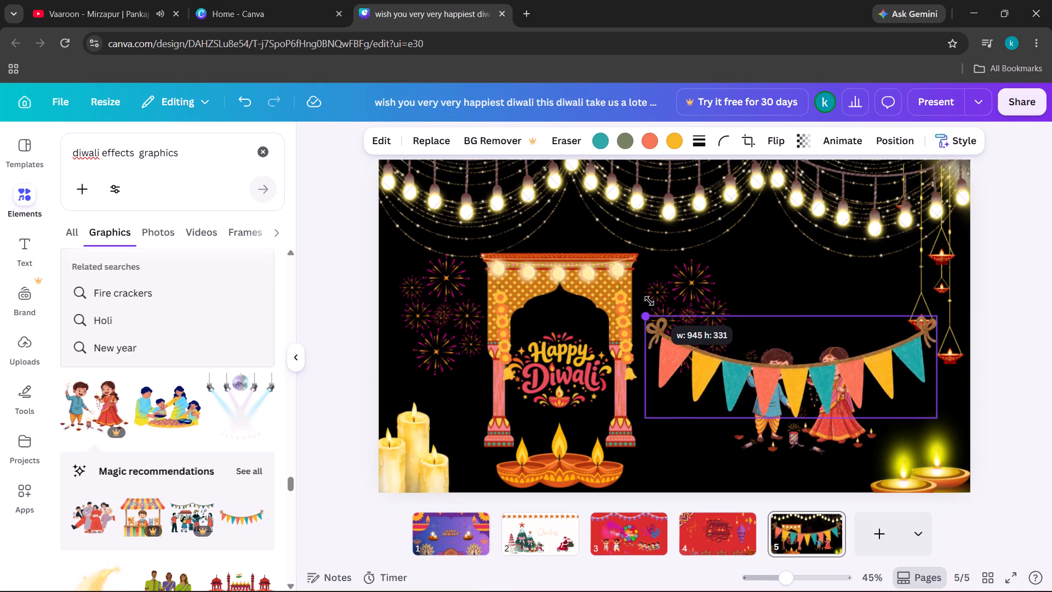
drag(649, 301, 830, 323)
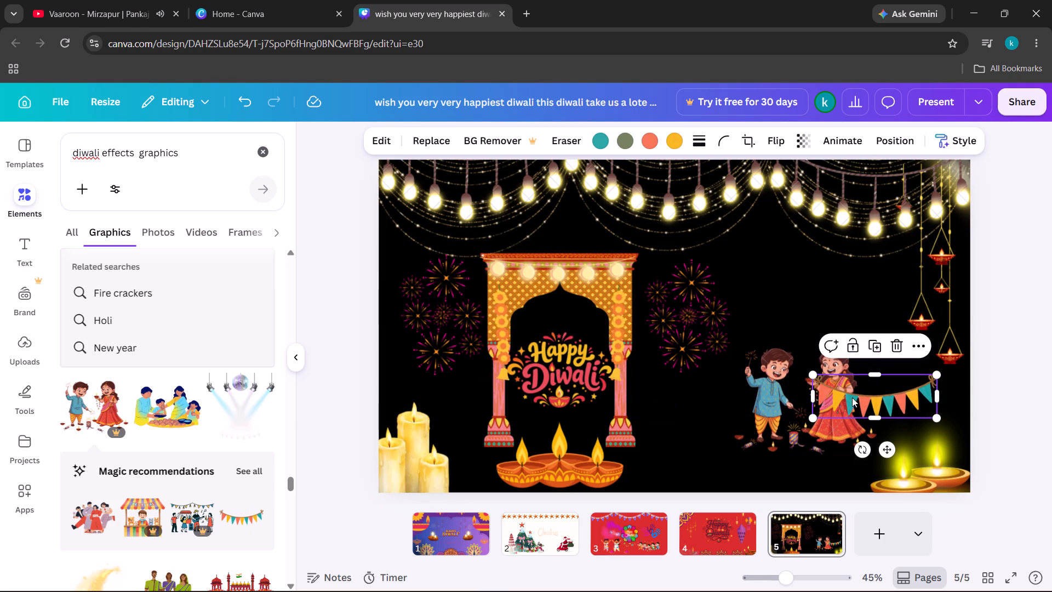
drag(852, 397, 653, 169)
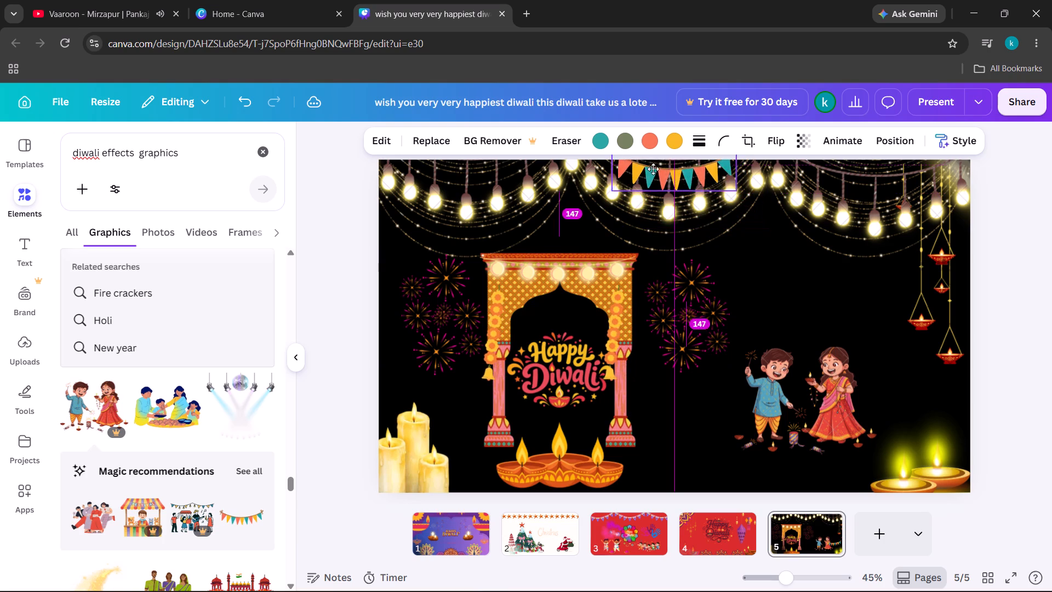
drag(653, 169, 651, 169)
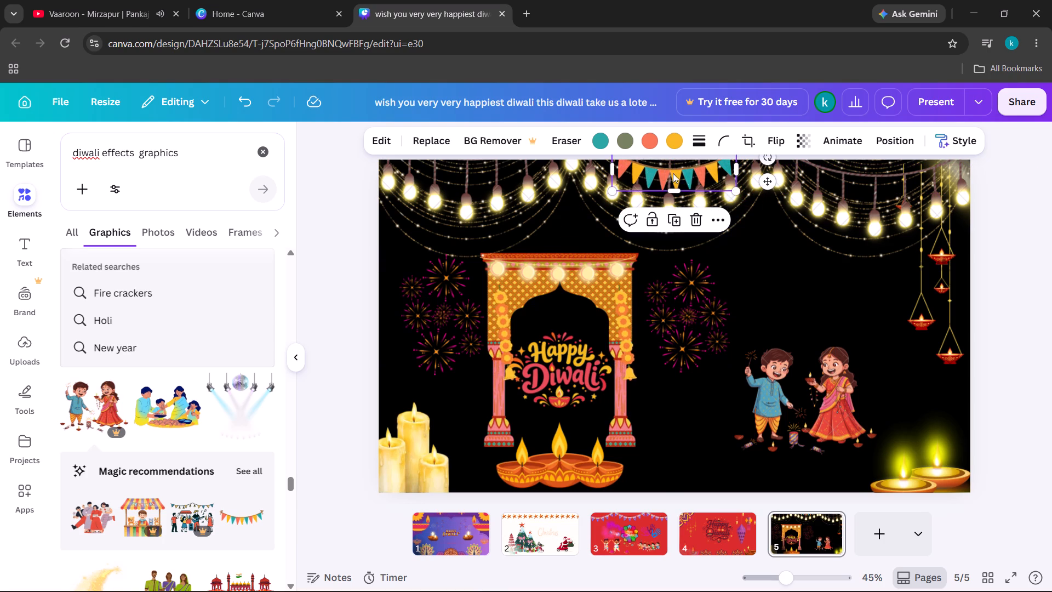
Duplicate the bunting and place the copy along the page's top edge above the right-hand group of light bulbs.
click(676, 218)
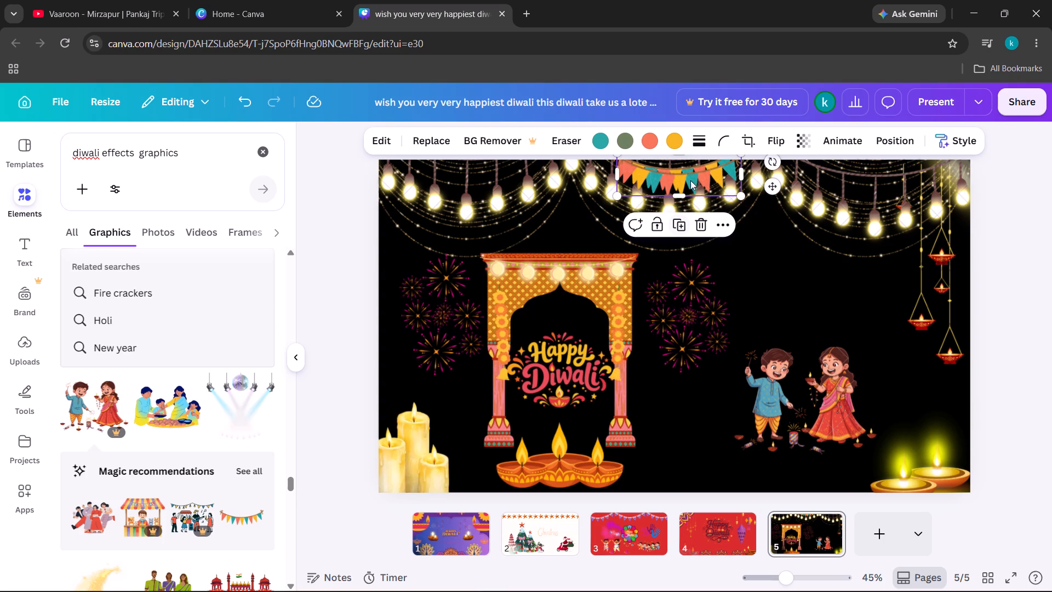
drag(692, 176, 881, 161)
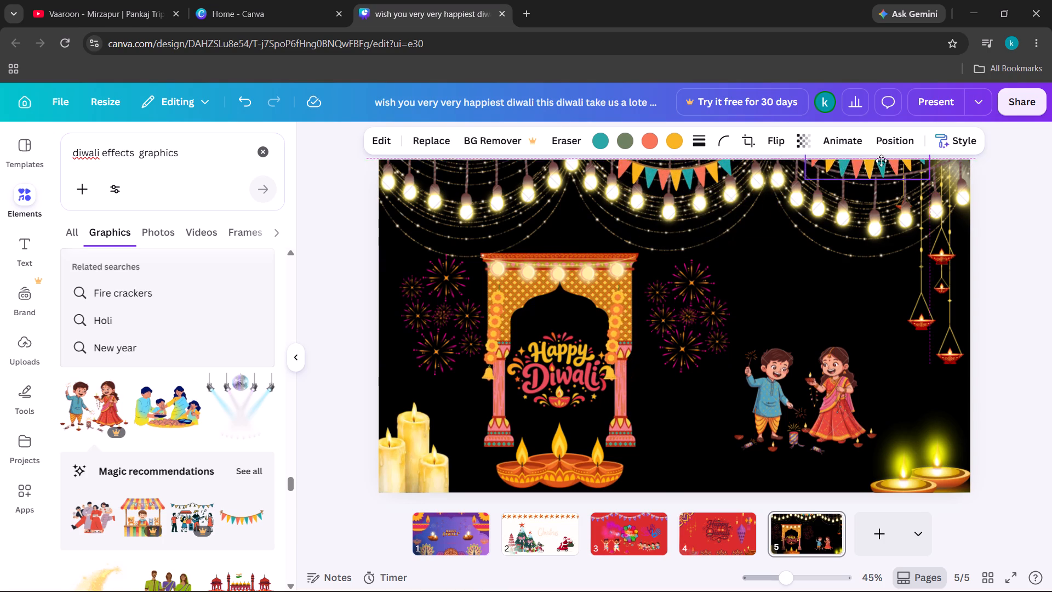
drag(881, 161, 879, 176)
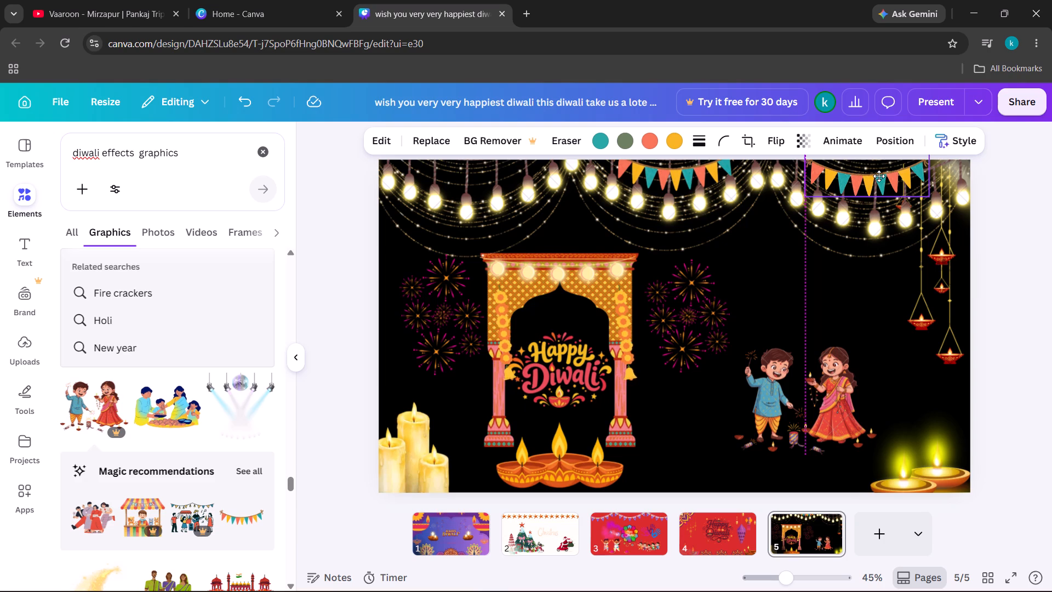
drag(879, 176, 879, 175)
Duplicate the bunting again and place the copy above the left-hand light bulbs, level with the centre one.
click(869, 223)
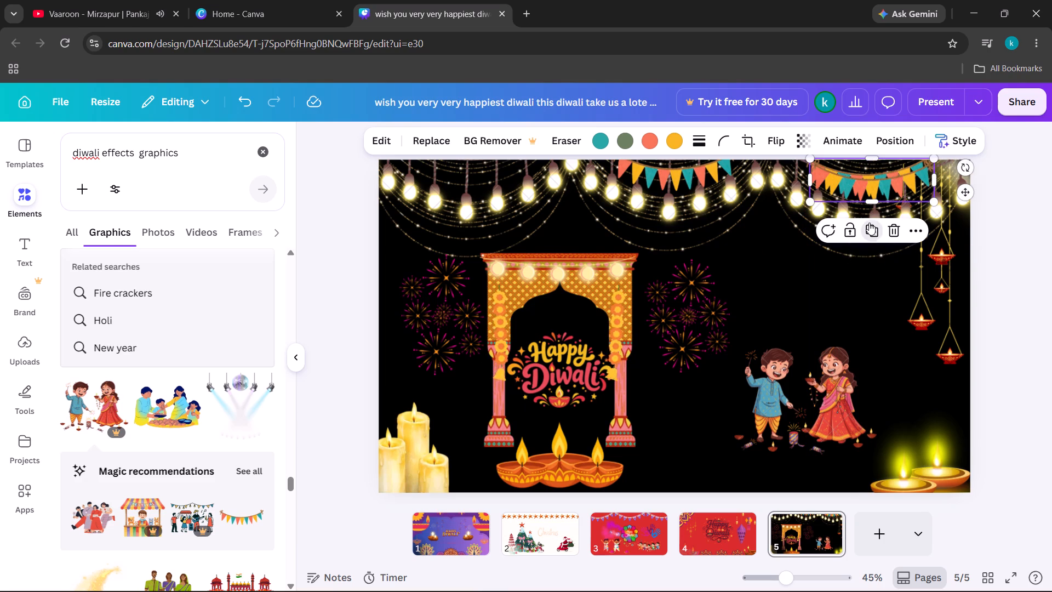
drag(898, 185, 685, 185)
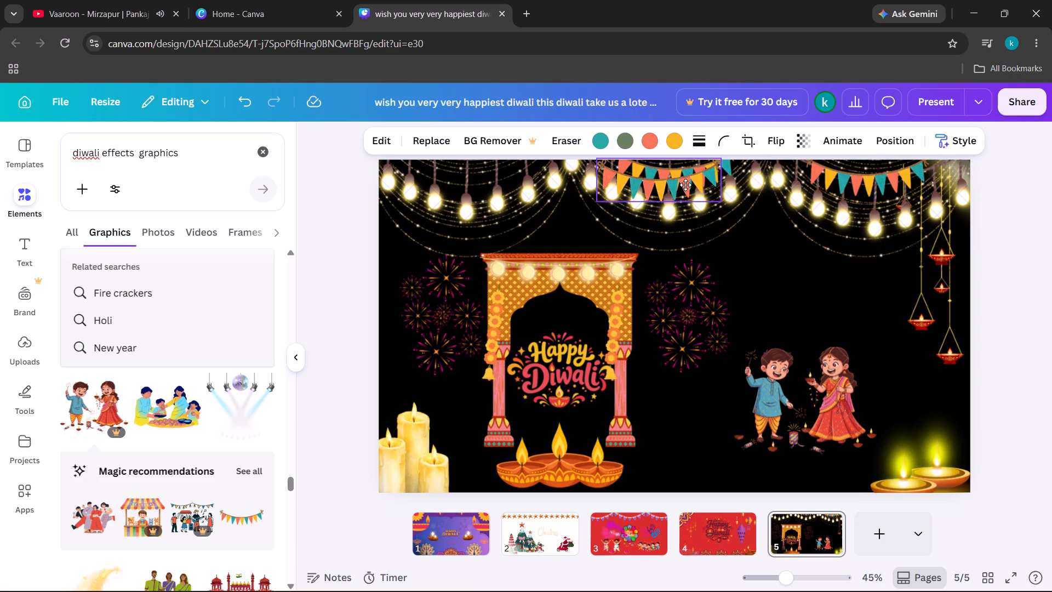
drag(685, 185, 498, 172)
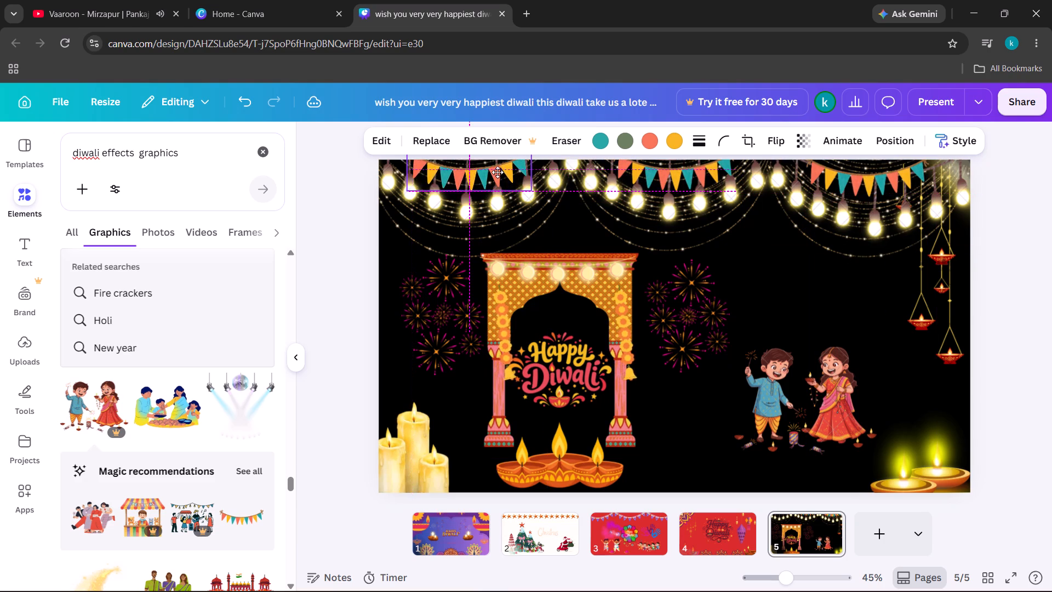
drag(498, 172, 496, 171)
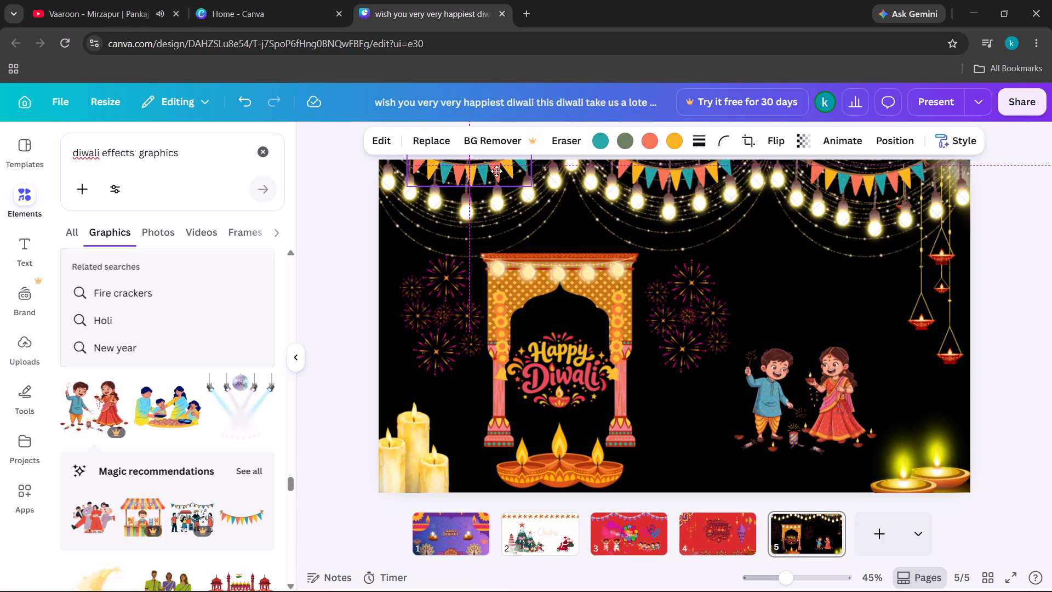
drag(496, 171, 498, 173)
click(350, 214)
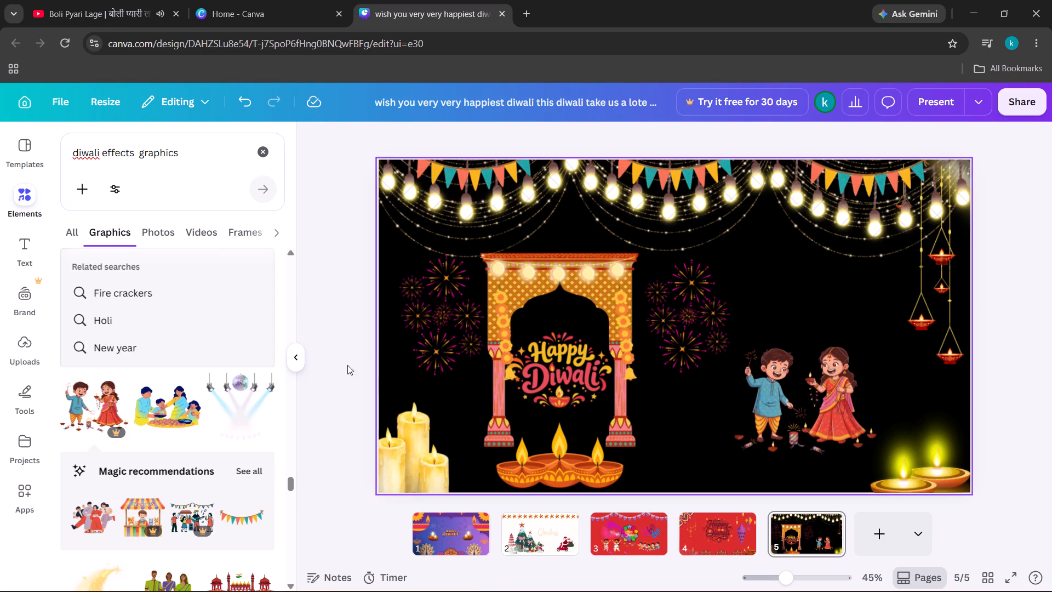
Add the orange rangoli ornament from the Diwali graphics, shrink it and place it just below the boy and girl with sparklers.
scroll(162, 453, down, 3)
scroll(162, 453, right, 1)
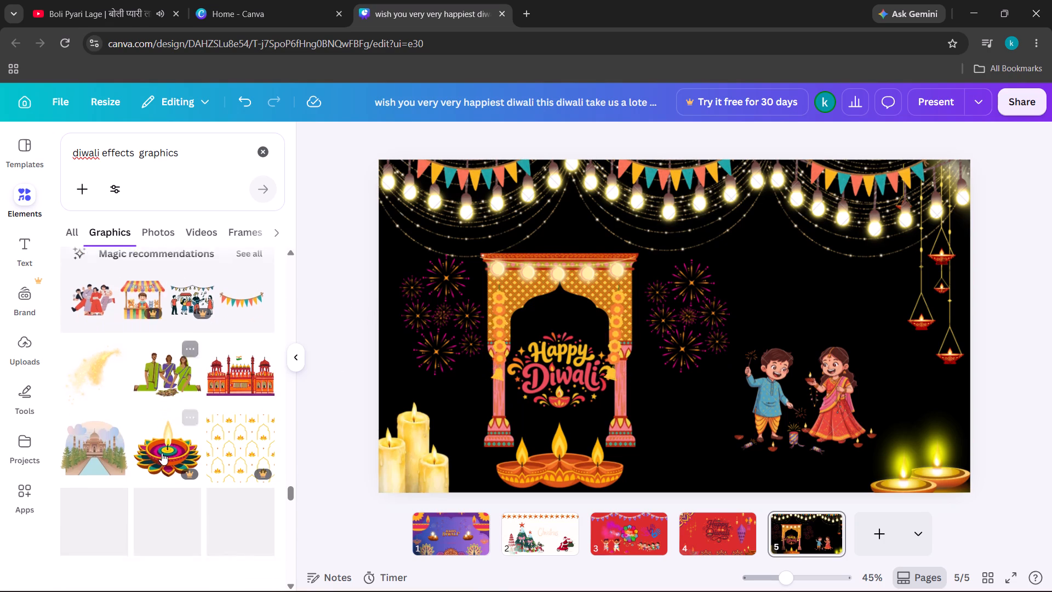
scroll(162, 453, right, 1)
scroll(162, 453, up, 20)
scroll(162, 453, up, 6)
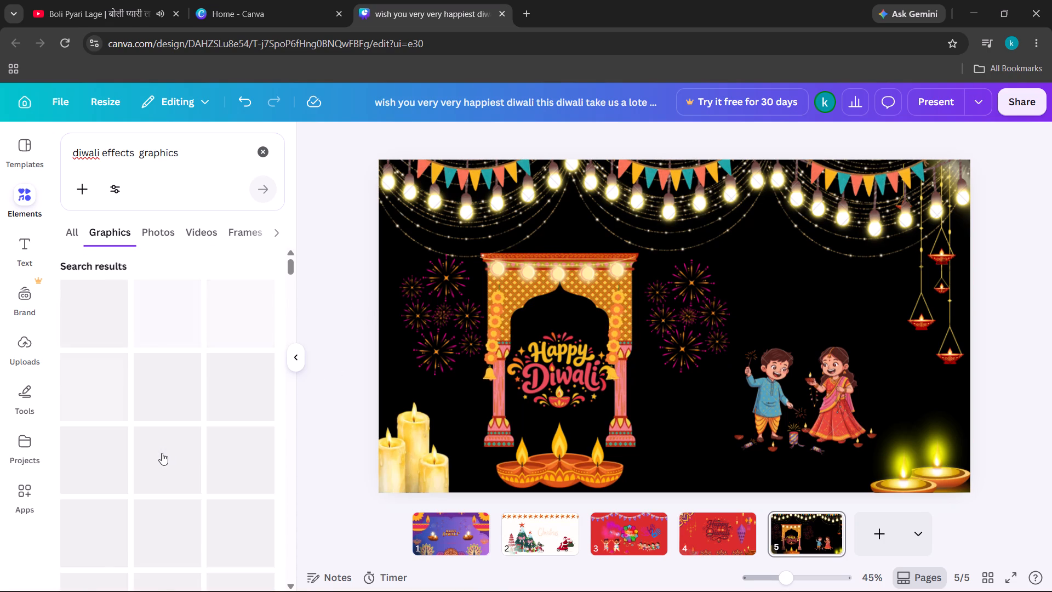
scroll(162, 453, down, 5)
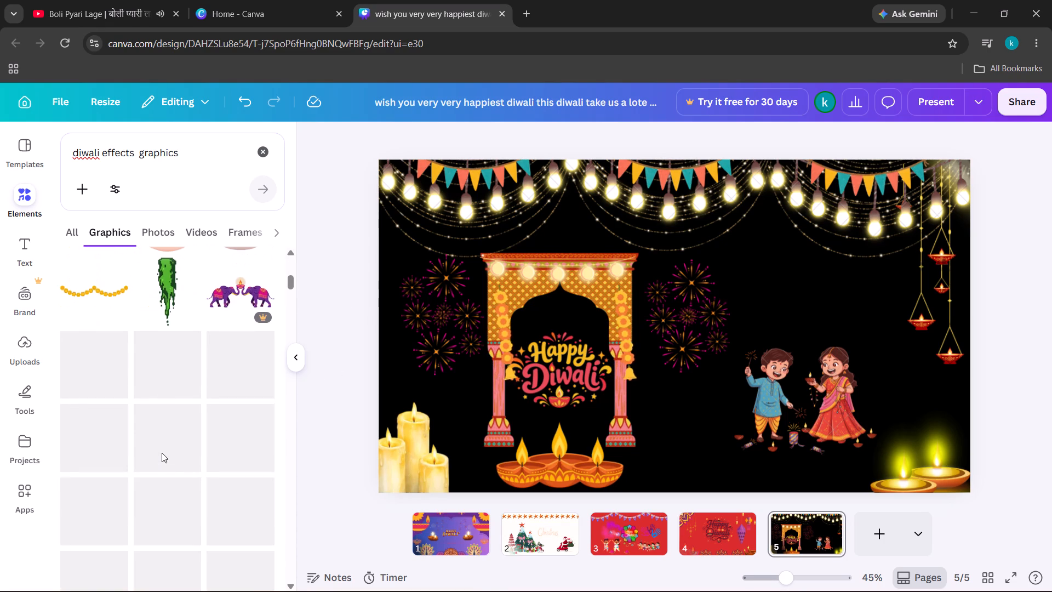
scroll(162, 453, up, 1)
scroll(162, 453, right, 2)
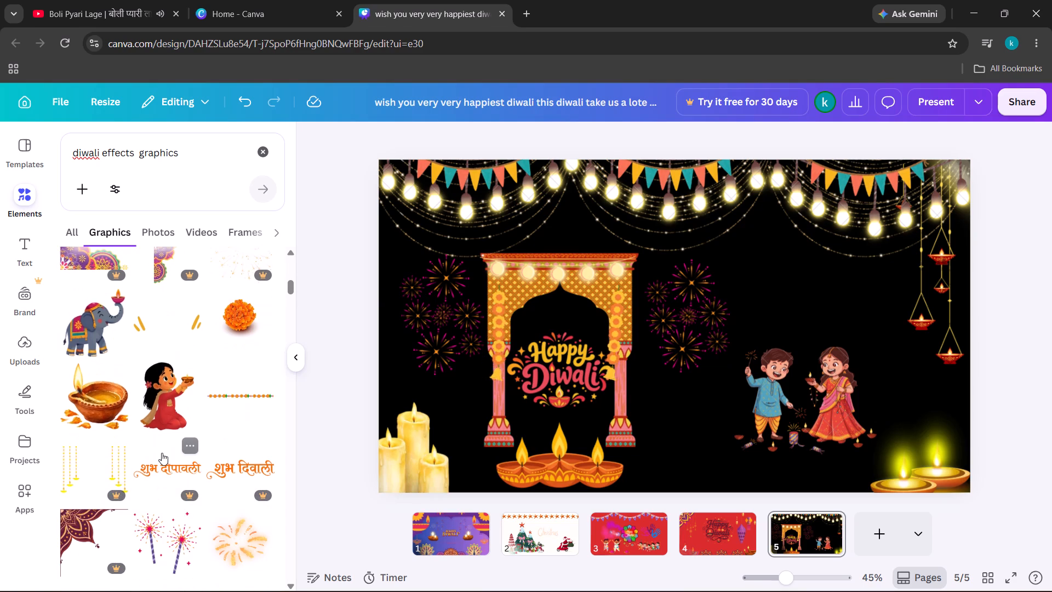
scroll(162, 453, right, 5)
scroll(162, 453, down, 2)
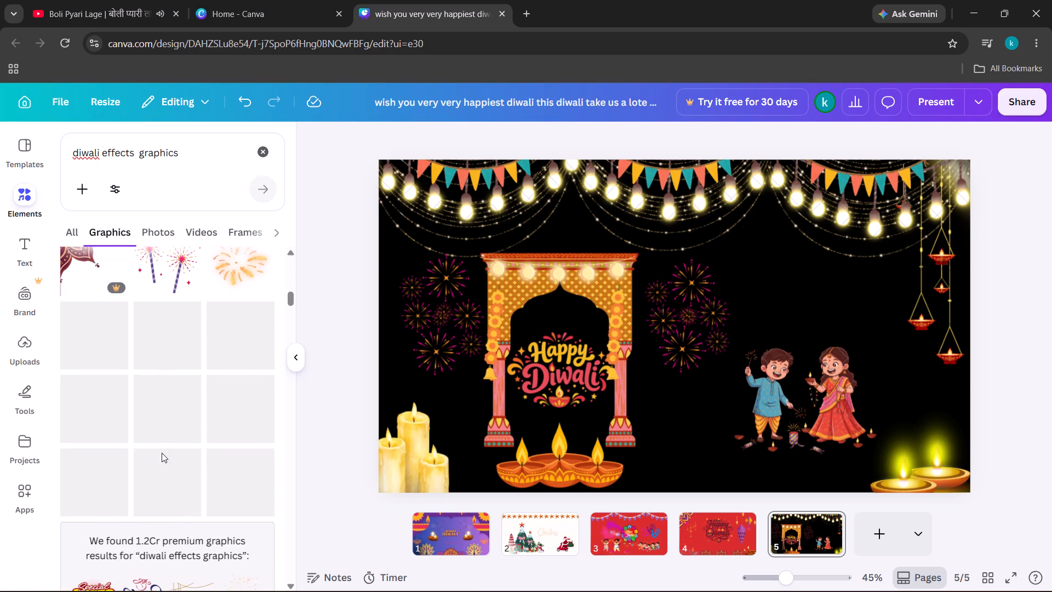
scroll(162, 453, up, 1)
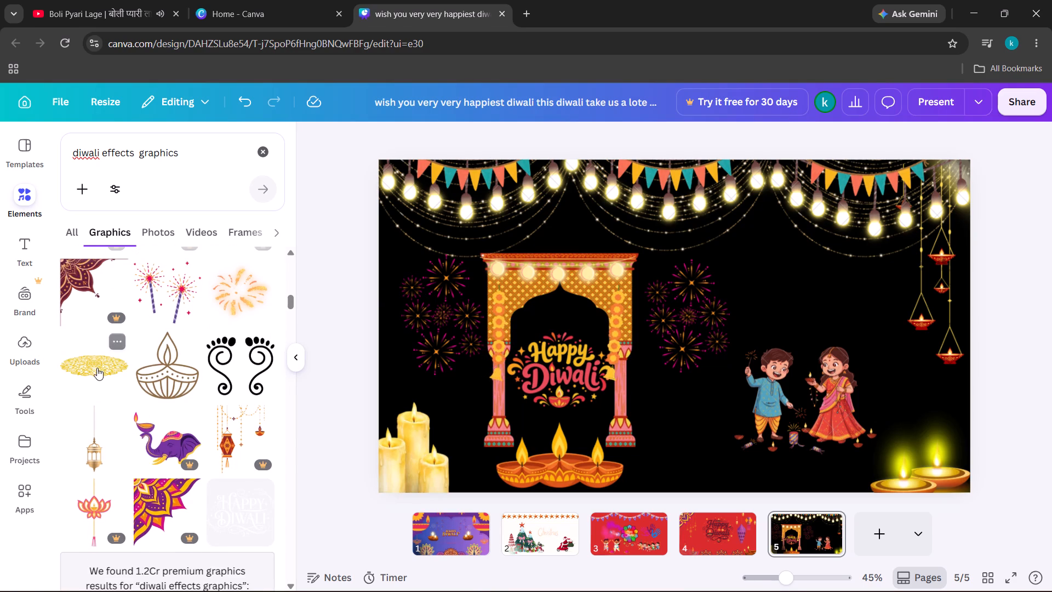
scroll(57, 379, right, 2)
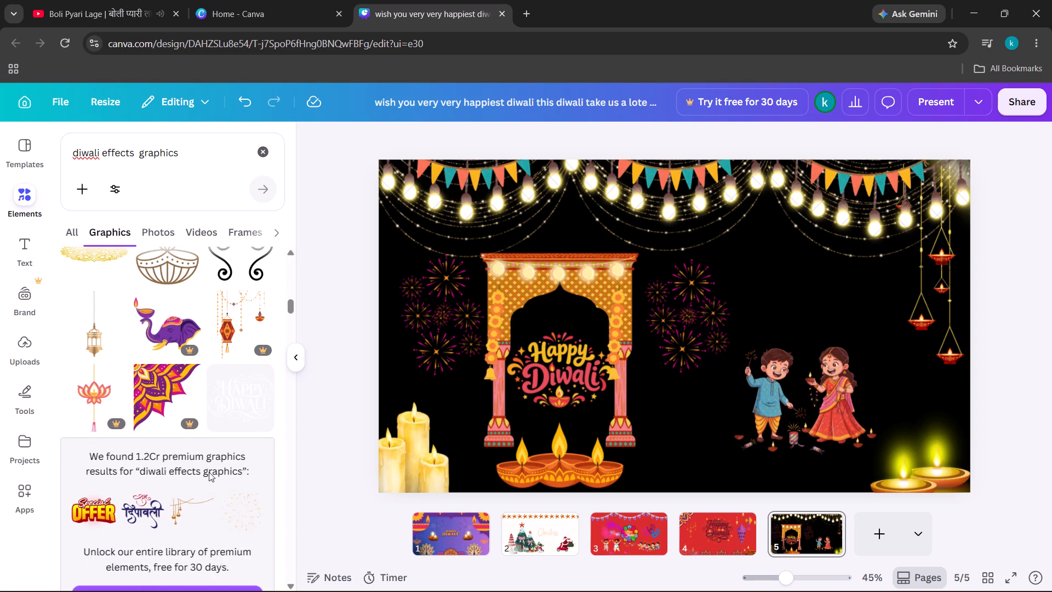
scroll(209, 472, right, 4)
scroll(209, 472, down, 3)
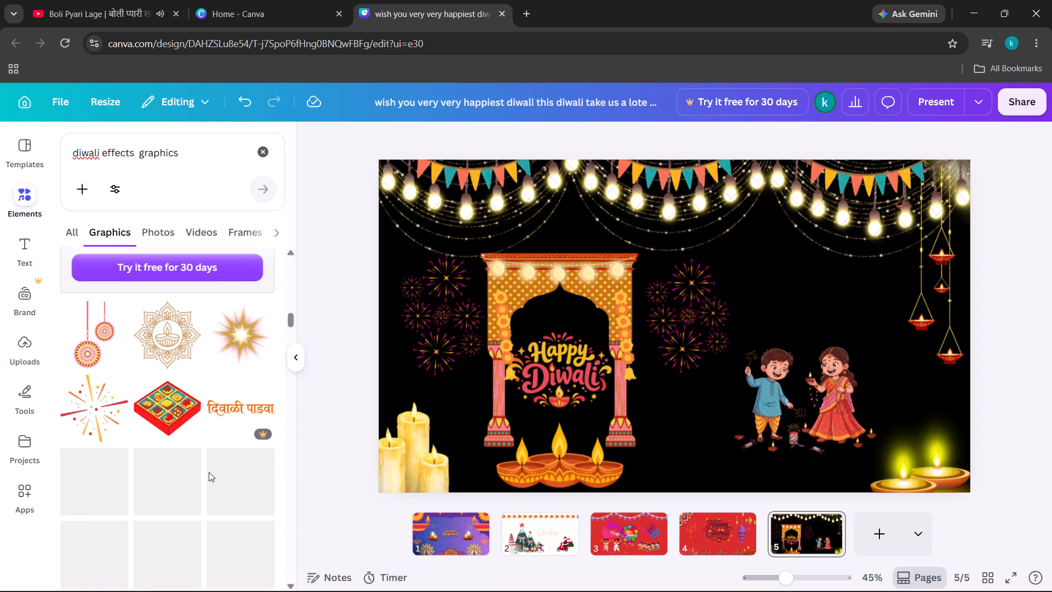
scroll(209, 472, down, 1)
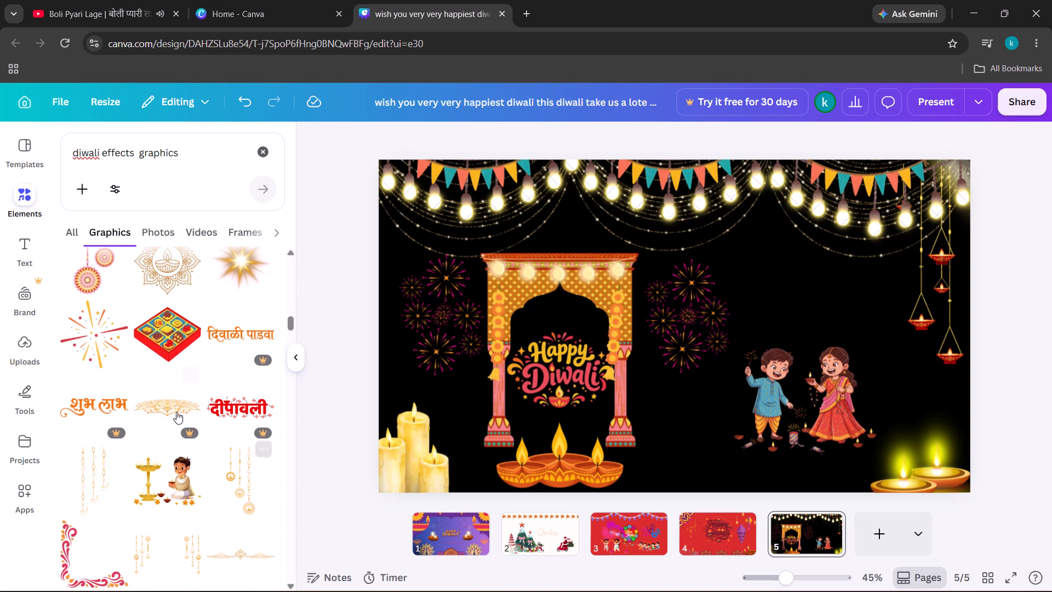
click(173, 399)
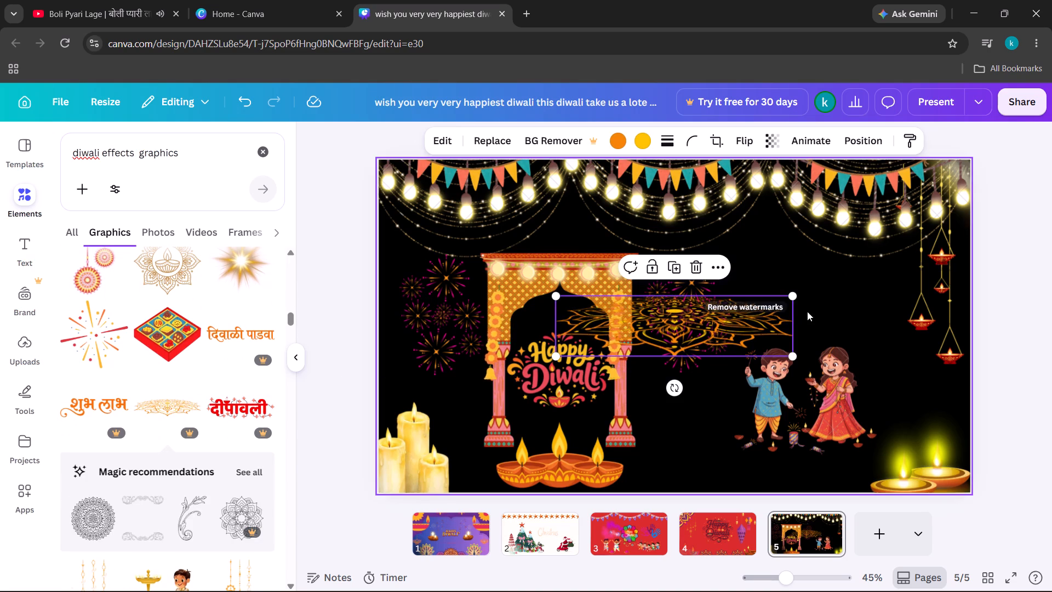
drag(793, 299, 727, 322)
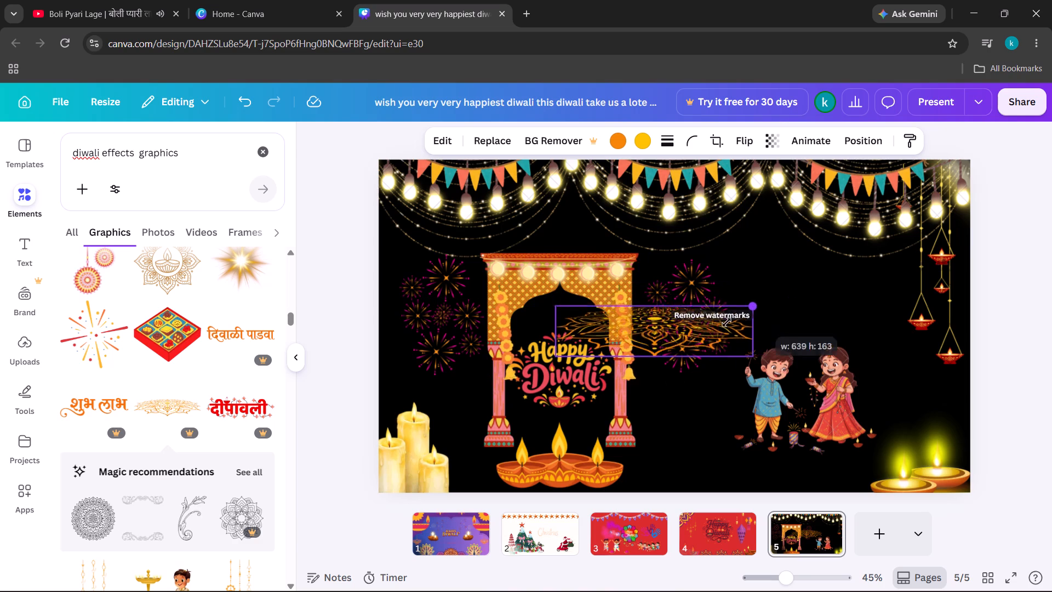
drag(727, 322, 642, 346)
drag(619, 345, 776, 443)
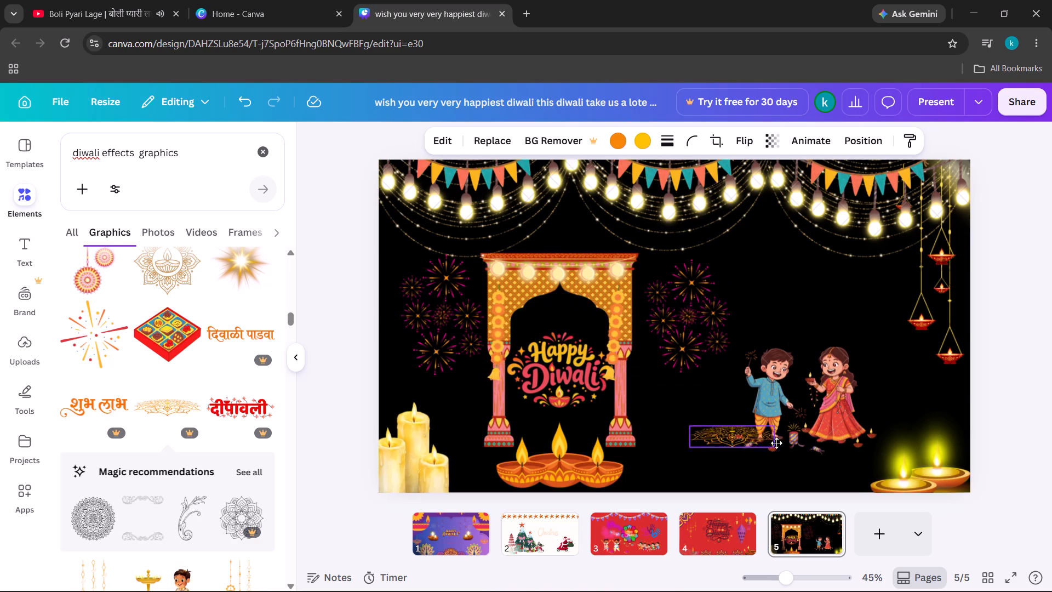
drag(776, 443, 825, 469)
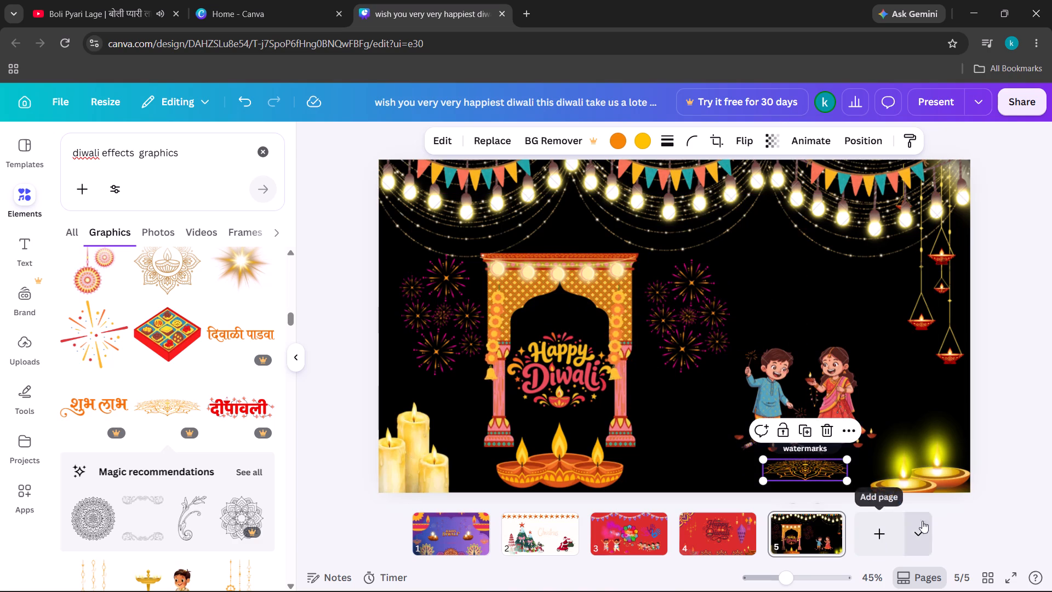
click(966, 527)
click(966, 527)
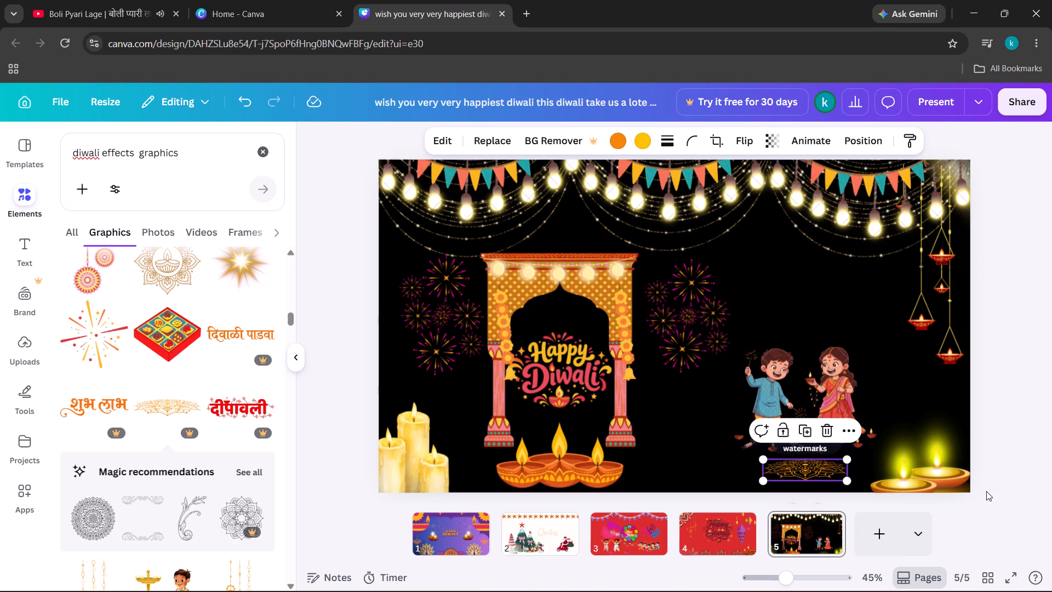
click(1003, 464)
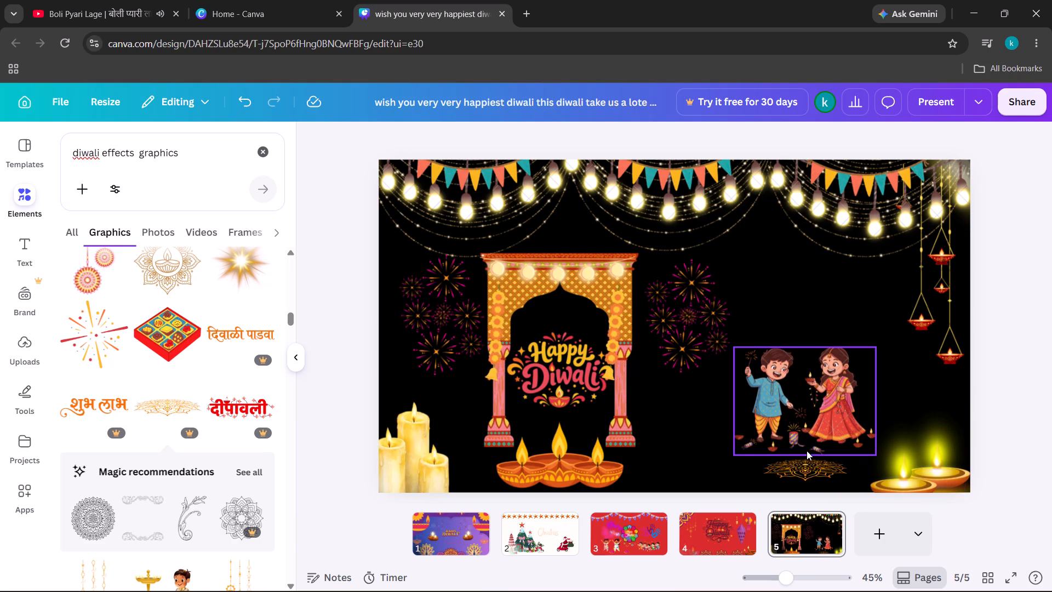
Add a sixth page after the black Diwali page.
click(870, 537)
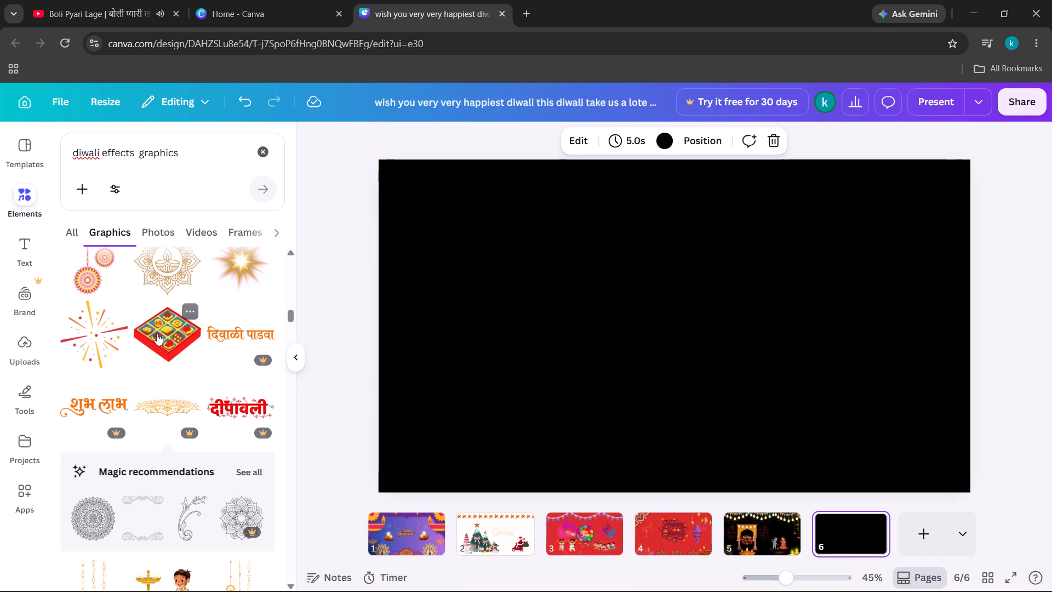
Add the graphic of the kneeling boy beside a golden lamp stand to page 6 and shrink it near the page's lower edge.
scroll(157, 333, right, 2)
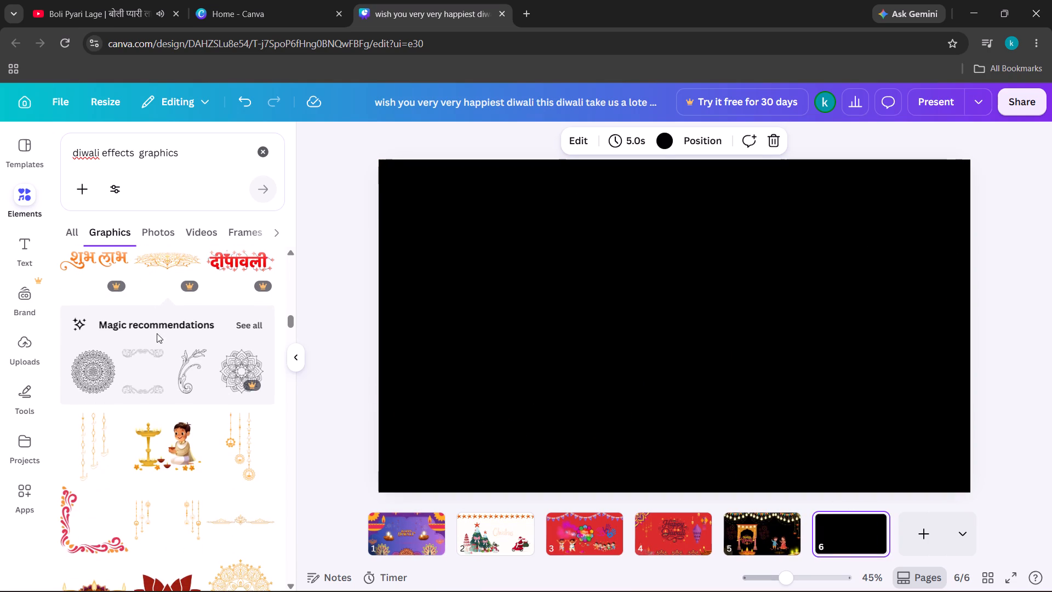
scroll(157, 333, right, 1)
scroll(157, 333, down, 1)
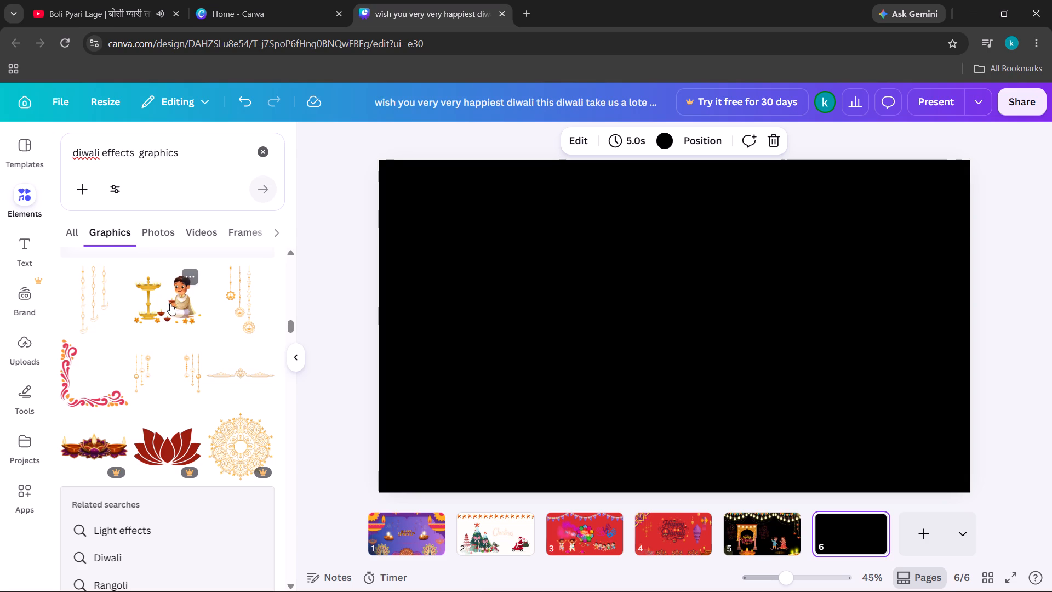
scroll(165, 301, down, 1)
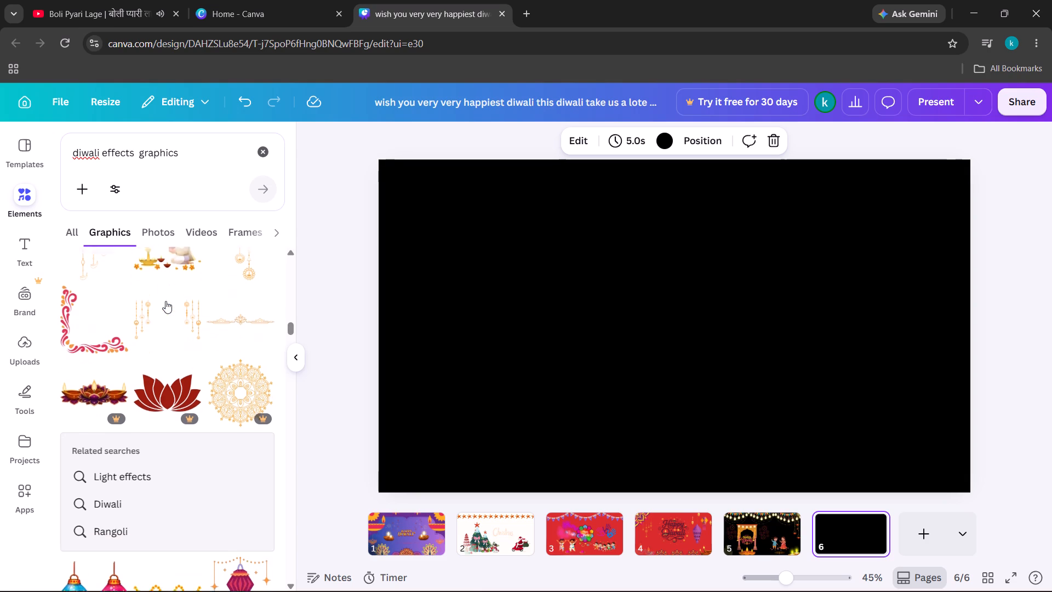
scroll(165, 301, down, 1)
scroll(165, 301, right, 2)
scroll(165, 301, up, 1)
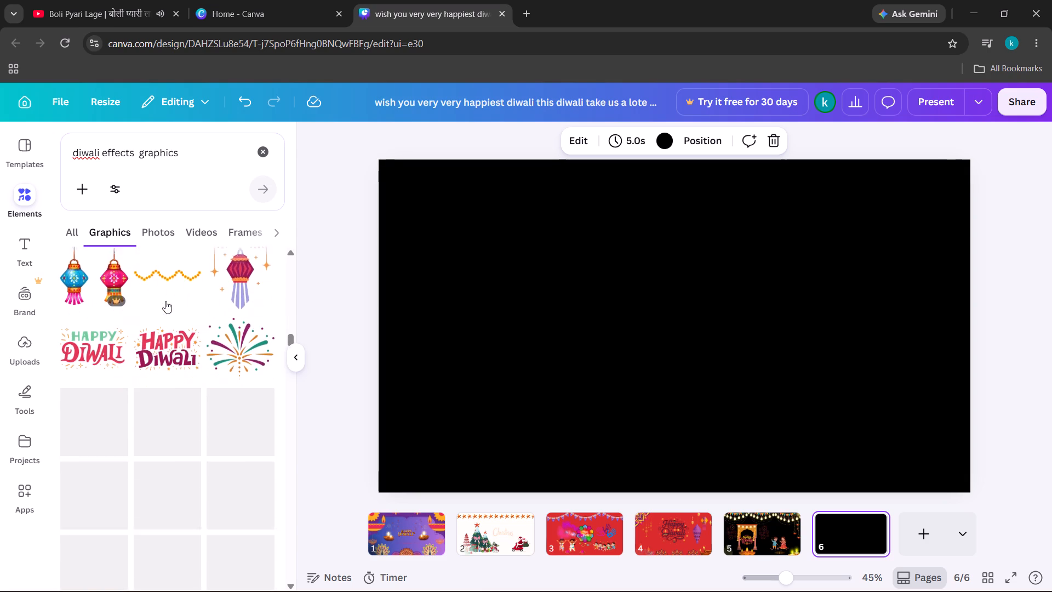
scroll(165, 301, up, 2)
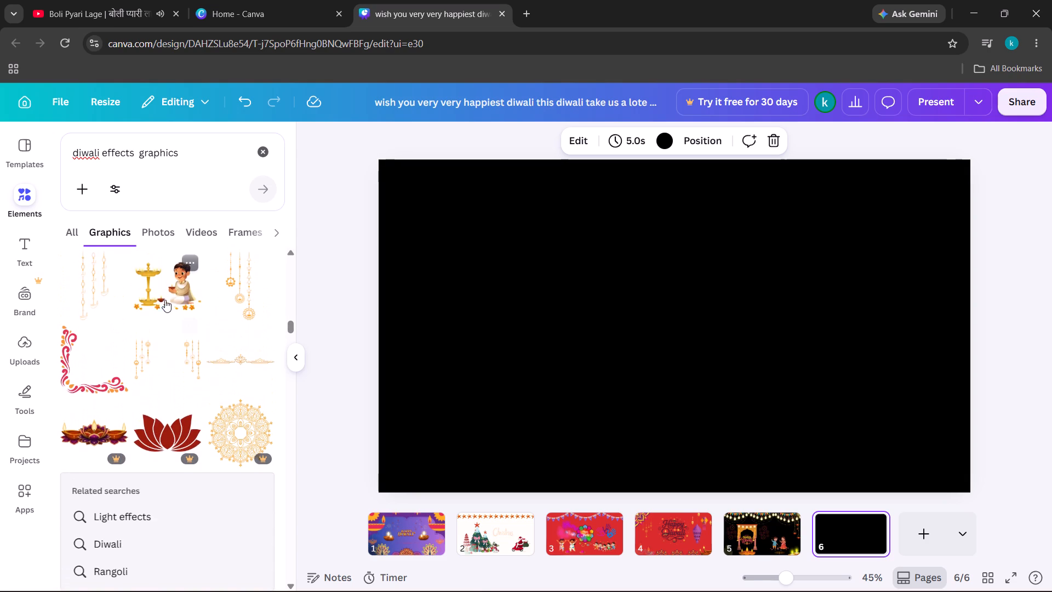
click(163, 296)
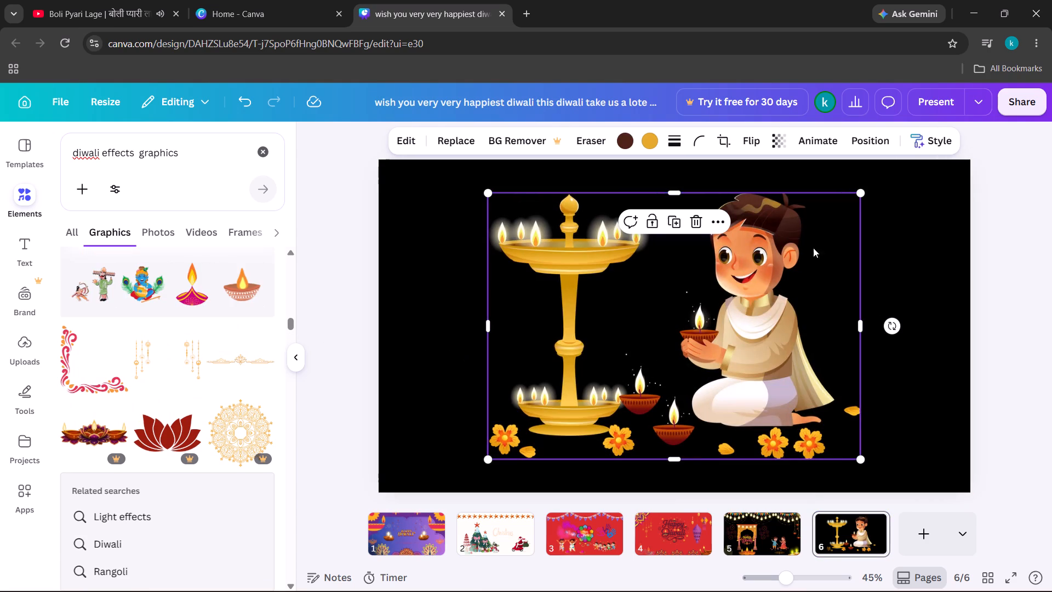
drag(862, 198, 653, 293)
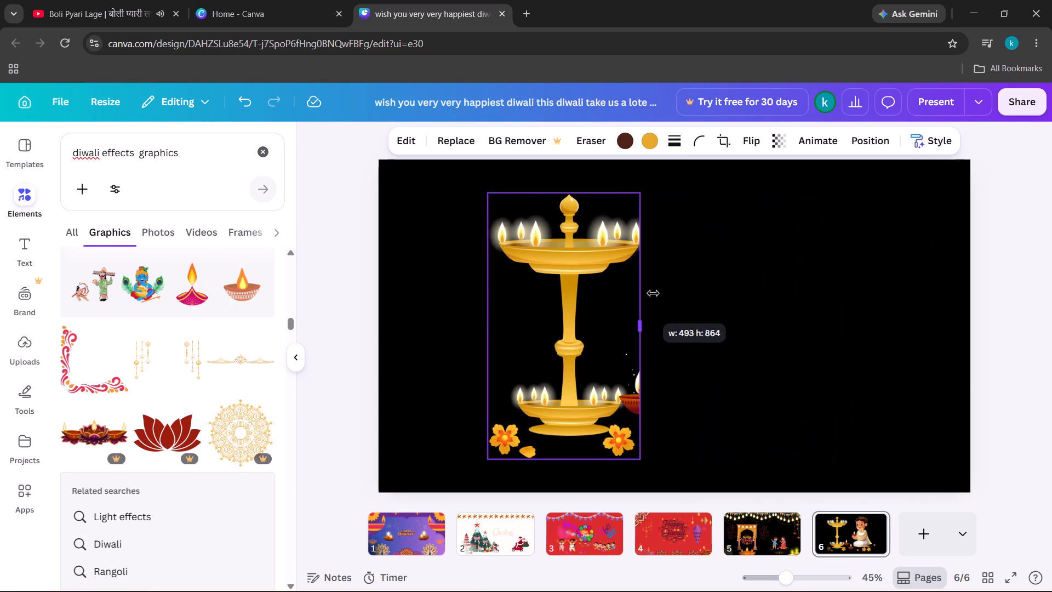
drag(653, 293, 865, 214)
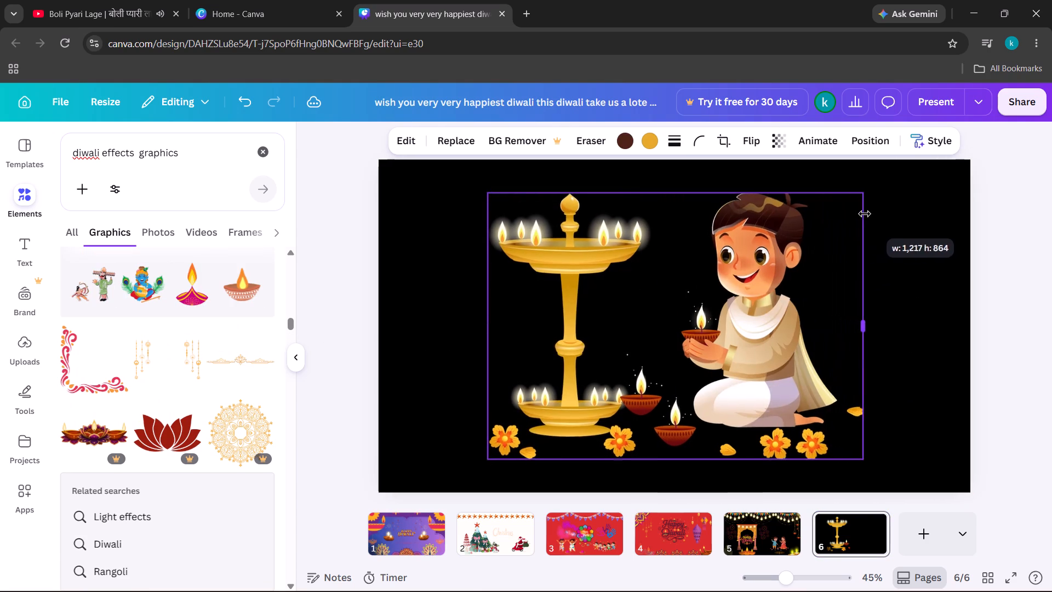
drag(865, 214, 862, 223)
drag(859, 193, 764, 263)
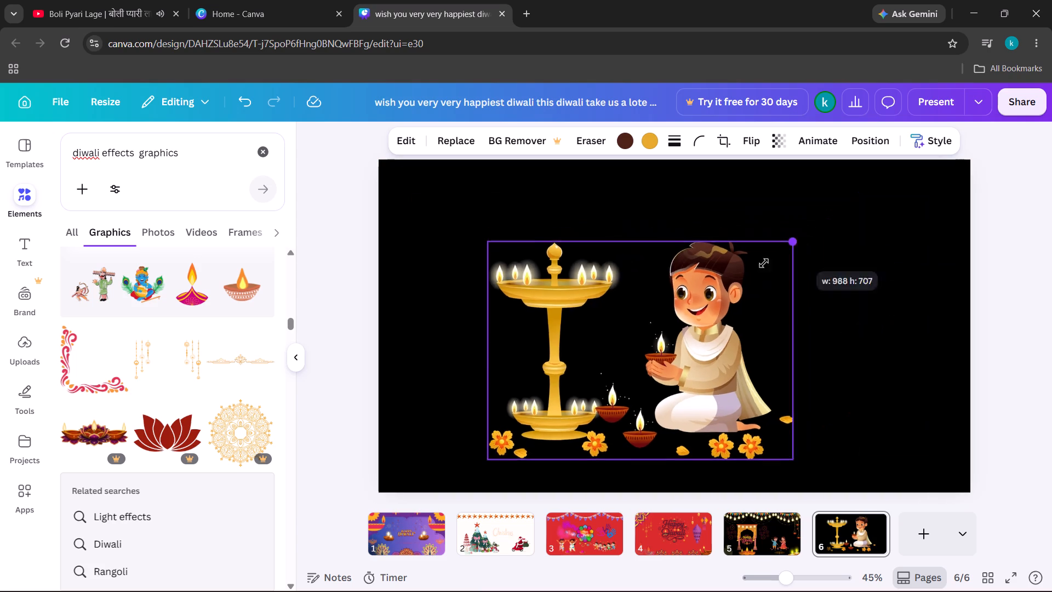
drag(764, 263, 537, 359)
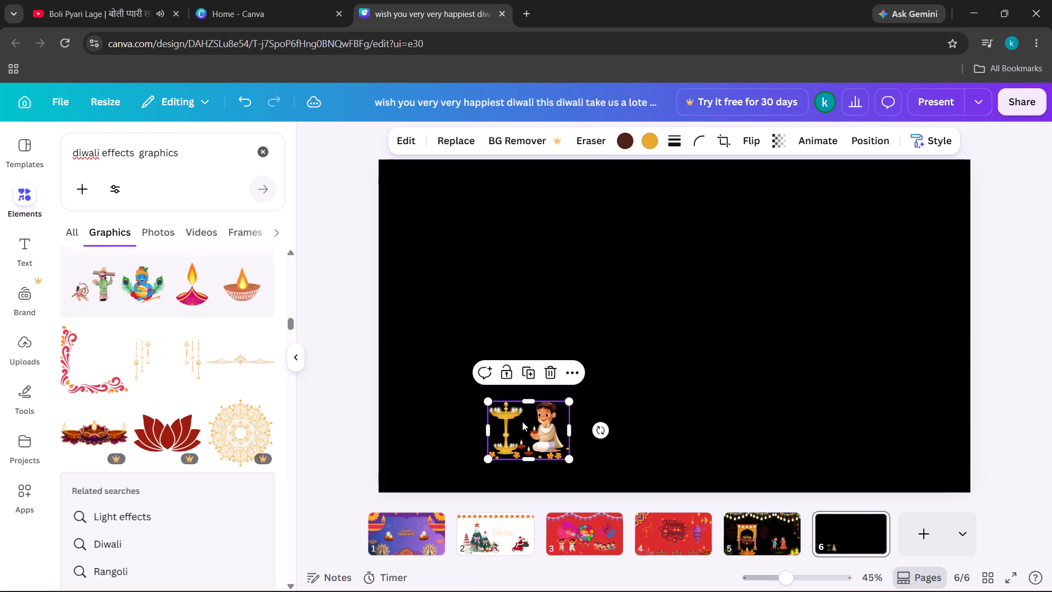
Duplicate the boy-and-lamp graphic, place the copy to its right, crop it to the lamp stand and close the gap so lamps flank the boy.
click(533, 380)
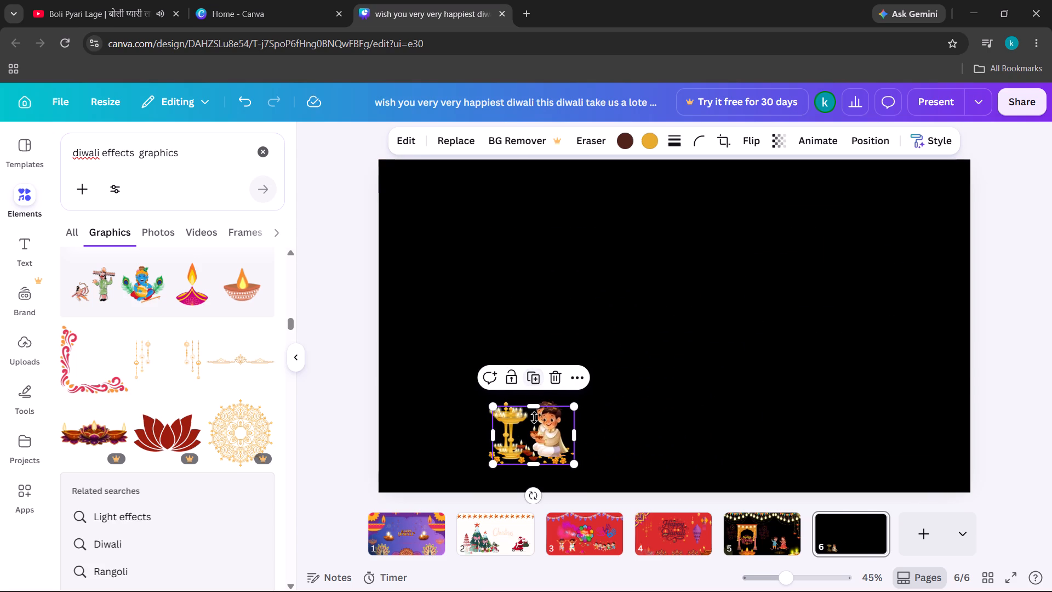
drag(535, 452, 618, 449)
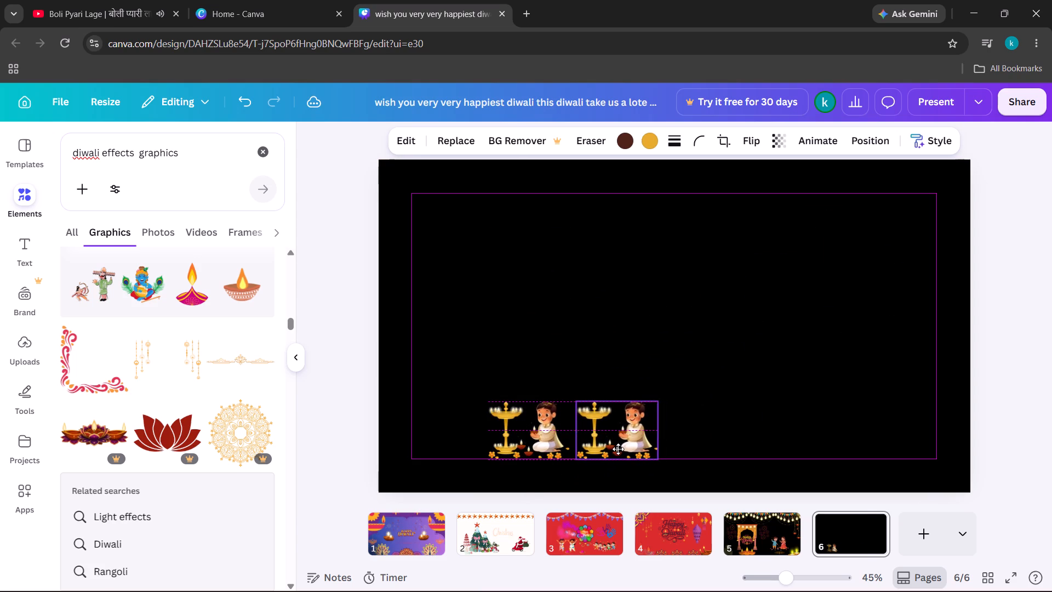
drag(618, 449, 617, 449)
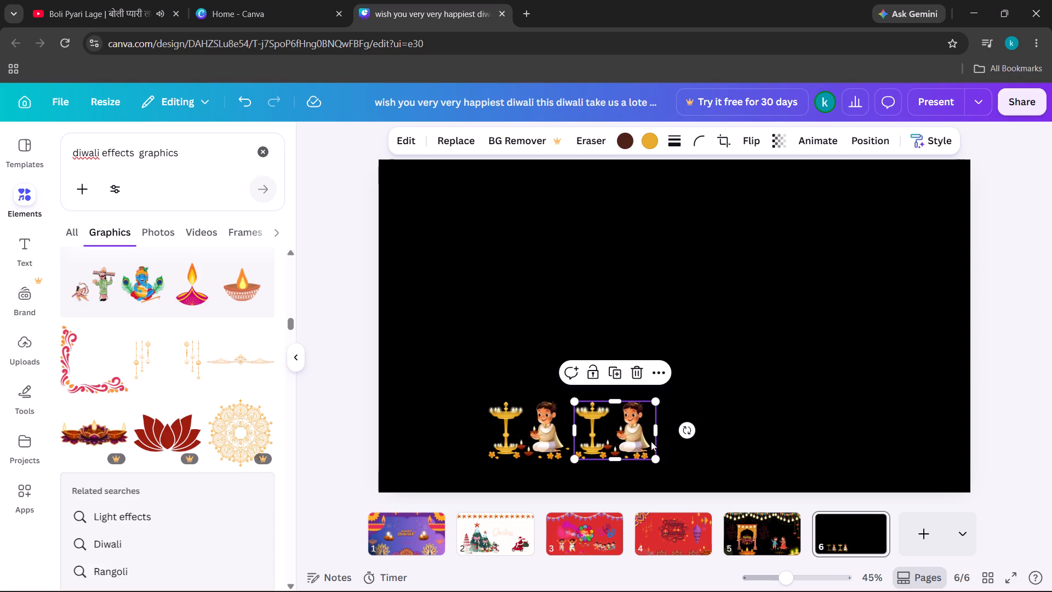
drag(656, 432, 613, 427)
click(730, 400)
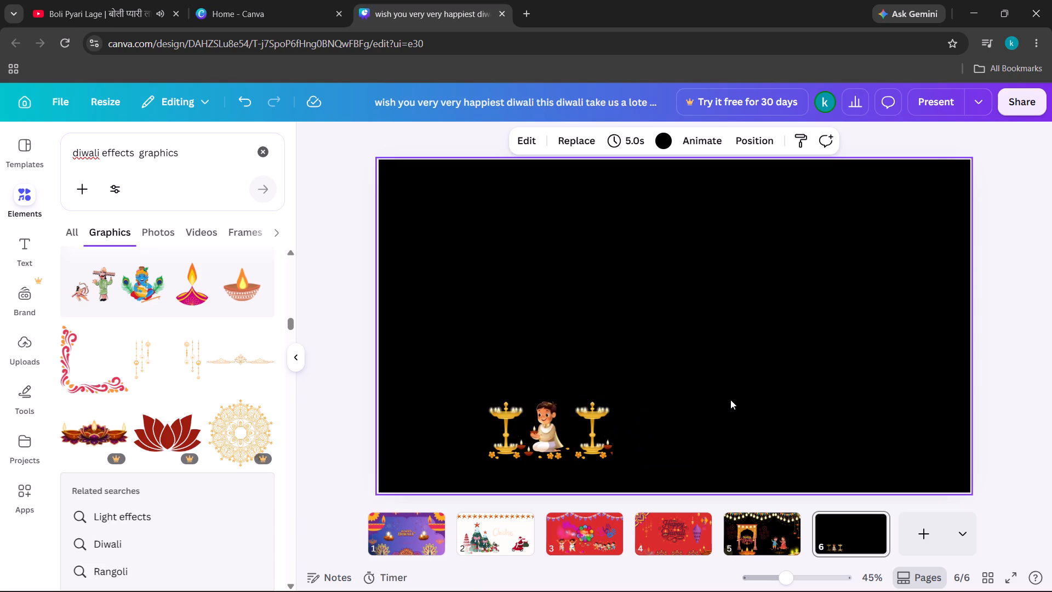
click(544, 429)
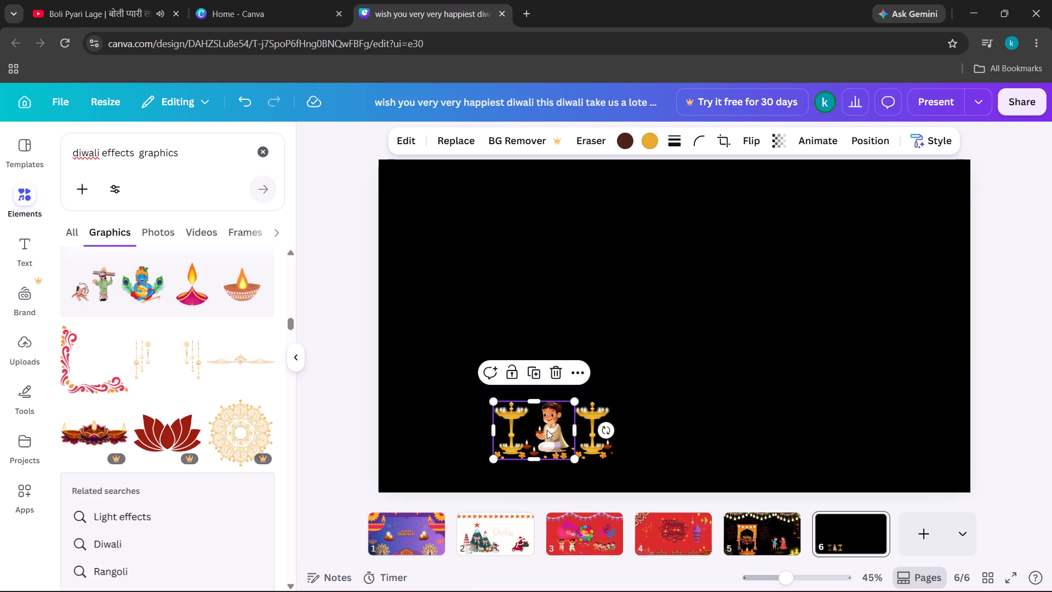
click(671, 450)
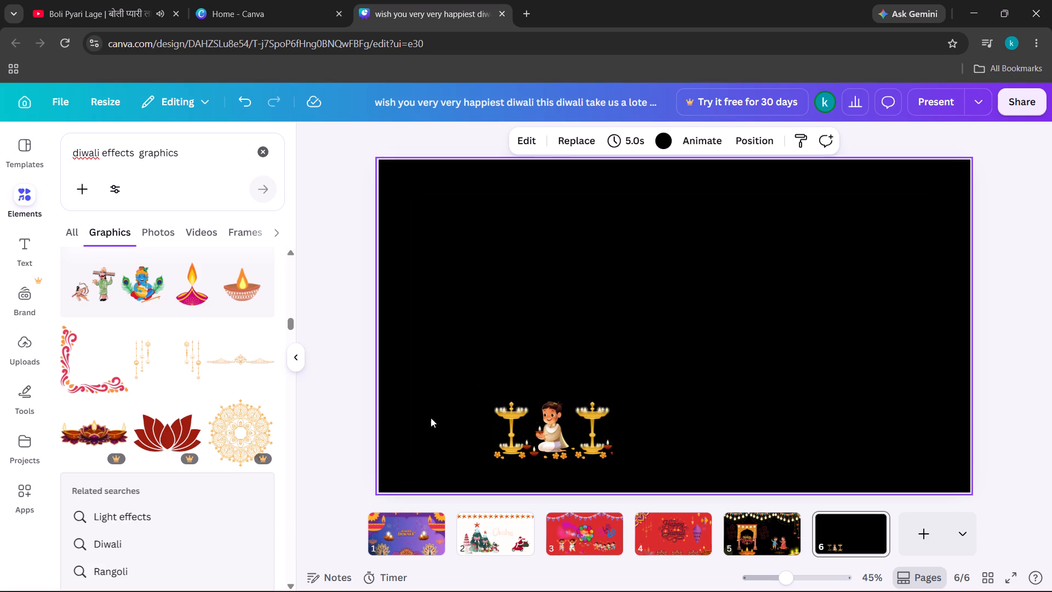
Add the red lotus graphic to page 6, shrink it and place it on the page's bottom edge below the praying boy.
click(174, 437)
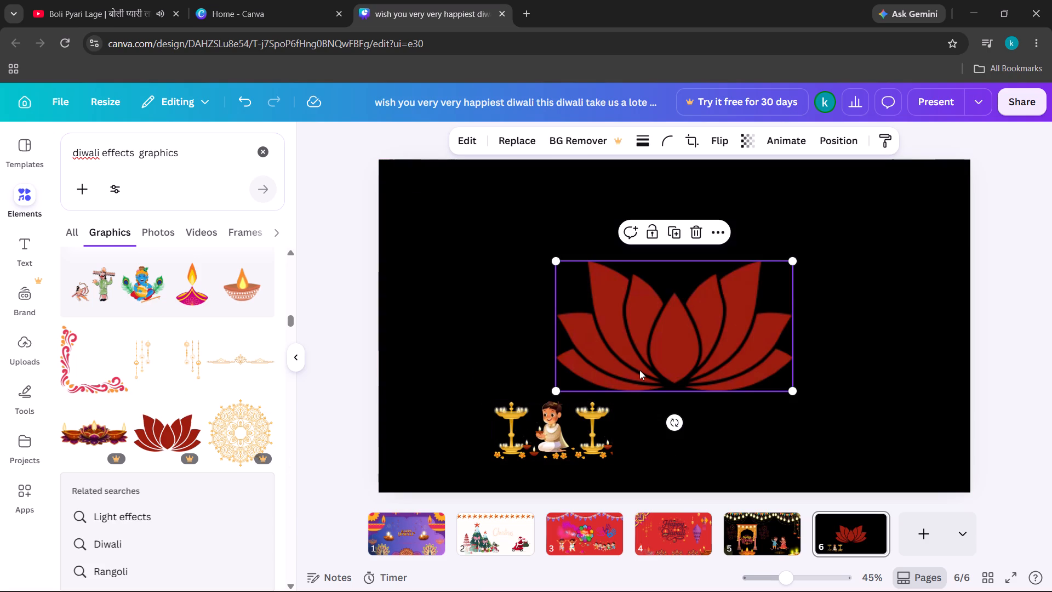
drag(797, 256, 636, 363)
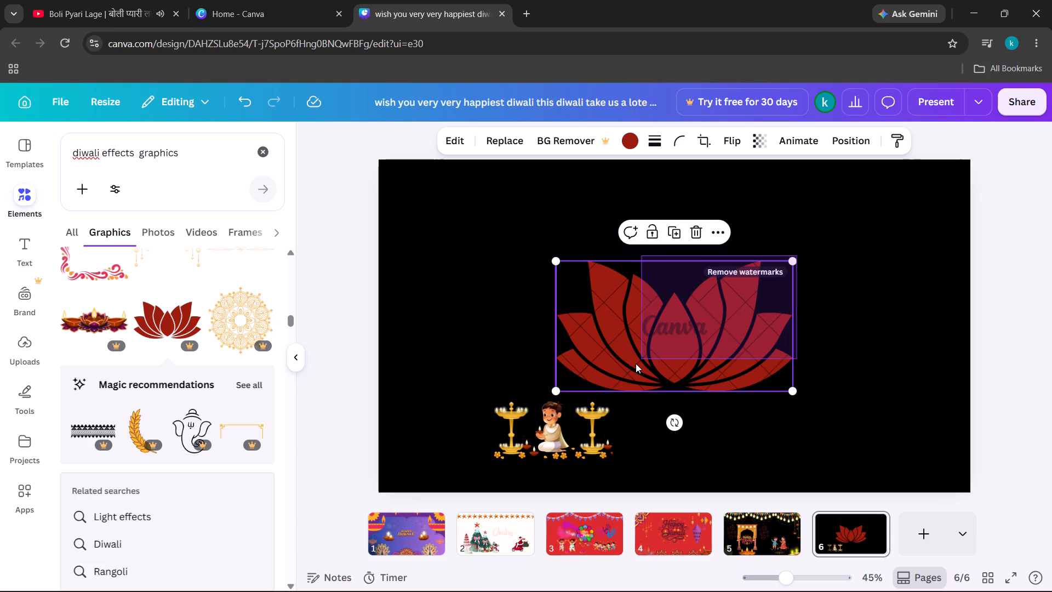
drag(636, 363, 786, 260)
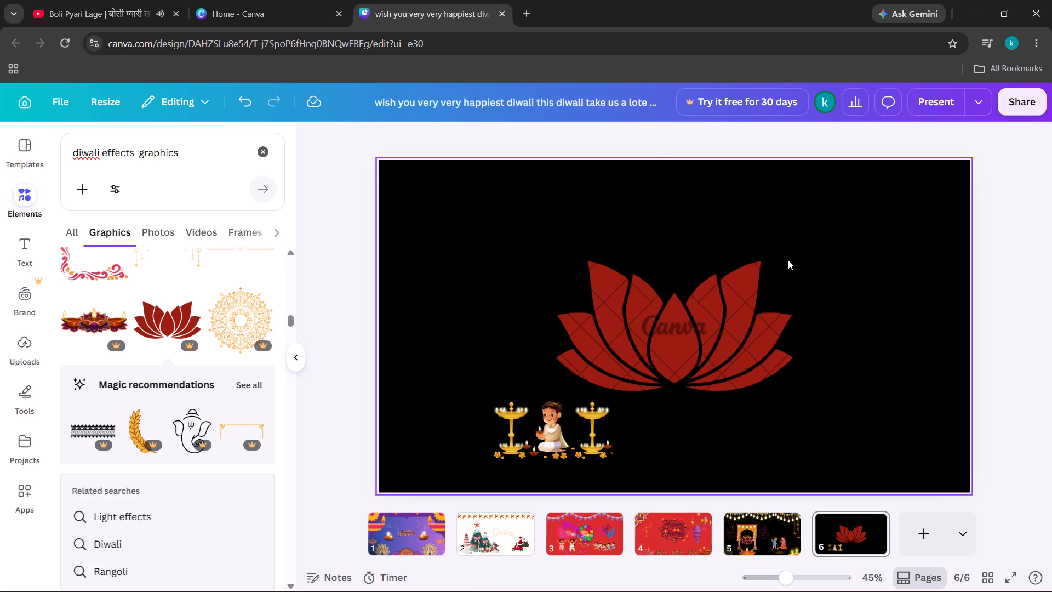
click(788, 260)
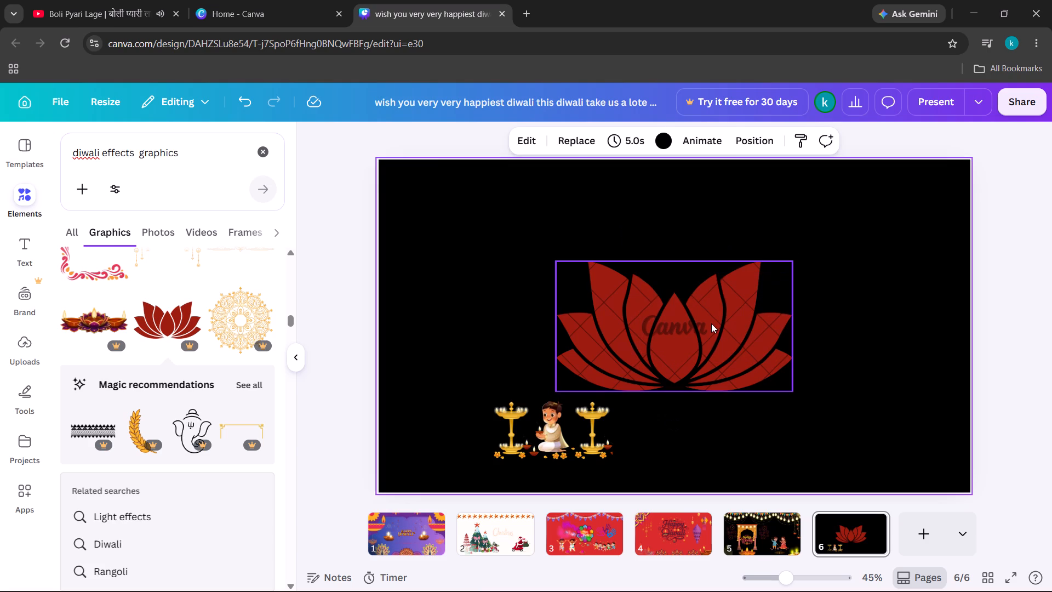
click(711, 323)
drag(787, 260, 596, 365)
drag(576, 385, 552, 468)
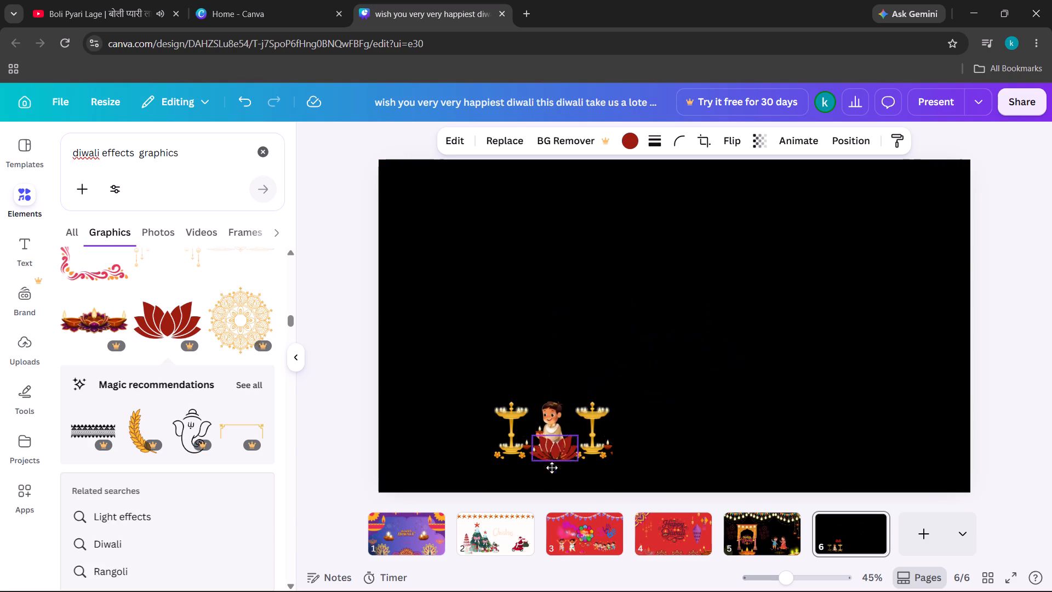
drag(552, 468, 549, 486)
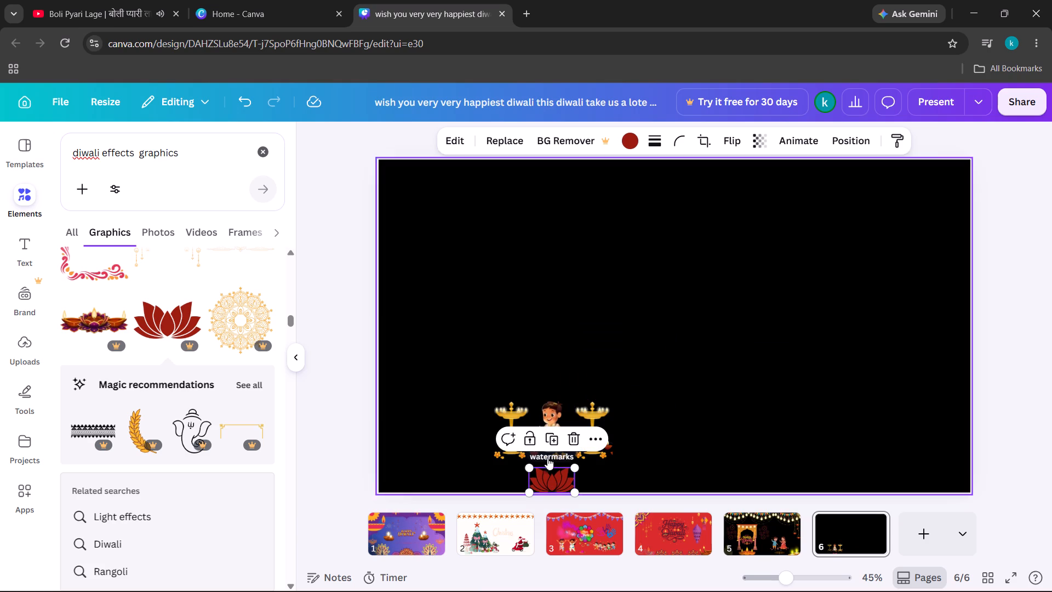
Duplicate the small lotus repeatedly into an evenly spaced row along the bottom edge, reaching the page's right edge.
click(553, 439)
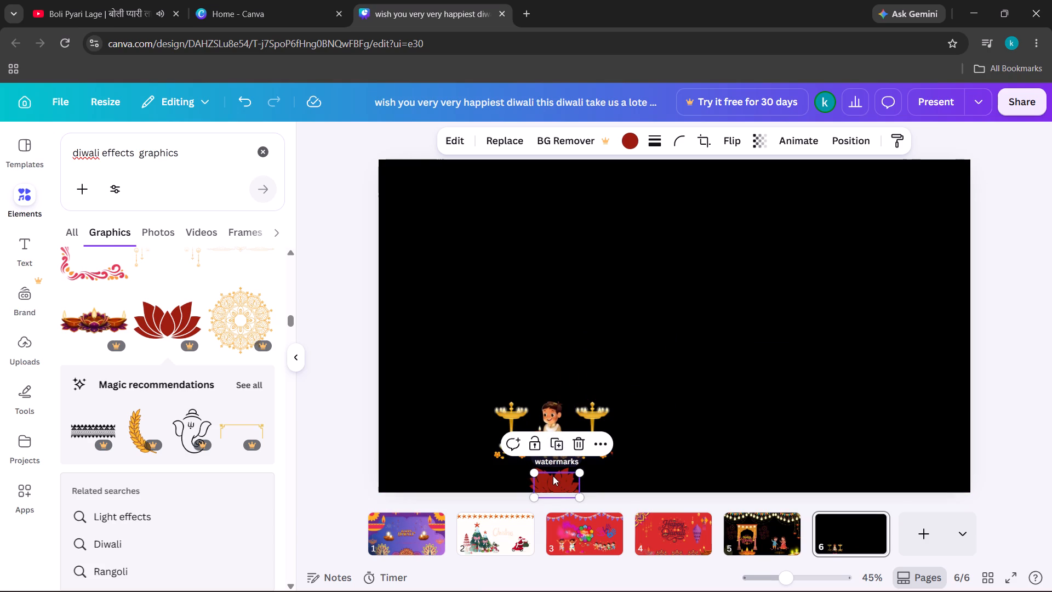
drag(553, 476, 591, 473)
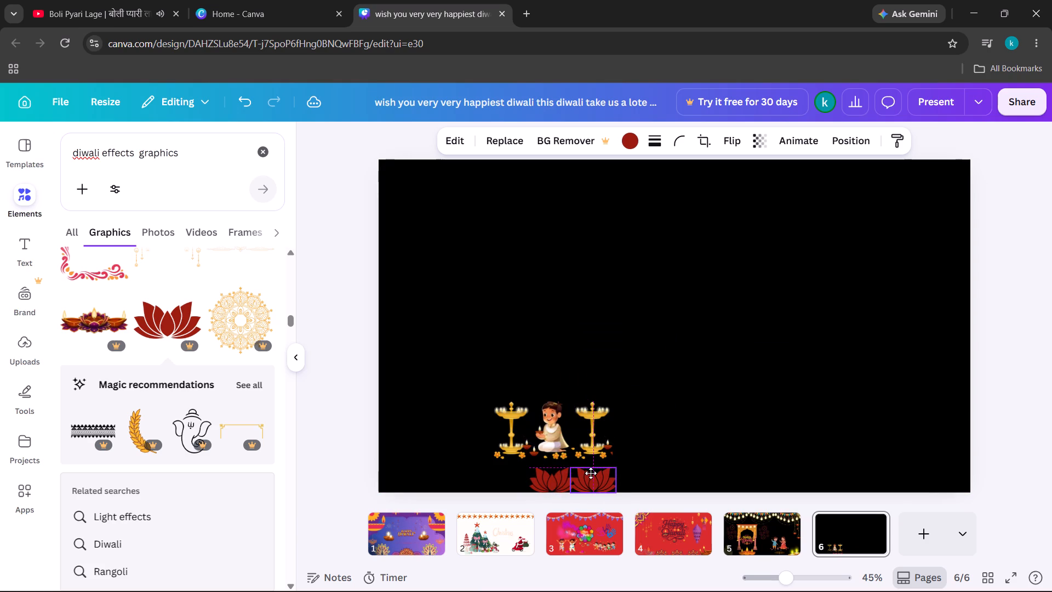
drag(591, 473, 600, 473)
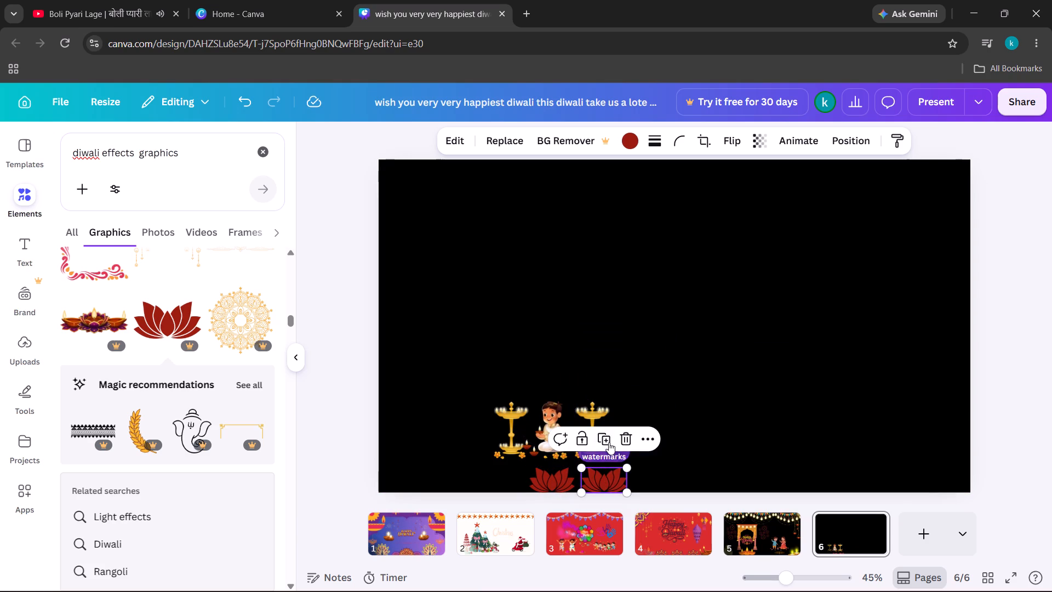
click(608, 441)
click(661, 440)
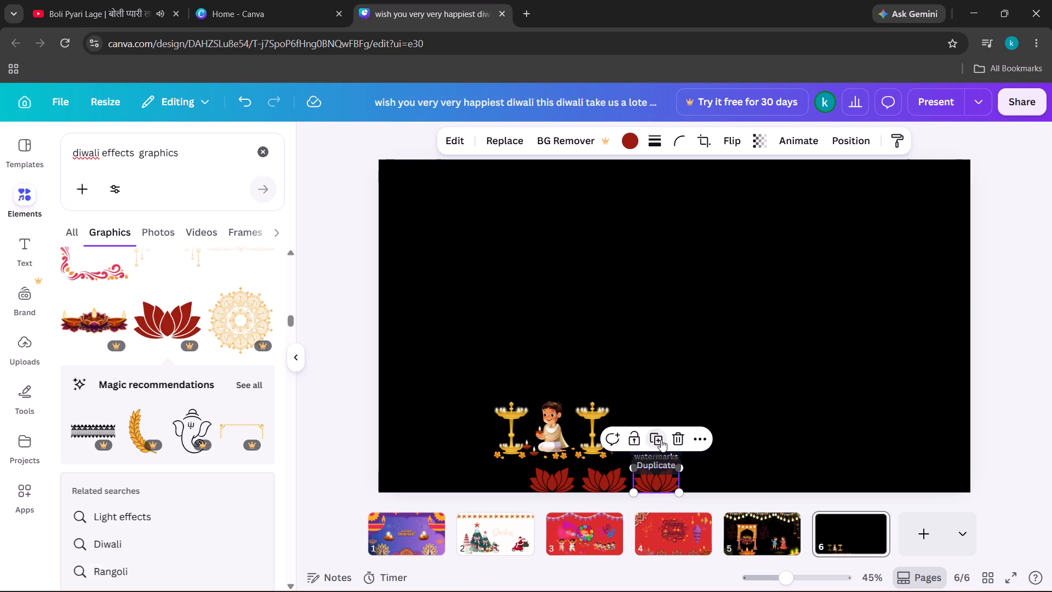
click(708, 439)
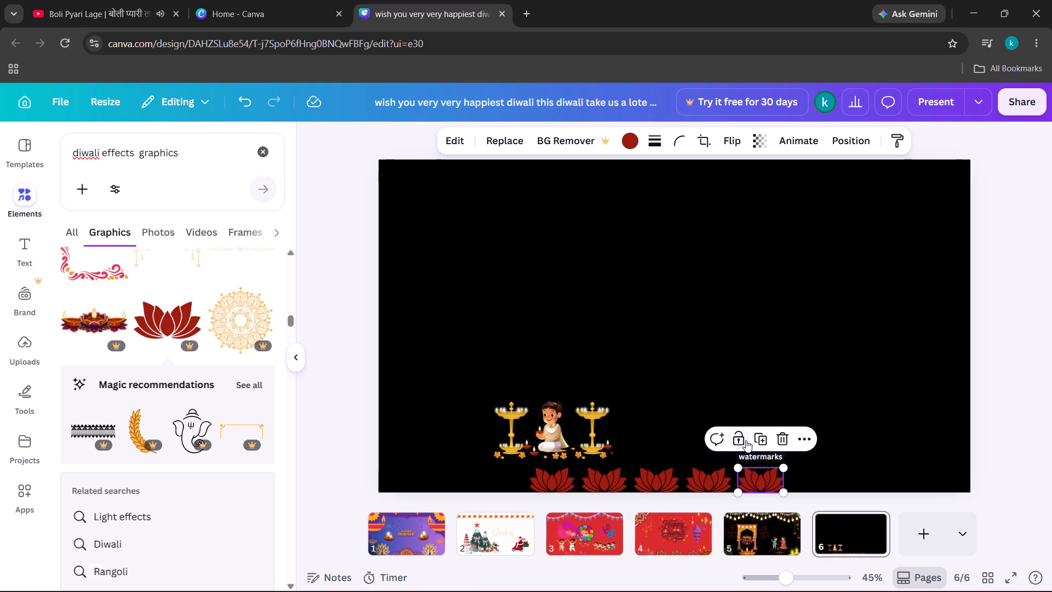
click(765, 440)
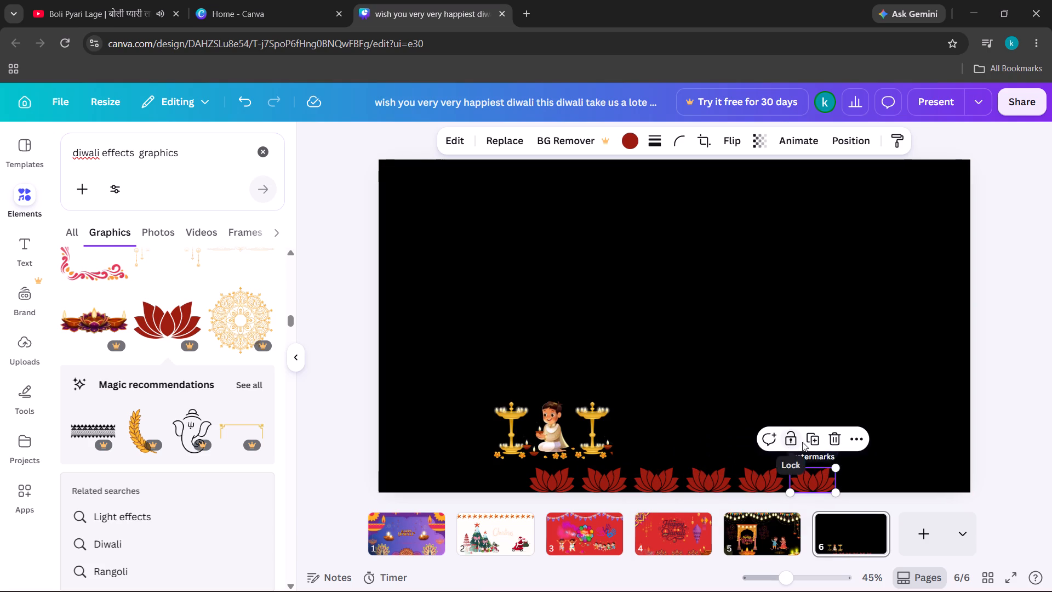
click(809, 441)
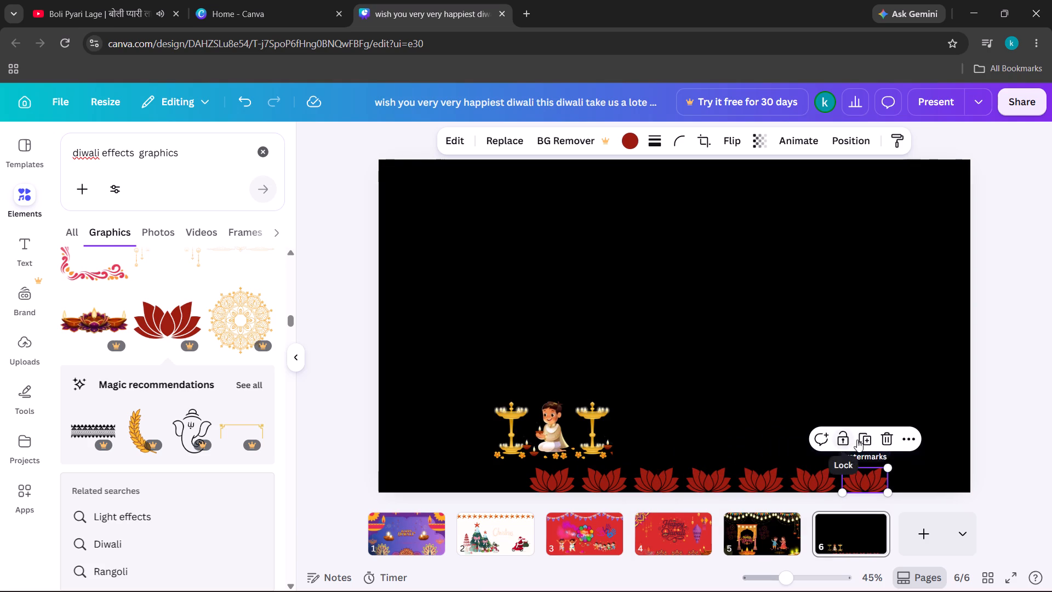
click(873, 433)
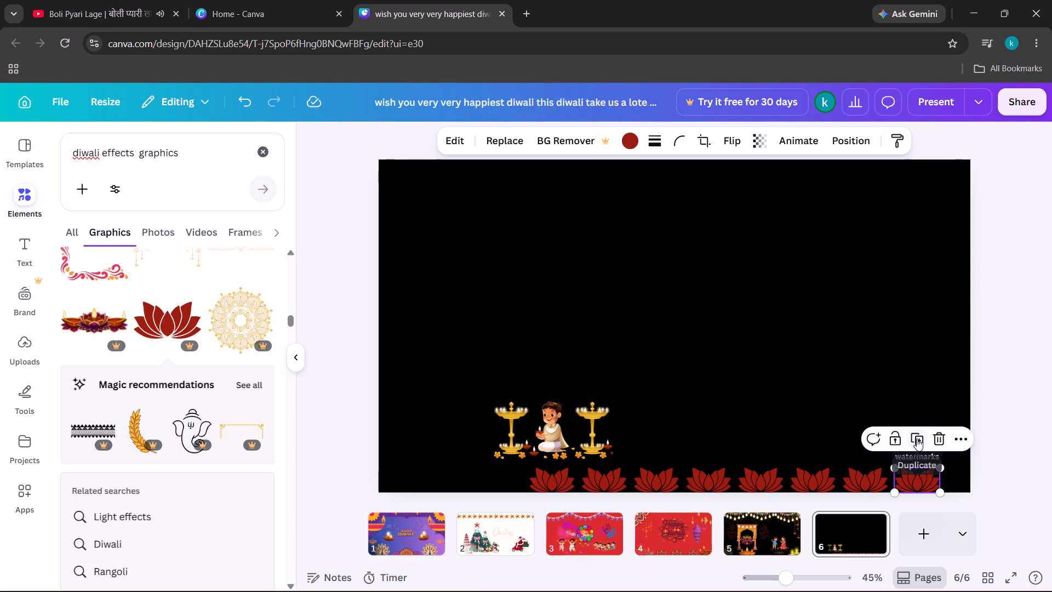
click(917, 439)
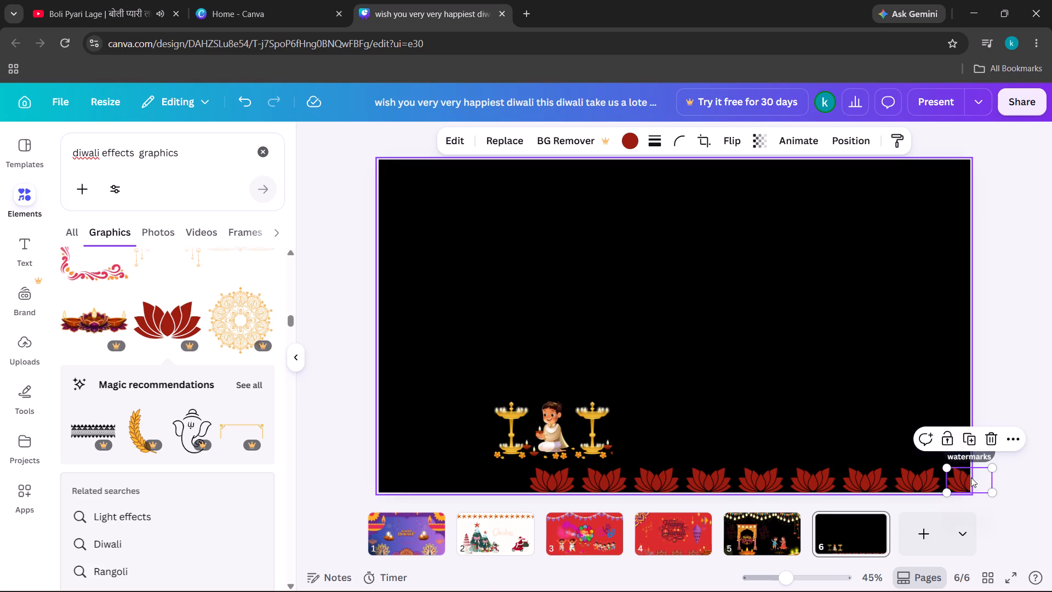
Extend the lotus row with further evenly spaced copies to the page's left edge, aligned with the existing ones.
click(973, 441)
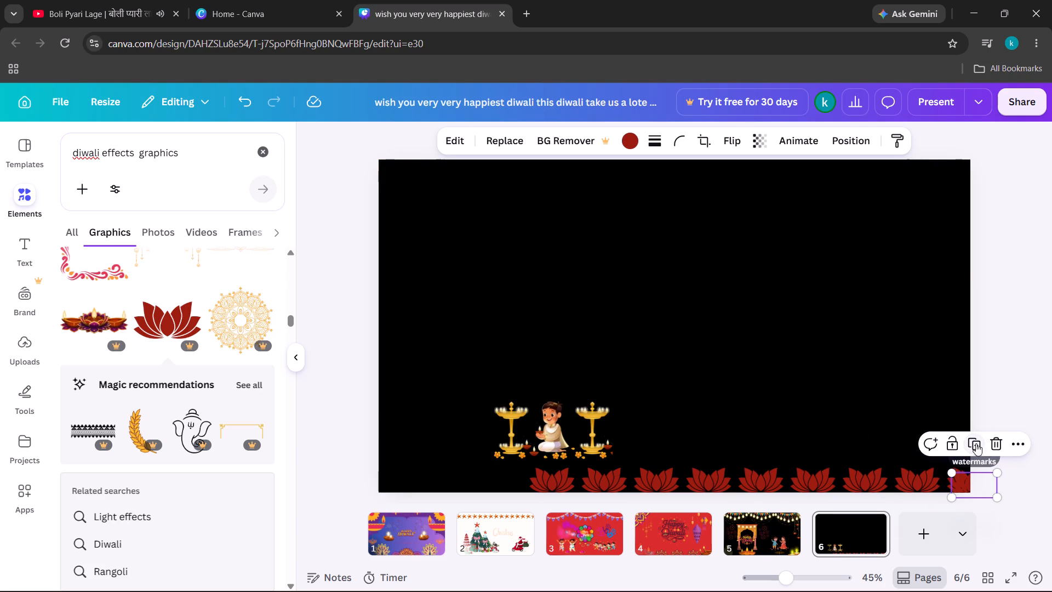
drag(958, 487, 733, 490)
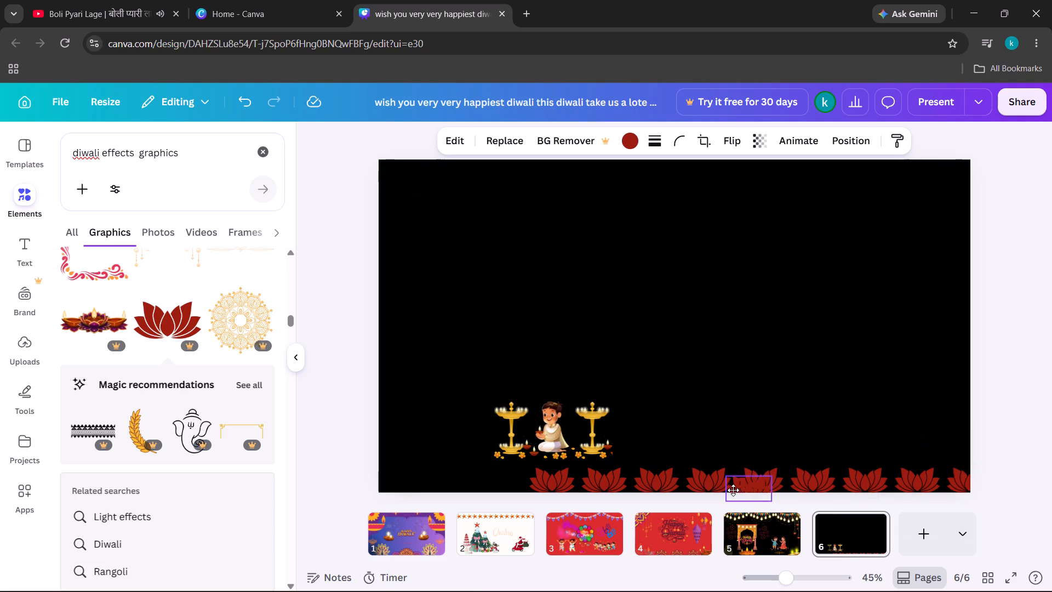
drag(733, 490, 485, 483)
click(494, 439)
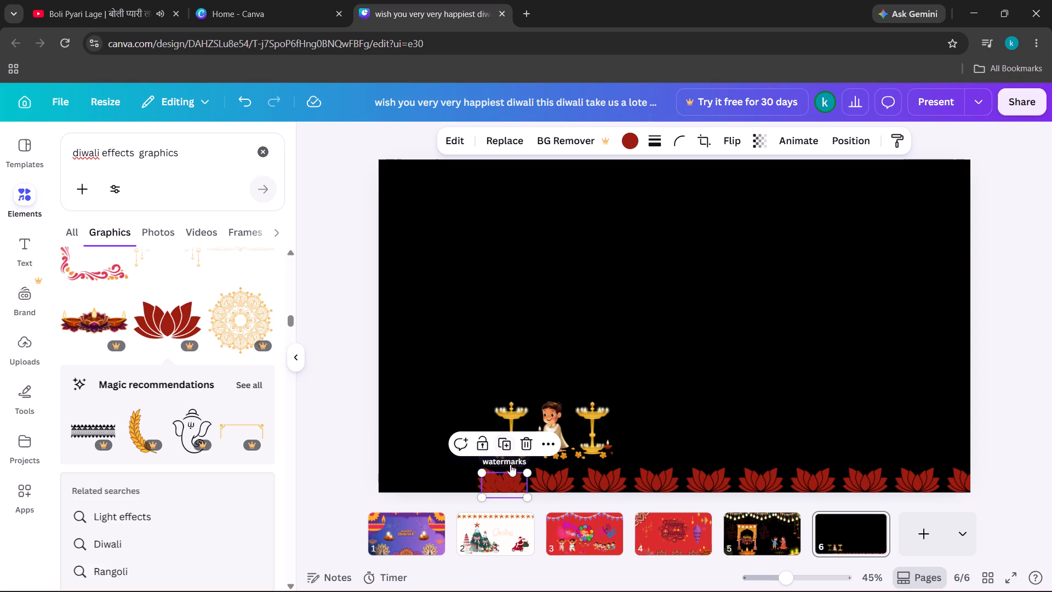
drag(508, 481, 455, 479)
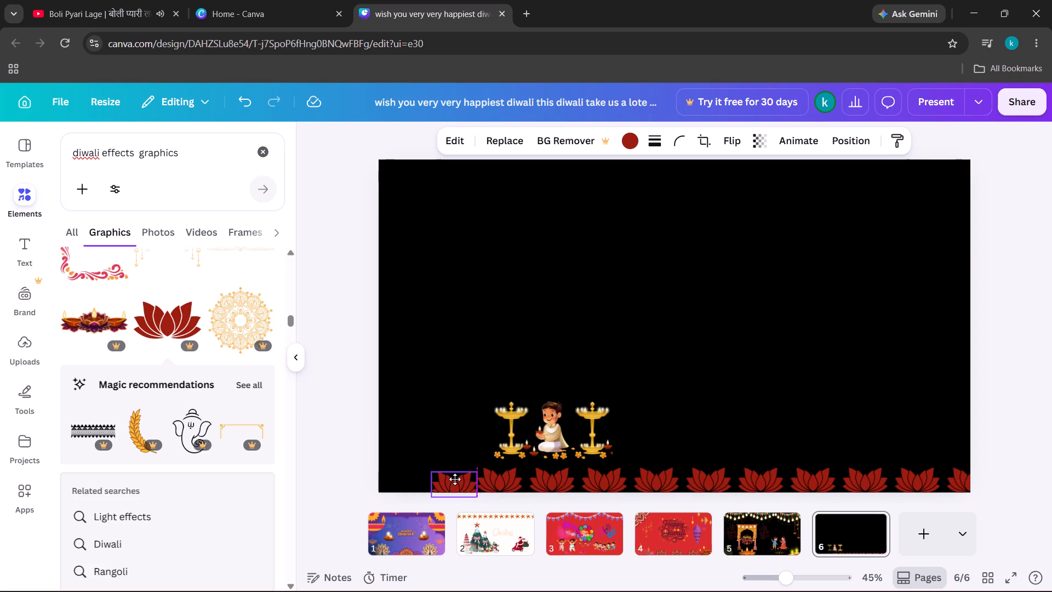
drag(455, 479, 451, 481)
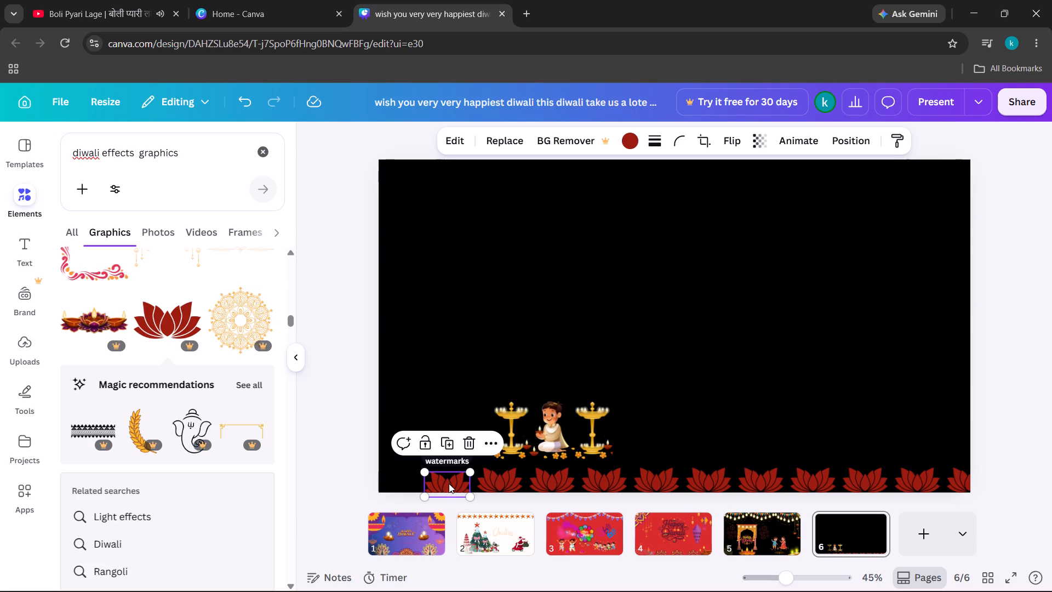
click(449, 483)
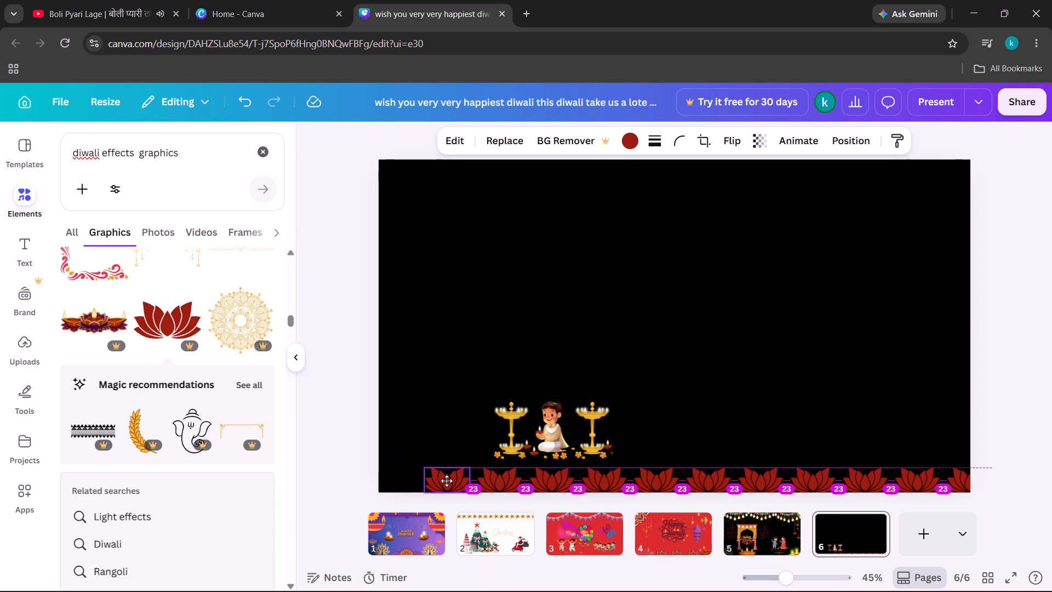
click(449, 435)
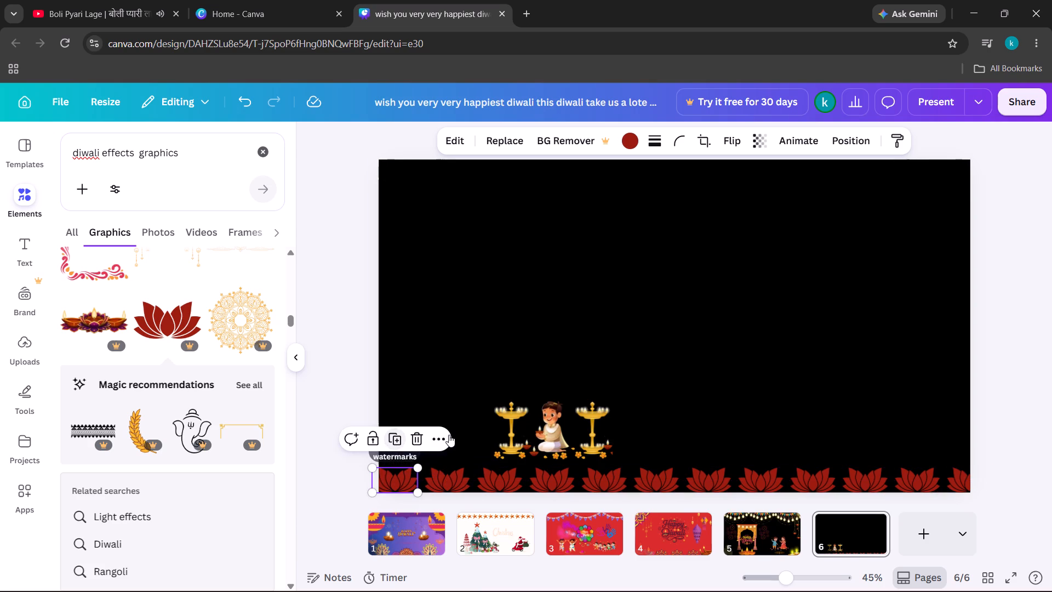
click(357, 362)
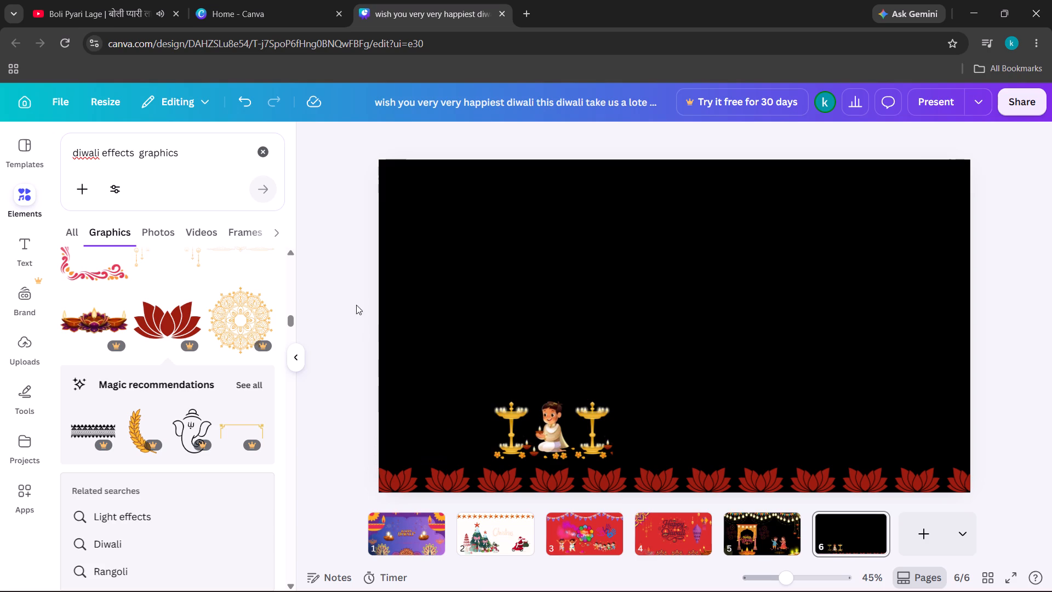
Add the golden corner-knot border graphic and enlarge it to the full page width, about 1,920 by 653, flush with the top edge.
click(244, 431)
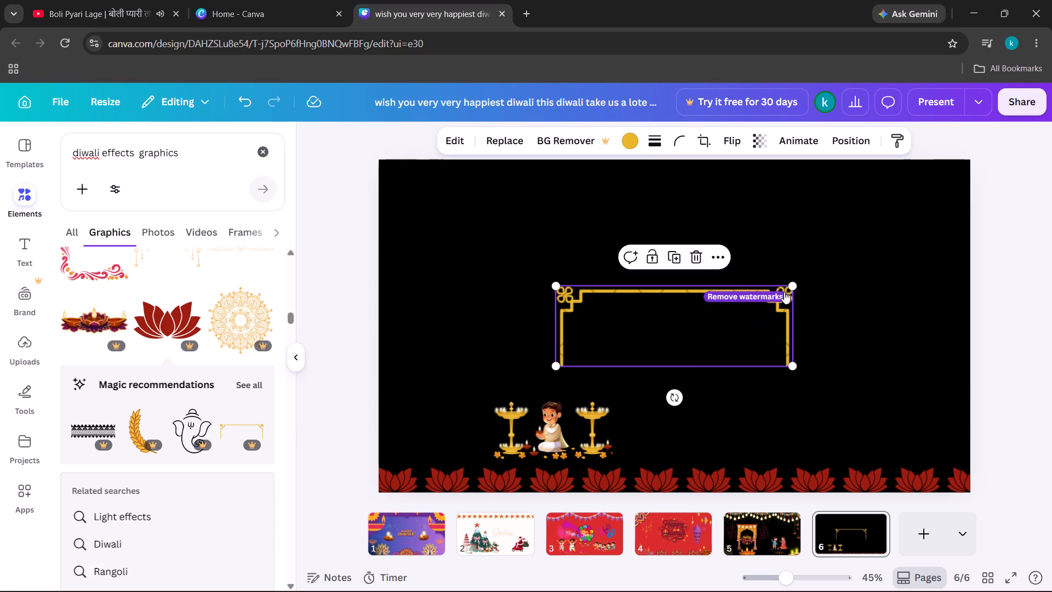
drag(789, 286, 943, 178)
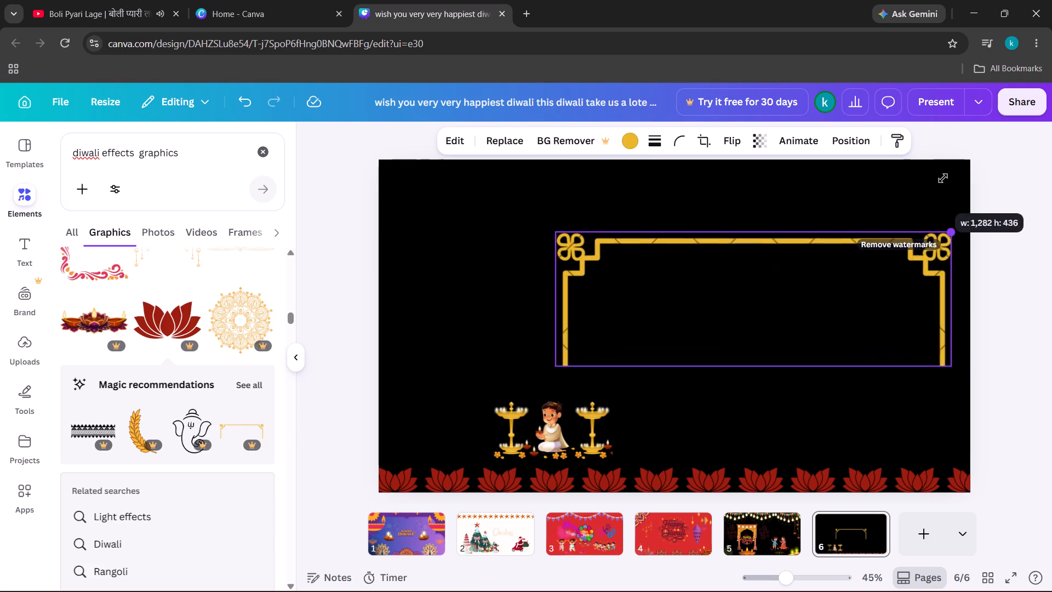
drag(943, 178, 962, 169)
drag(859, 247, 771, 213)
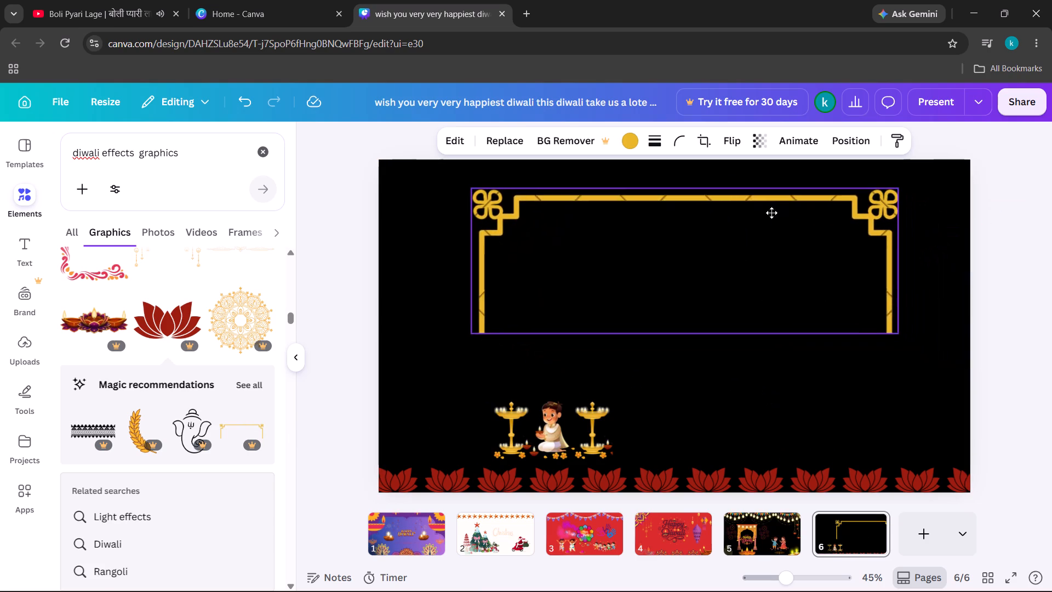
drag(771, 213, 765, 242)
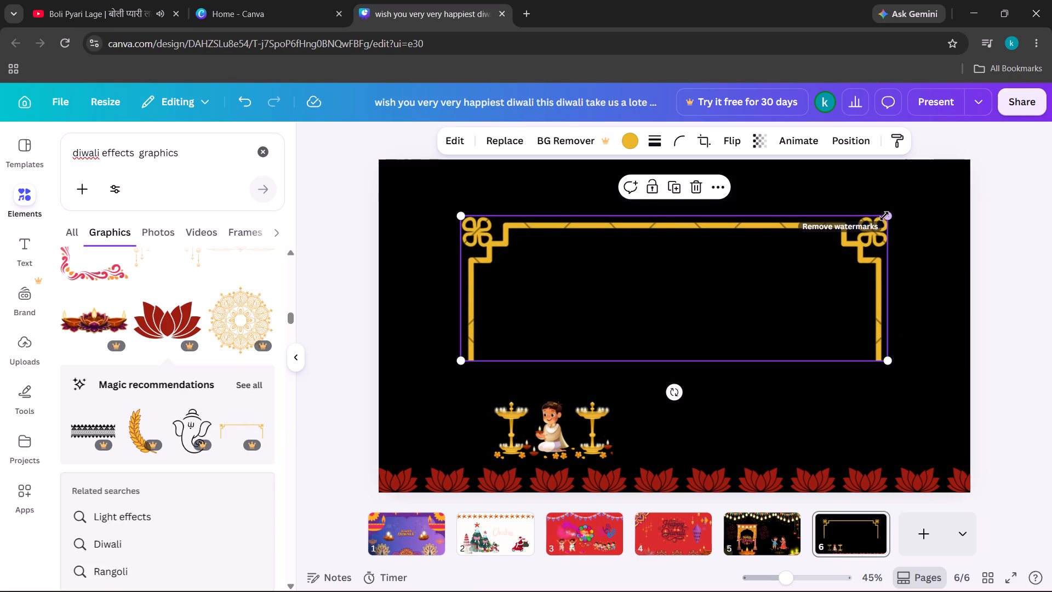
drag(886, 218, 964, 182)
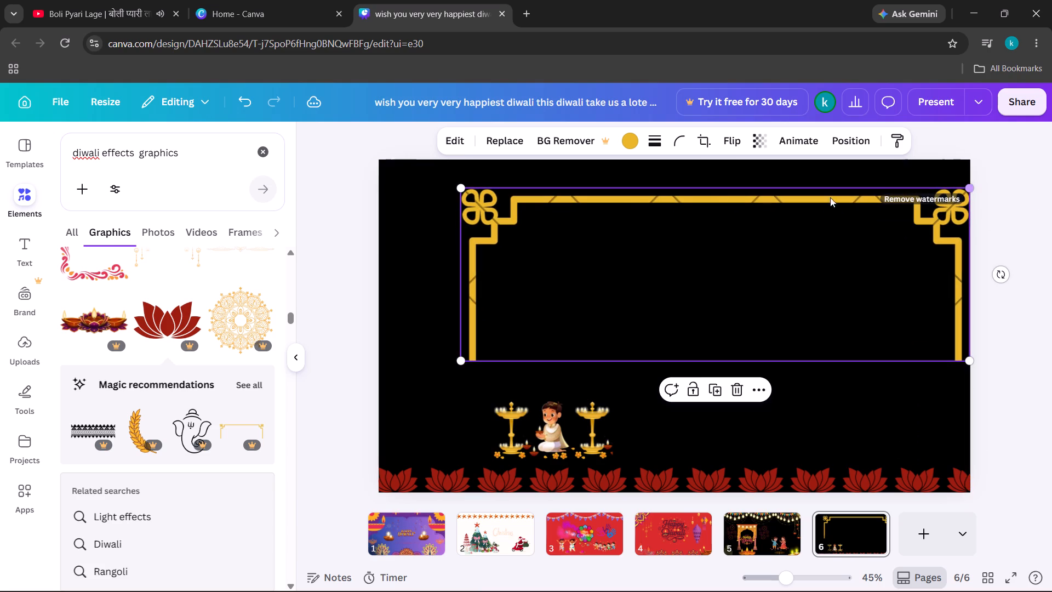
drag(461, 185, 411, 180)
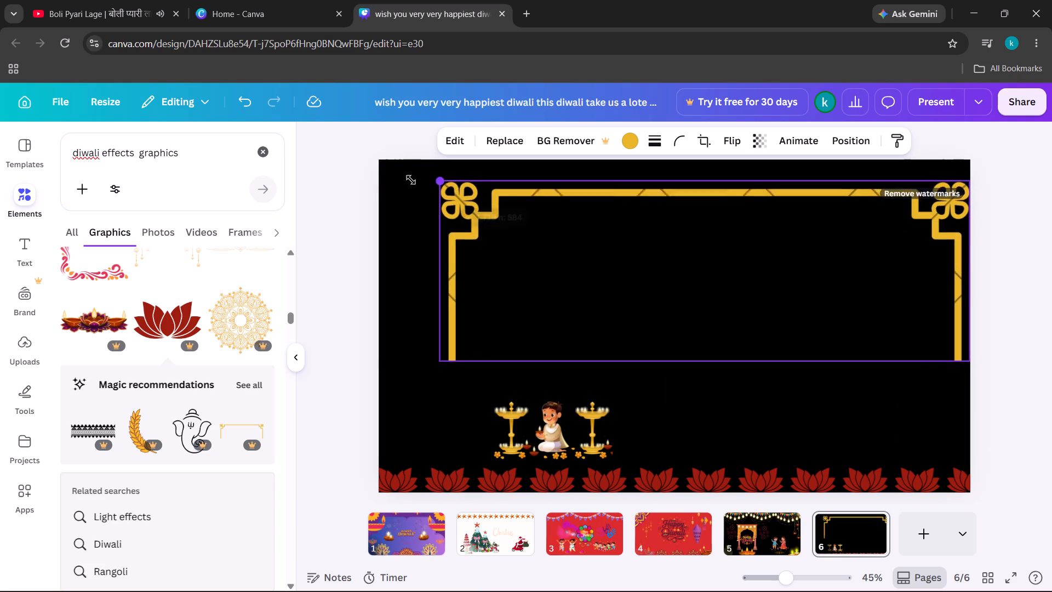
drag(411, 180, 370, 180)
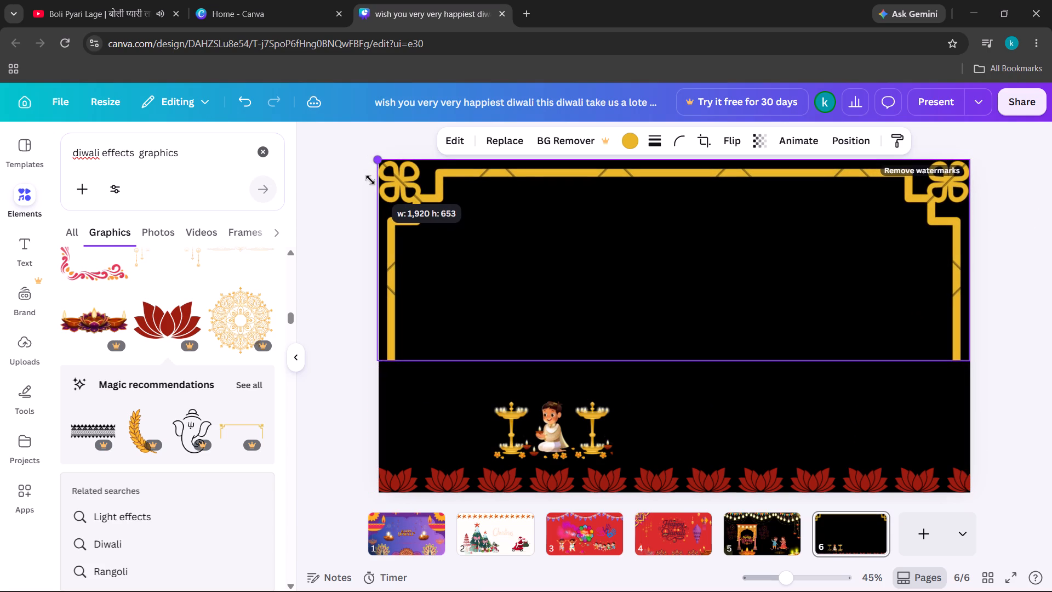
drag(370, 180, 371, 180)
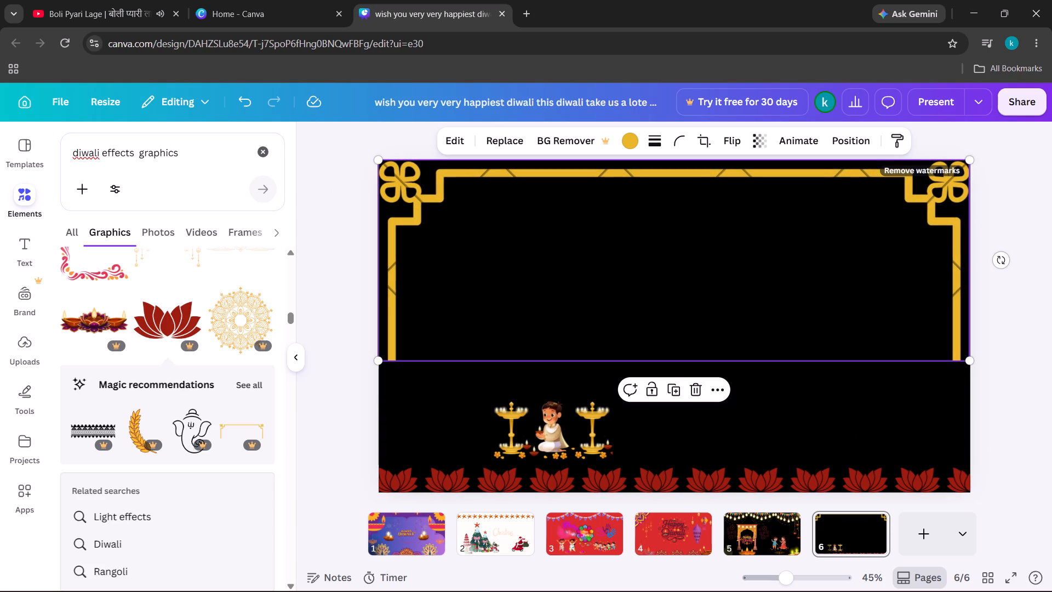
click(324, 209)
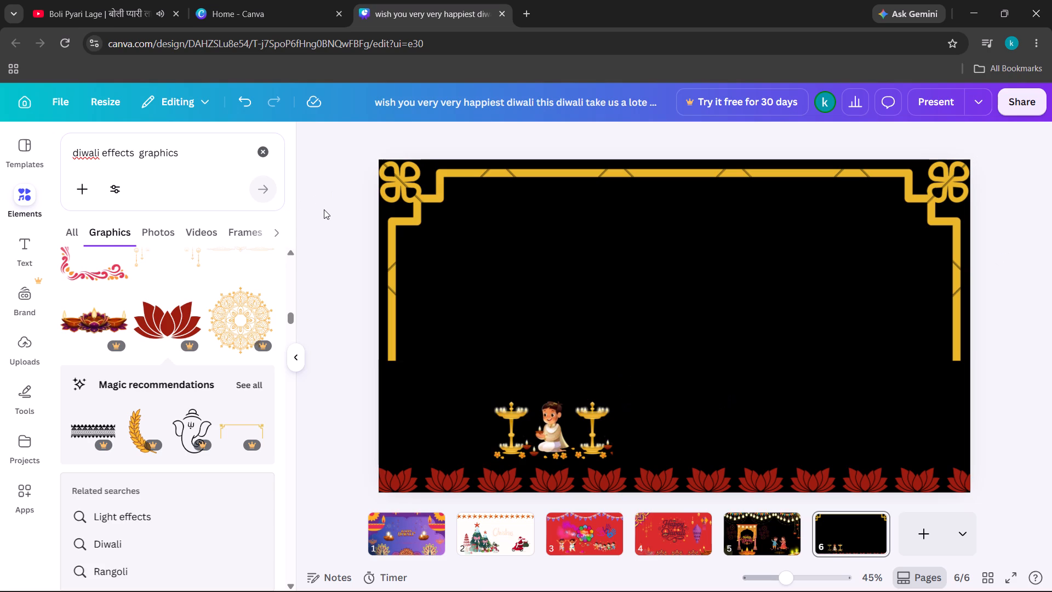
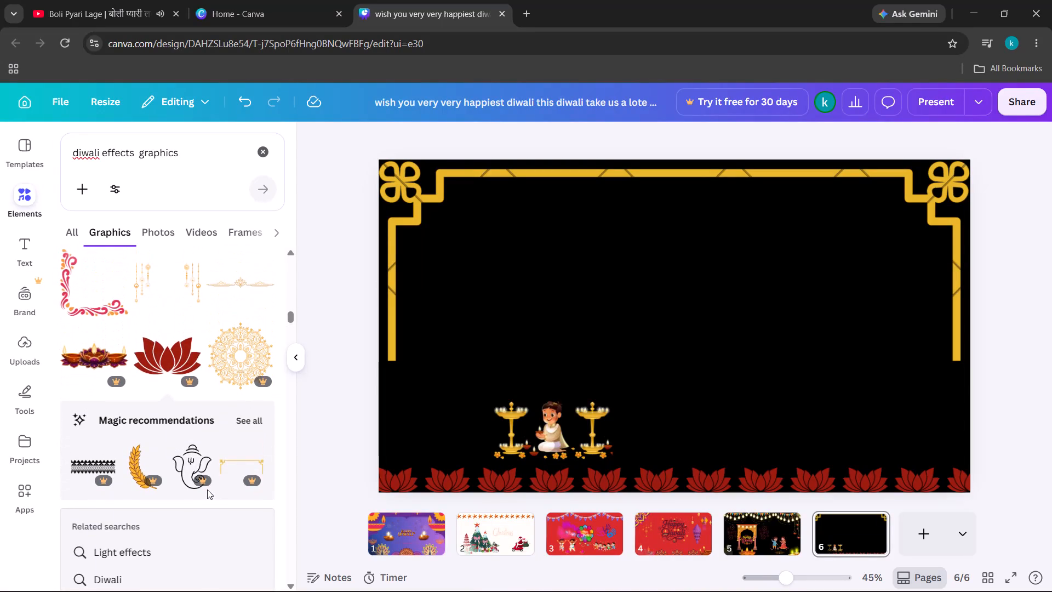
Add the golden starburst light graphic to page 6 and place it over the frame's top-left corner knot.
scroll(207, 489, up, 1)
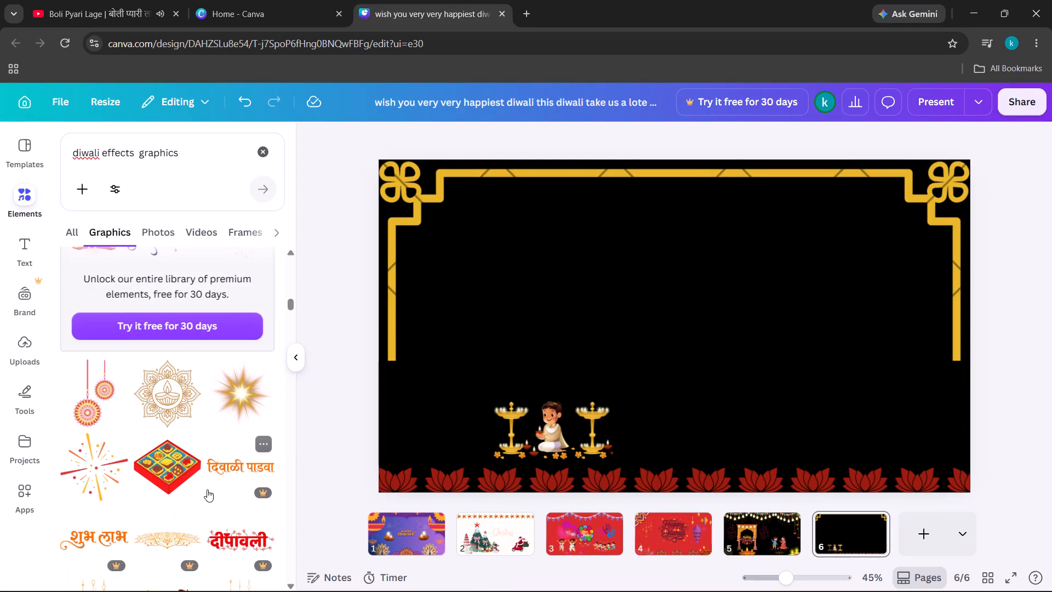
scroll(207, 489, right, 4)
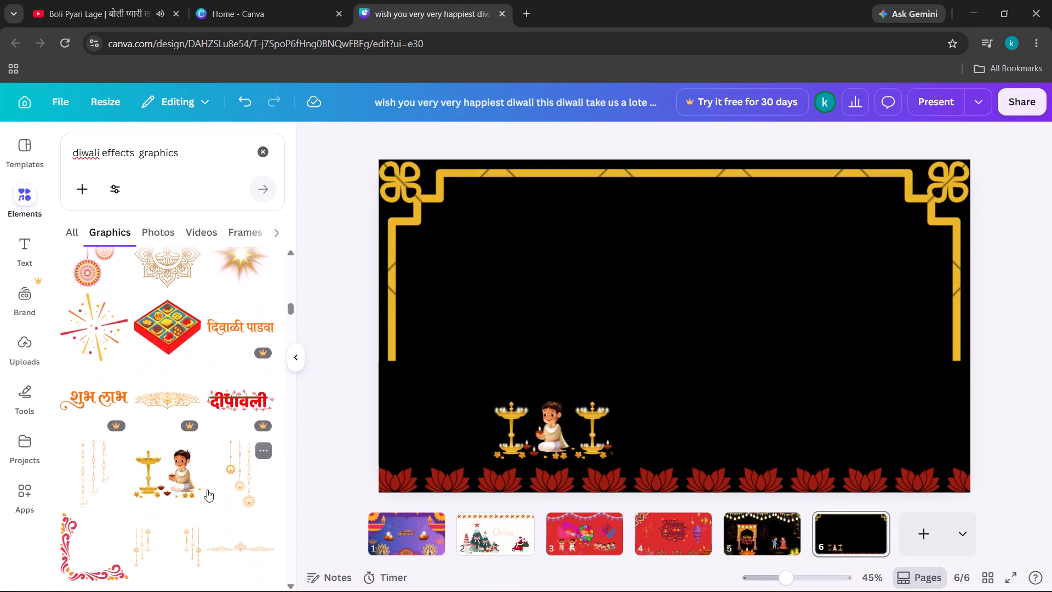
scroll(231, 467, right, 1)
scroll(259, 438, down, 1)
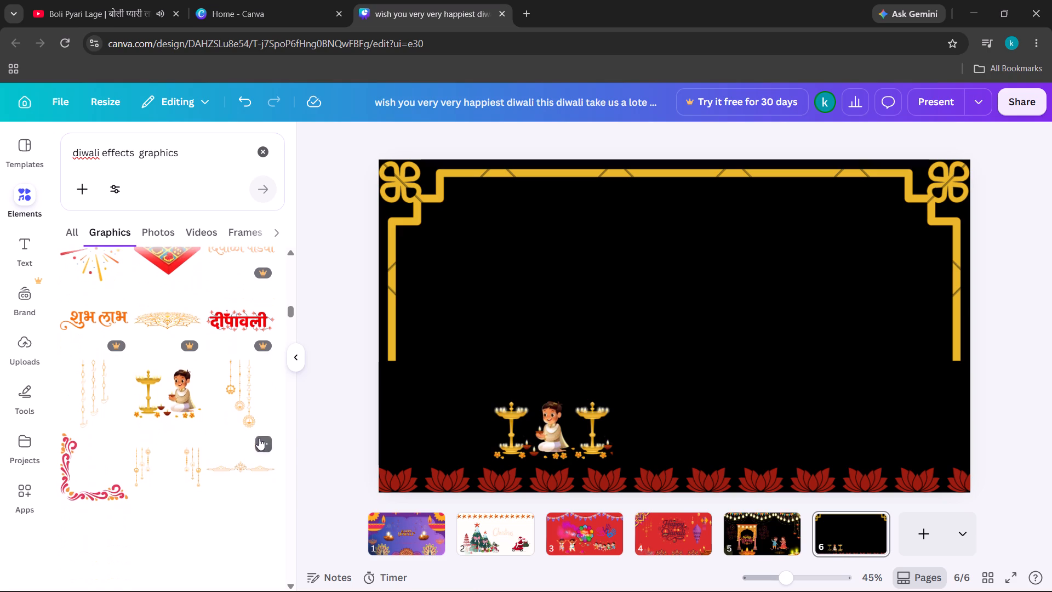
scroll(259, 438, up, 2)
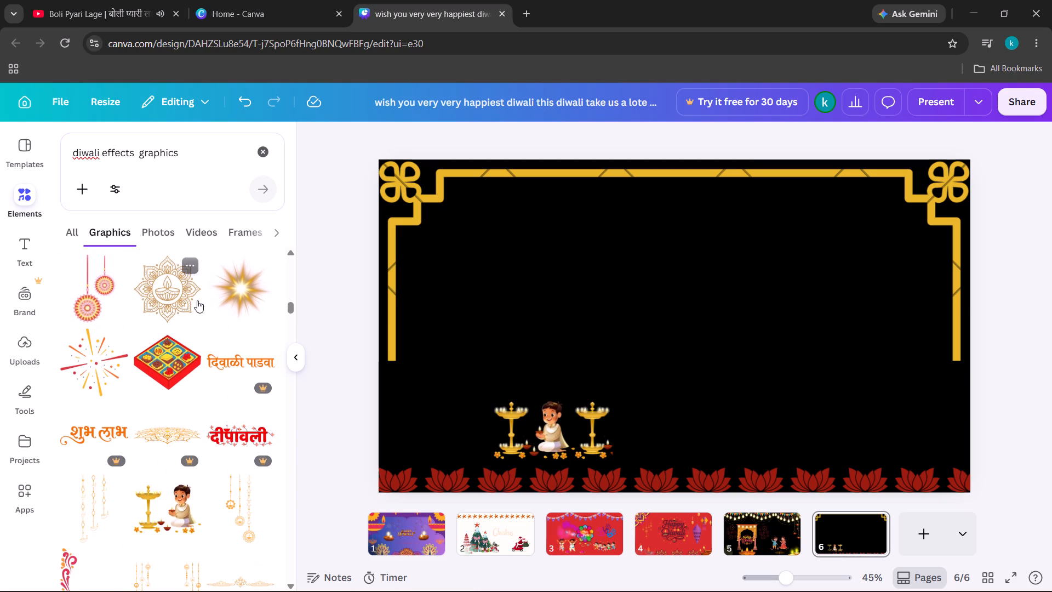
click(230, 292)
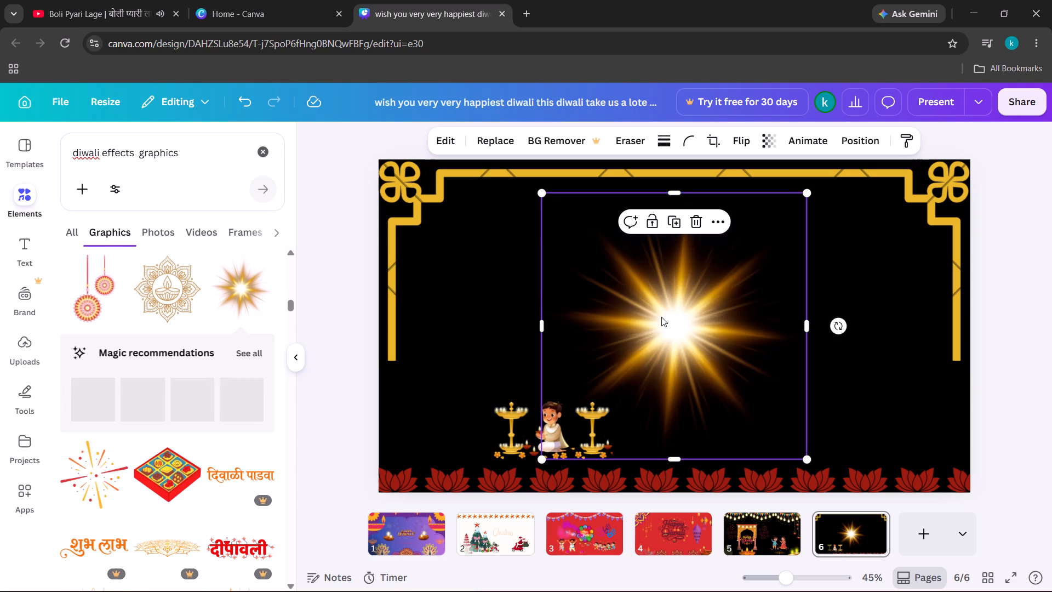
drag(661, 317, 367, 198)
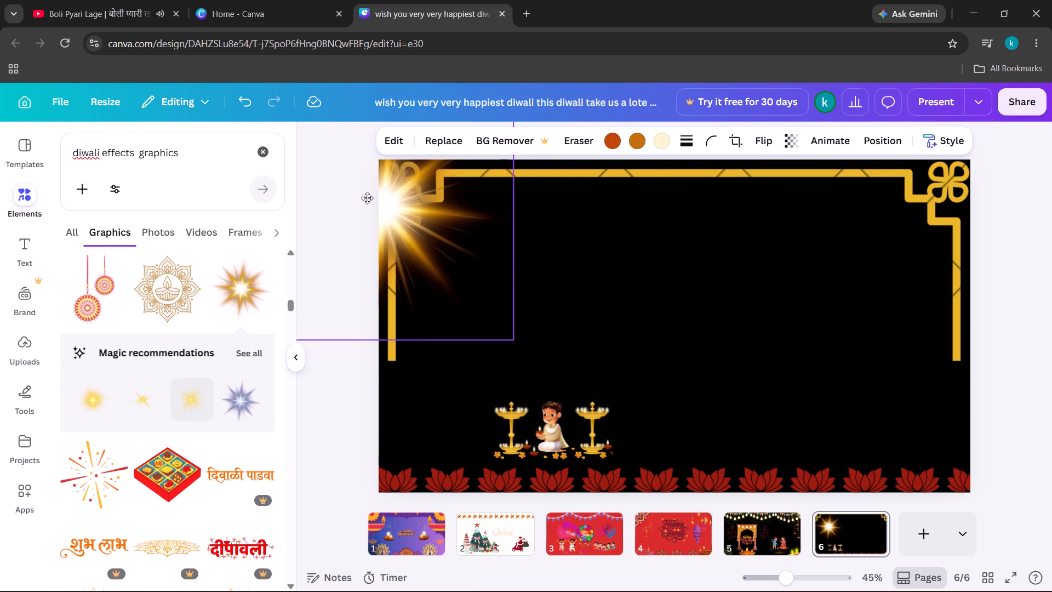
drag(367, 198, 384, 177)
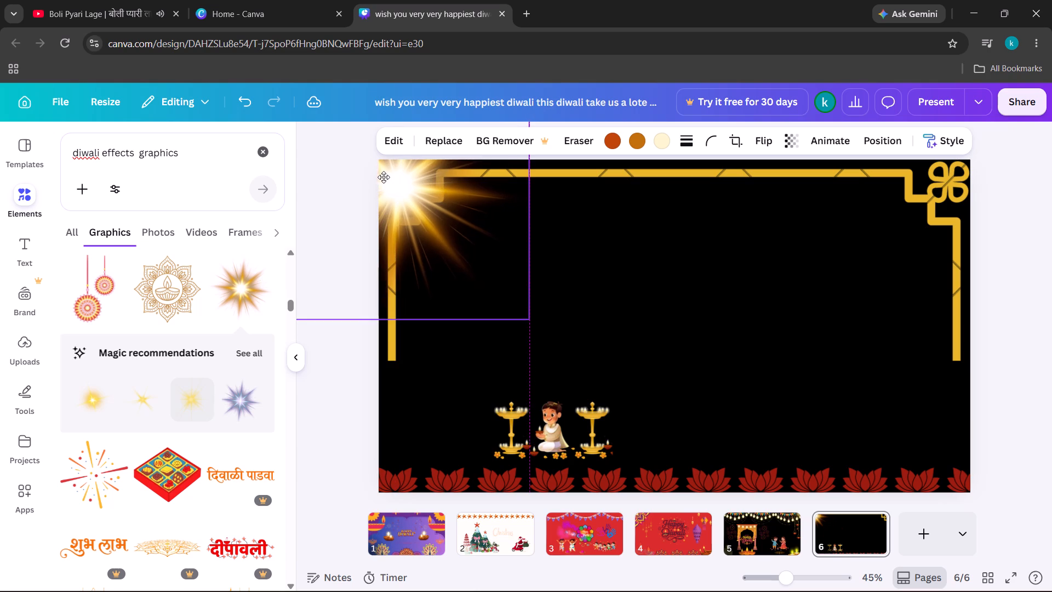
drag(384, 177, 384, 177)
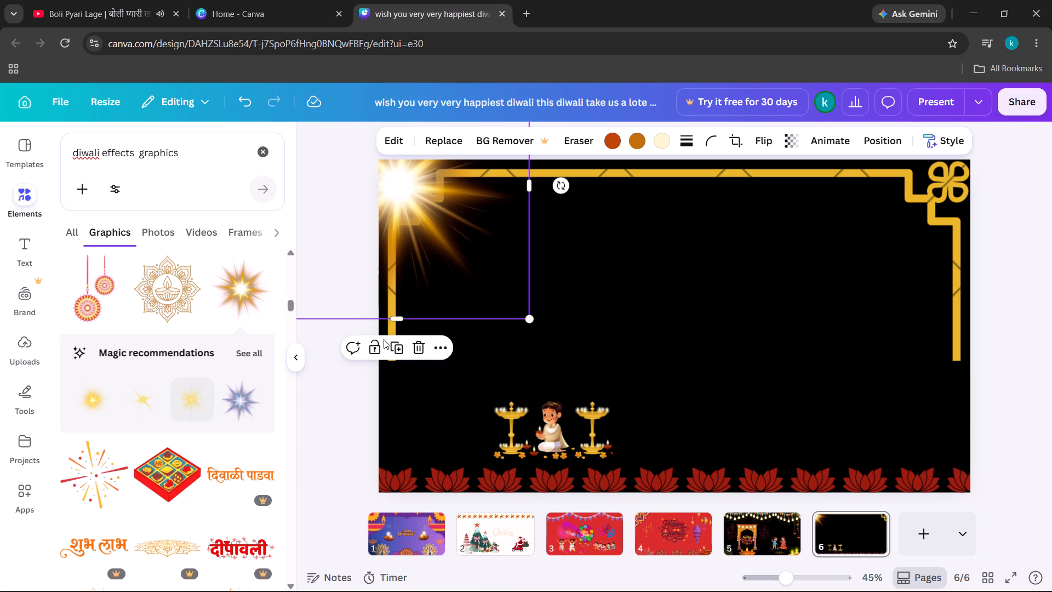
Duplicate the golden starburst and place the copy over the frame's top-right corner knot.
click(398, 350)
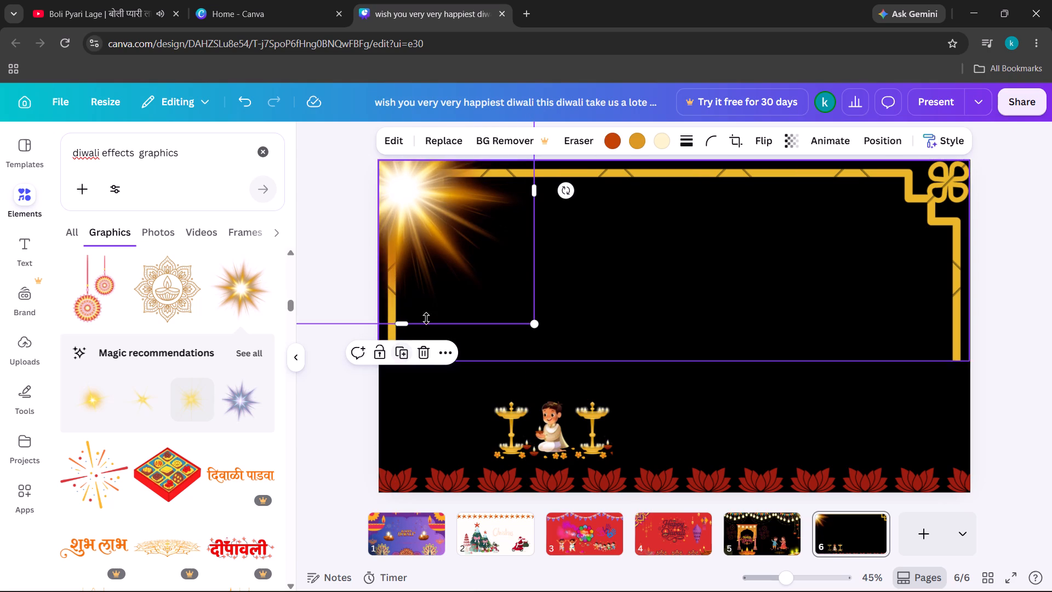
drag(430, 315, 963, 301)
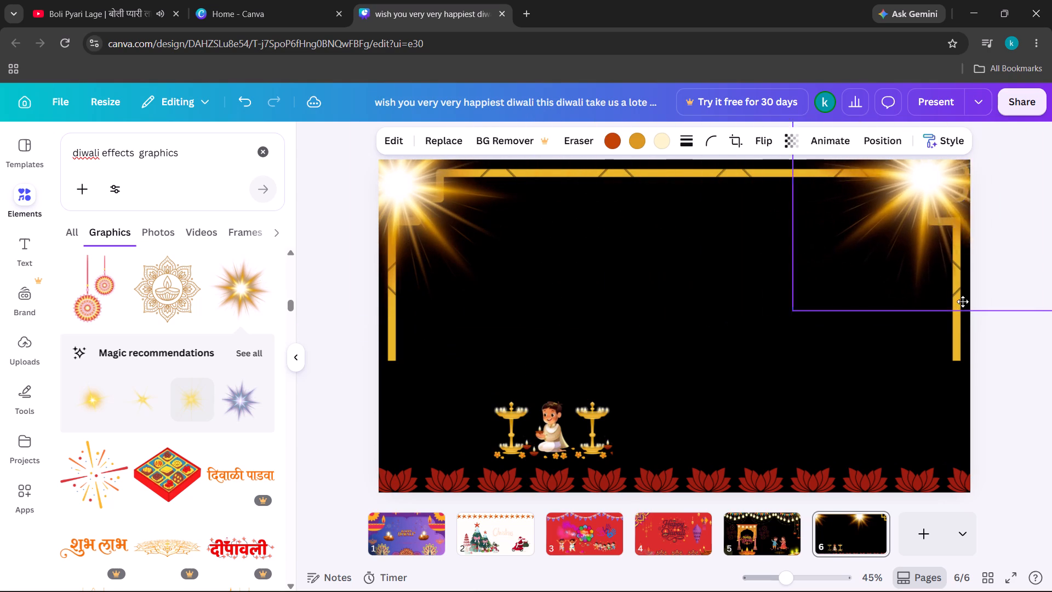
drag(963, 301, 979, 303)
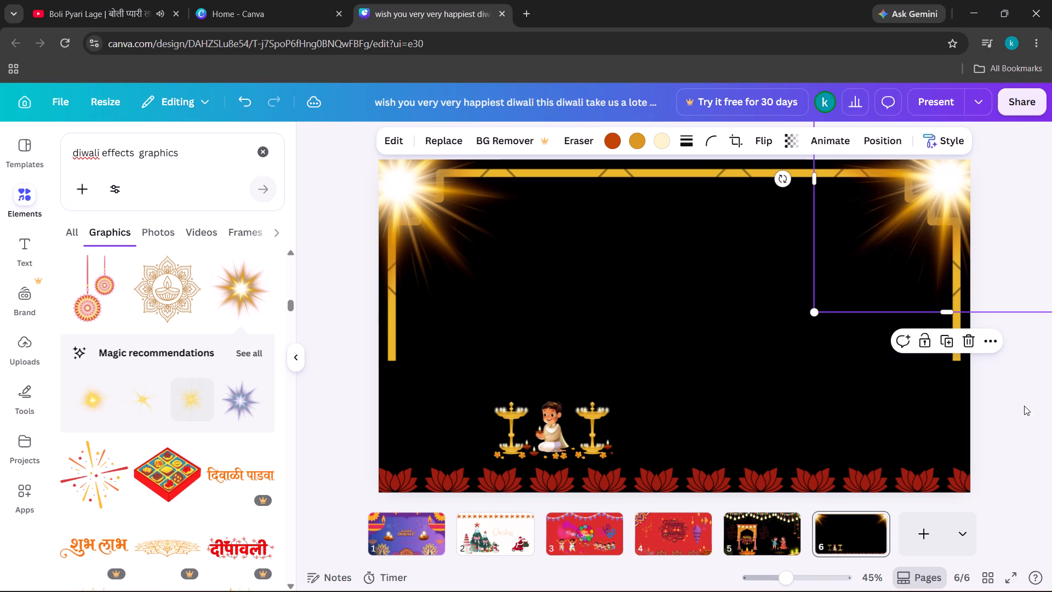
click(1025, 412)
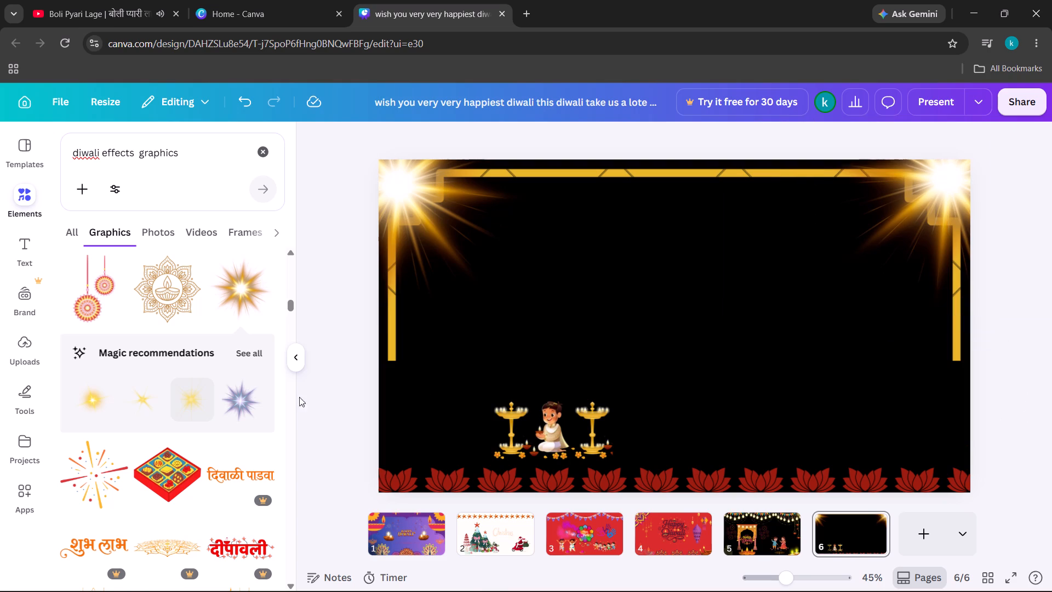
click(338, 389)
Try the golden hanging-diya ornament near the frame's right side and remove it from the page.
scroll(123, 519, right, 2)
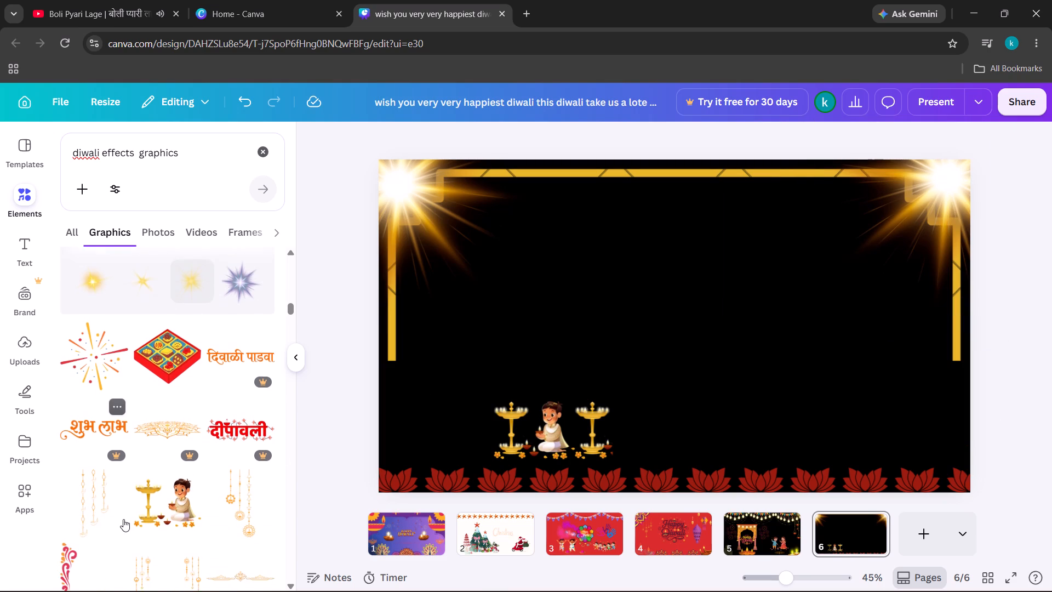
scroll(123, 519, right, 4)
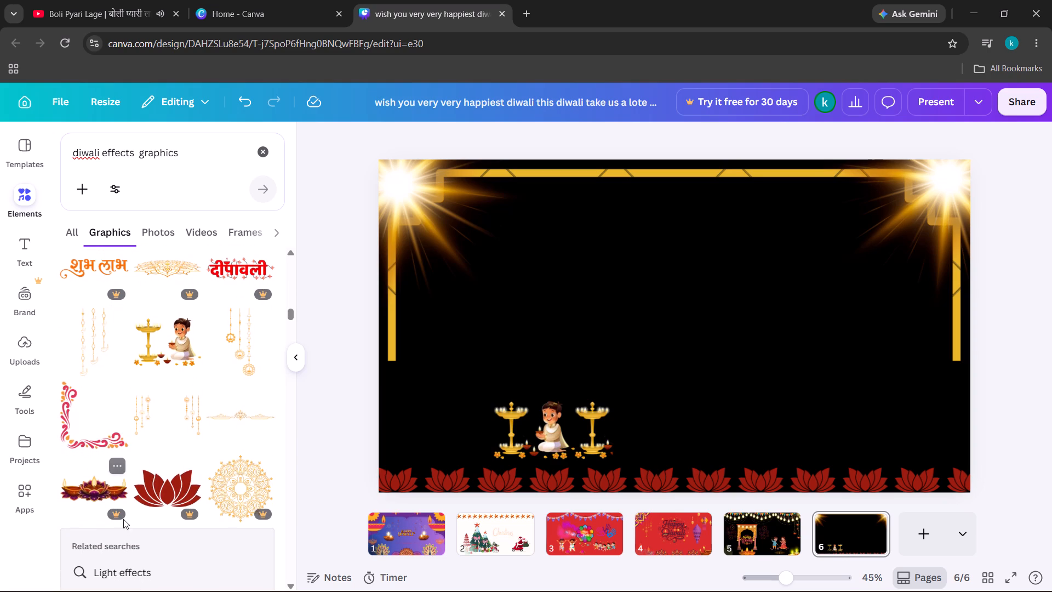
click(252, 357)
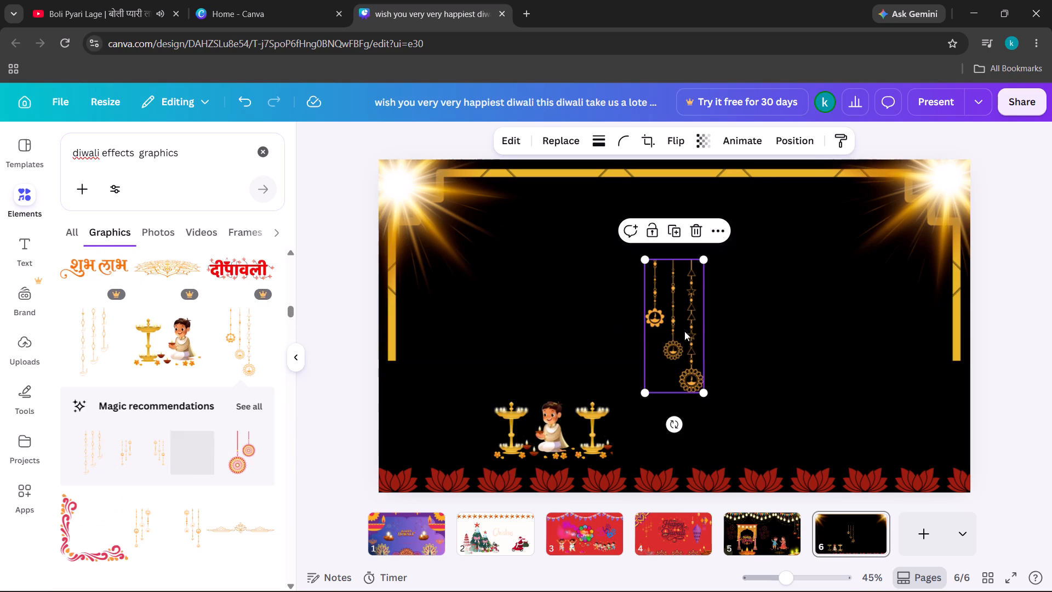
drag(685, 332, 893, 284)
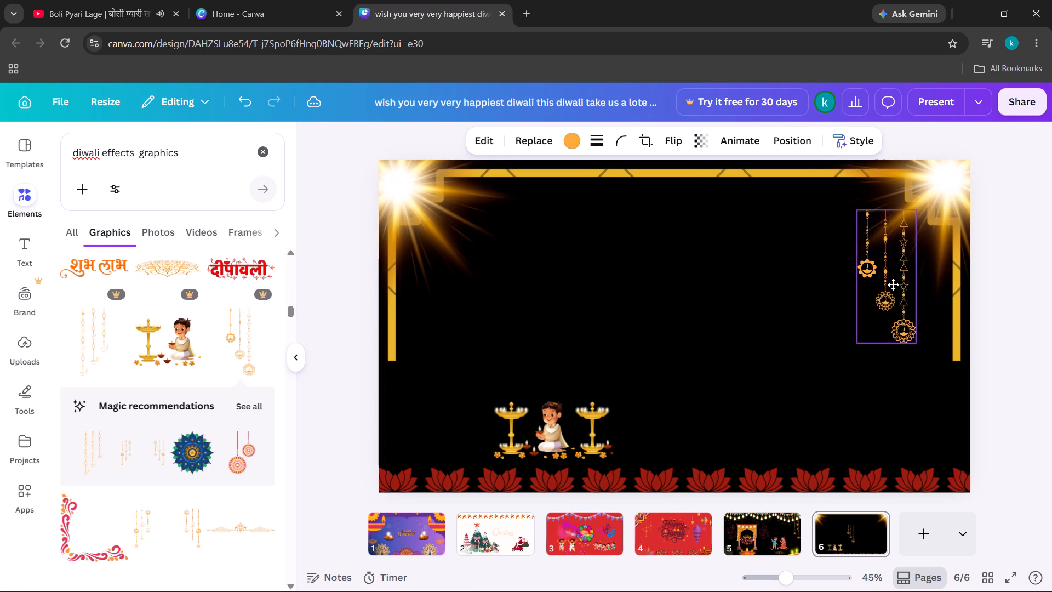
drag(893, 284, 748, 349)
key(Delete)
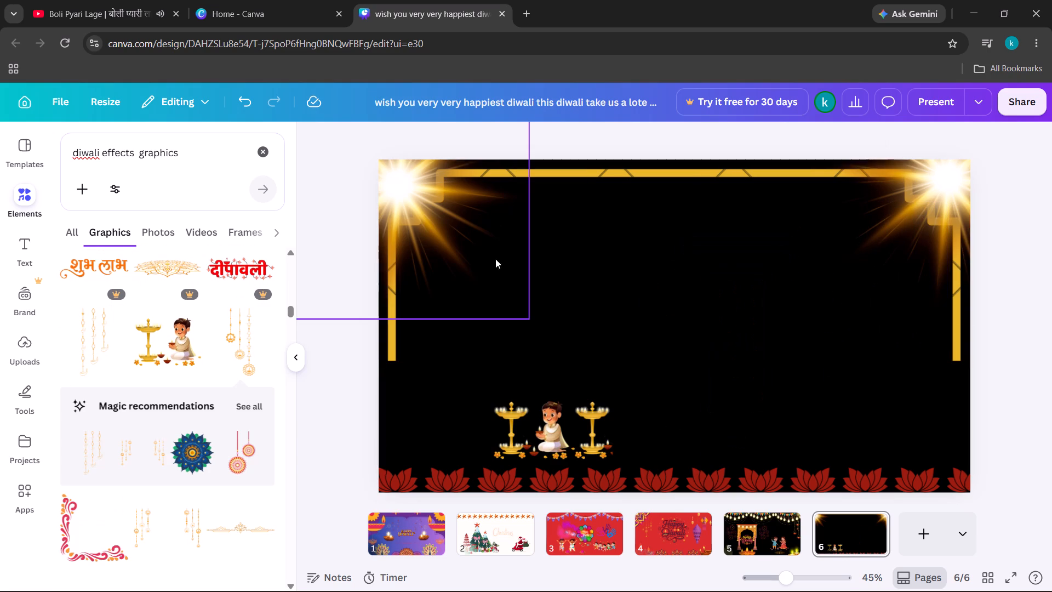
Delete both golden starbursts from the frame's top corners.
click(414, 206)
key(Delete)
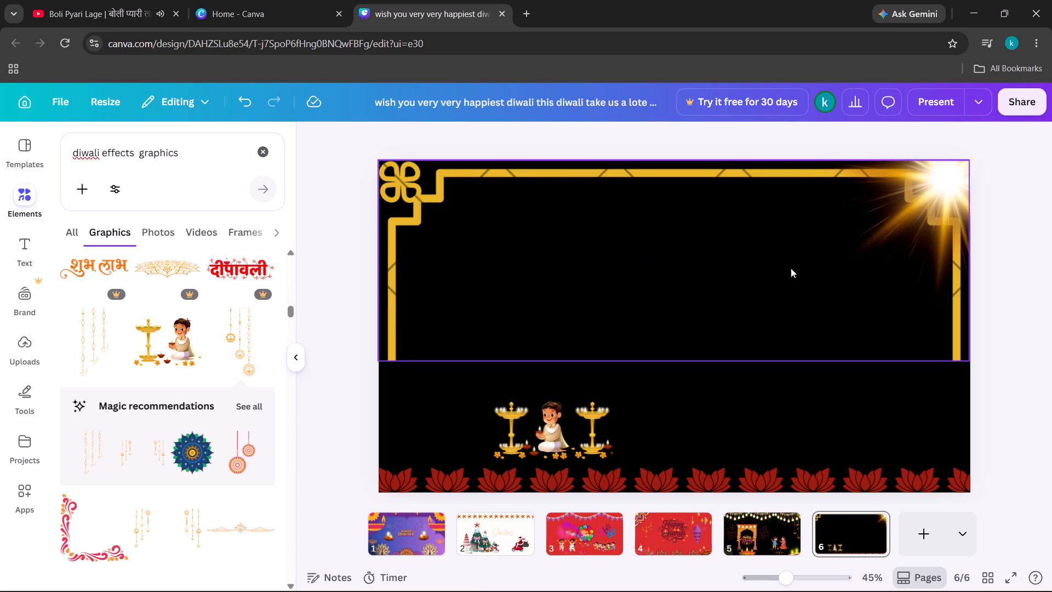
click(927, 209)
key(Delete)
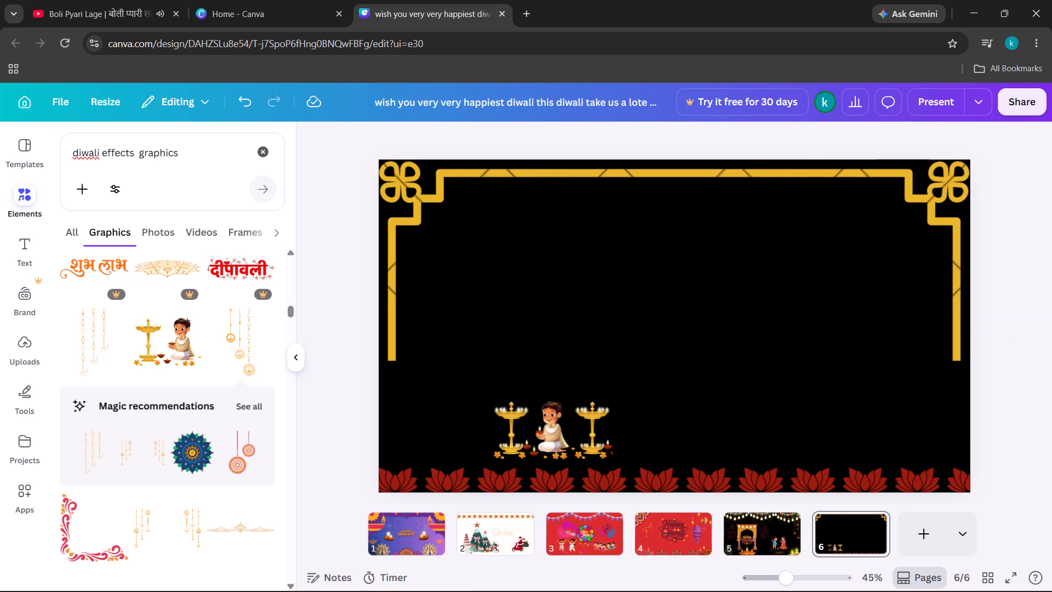
Add the blue and green mandala graphic, centre it above the praying boy and enlarge it slightly.
click(183, 470)
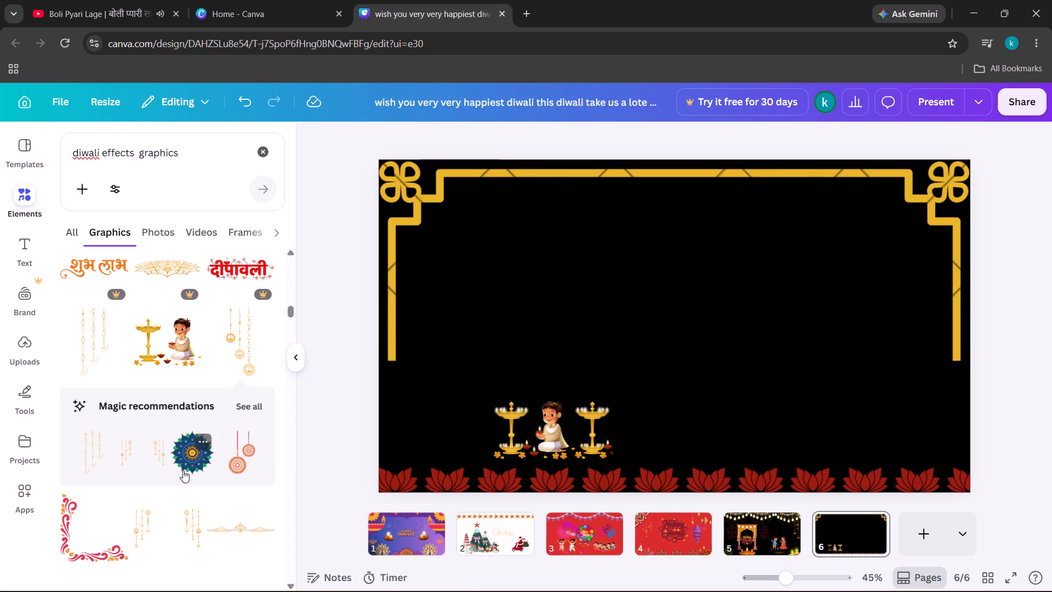
drag(643, 351, 495, 332)
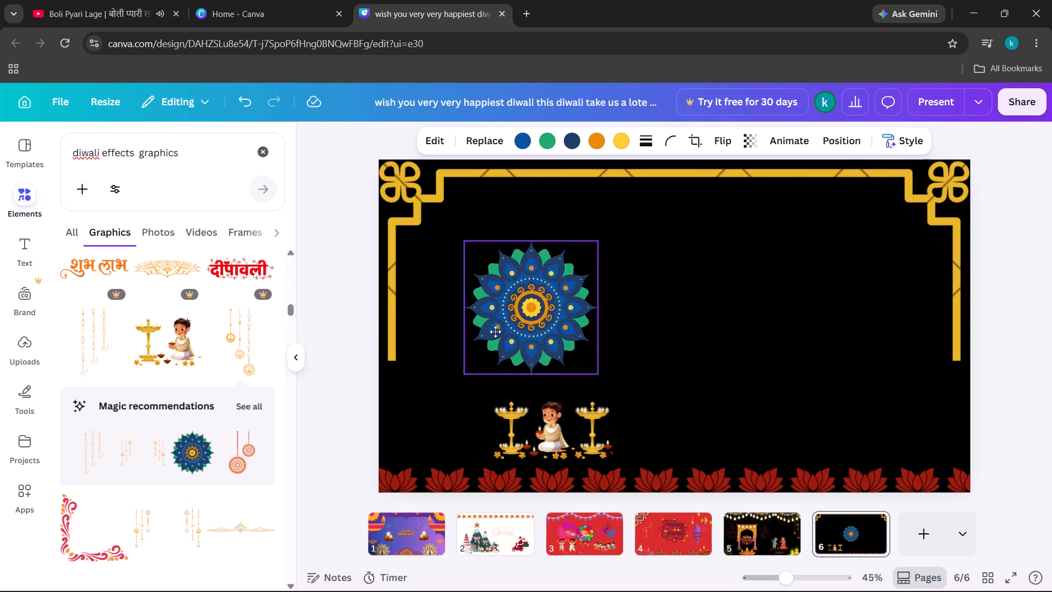
drag(495, 332, 521, 334)
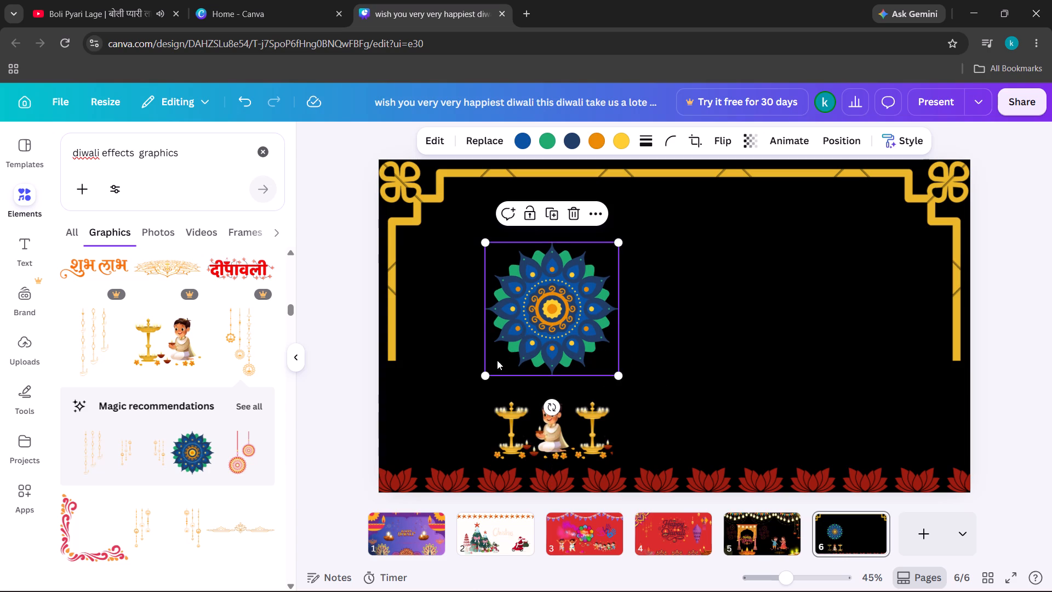
drag(485, 374, 466, 385)
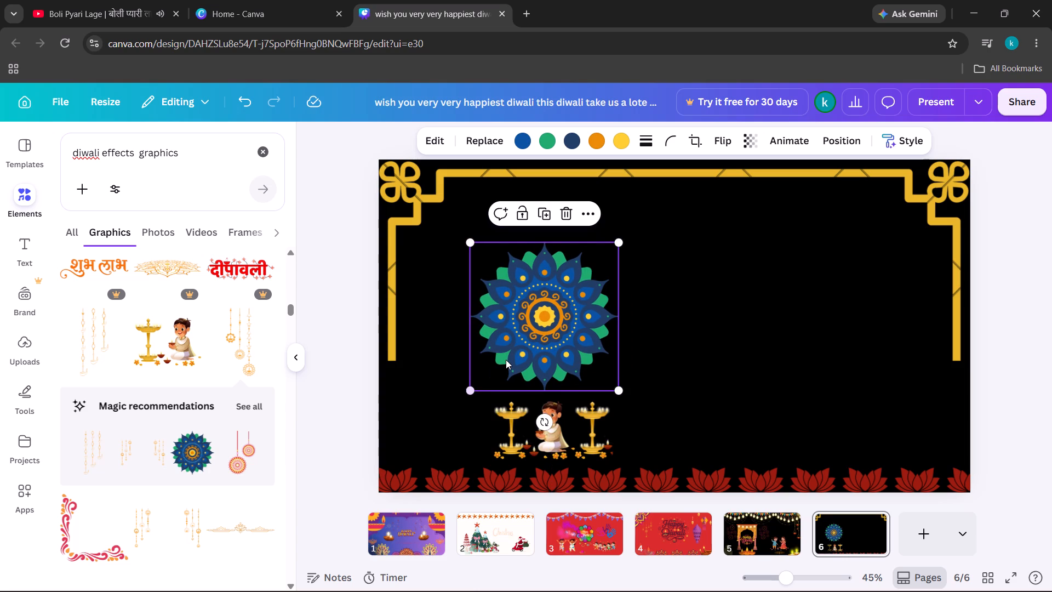
click(363, 325)
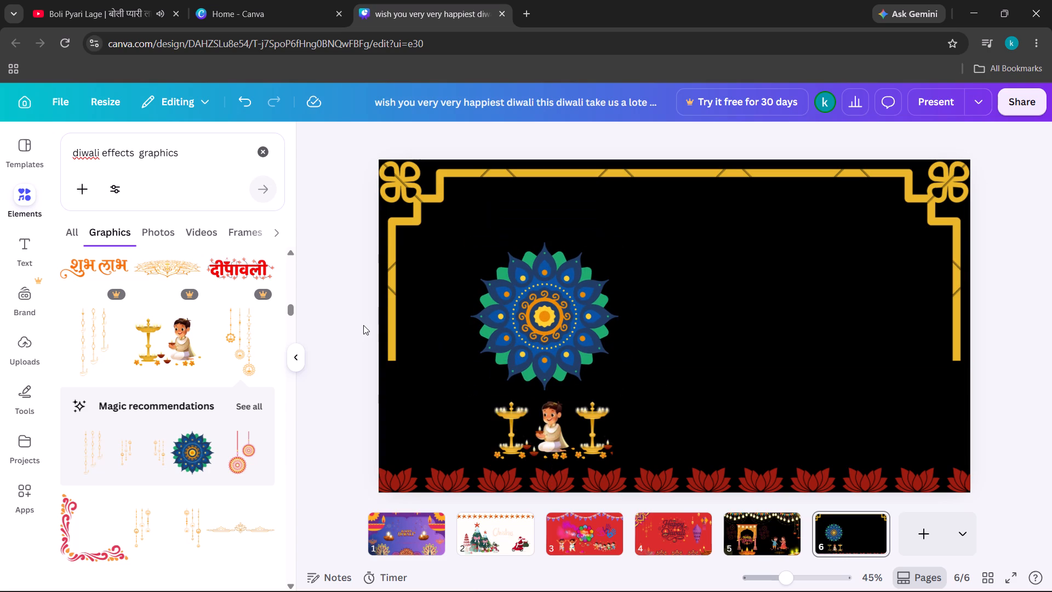
Add the orange "शुभ लाभ" lettering graphic and place it above the mandala, inside the golden frame.
scroll(202, 305, up, 1)
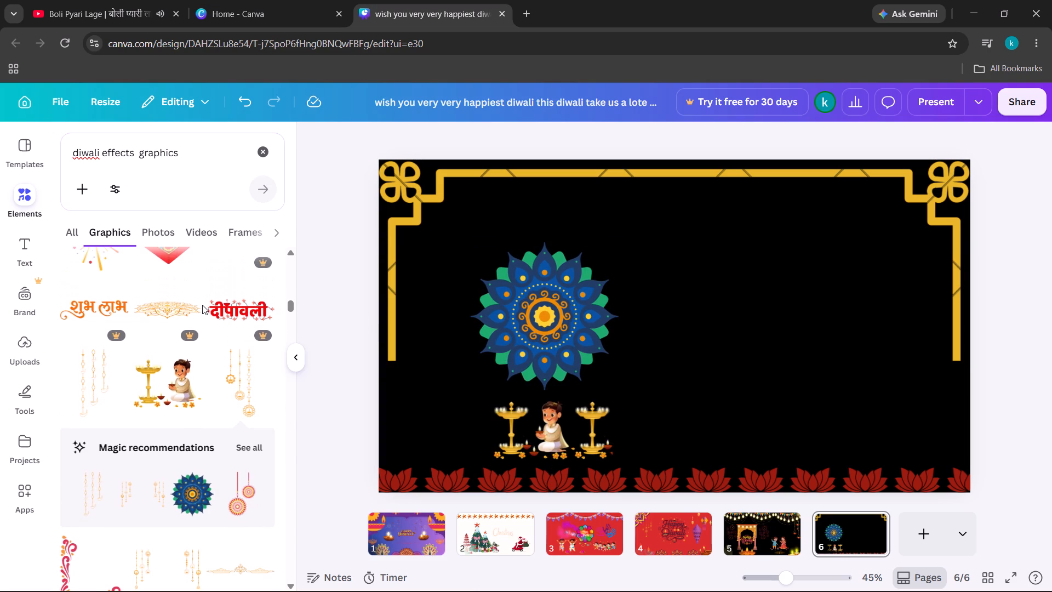
click(100, 304)
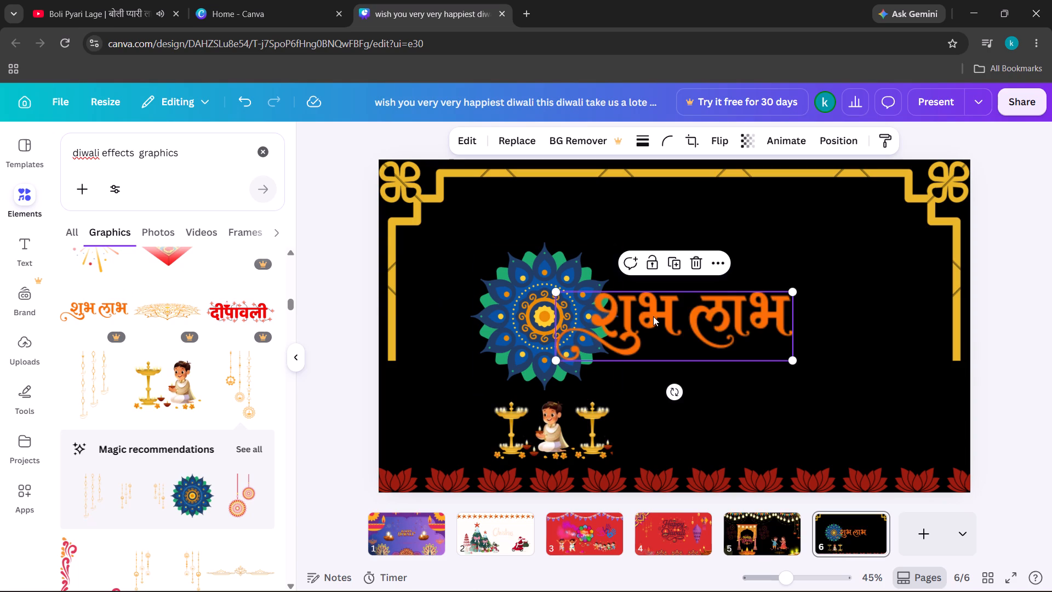
drag(653, 316, 503, 213)
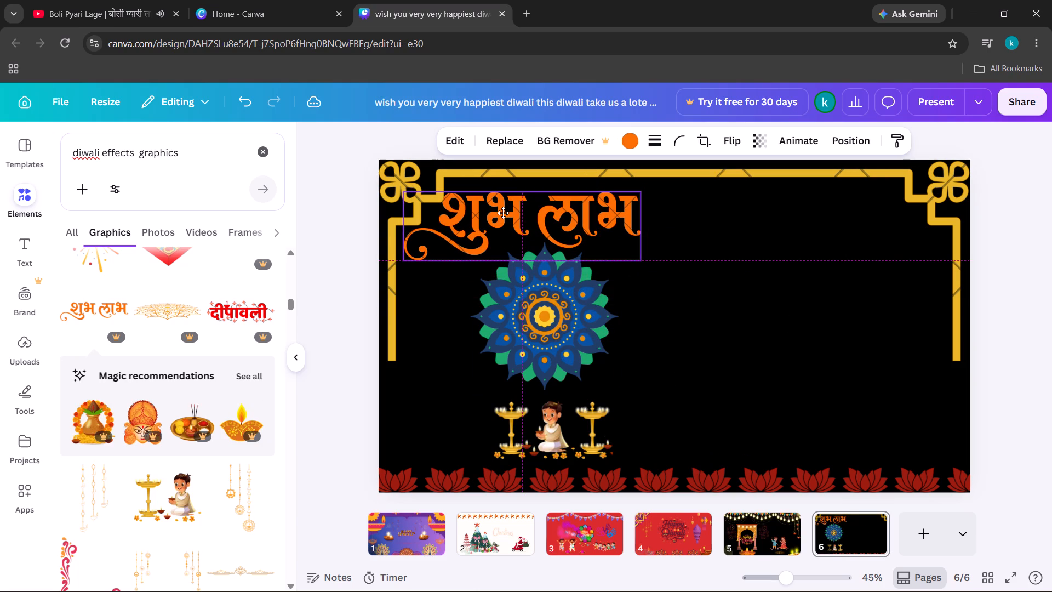
drag(503, 213, 511, 217)
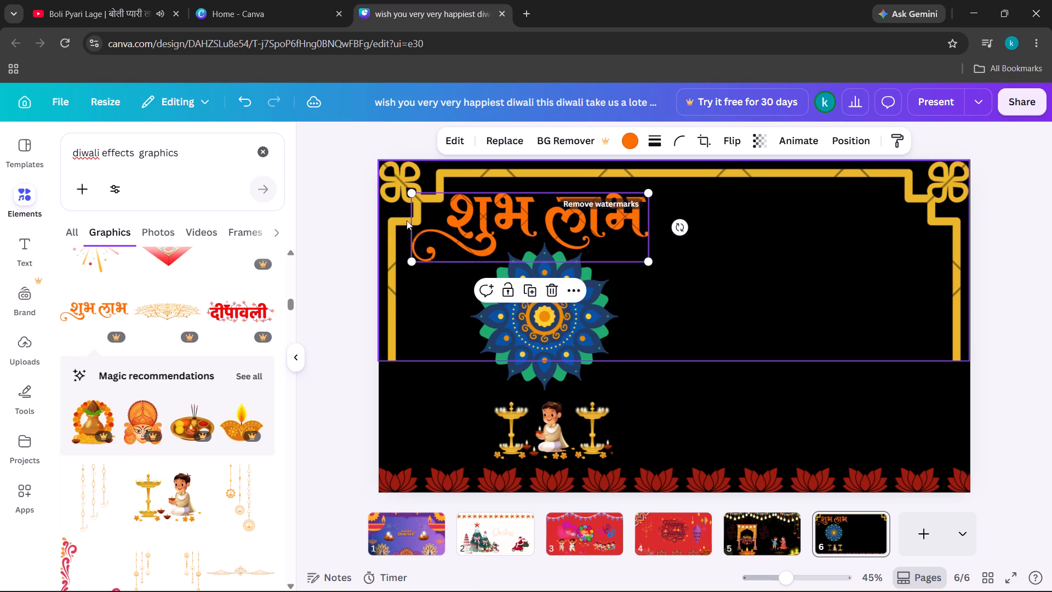
click(346, 234)
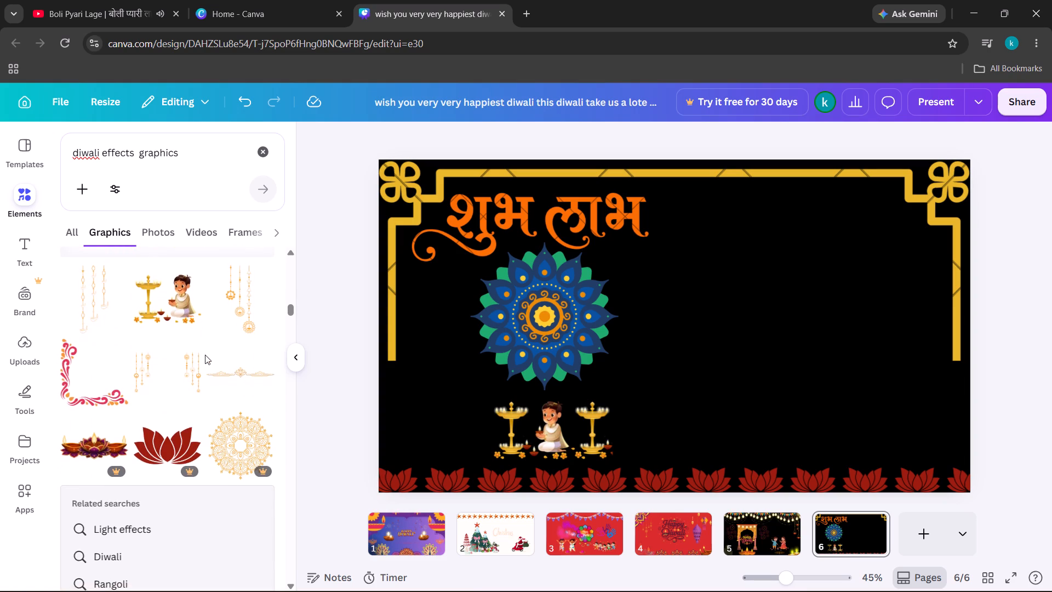
scroll(205, 355, right, 4)
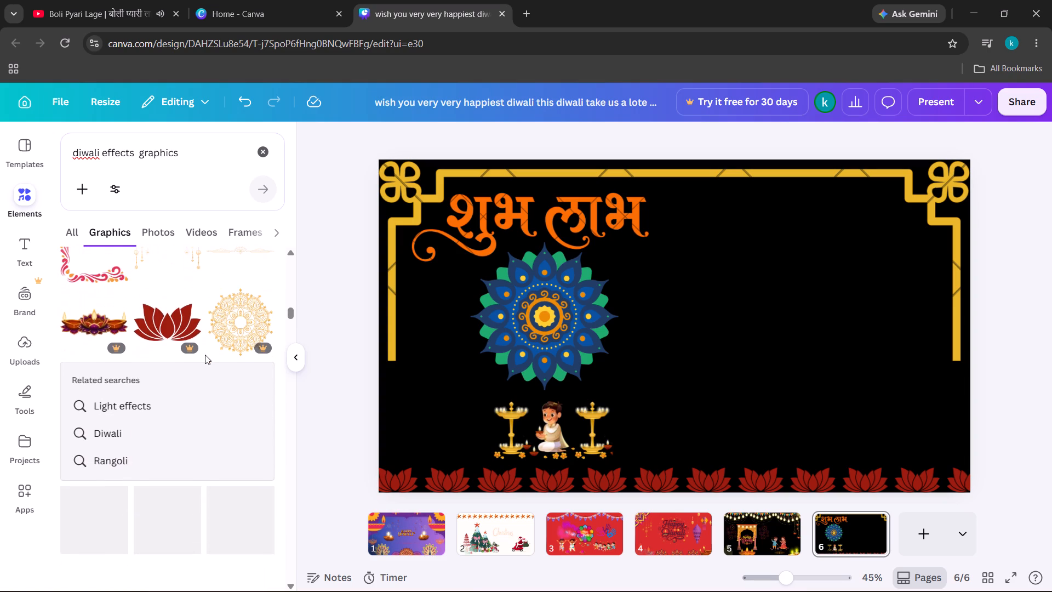
scroll(205, 355, right, 4)
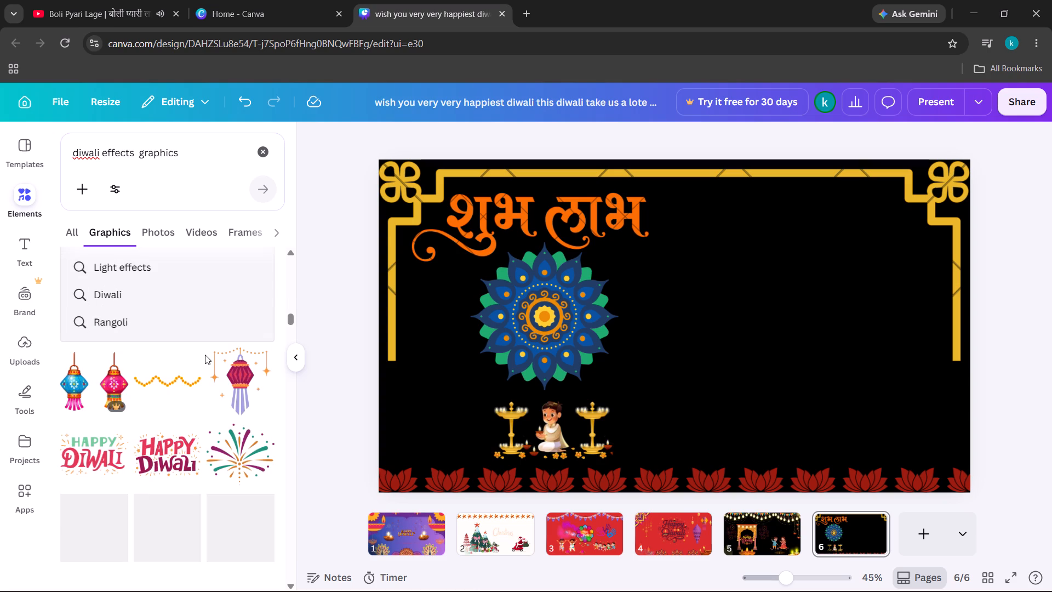
scroll(205, 355, right, 7)
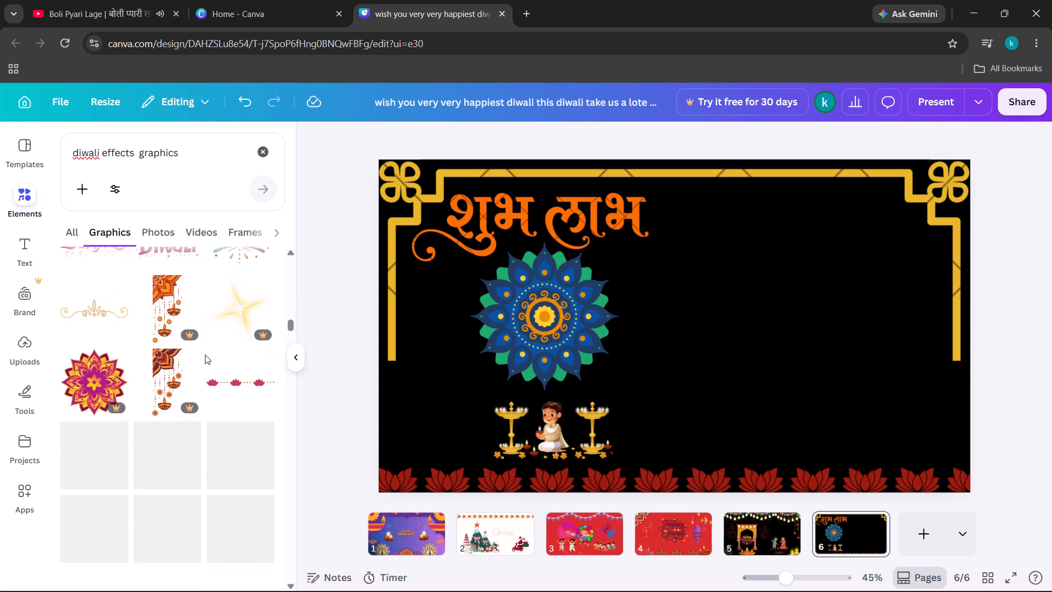
scroll(205, 355, right, 2)
scroll(205, 355, up, 2)
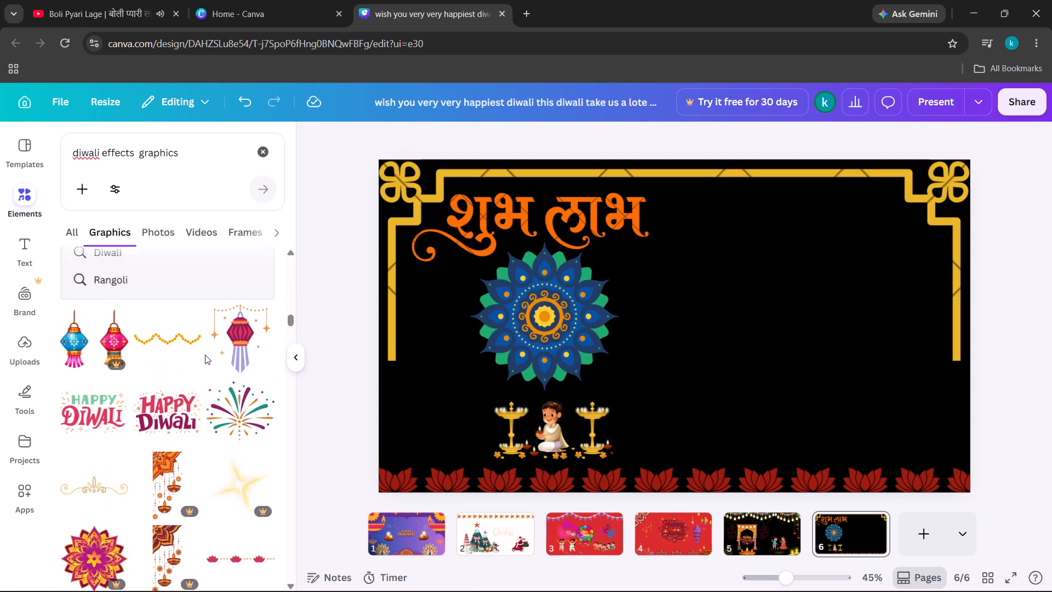
scroll(205, 355, up, 1)
scroll(205, 355, right, 1)
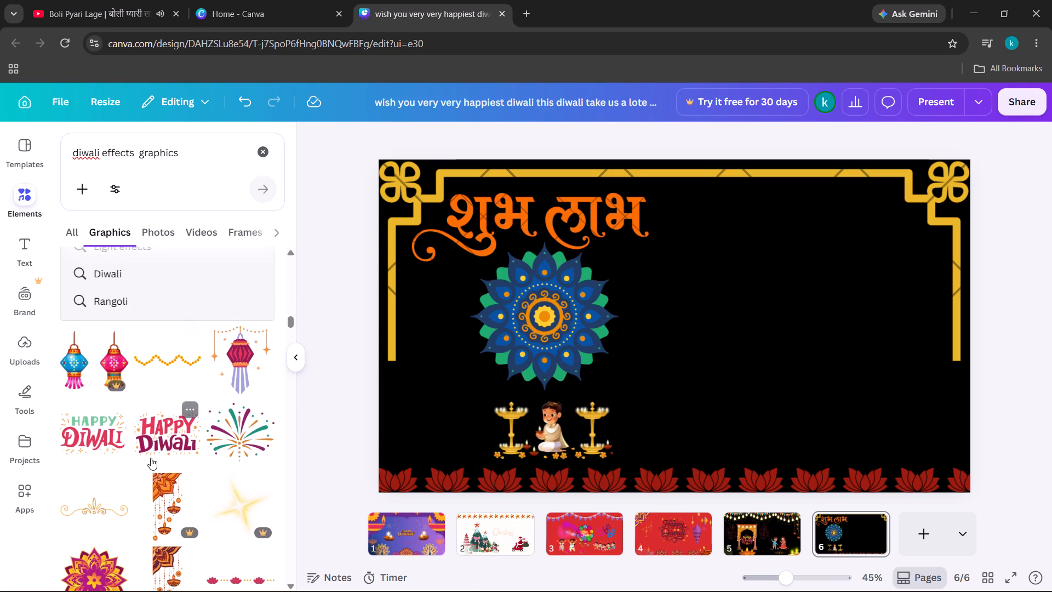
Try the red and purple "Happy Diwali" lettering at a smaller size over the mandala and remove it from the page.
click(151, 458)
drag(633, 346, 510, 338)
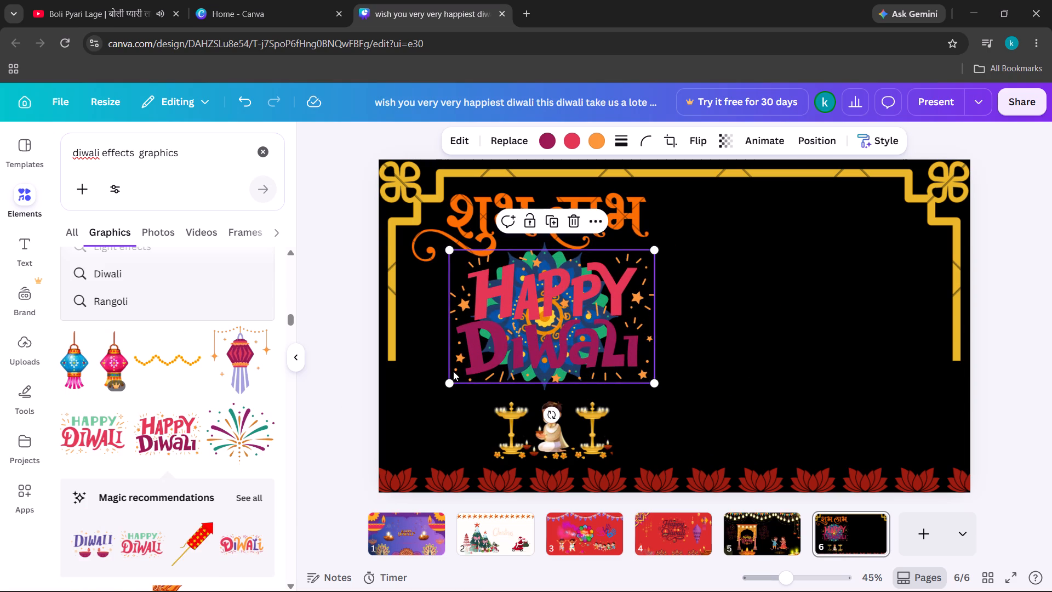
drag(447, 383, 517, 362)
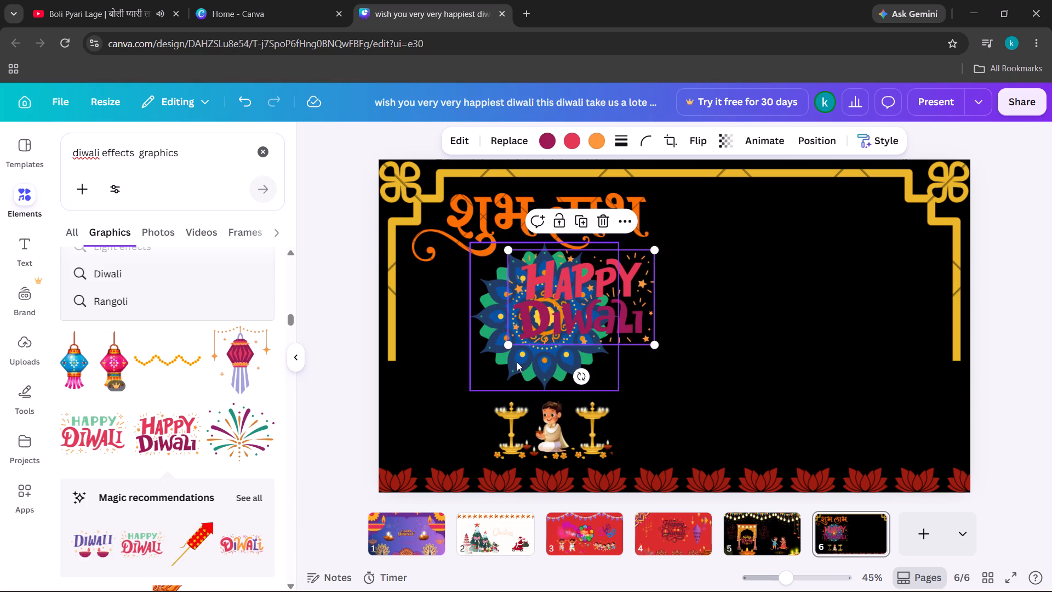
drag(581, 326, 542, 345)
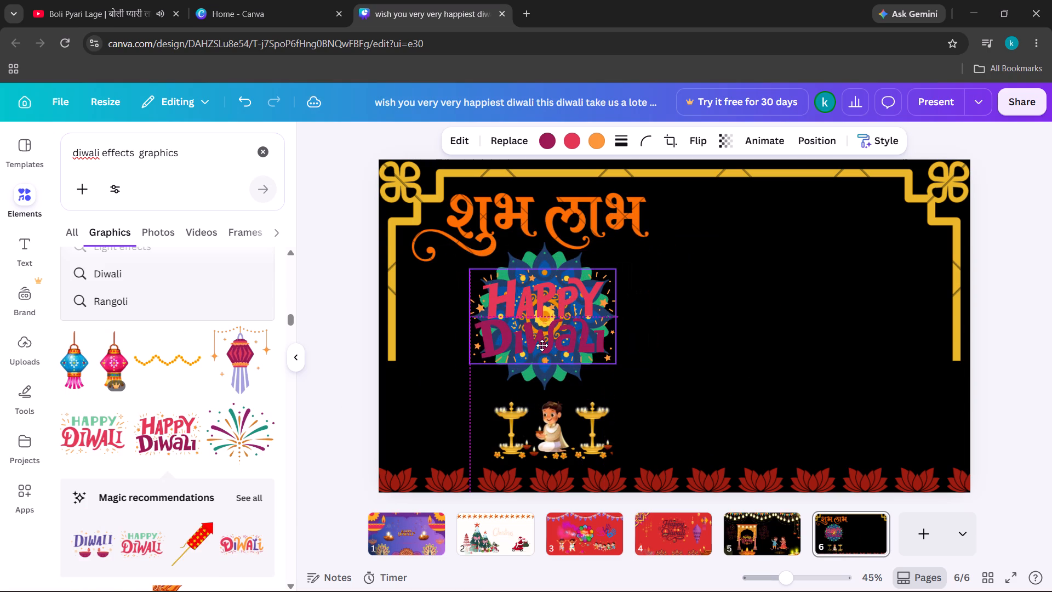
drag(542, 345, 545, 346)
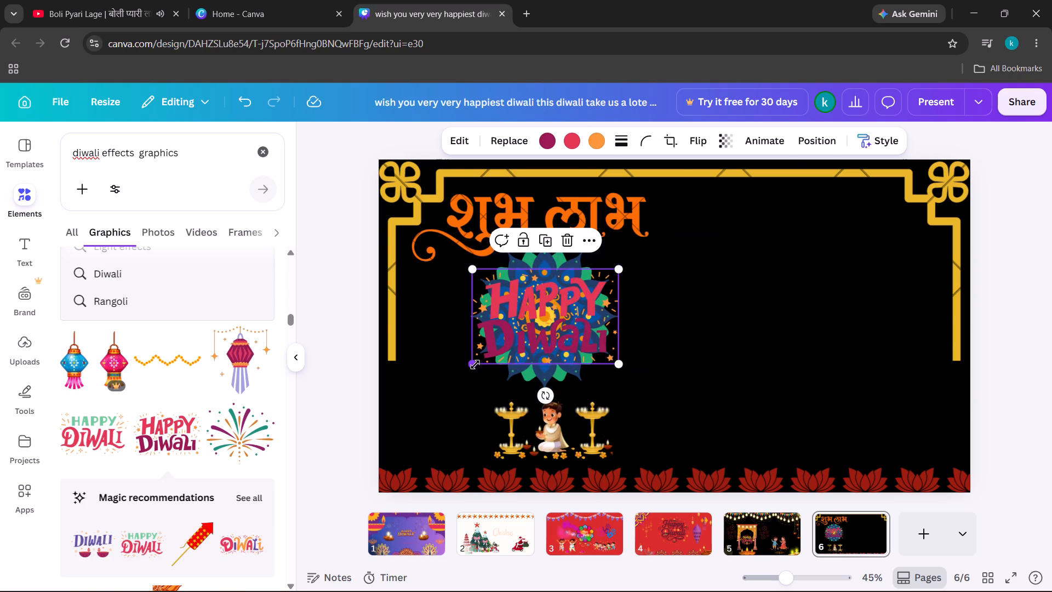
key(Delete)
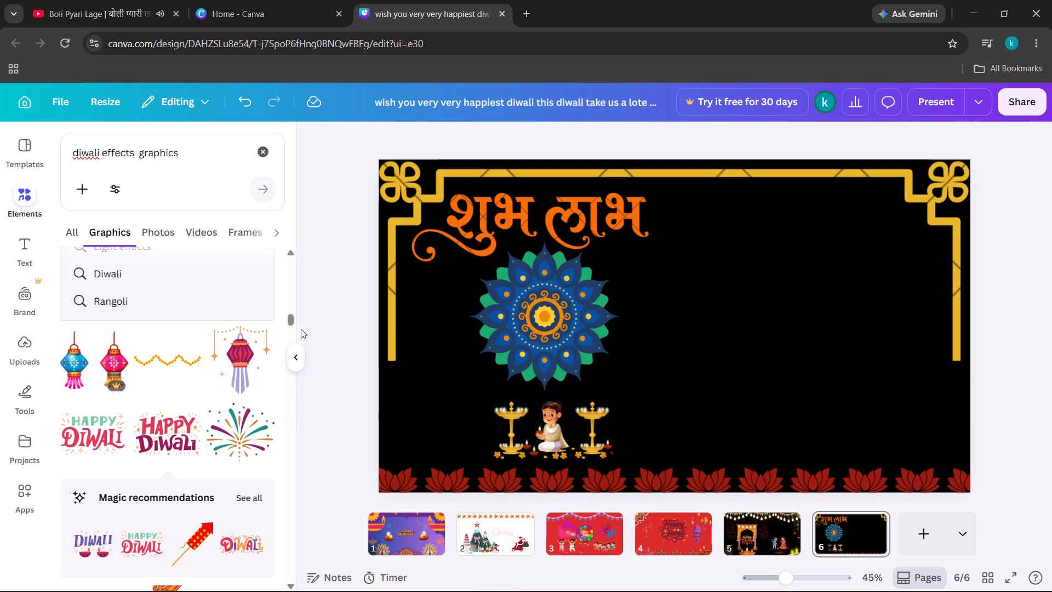
Add the green and red "Happy Diwali" lettering, shrink it and place it in the empty black area to the right of the mandala.
click(97, 444)
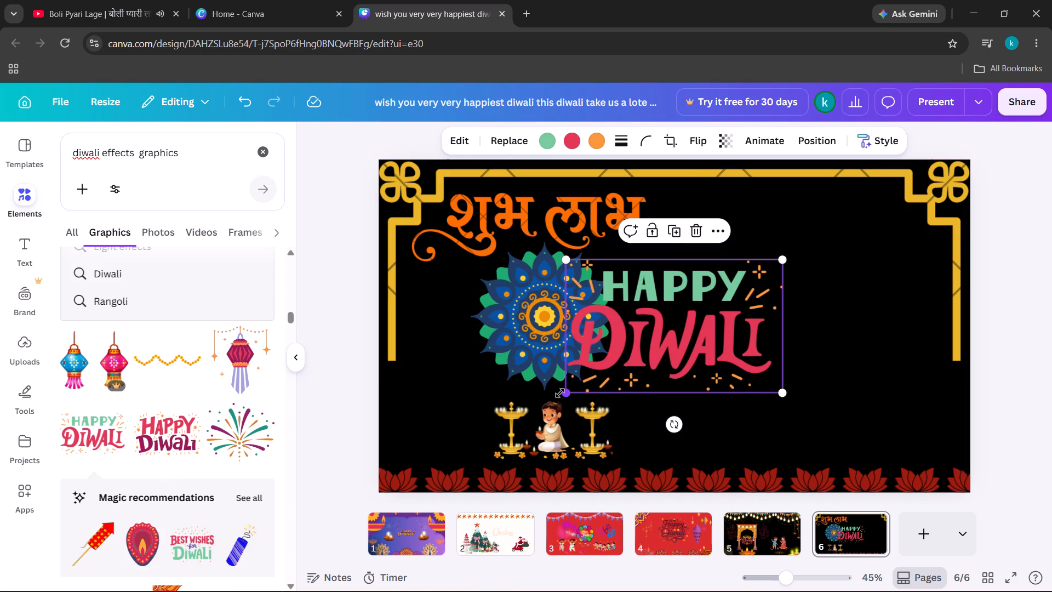
drag(563, 393, 669, 390)
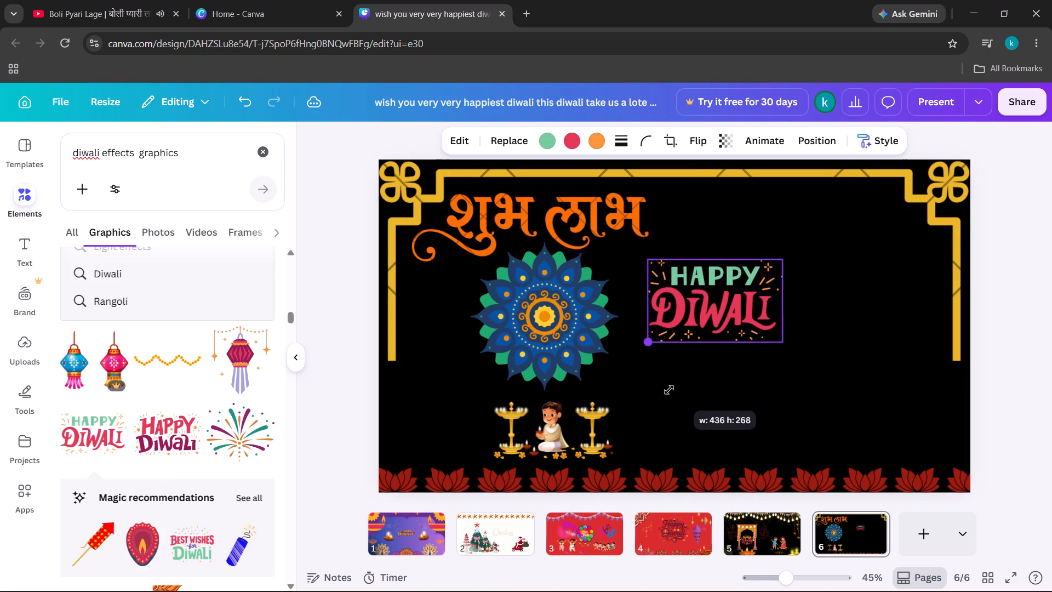
drag(669, 390, 662, 397)
drag(713, 309, 788, 343)
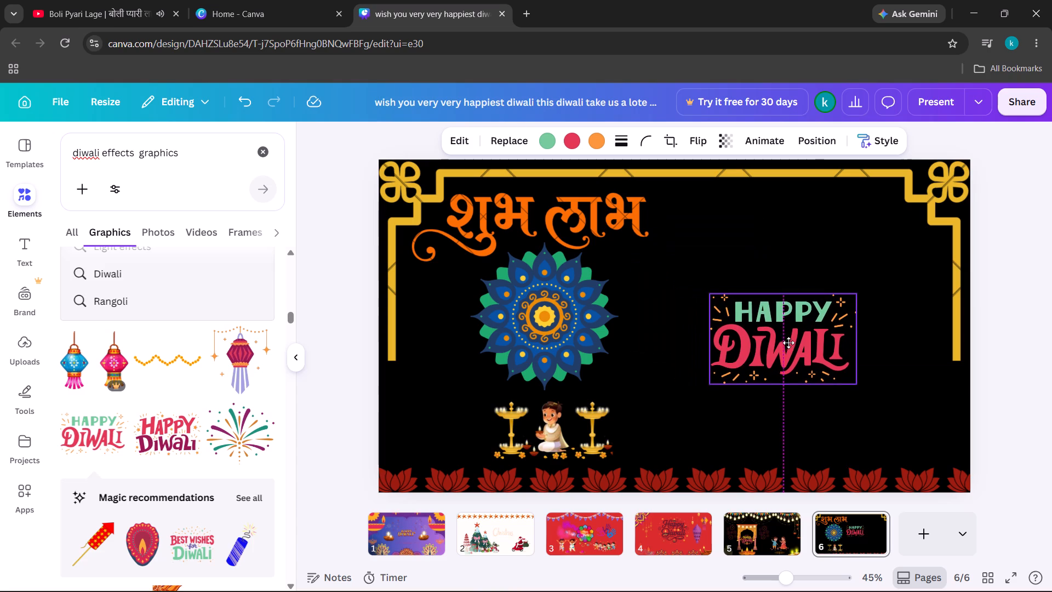
drag(788, 343, 793, 330)
click(999, 334)
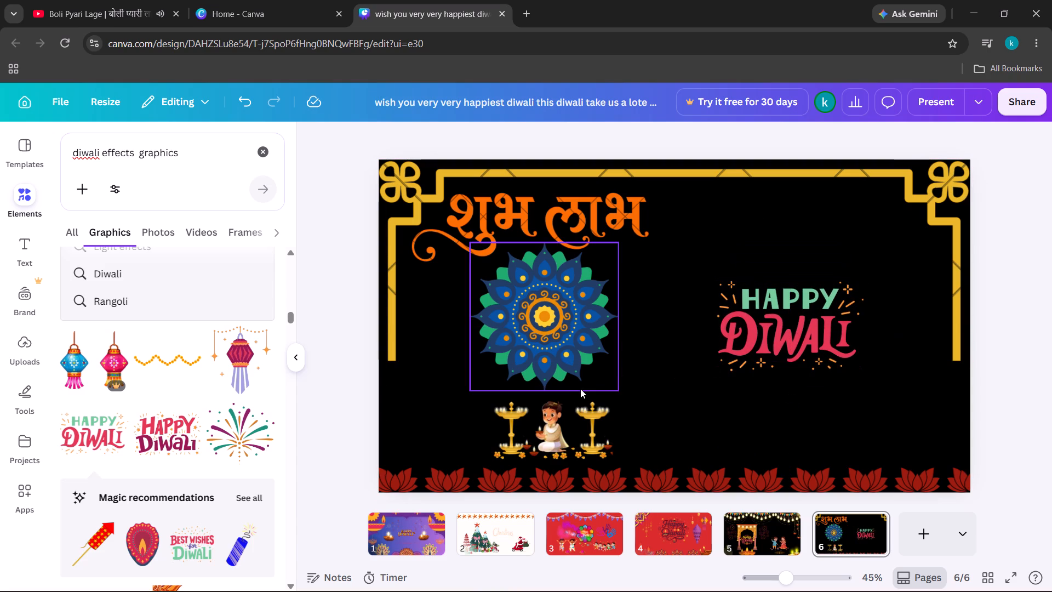
Find and add the pink diya graphic with the orange flame, shrink it and place it against the mandala's lower right side.
scroll(209, 456, right, 3)
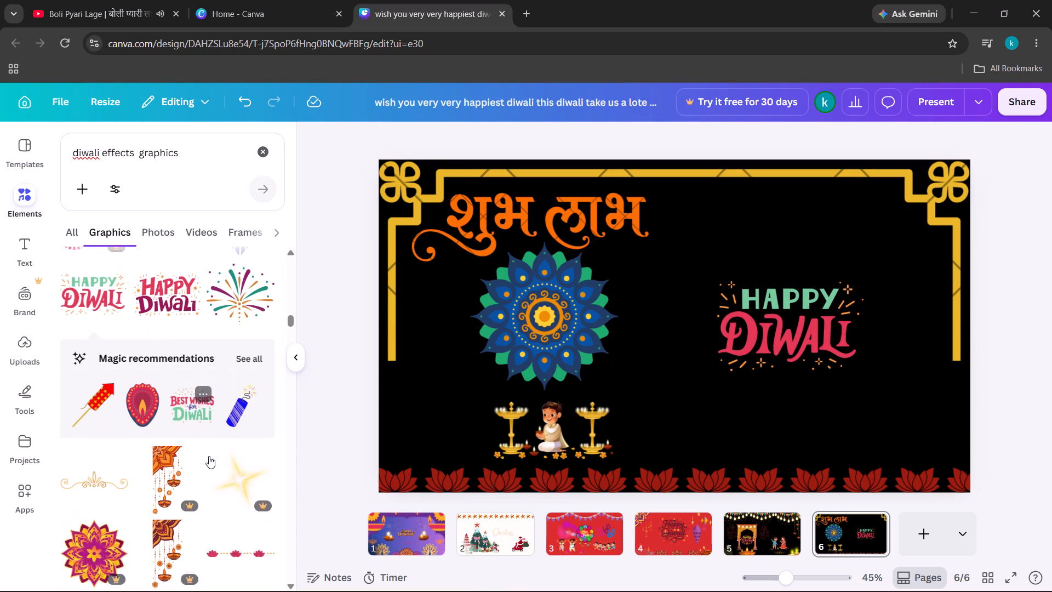
scroll(209, 456, right, 2)
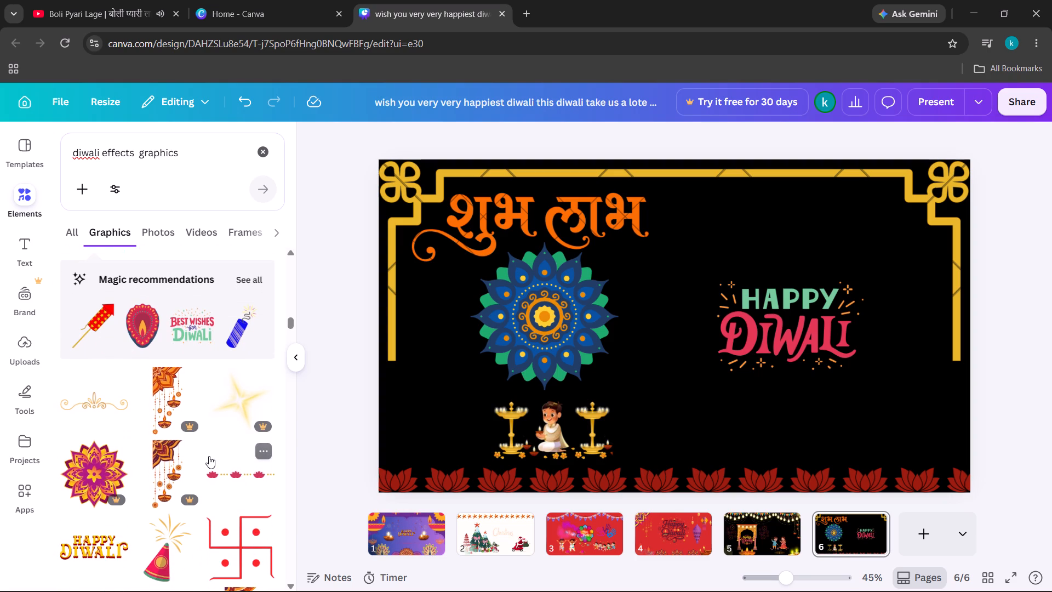
scroll(209, 456, right, 4)
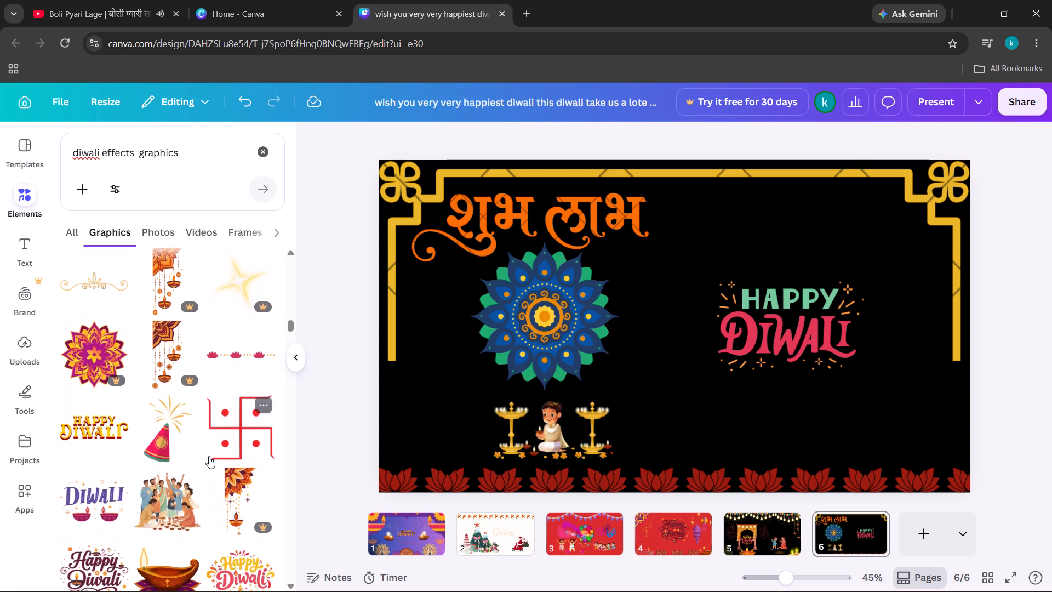
scroll(209, 456, right, 3)
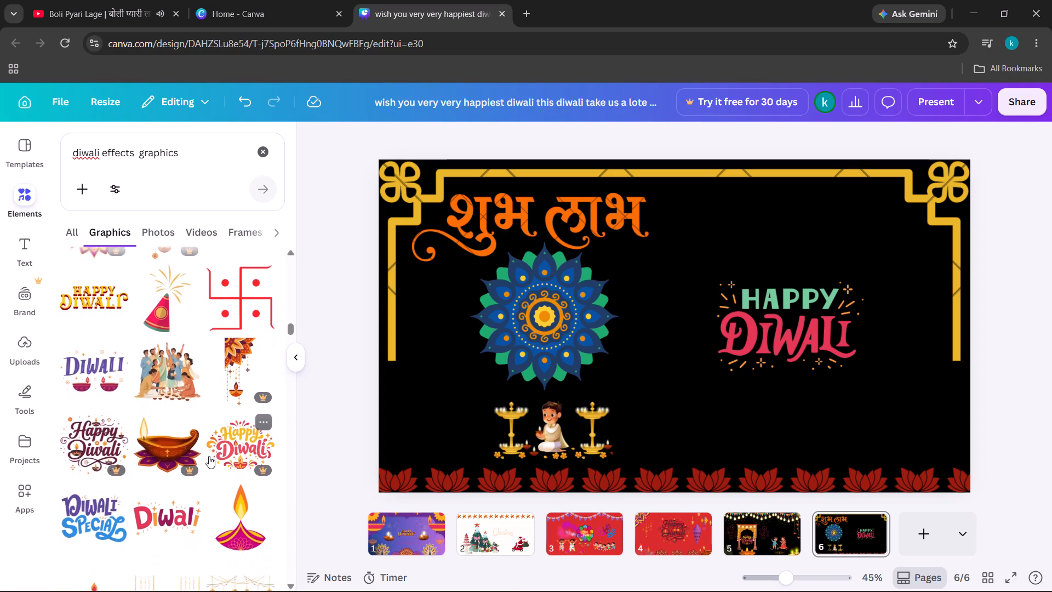
scroll(209, 456, right, 4)
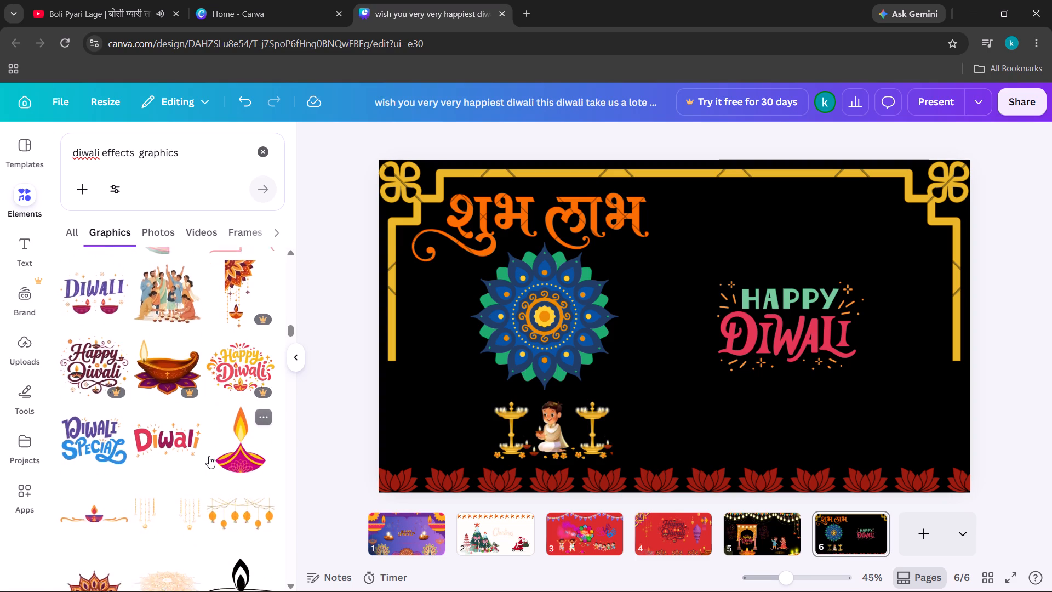
scroll(209, 456, right, 1)
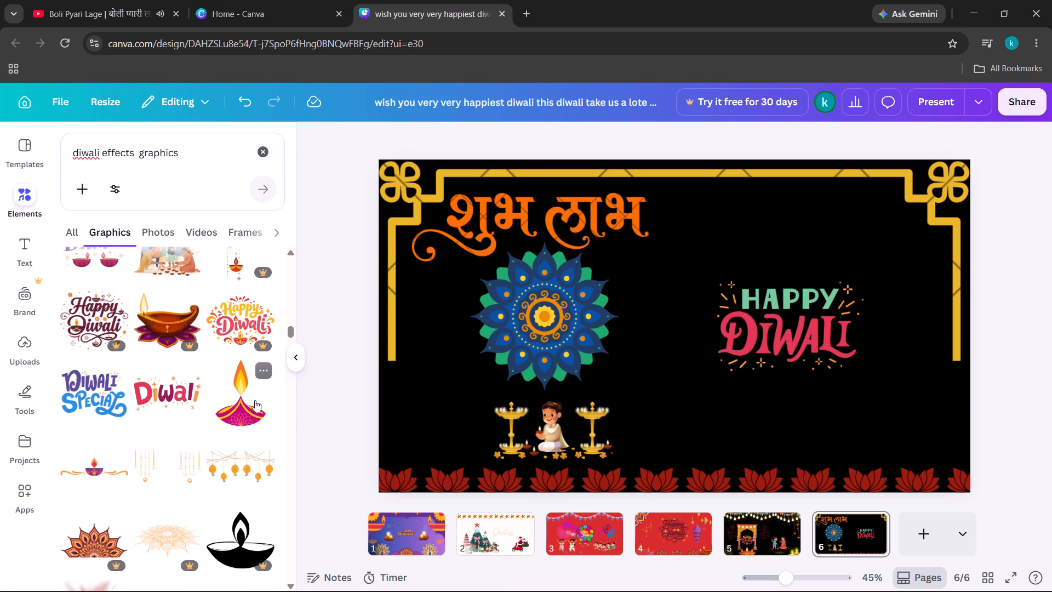
click(253, 402)
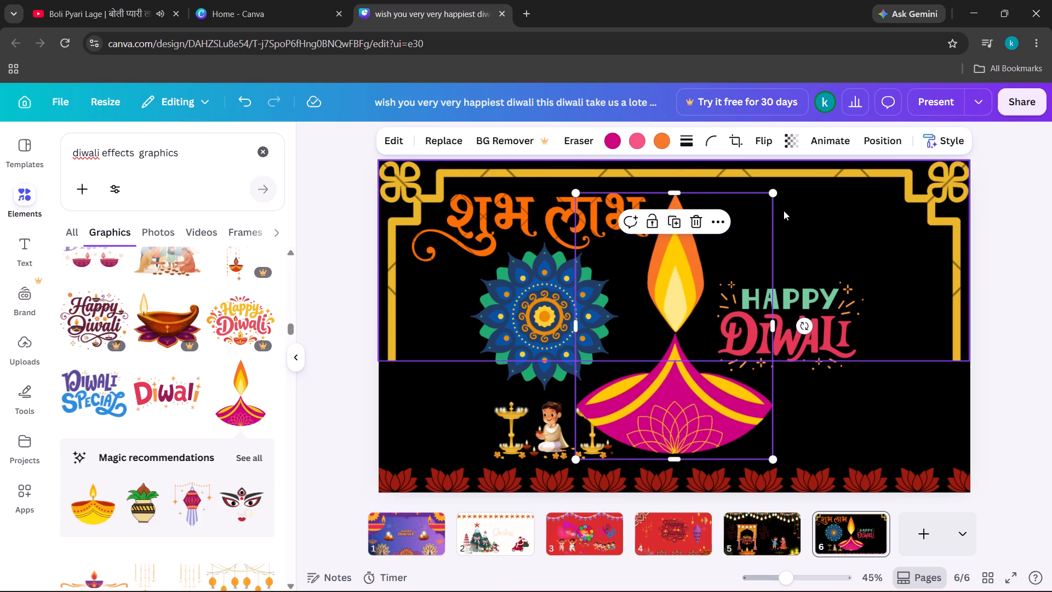
drag(774, 197, 619, 360)
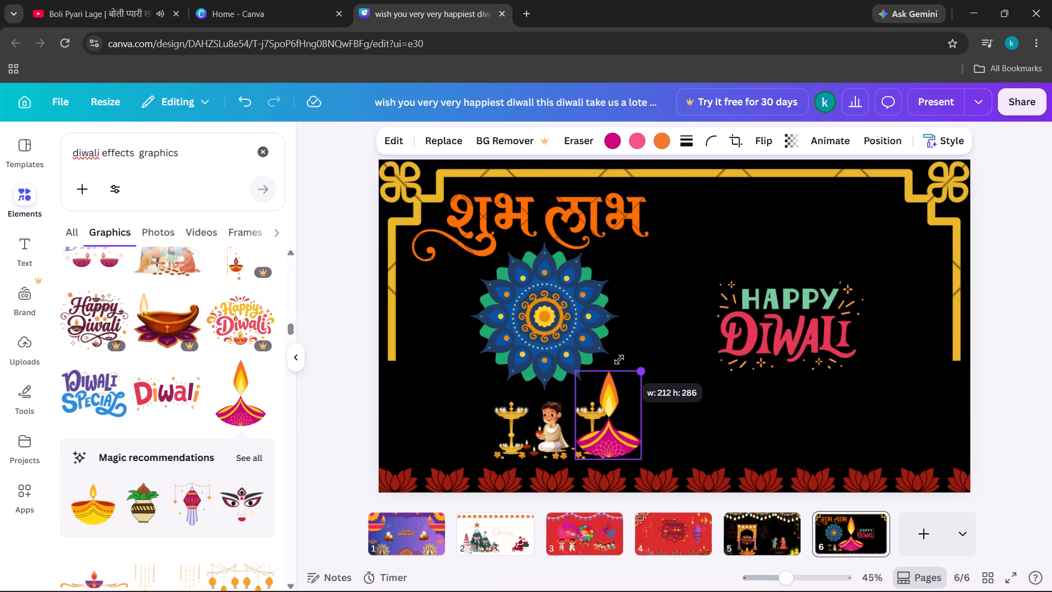
drag(619, 360, 616, 361)
drag(603, 437, 631, 363)
Duplicate the pink diya and place the copy on the mandala's left side, level with the original.
click(637, 274)
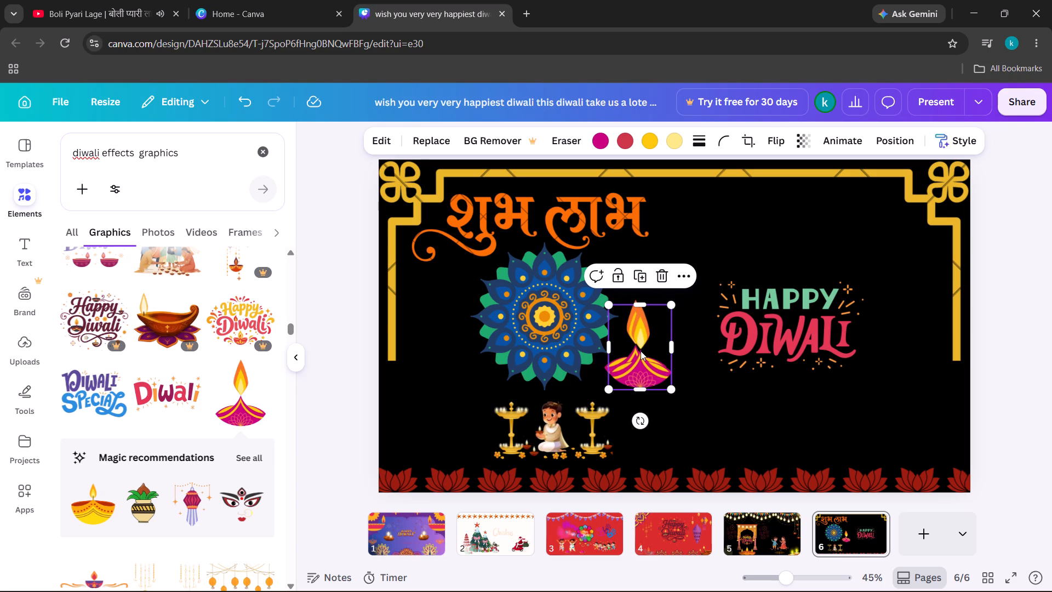
drag(641, 351, 454, 344)
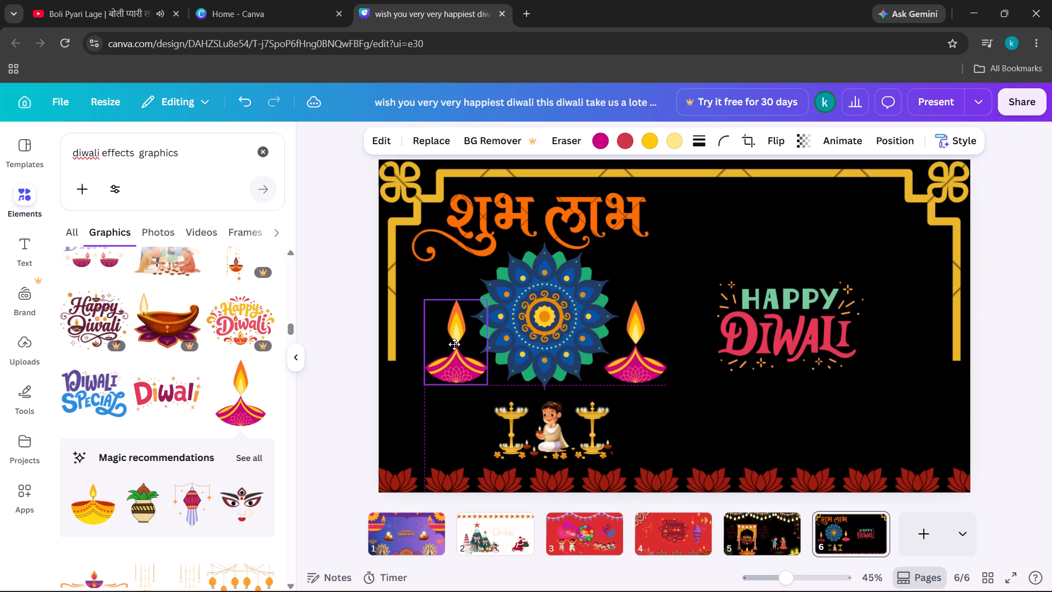
drag(454, 344, 454, 345)
drag(454, 345, 454, 342)
drag(454, 342, 456, 343)
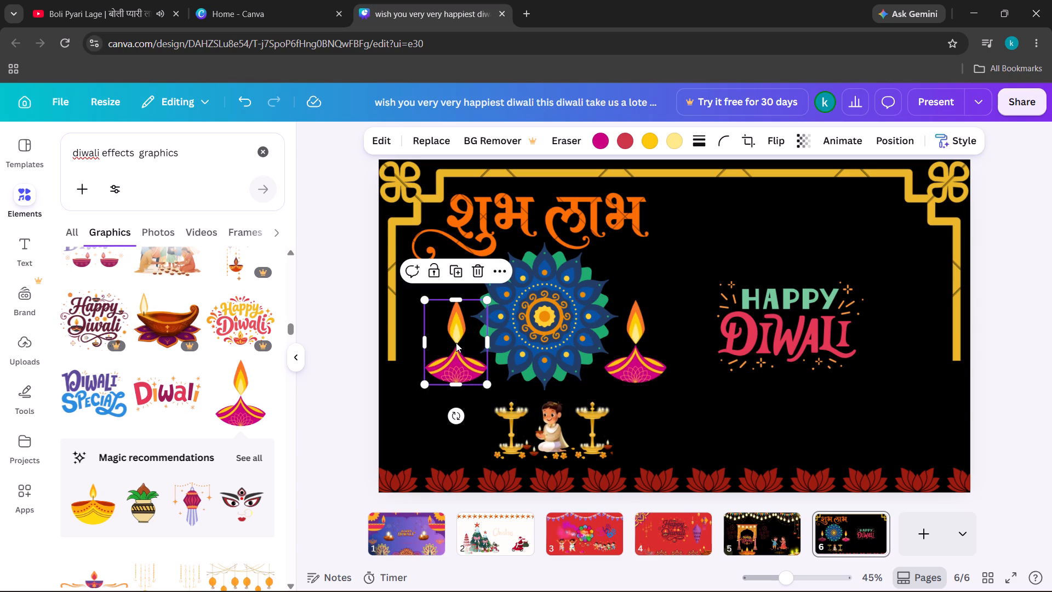
Duplicate the left diya, make the copy smaller and place it between the left diya and the mandala, slightly lower.
click(449, 266)
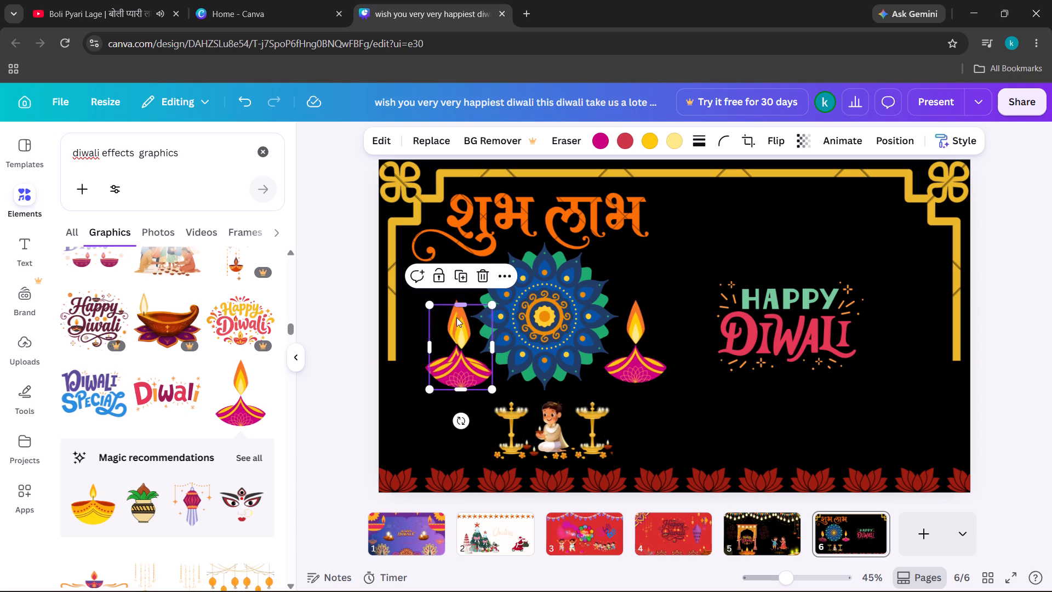
drag(493, 308, 478, 326)
drag(443, 357, 420, 357)
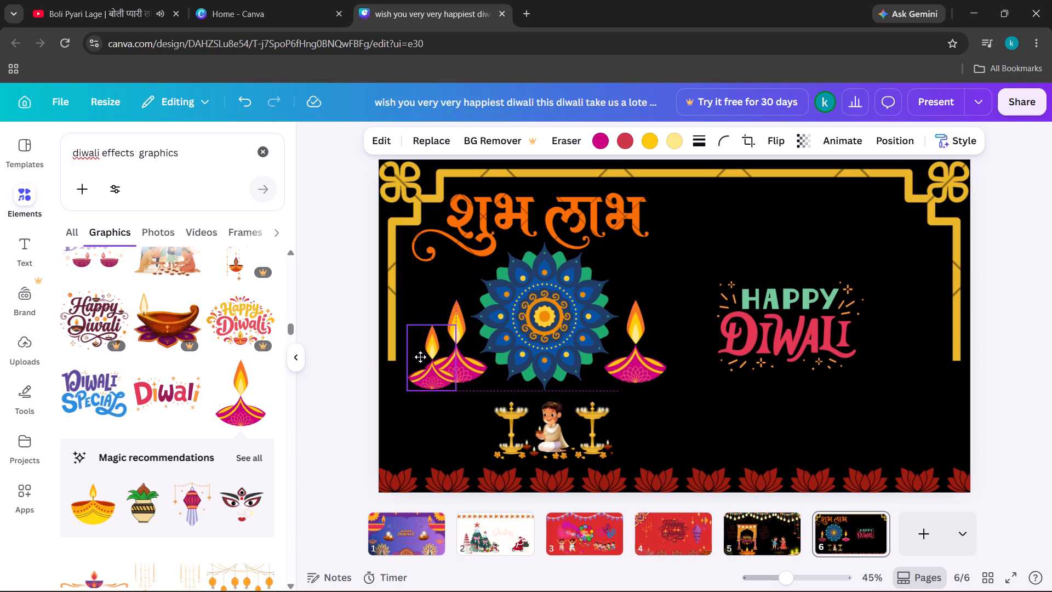
drag(420, 357, 465, 360)
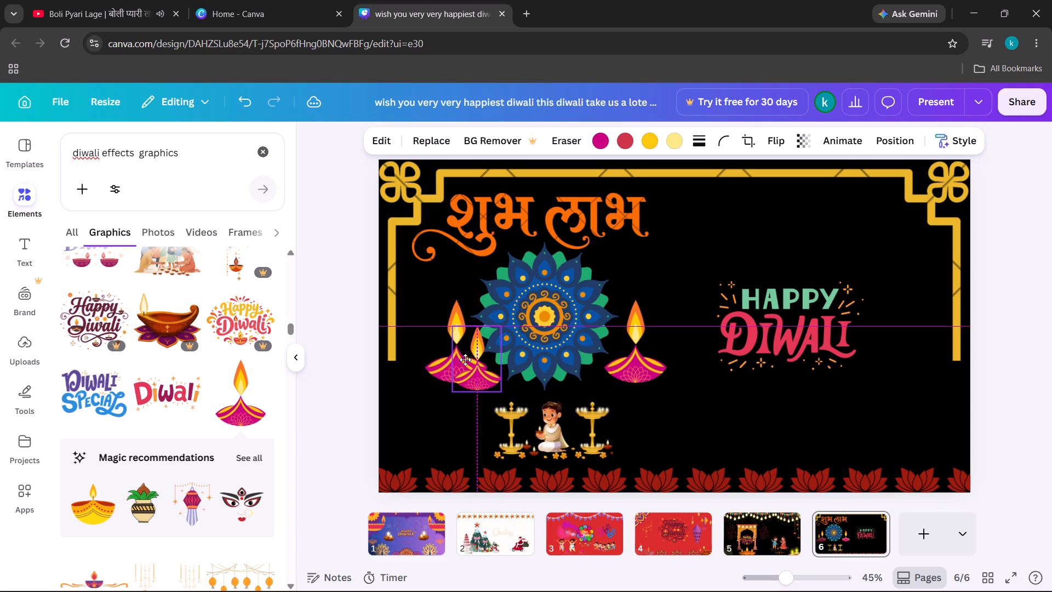
drag(465, 360, 466, 361)
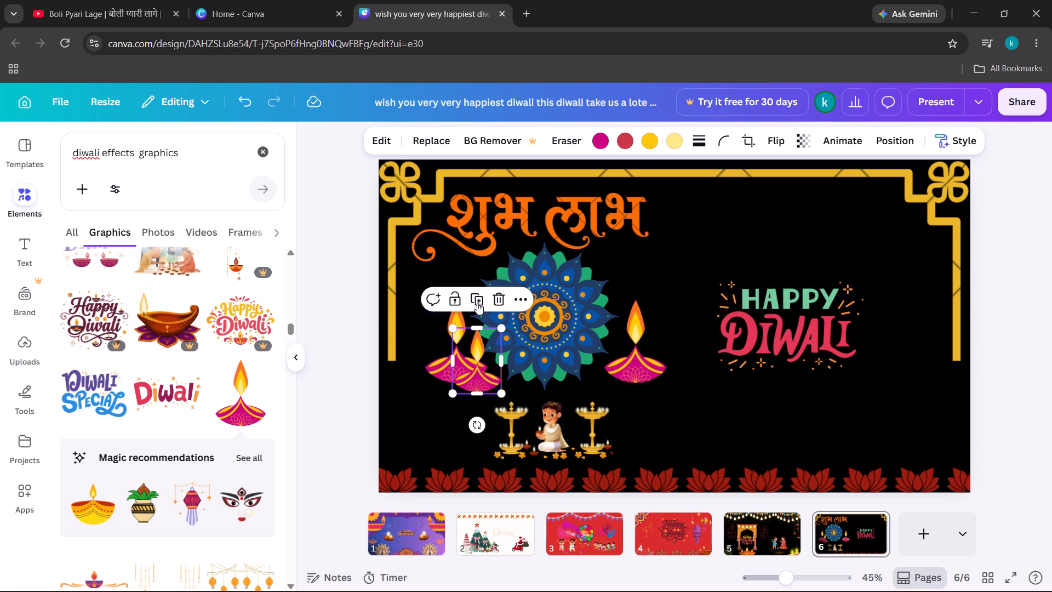
Duplicate the small left diya and place the copy between the mandala and the right diya, slightly lower, mirroring the left pair.
click(478, 303)
drag(508, 389, 619, 378)
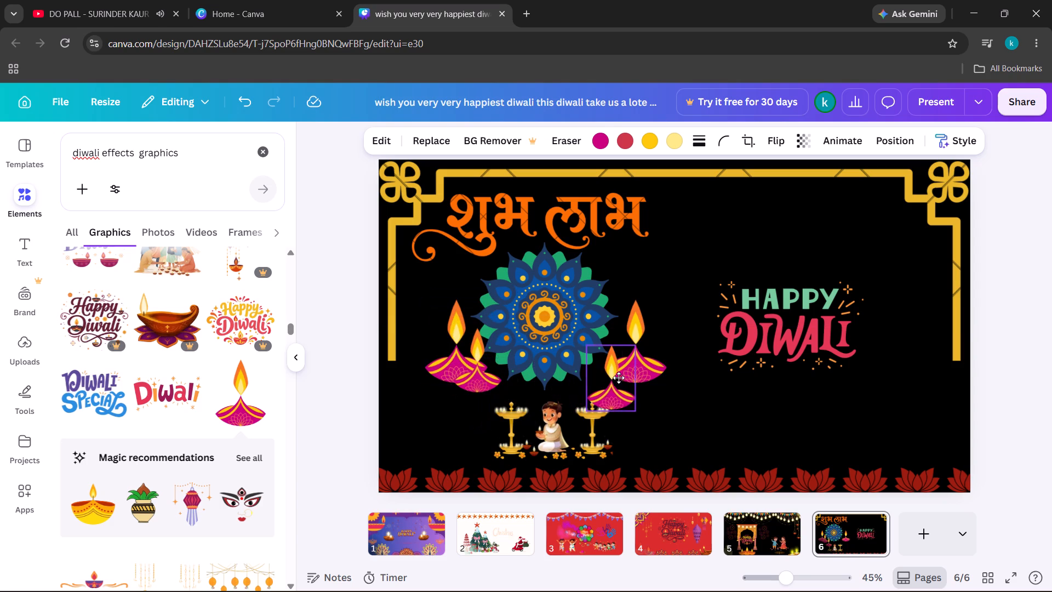
drag(619, 378, 616, 361)
click(349, 379)
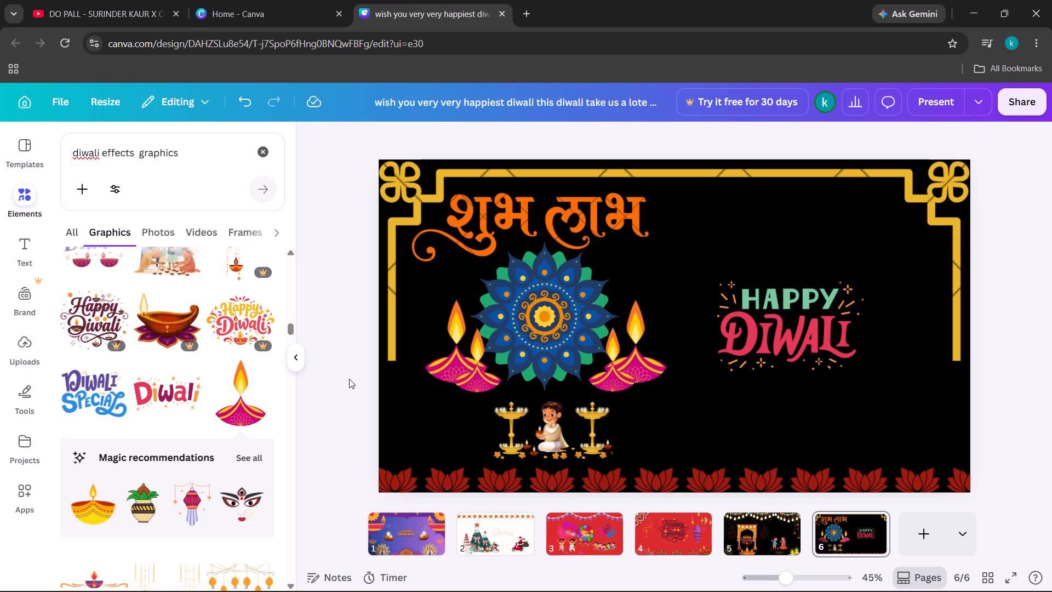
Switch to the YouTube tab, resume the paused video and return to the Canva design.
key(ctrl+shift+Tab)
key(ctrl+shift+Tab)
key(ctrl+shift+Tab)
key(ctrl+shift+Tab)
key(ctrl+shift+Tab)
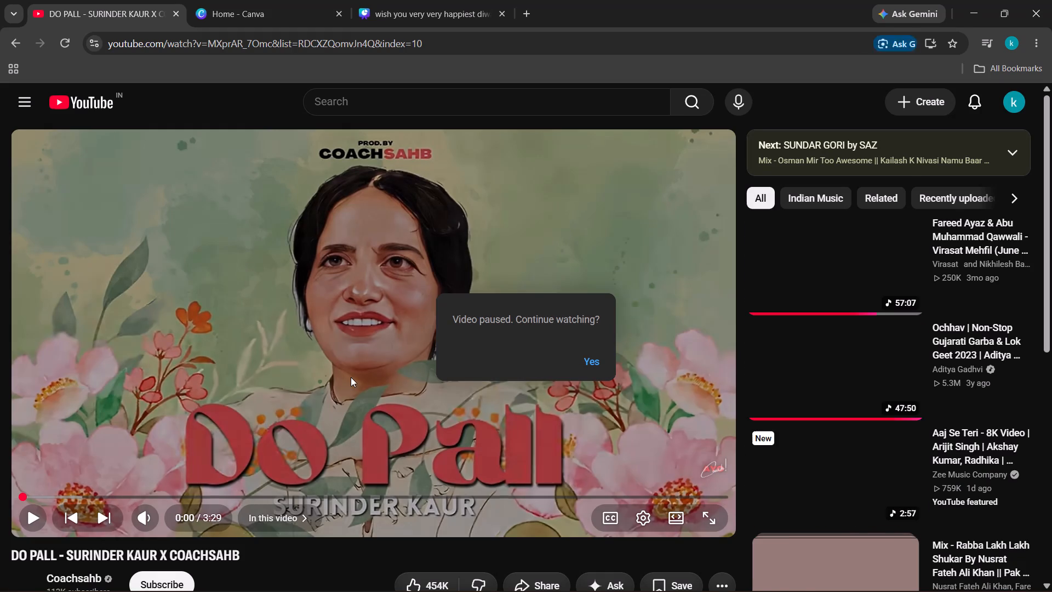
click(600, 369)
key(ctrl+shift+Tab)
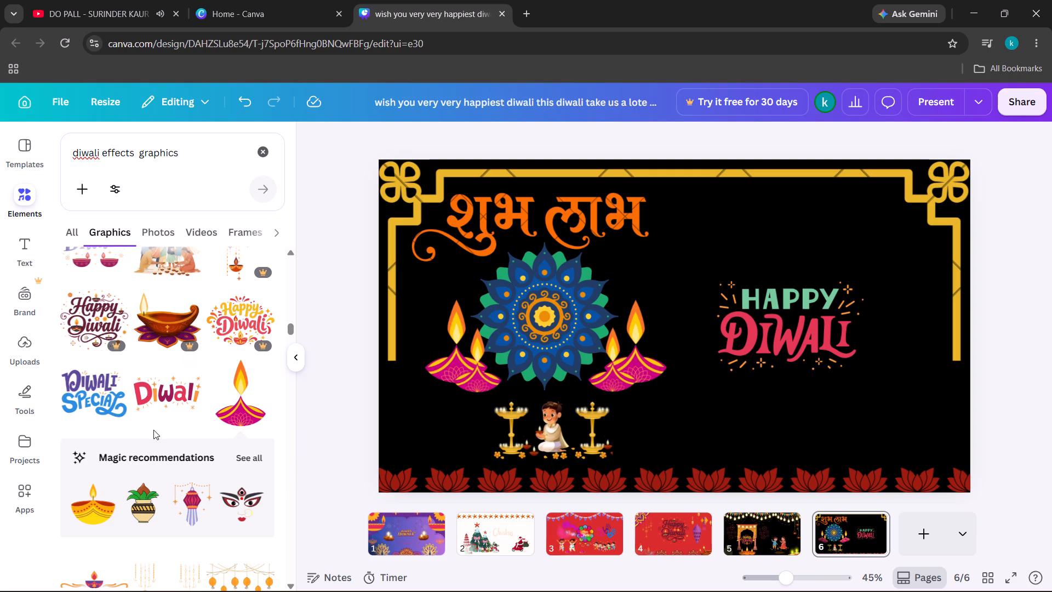
scroll(153, 430, down, 2)
scroll(153, 430, right, 1)
scroll(153, 430, down, 1)
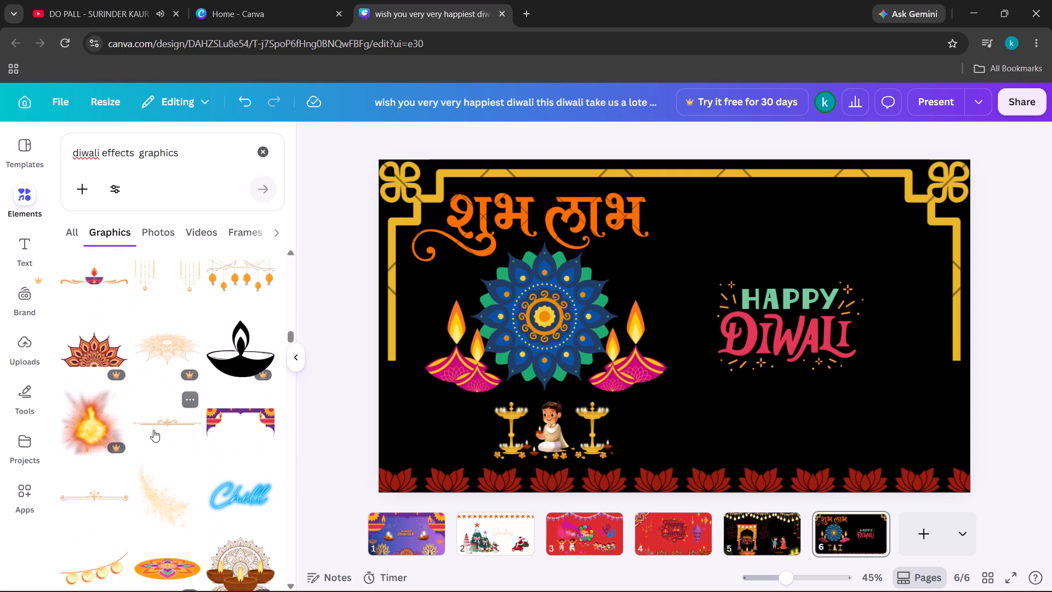
scroll(153, 430, down, 2)
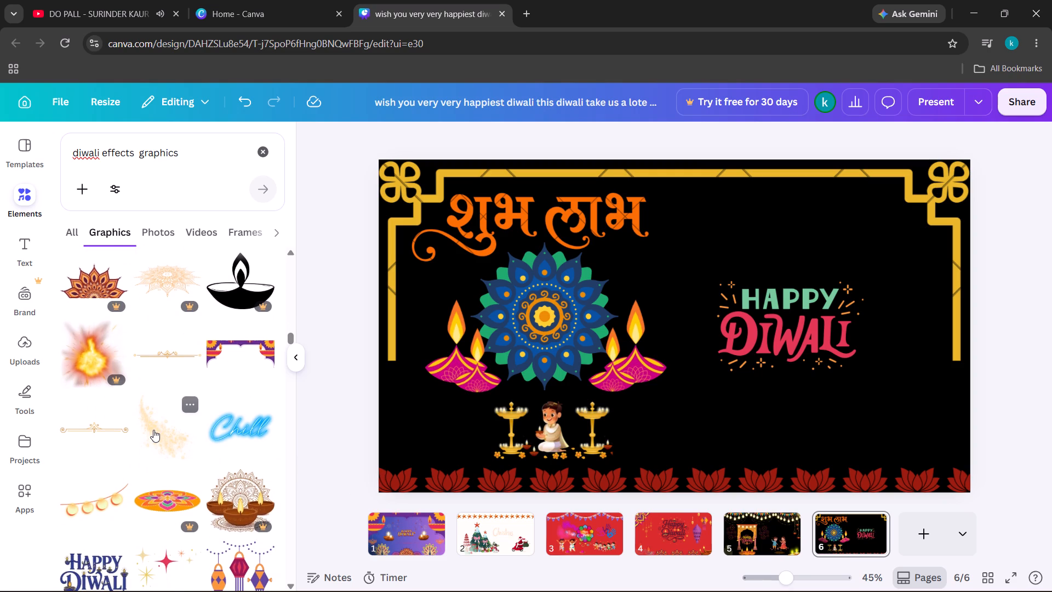
scroll(153, 430, down, 1)
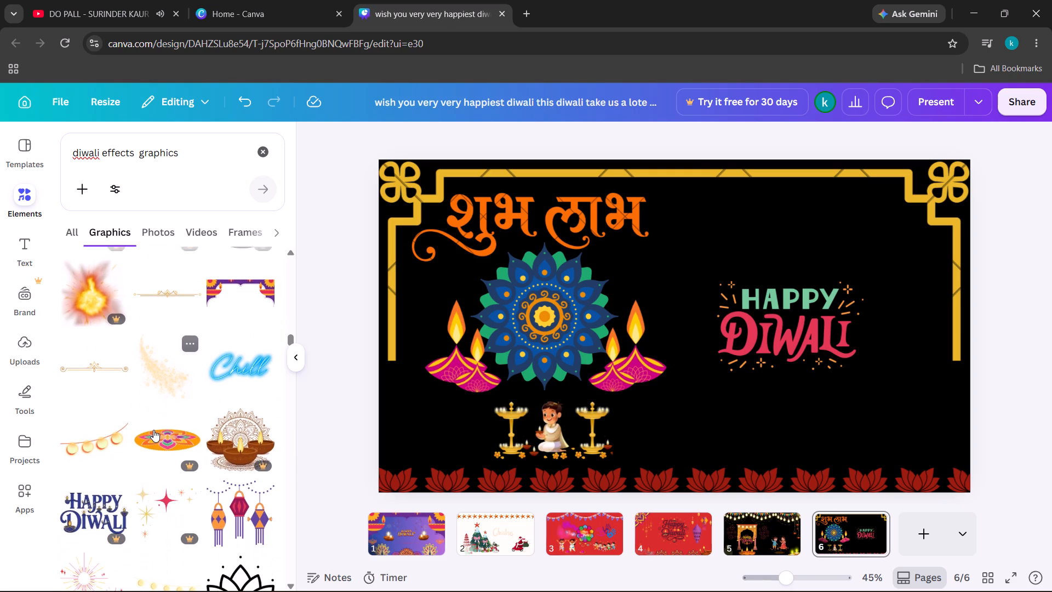
scroll(153, 430, down, 2)
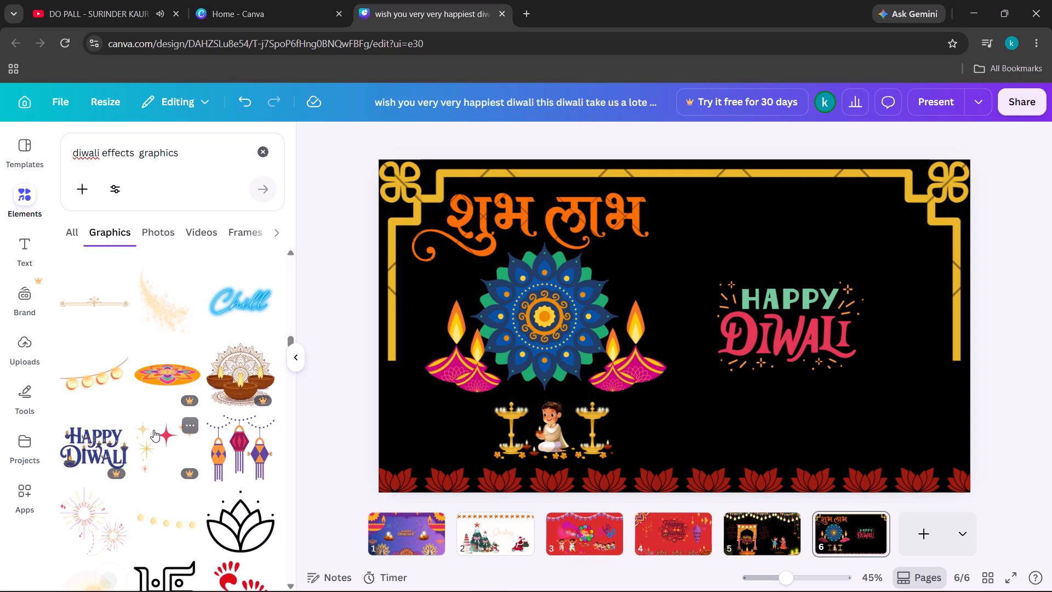
scroll(153, 430, down, 3)
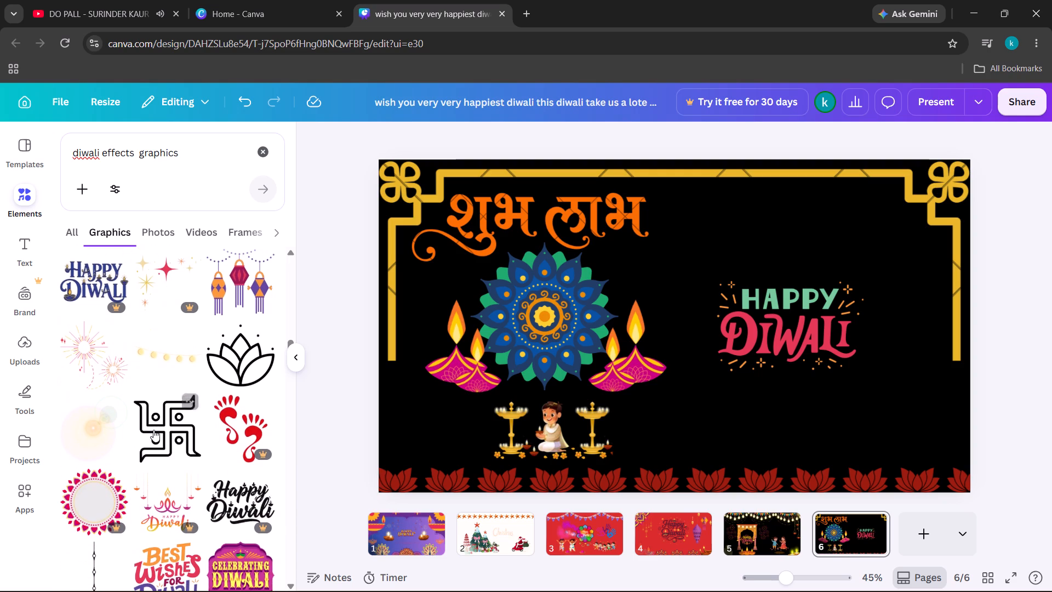
scroll(153, 430, down, 2)
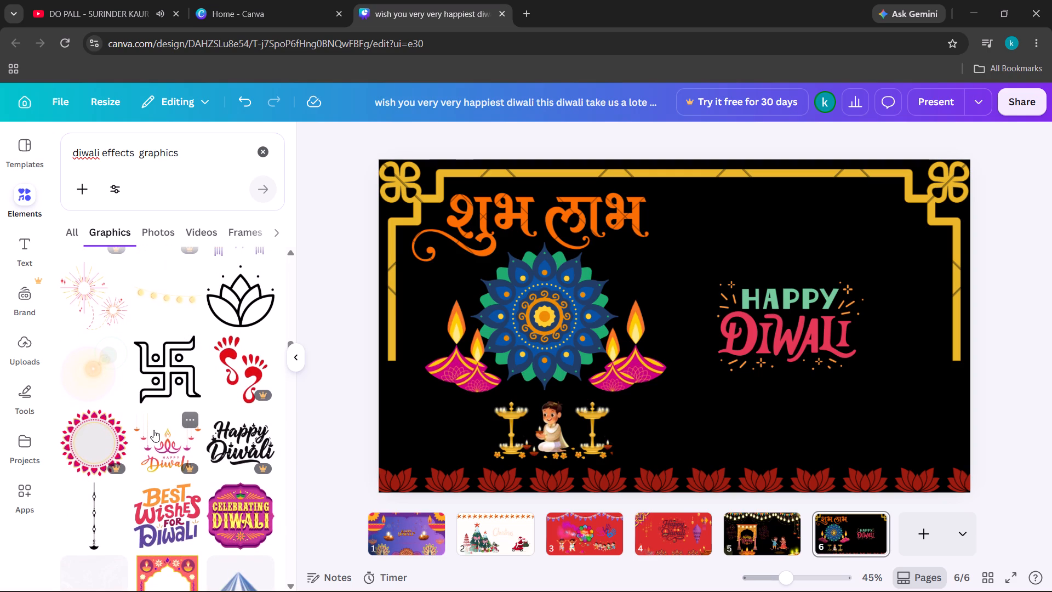
scroll(153, 430, right, 1)
scroll(153, 430, down, 1)
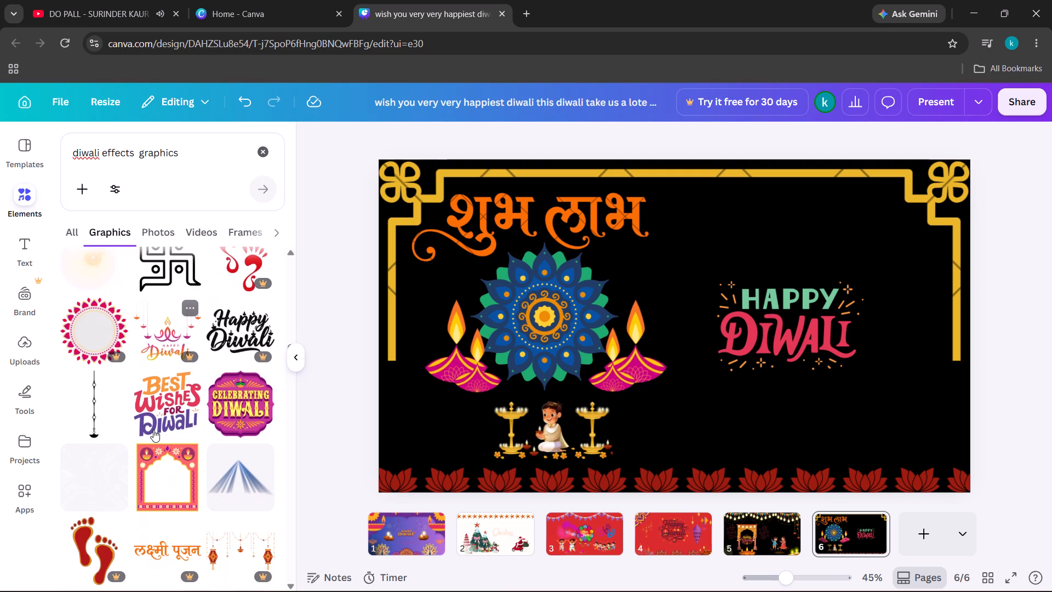
scroll(153, 430, right, 1)
scroll(153, 430, down, 2)
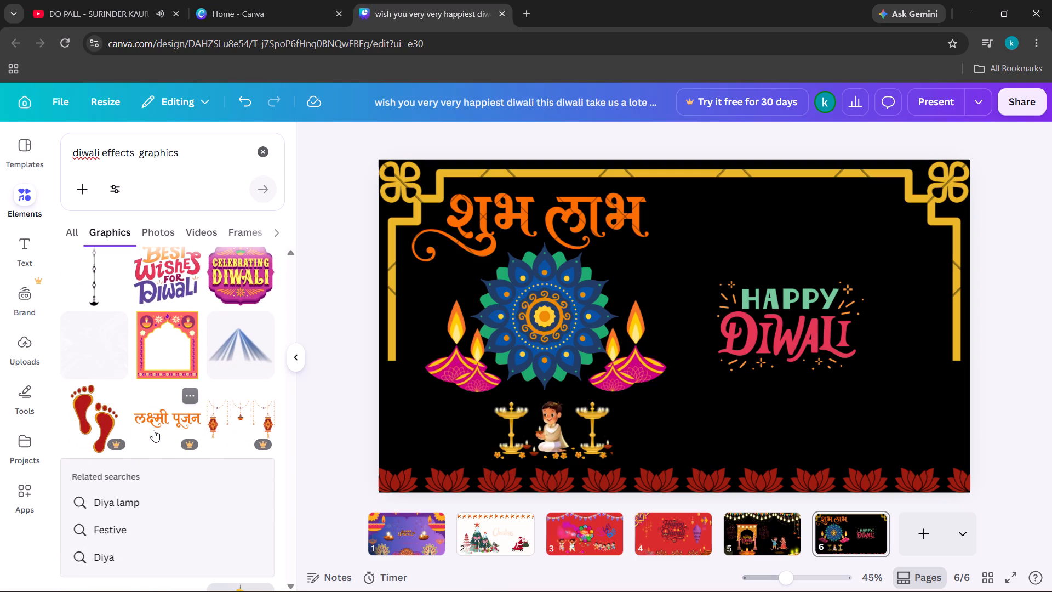
scroll(153, 430, down, 3)
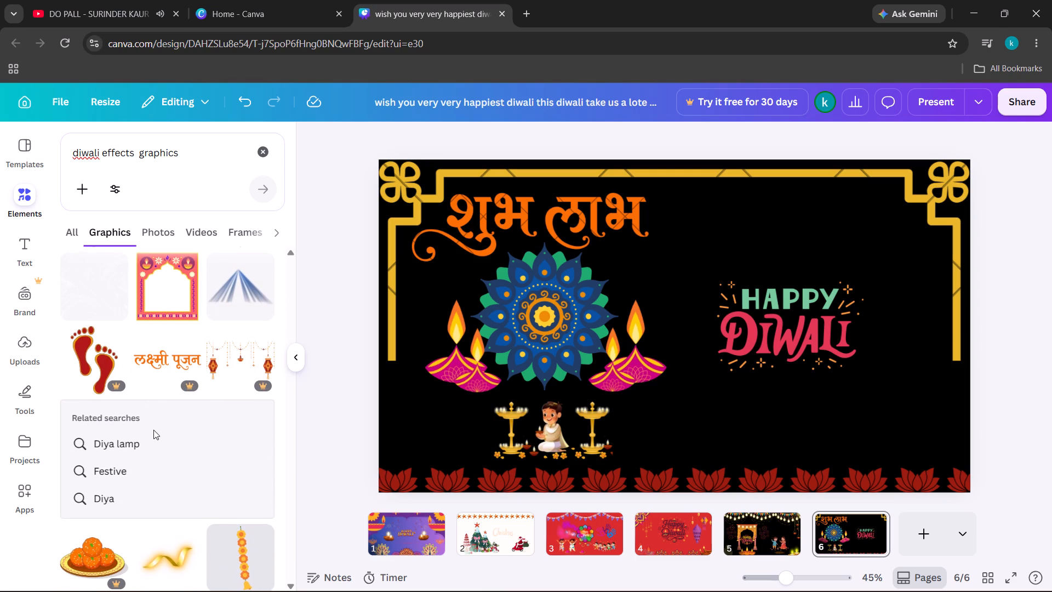
scroll(153, 430, right, 2)
scroll(153, 430, down, 1)
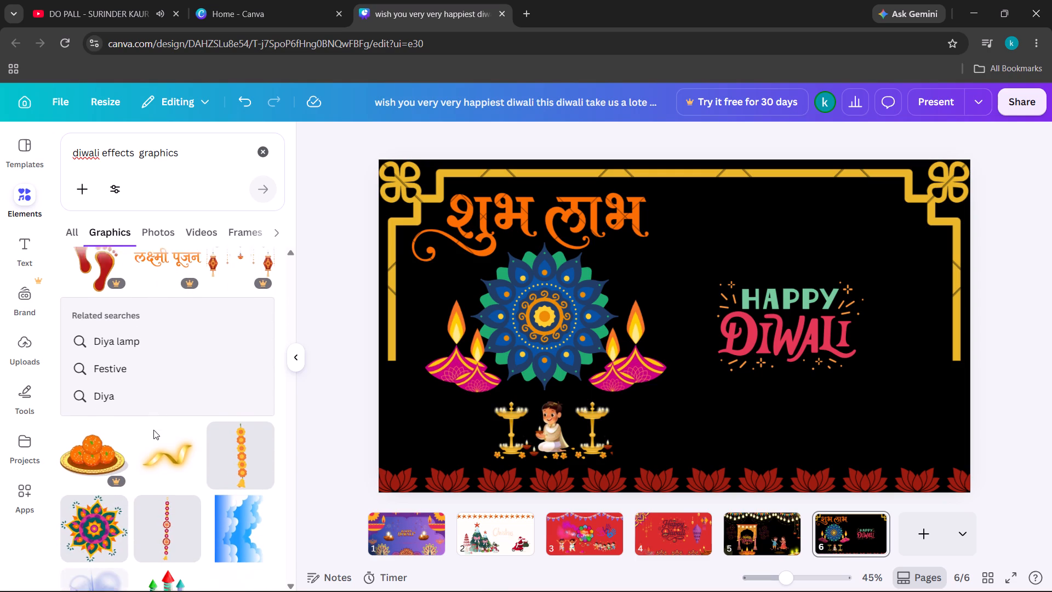
scroll(153, 430, down, 1)
scroll(153, 430, right, 1)
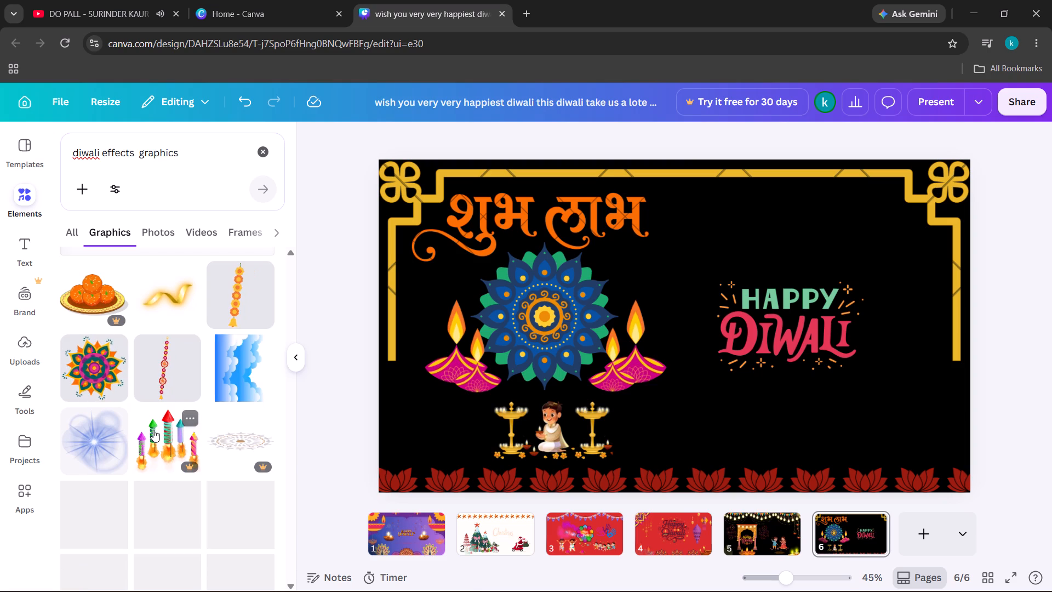
scroll(153, 430, down, 2)
scroll(153, 430, right, 1)
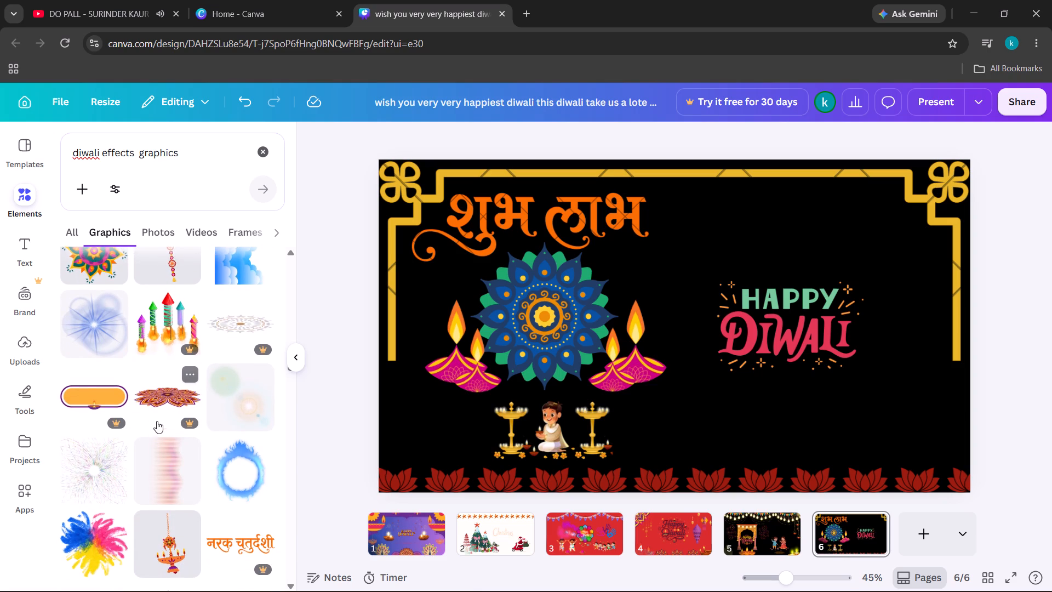
click(170, 322)
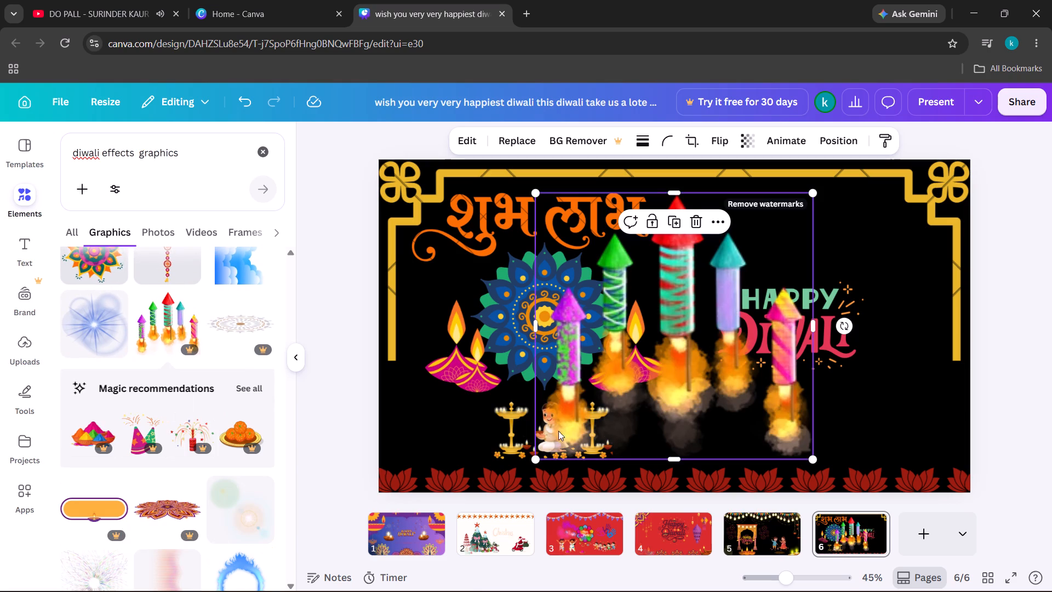
drag(536, 459, 707, 346)
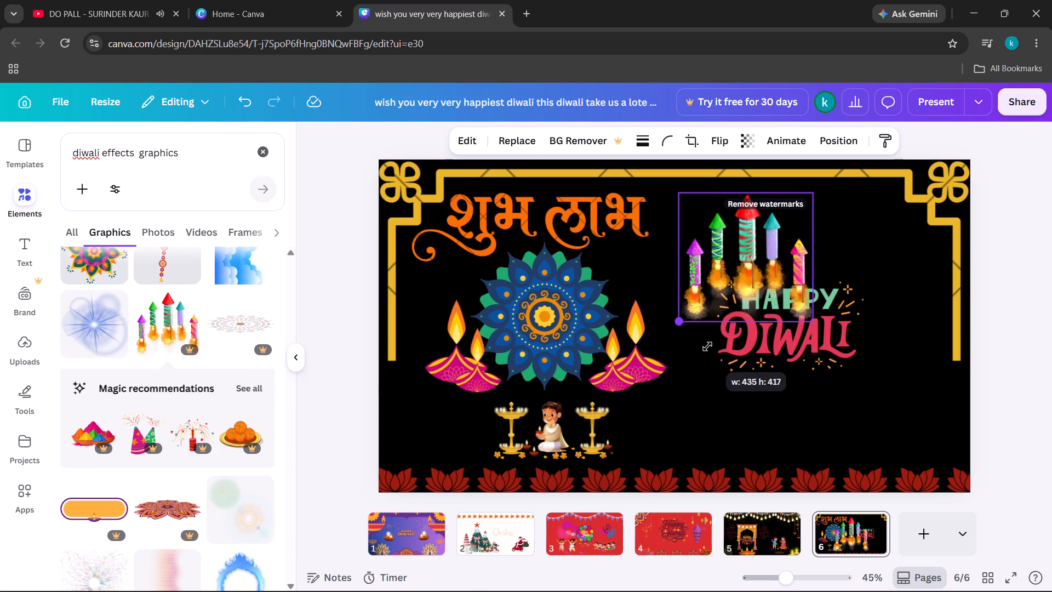
drag(707, 346, 744, 335)
drag(765, 258, 796, 255)
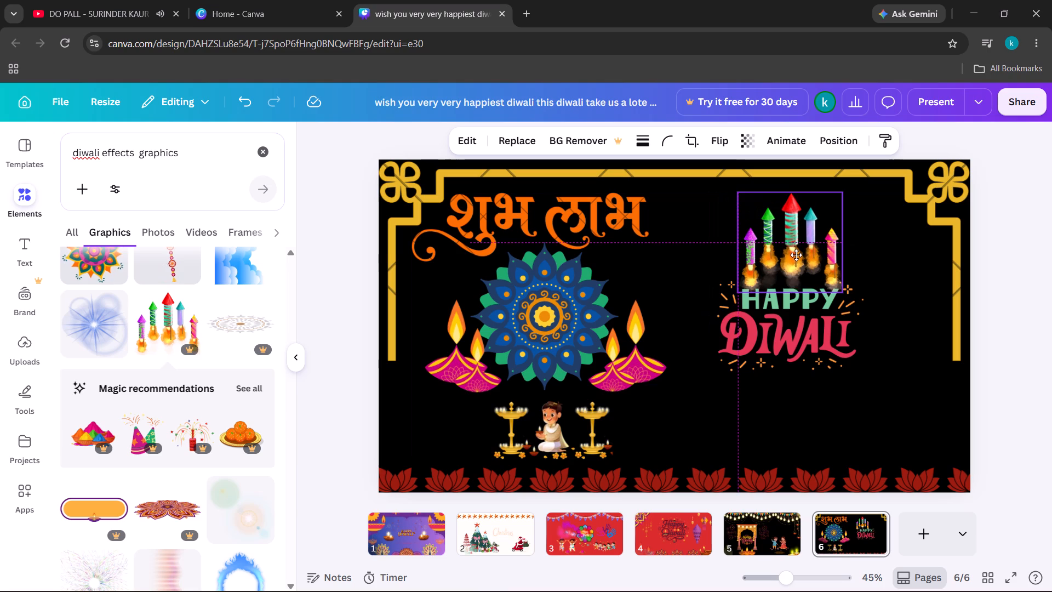
drag(796, 255, 794, 249)
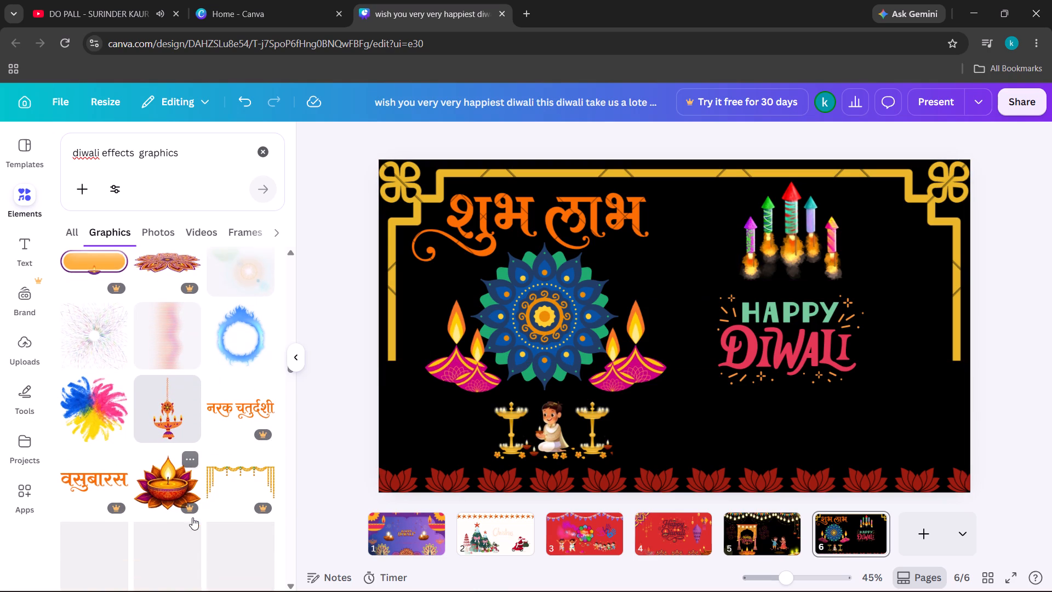
scroll(192, 517, down, 2)
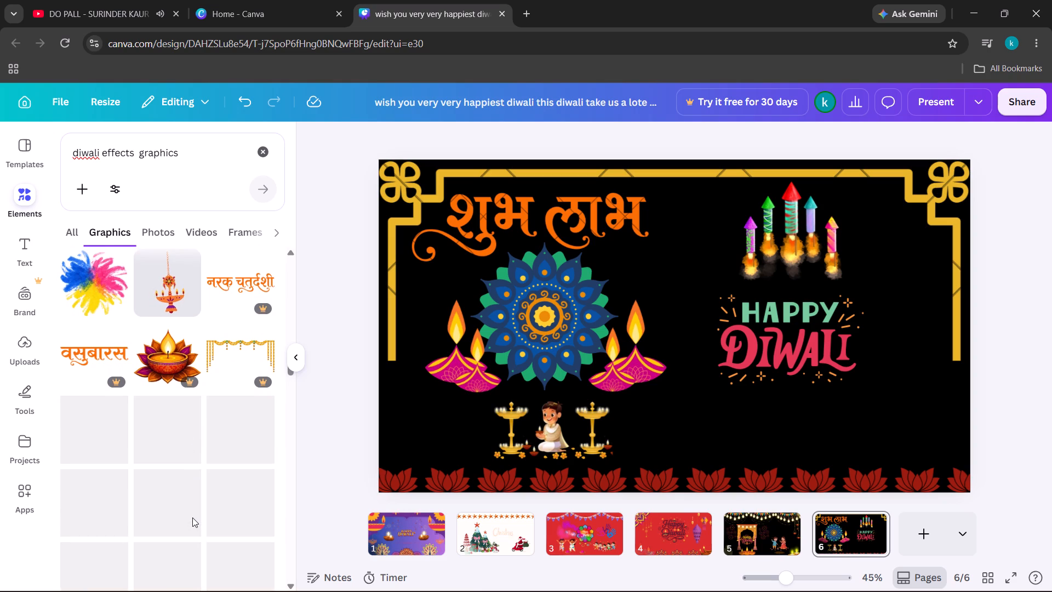
scroll(192, 517, right, 2)
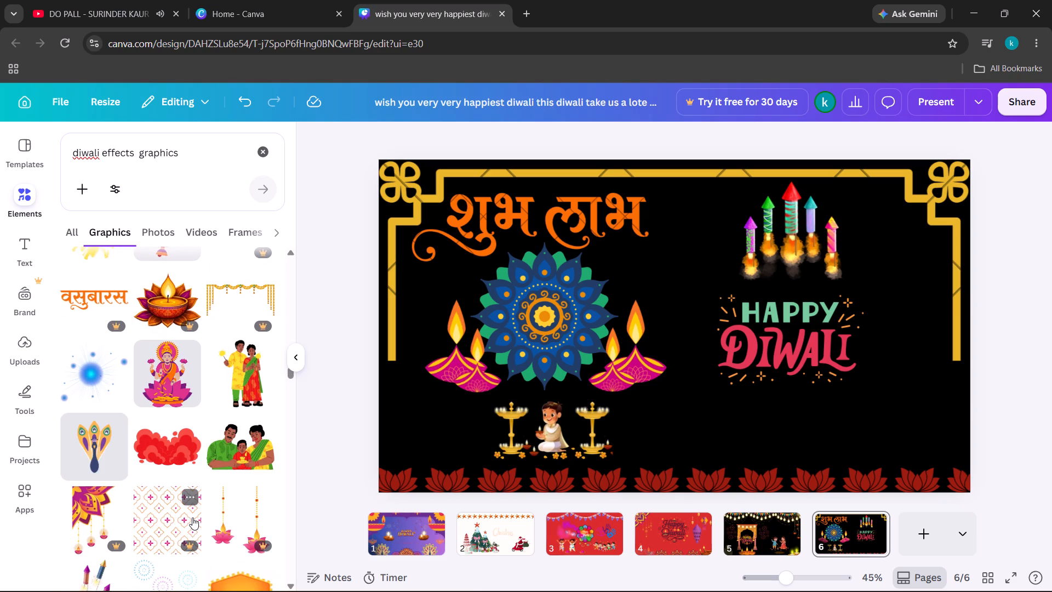
scroll(192, 517, right, 1)
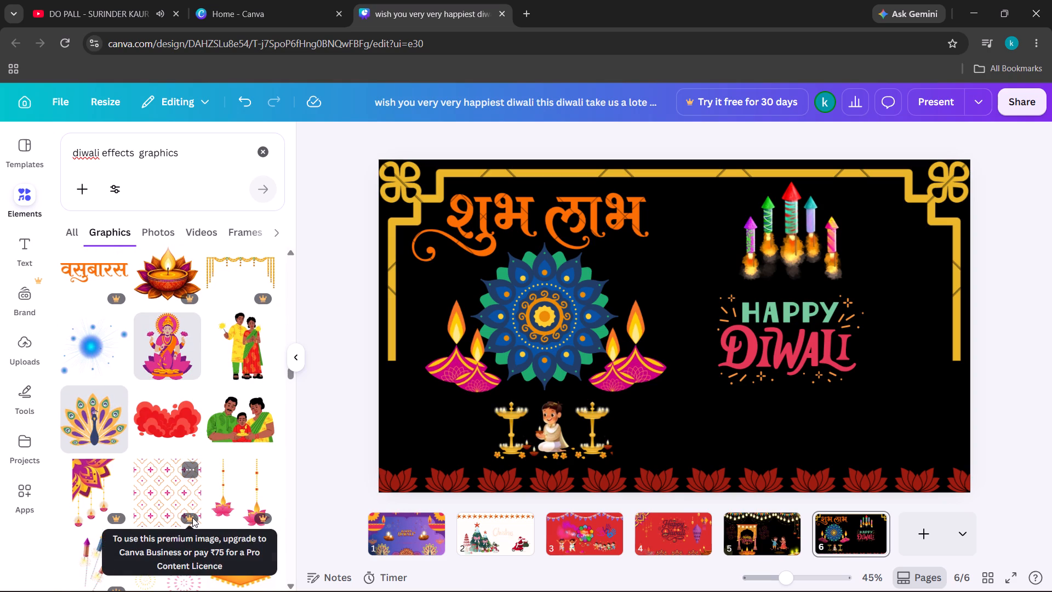
scroll(192, 517, right, 1)
scroll(192, 517, up, 1)
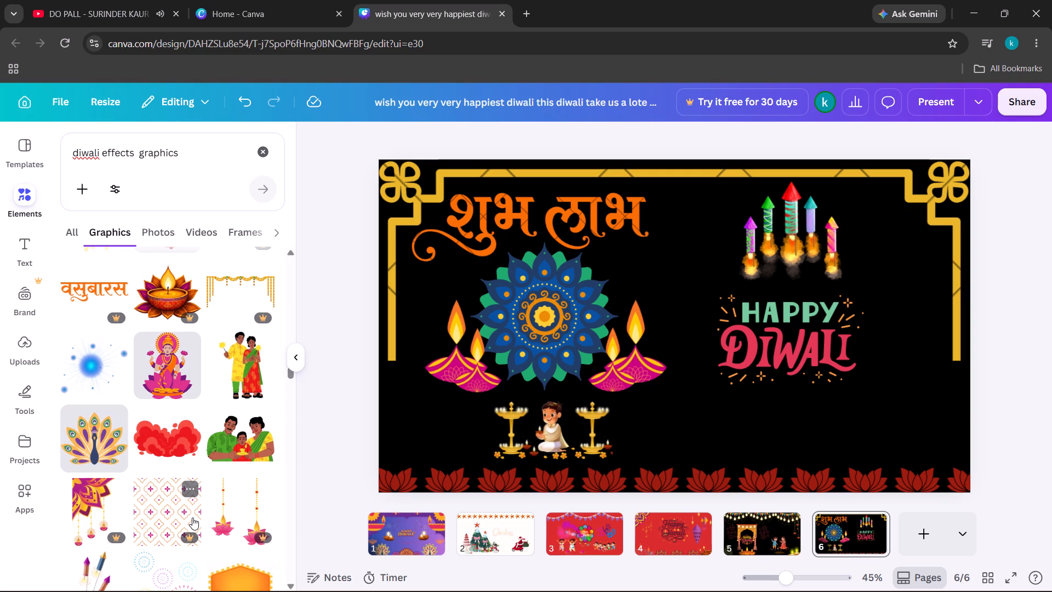
scroll(192, 517, down, 1)
scroll(192, 517, right, 2)
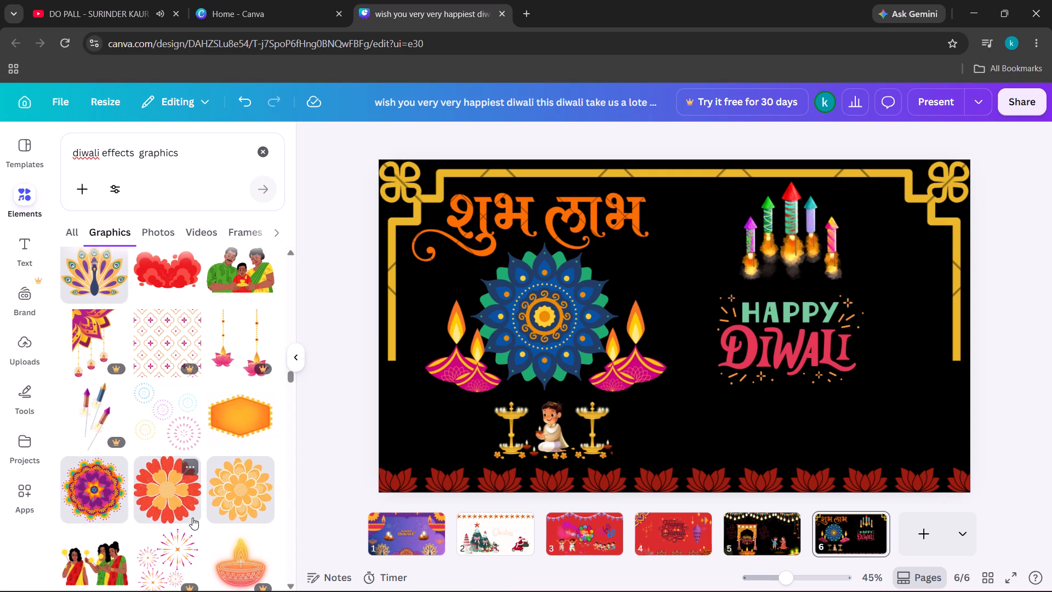
Delete the green and red "Happy Diwali" lettering from the sixth page.
click(733, 352)
key(Delete)
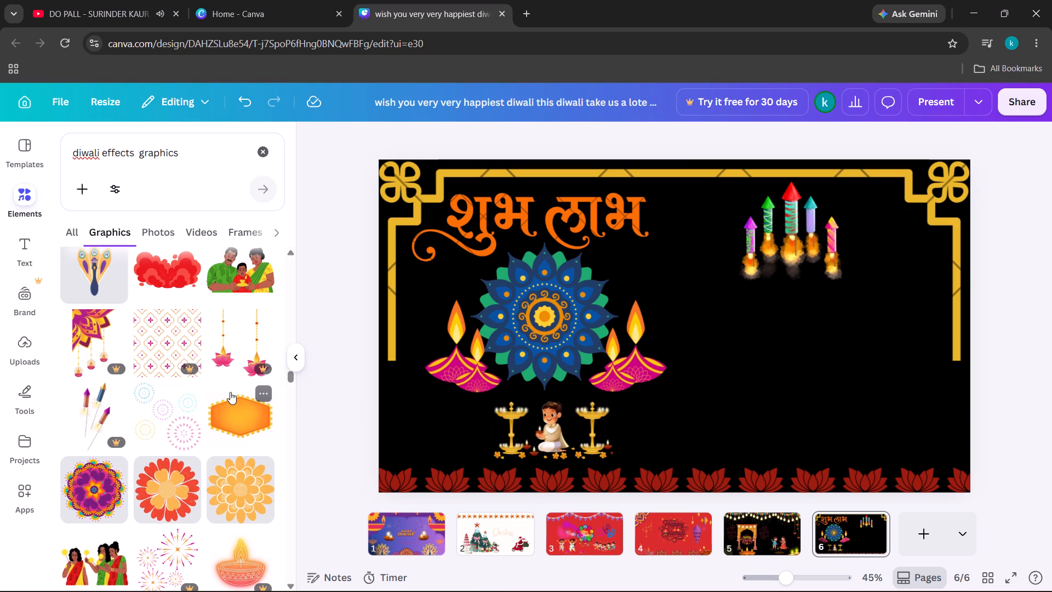
Add the orange hexagonal sign with light bulbs, shrink it and place it below the rockets in the page's right half.
click(227, 424)
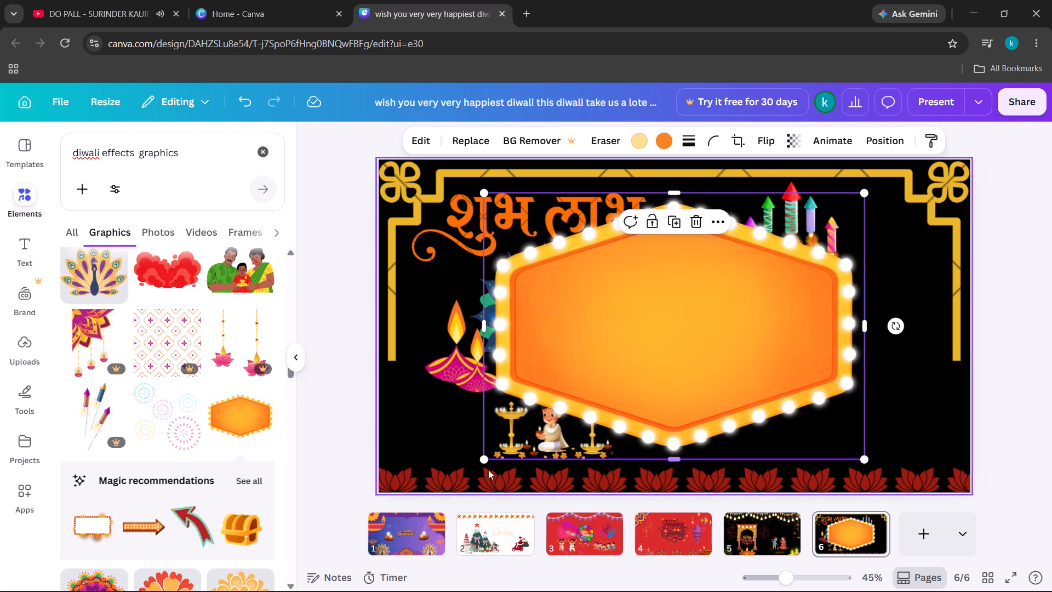
drag(481, 463, 602, 448)
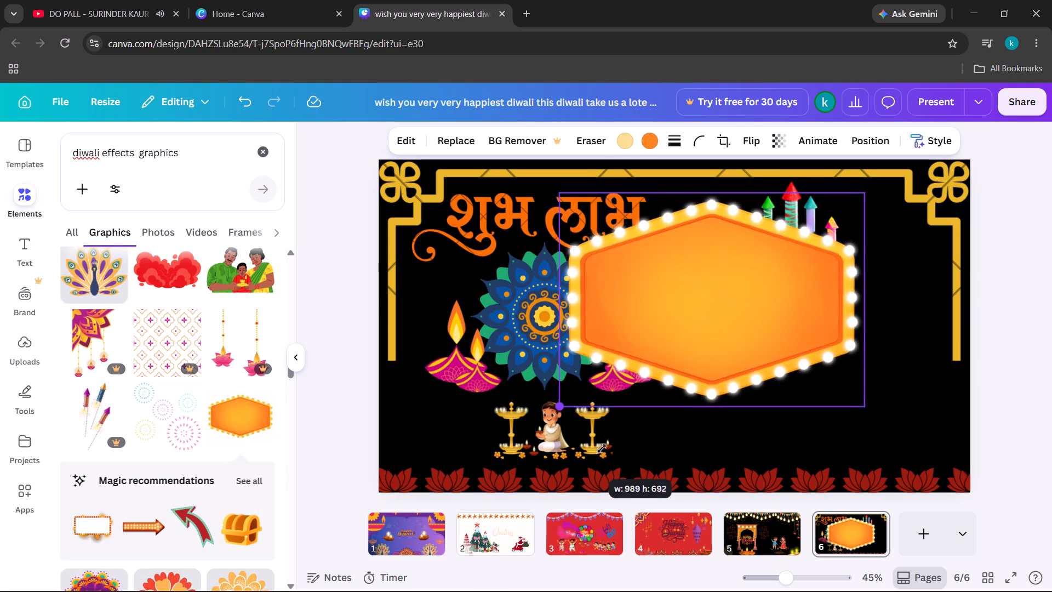
drag(602, 448, 688, 422)
drag(756, 289, 802, 349)
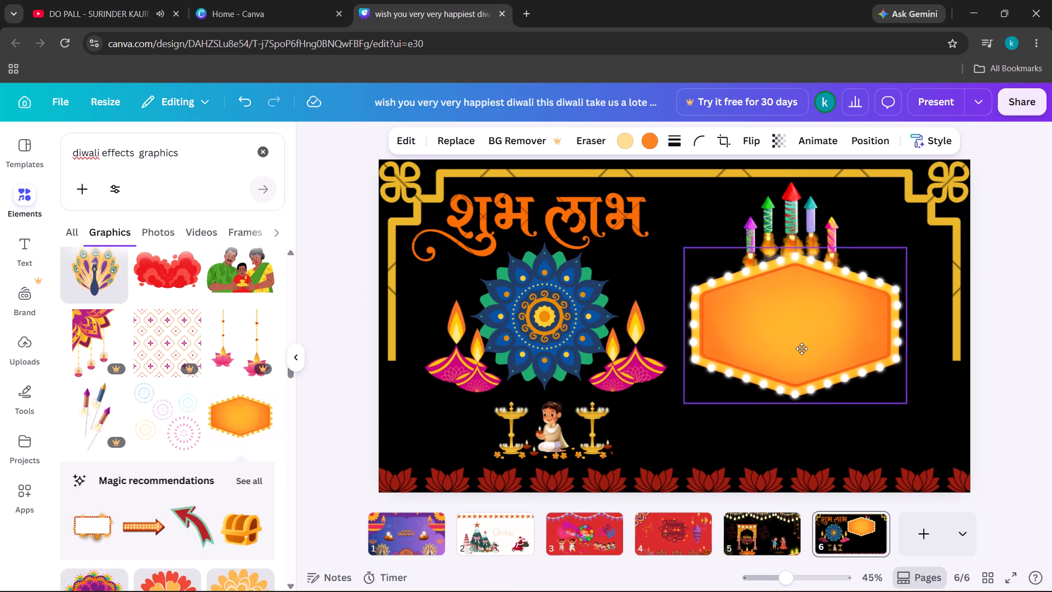
drag(802, 349, 799, 383)
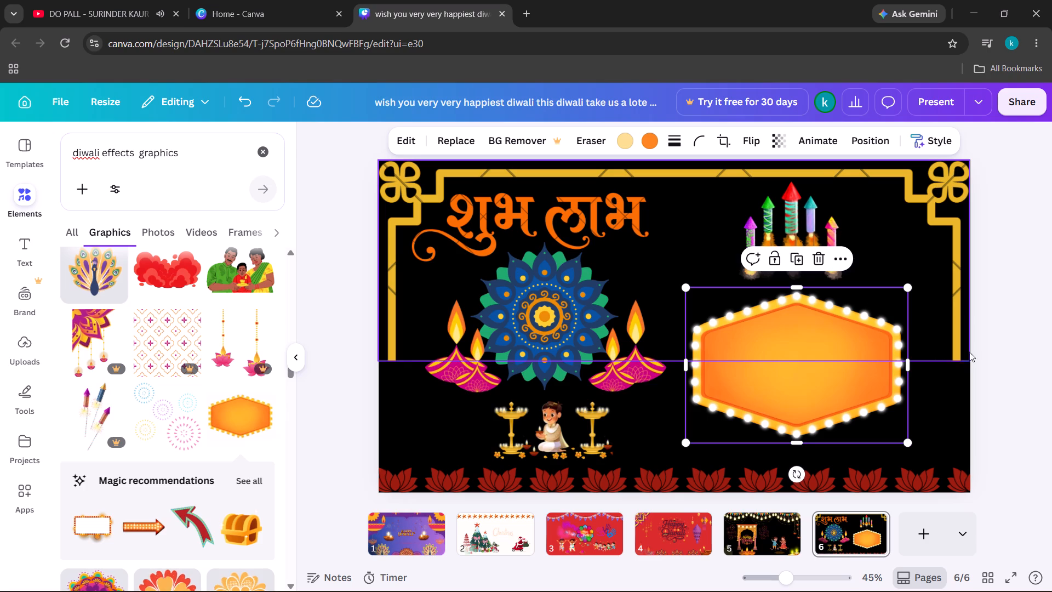
click(998, 355)
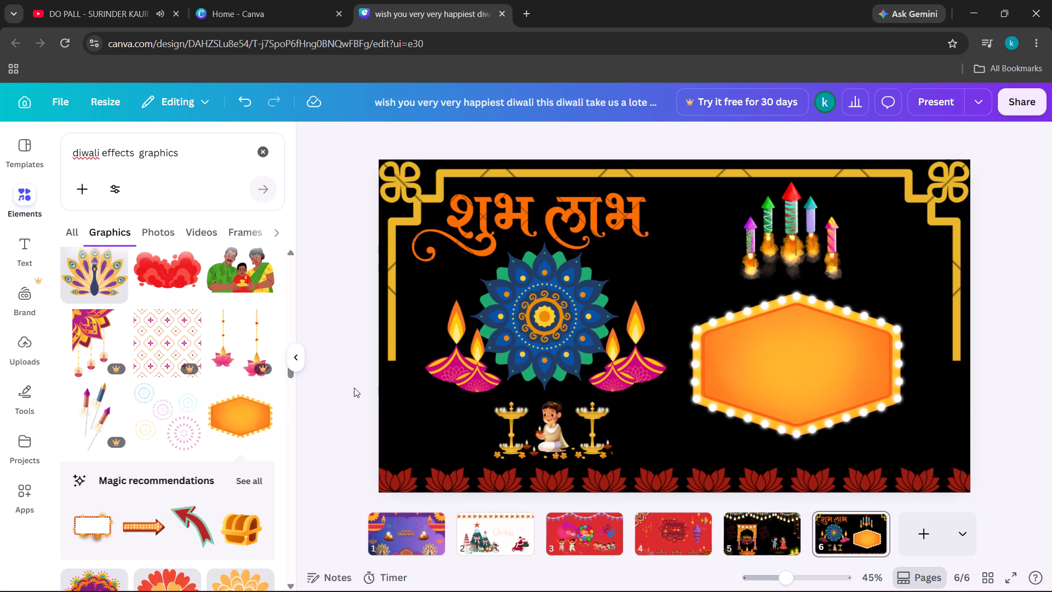
Add the black "Happy Diwali" lettering from the Diwali graphics, shrink it and centre it on the orange light-bulb sign.
scroll(186, 418, up, 4)
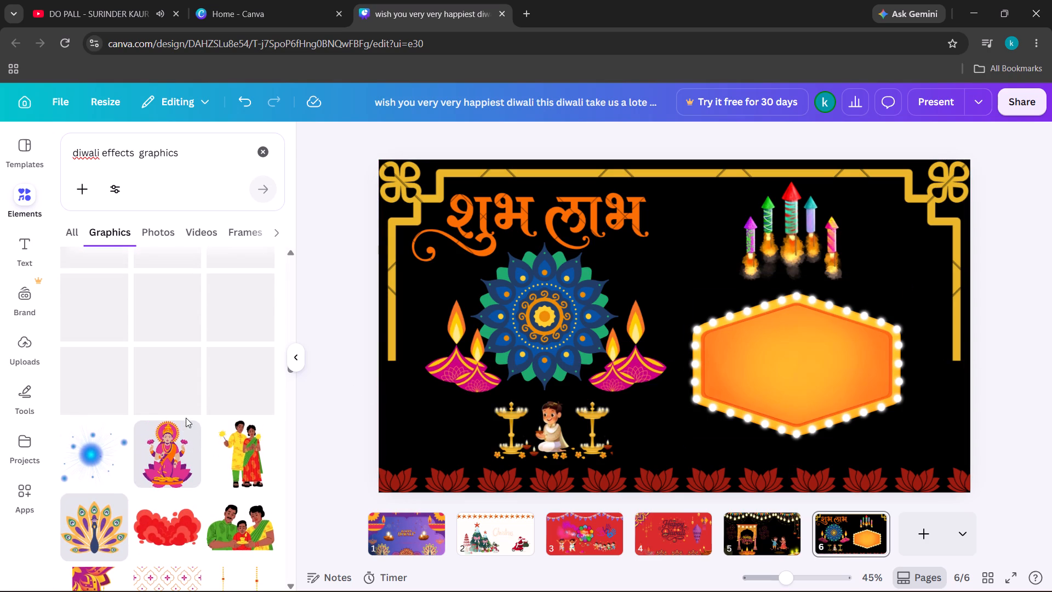
scroll(186, 418, up, 4)
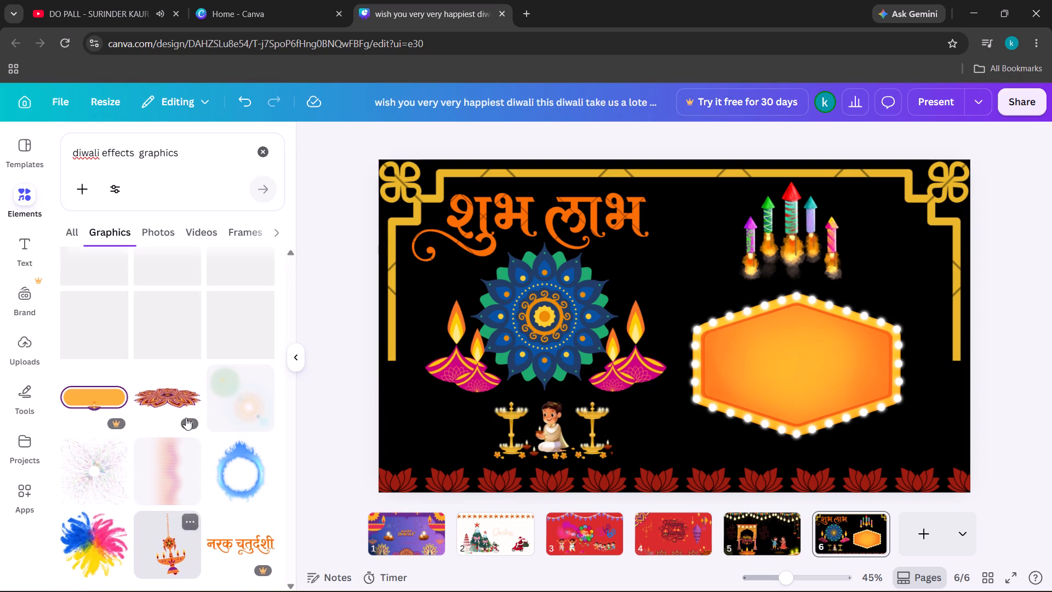
scroll(186, 418, up, 2)
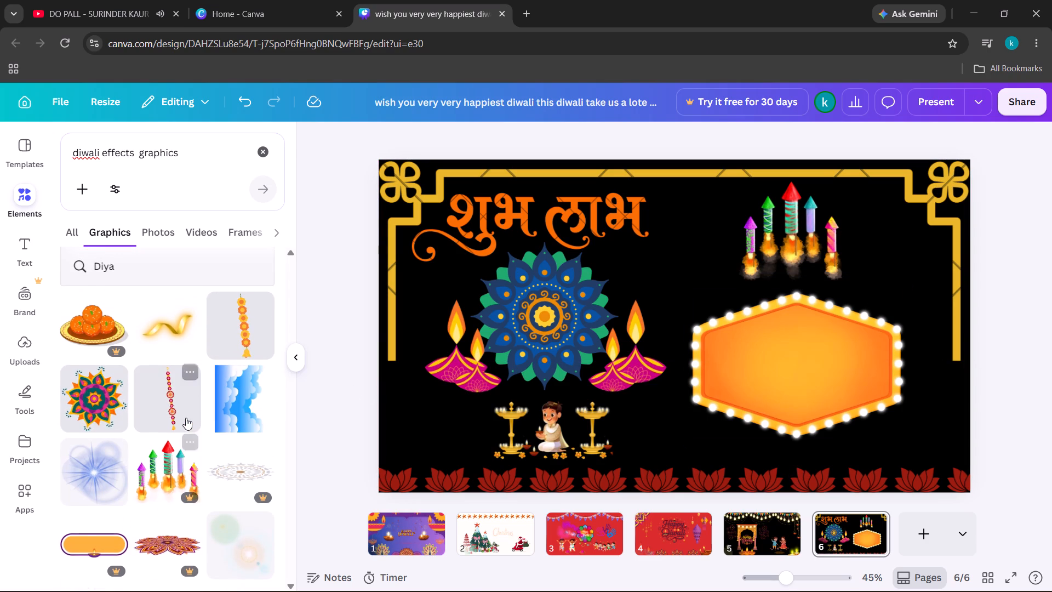
scroll(186, 418, up, 3)
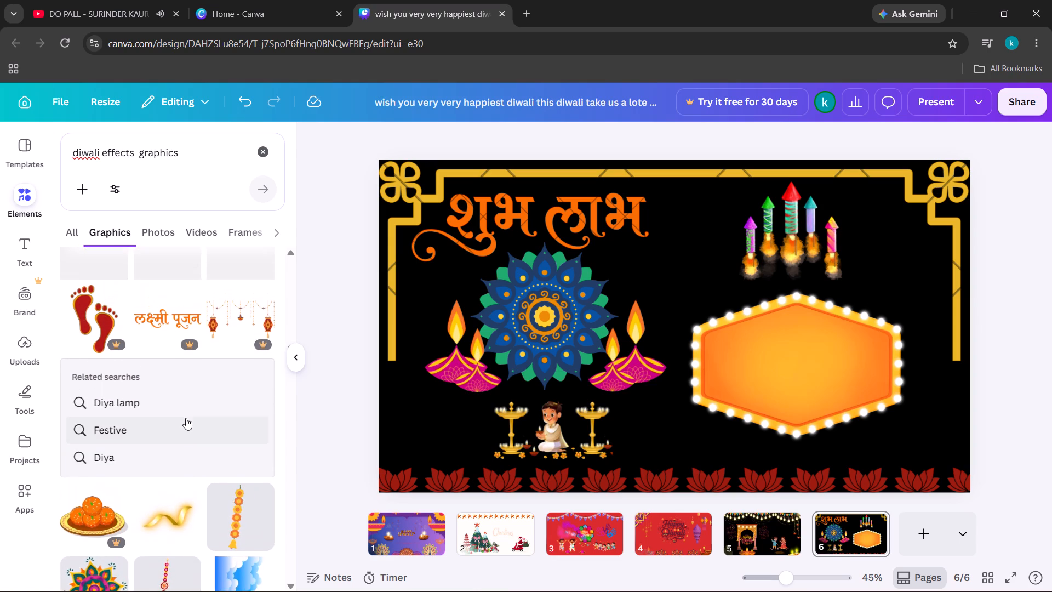
scroll(186, 418, up, 3)
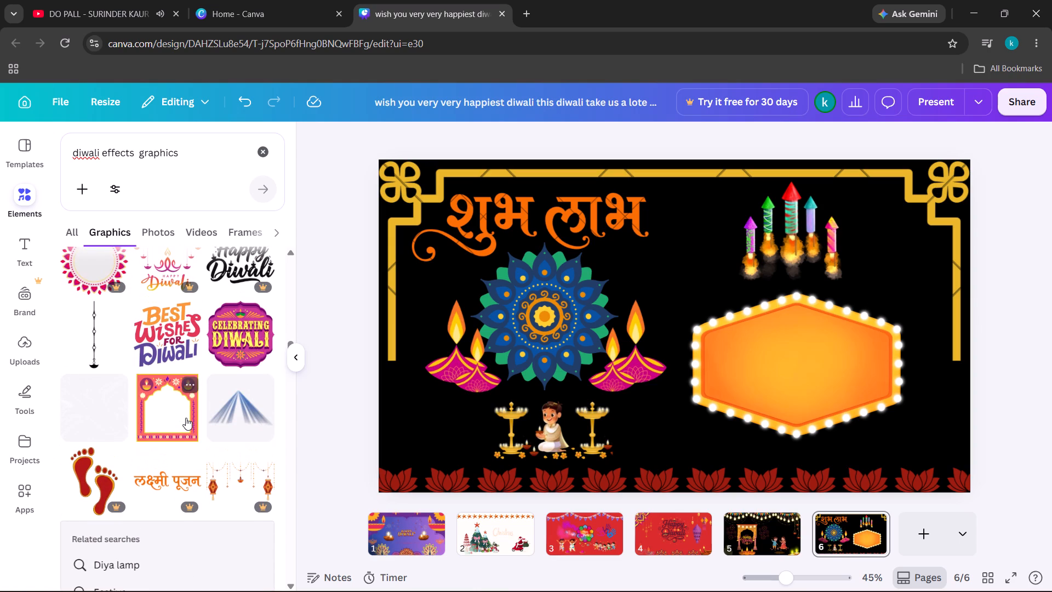
scroll(184, 445, up, 3)
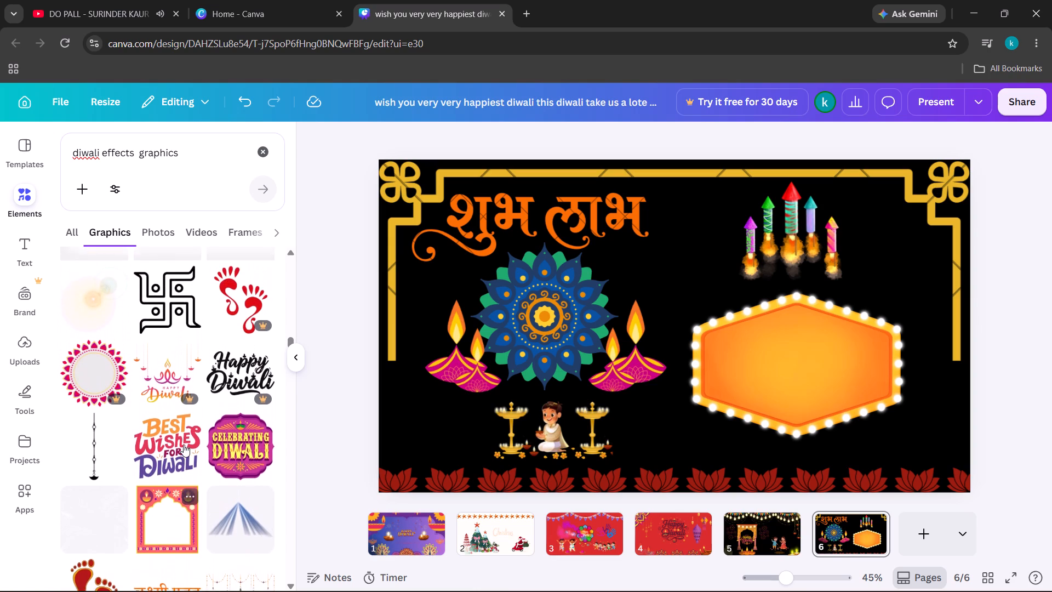
scroll(184, 445, up, 2)
click(229, 434)
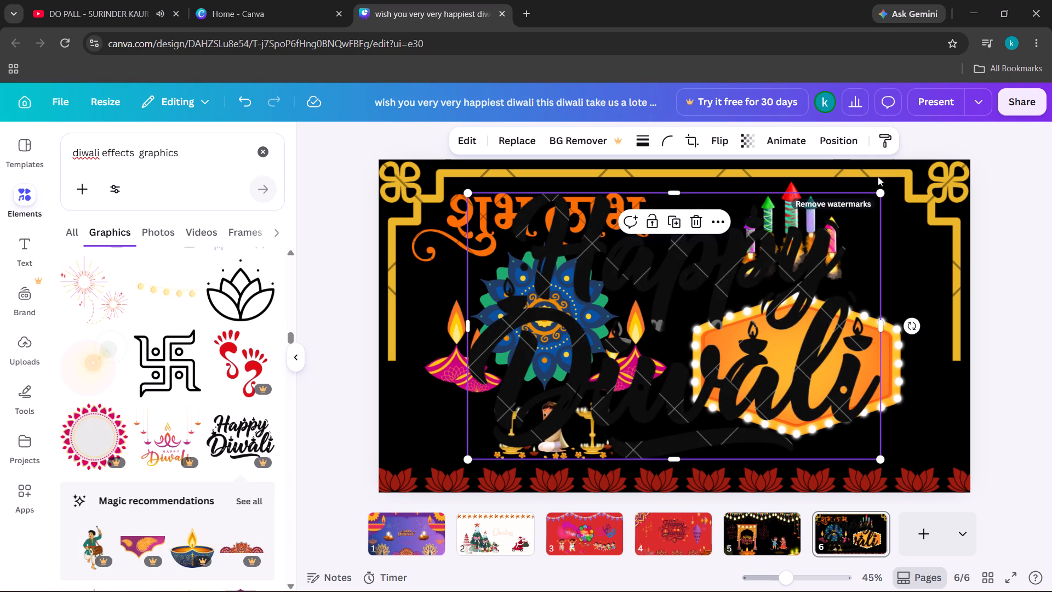
drag(876, 196, 745, 306)
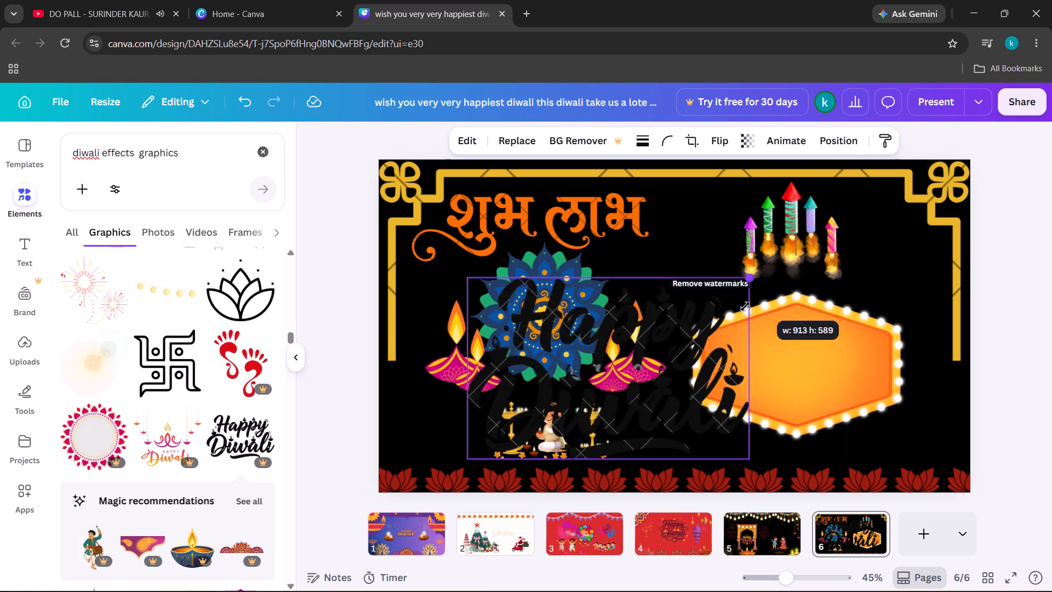
drag(745, 306, 573, 377)
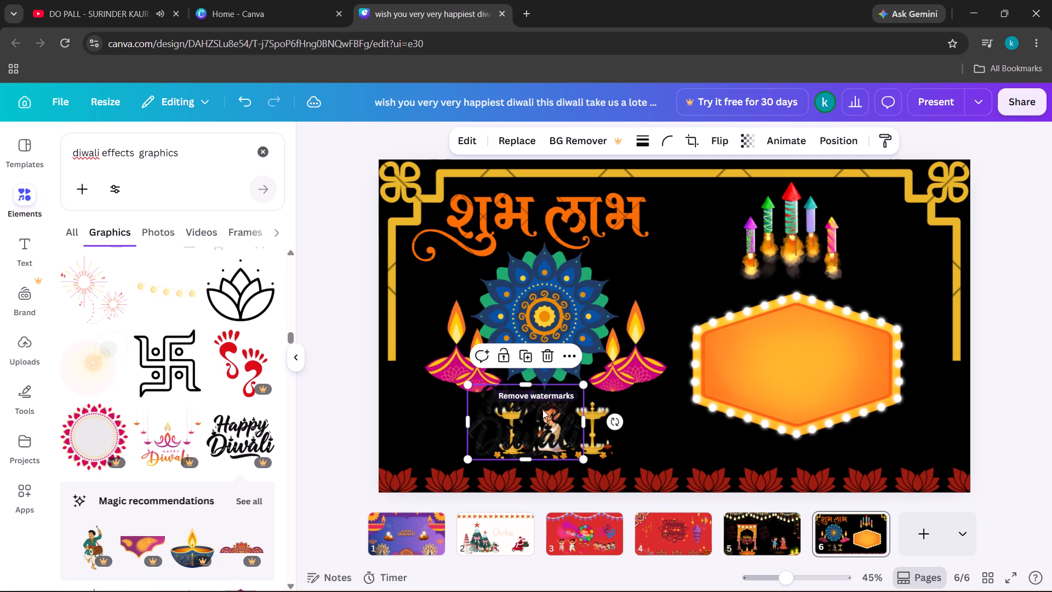
drag(536, 417, 805, 357)
click(1023, 354)
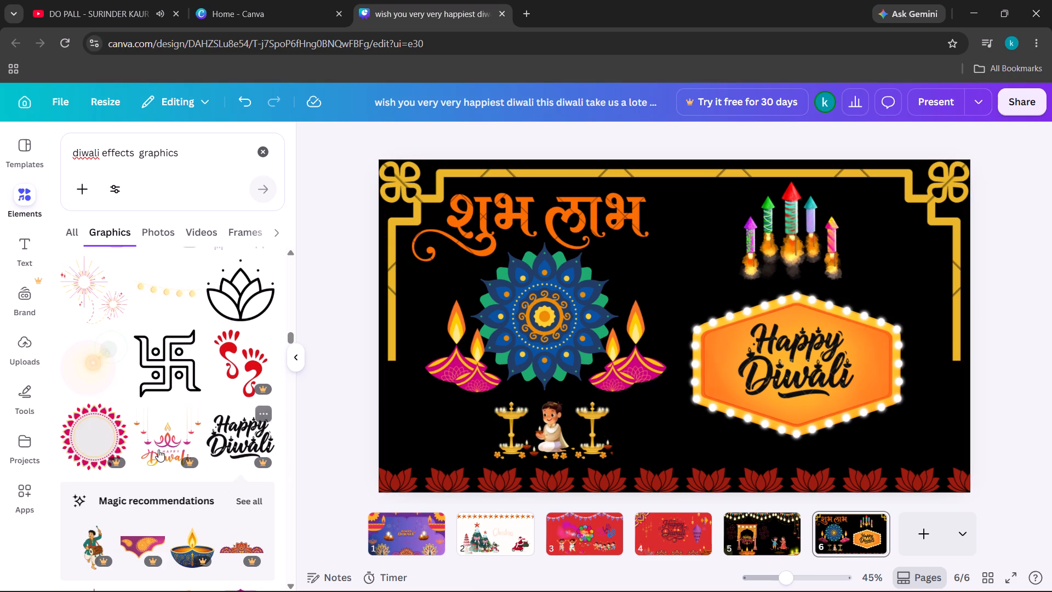
scroll(160, 452, down, 2)
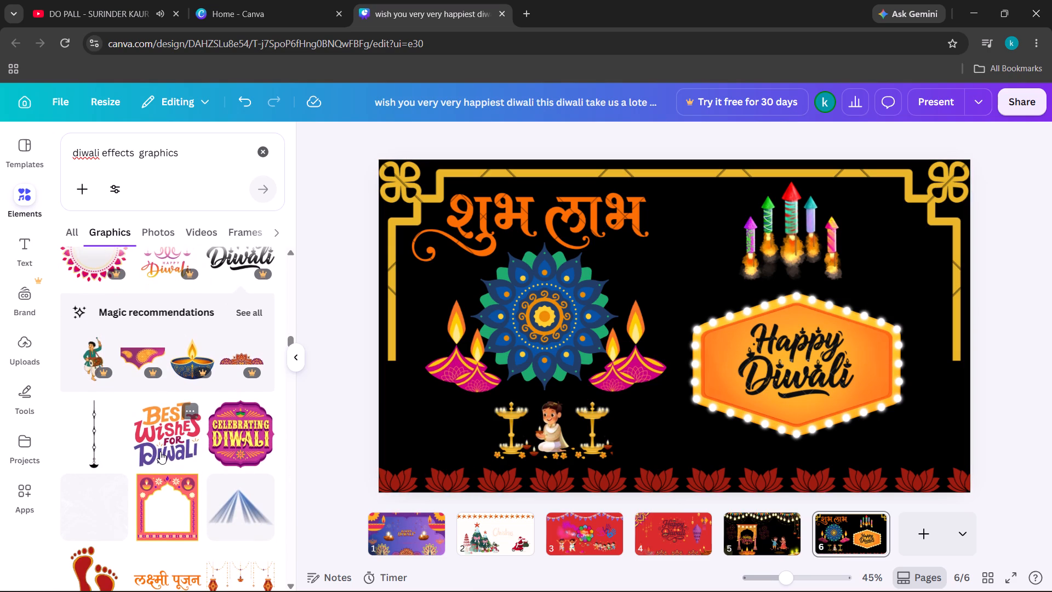
scroll(160, 452, down, 1)
scroll(160, 452, up, 1)
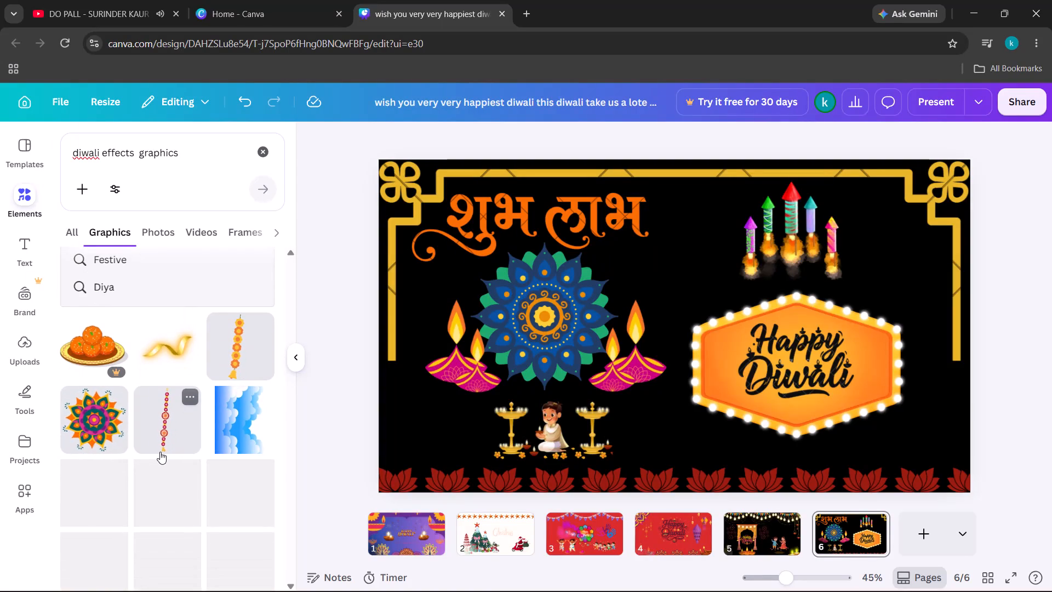
scroll(160, 452, down, 1)
click(171, 316)
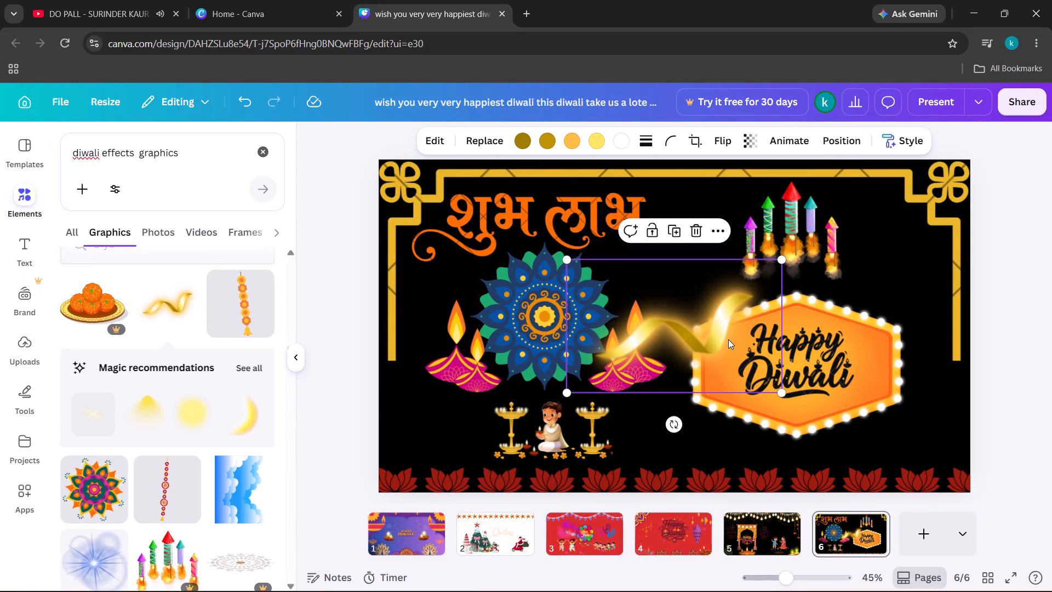
drag(728, 339, 902, 423)
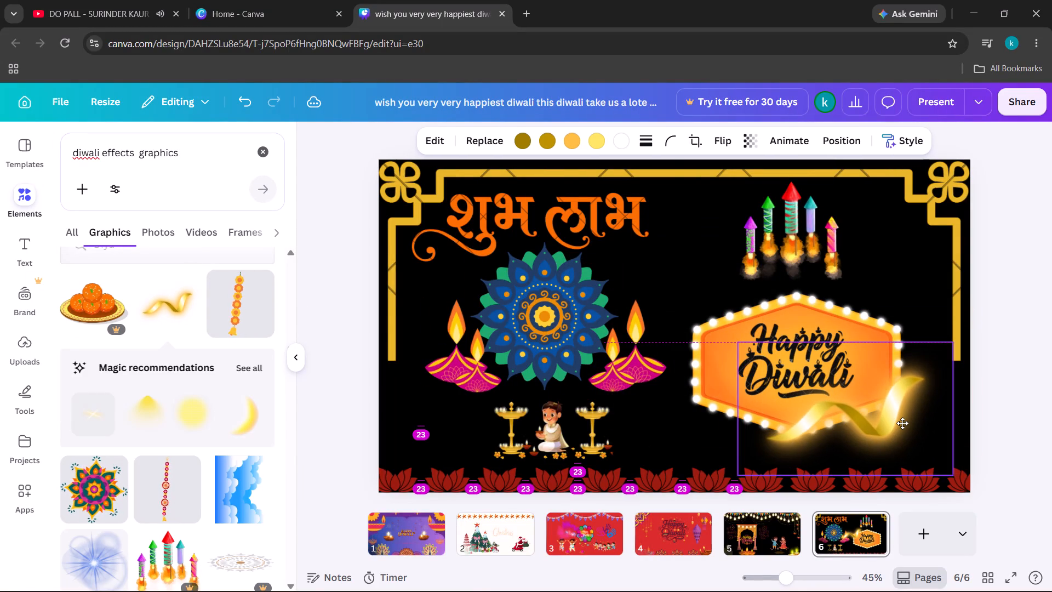
drag(902, 423, 910, 424)
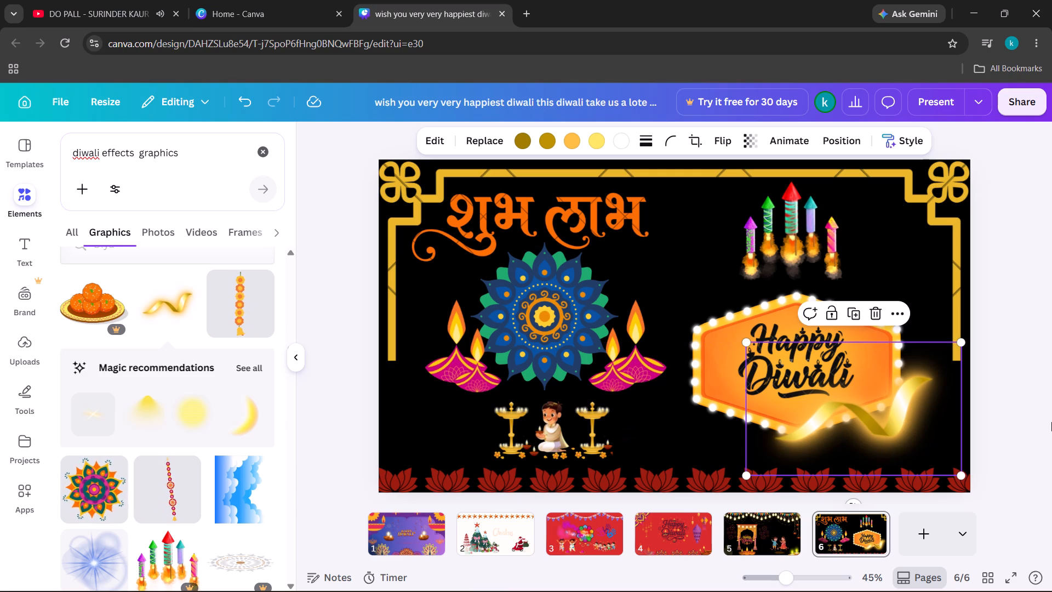
click(1022, 413)
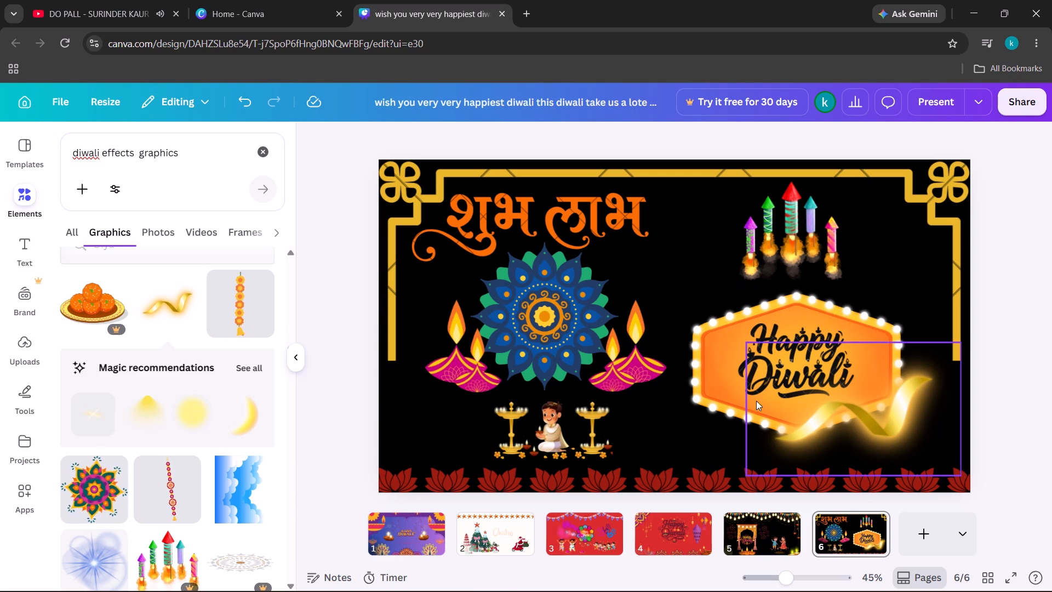
Shrink the gold ribbon and fit it against the orange sign's lower-right edge.
click(840, 395)
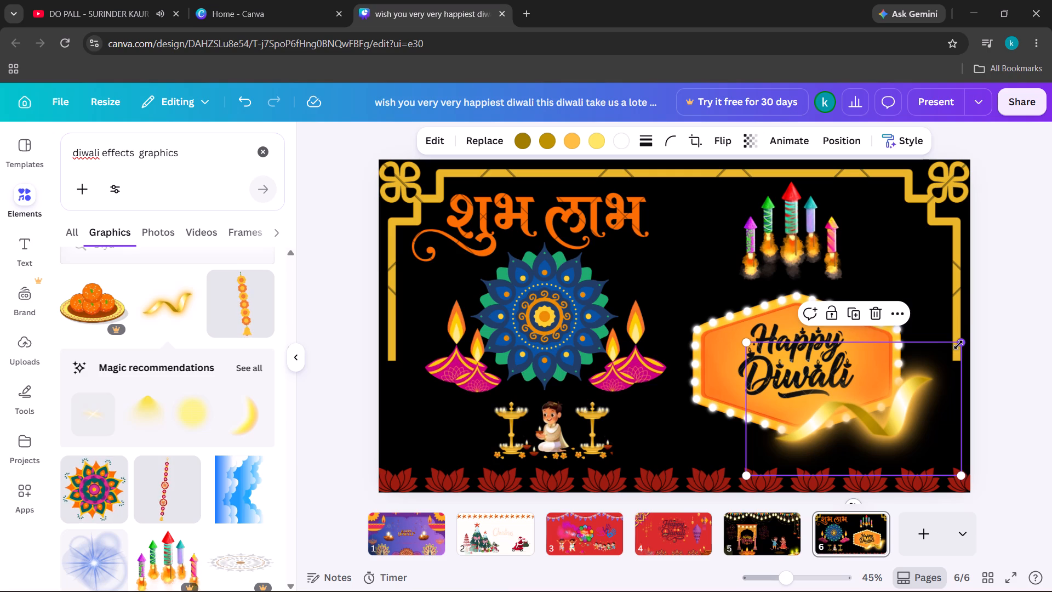
drag(958, 345, 872, 374)
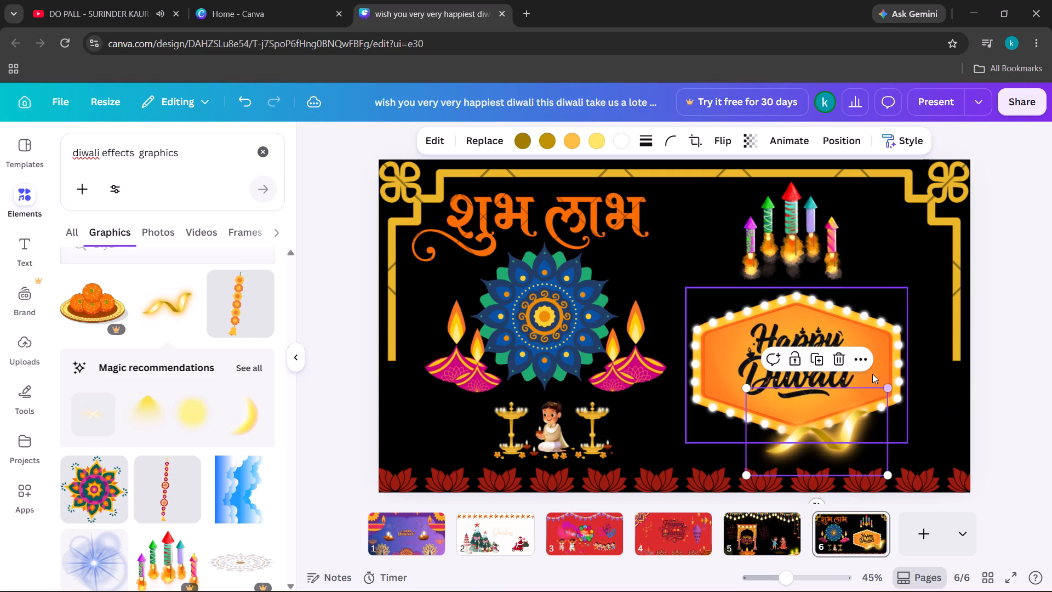
drag(828, 415, 860, 396)
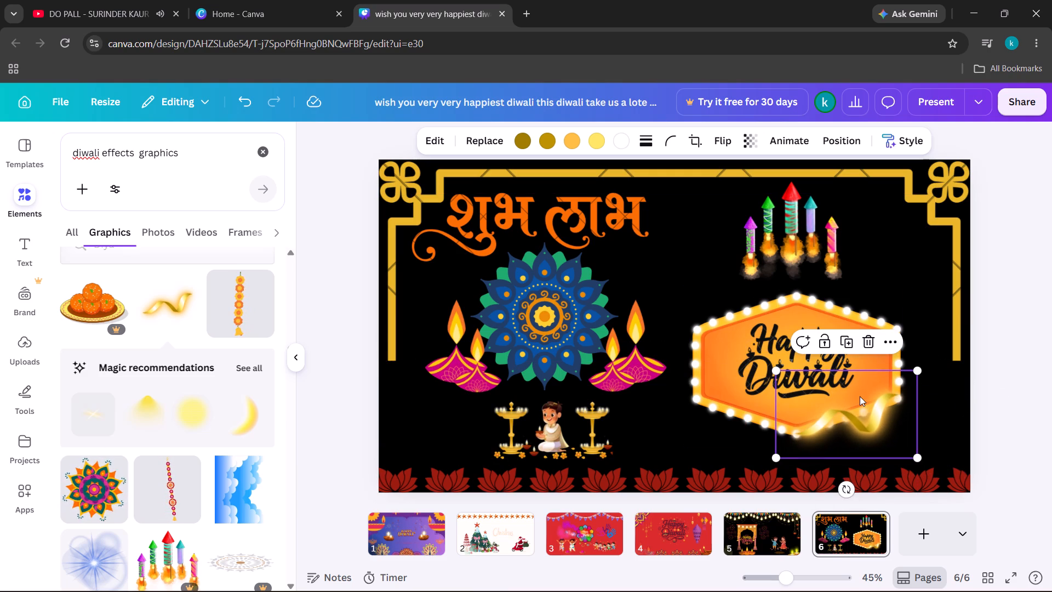
Duplicate the gold ribbon, rotate the copy and place it along the orange sign's lower-left edge.
click(847, 345)
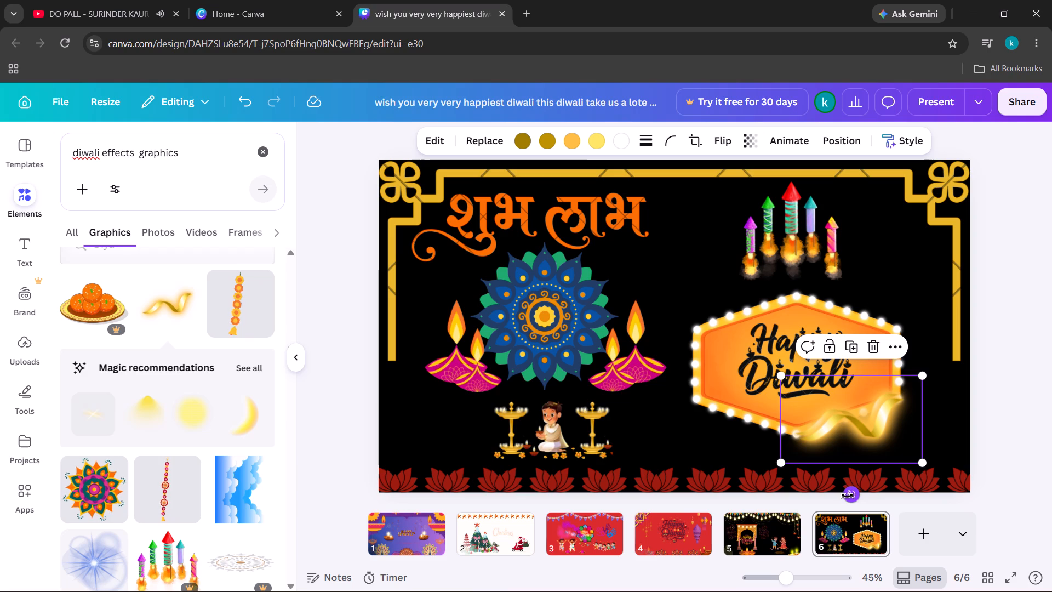
drag(848, 496, 832, 407)
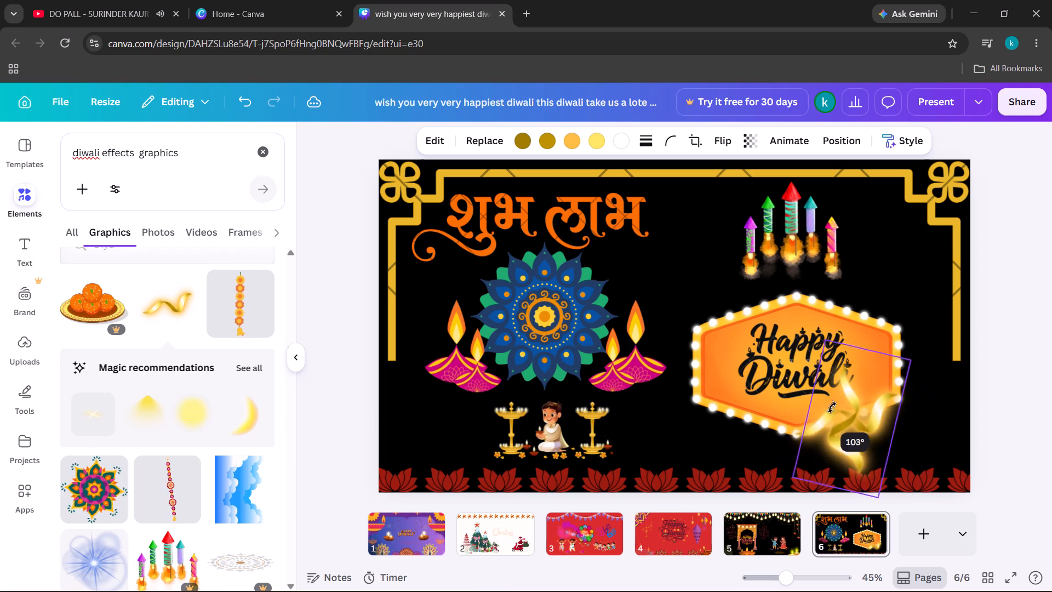
drag(832, 407, 854, 402)
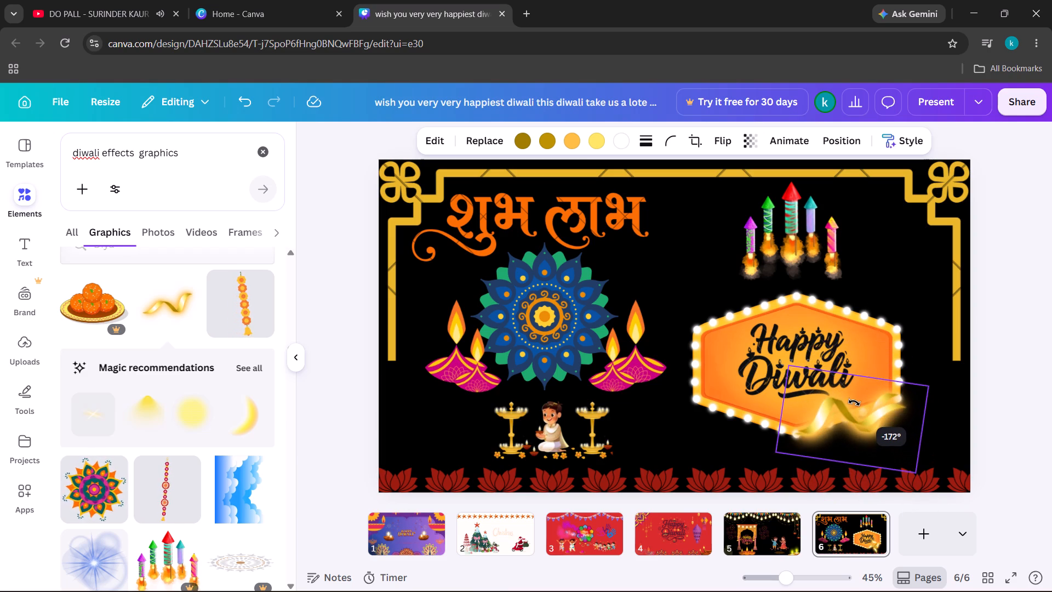
drag(854, 402, 860, 409)
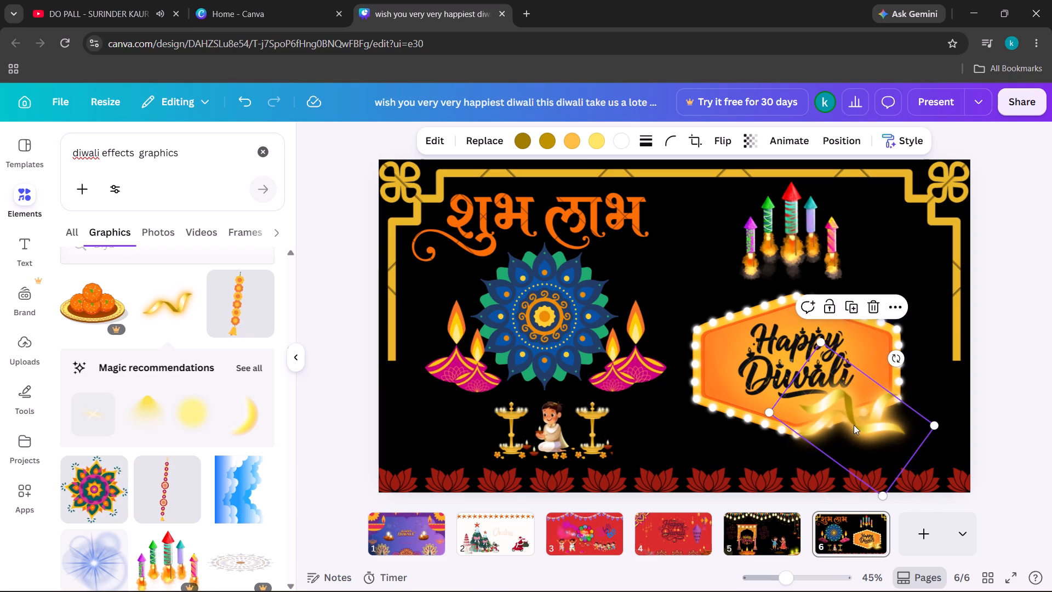
drag(854, 425, 751, 437)
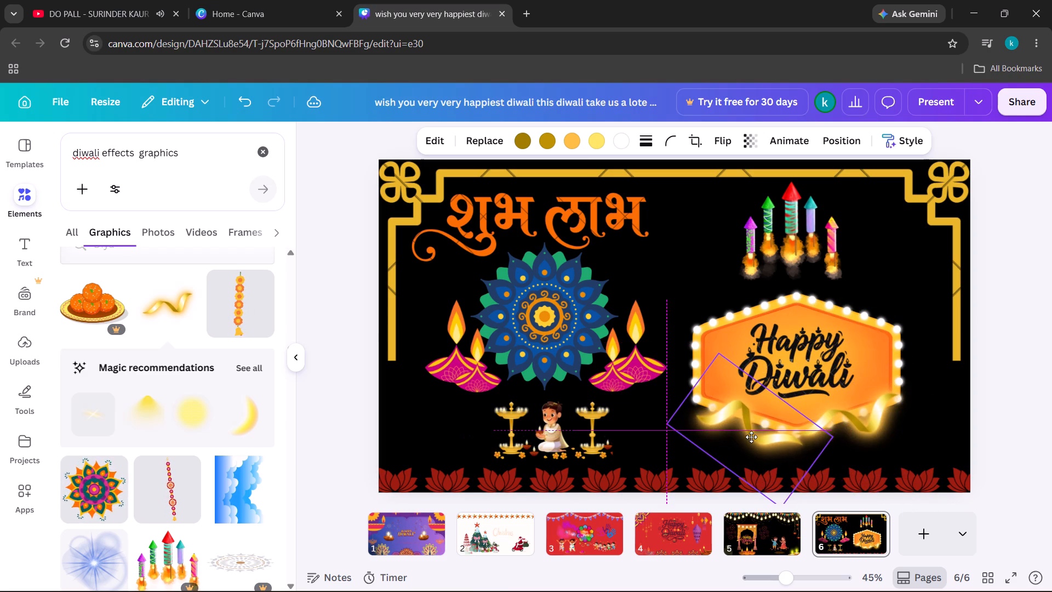
drag(751, 437, 757, 430)
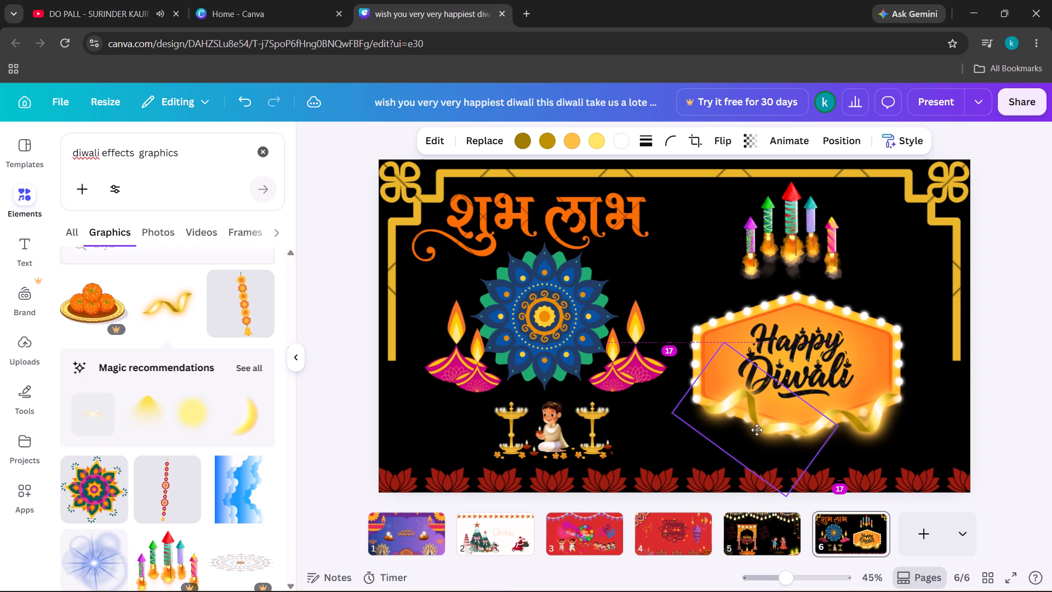
drag(757, 430, 757, 431)
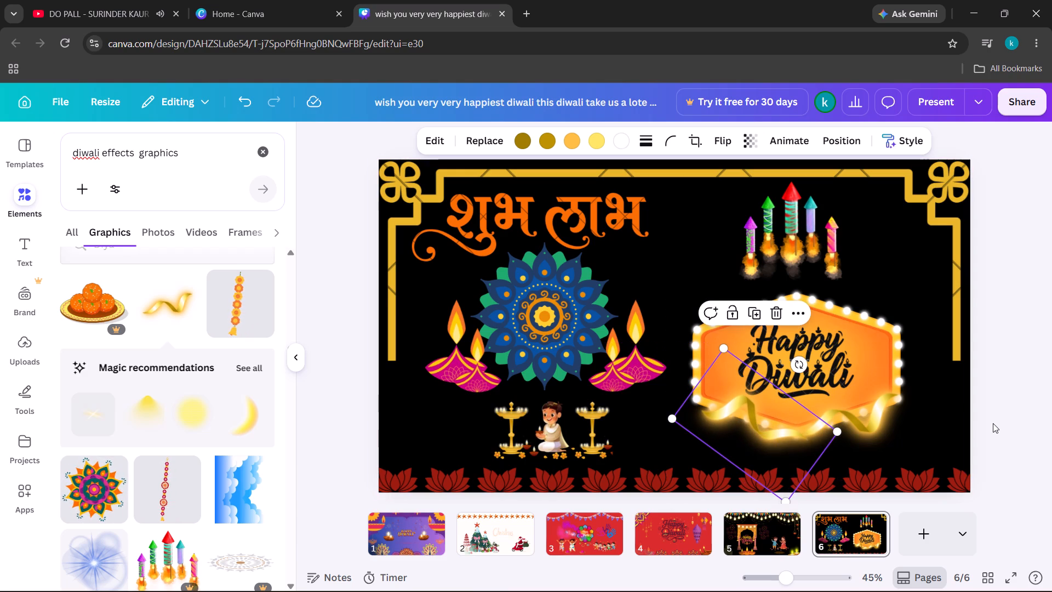
click(995, 423)
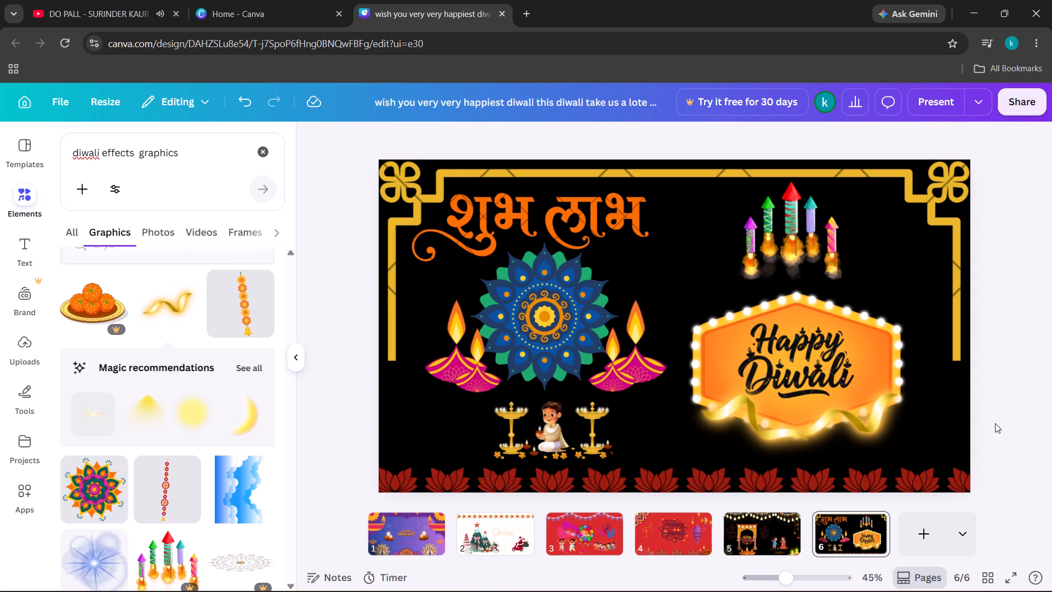
Rotate the left gold ribbon to about 53° and fit it against the orange sign's lower-left edge.
click(758, 435)
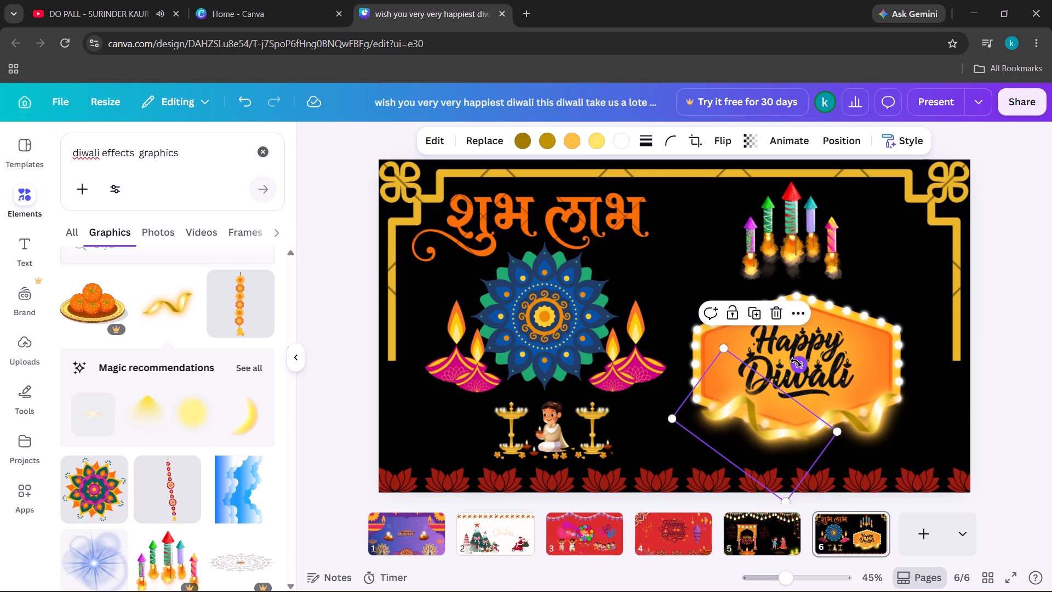
drag(796, 362, 738, 444)
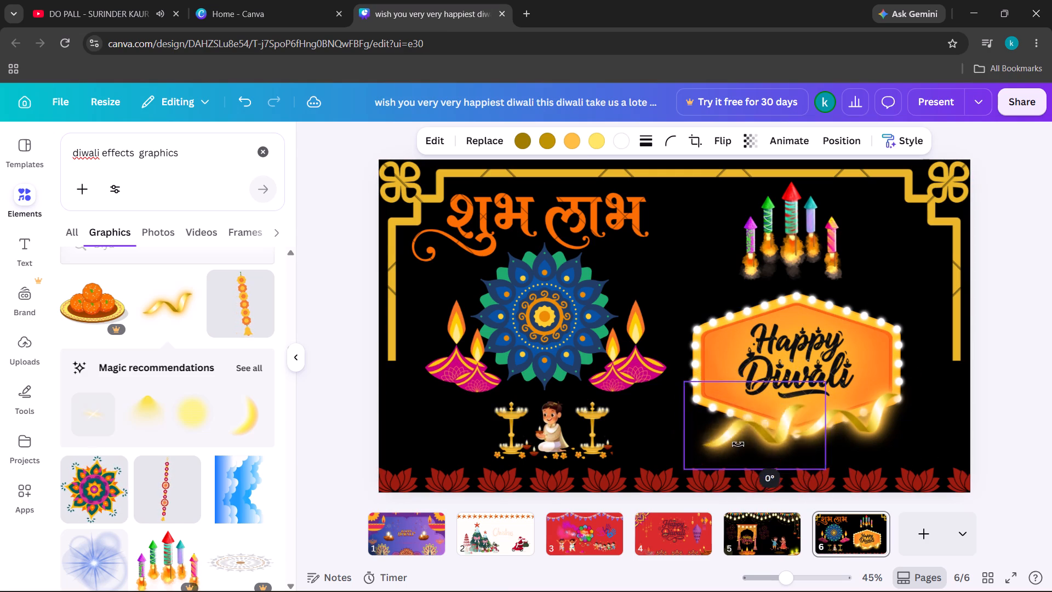
drag(738, 444, 785, 425)
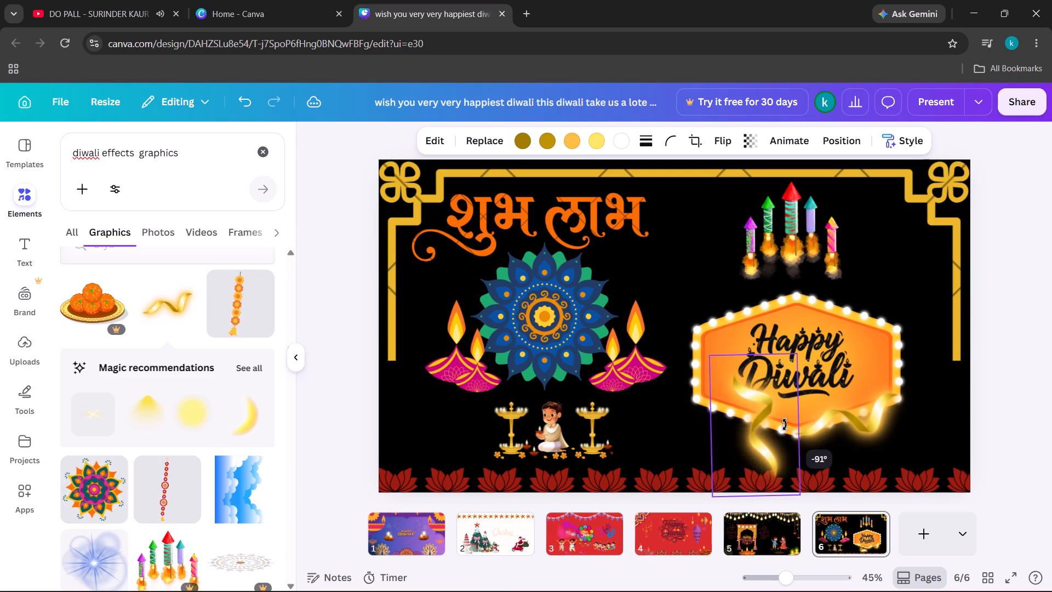
drag(785, 425, 741, 443)
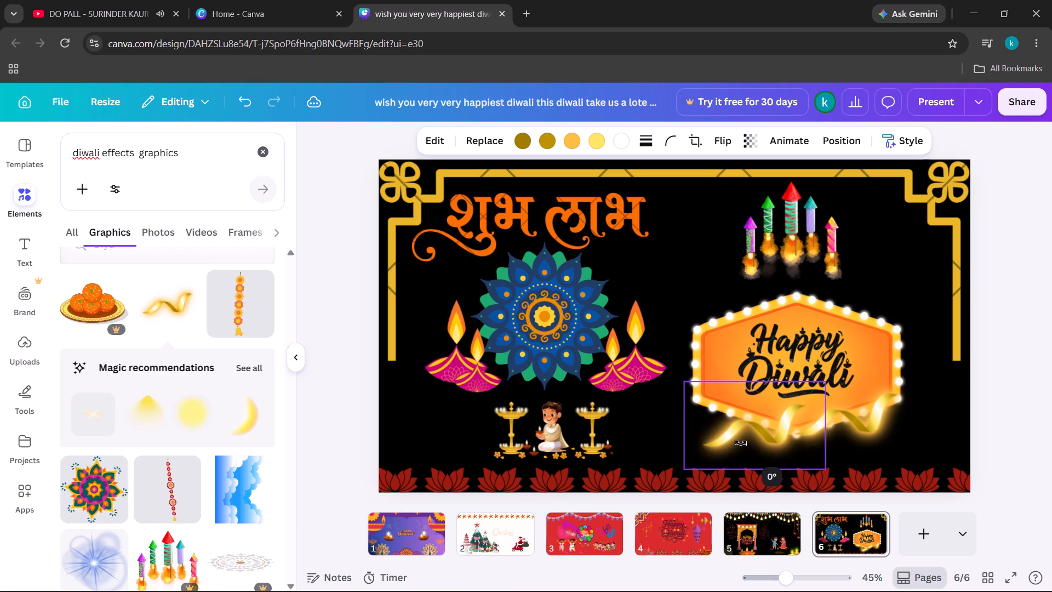
drag(741, 443, 734, 442)
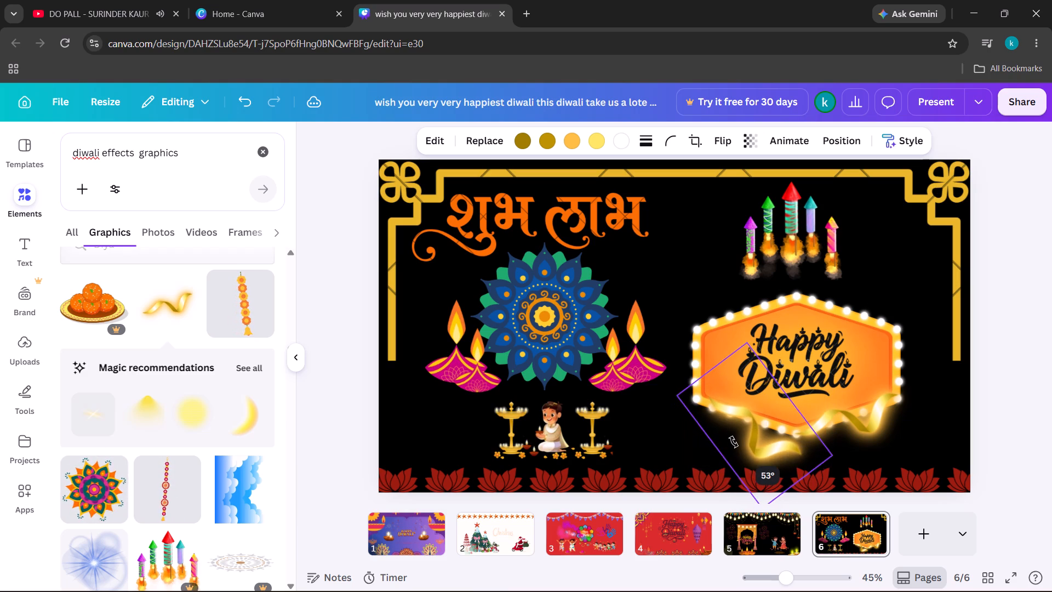
drag(734, 442, 735, 442)
drag(746, 420, 748, 414)
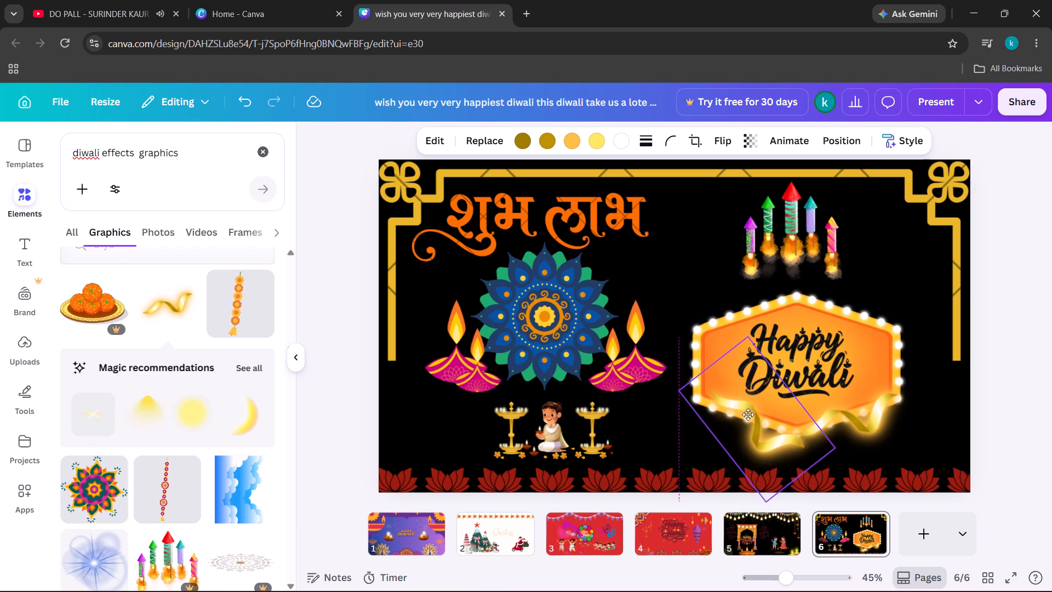
drag(748, 414, 745, 406)
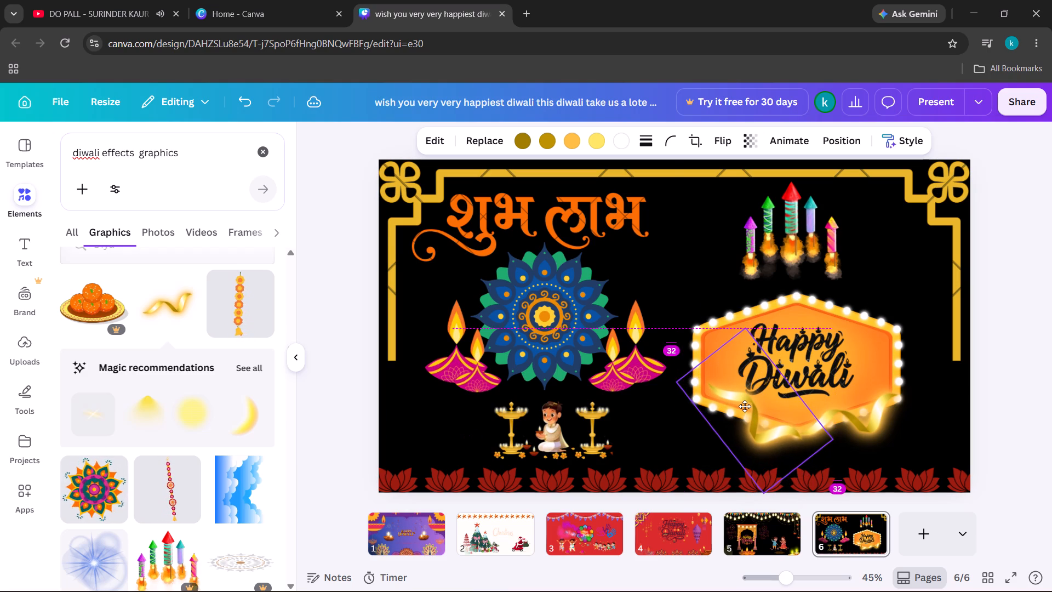
drag(745, 406, 743, 406)
click(1013, 408)
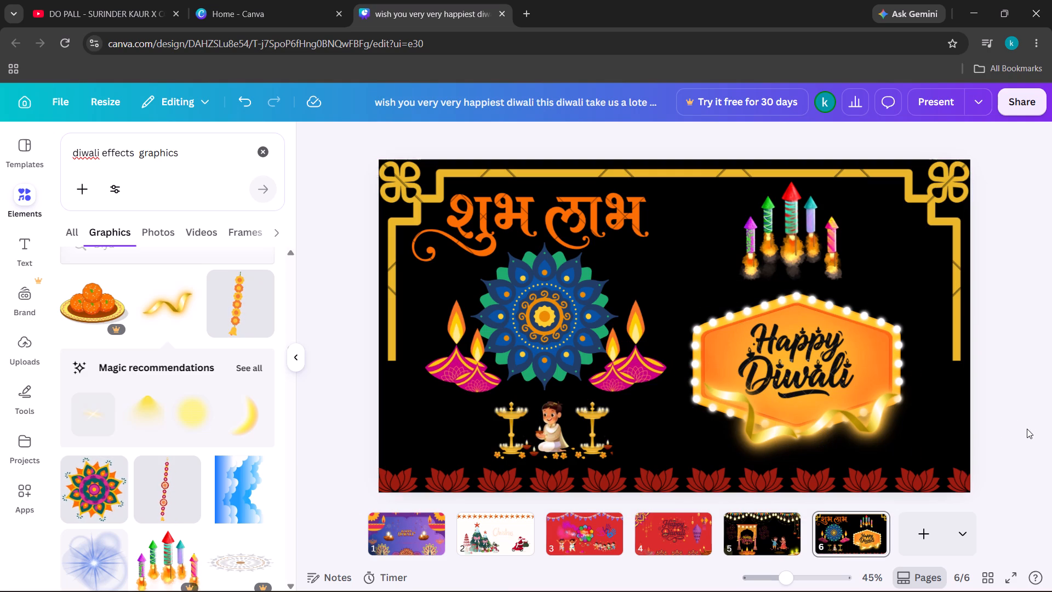
click(1002, 430)
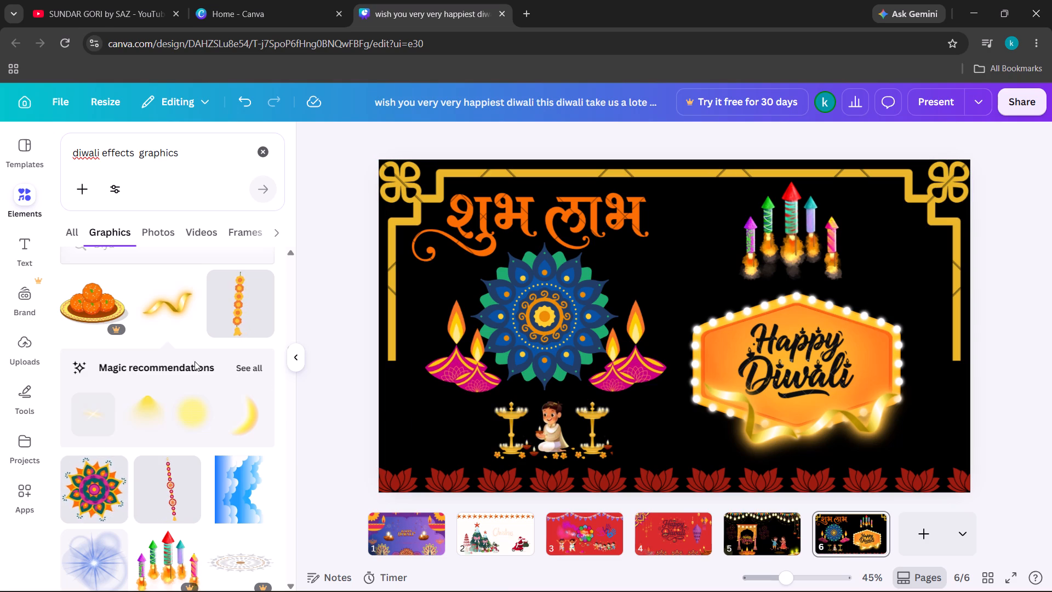
Add the yellow-and-blue spark burst from the Diwali effects graphics, shrink it and place it at the blue mandala's upper right.
scroll(195, 361, right, 4)
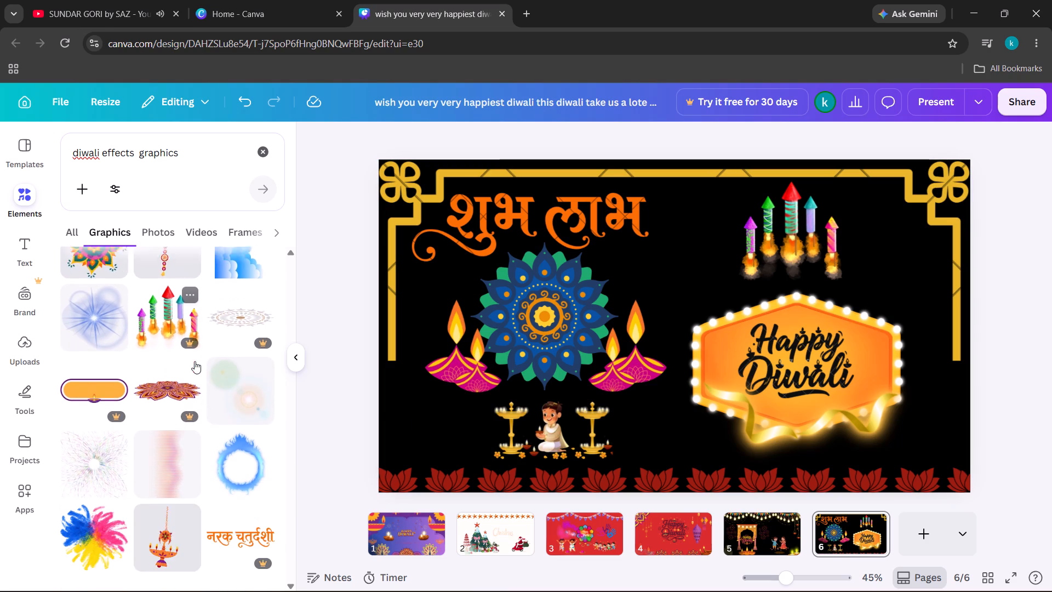
scroll(195, 361, right, 4)
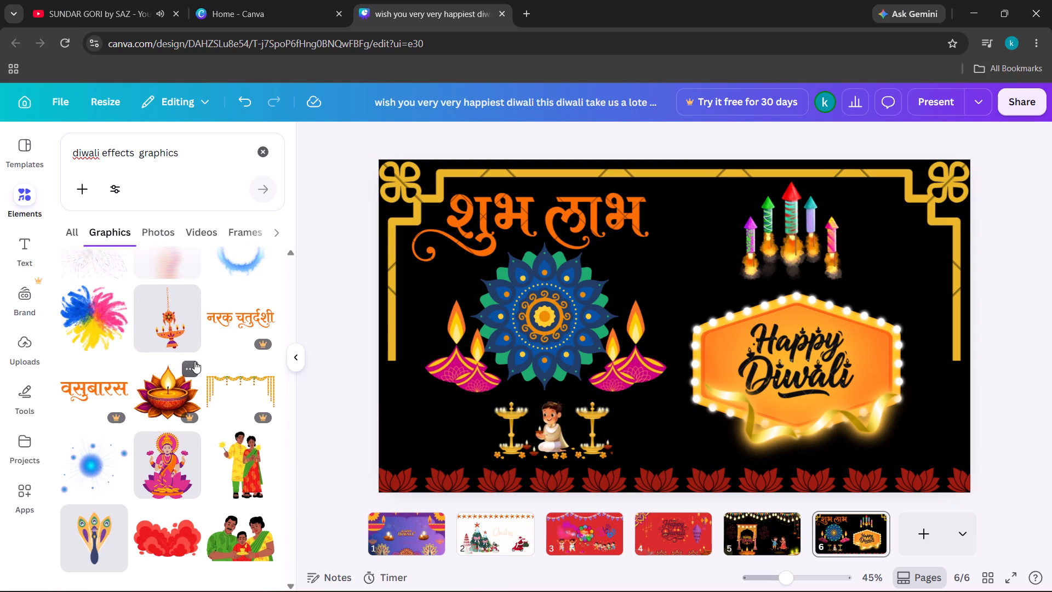
scroll(195, 361, right, 2)
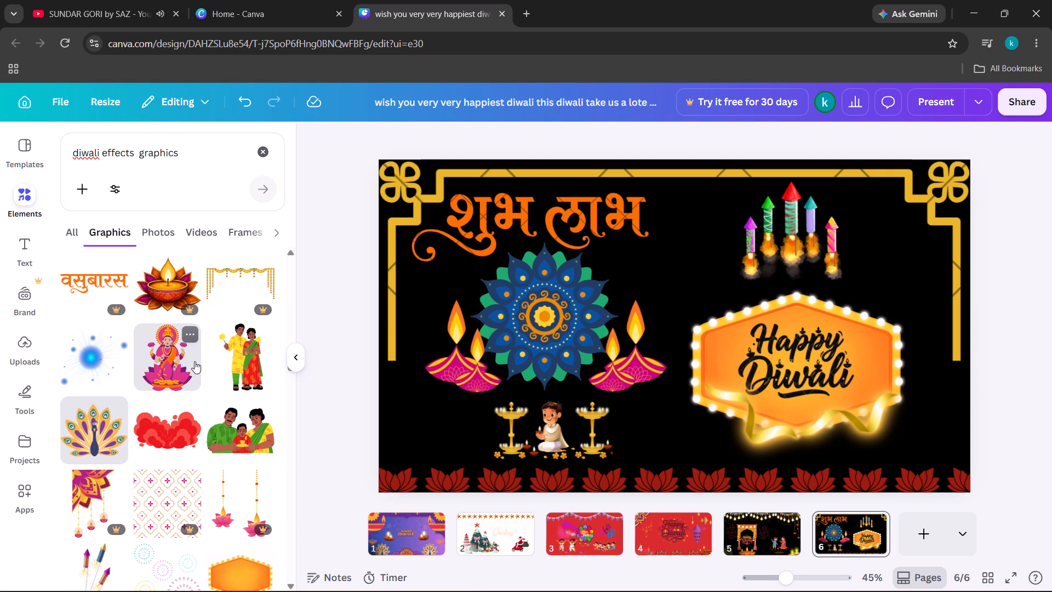
scroll(195, 361, right, 1)
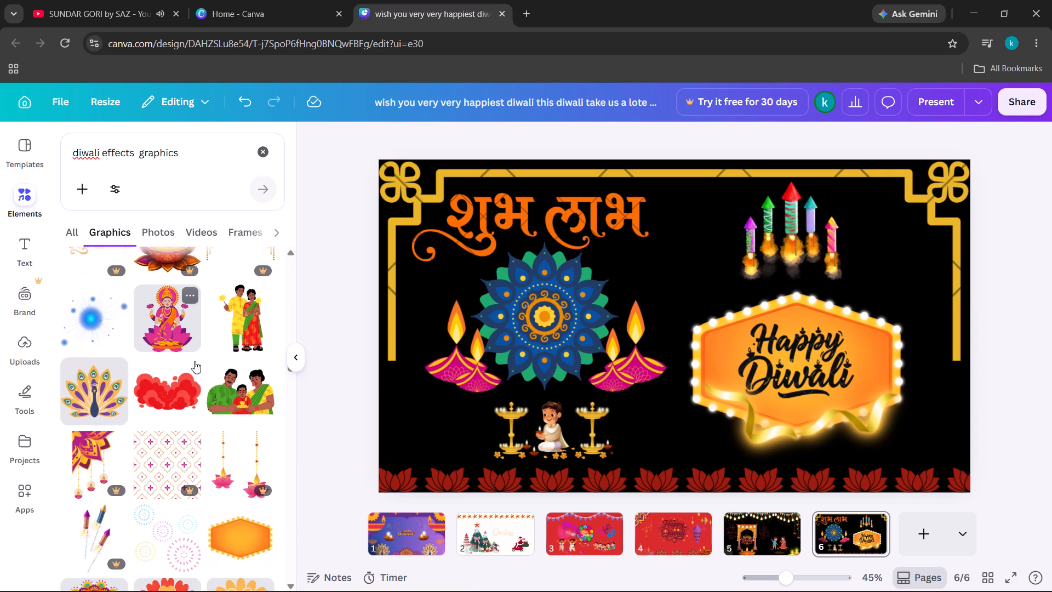
scroll(195, 361, right, 3)
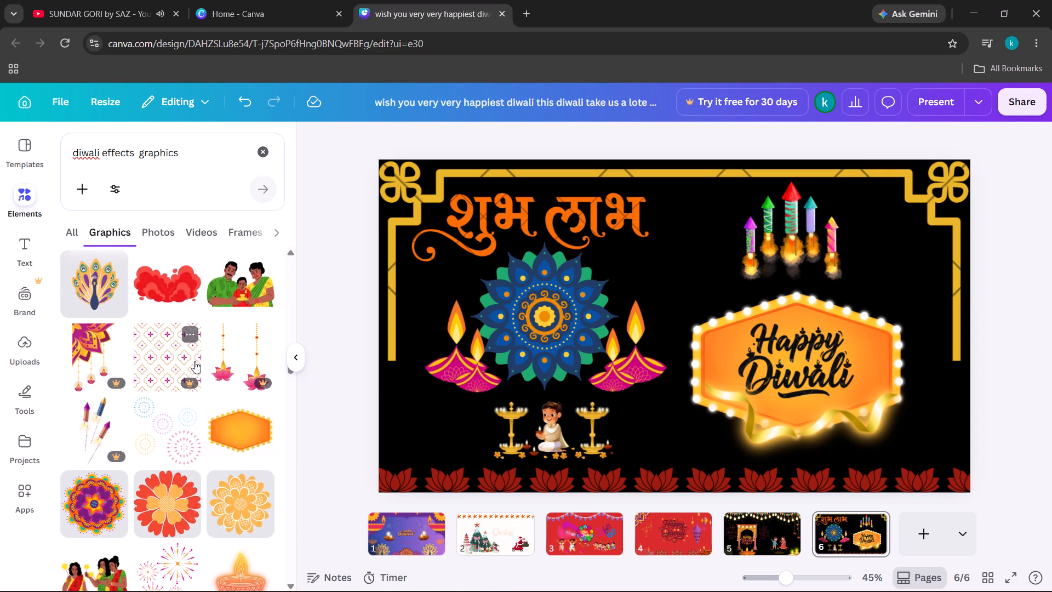
scroll(195, 361, down, 1)
scroll(195, 361, right, 2)
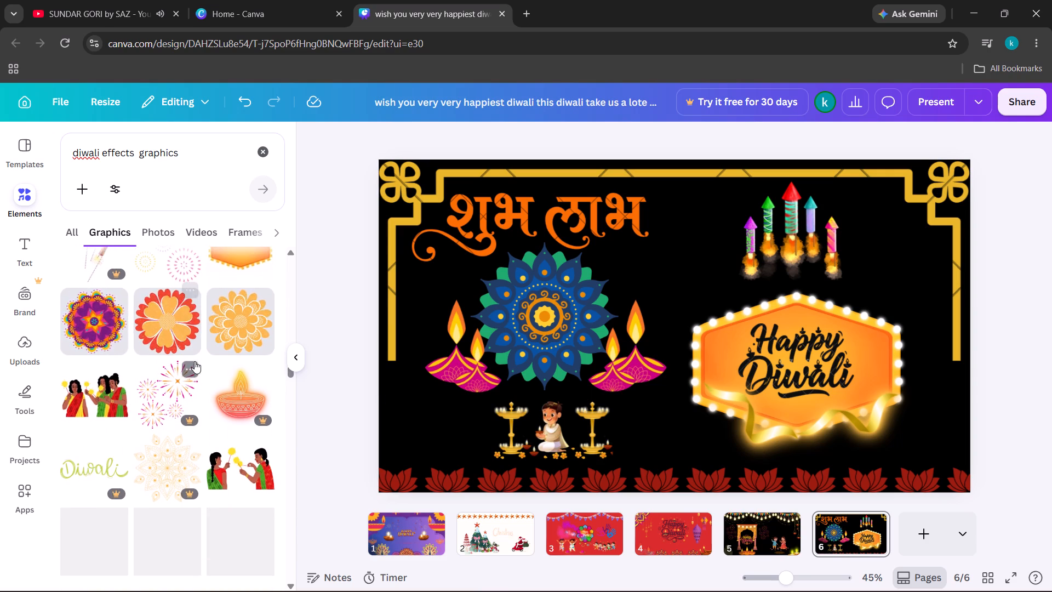
scroll(195, 361, down, 2)
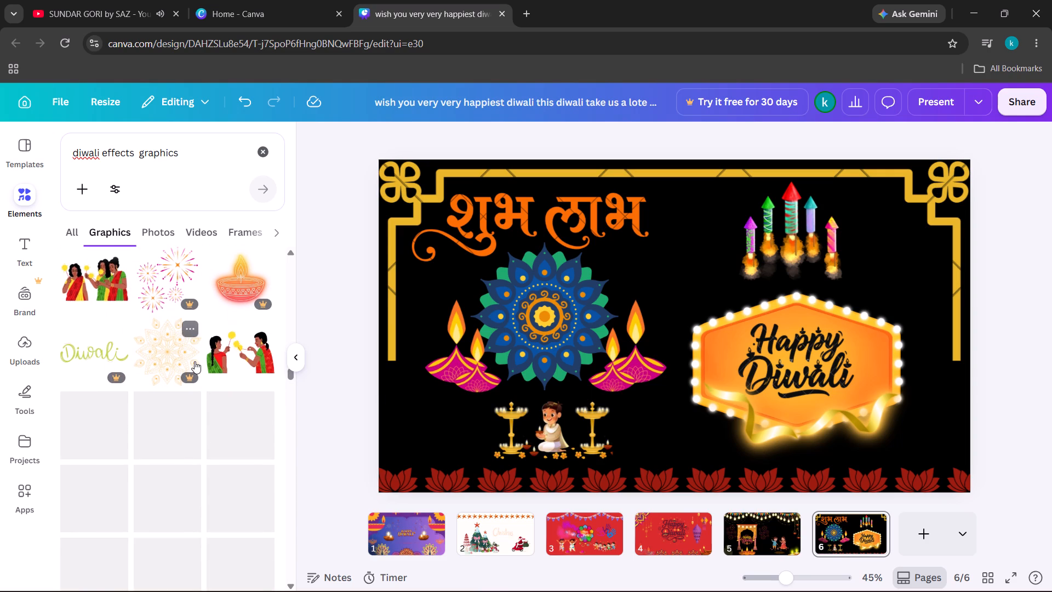
scroll(195, 361, down, 1)
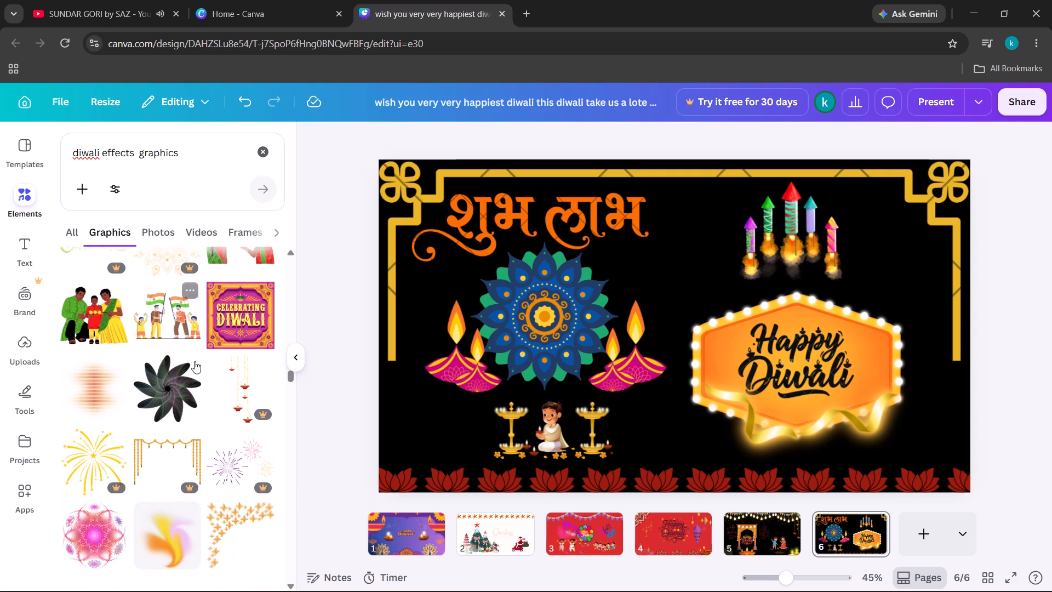
scroll(195, 361, down, 1)
scroll(195, 361, right, 2)
scroll(195, 361, down, 2)
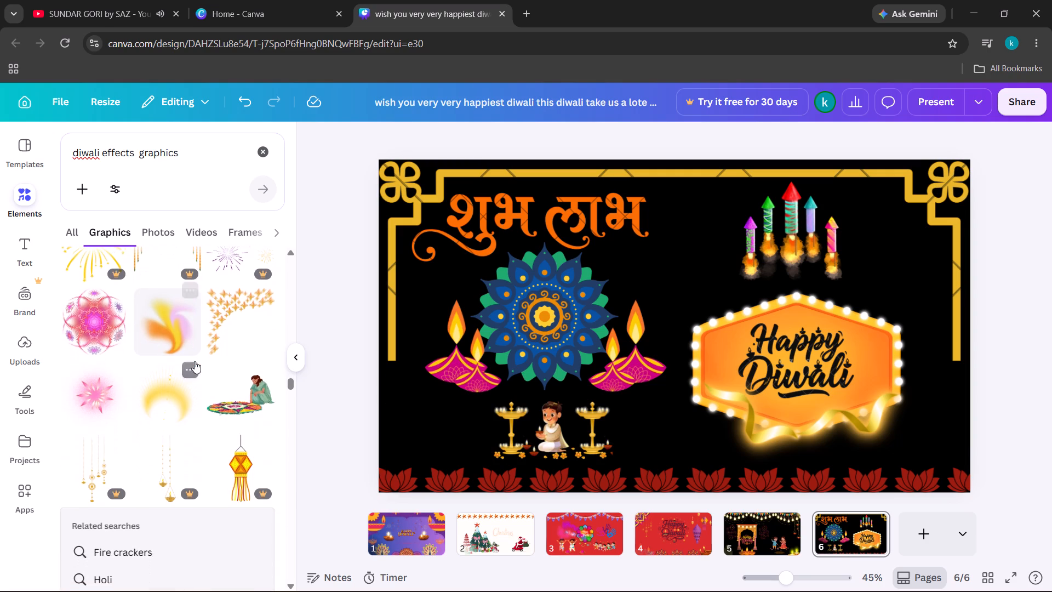
scroll(195, 361, right, 1)
scroll(195, 361, down, 1)
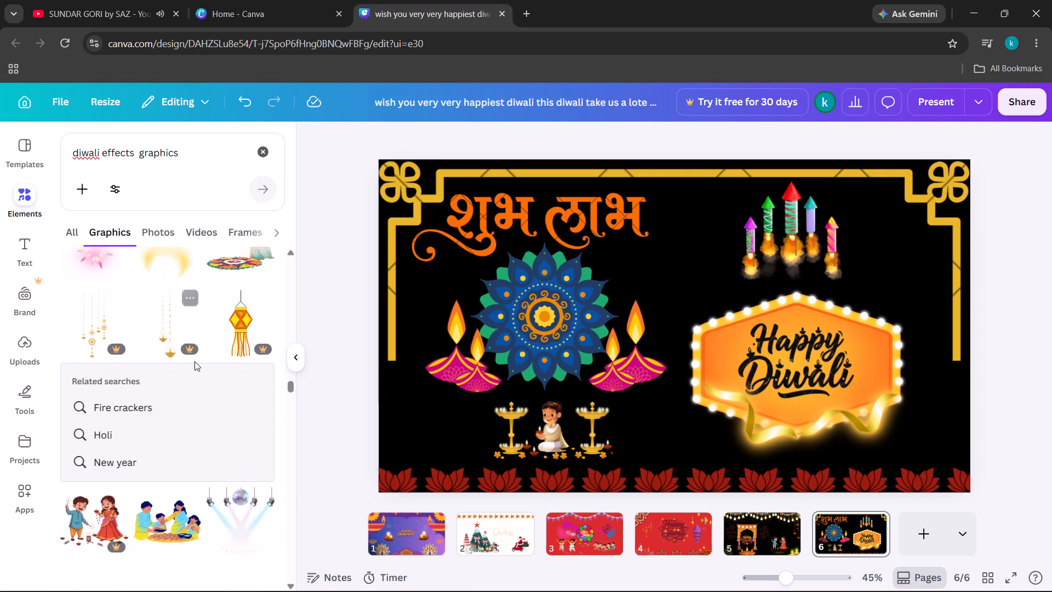
scroll(195, 361, down, 1)
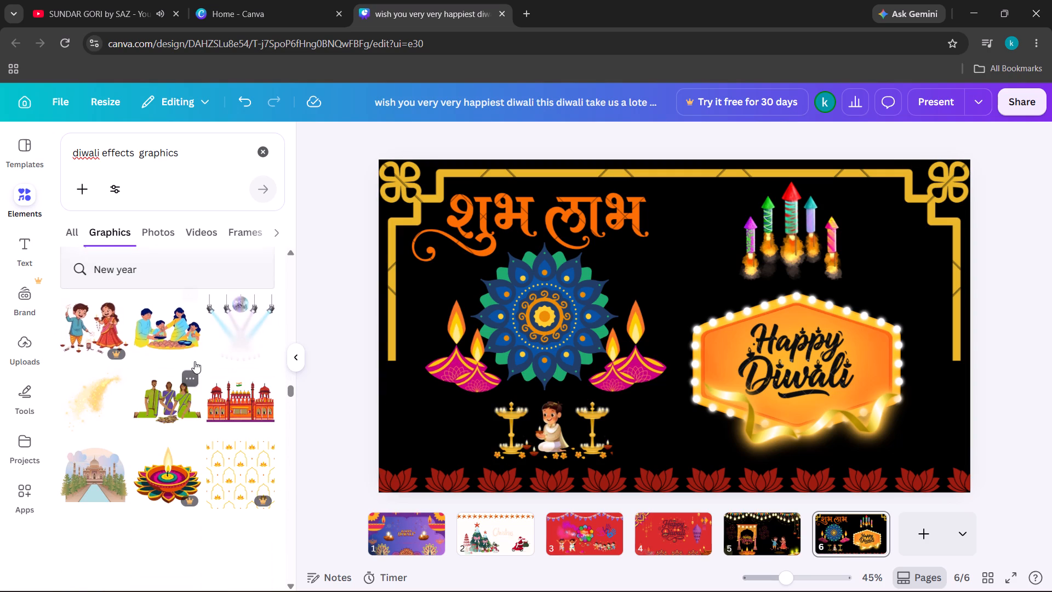
scroll(195, 361, down, 3)
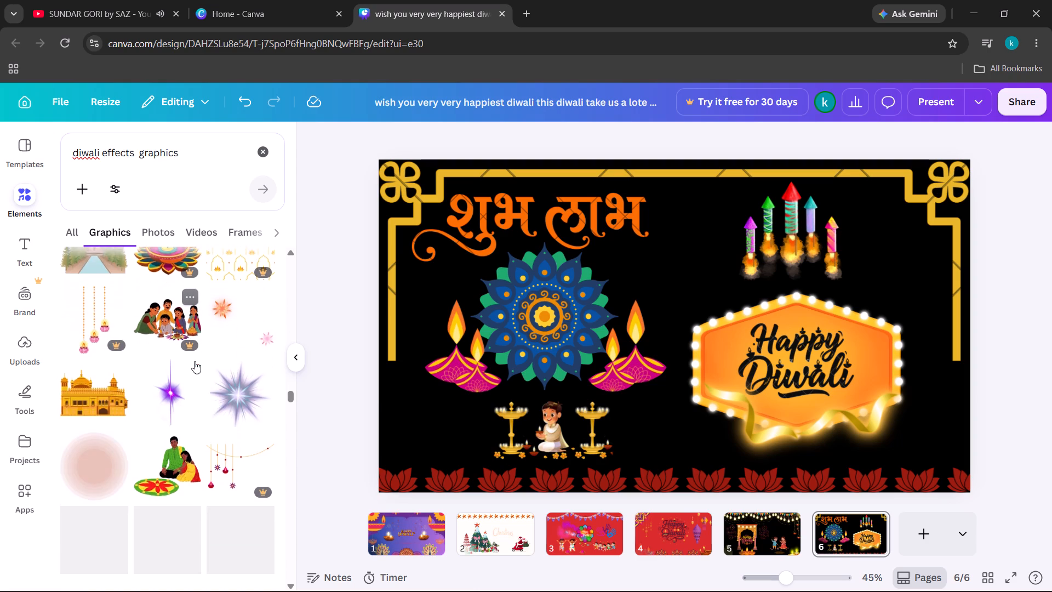
scroll(195, 361, down, 1)
scroll(195, 361, right, 2)
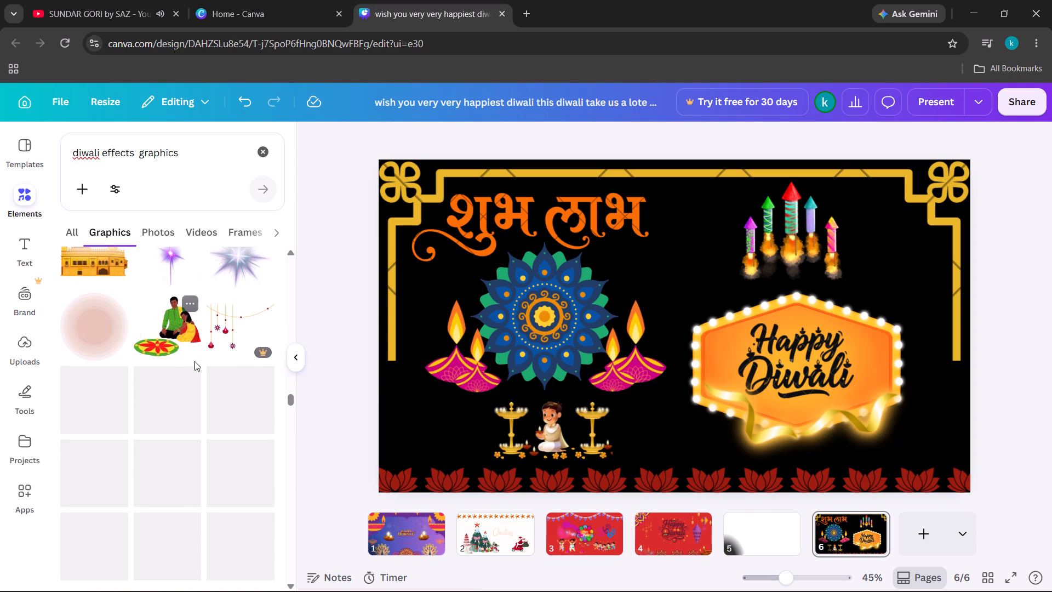
scroll(195, 361, down, 1)
scroll(195, 361, right, 1)
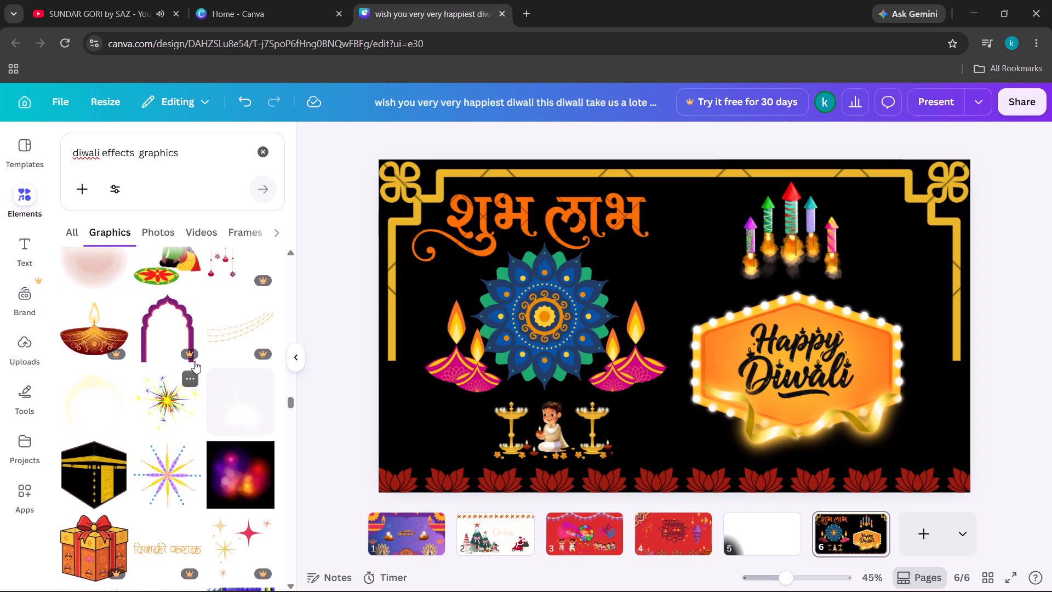
scroll(195, 361, right, 1)
click(168, 381)
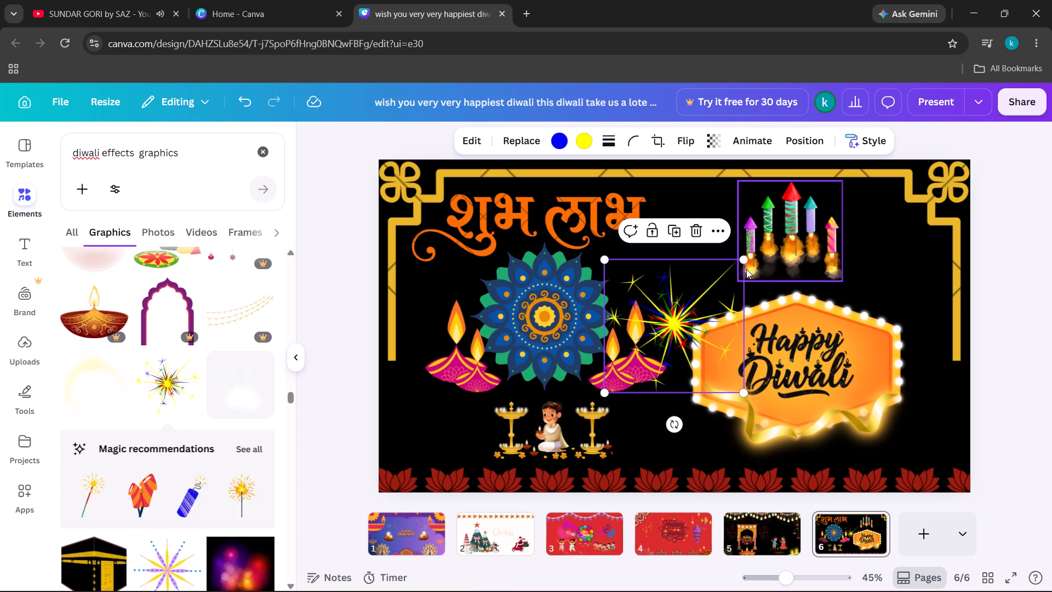
drag(739, 260, 620, 332)
drag(620, 374, 620, 373)
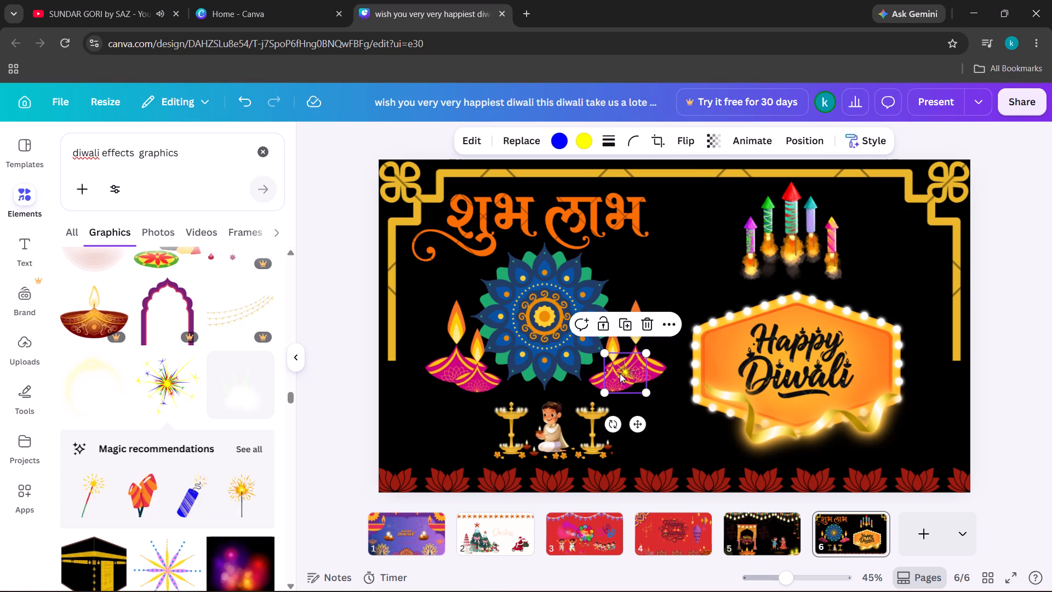
drag(620, 373, 643, 262)
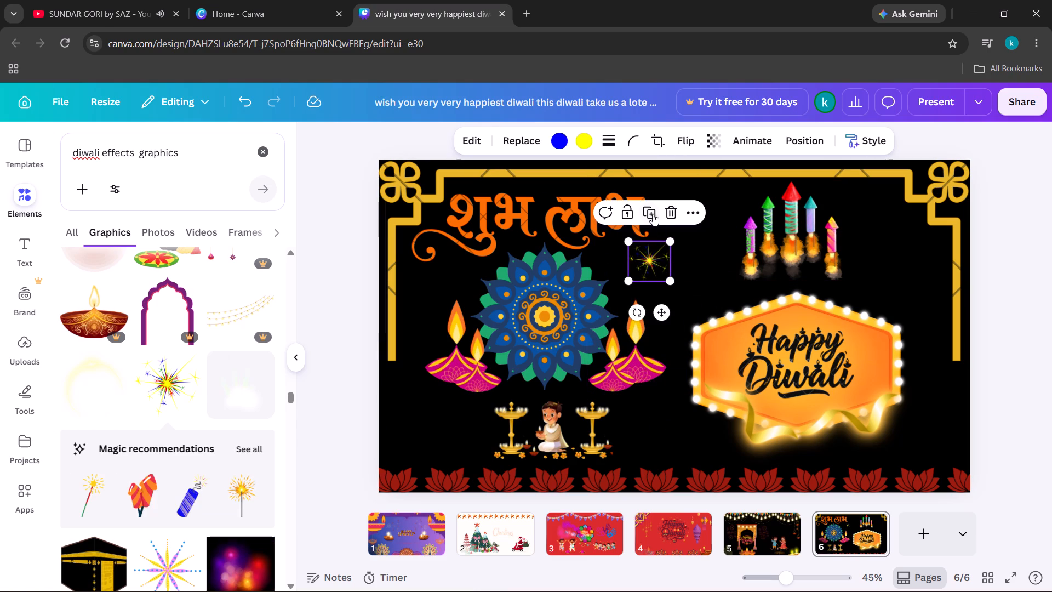
Duplicate the spark burst twice and place both copies staggered at the blue mandala's upper left, below the orange lettering.
click(652, 213)
drag(654, 262, 460, 260)
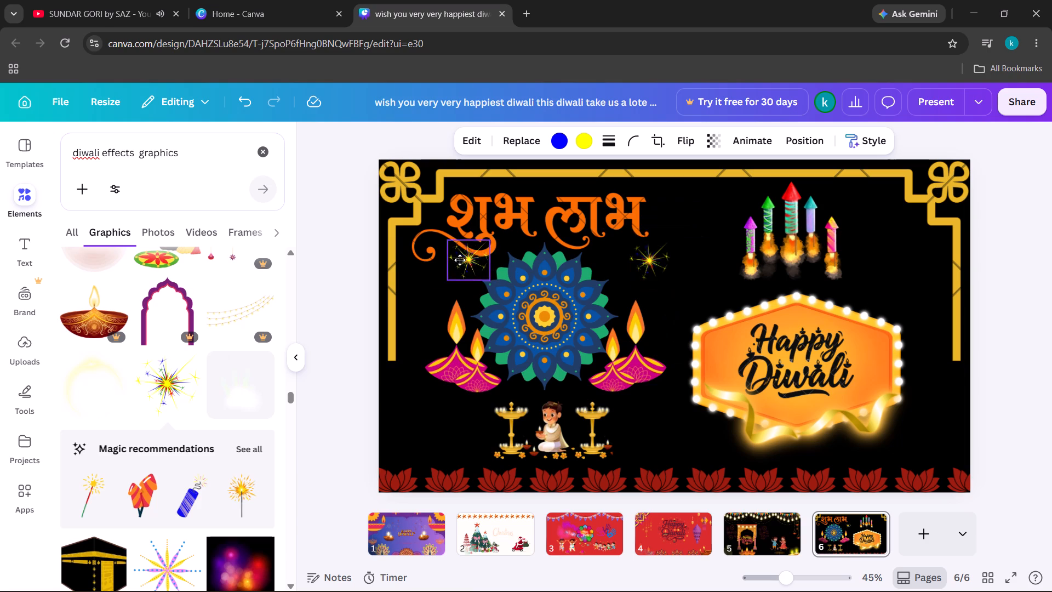
drag(460, 260, 454, 263)
click(453, 213)
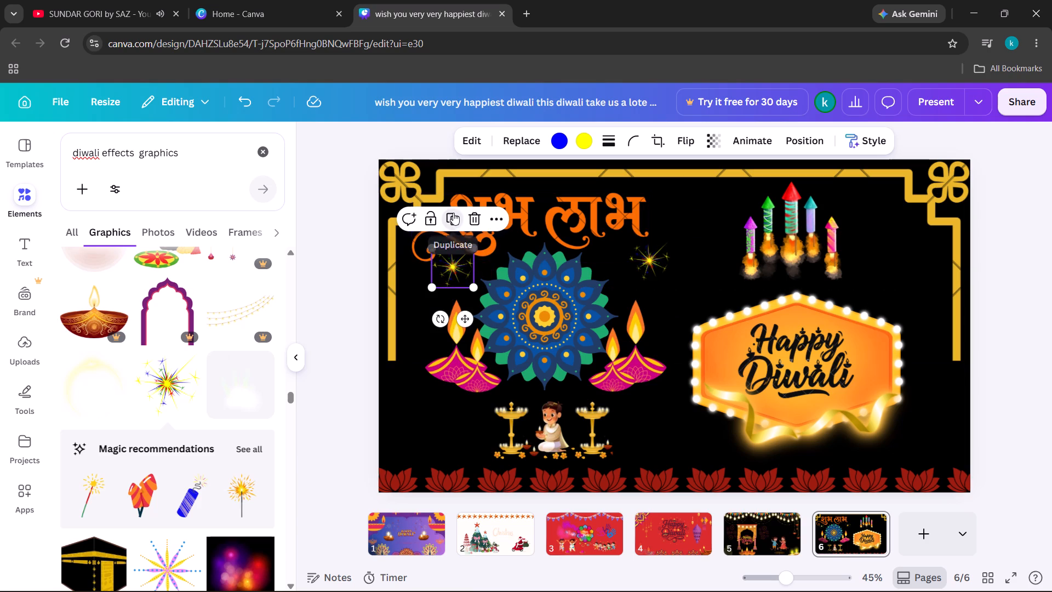
drag(453, 277, 426, 283)
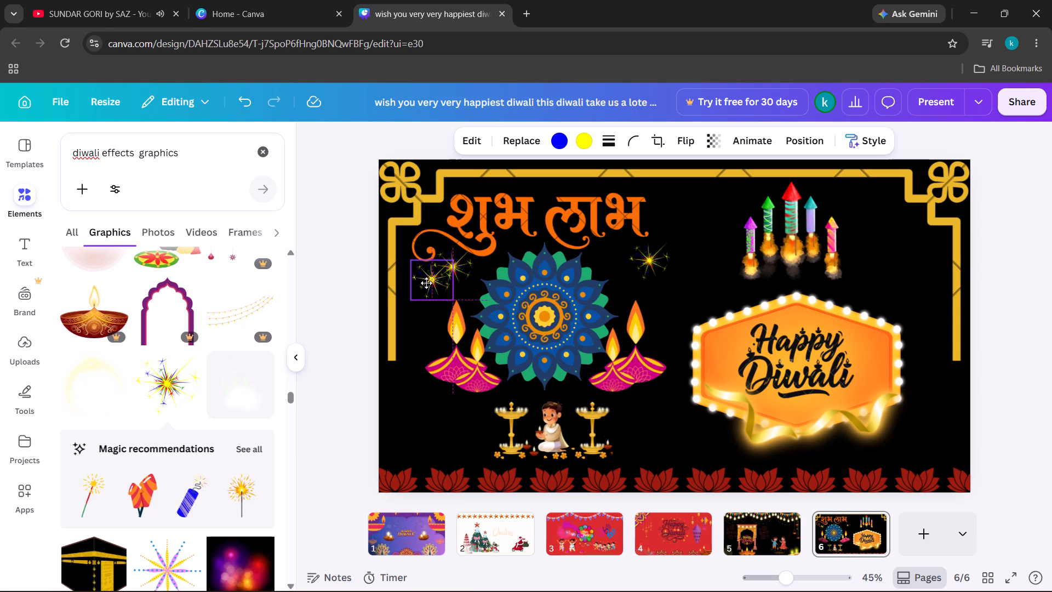
drag(426, 283, 421, 287)
Duplicate the spark burst once more and arrange the copy and the original as a staggered pair at the mandala's upper right.
click(424, 240)
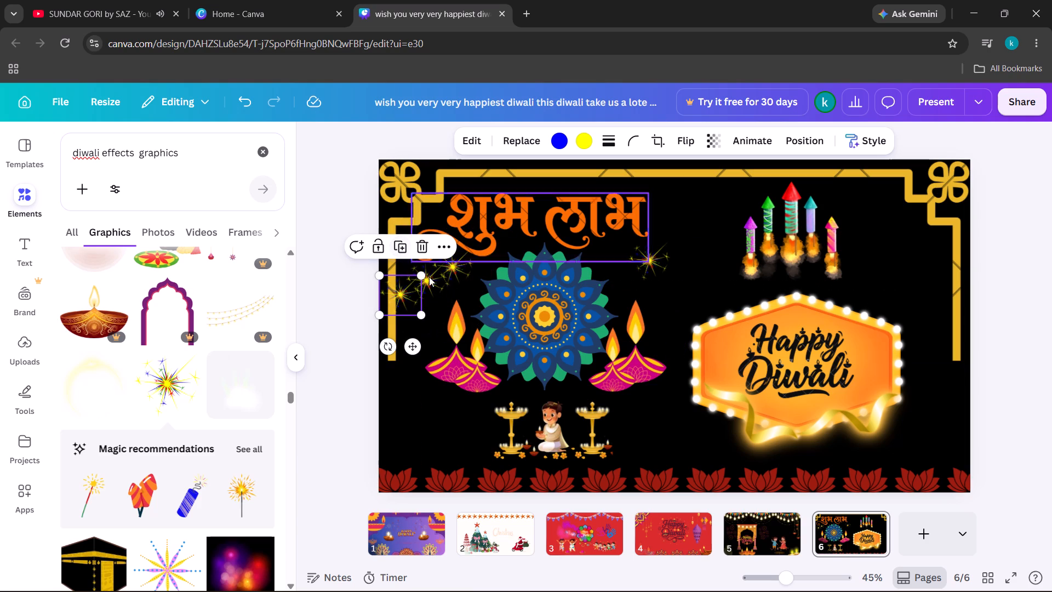
drag(401, 295, 630, 281)
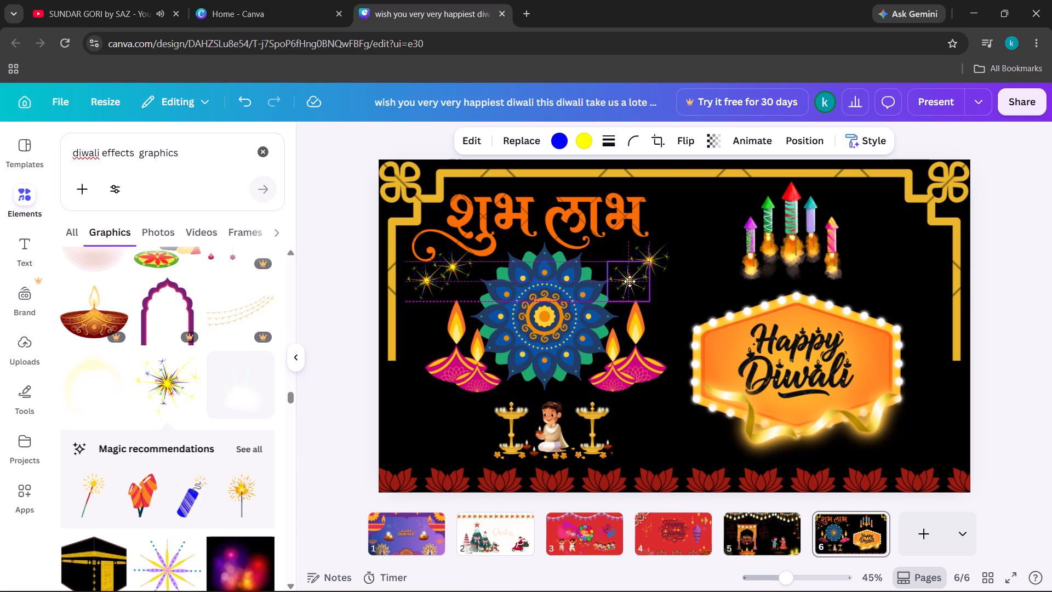
drag(630, 281, 654, 283)
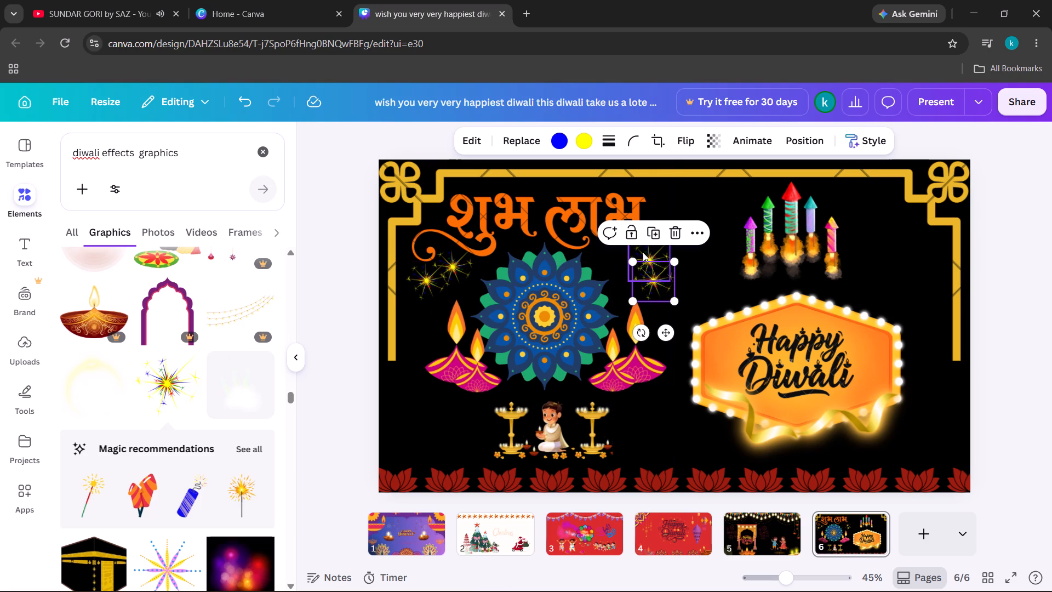
drag(643, 252, 626, 253)
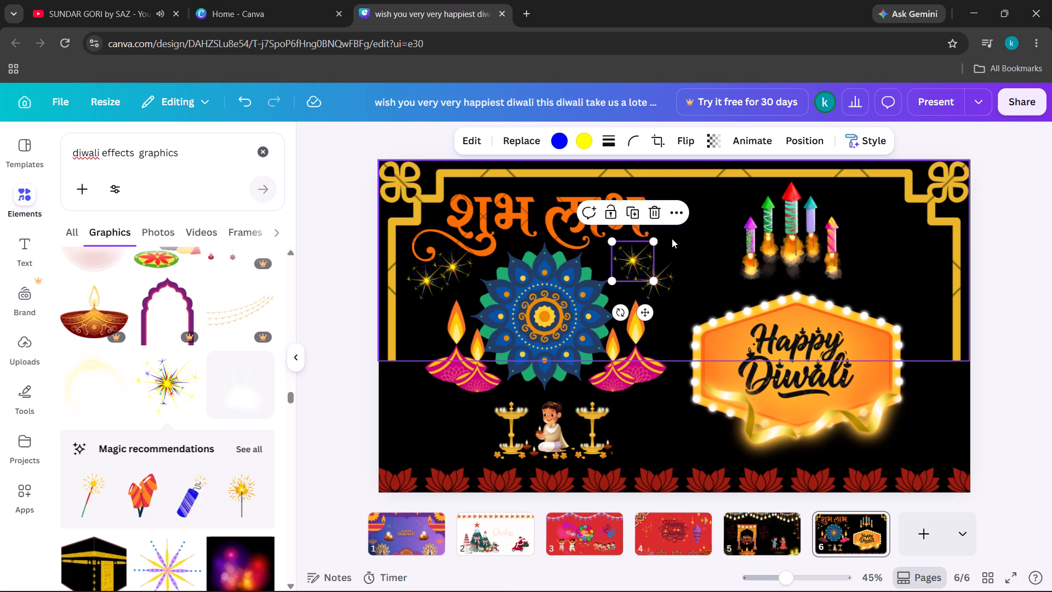
click(672, 238)
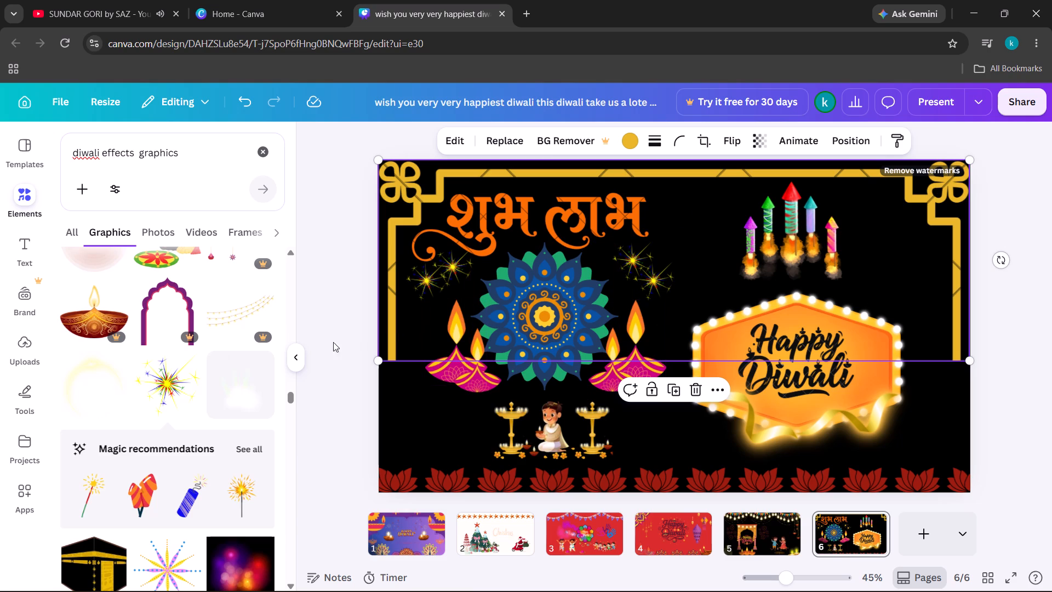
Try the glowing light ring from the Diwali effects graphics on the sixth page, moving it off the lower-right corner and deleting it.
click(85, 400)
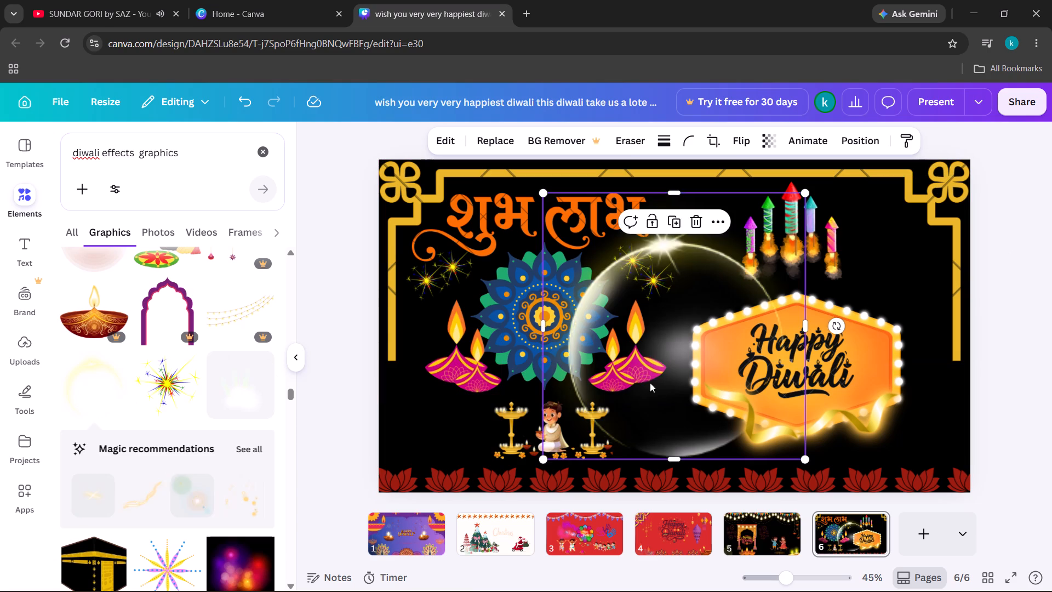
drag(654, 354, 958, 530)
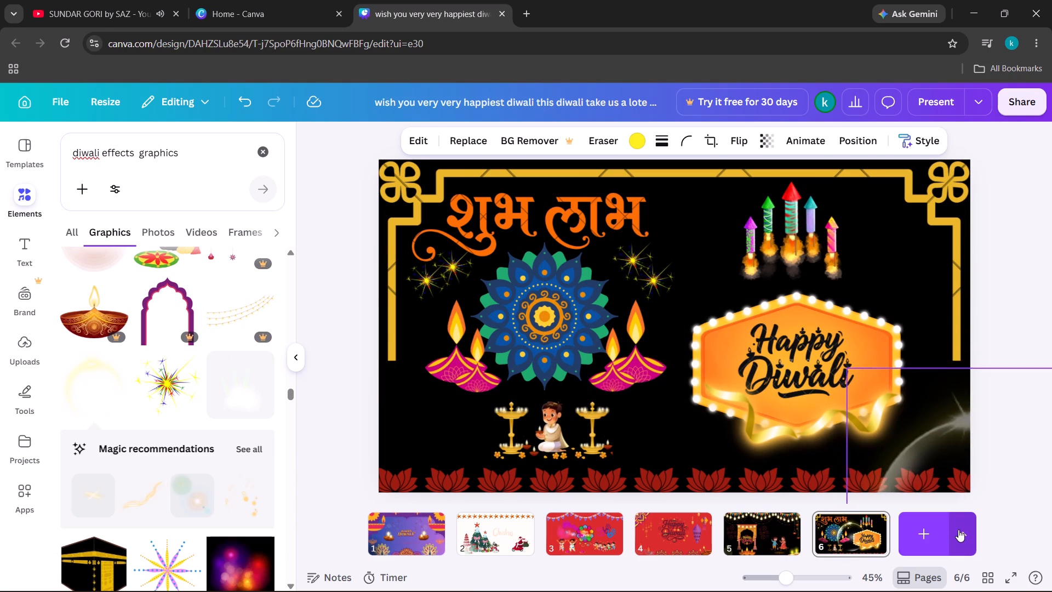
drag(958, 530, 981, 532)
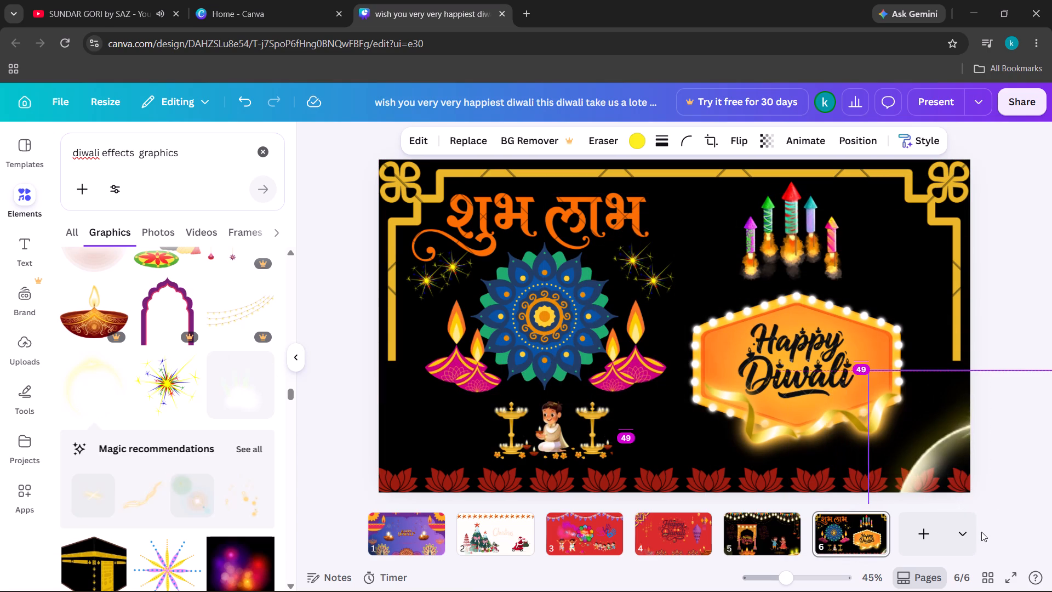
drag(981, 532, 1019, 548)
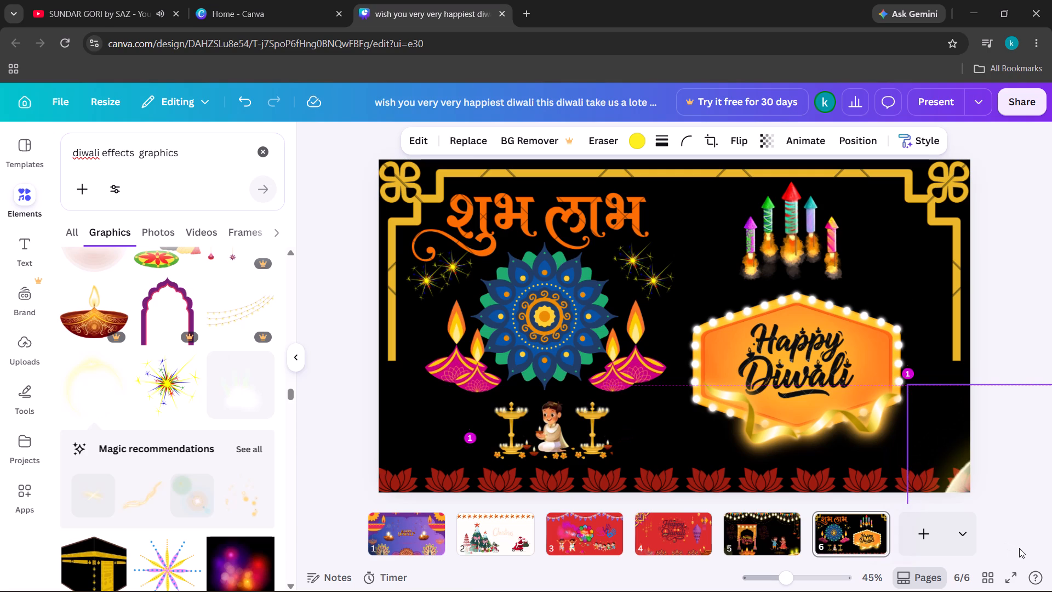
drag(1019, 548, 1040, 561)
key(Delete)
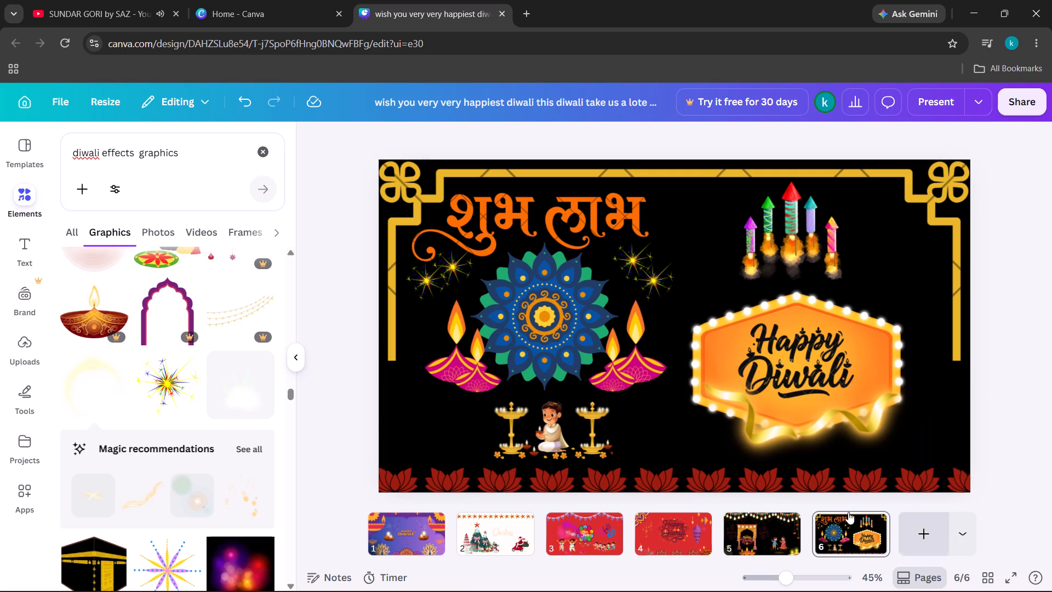
Browse further through the Diwali effects graphics for another decoration that suits the black Diwali page.
scroll(186, 502, right, 1)
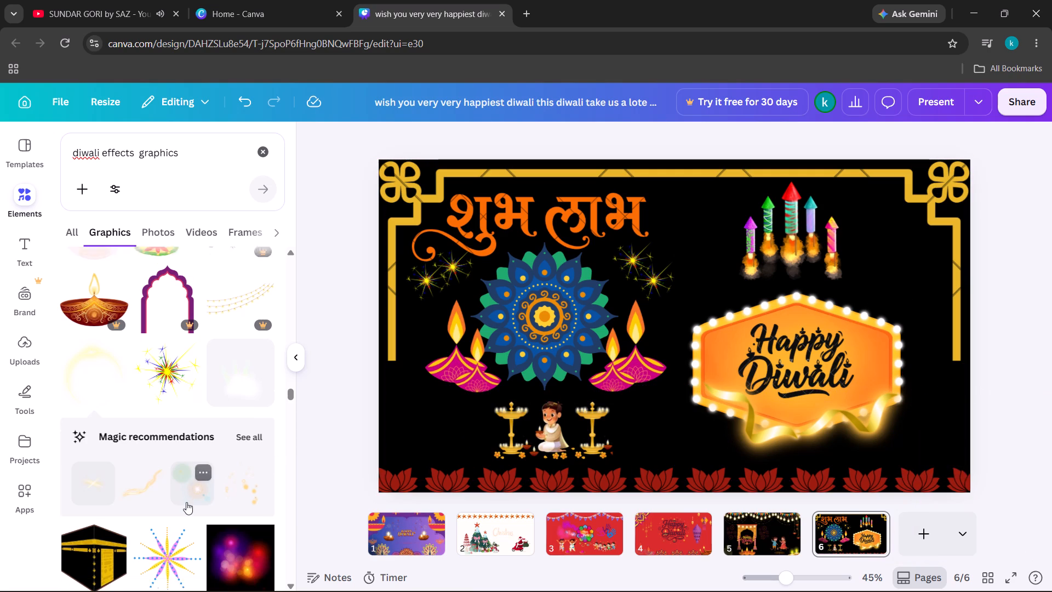
scroll(186, 502, right, 2)
scroll(186, 502, down, 1)
scroll(186, 502, right, 1)
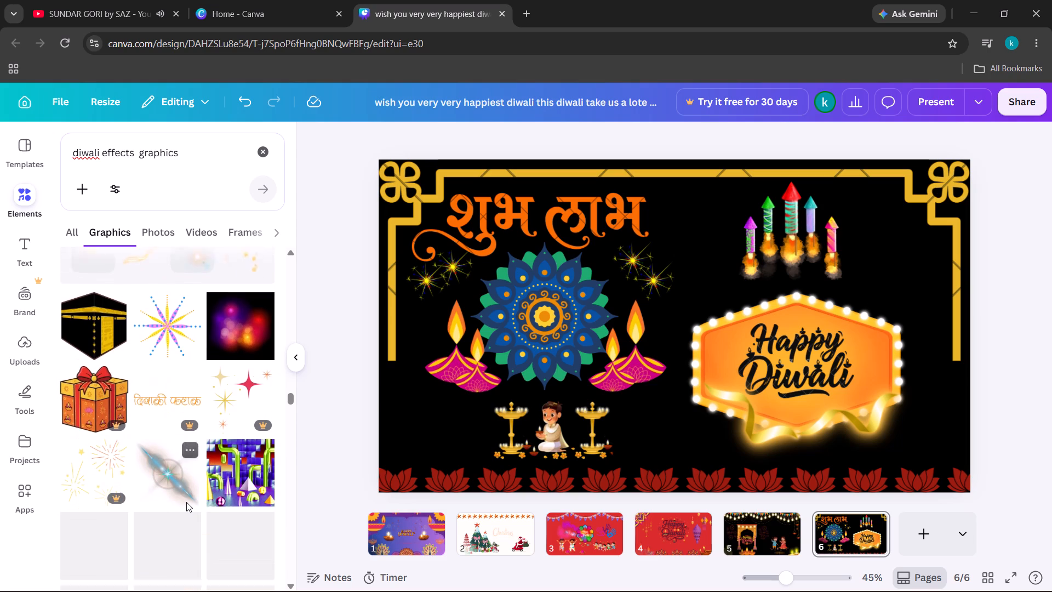
scroll(186, 502, right, 2)
scroll(186, 502, down, 1)
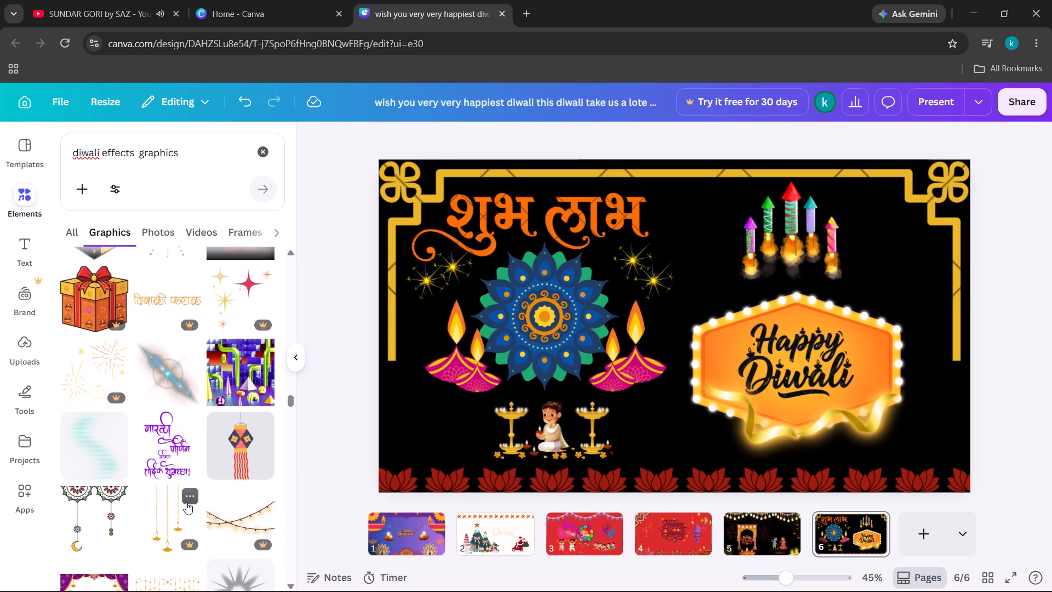
scroll(186, 502, down, 1)
scroll(186, 502, right, 1)
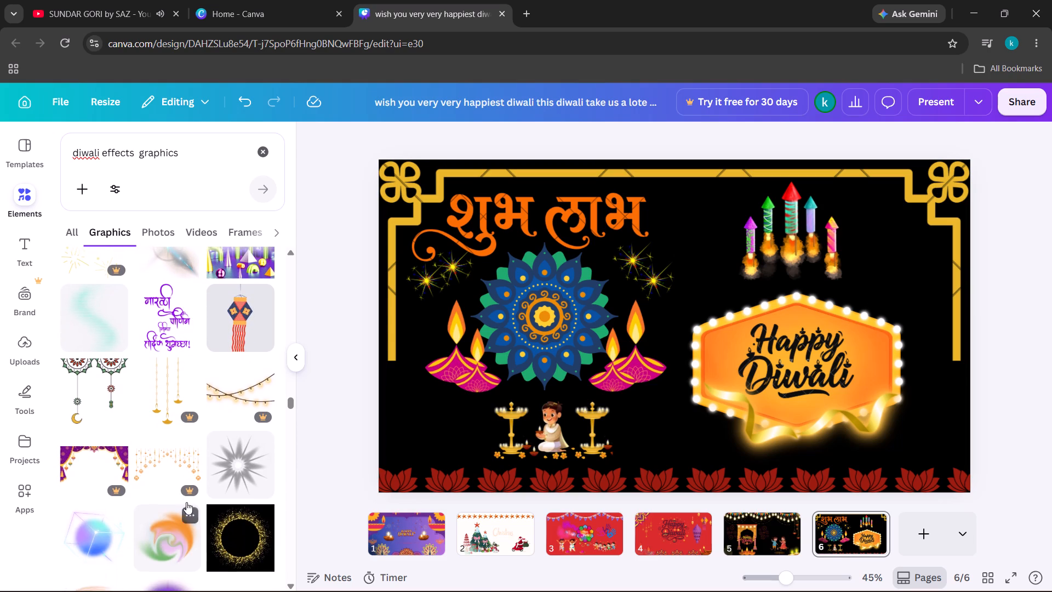
scroll(186, 502, down, 1)
scroll(186, 502, right, 1)
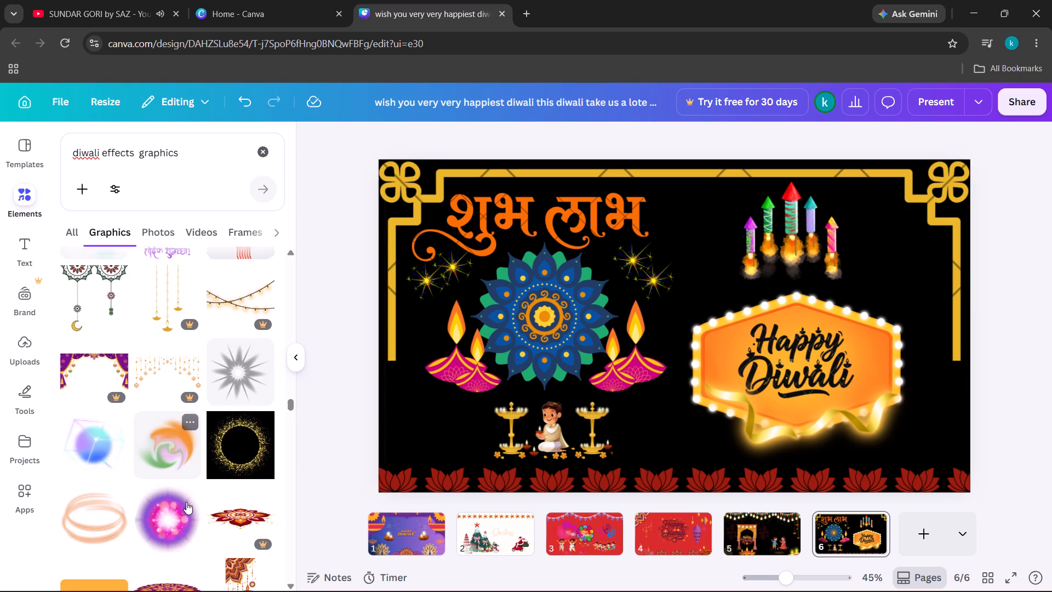
scroll(186, 502, right, 3)
scroll(186, 502, down, 1)
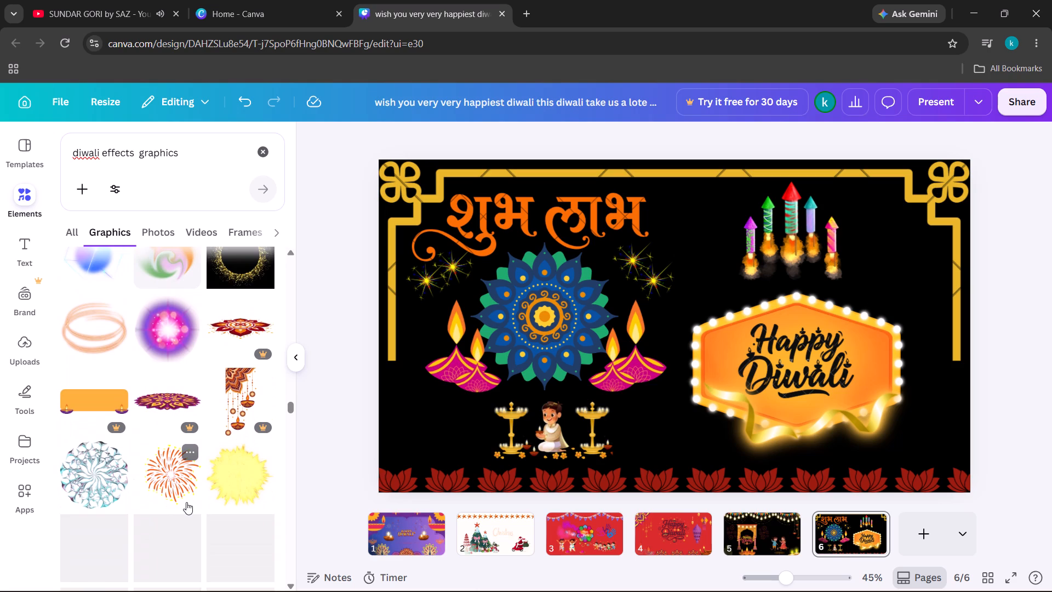
scroll(186, 502, down, 1)
scroll(186, 502, right, 1)
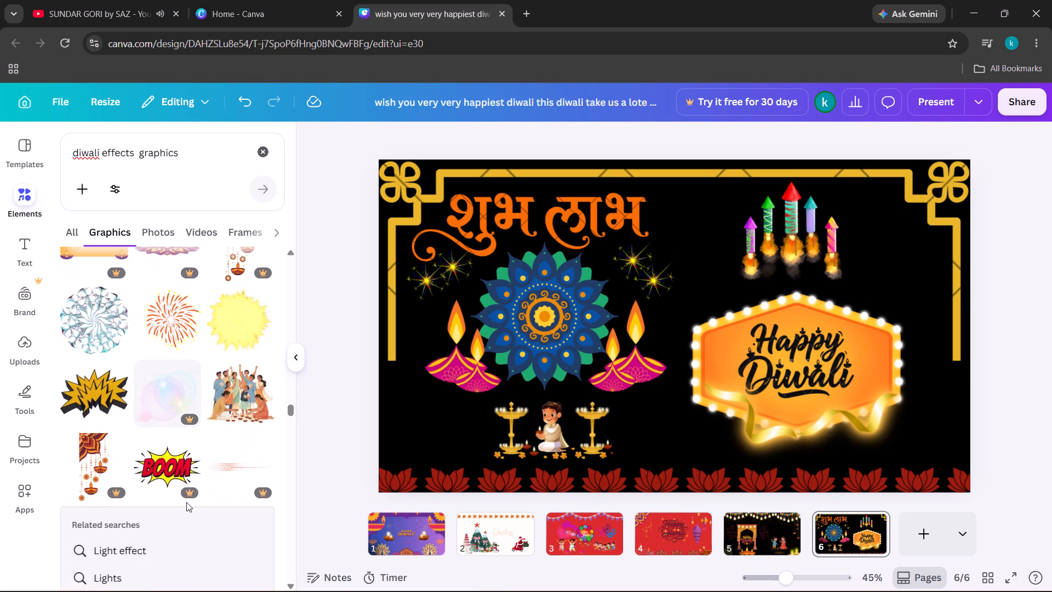
scroll(186, 502, down, 3)
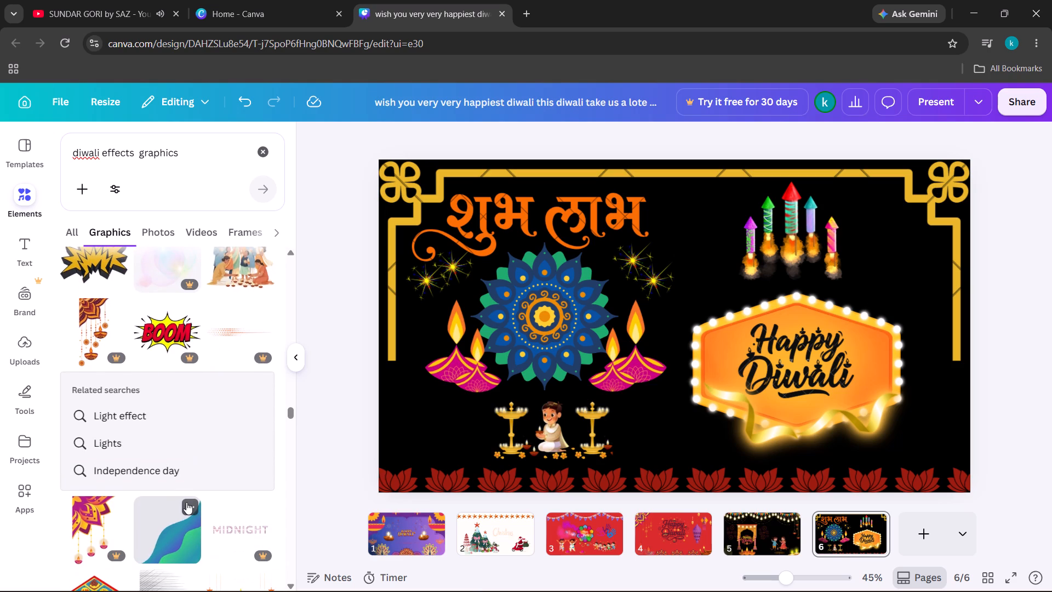
scroll(186, 502, right, 2)
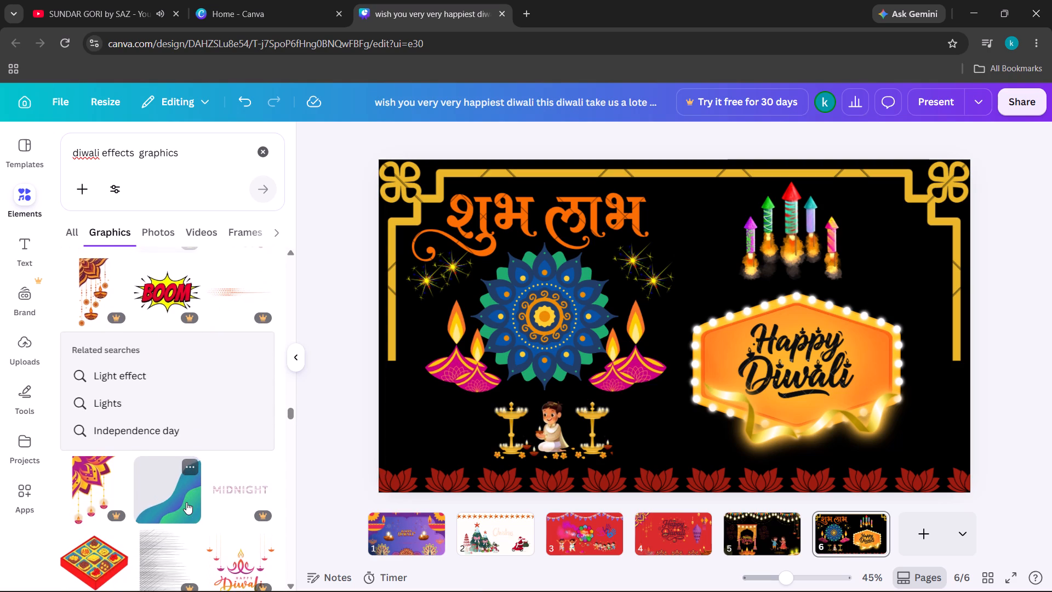
scroll(186, 502, right, 1)
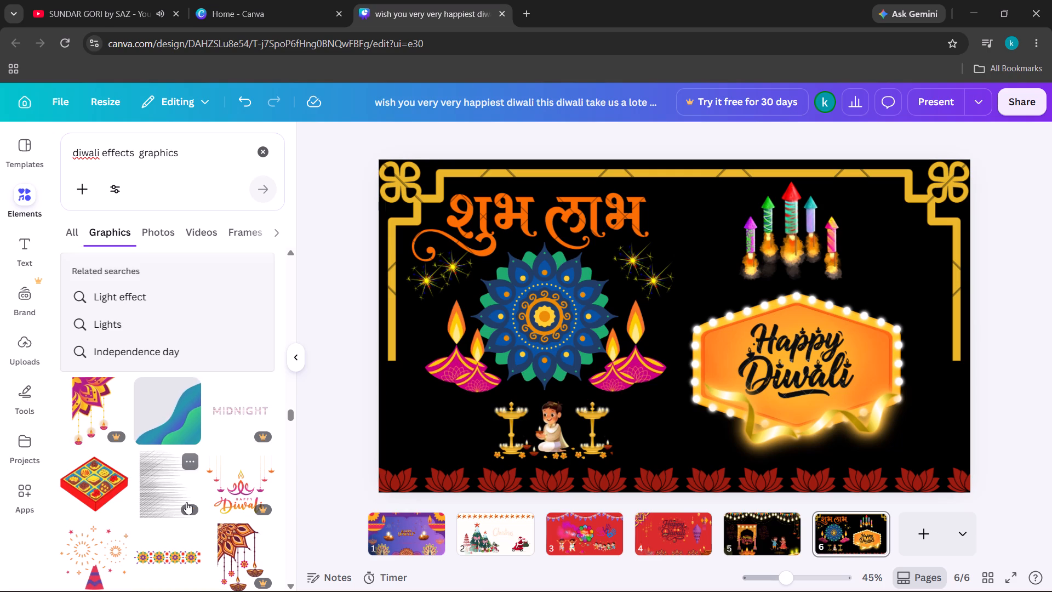
scroll(186, 502, down, 1)
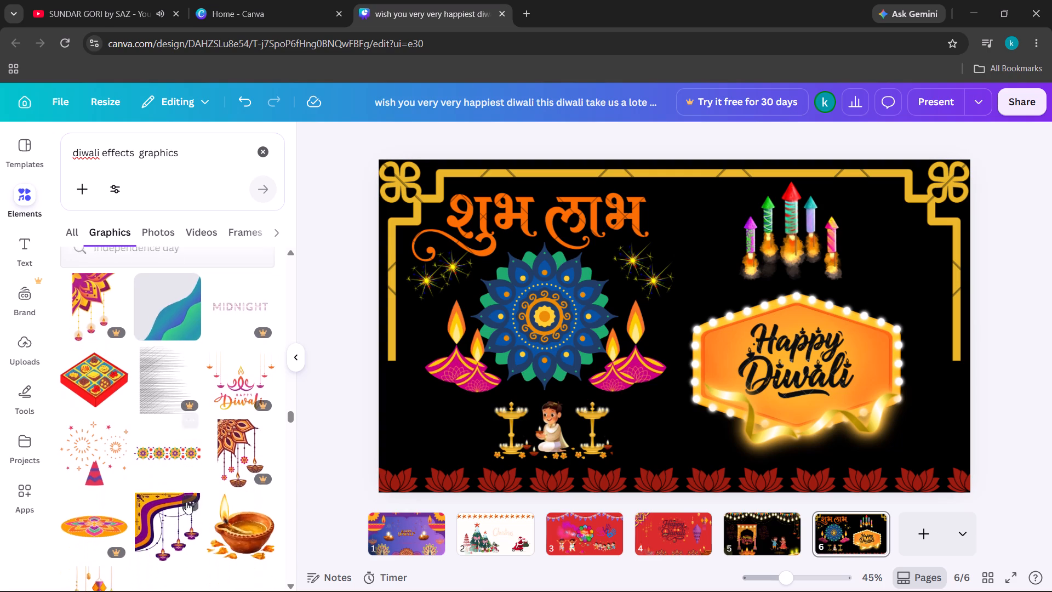
scroll(186, 502, down, 2)
scroll(186, 502, right, 1)
scroll(186, 502, down, 2)
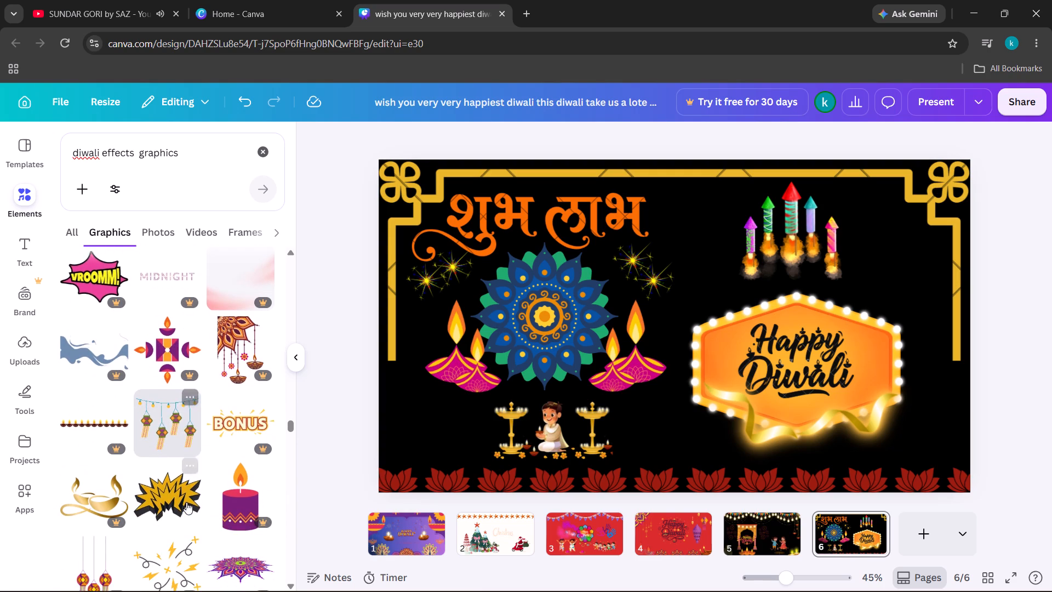
scroll(186, 502, down, 1)
scroll(186, 502, right, 1)
scroll(186, 502, down, 1)
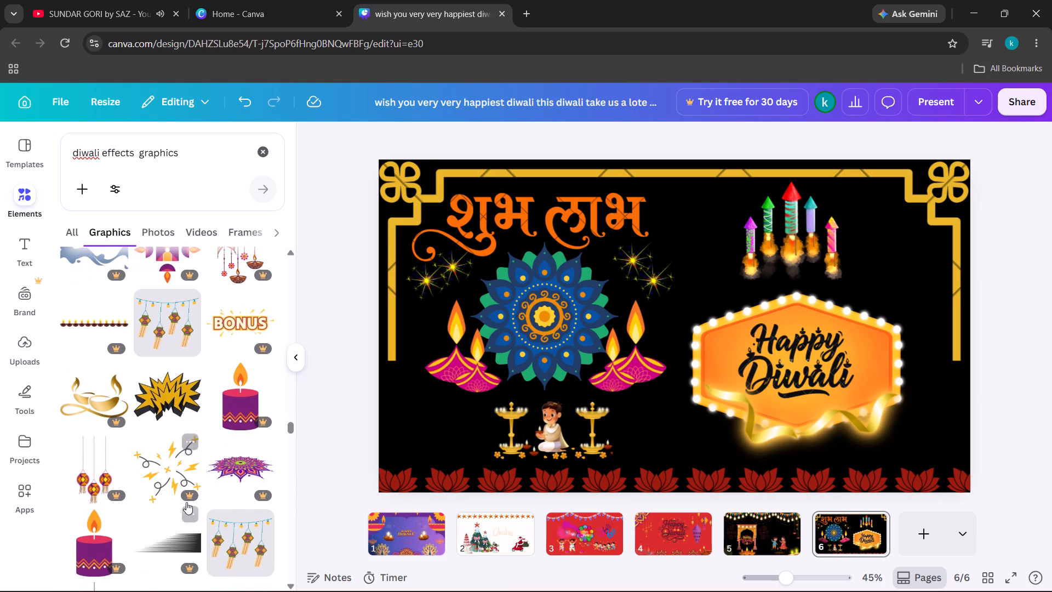
scroll(186, 502, down, 1)
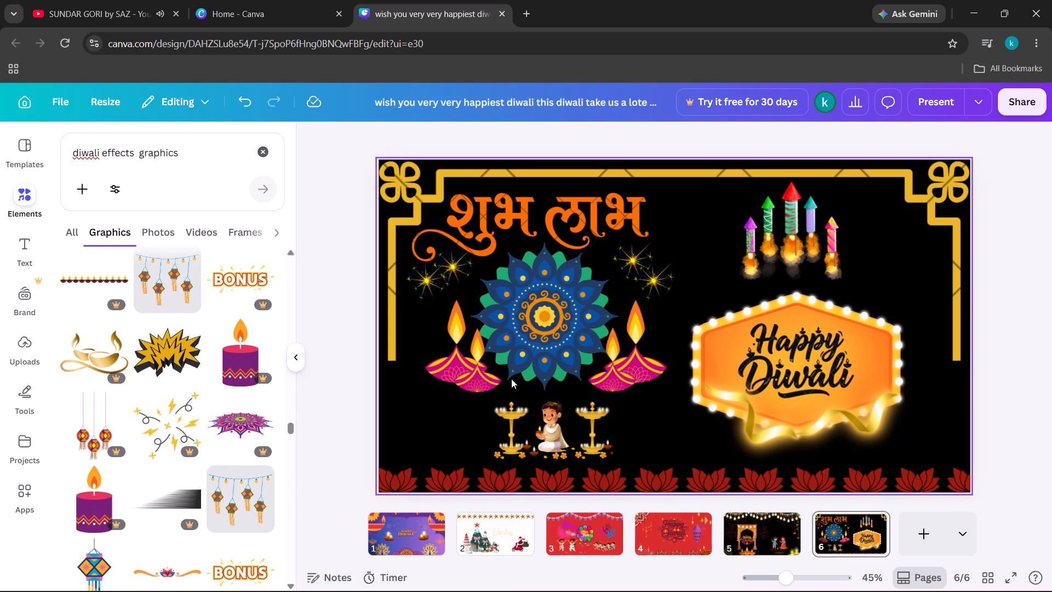
Replace the firework rockets above the Happy Diwali sign with the four-lantern garland graphic, hanging it from the page's top edge.
click(757, 236)
key(Delete)
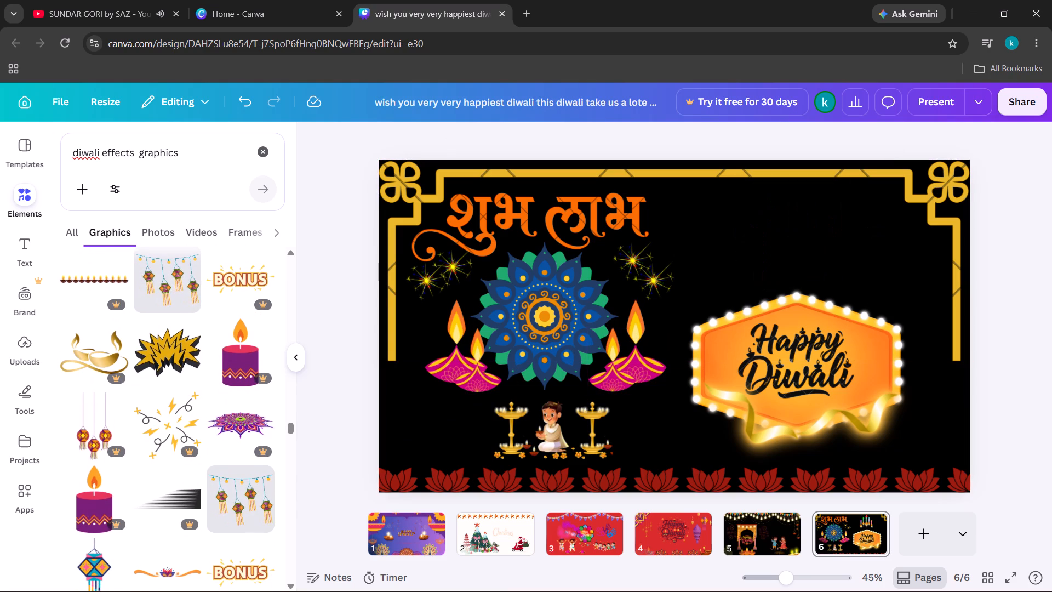
click(190, 267)
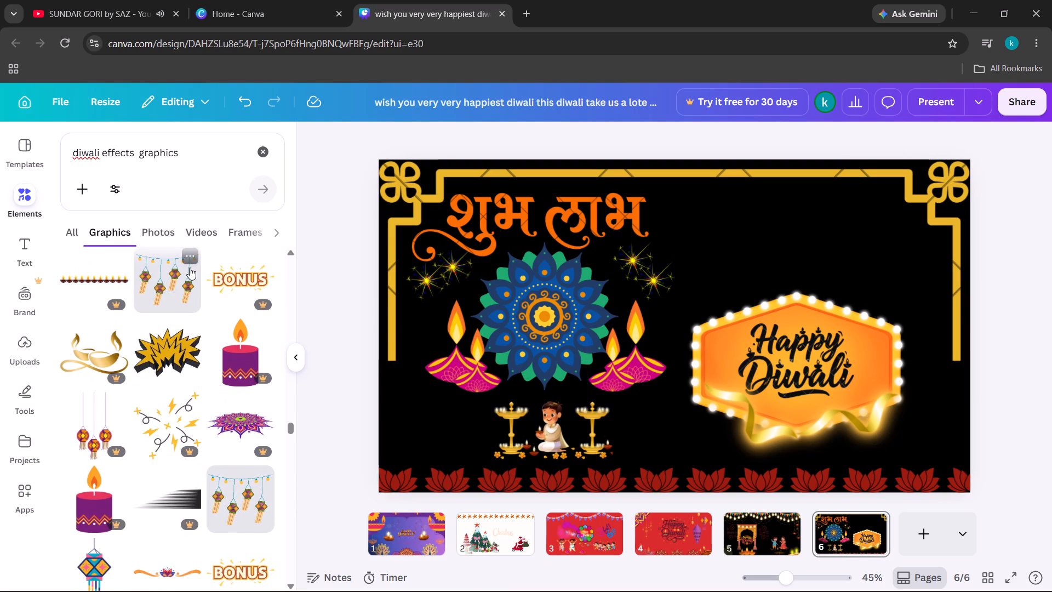
drag(634, 293, 748, 213)
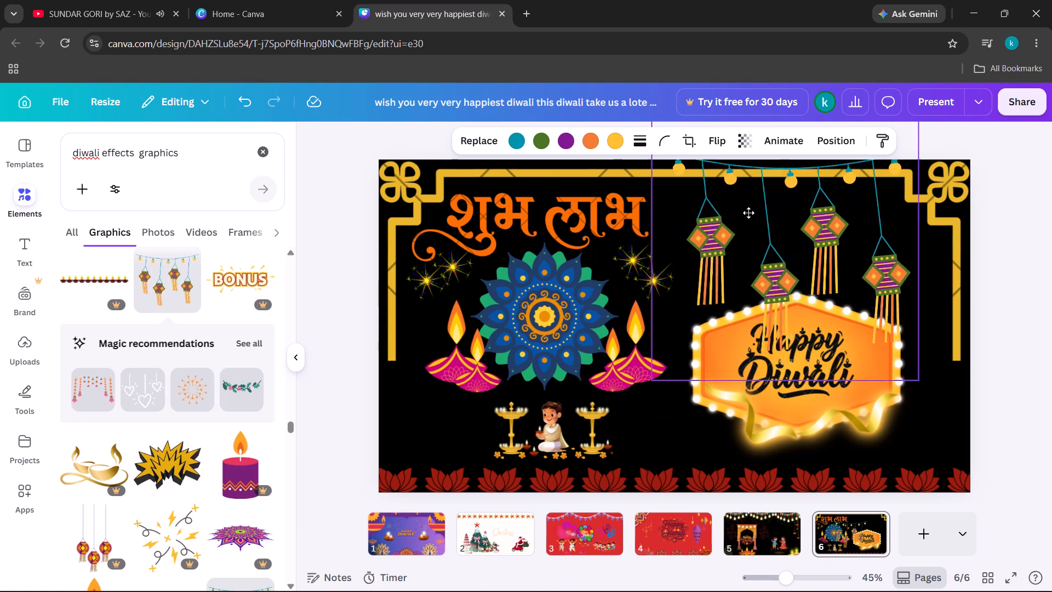
drag(748, 213, 750, 194)
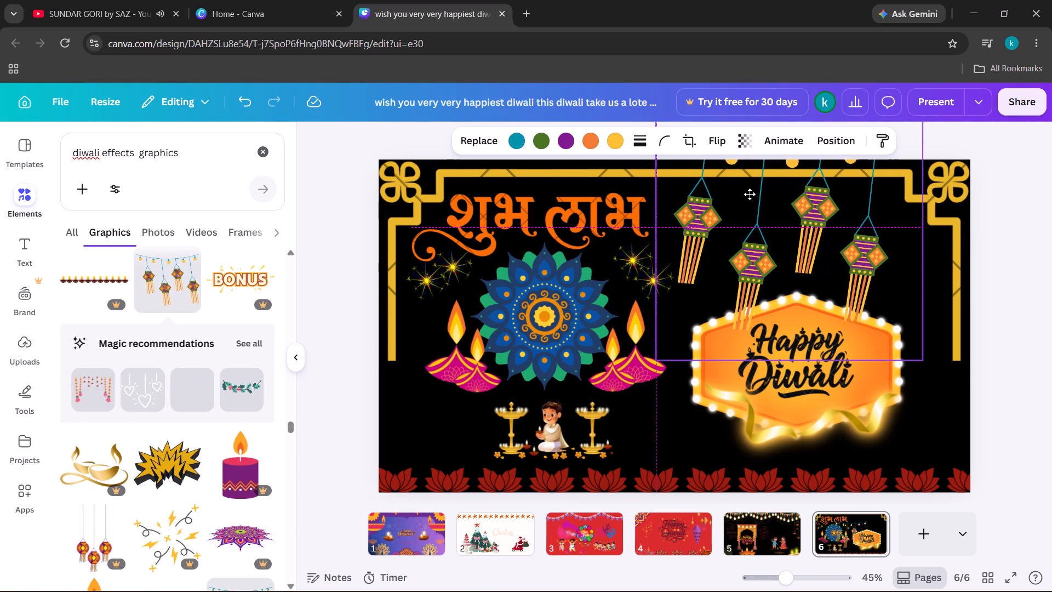
drag(750, 194, 761, 189)
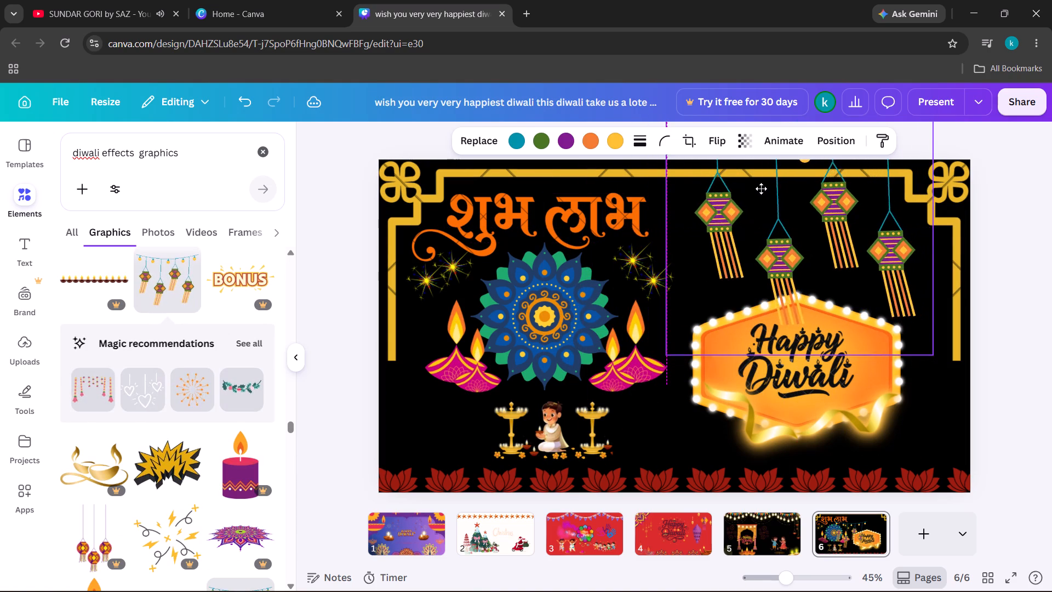
drag(761, 189, 765, 186)
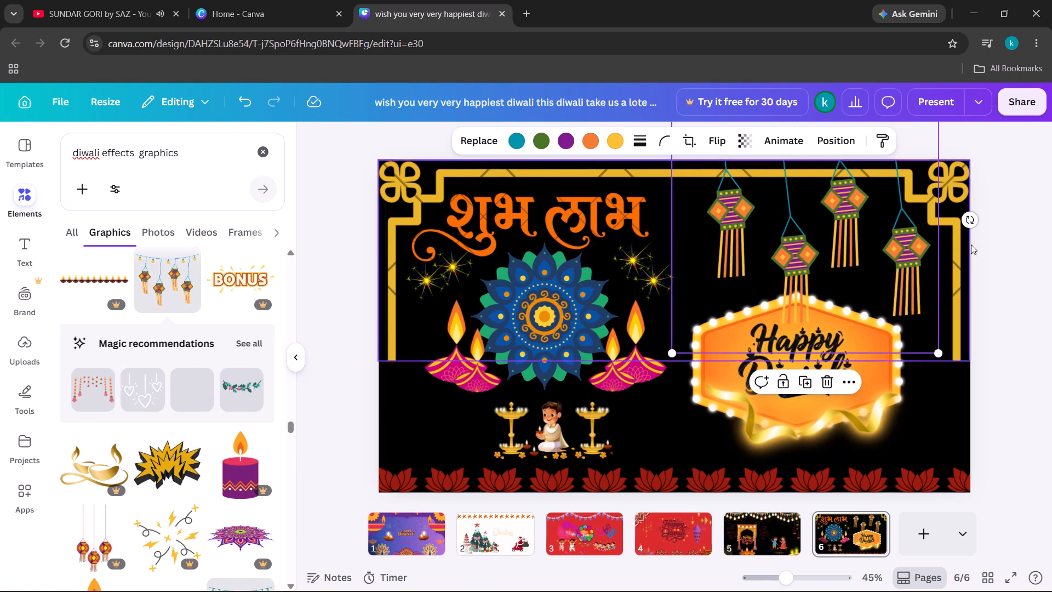
click(998, 254)
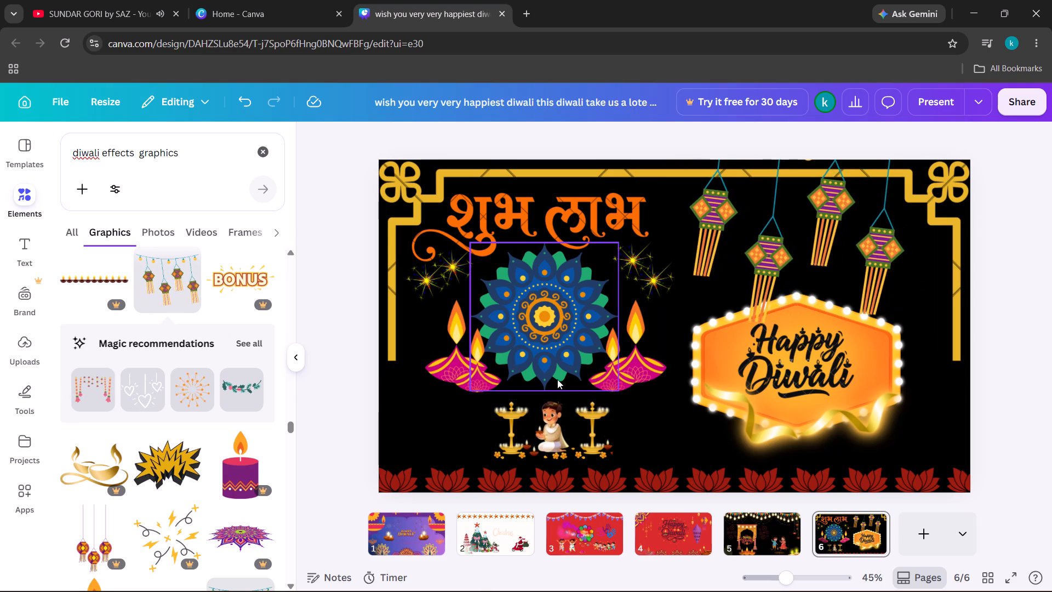
scroll(224, 473, down, 3)
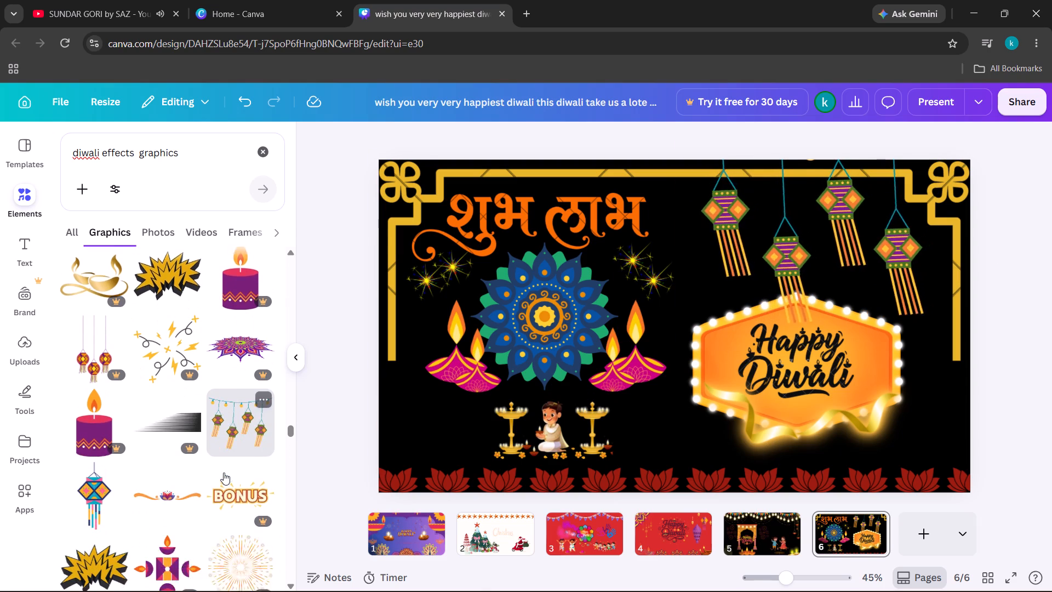
scroll(224, 473, down, 1)
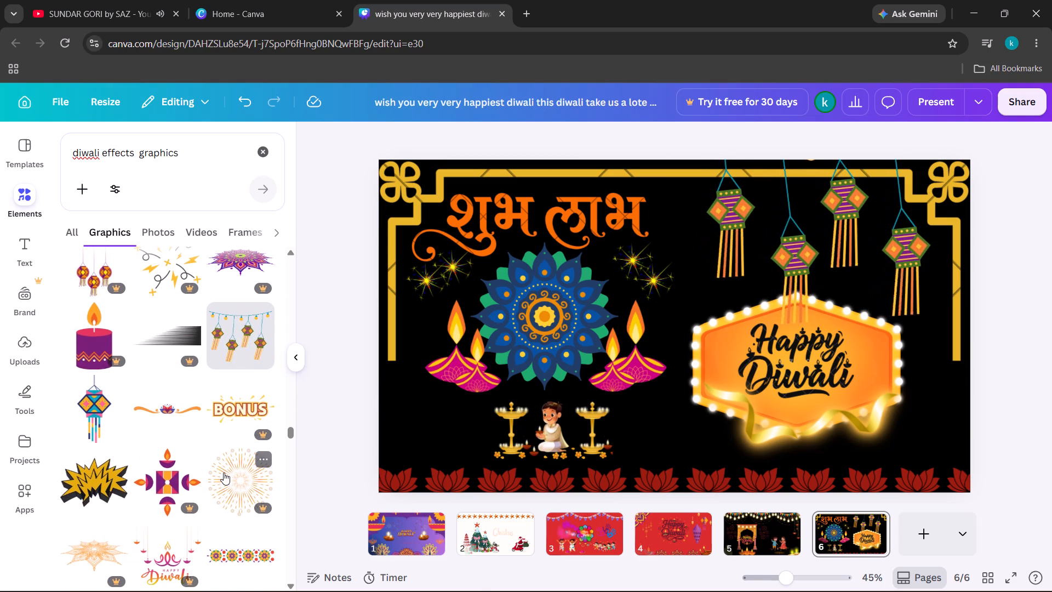
scroll(224, 473, right, 2)
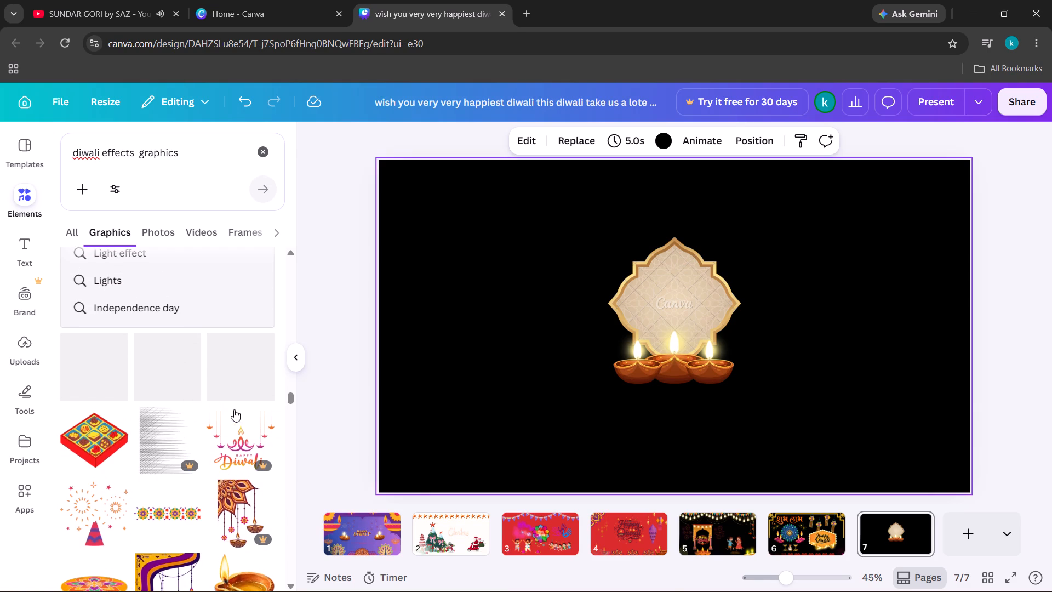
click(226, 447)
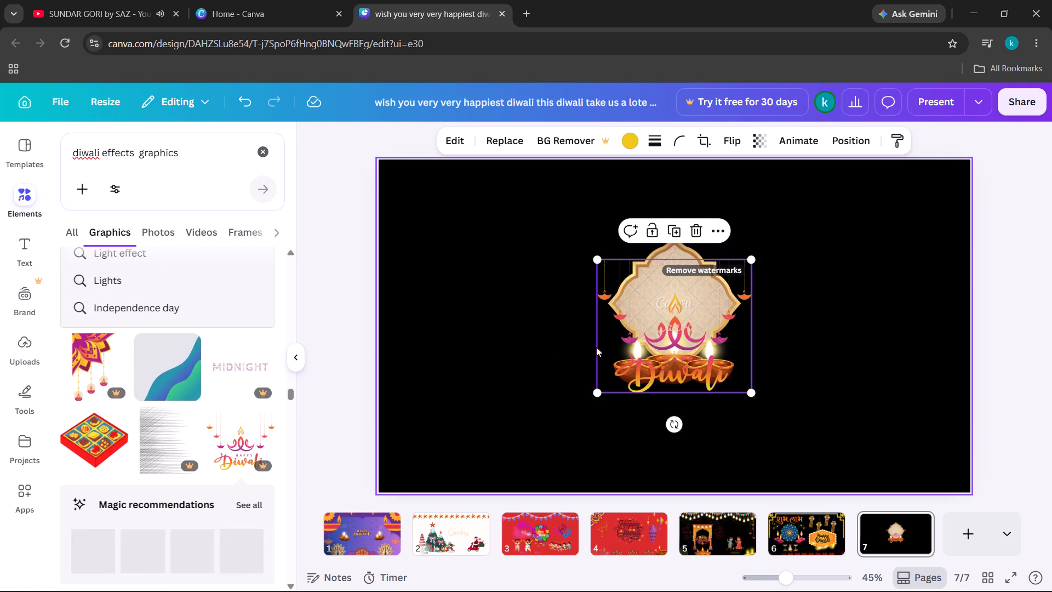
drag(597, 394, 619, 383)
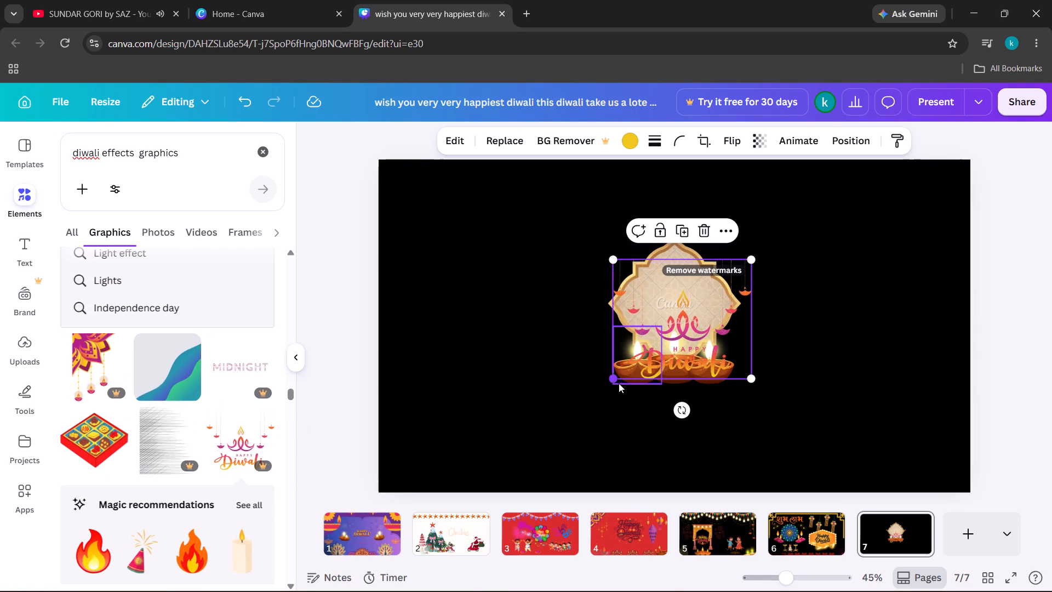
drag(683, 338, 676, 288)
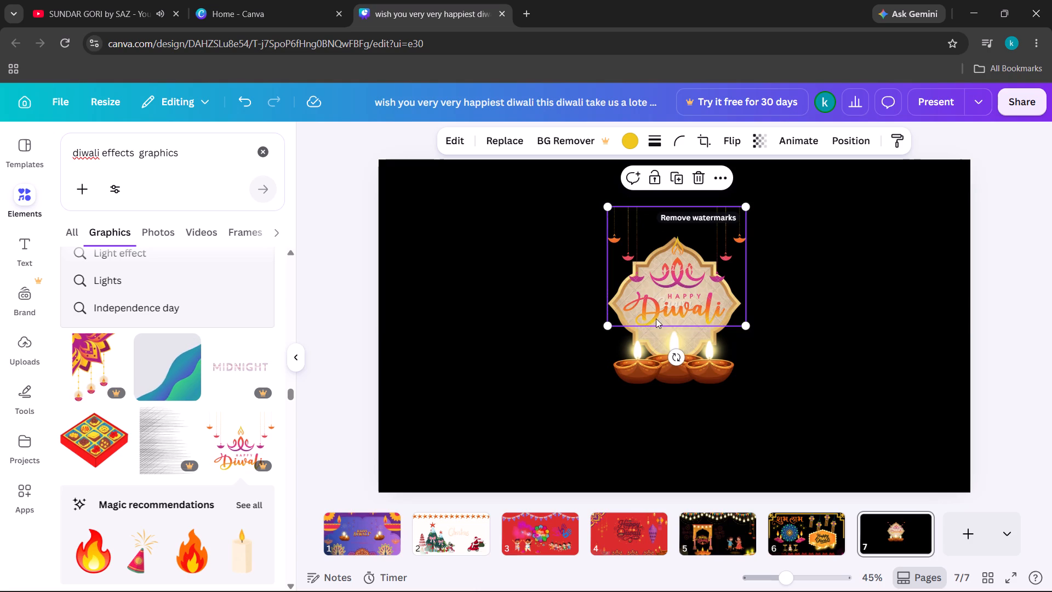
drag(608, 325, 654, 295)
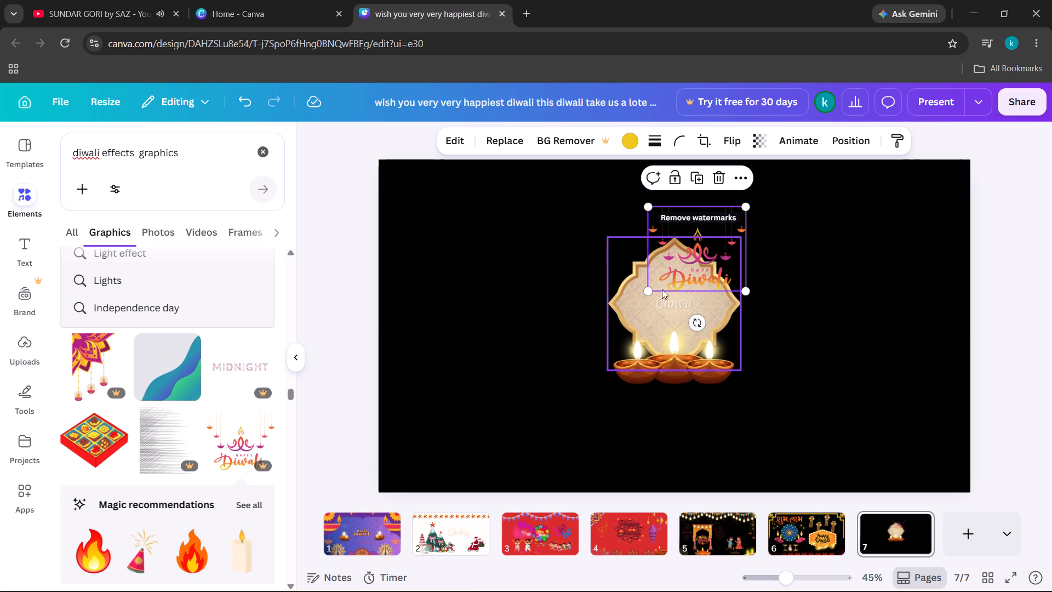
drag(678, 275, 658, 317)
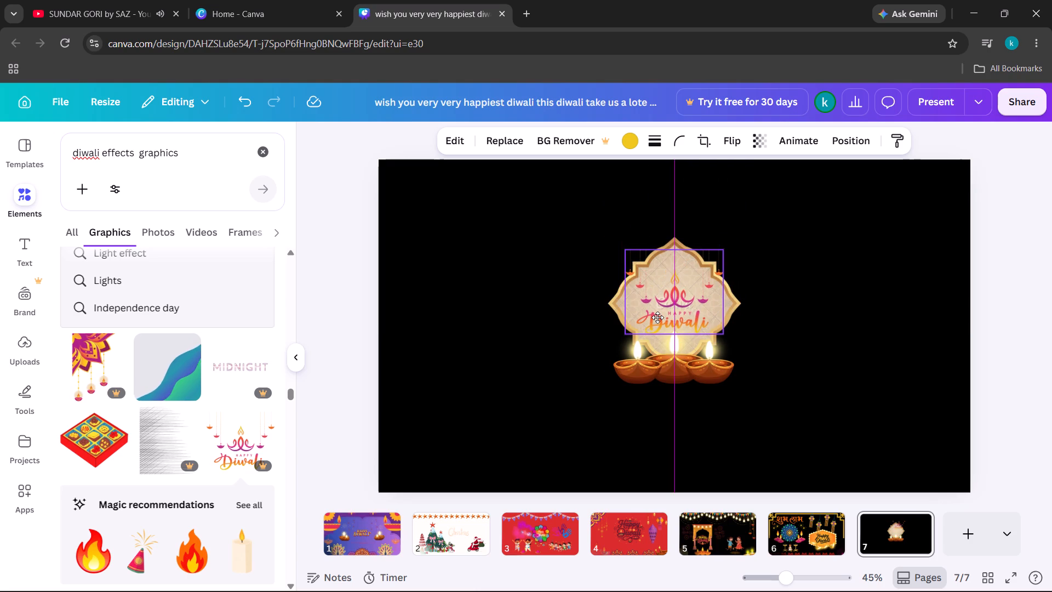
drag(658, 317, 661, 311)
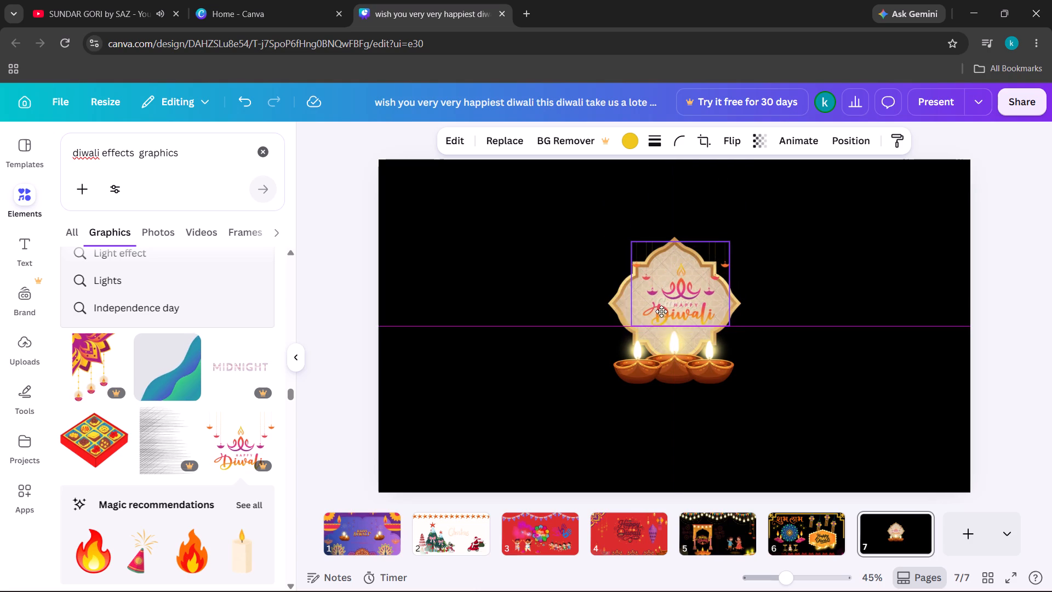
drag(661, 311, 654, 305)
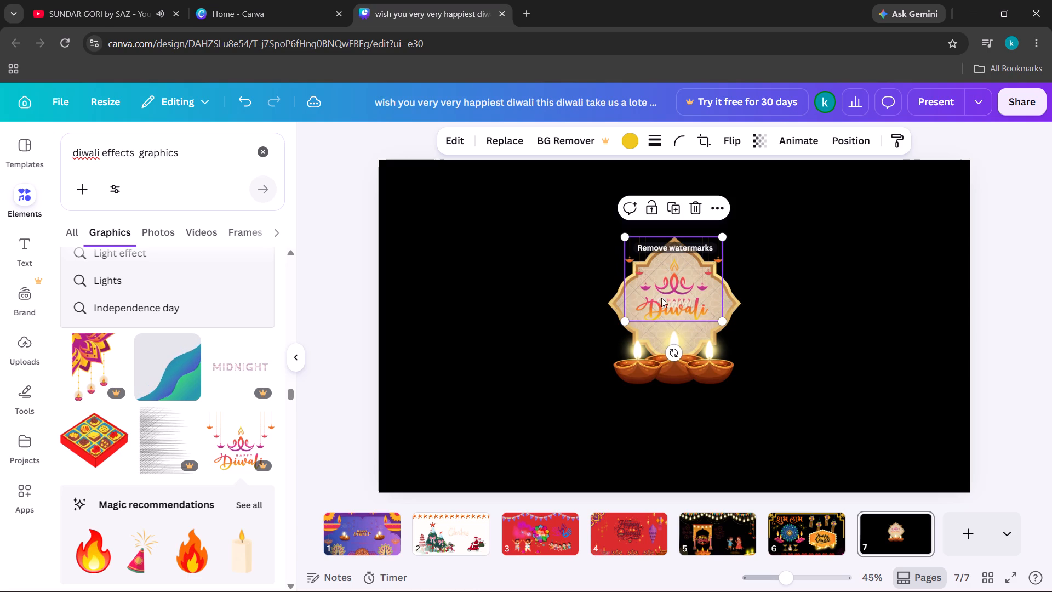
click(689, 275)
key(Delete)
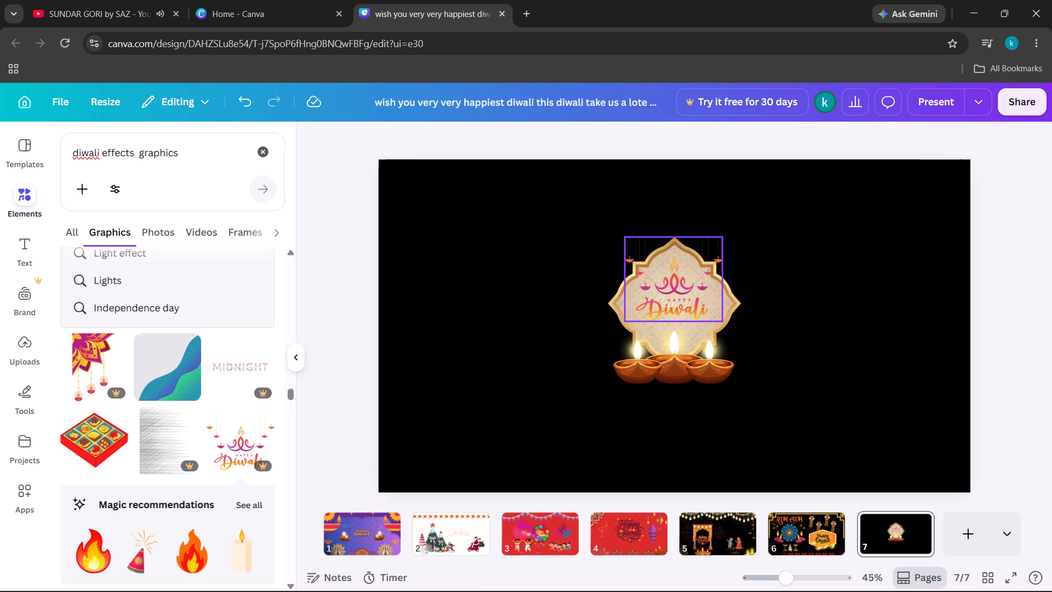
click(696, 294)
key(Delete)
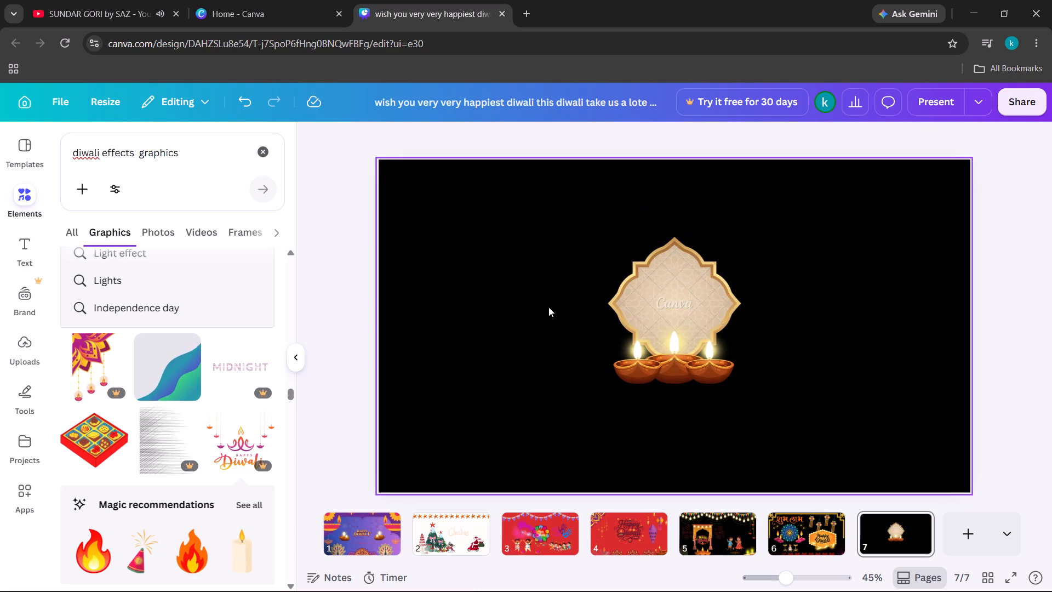
Add the orange hanging diya and ornament garland graphic, enlarge it to the full page width and hang it from the page's top edge.
scroll(207, 399, up, 4)
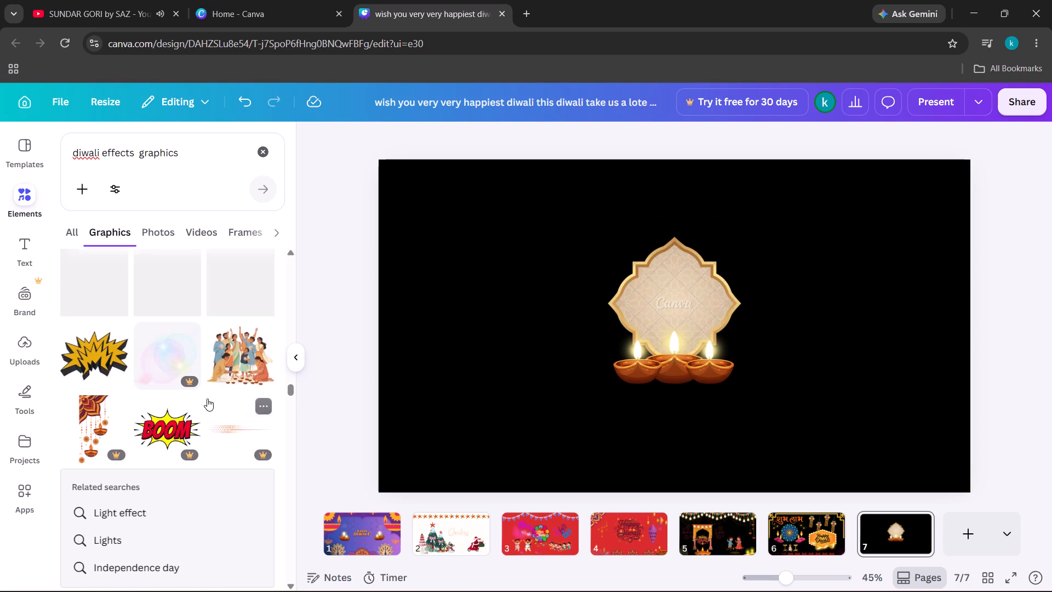
scroll(207, 399, up, 3)
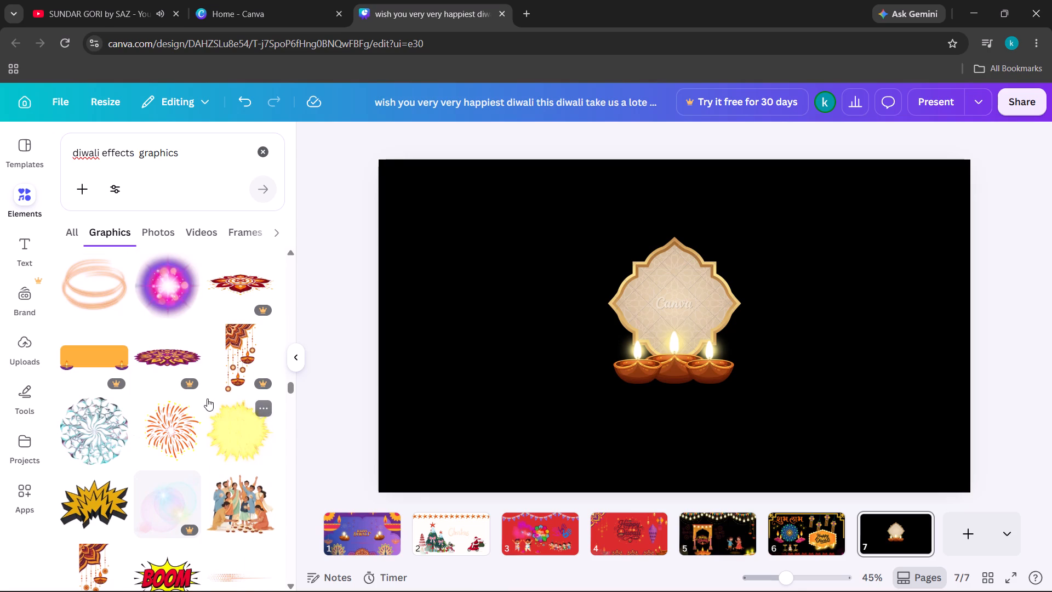
scroll(207, 399, up, 5)
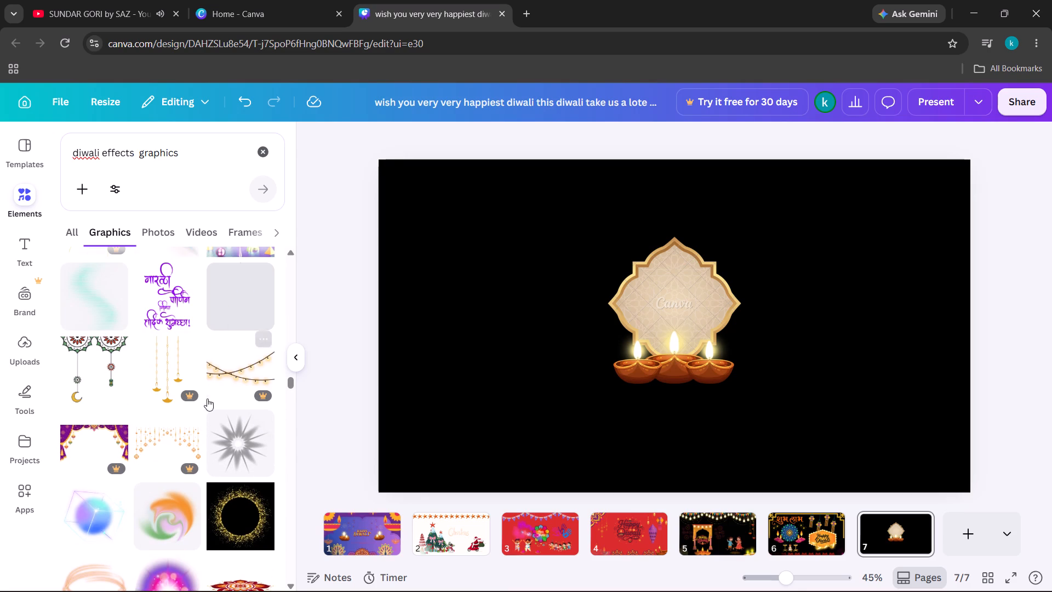
click(162, 441)
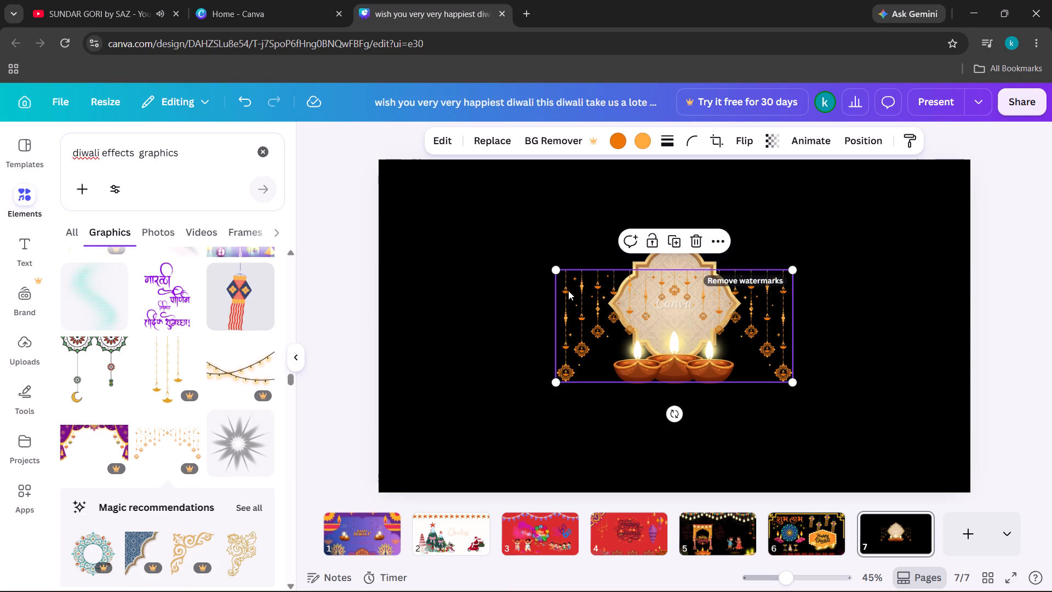
drag(558, 272, 381, 202)
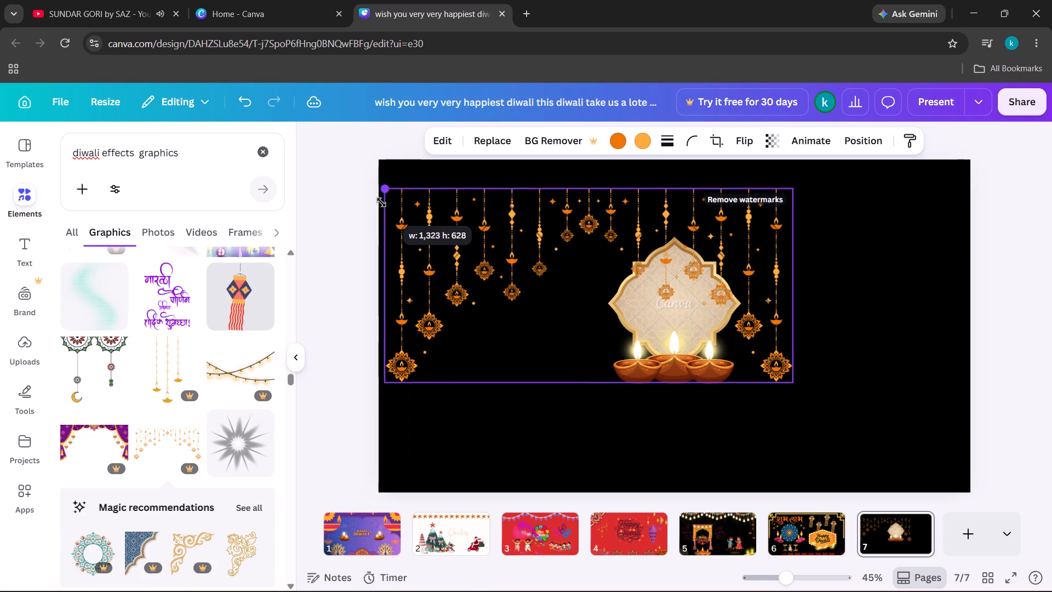
drag(381, 202, 373, 206)
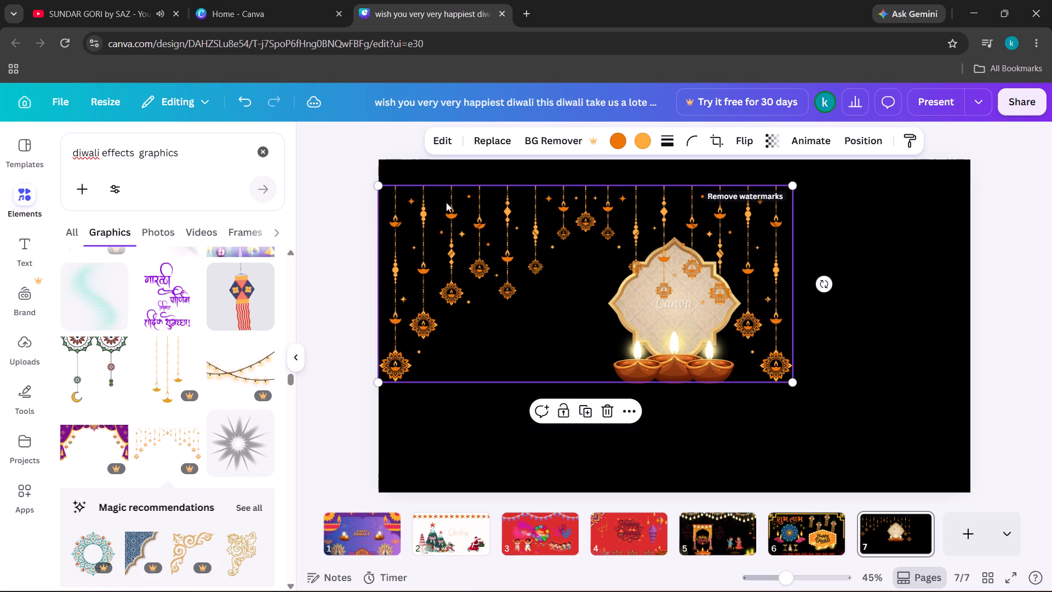
drag(790, 190, 1021, 218)
drag(908, 216, 911, 282)
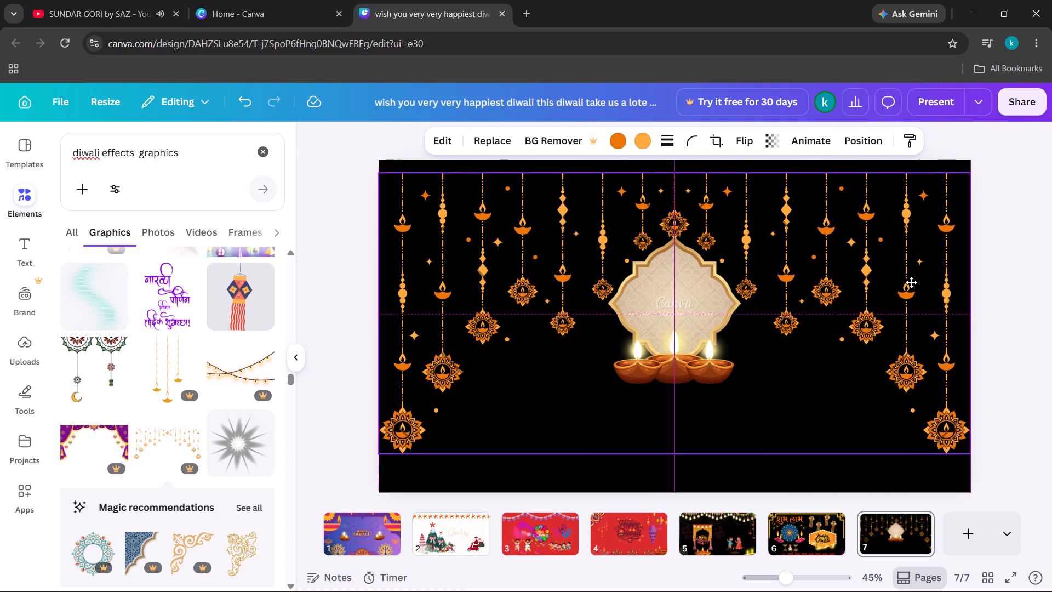
drag(911, 282, 912, 281)
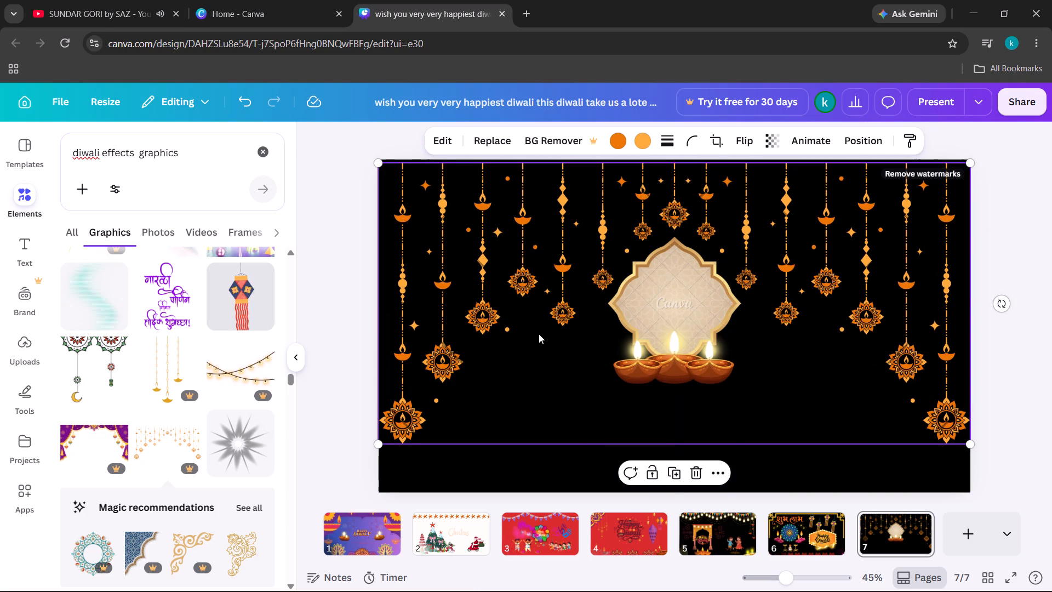
click(324, 303)
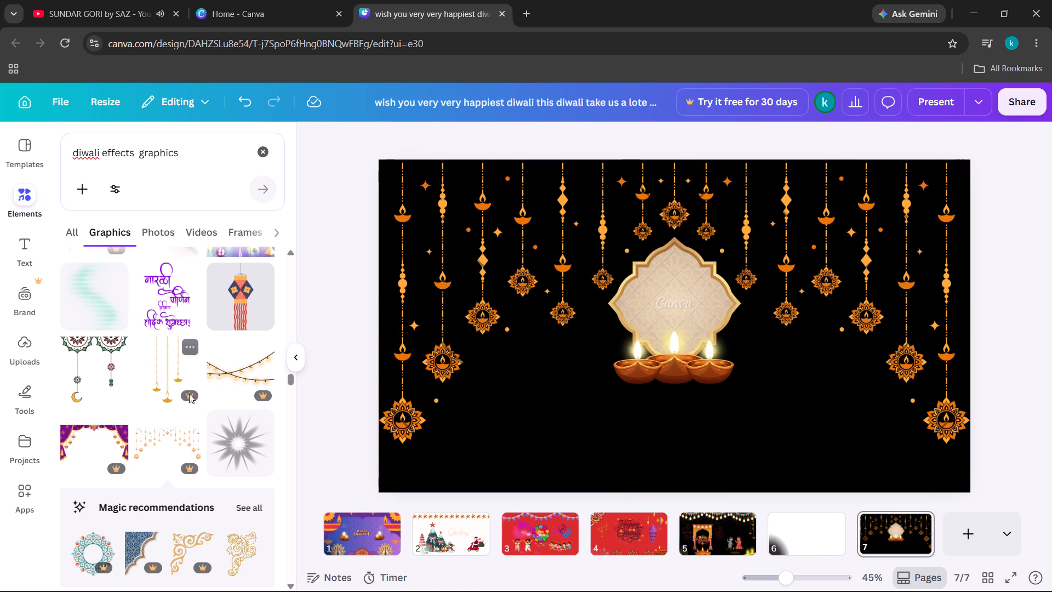
Look back through the Diwali effects graphics results for another element suitable for the black Diwali page.
scroll(188, 408, up, 1)
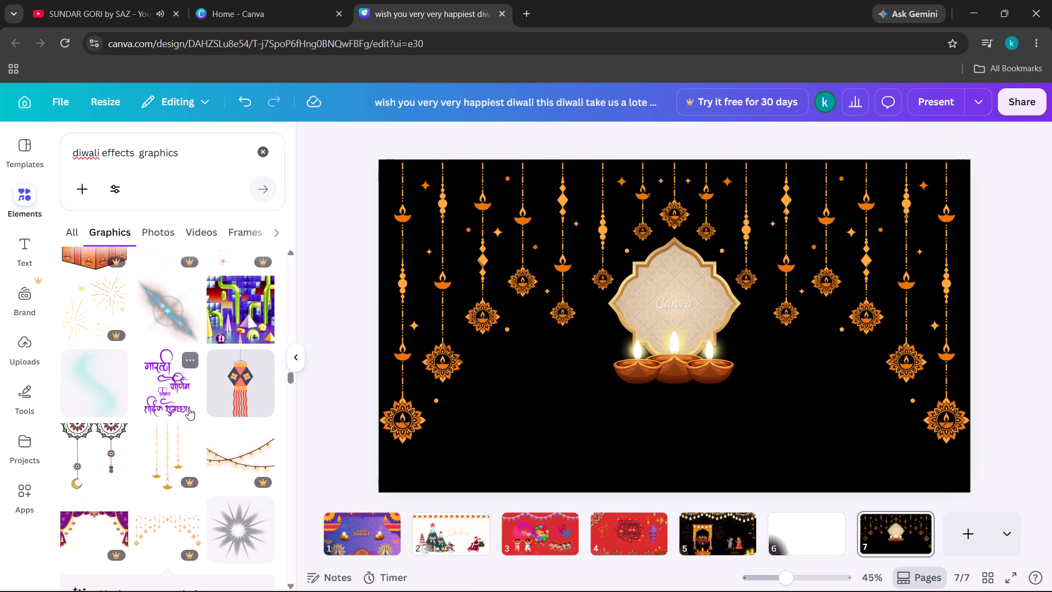
scroll(188, 408, up, 3)
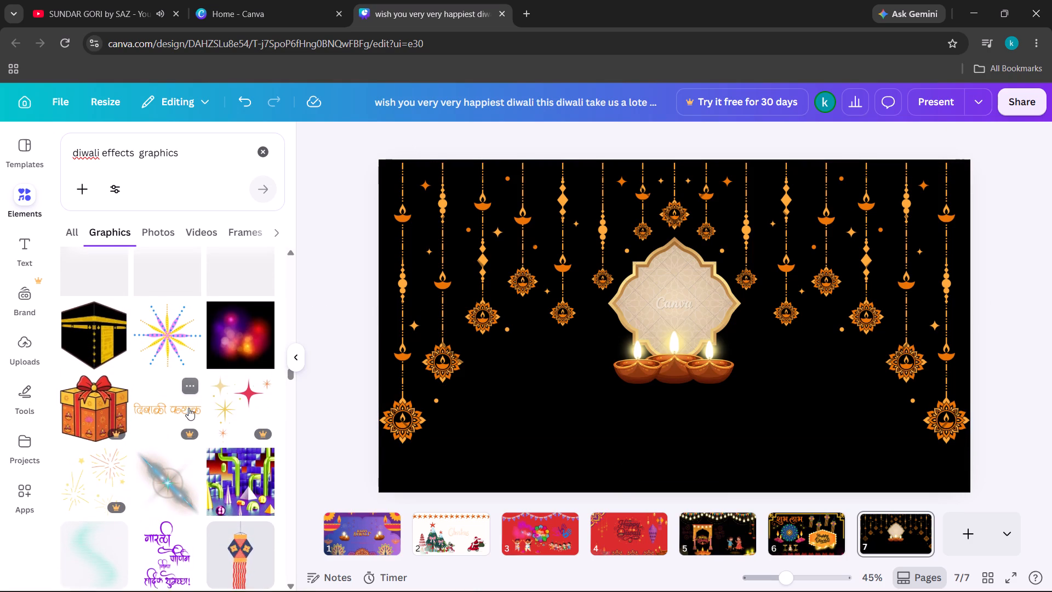
scroll(188, 408, up, 3)
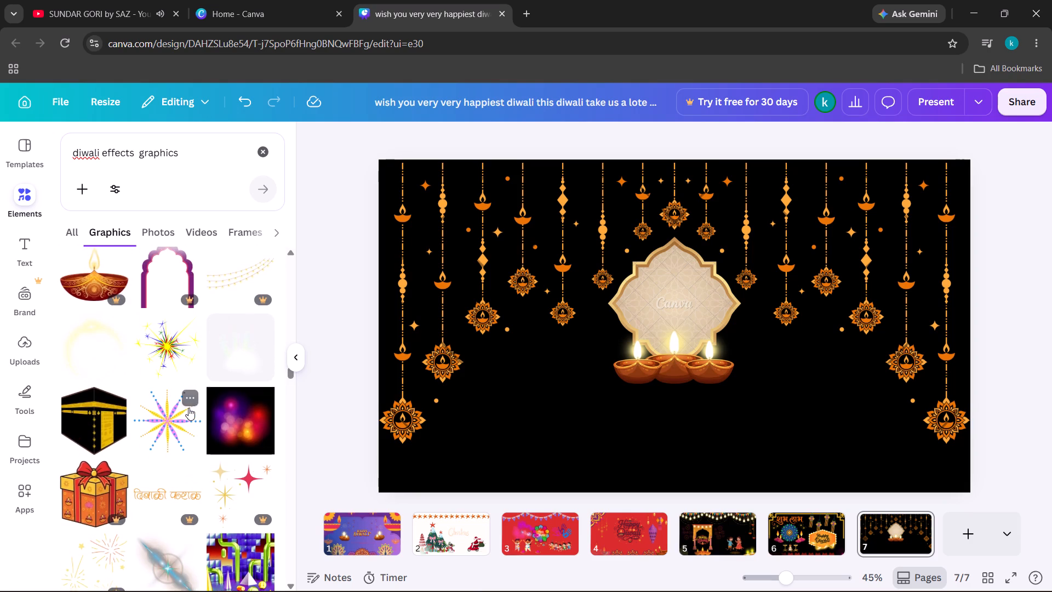
scroll(188, 408, up, 4)
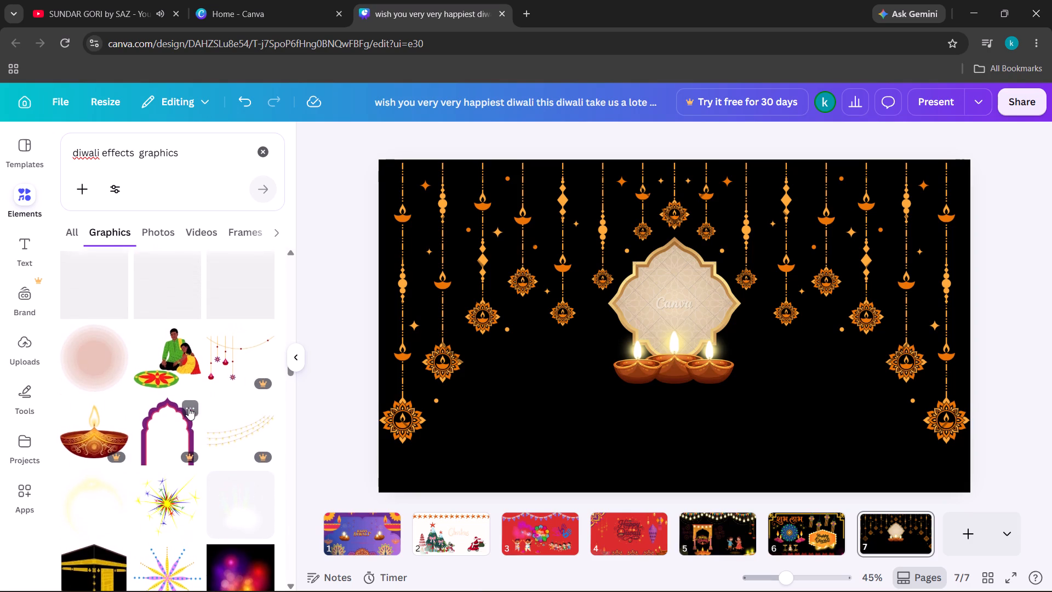
scroll(188, 408, up, 3)
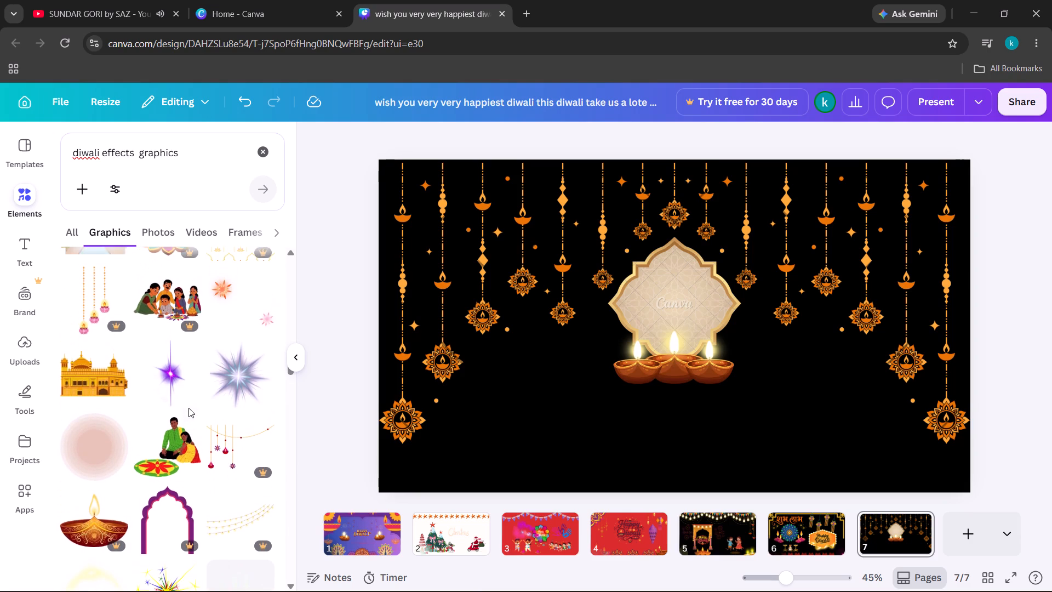
scroll(188, 408, up, 3)
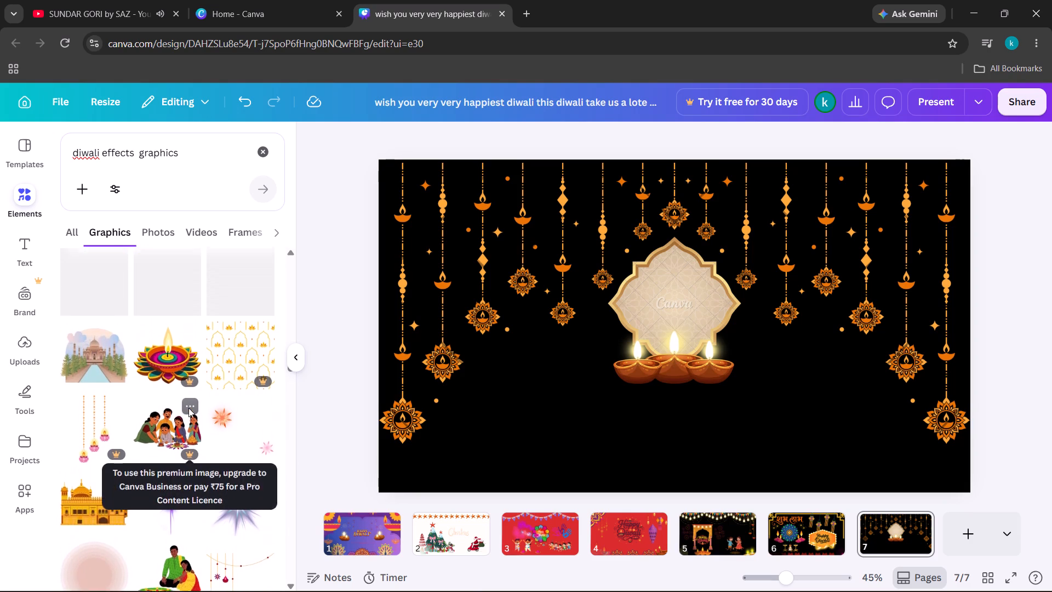
scroll(188, 408, up, 3)
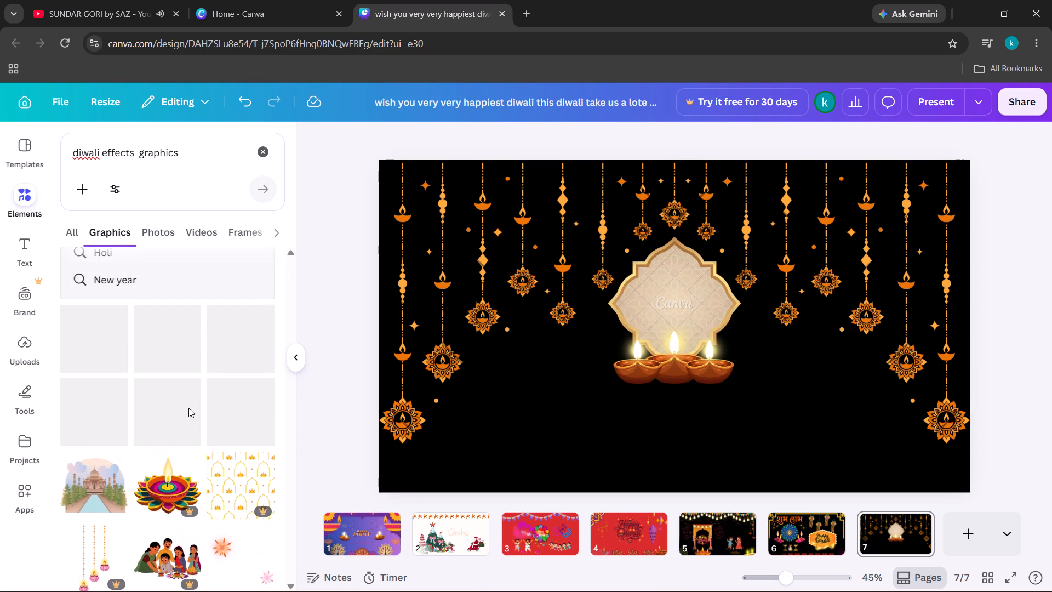
scroll(188, 408, up, 2)
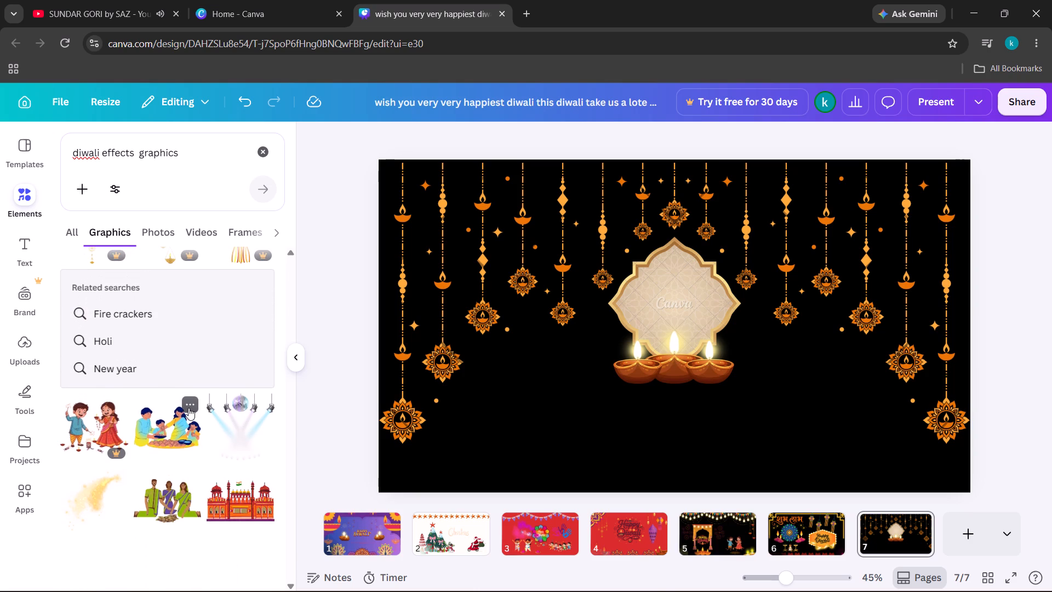
scroll(188, 408, up, 2)
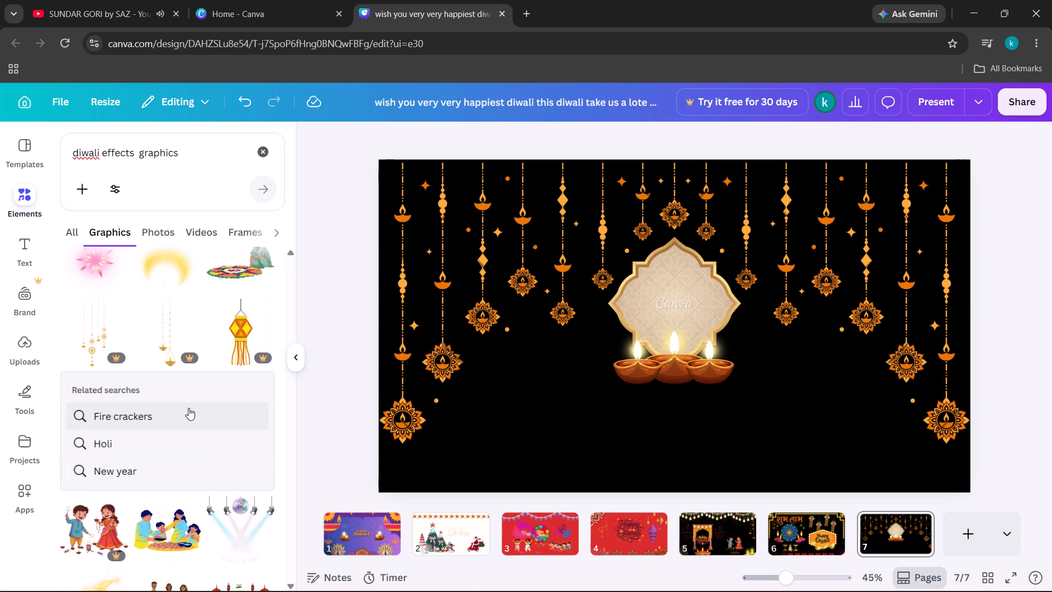
scroll(188, 408, up, 2)
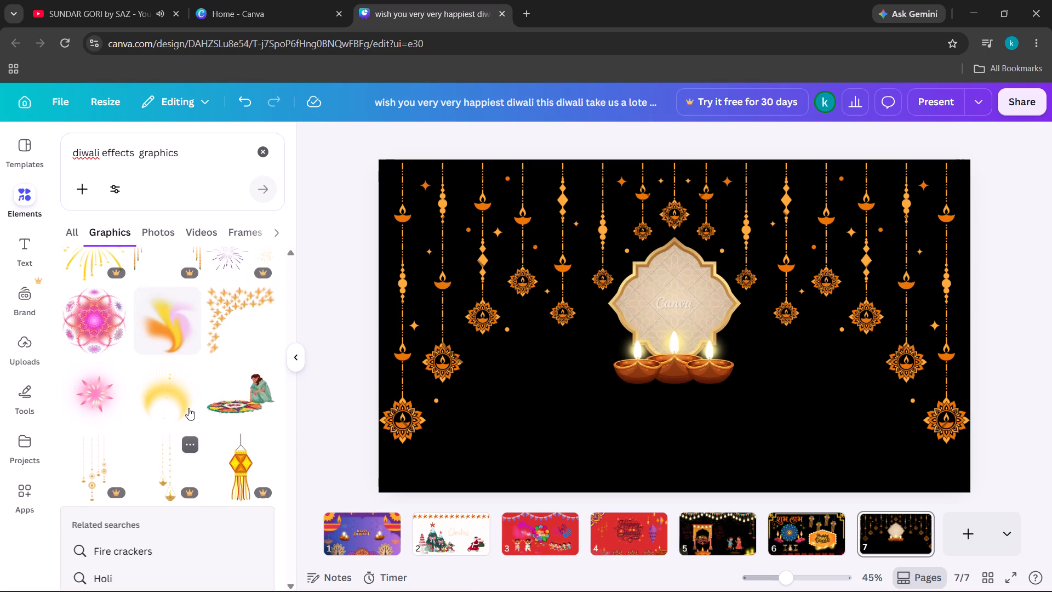
scroll(188, 408, up, 3)
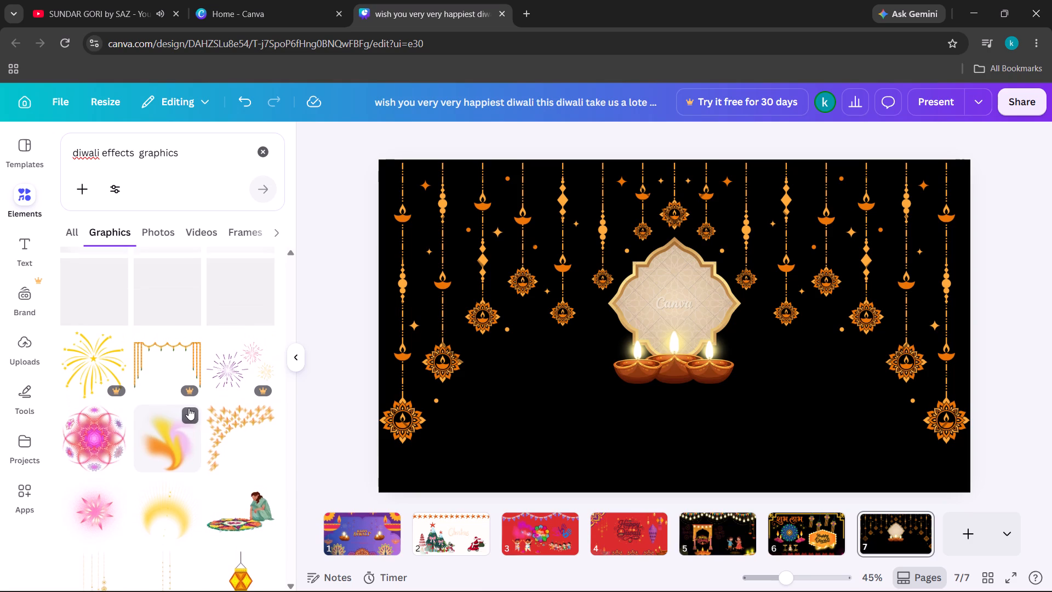
scroll(188, 408, up, 3)
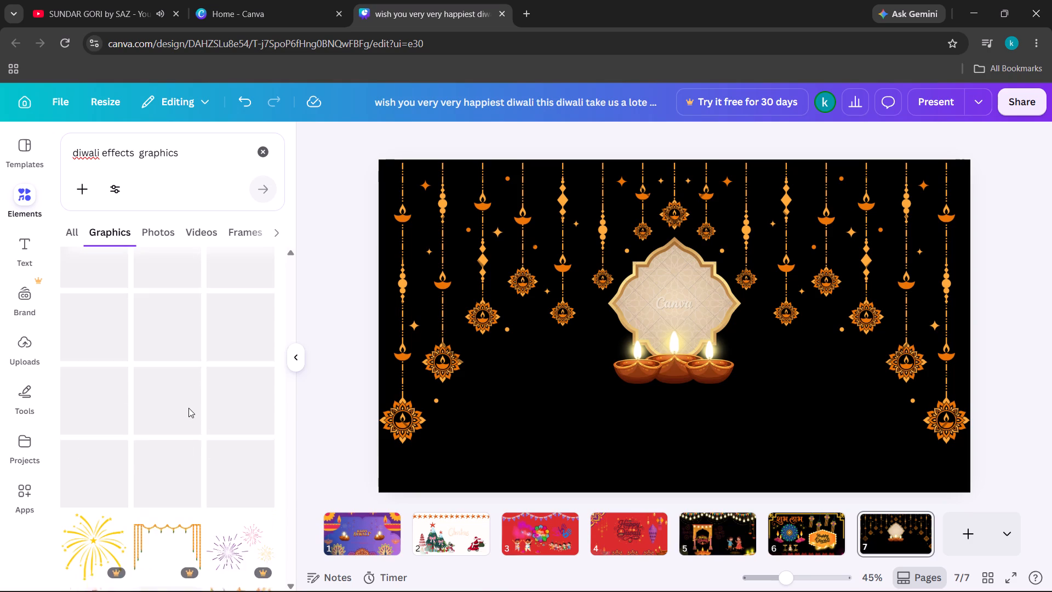
scroll(188, 408, up, 1)
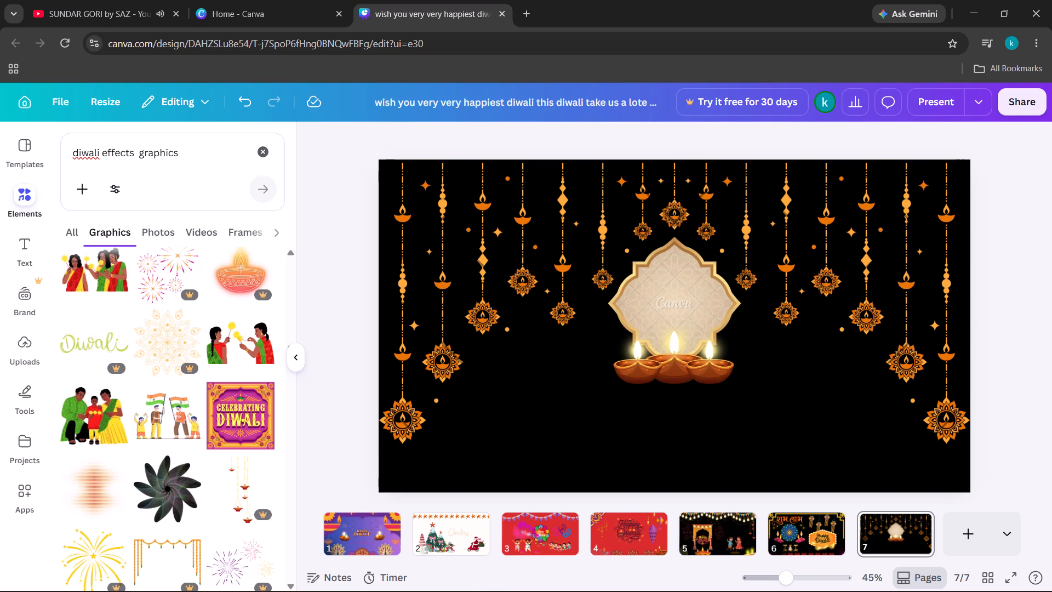
Search the graphics library for "happy diwali graphics".
click(190, 156)
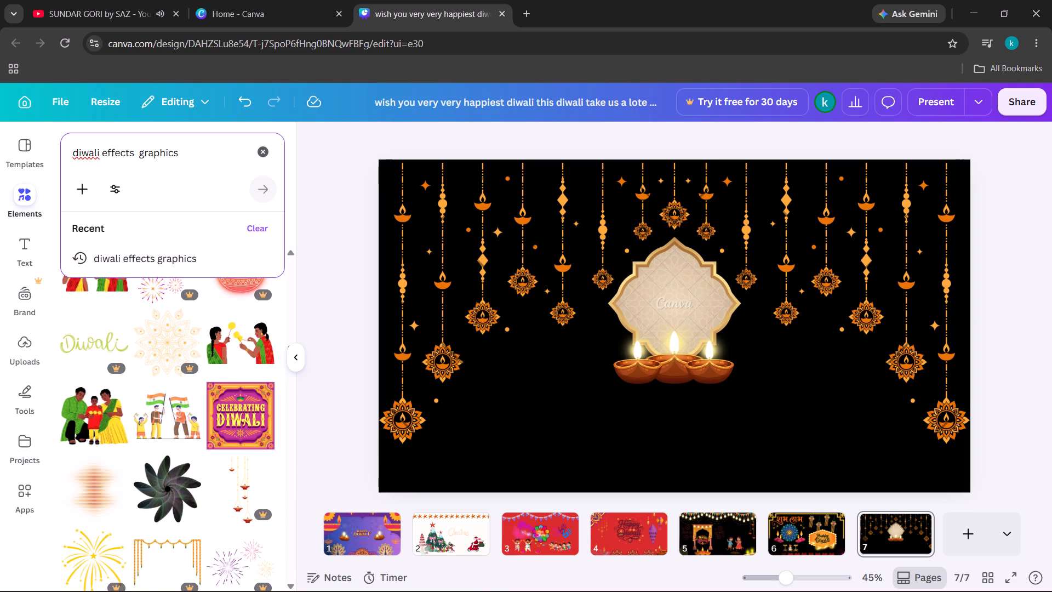
key(Left)
key(Left)
key(Left)
key(Left)
key(Left)
key(Left)
key(Left)
key(Left)
key(Left)
key(BackSpace)
key(BackSpace)
key(BackSpace)
key(BackSpace)
key(BackSpace)
key(BackSpace)
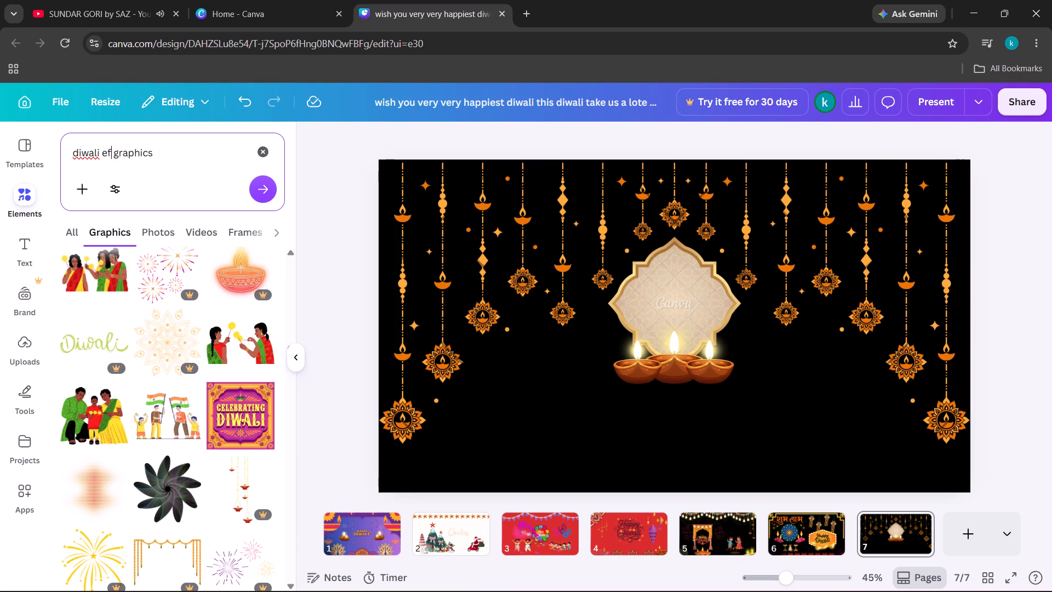
key(BackSpace)
key(BackSpace)
key(BackSpace)
key(BackSpace)
key(BackSpace)
key(BackSpace)
key(BackSpace)
key(BackSpace)
key(BackSpace)
key(BackSpace)
key(BackSpace)
key(BackSpace)
key(BackSpace)
key(BackSpace)
key(BackSpace)
key(BackSpace)
key(BackSpace)
key(BackSpace)
key(BackSpace)
key(BackSpace)
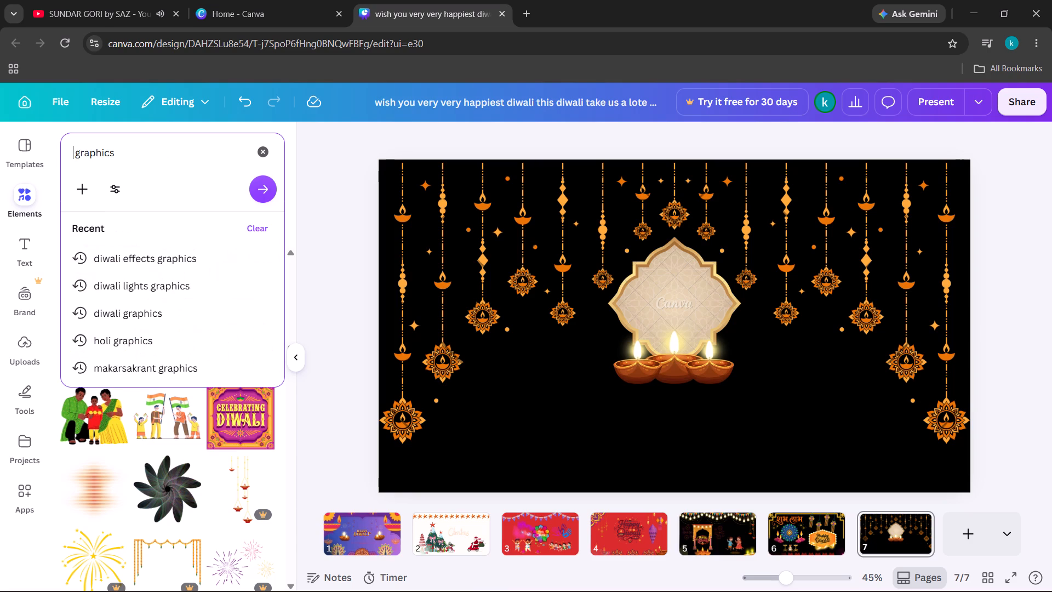
text(happy diwali)
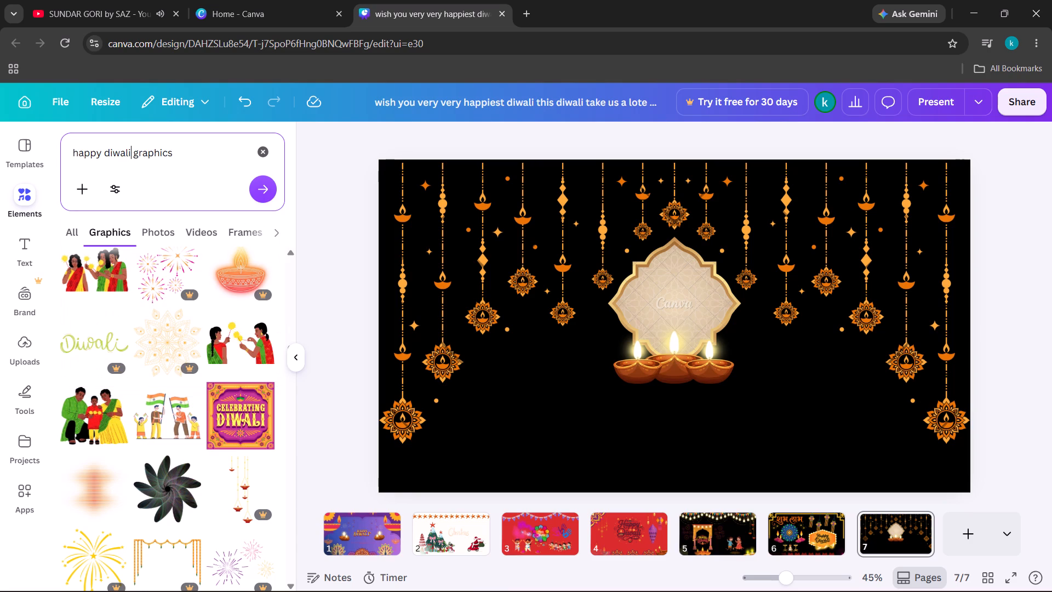
key(space)
key(Return)
key(Return)
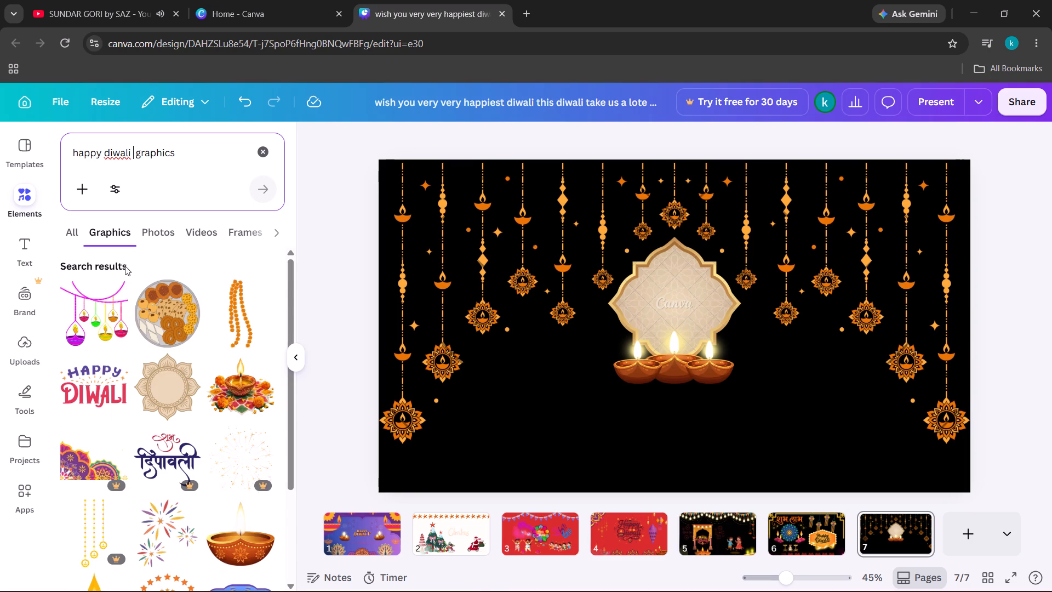
Add the red and navy Hindi Shubh Deepavali lettering, shrink it to about half size and centre it inside the ornamental frame above the diyas.
scroll(162, 398, down, 1)
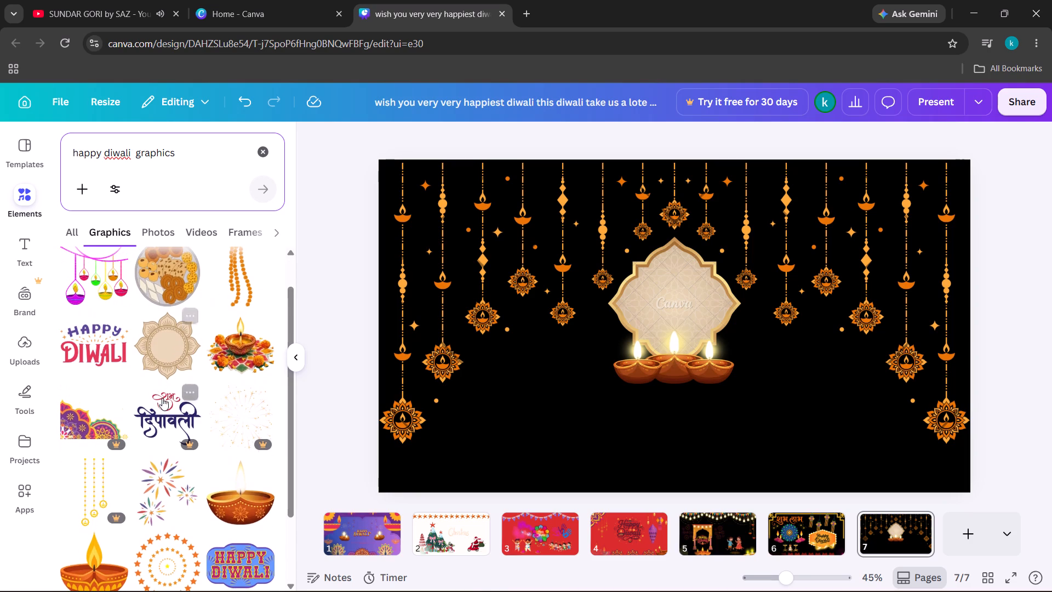
click(162, 424)
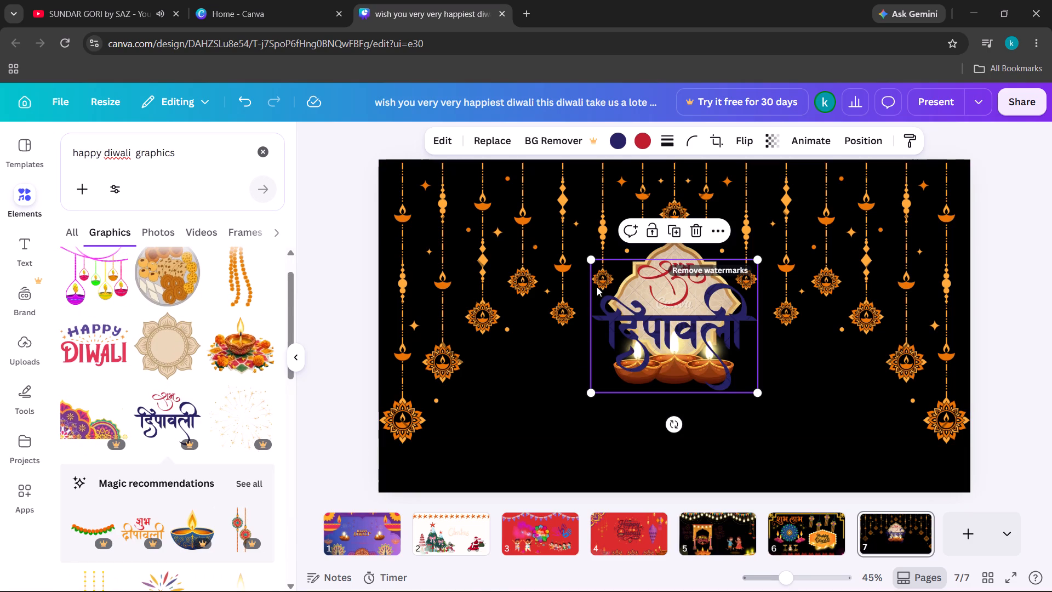
drag(594, 258, 687, 314)
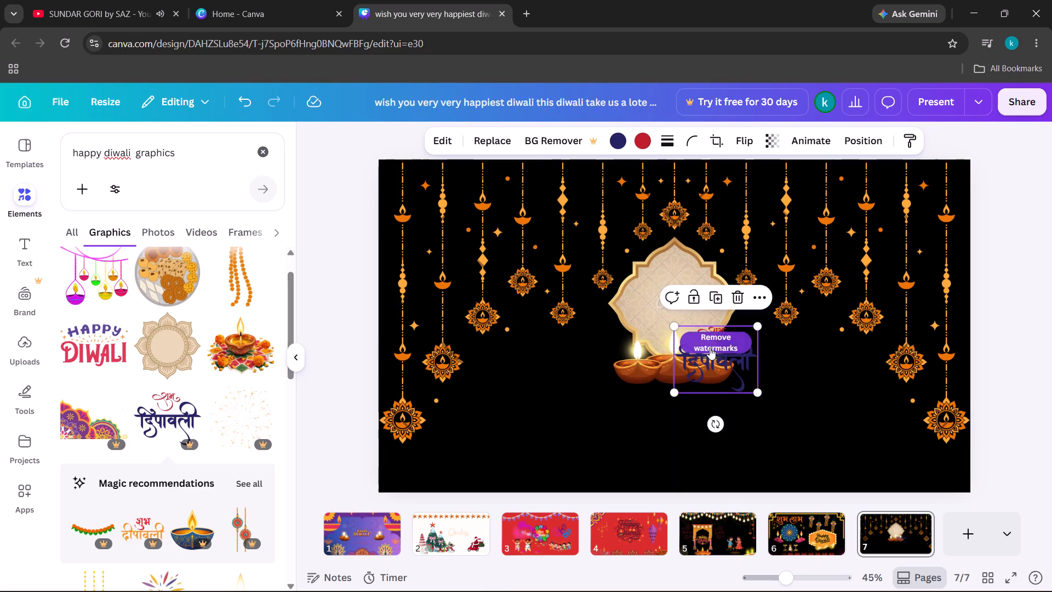
drag(716, 359, 684, 306)
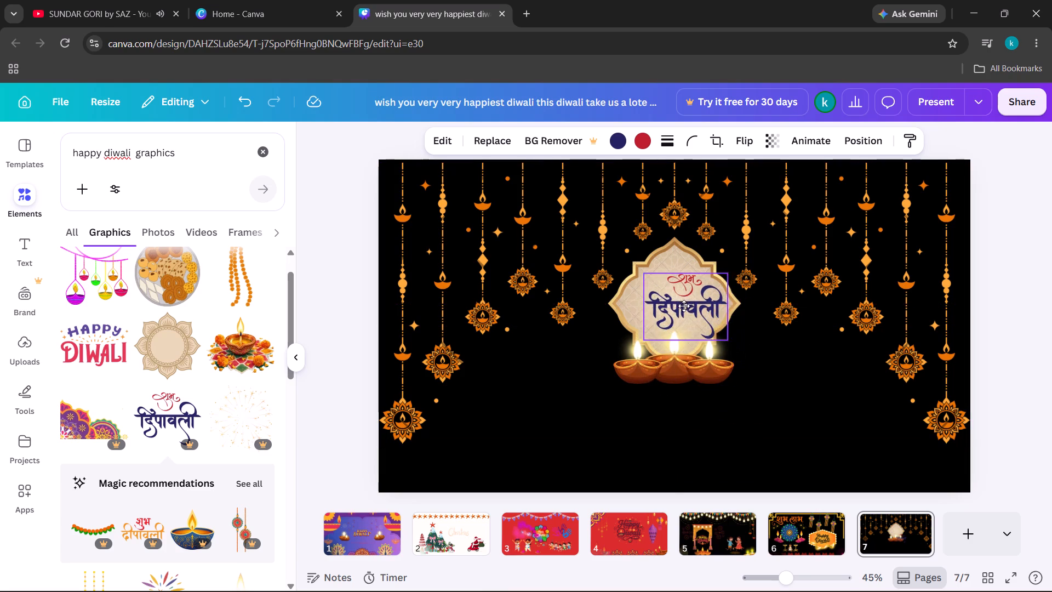
drag(684, 306, 674, 298)
click(756, 401)
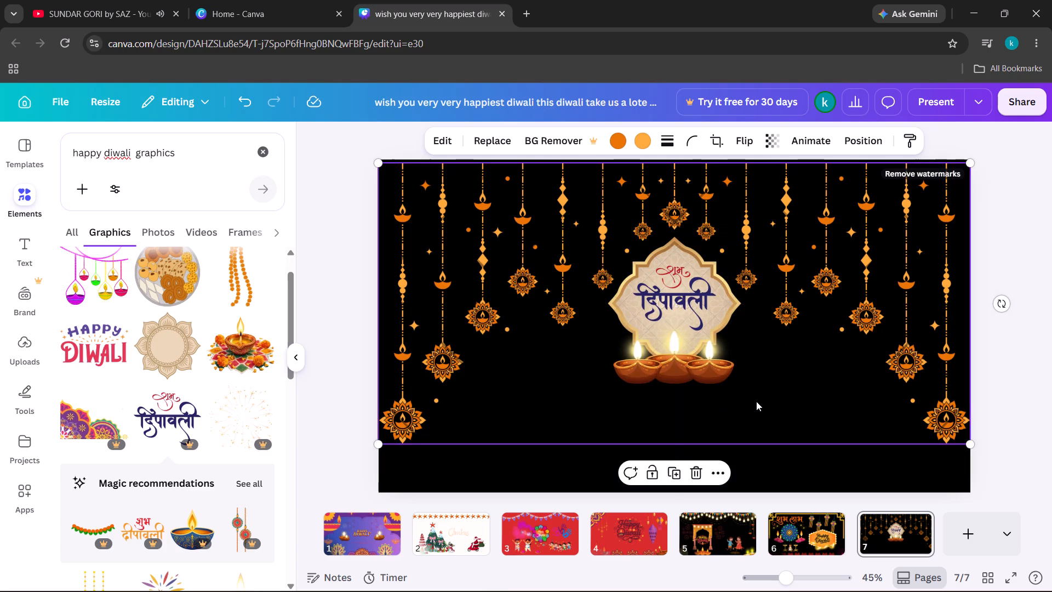
click(992, 383)
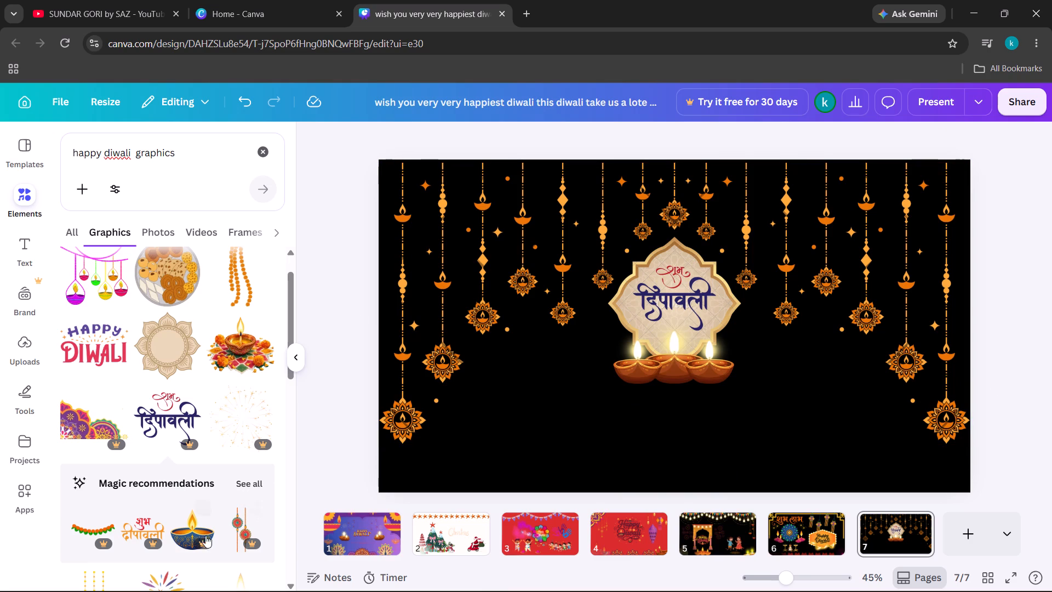
Add the recommended blue diya with gold patterns, shrink it and set it on the page's bottom edge near the left corner.
click(190, 540)
drag(673, 341, 478, 479)
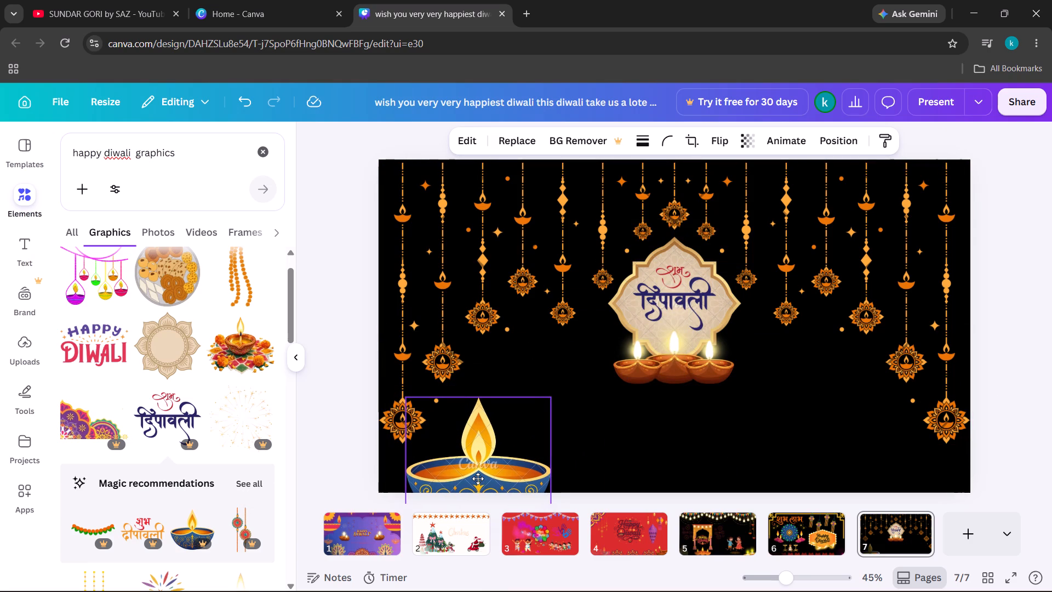
drag(478, 479, 491, 452)
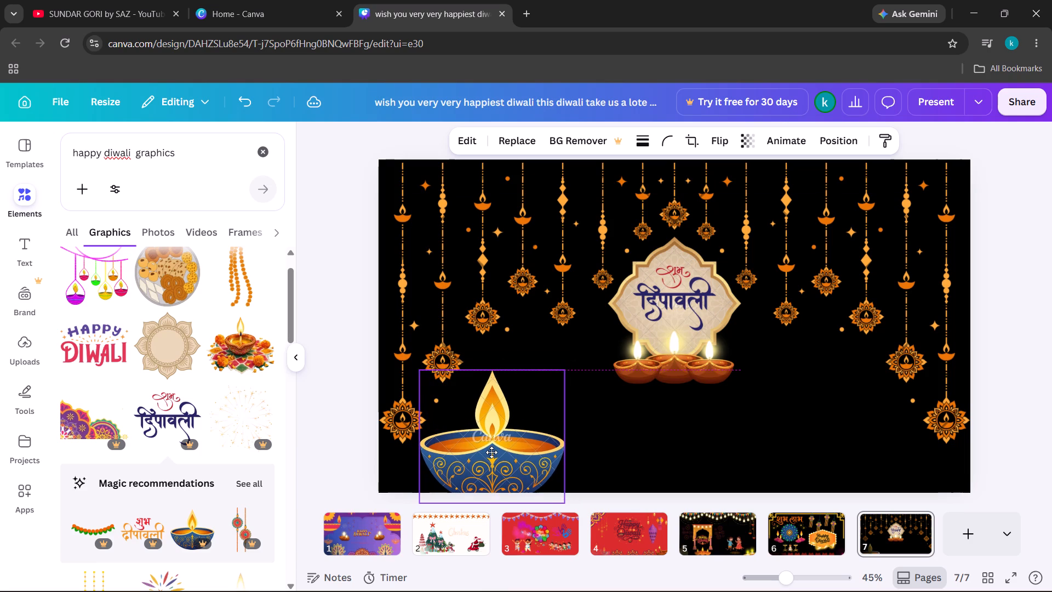
drag(491, 452, 493, 452)
click(558, 373)
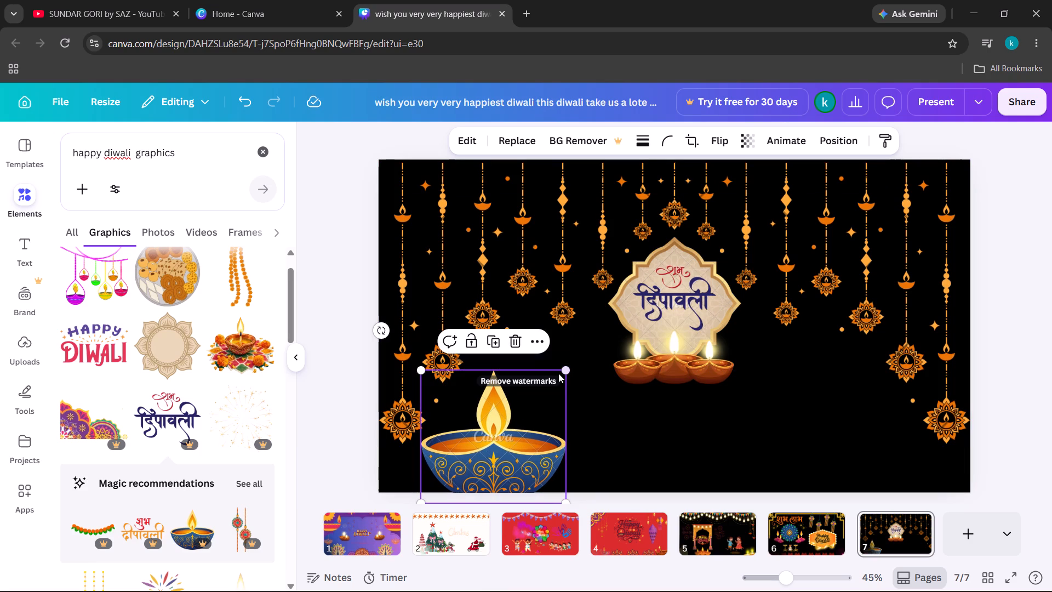
click(561, 373)
drag(563, 368, 504, 412)
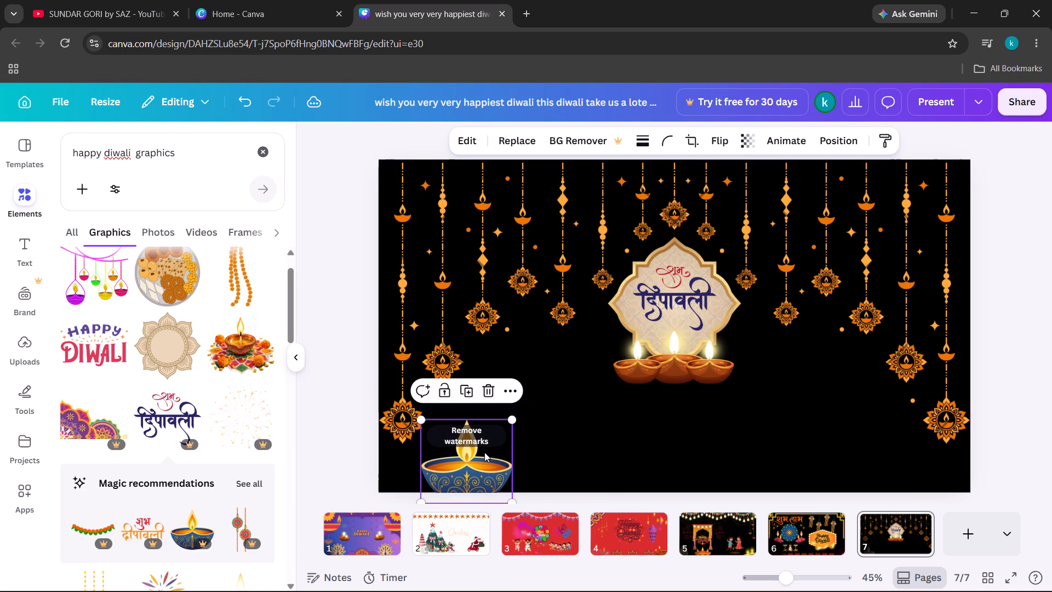
drag(484, 452, 486, 442)
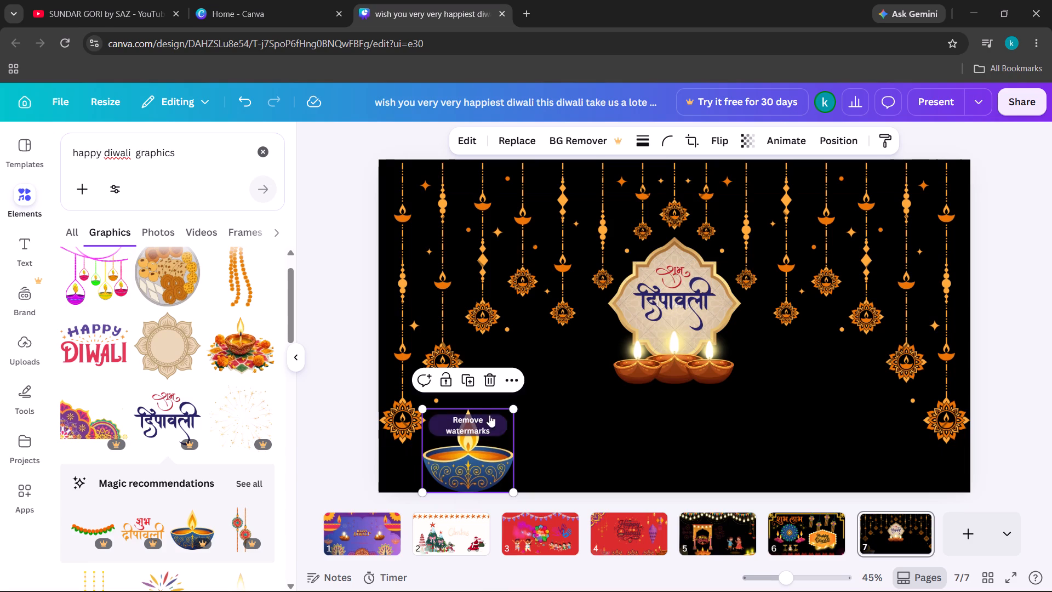
Duplicate the blue diya, make the copy slightly smaller and place it overlapping the original's right side along the page's bottom edge.
click(472, 385)
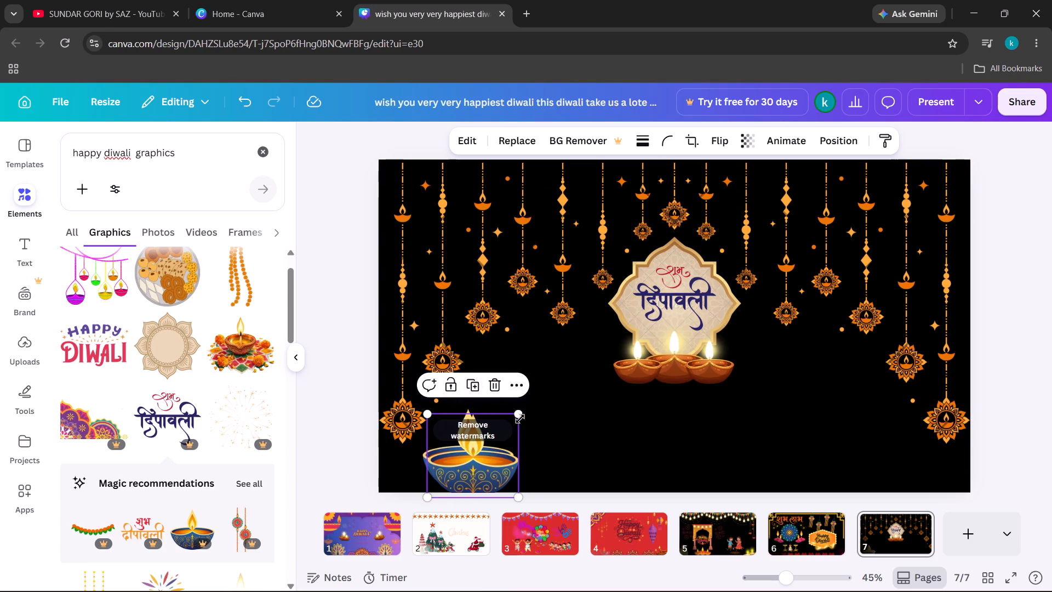
drag(520, 418, 509, 430)
drag(489, 456, 513, 462)
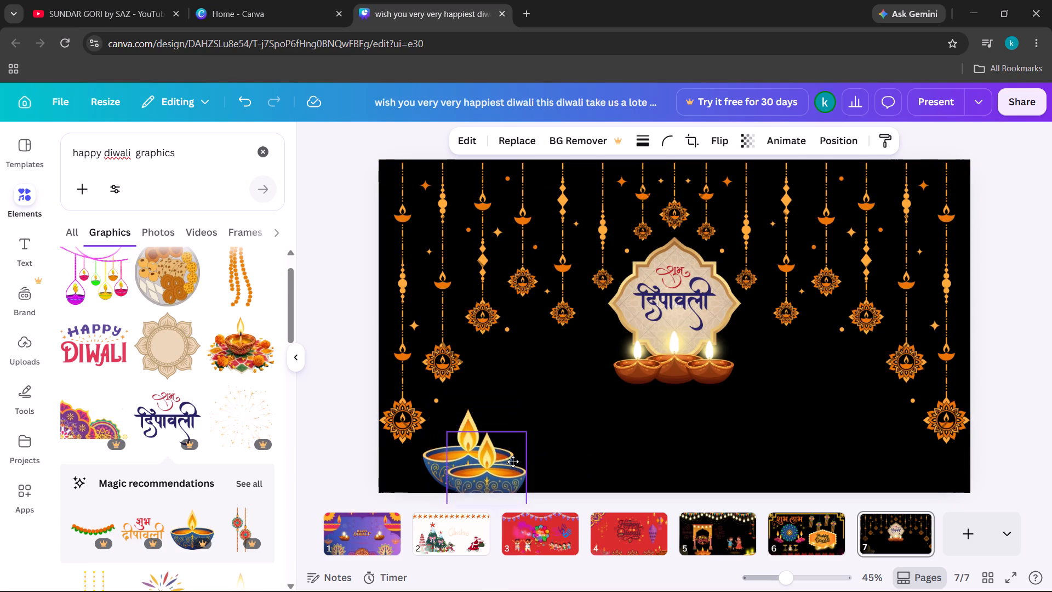
drag(513, 462, 529, 455)
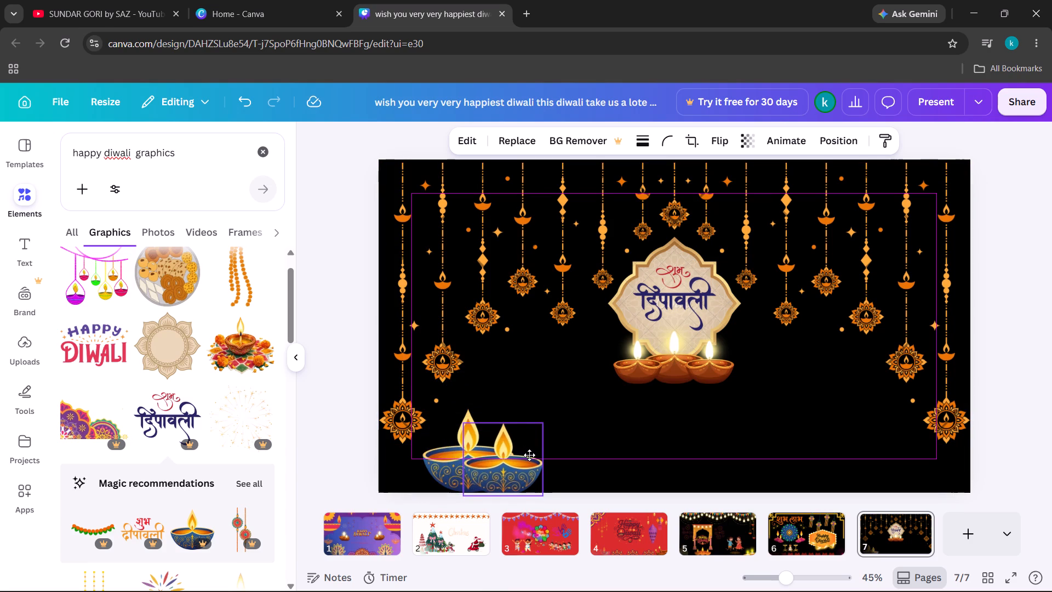
drag(529, 455, 530, 455)
click(353, 408)
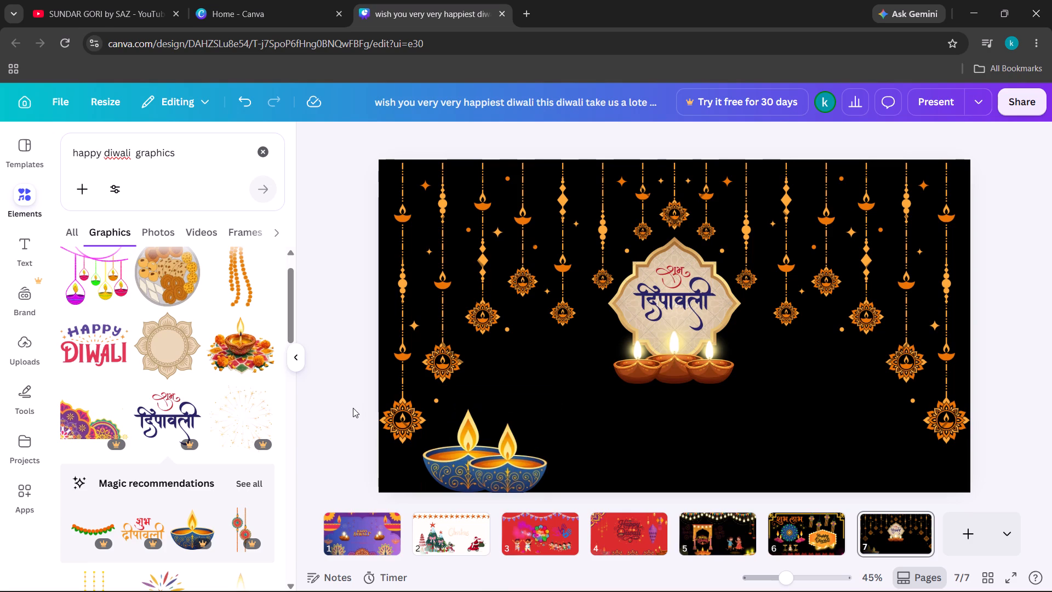
Add the graphic of two purple elephants holding a diya and centre it along the page's bottom edge below the framed lettering.
scroll(177, 502, down, 1)
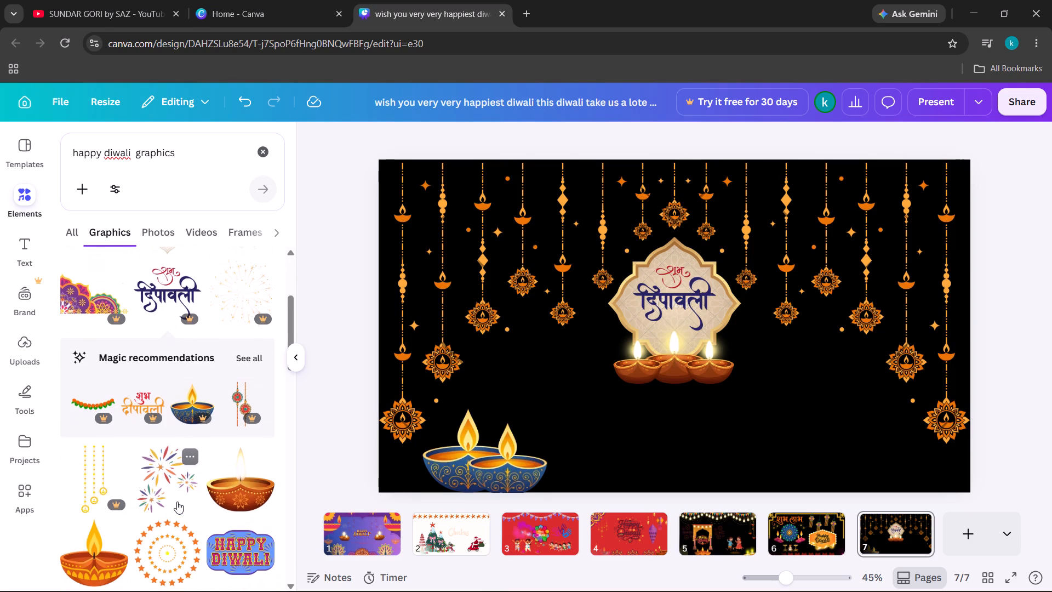
scroll(177, 502, down, 3)
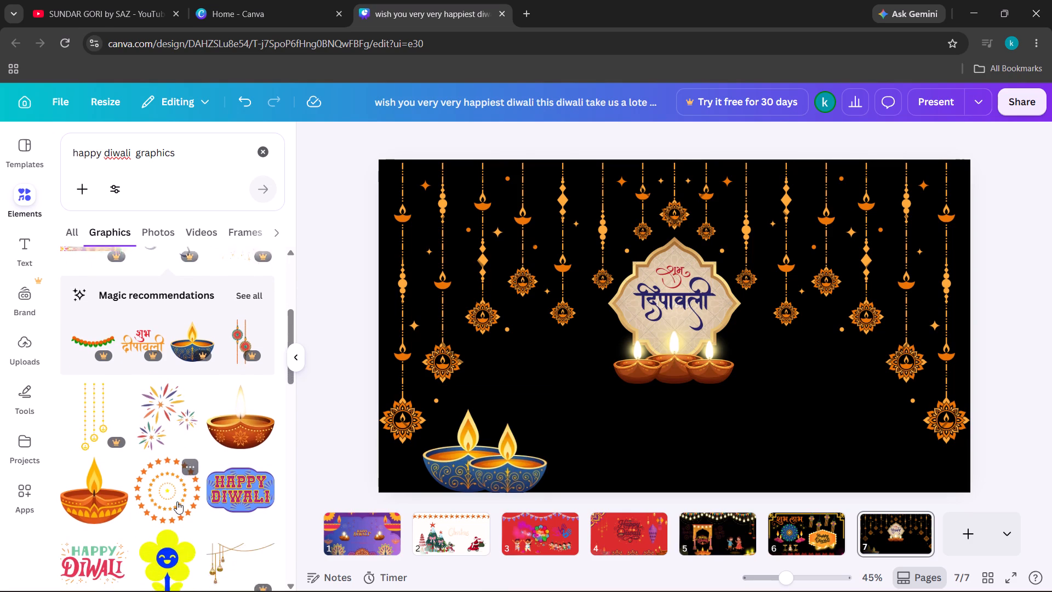
scroll(177, 502, down, 1)
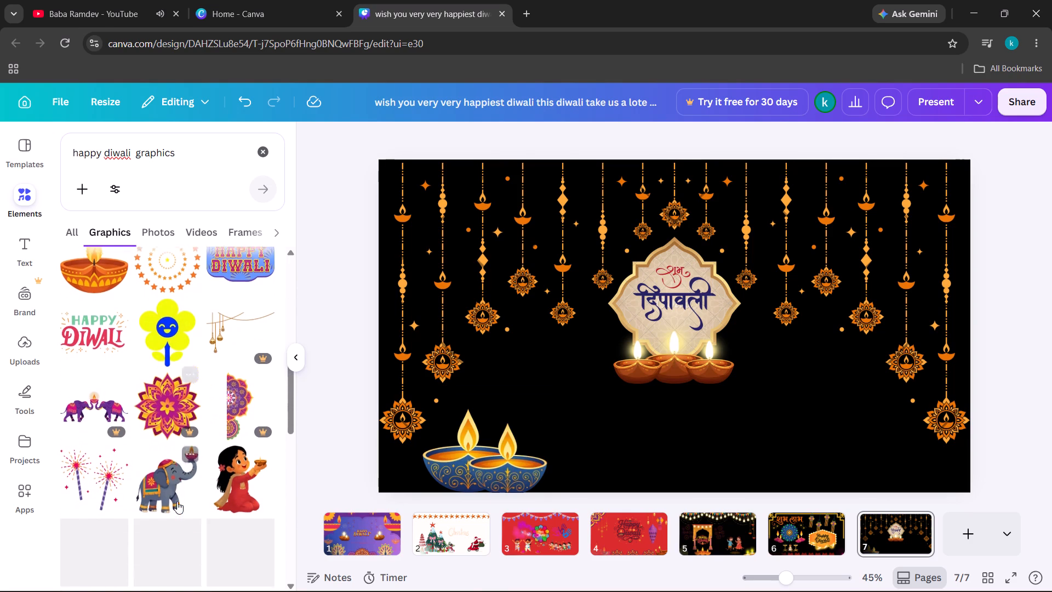
scroll(177, 502, down, 1)
scroll(177, 502, right, 1)
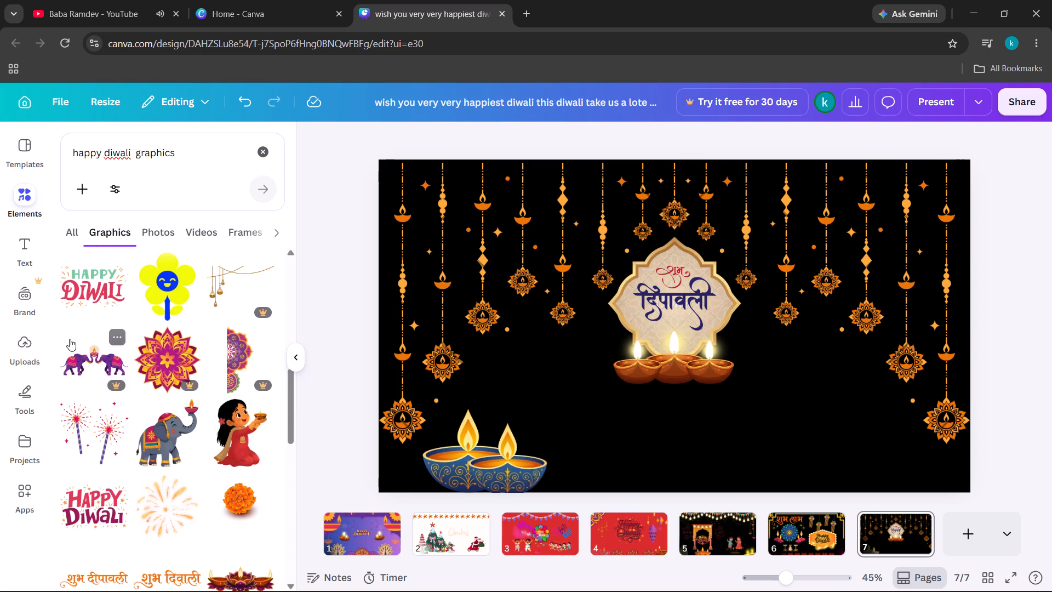
click(95, 373)
drag(687, 338, 685, 446)
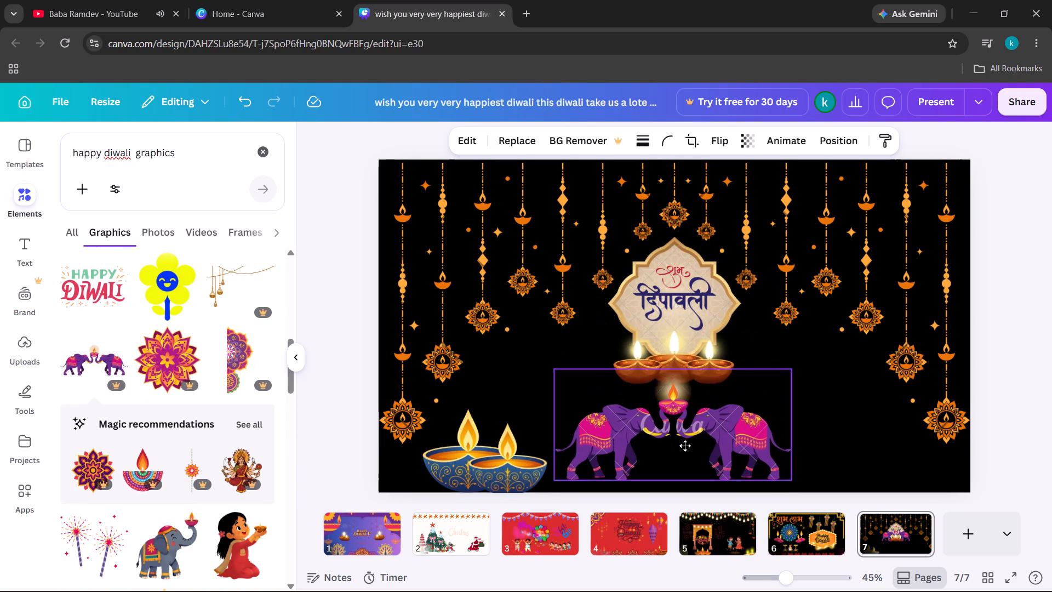
drag(685, 446, 683, 456)
click(352, 403)
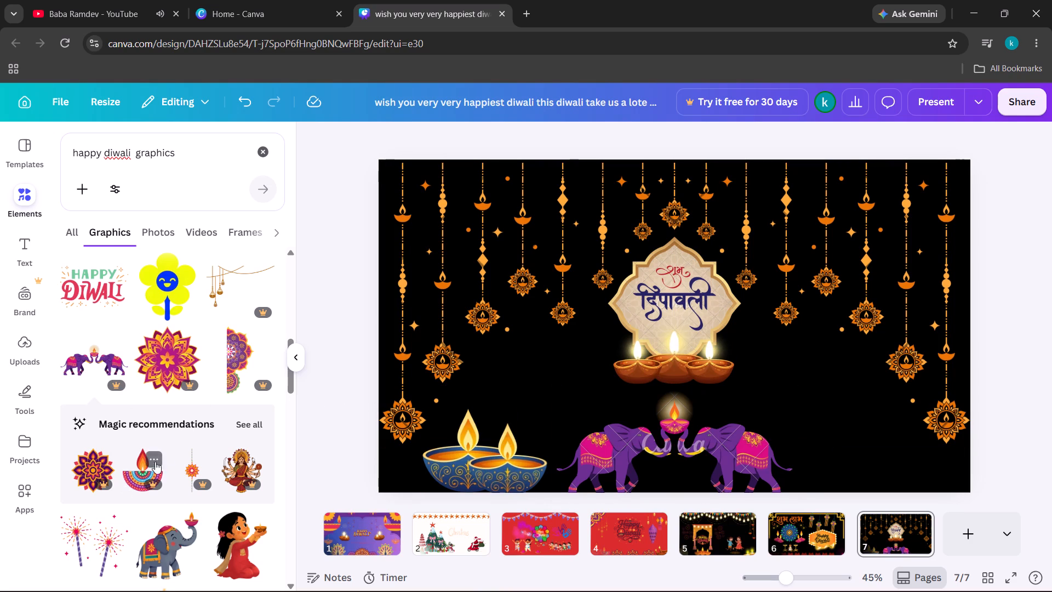
Duplicate the smaller blue diya, place the copy near the page's bottom-right corner and enlarge it slightly.
scroll(182, 435, up, 5)
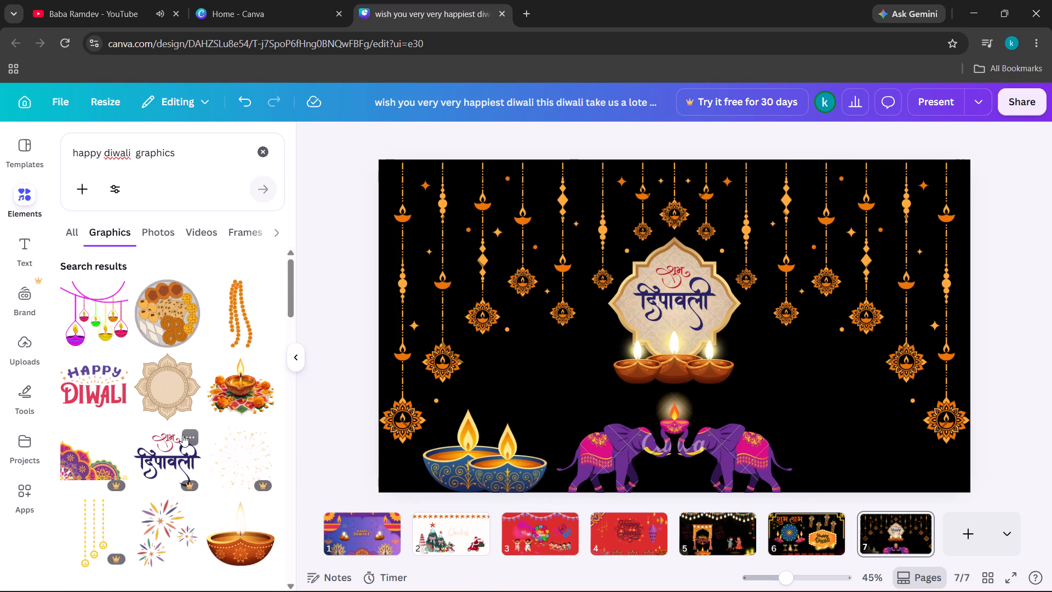
scroll(182, 435, up, 2)
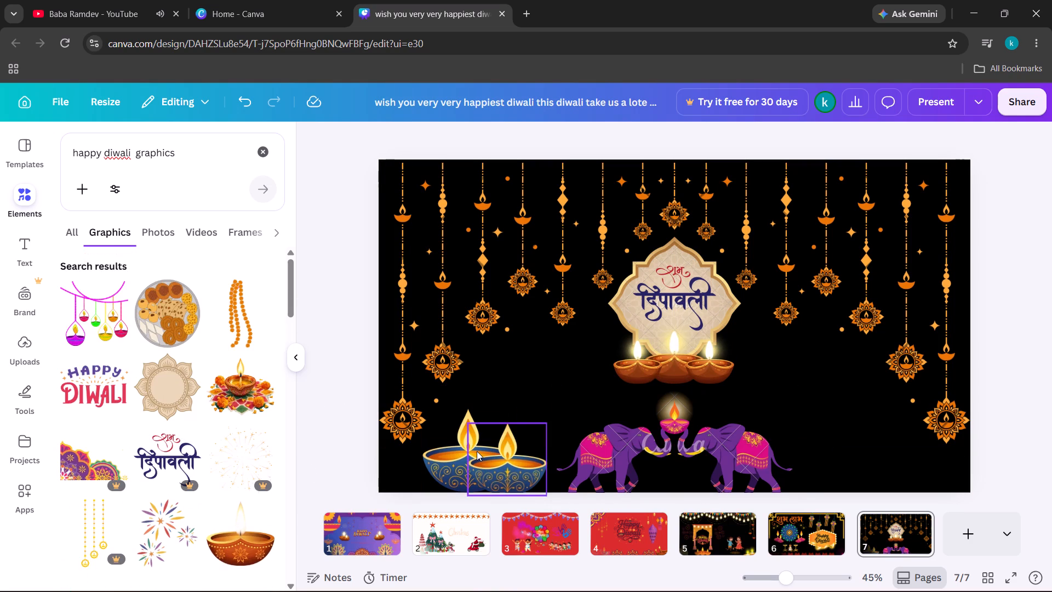
click(476, 451)
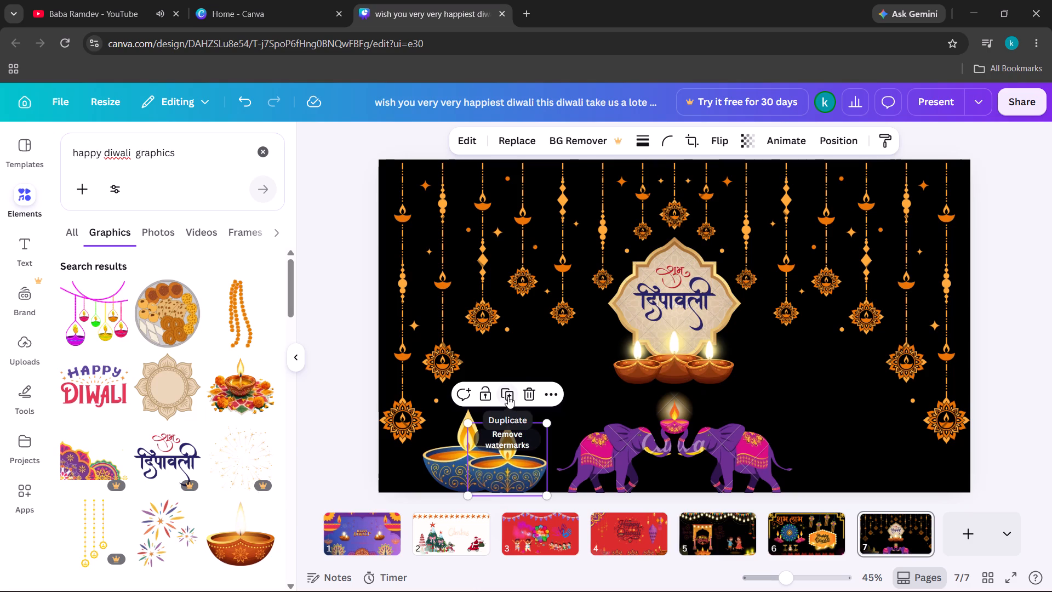
click(508, 396)
drag(558, 483, 676, 474)
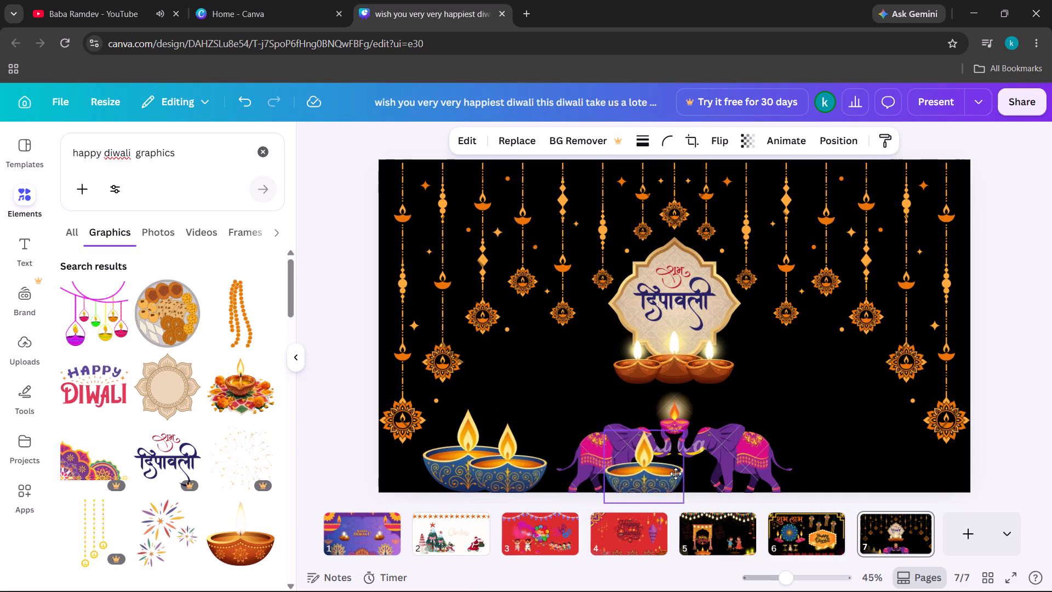
drag(676, 474, 883, 466)
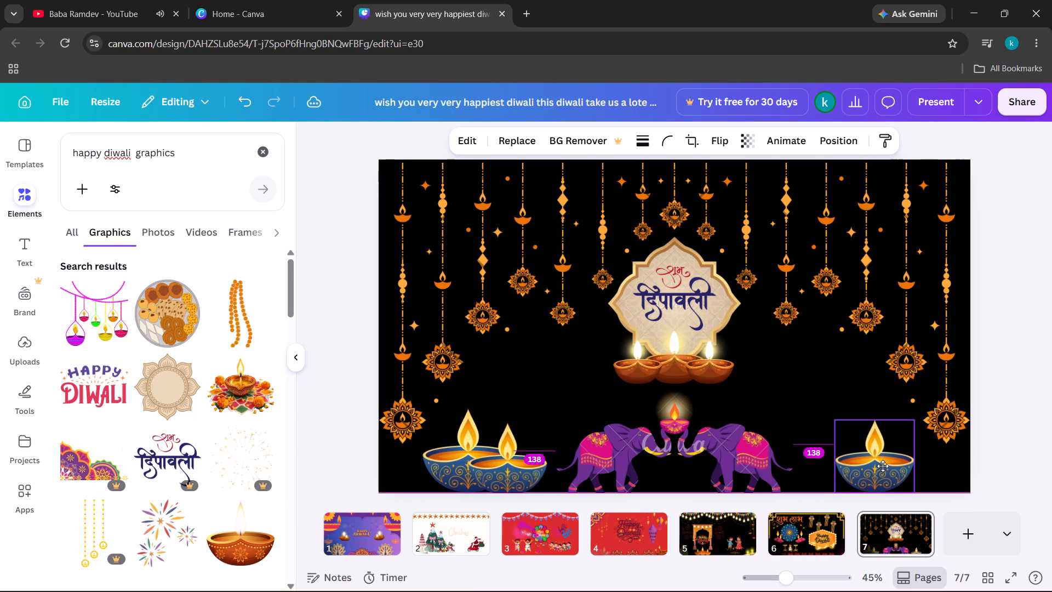
drag(883, 466, 893, 462)
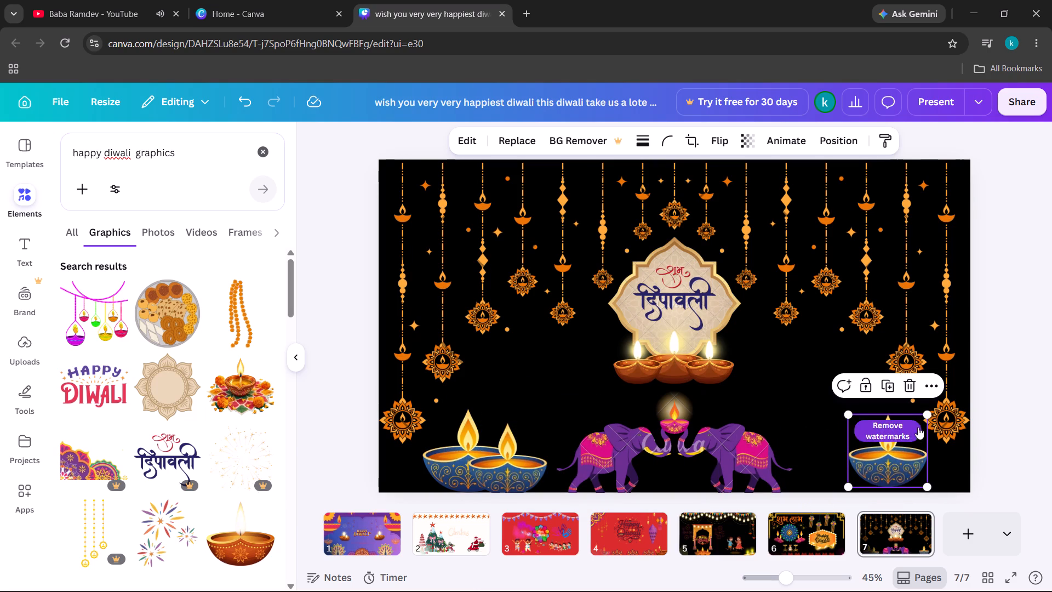
drag(923, 419, 930, 409)
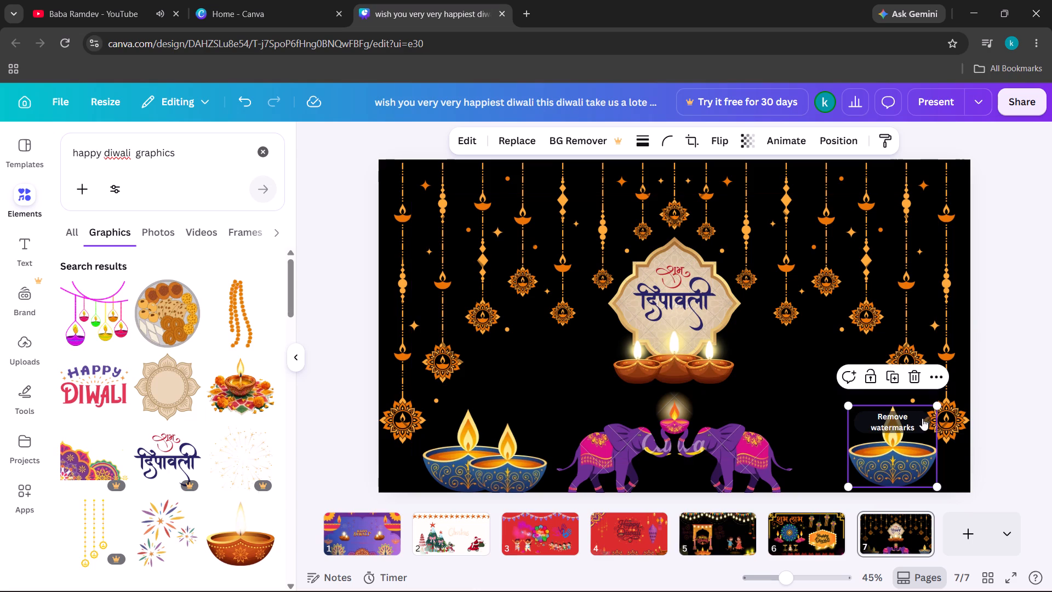
Duplicate the enlarged blue diya, shrink the copy to overlap the larger one's left side, and set both on the page's bottom edge.
click(893, 380)
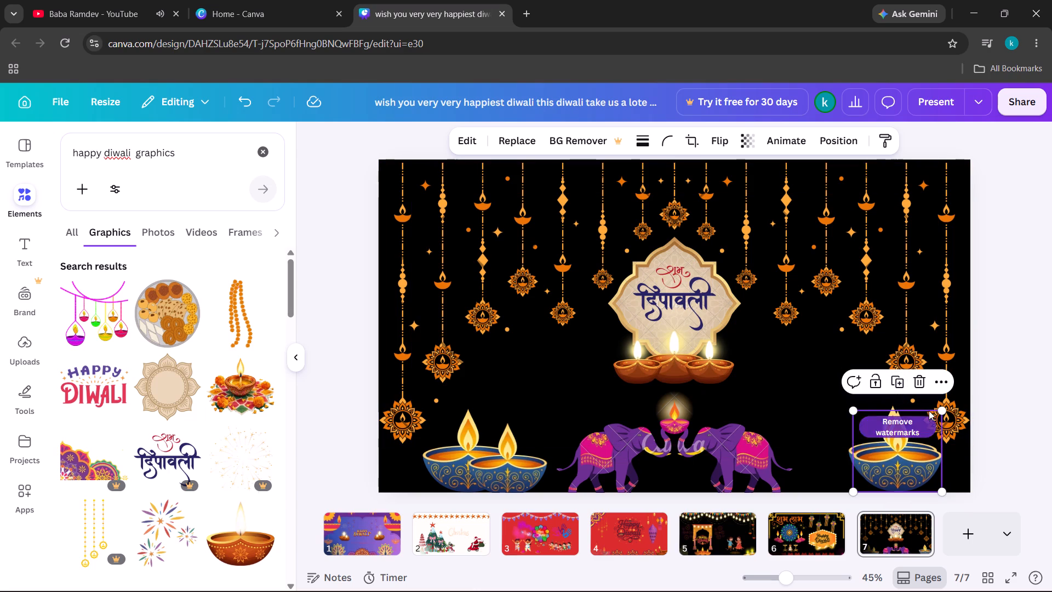
drag(939, 408, 916, 425)
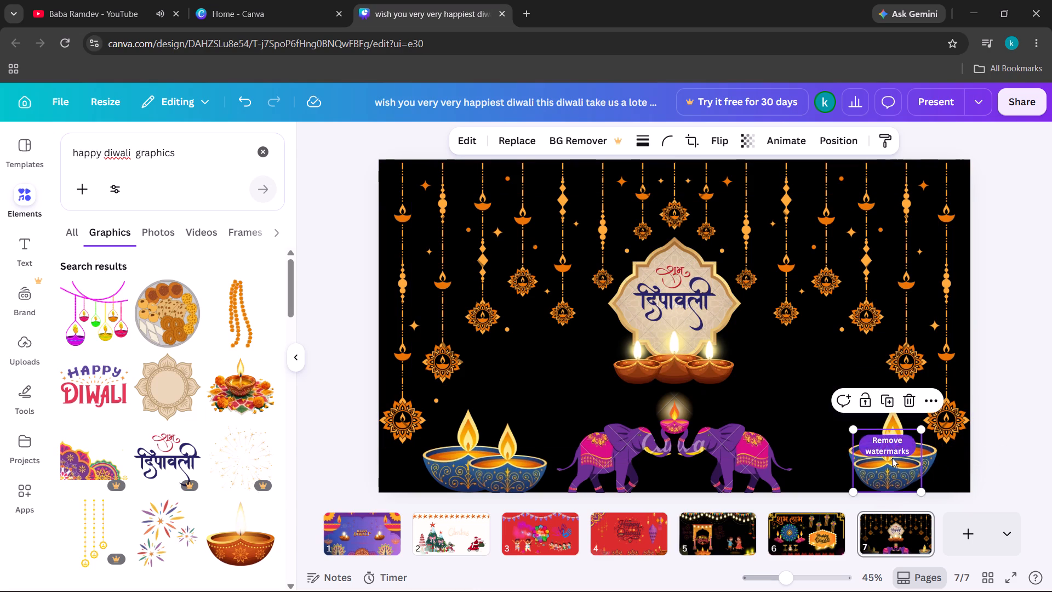
drag(891, 458, 847, 458)
drag(907, 455, 907, 460)
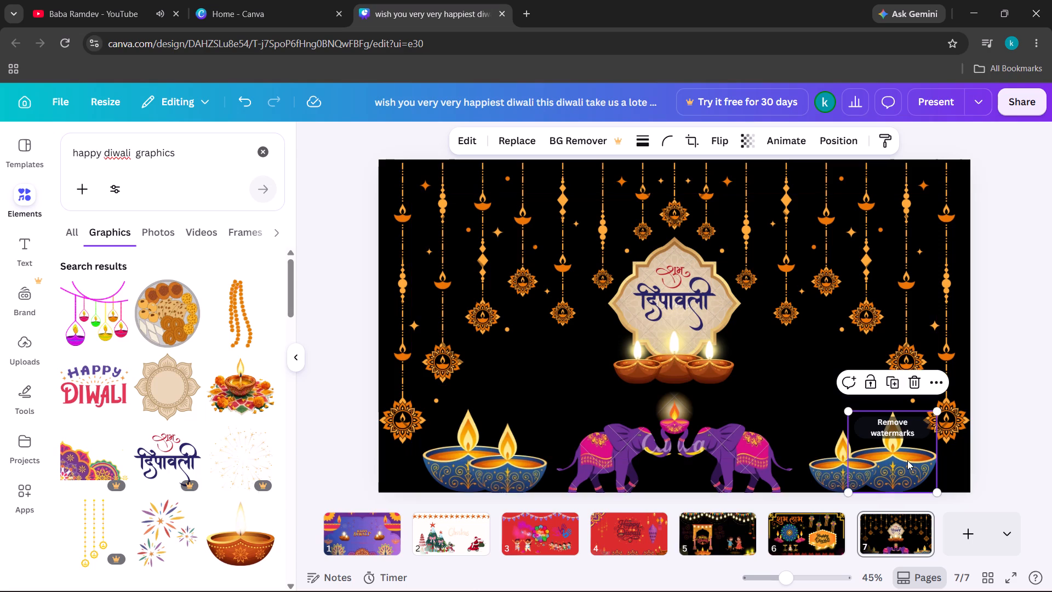
click(990, 448)
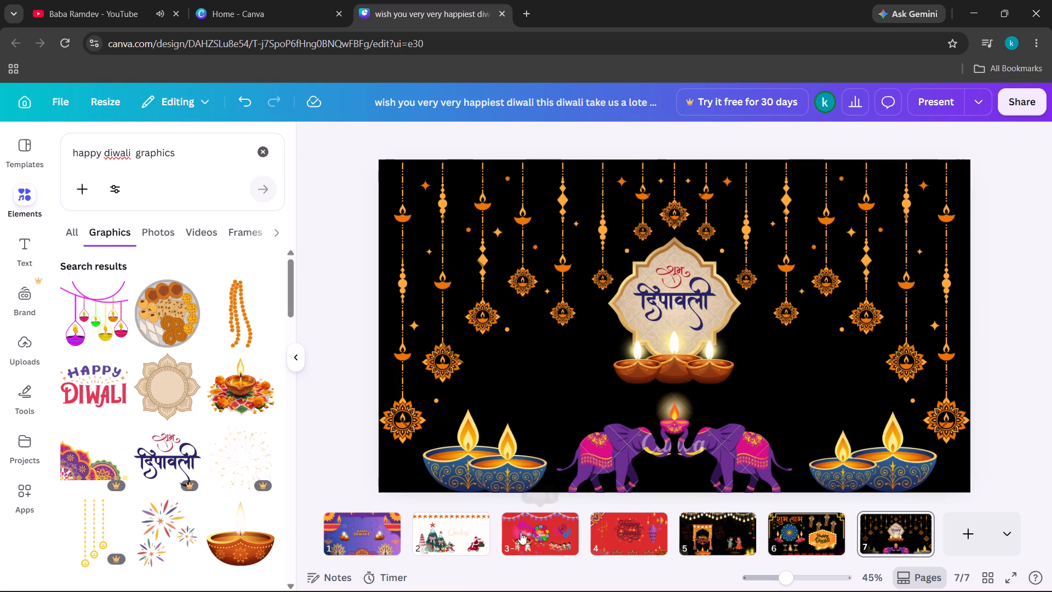
Nudge the smaller diya of the left pair and the elephant graphic slightly to the right to even out the bottom row.
click(523, 476)
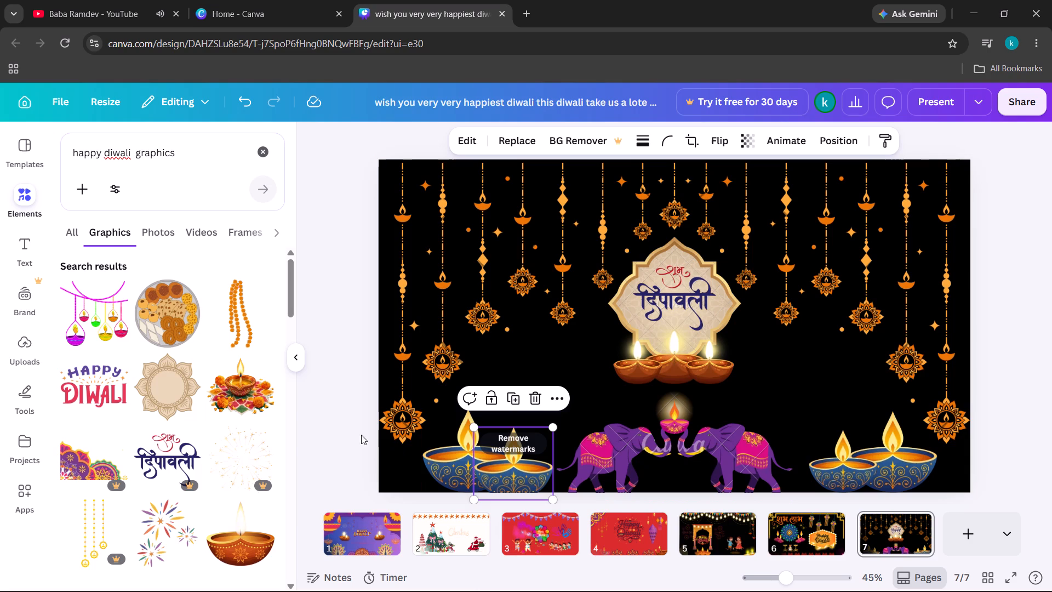
click(340, 431)
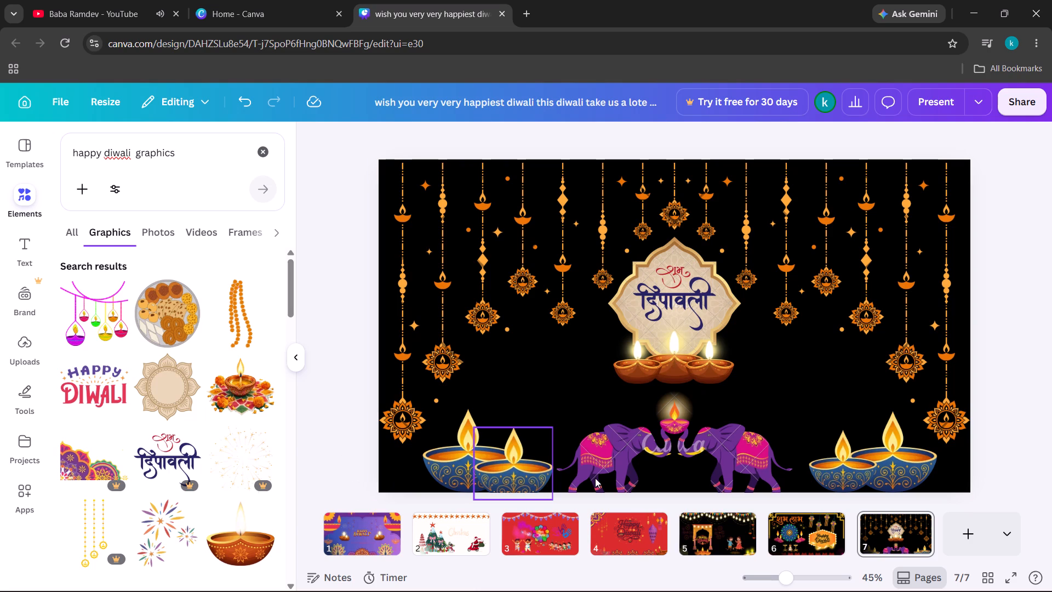
drag(595, 478, 602, 480)
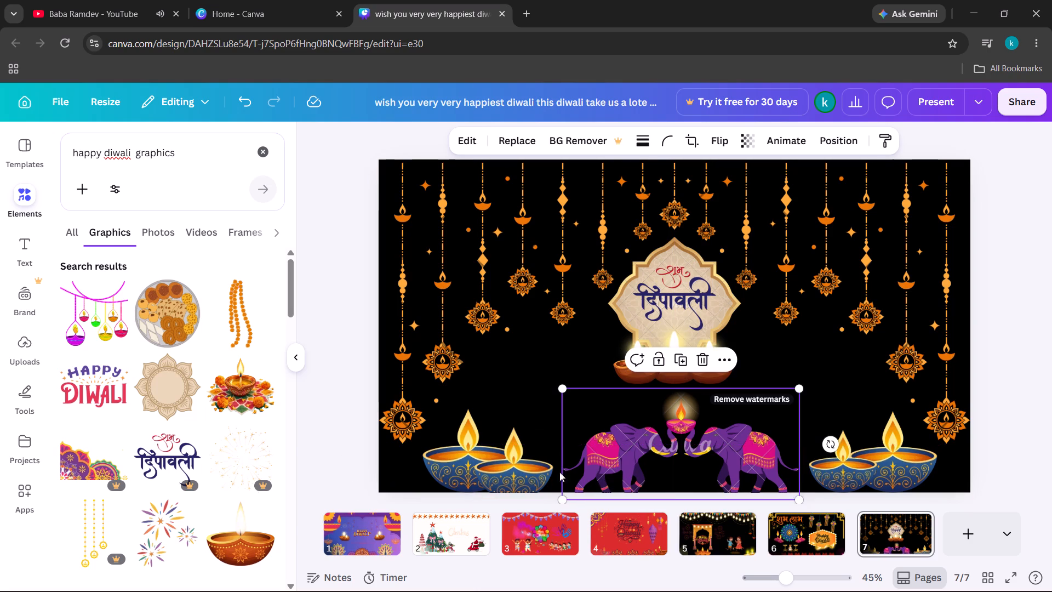
click(310, 395)
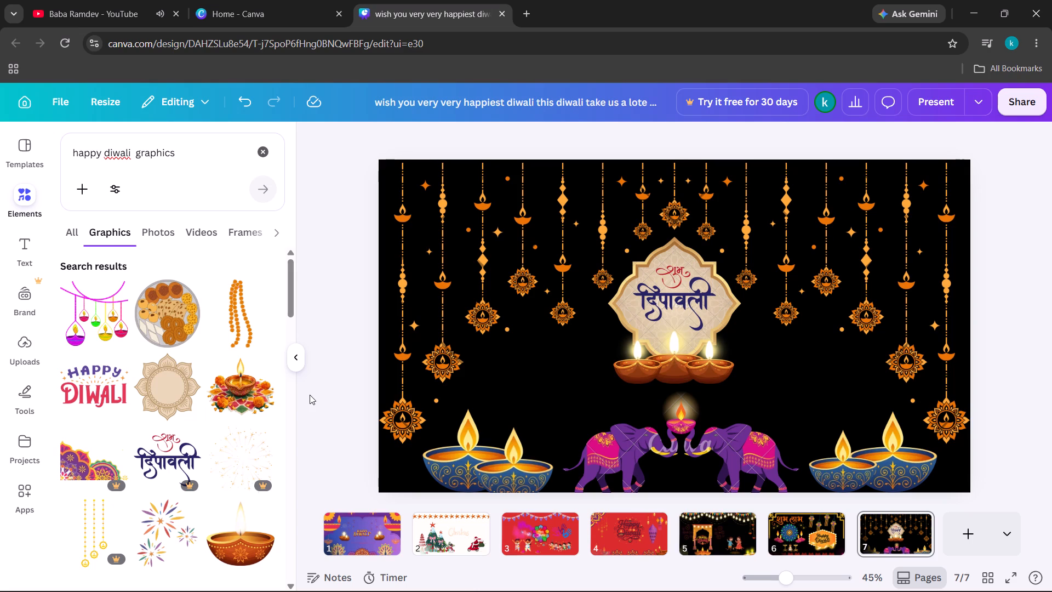
Add the multicoloured fireworks graphic, shrink it to roughly a quarter size and place it left of the three brown diyas, above the elephants.
click(187, 540)
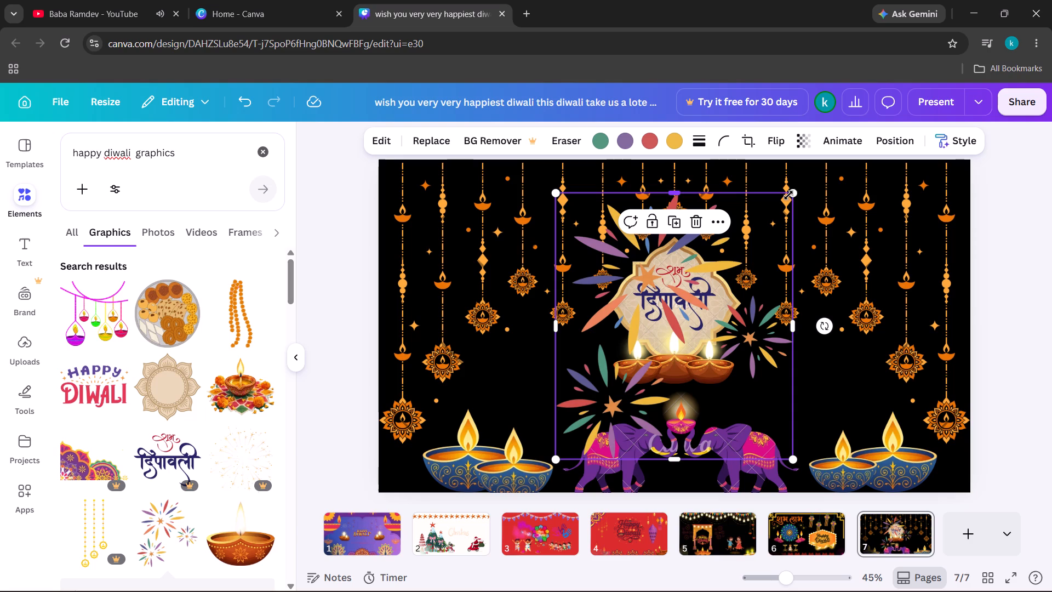
drag(792, 196, 562, 358)
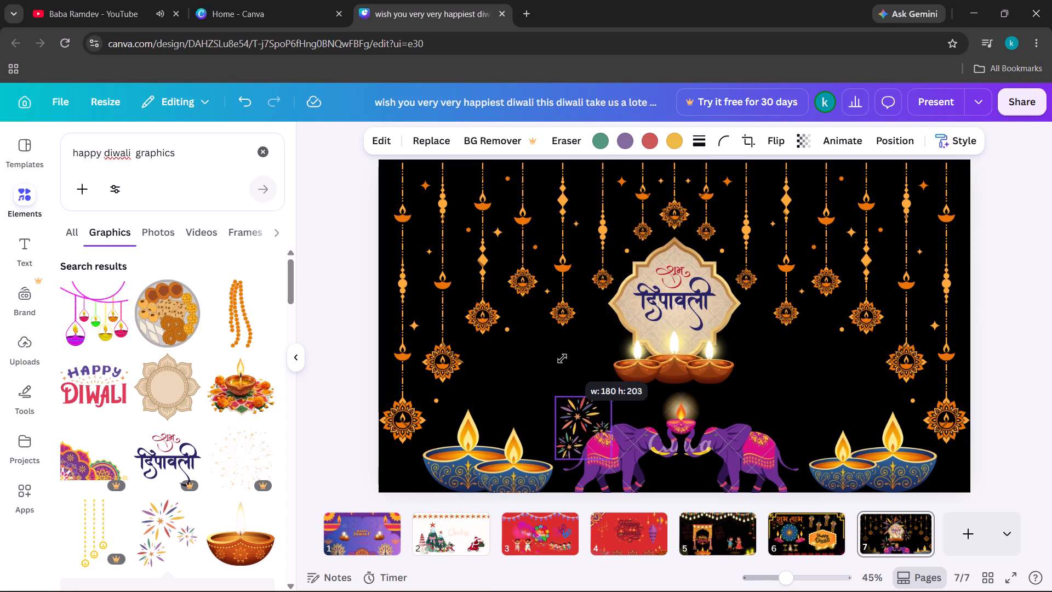
drag(562, 358, 561, 360)
drag(579, 422, 544, 369)
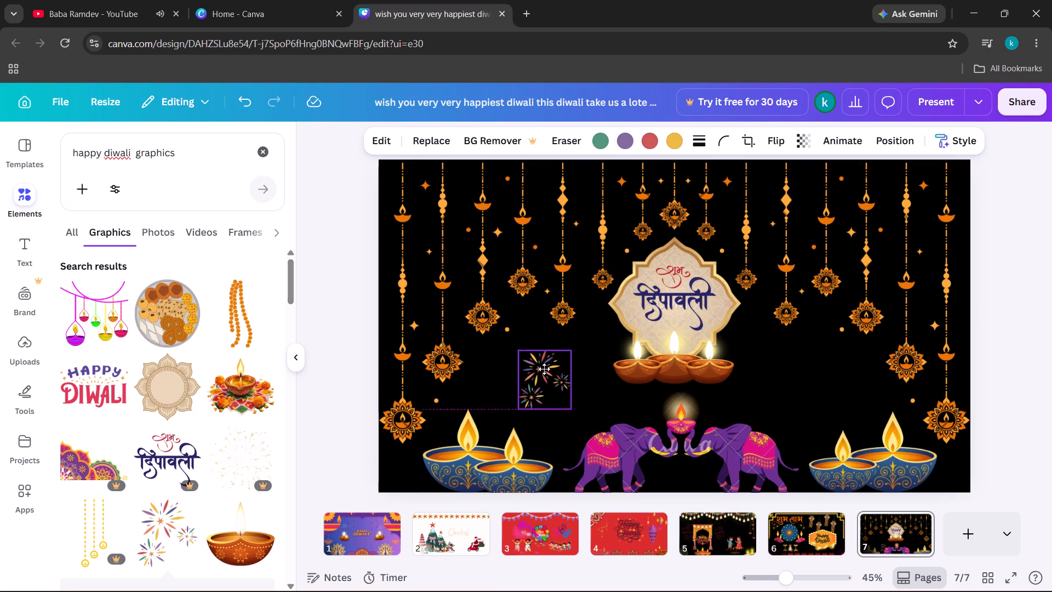
drag(544, 369, 553, 367)
click(553, 367)
click(597, 378)
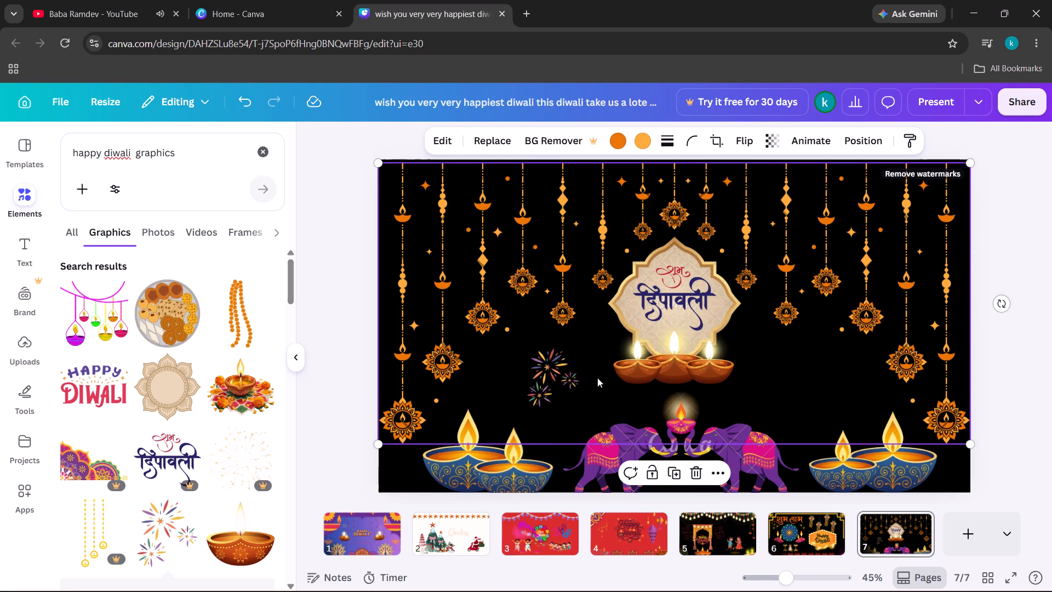
click(331, 385)
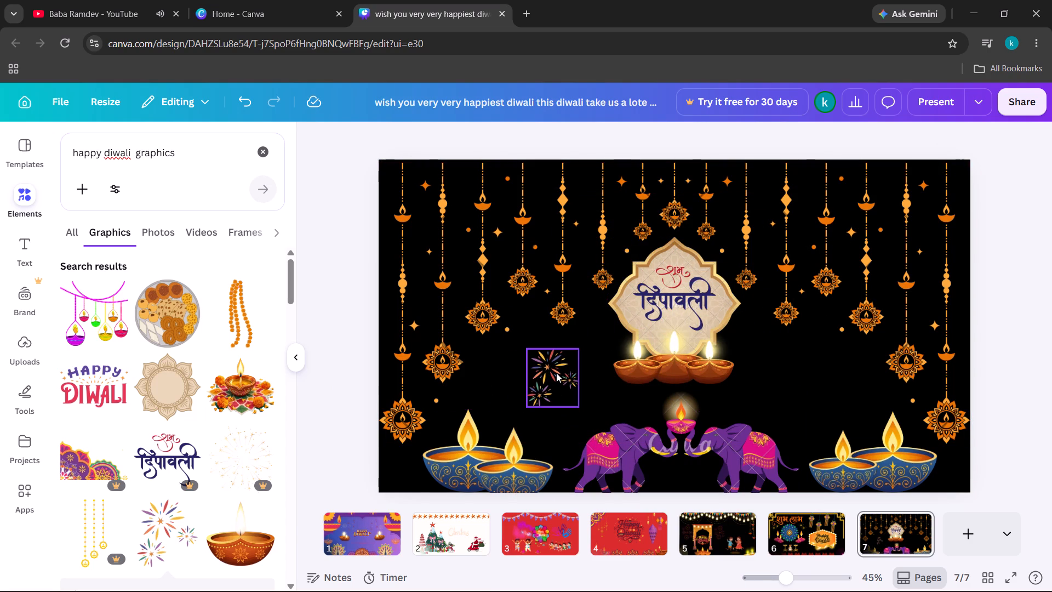
Fine-tune the fireworks' position, duplicate them and place the copy on the opposite side of the three brown diyas.
click(556, 373)
drag(555, 326, 557, 386)
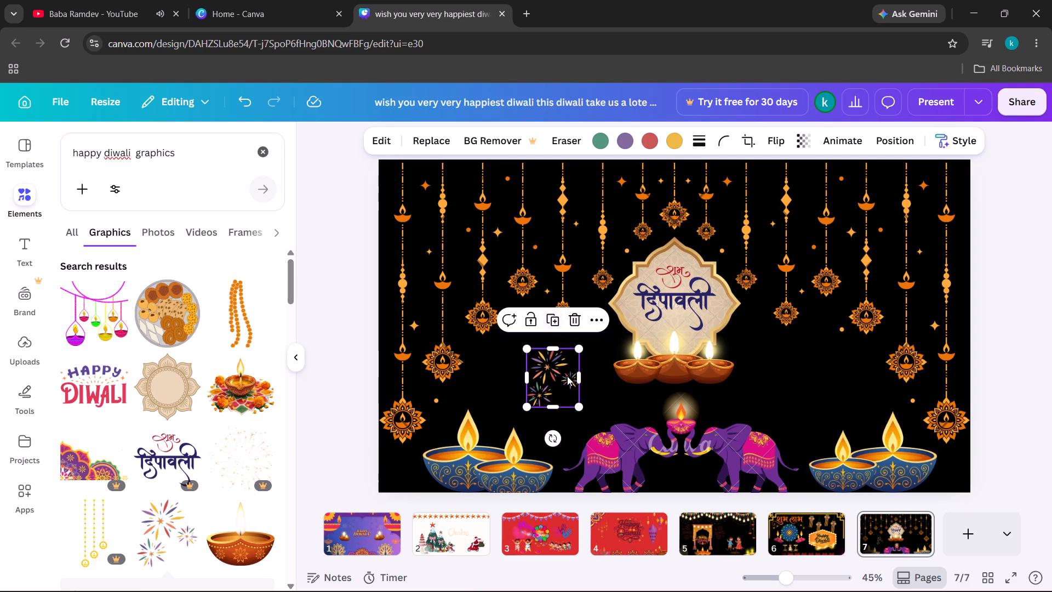
click(569, 372)
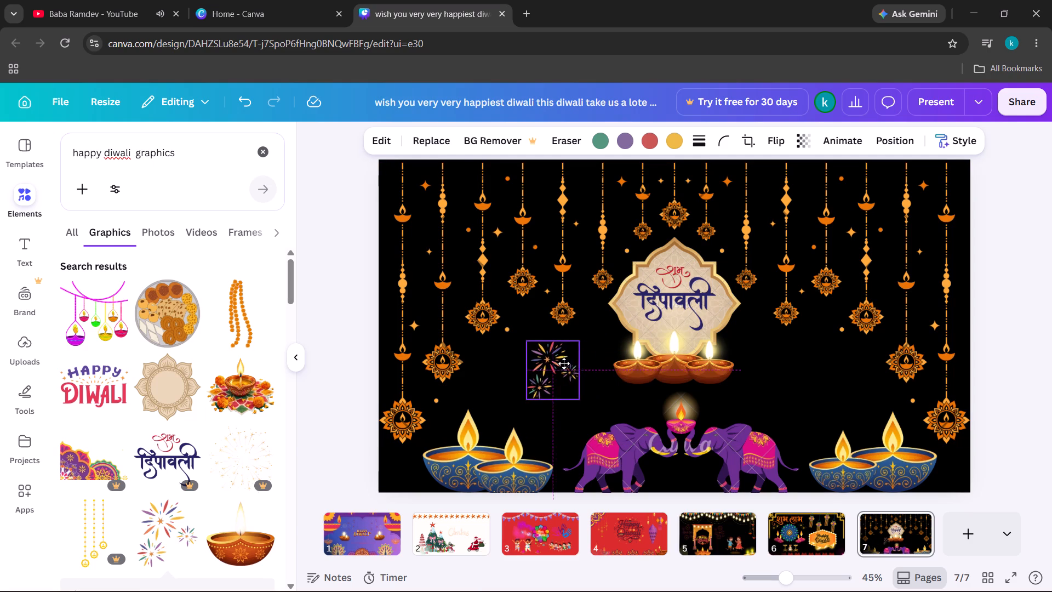
click(567, 374)
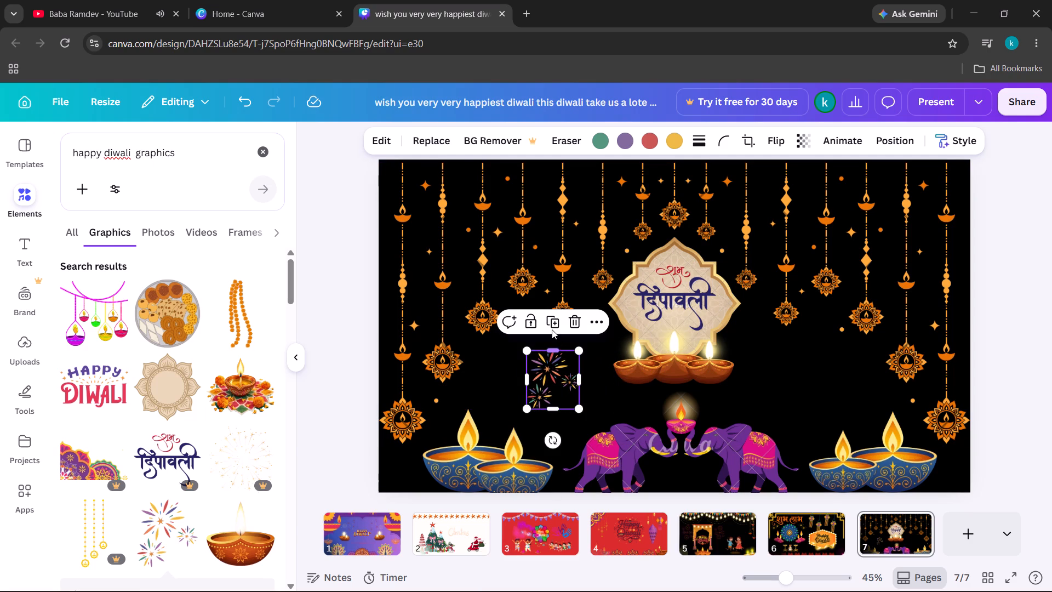
click(552, 369)
drag(552, 369, 549, 363)
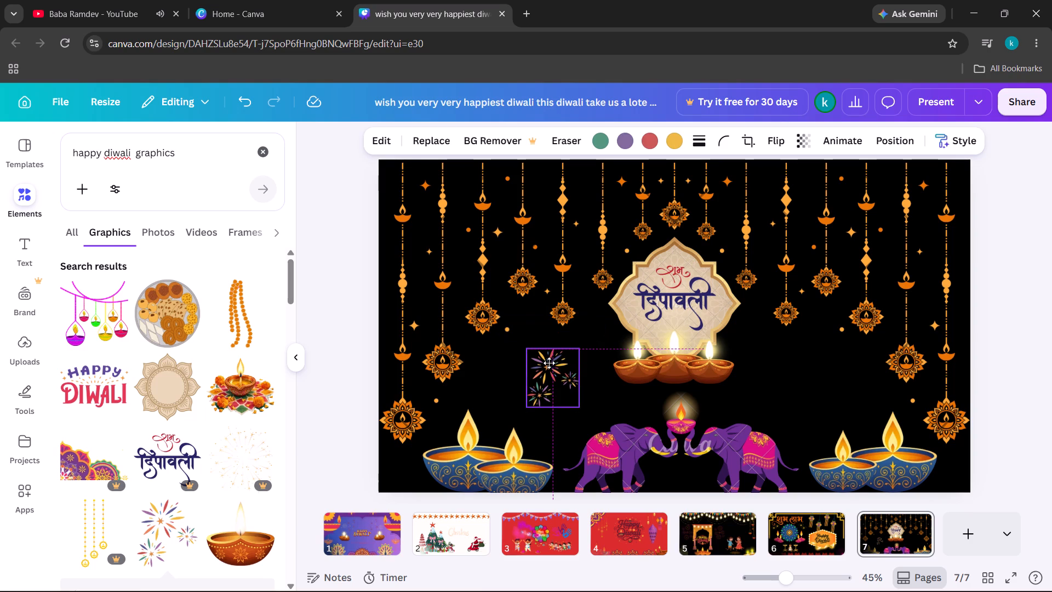
drag(549, 363, 550, 363)
click(553, 314)
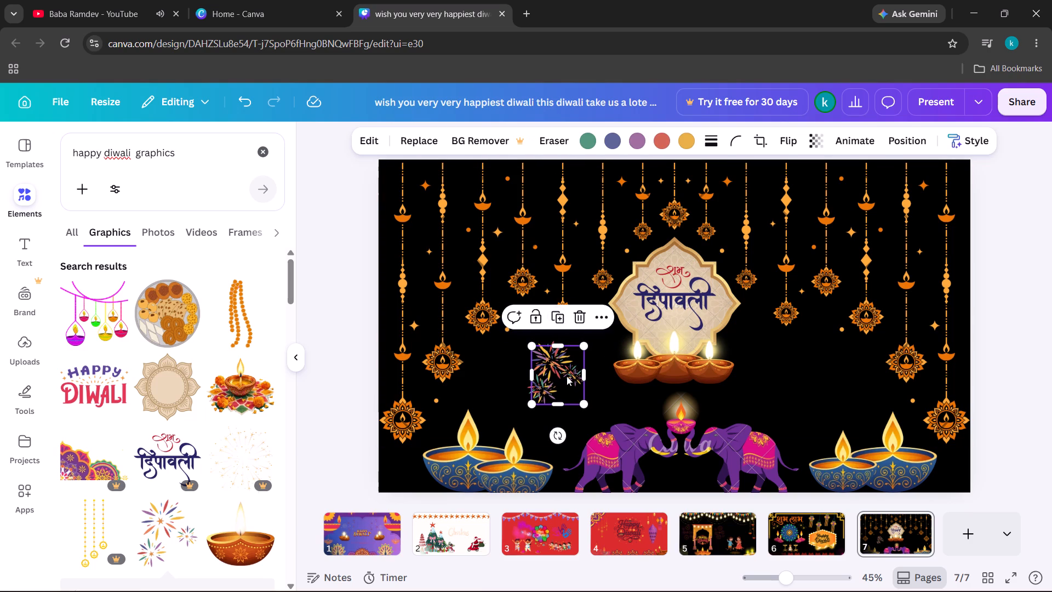
drag(567, 376, 792, 371)
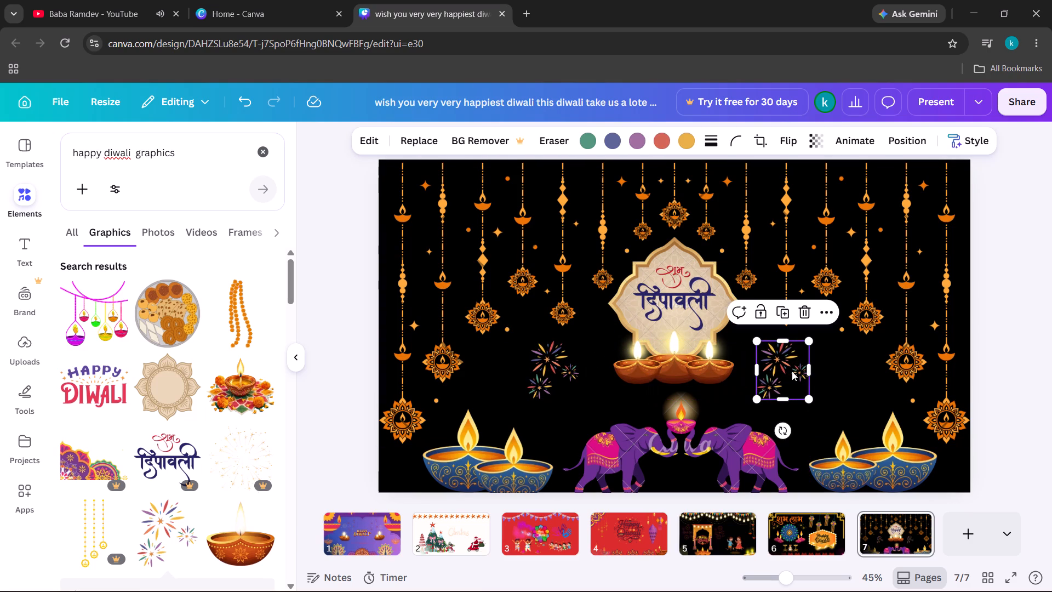
Duplicate the fireworks to the right of the brown diyas.
click(785, 314)
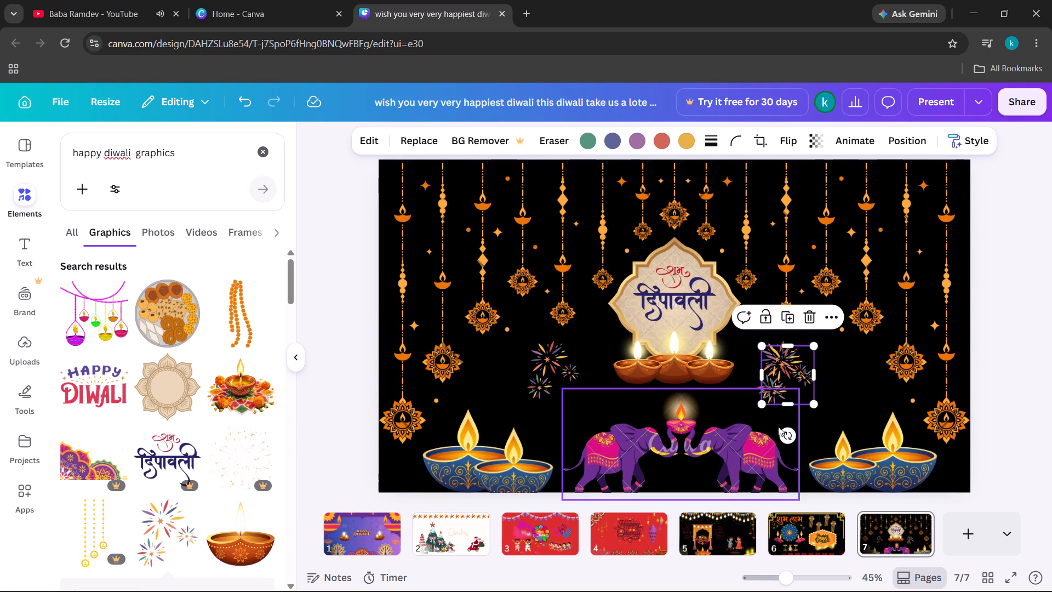
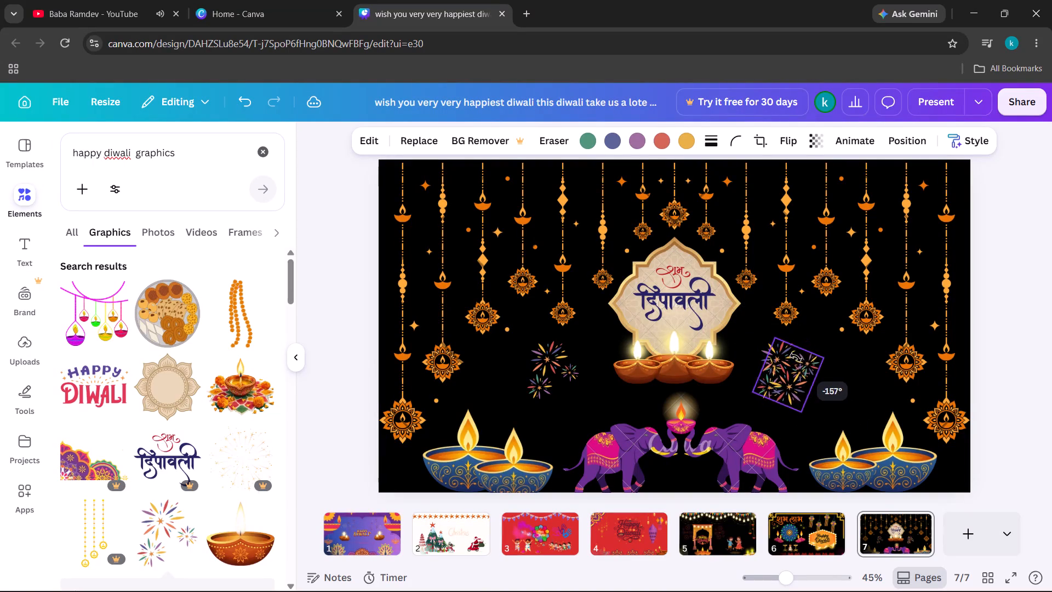
Move the rotated fireworks graphic slightly down and right so it sits beside the upright one on the page's right side.
drag(792, 372, 810, 390)
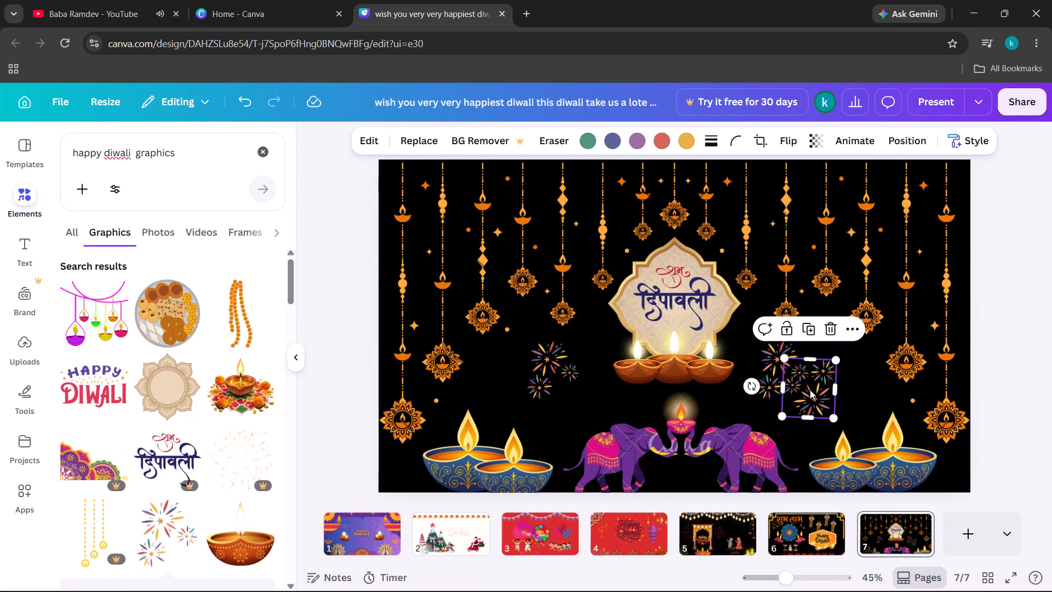
Duplicate the rotated fireworks and place the copy beside the left fireworks, level with the rotated one on the right.
click(809, 331)
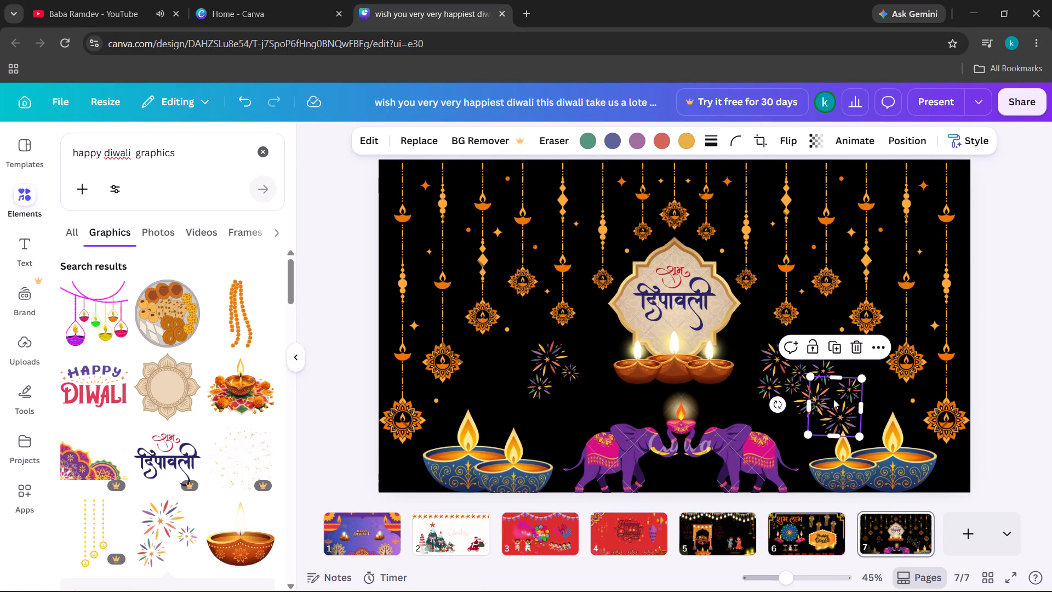
drag(833, 399, 579, 384)
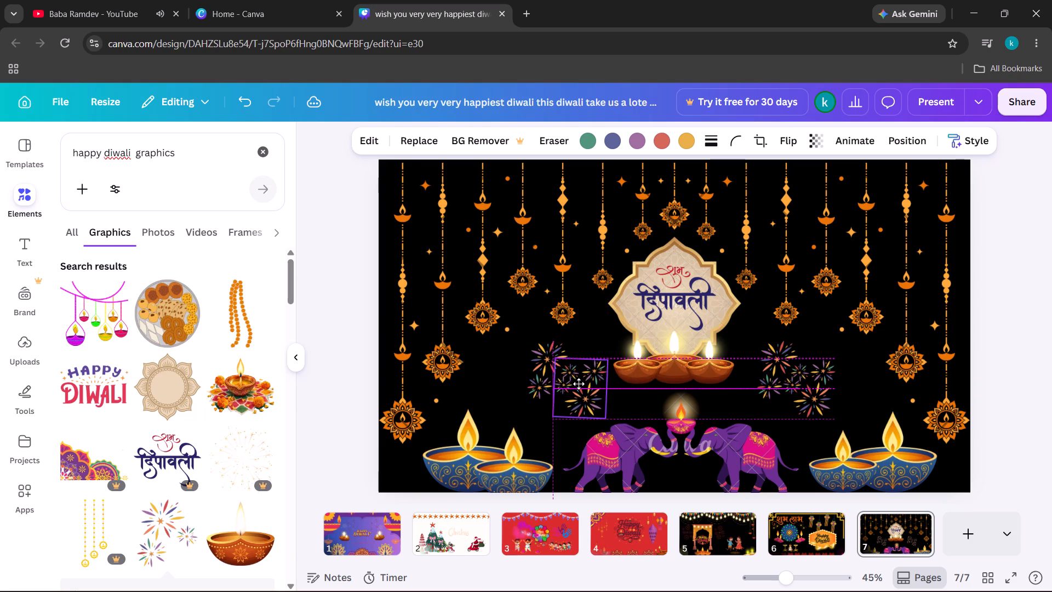
drag(579, 384, 578, 383)
Shift both left-side fireworks graphics slightly left, keeping them clustered between the hanging ornaments and the central diyas.
drag(535, 361, 521, 358)
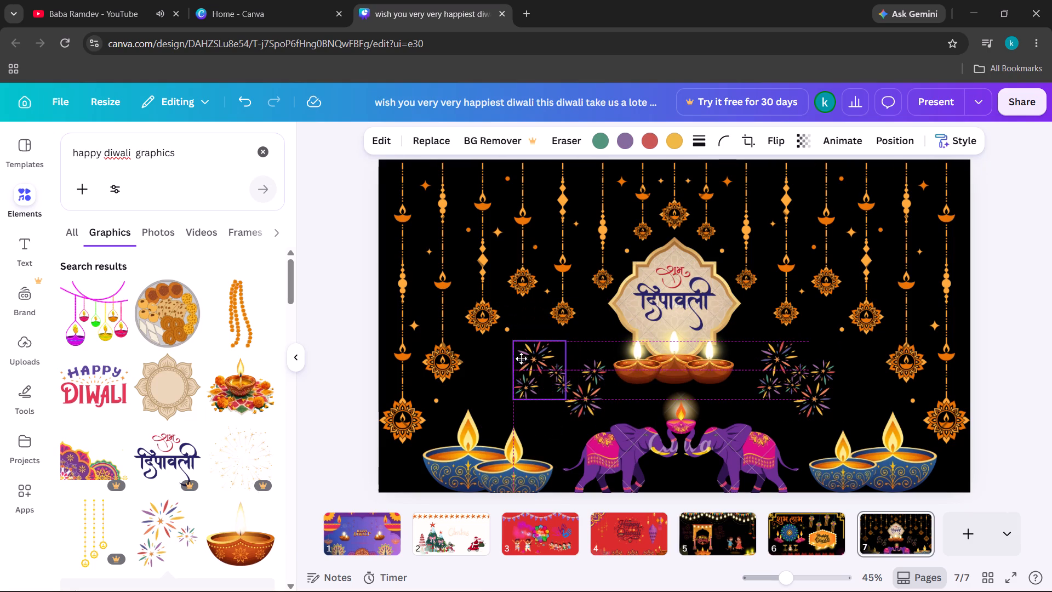
drag(521, 358, 521, 358)
drag(570, 383, 557, 384)
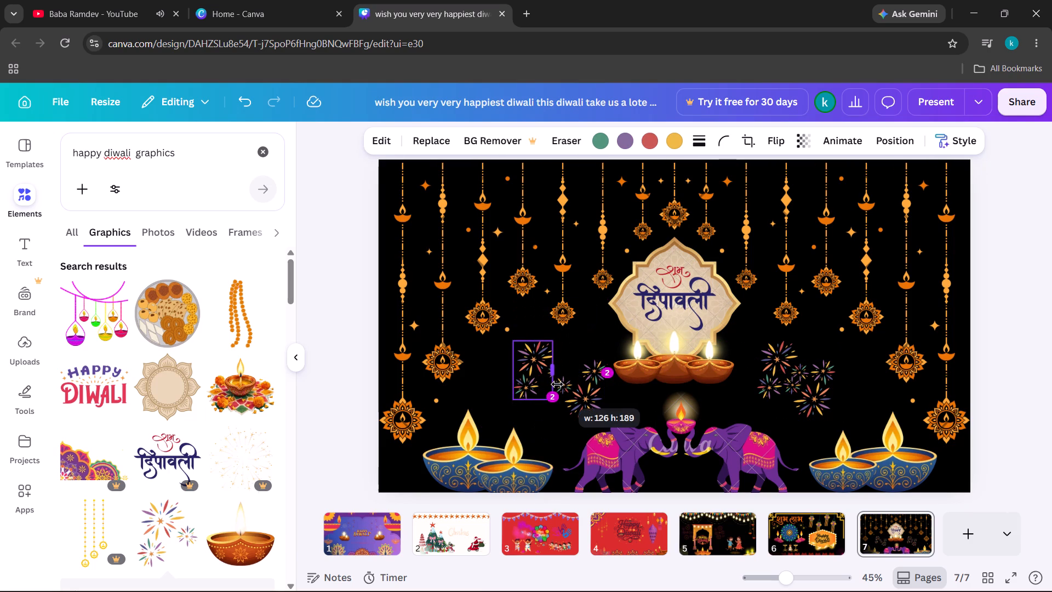
drag(557, 384, 576, 385)
drag(598, 395, 582, 395)
click(339, 355)
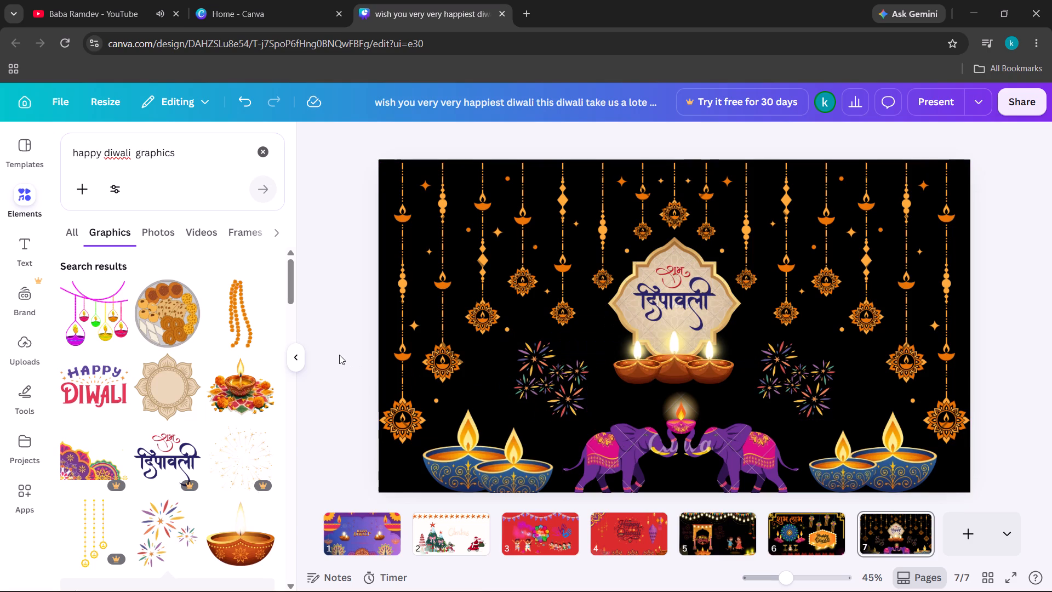